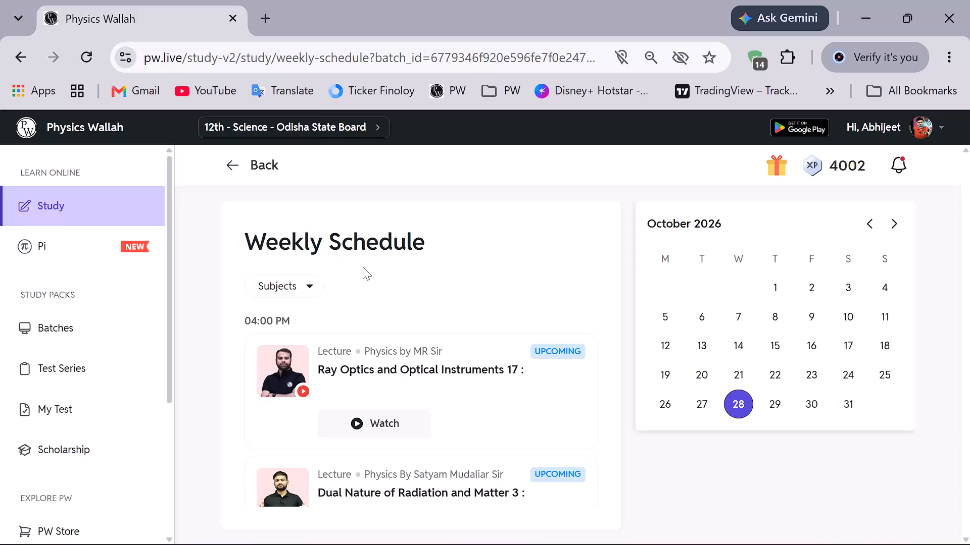
# Open the Canva home page in a new browser tab.
pyautogui.click(270, 19)
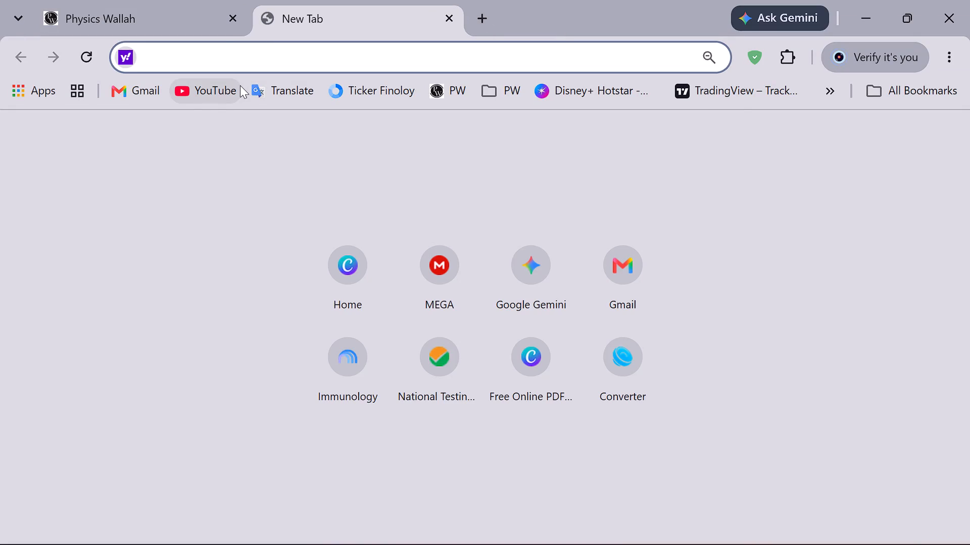
pyautogui.write('ca')
pyautogui.press('n')
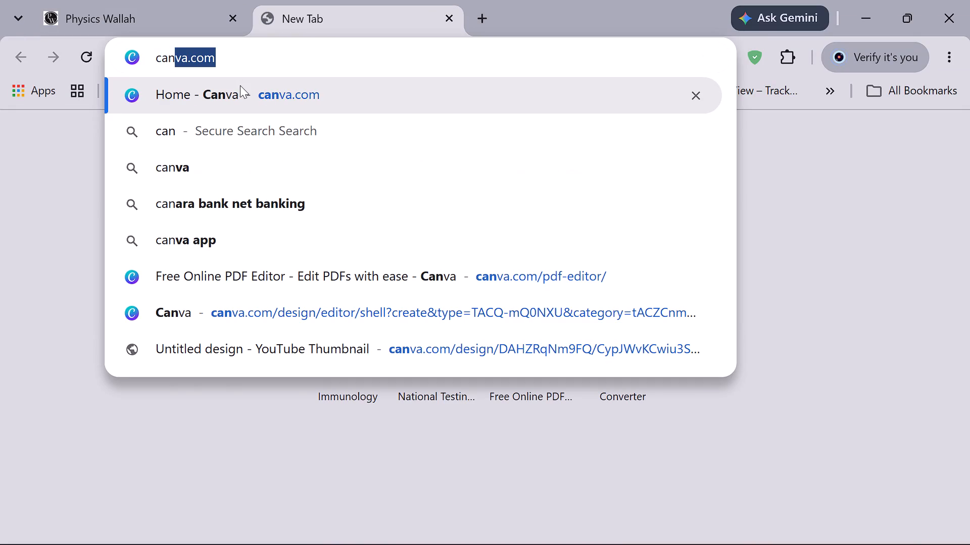
pyautogui.write('va')
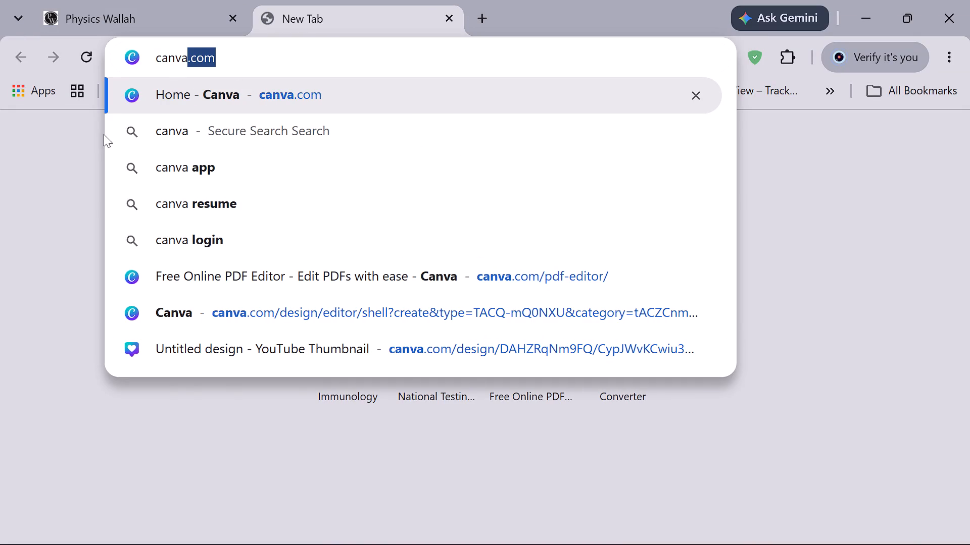
pyautogui.click(157, 94)
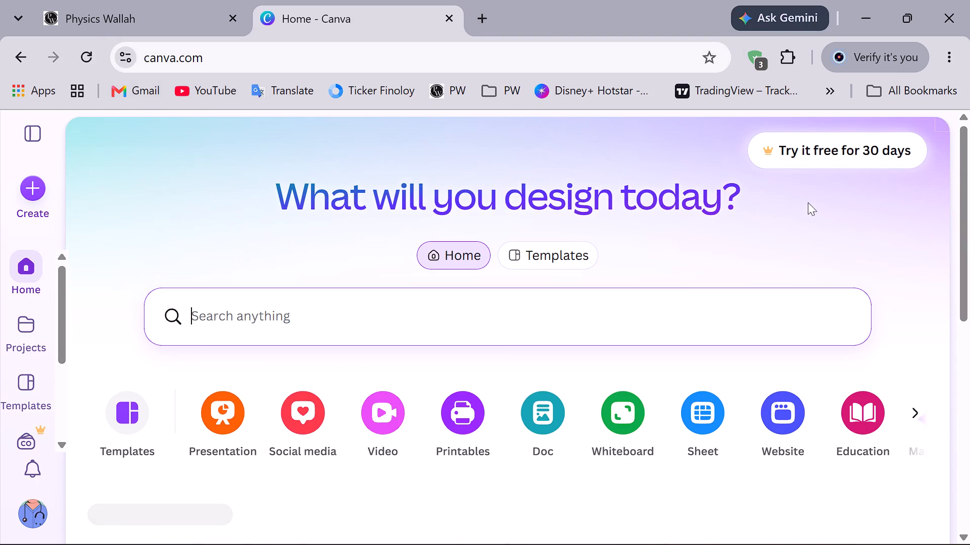
# Create a new blank Poster (A2, Portrait) design from the Printables category.
pyautogui.click(35, 188)
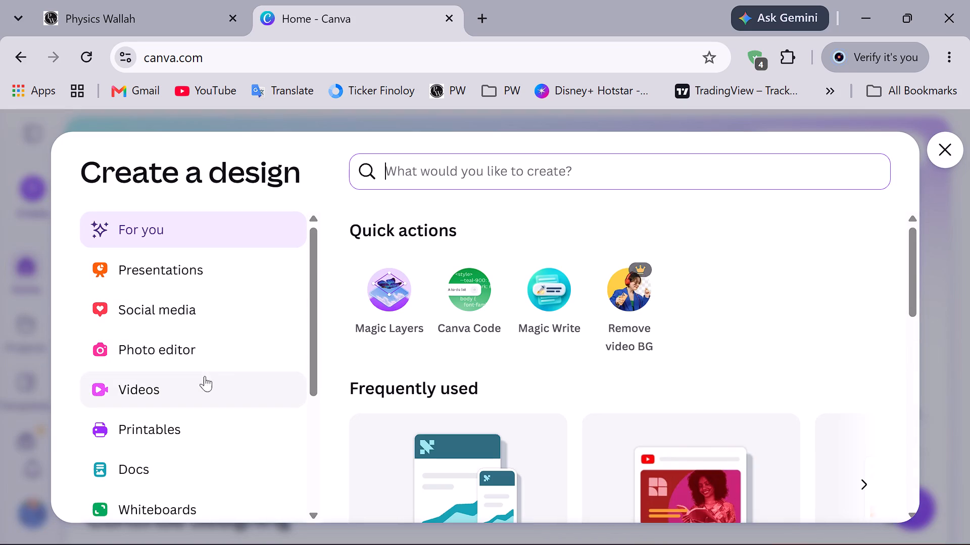
pyautogui.click(229, 420)
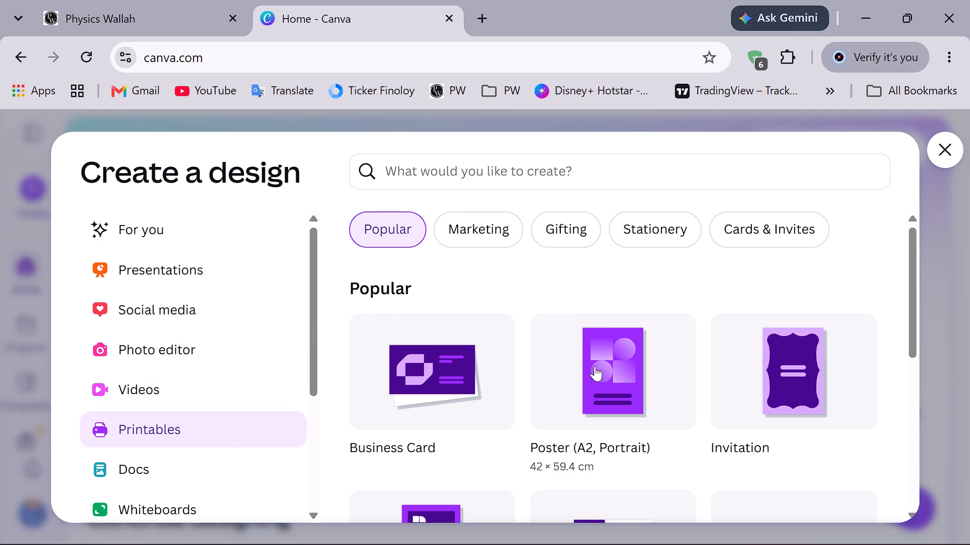
pyautogui.moveTo(912, 289); pyautogui.dragTo(912, 313)
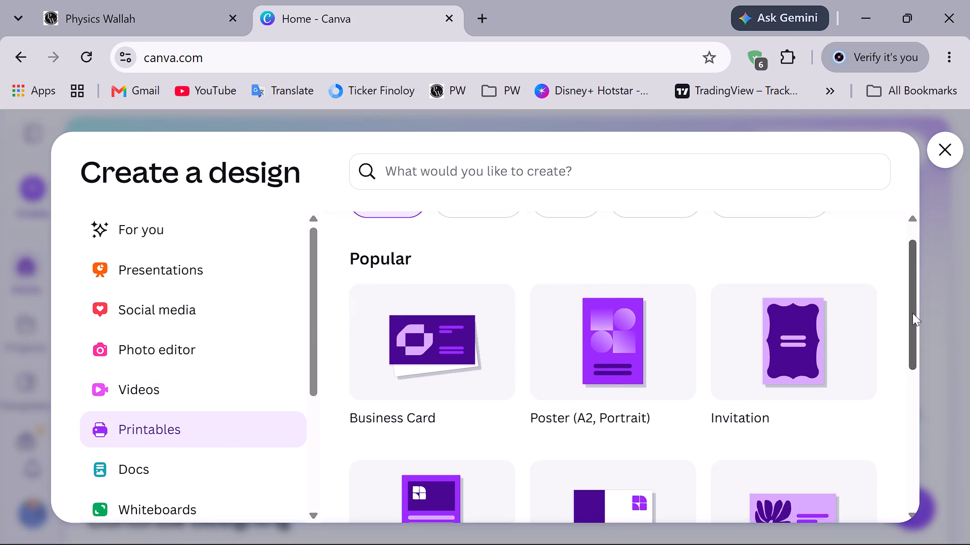
pyautogui.moveTo(912, 313); pyautogui.dragTo(901, 383)
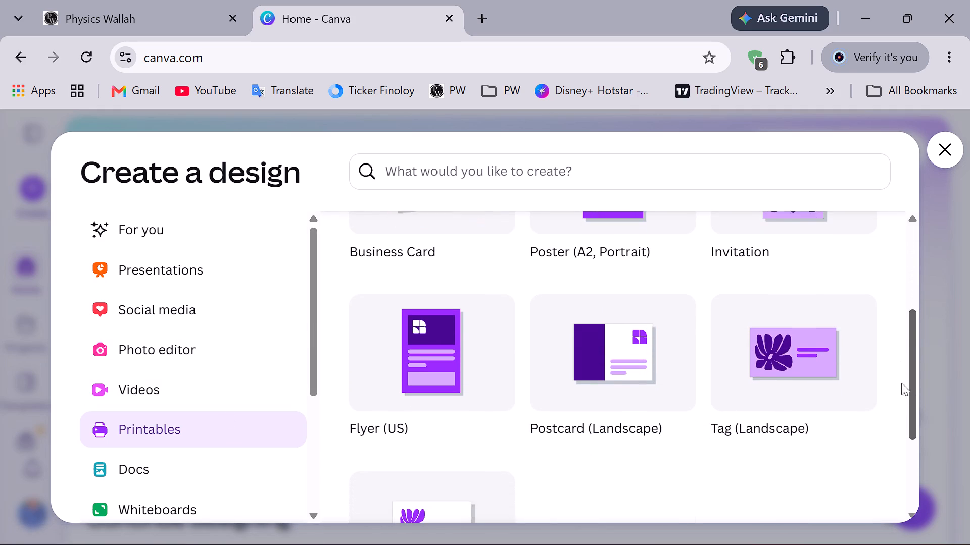
pyautogui.moveTo(901, 383); pyautogui.dragTo(886, 305)
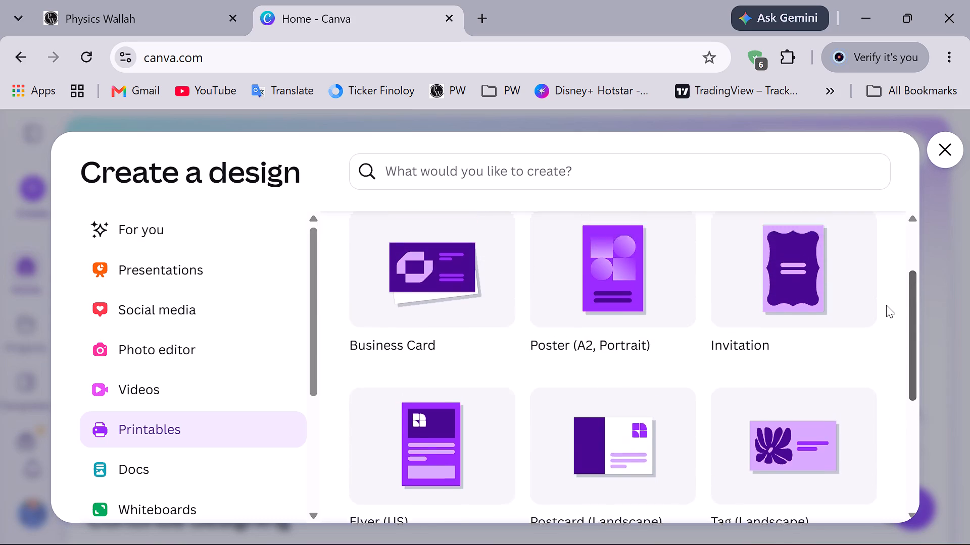
pyautogui.moveTo(886, 305); pyautogui.dragTo(883, 294)
pyautogui.click(618, 351)
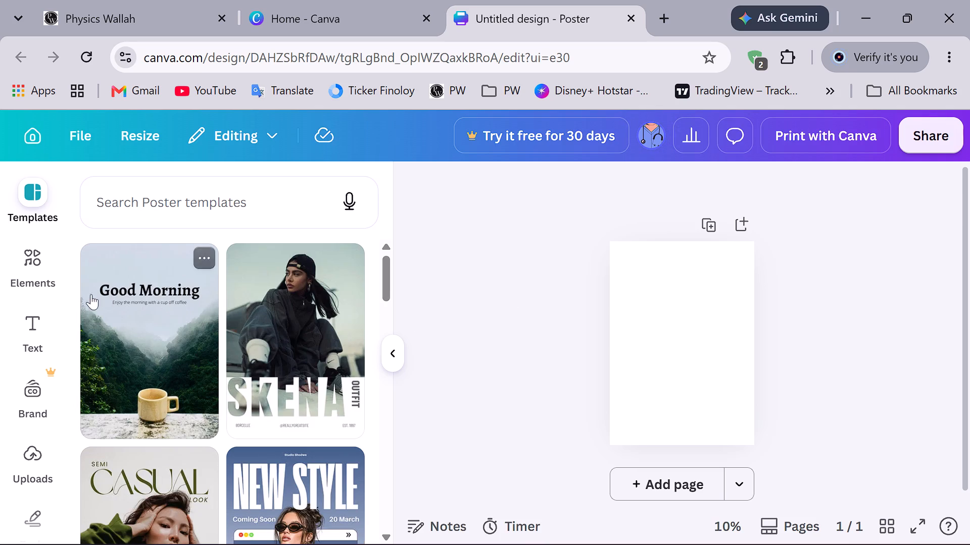
# Add the line with solid diamond ends from the Shapes elements to the poster page.
pyautogui.click(35, 267)
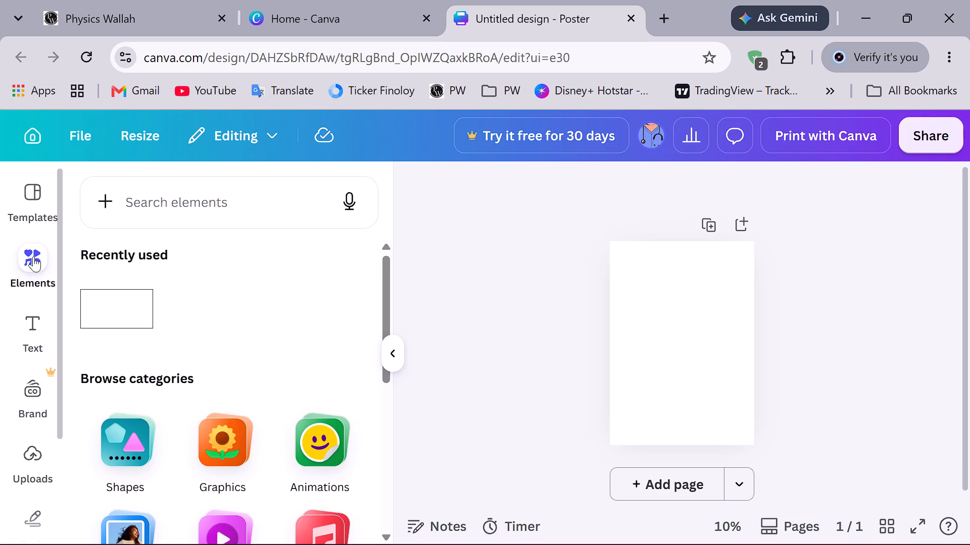
pyautogui.click(128, 431)
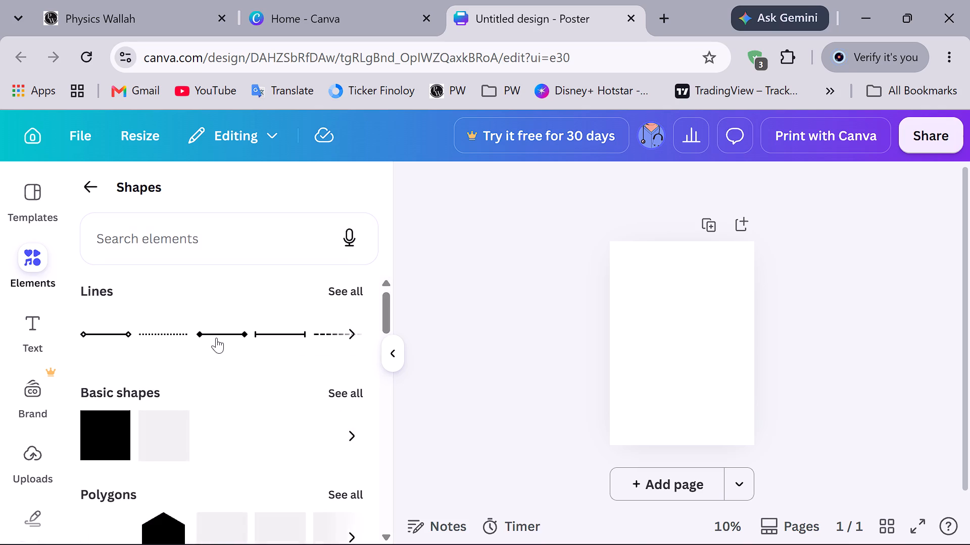
pyautogui.click(226, 333)
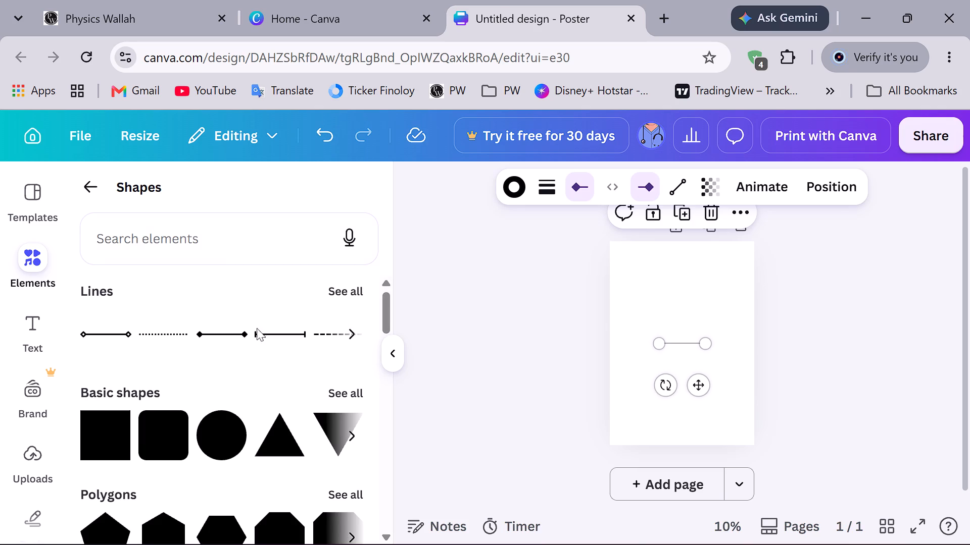
pyautogui.doubleClick(813, 320)
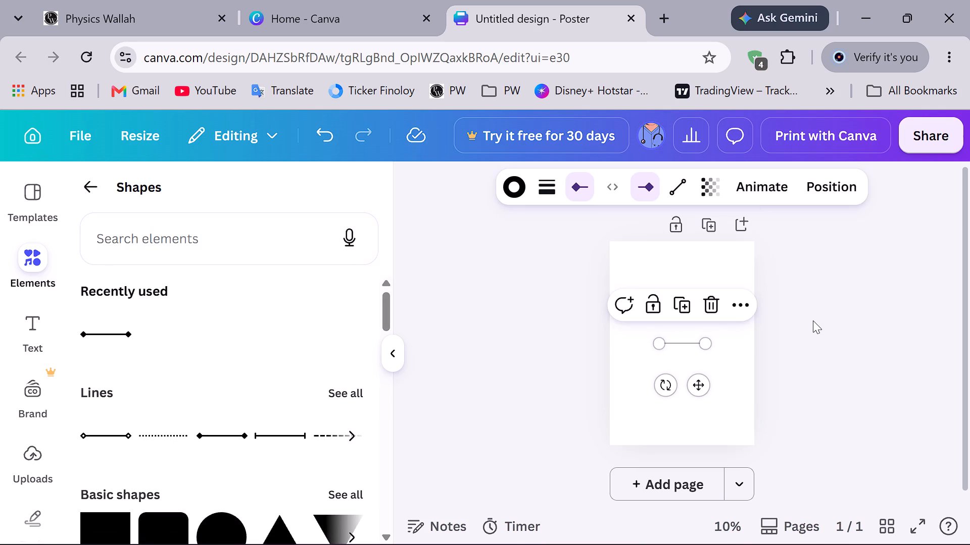
pyautogui.doubleClick(712, 320)
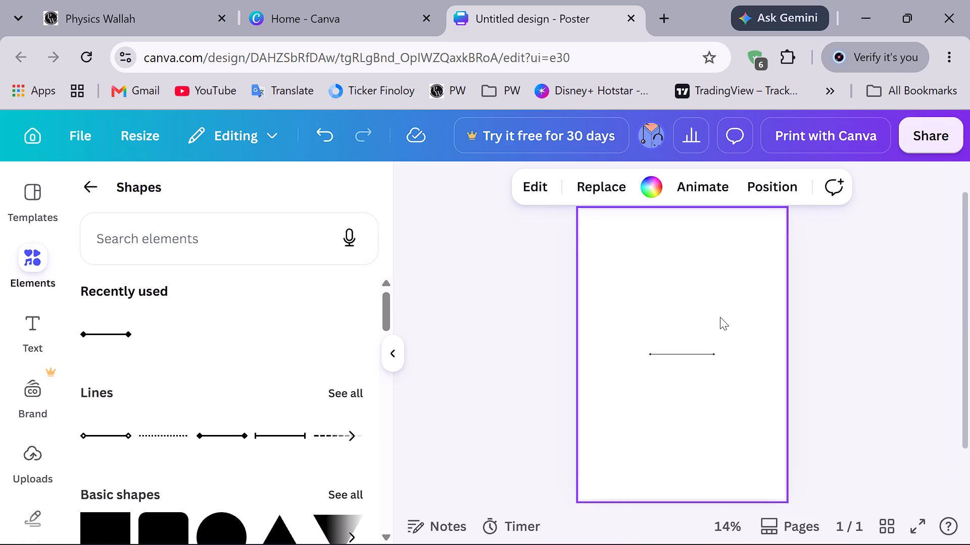
# Move the diamond-ended line up to the top of the page, centred horizontally on the top margin guide.
pyautogui.click(672, 349)
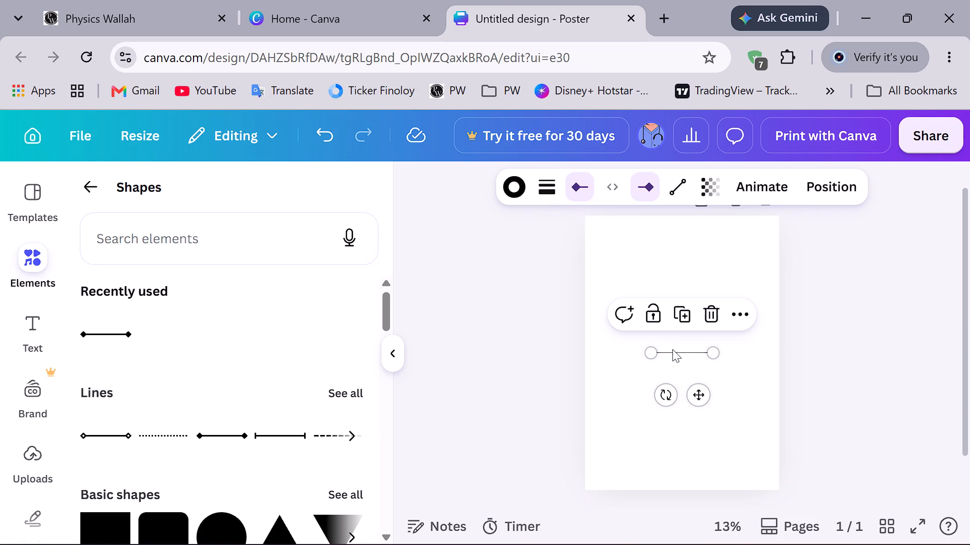
pyautogui.moveTo(674, 352); pyautogui.dragTo(677, 339)
pyautogui.click(677, 338)
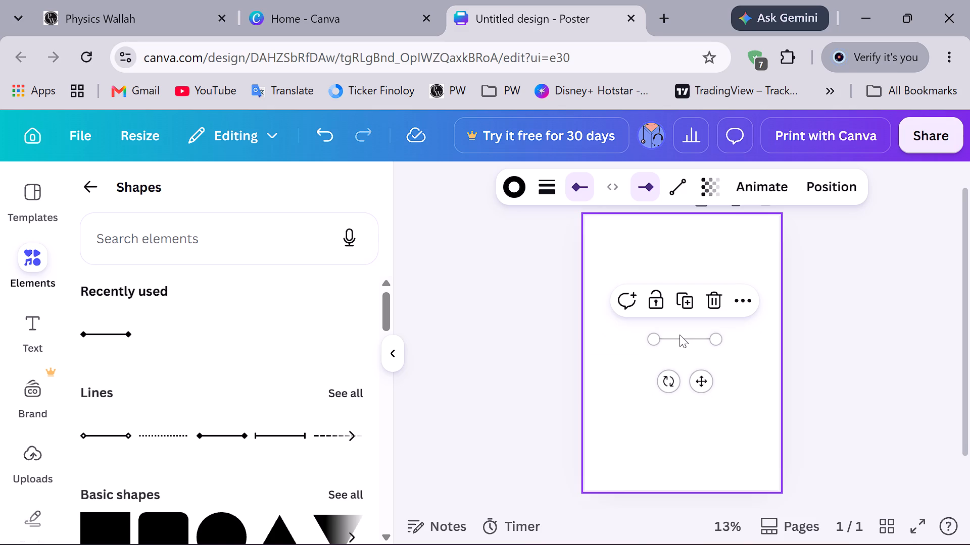
pyautogui.click(680, 334)
pyautogui.moveTo(680, 334); pyautogui.dragTo(683, 318)
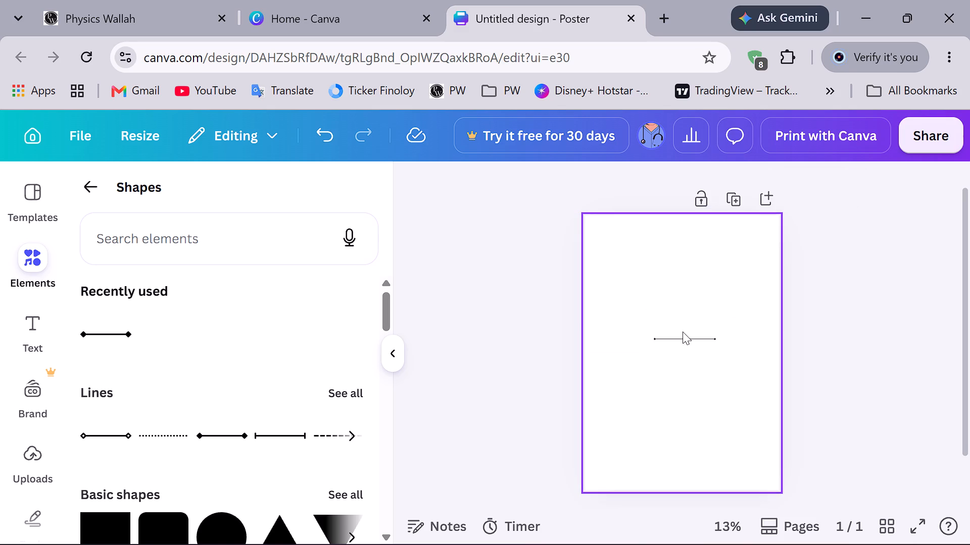
pyautogui.click(683, 340)
pyautogui.moveTo(681, 338); pyautogui.dragTo(706, 249)
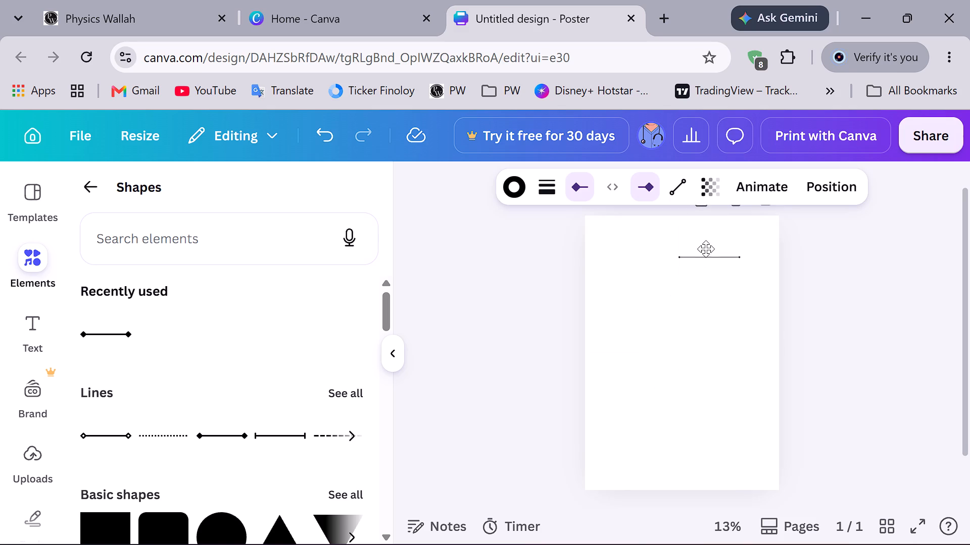
pyautogui.moveTo(706, 249); pyautogui.dragTo(675, 227)
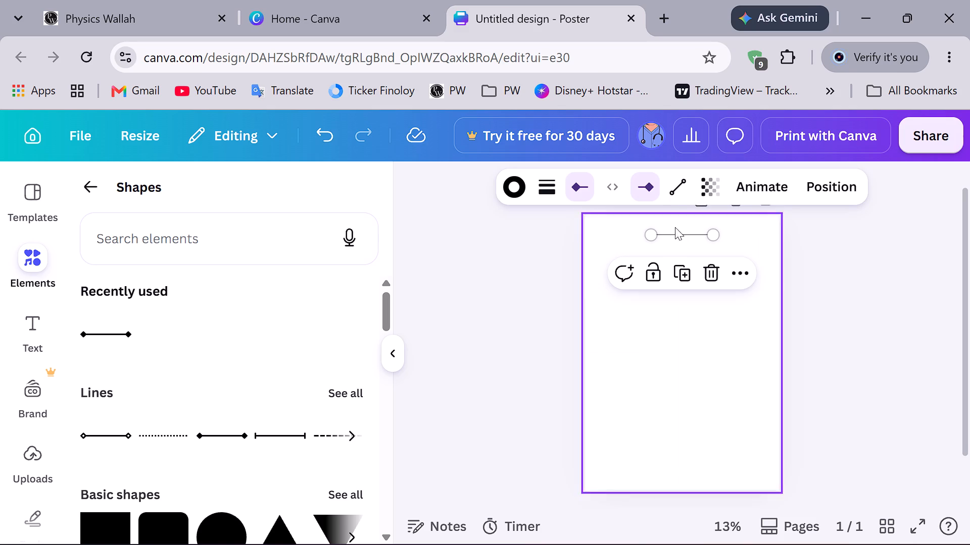
# Stretch both ends of the top line out to the page's left and right margin guides.
pyautogui.moveTo(711, 232); pyautogui.dragTo(752, 230)
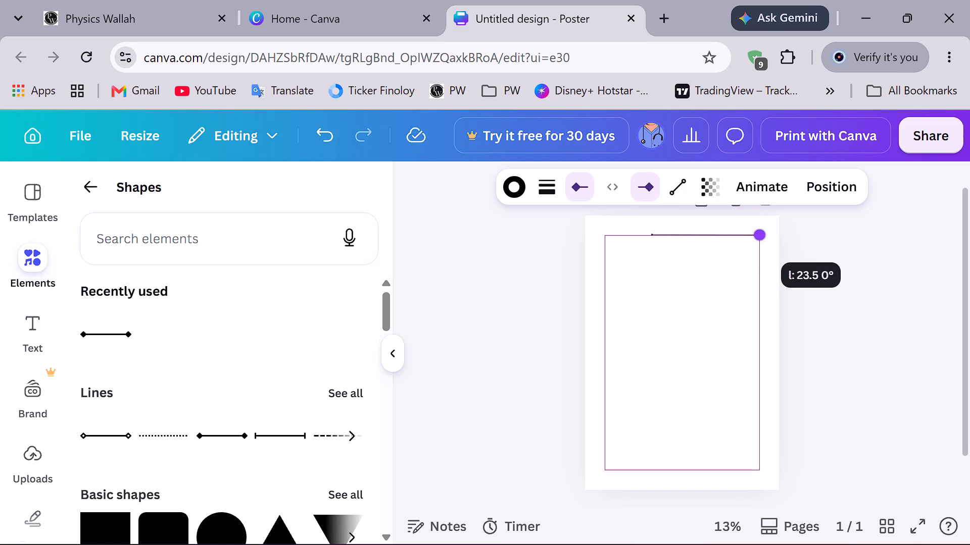
pyautogui.moveTo(752, 230); pyautogui.dragTo(755, 230)
pyautogui.moveTo(651, 227); pyautogui.dragTo(642, 230)
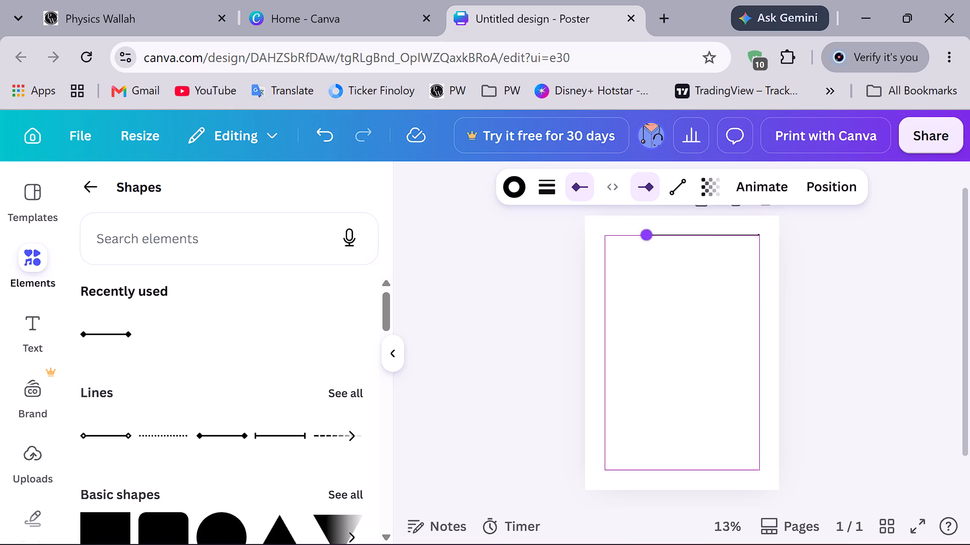
pyautogui.moveTo(642, 230); pyautogui.dragTo(598, 225)
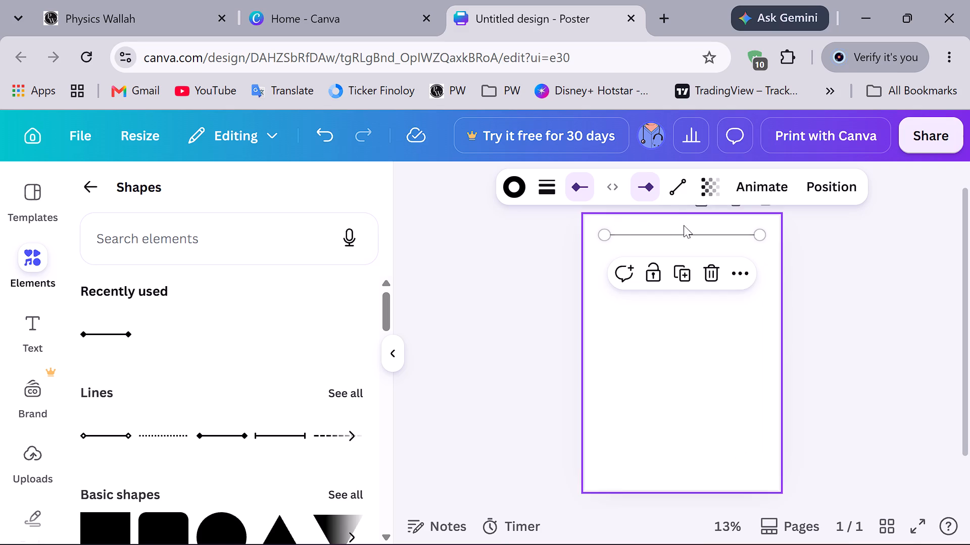
# Move the stretched line slightly higher, above the top margin guide and closer to the page's upper edge.
pyautogui.click(670, 234)
pyautogui.click(669, 231)
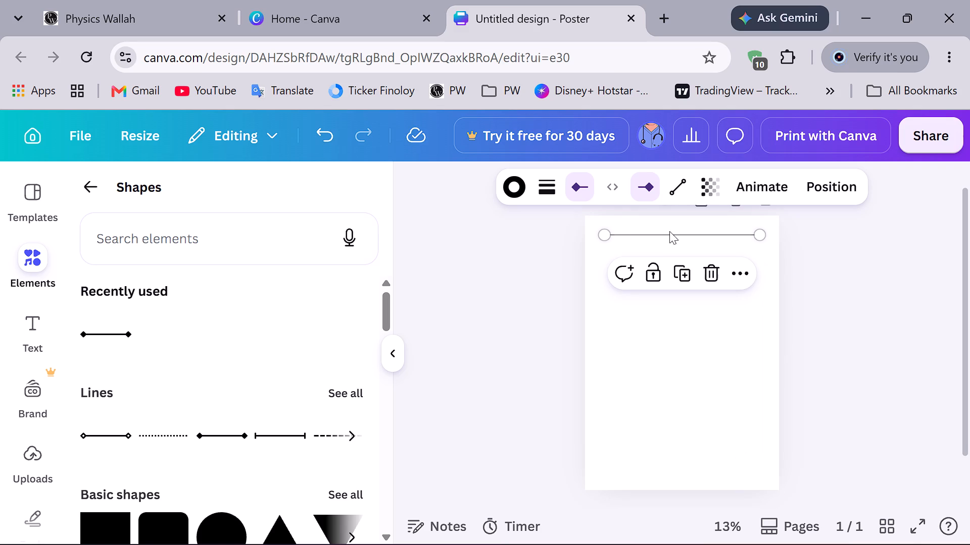
pyautogui.click(669, 231)
pyautogui.moveTo(675, 236); pyautogui.dragTo(678, 230)
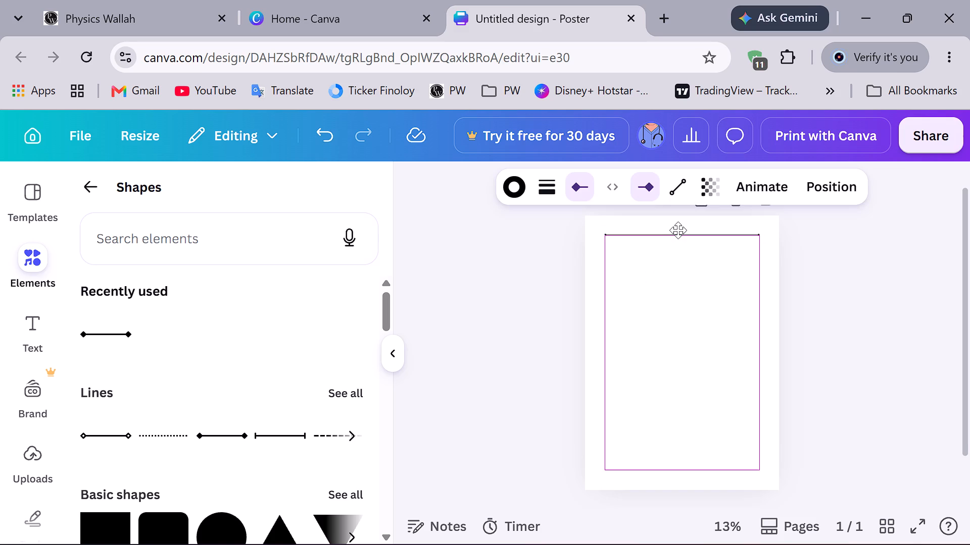
pyautogui.moveTo(678, 230); pyautogui.dragTo(675, 226)
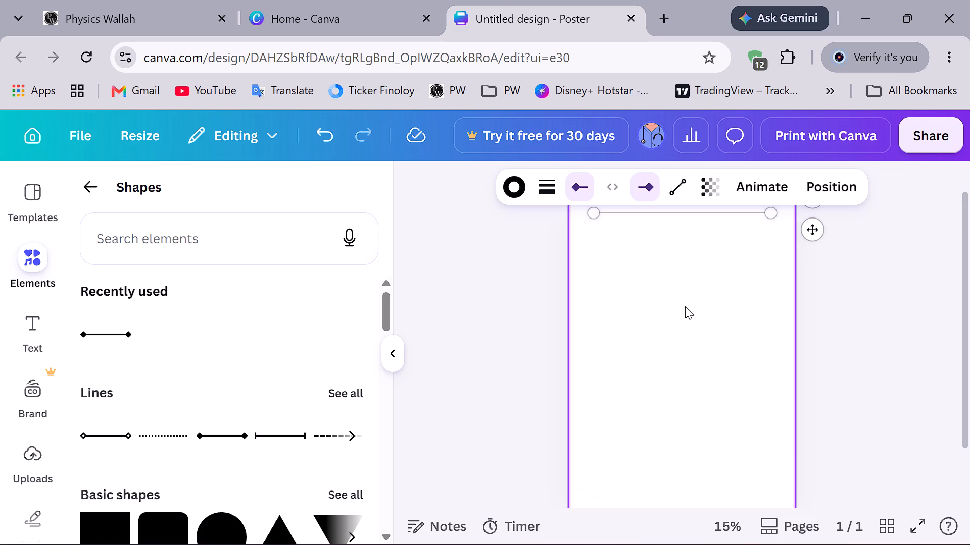
# Extend the line's left end past the margin toward the page edge, making it about 36 cm long and horizontal.
pyautogui.hscroll(-2, 685, 306)
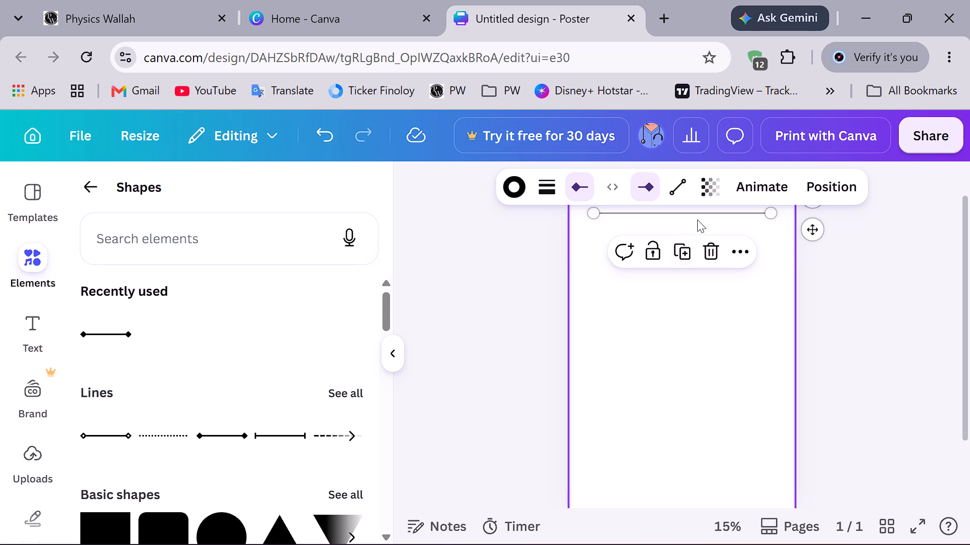
pyautogui.hscroll(-1, 658, 227)
pyautogui.scroll(1, 701, 289)
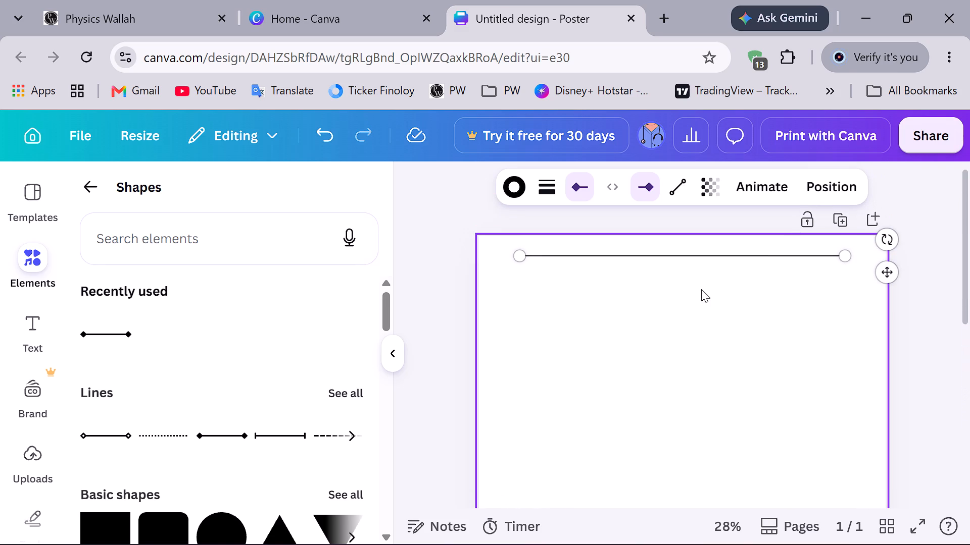
pyautogui.scroll(1, 701, 289)
pyautogui.click(608, 262)
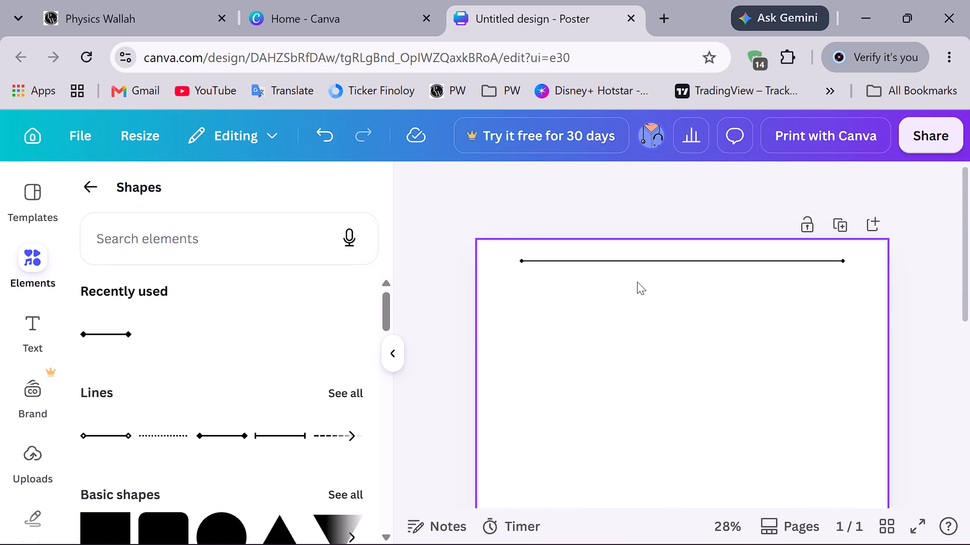
pyautogui.click(617, 260)
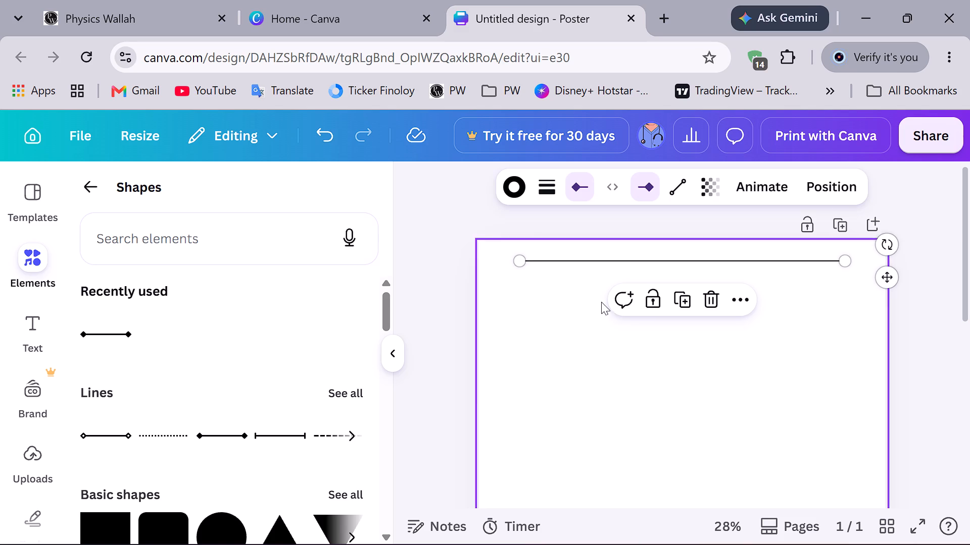
pyautogui.moveTo(519, 257); pyautogui.dragTo(495, 261)
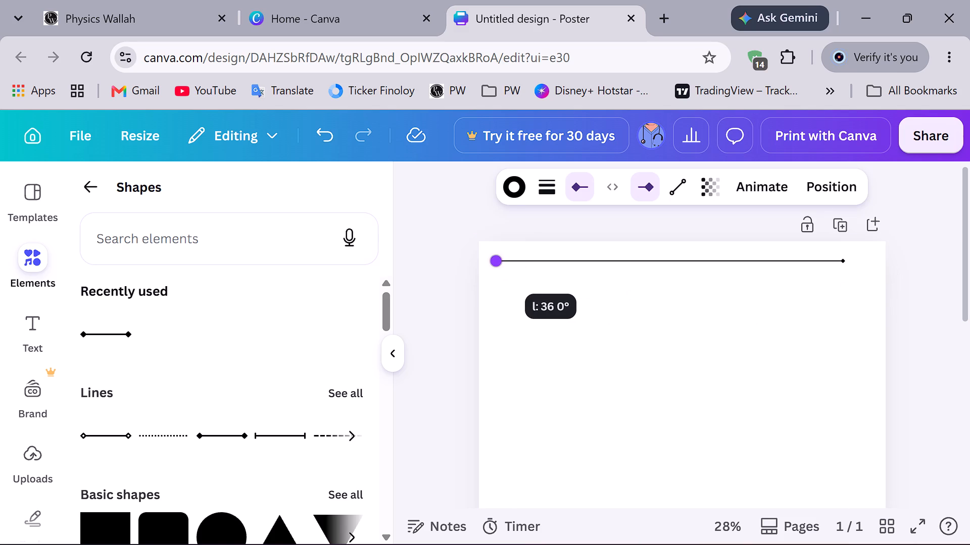
pyautogui.moveTo(495, 261); pyautogui.dragTo(497, 260)
pyautogui.click(545, 287)
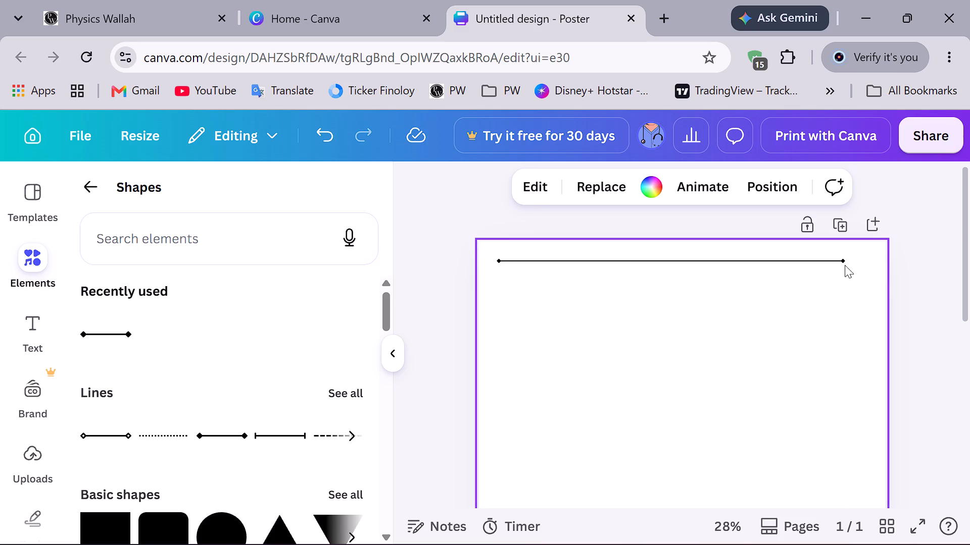
# Move the diamond-ended line so it is centred horizontally on the page, slightly lower below the top edge.
pyautogui.moveTo(842, 260); pyautogui.dragTo(864, 259)
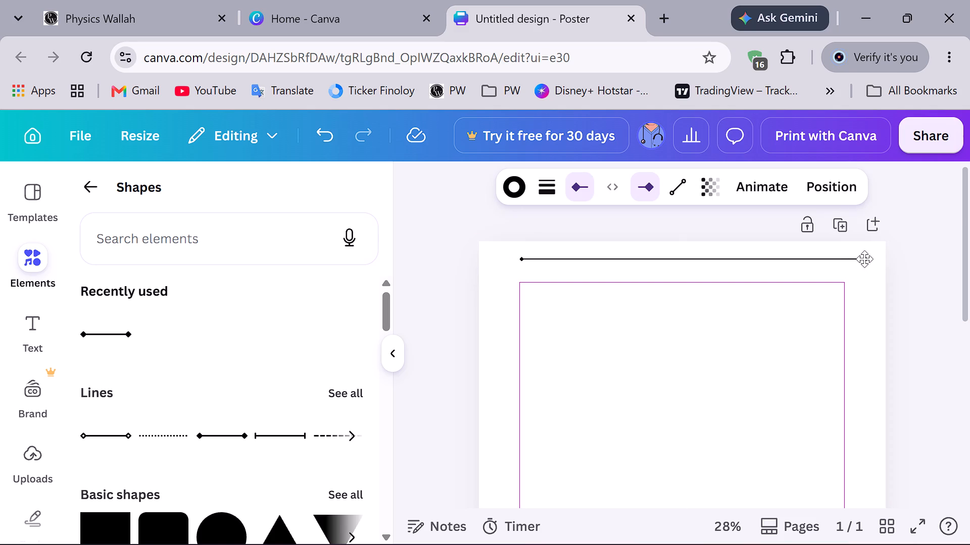
pyautogui.moveTo(864, 259); pyautogui.dragTo(861, 260)
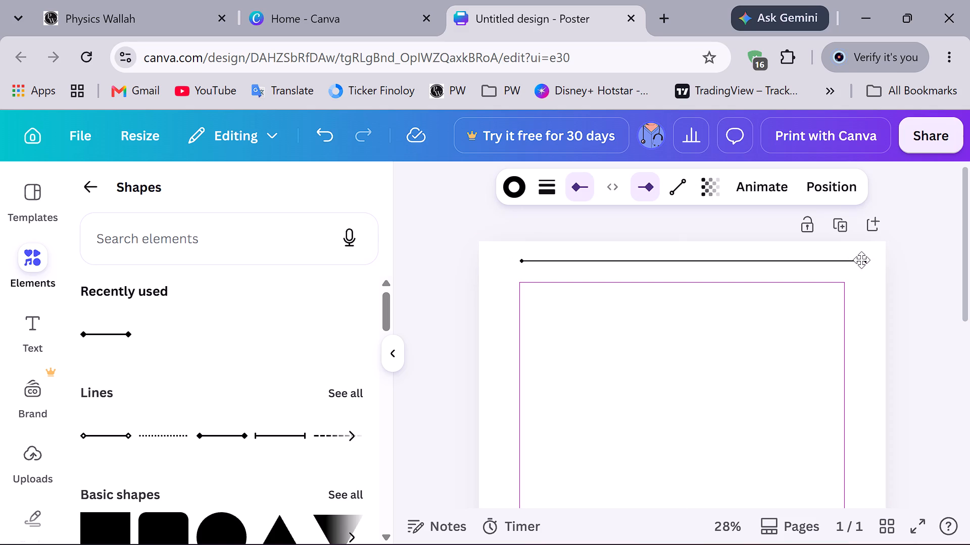
pyautogui.moveTo(861, 260); pyautogui.dragTo(857, 267)
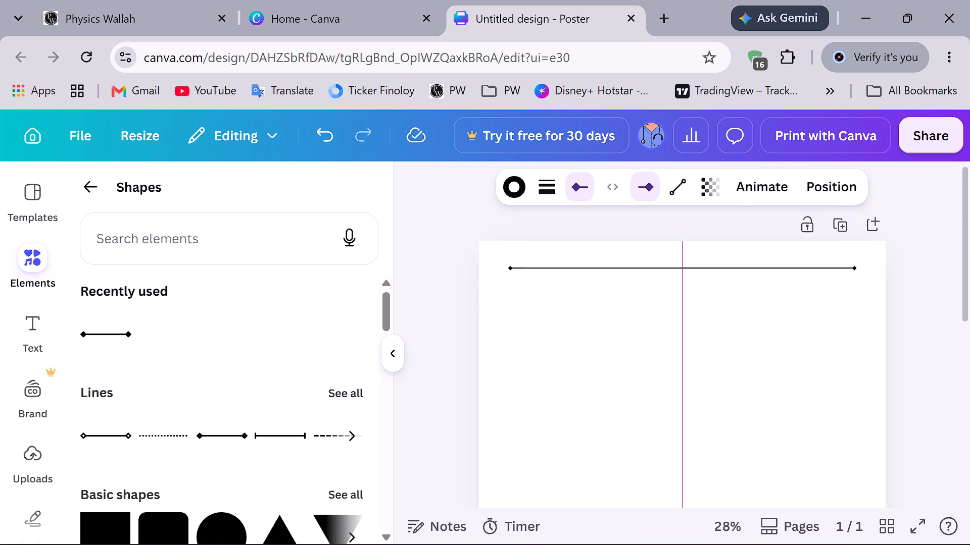
pyautogui.click(924, 281)
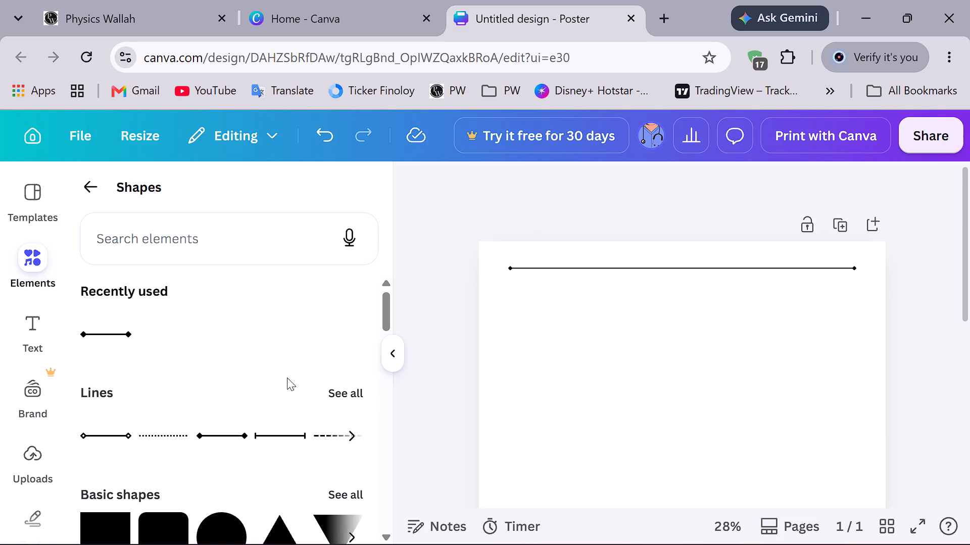
# Add one plain solid line without end markers to the page, deleting the extra overlapping copy.
pyautogui.click(351, 387)
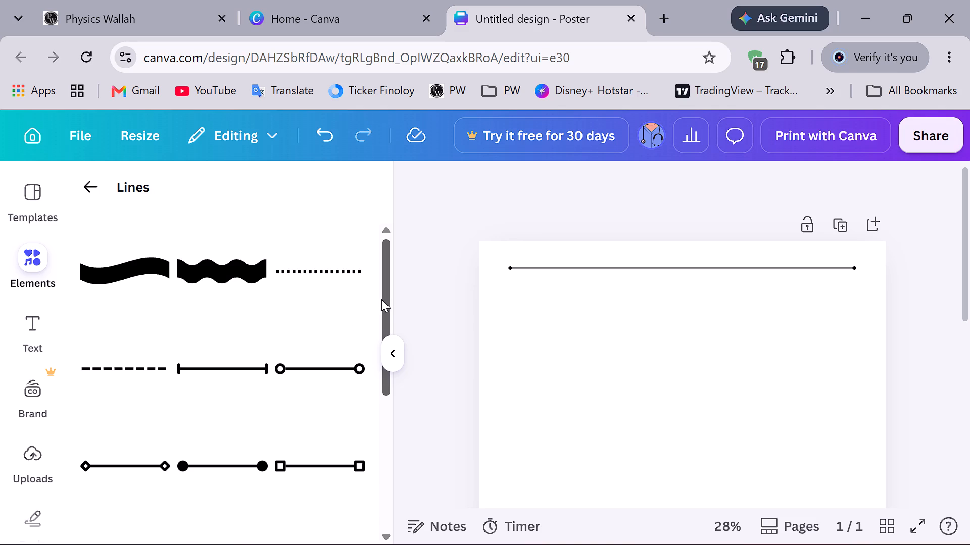
pyautogui.moveTo(384, 298); pyautogui.dragTo(368, 372)
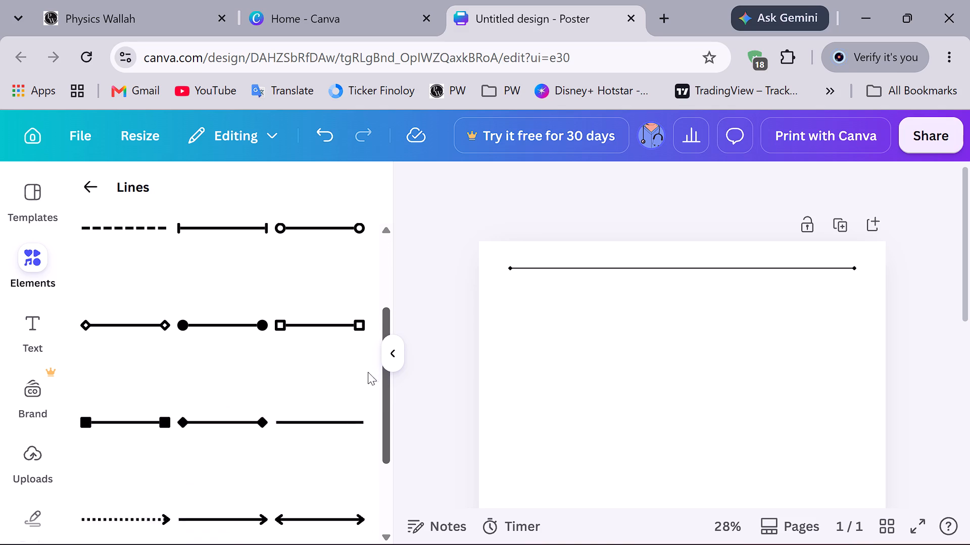
pyautogui.moveTo(368, 372); pyautogui.dragTo(365, 389)
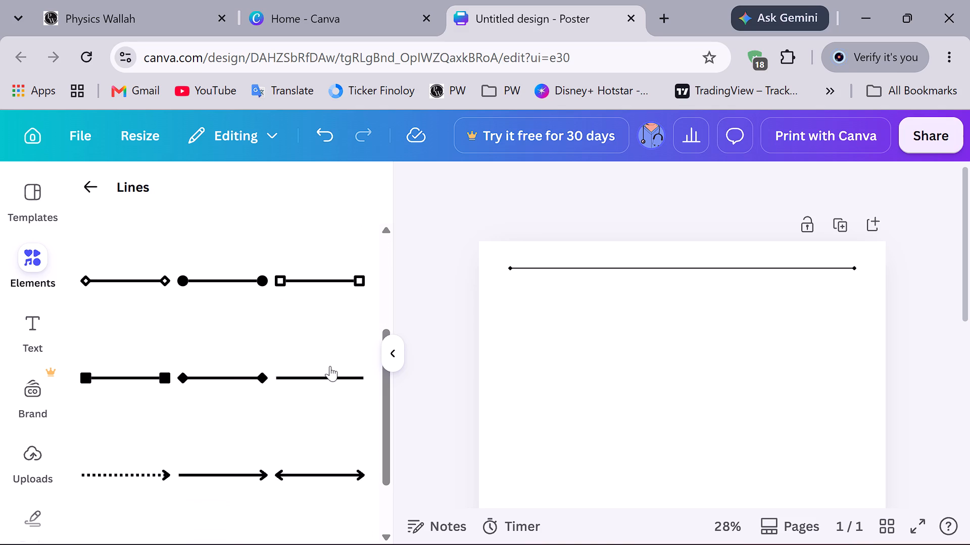
pyautogui.click(333, 369)
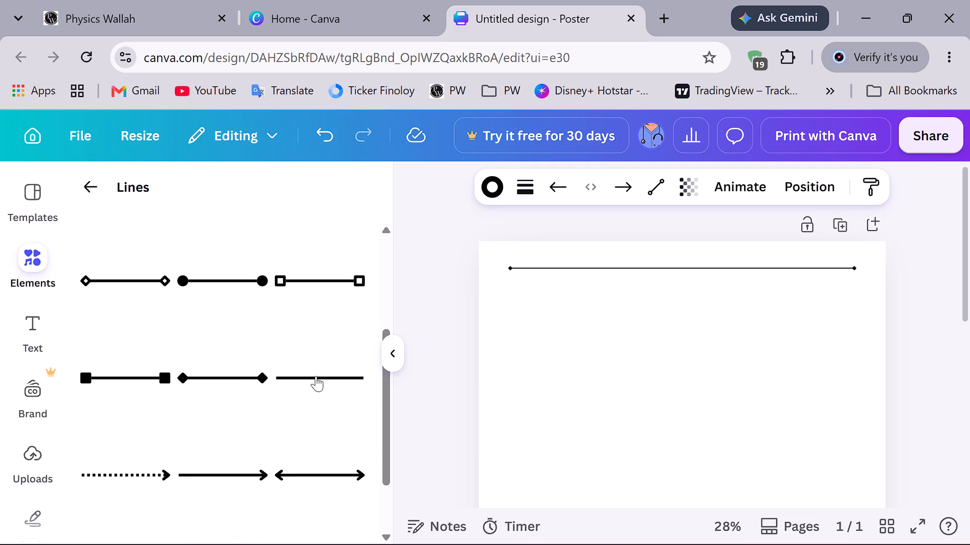
pyautogui.click(316, 376)
pyautogui.click(607, 338)
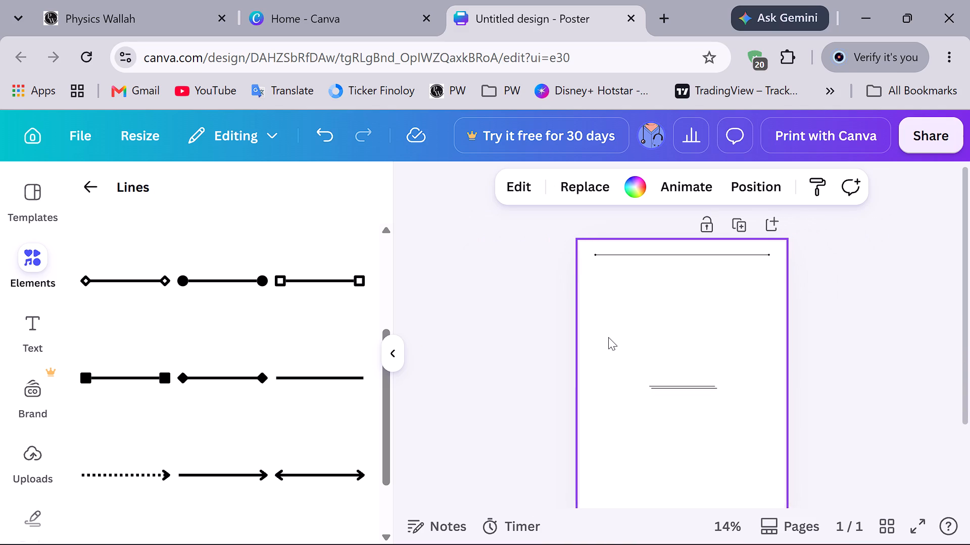
pyautogui.click(665, 383)
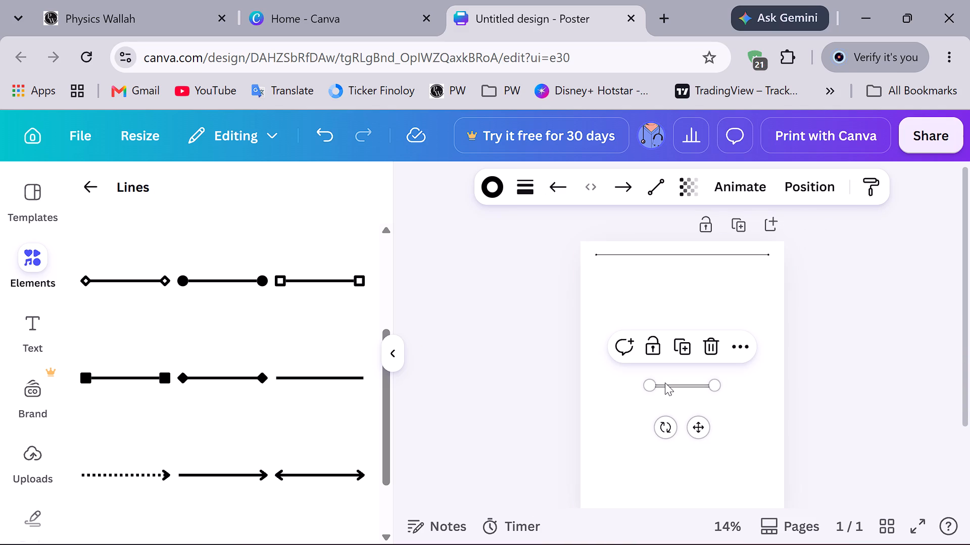
pyautogui.click(707, 348)
# Rotate the plain line to vertical in the middle of the page.
pyautogui.click(699, 384)
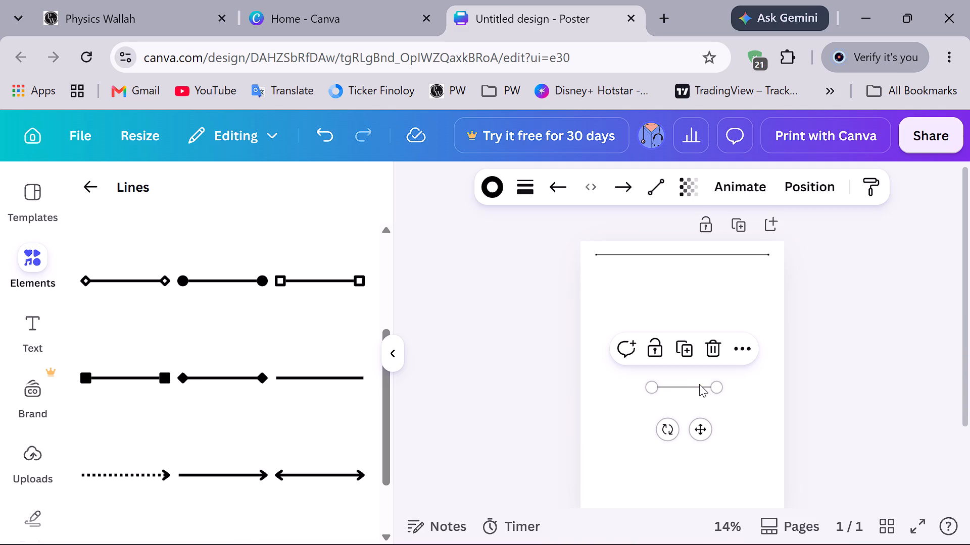
pyautogui.click(700, 433)
pyautogui.click(668, 430)
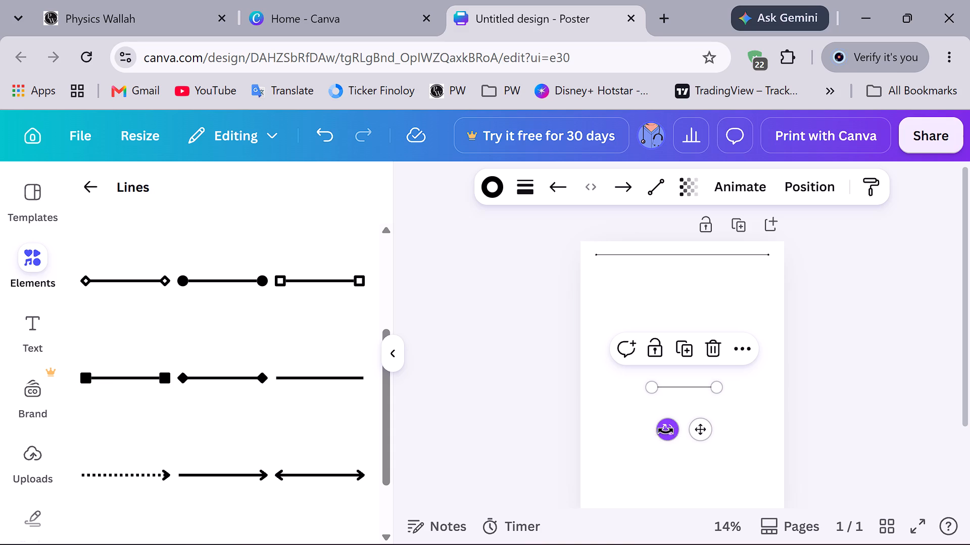
pyautogui.click(664, 430)
pyautogui.click(667, 428)
pyautogui.moveTo(667, 428); pyautogui.dragTo(664, 428)
pyautogui.moveTo(664, 428); pyautogui.dragTo(599, 384)
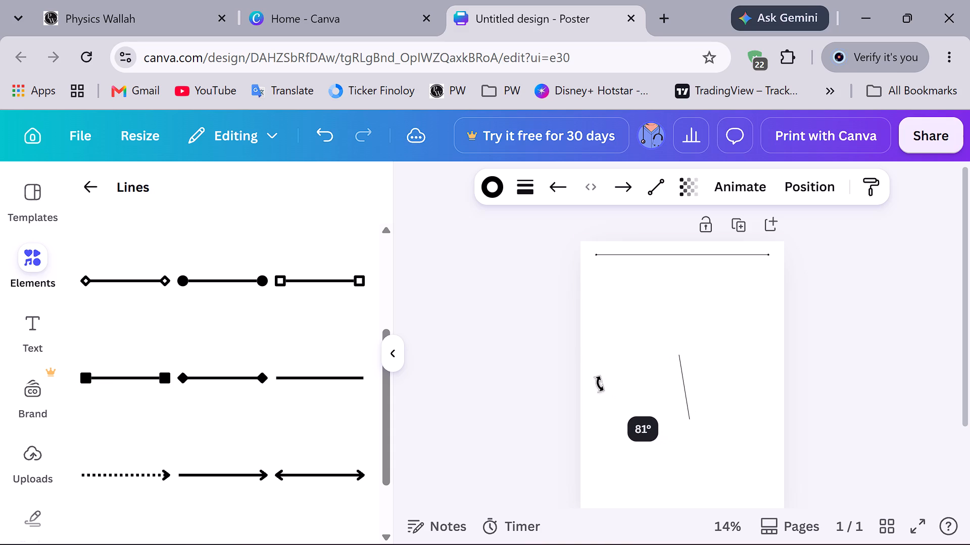
pyautogui.moveTo(599, 384); pyautogui.dragTo(579, 371)
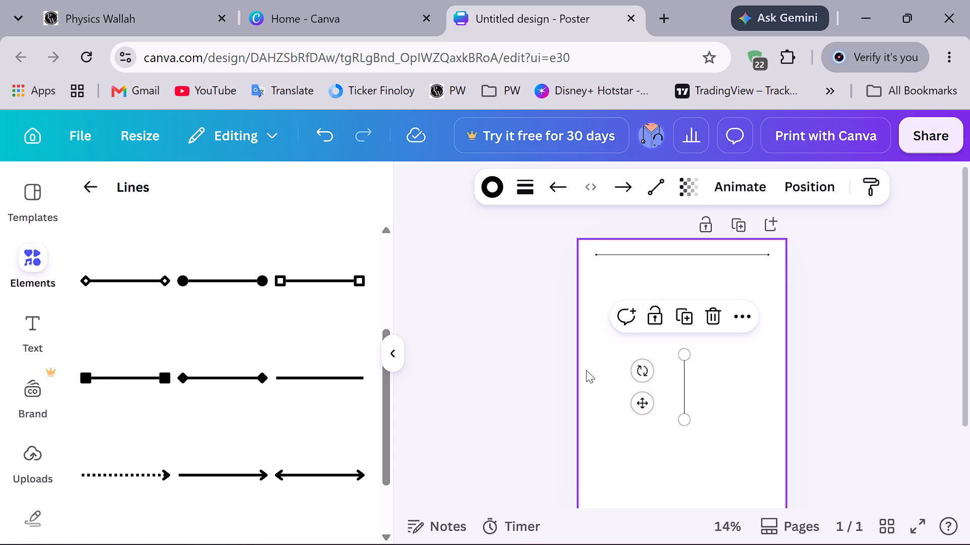
# Stretch the vertical line's upper end up to meet the middle of the diamond-ended top line.
pyautogui.moveTo(684, 353); pyautogui.dragTo(696, 302)
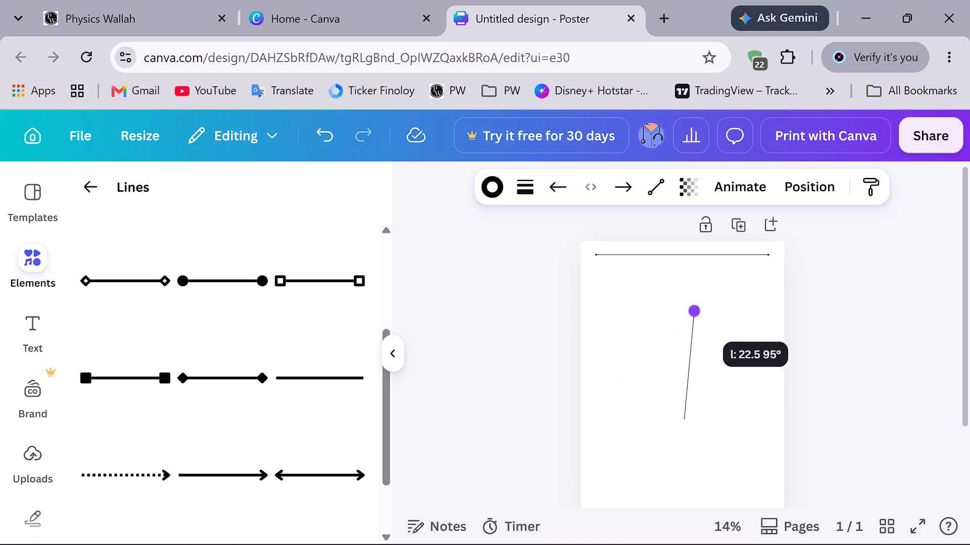
pyautogui.moveTo(696, 302); pyautogui.dragTo(686, 248)
pyautogui.click(708, 279)
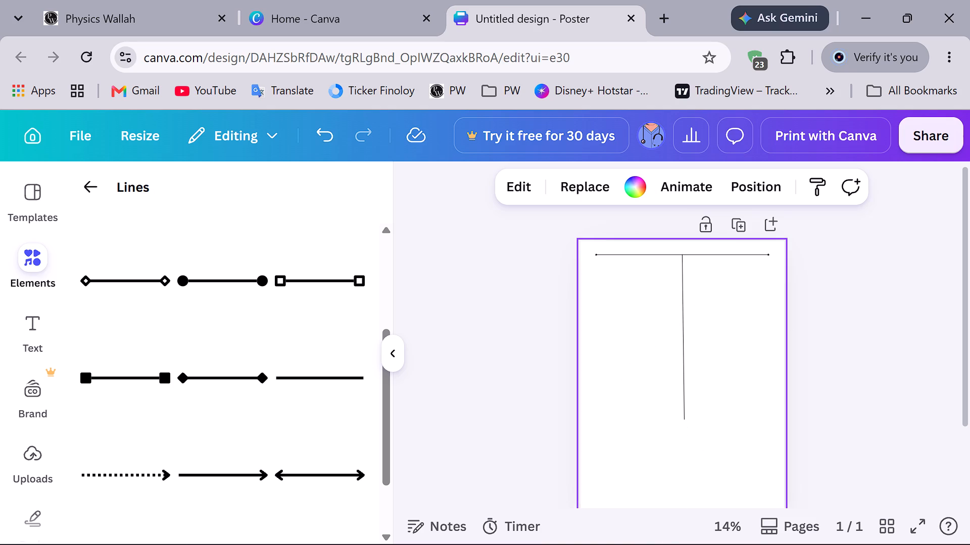
# Extend the vertical line's lower end straight down near the page's bottom edge, making it about 54.9 cm long at 90°.
pyautogui.click(684, 407)
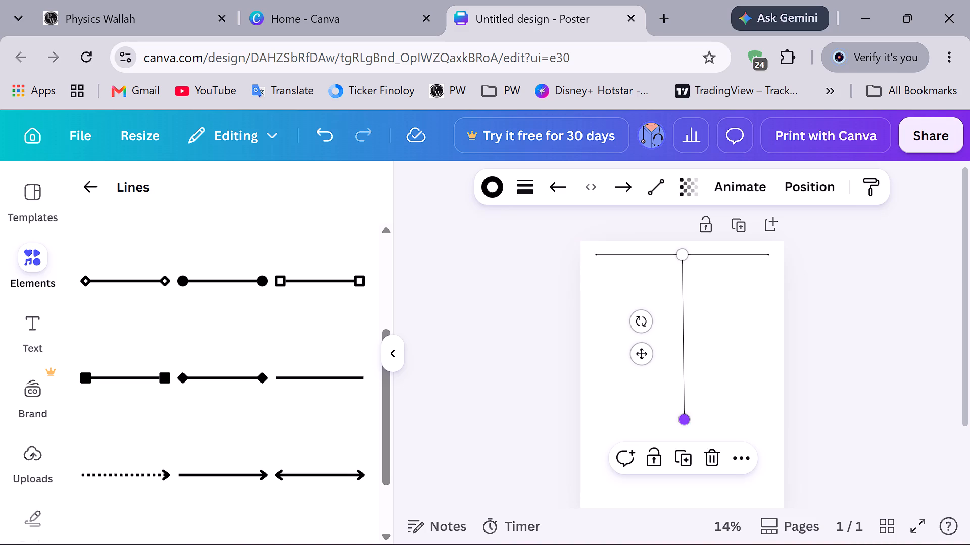
pyautogui.moveTo(685, 417); pyautogui.dragTo(685, 506)
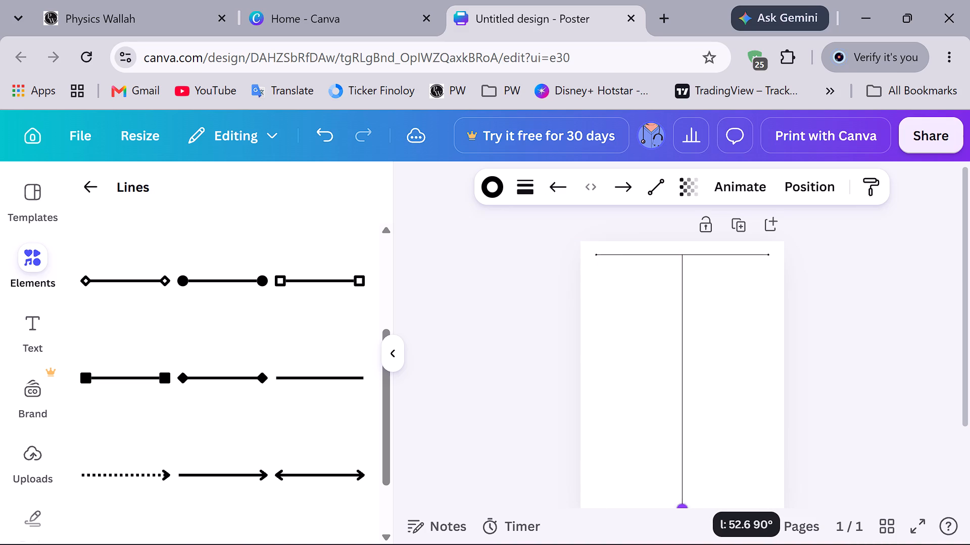
pyautogui.moveTo(685, 506); pyautogui.dragTo(683, 505)
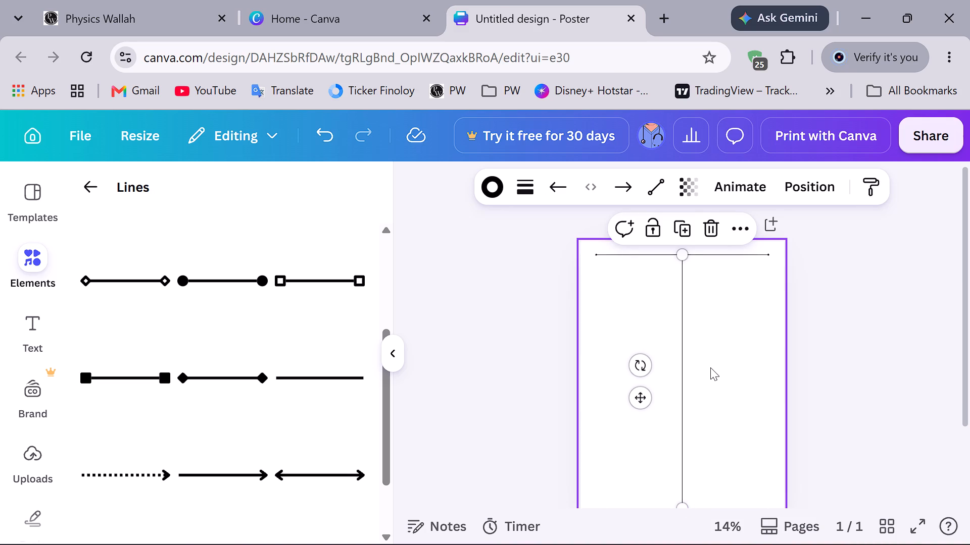
pyautogui.moveTo(960, 364); pyautogui.dragTo(965, 403)
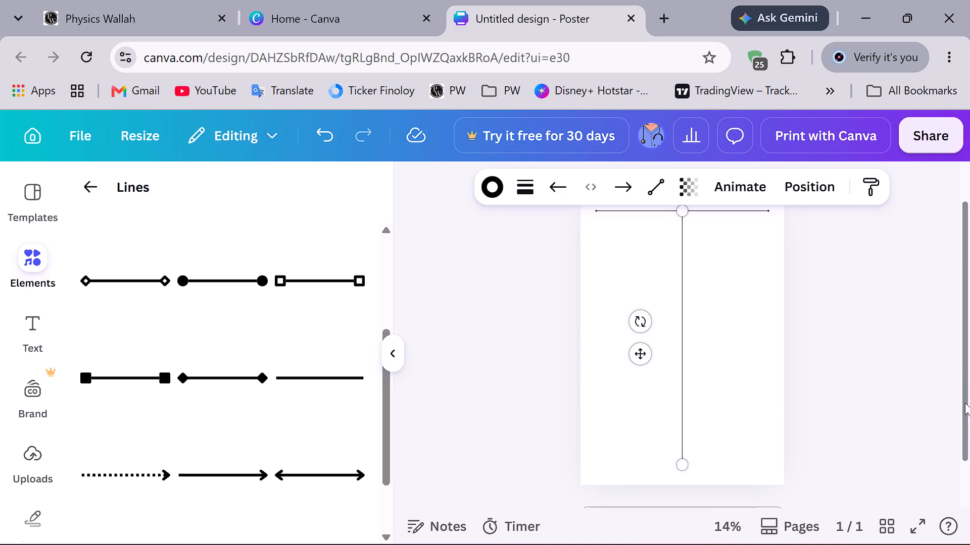
pyautogui.moveTo(965, 403); pyautogui.dragTo(964, 403)
pyautogui.moveTo(685, 457); pyautogui.dragTo(686, 461)
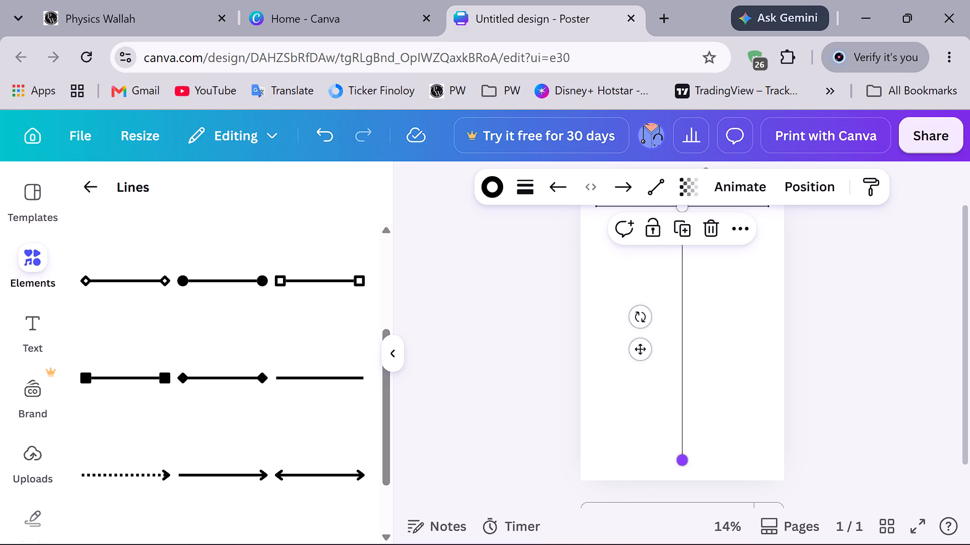
pyautogui.moveTo(686, 461); pyautogui.dragTo(686, 465)
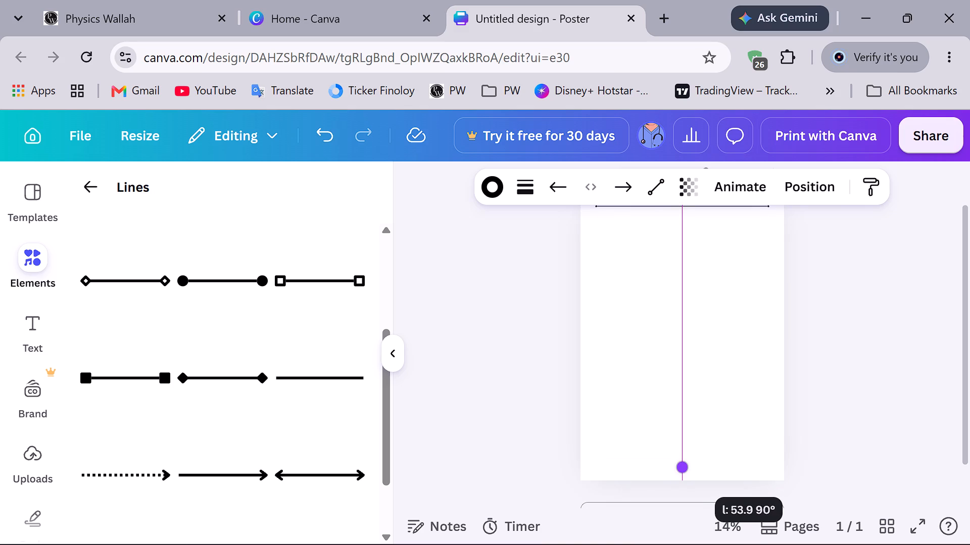
pyautogui.moveTo(686, 465); pyautogui.dragTo(686, 465)
pyautogui.click(820, 443)
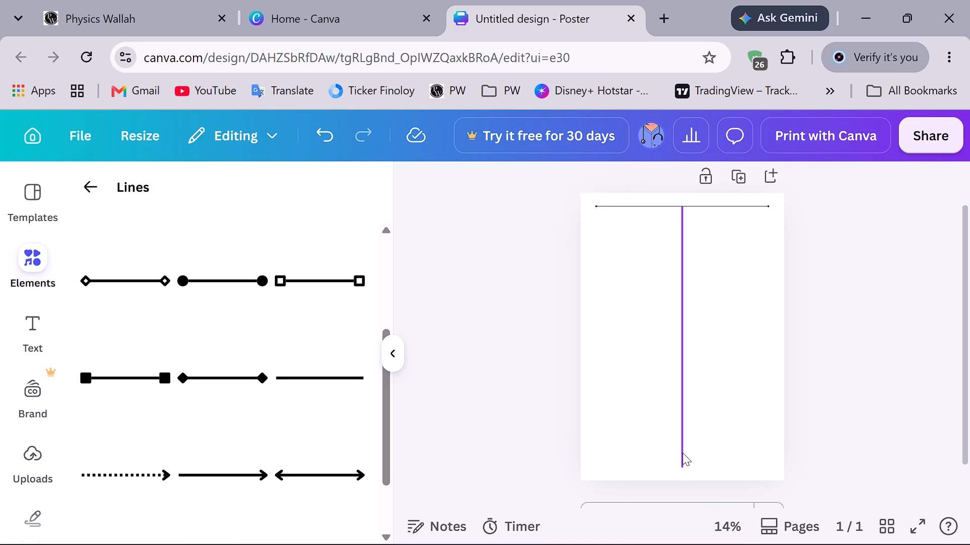
pyautogui.click(682, 453)
pyautogui.click(683, 466)
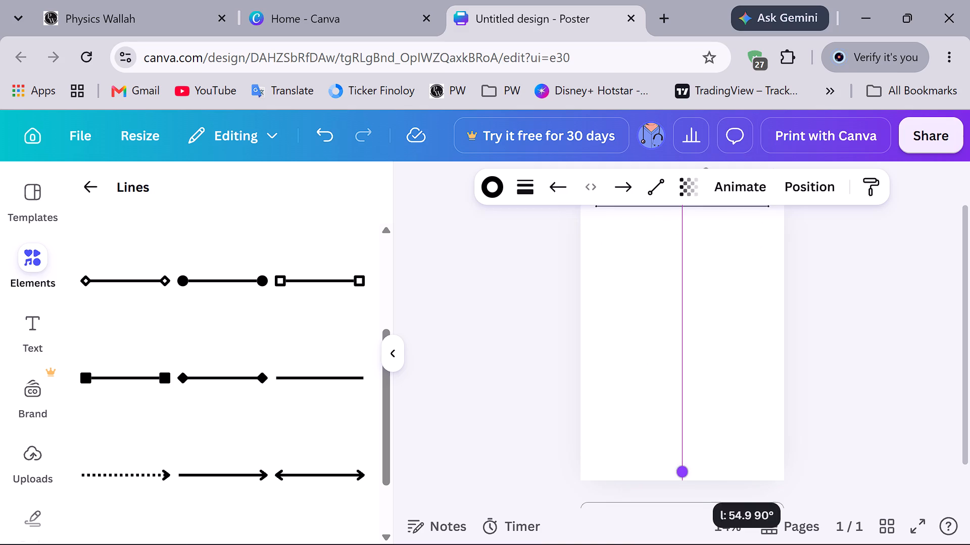
pyautogui.click(816, 444)
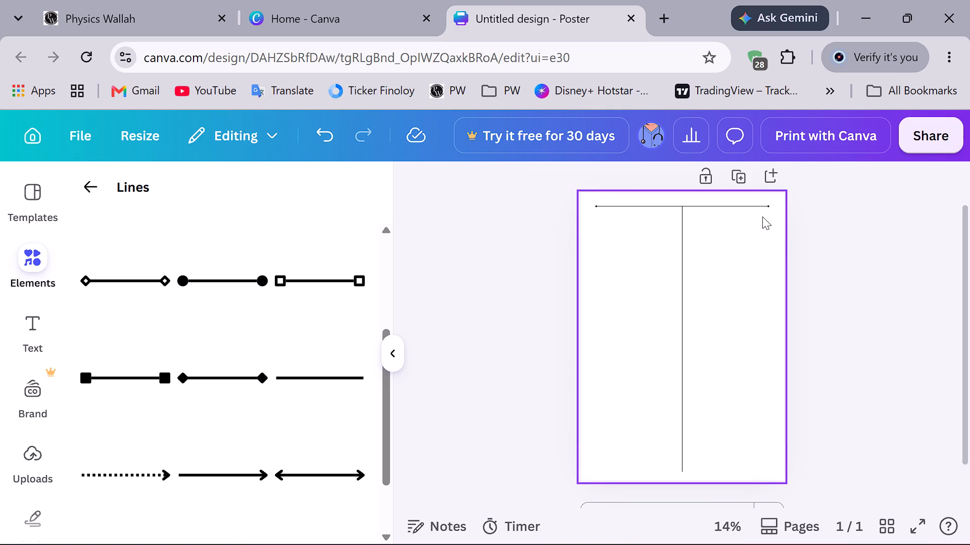
pyautogui.click(889, 231)
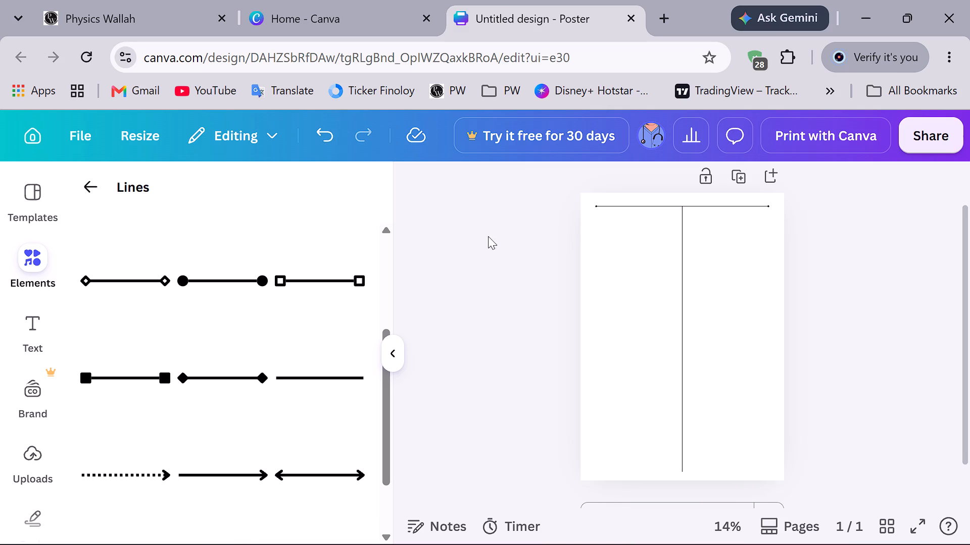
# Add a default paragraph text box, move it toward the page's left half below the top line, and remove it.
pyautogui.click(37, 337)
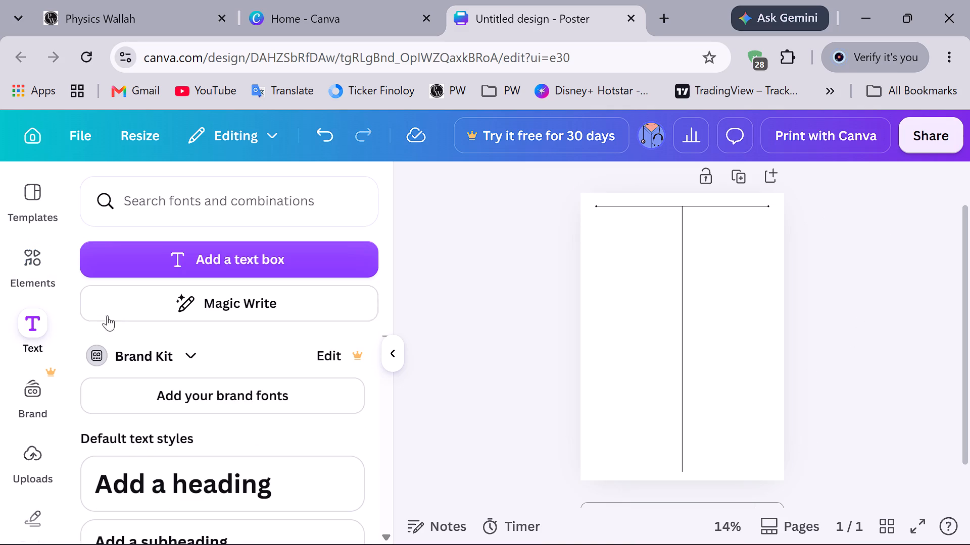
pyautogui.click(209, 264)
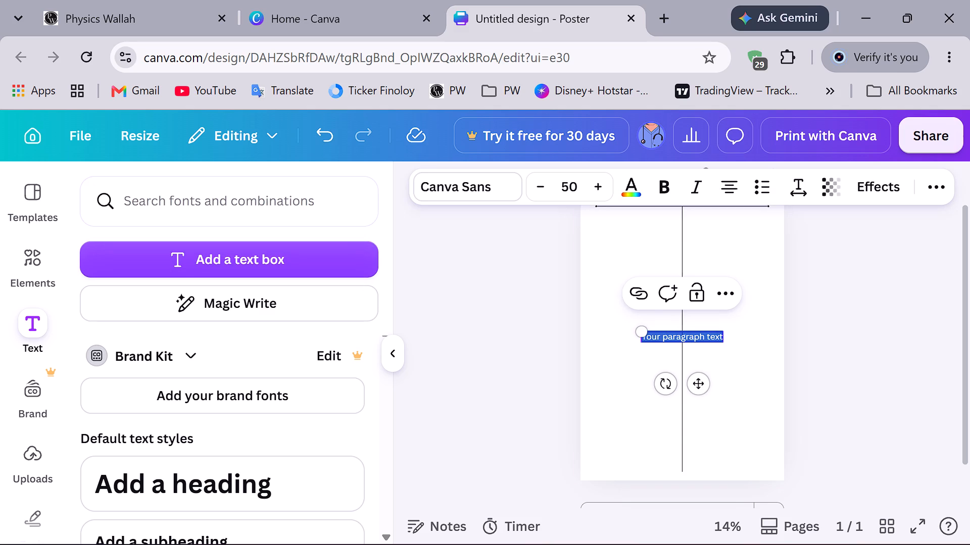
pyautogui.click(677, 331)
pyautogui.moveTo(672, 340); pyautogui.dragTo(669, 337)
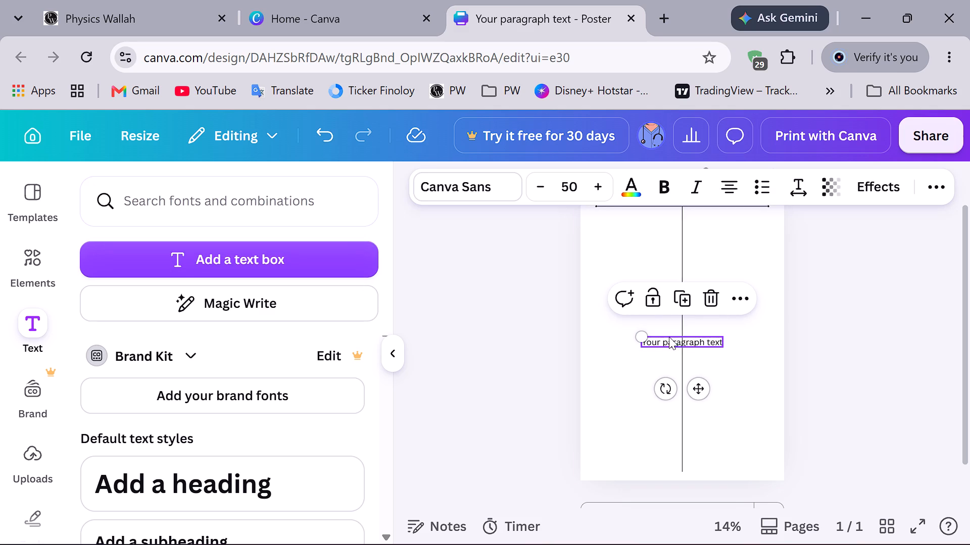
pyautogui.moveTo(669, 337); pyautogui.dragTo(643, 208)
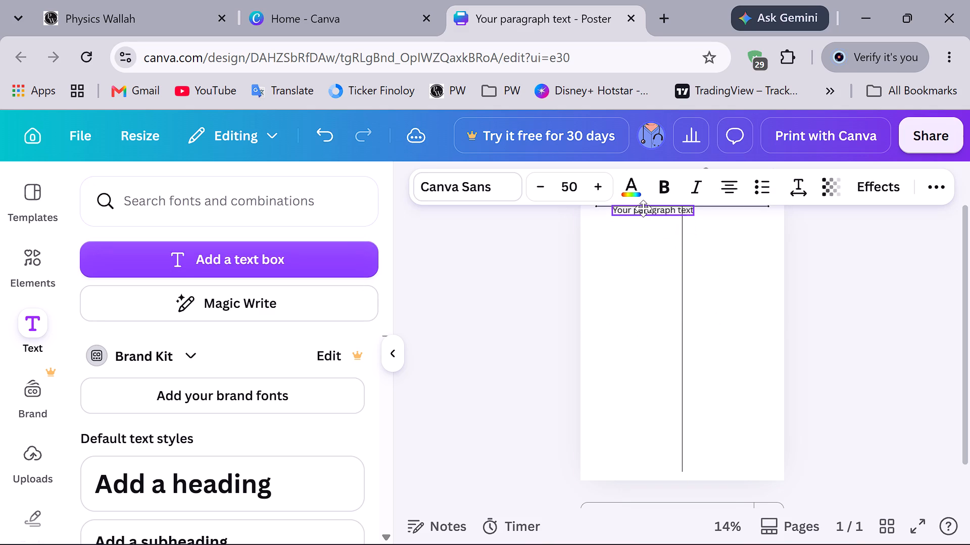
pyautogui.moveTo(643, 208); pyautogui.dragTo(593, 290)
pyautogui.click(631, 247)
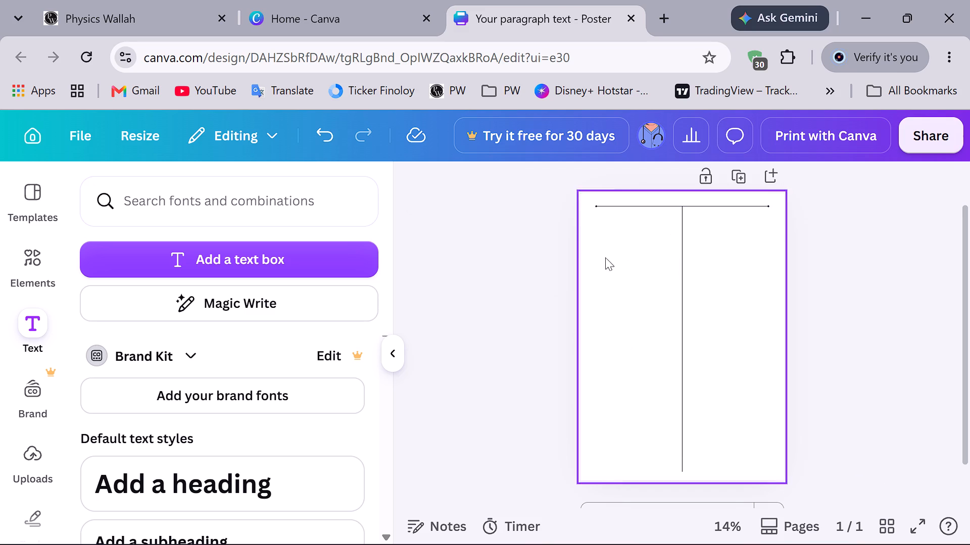
# Add a default heading text box to the page and select it.
pyautogui.click(245, 485)
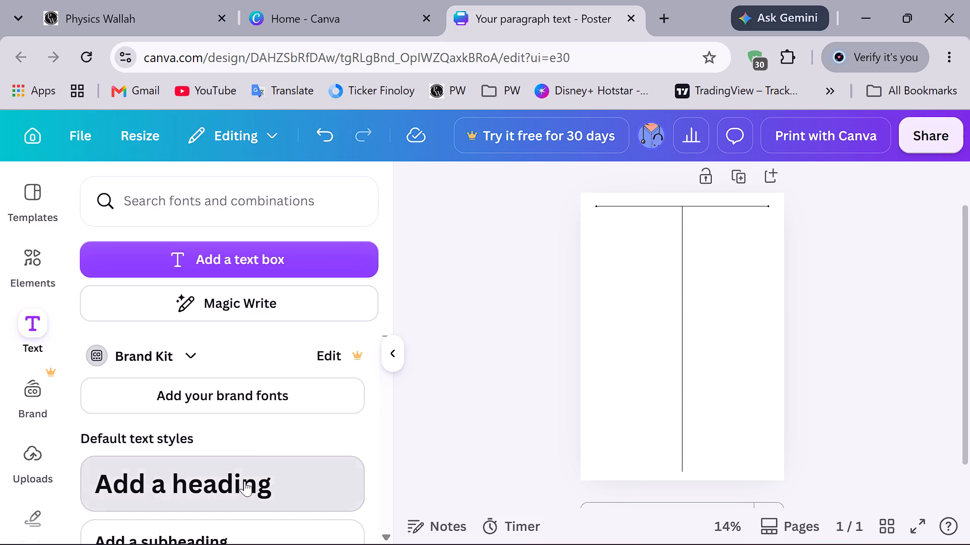
pyautogui.click(749, 344)
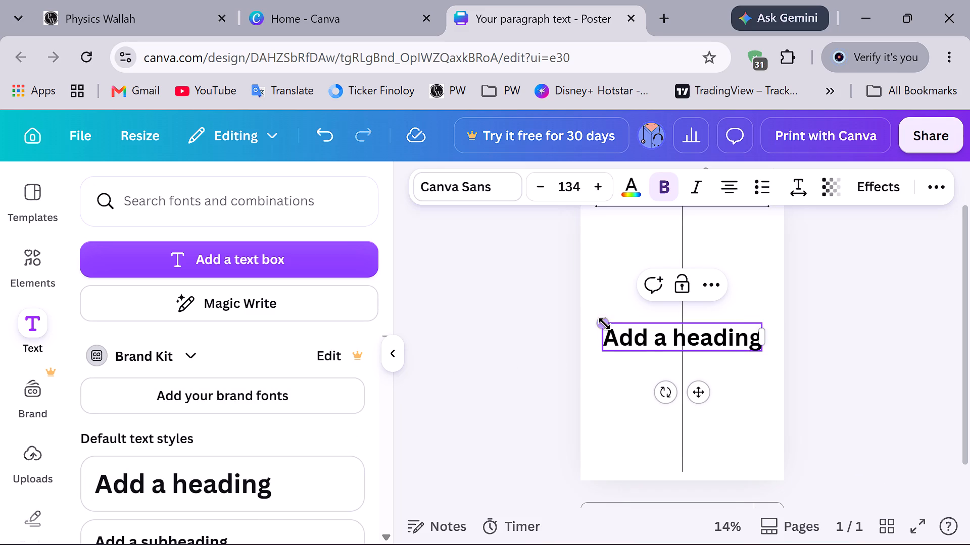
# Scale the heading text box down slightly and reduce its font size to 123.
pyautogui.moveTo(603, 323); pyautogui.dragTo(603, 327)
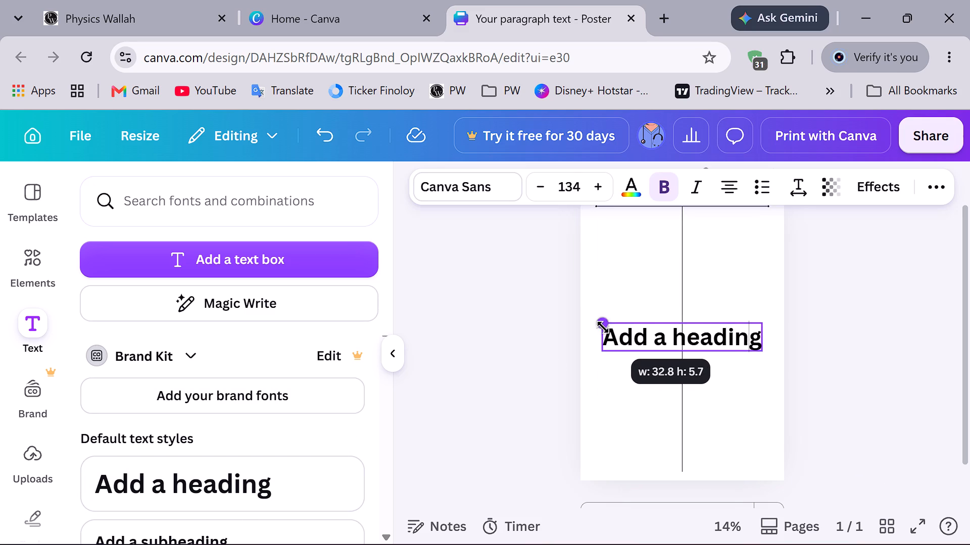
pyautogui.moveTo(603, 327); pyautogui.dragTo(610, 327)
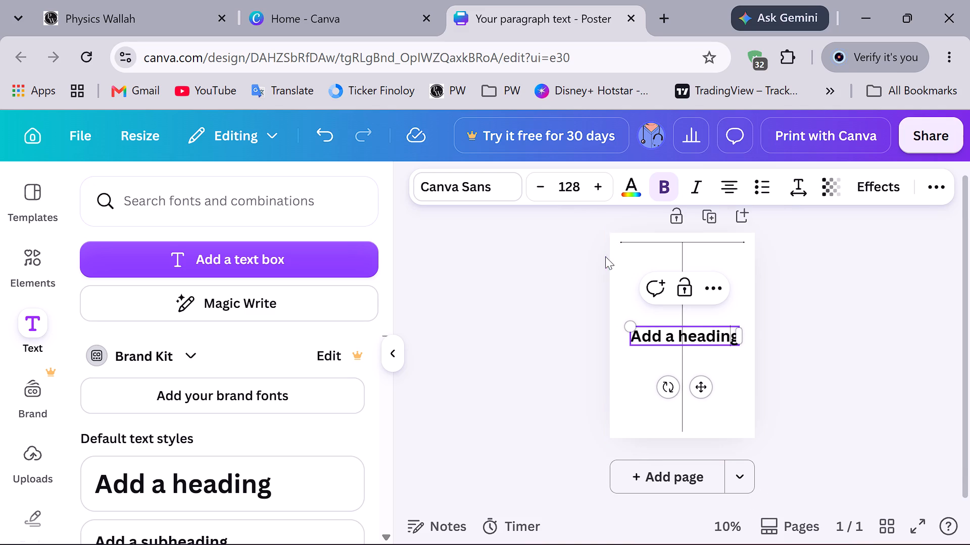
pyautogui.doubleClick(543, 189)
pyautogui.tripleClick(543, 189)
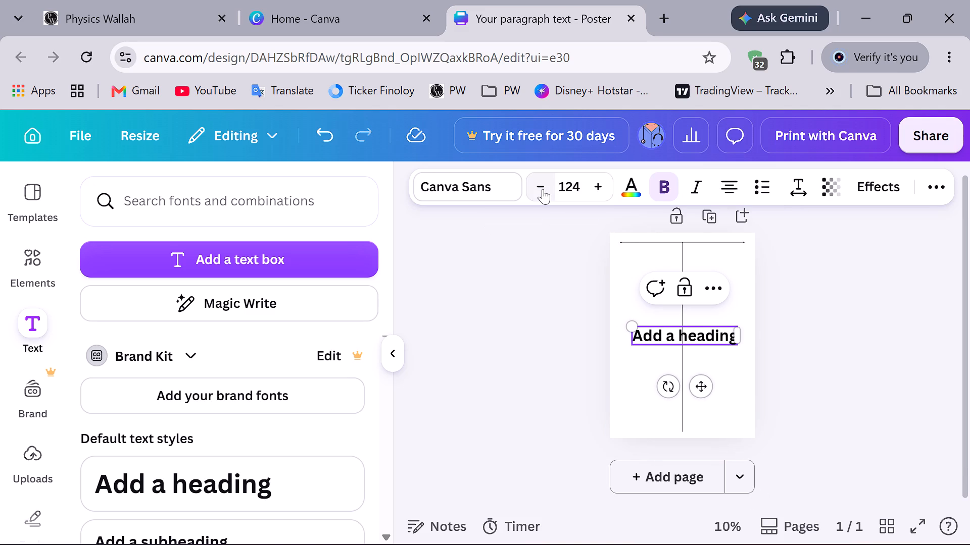
# Clear the placeholder wording from the heading text box.
pyautogui.press('BackSpace')
pyautogui.press('BackSpace')
pyautogui.press('BackSpace')
pyautogui.press('BackSpace')
pyautogui.press('BackSpace')
pyautogui.press('BackSpace')
pyautogui.press('BackSpace')
pyautogui.press('BackSpace')
pyautogui.press('BackSpace')
pyautogui.press('BackSpace')
pyautogui.press('BackSpace')
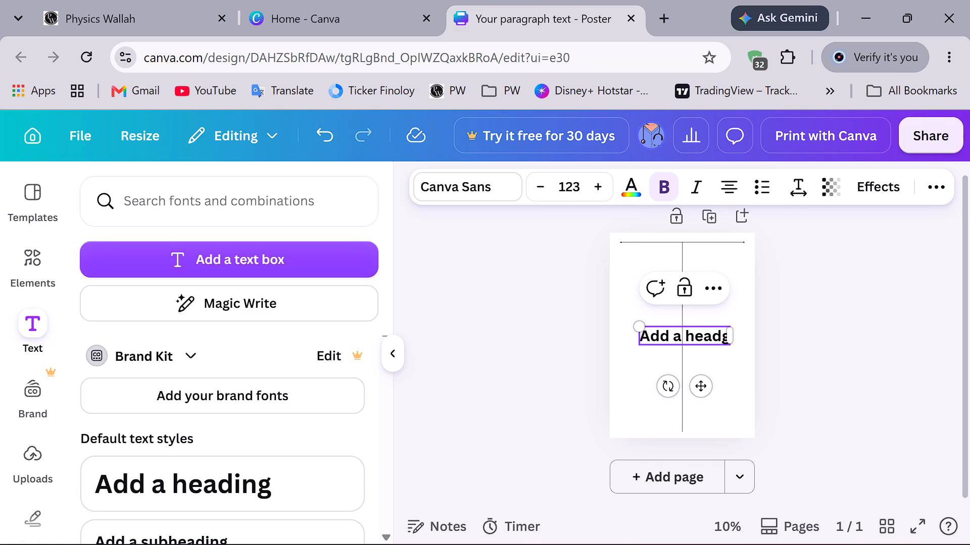
pyautogui.press('BackSpace')
pyautogui.press('BackSpace')
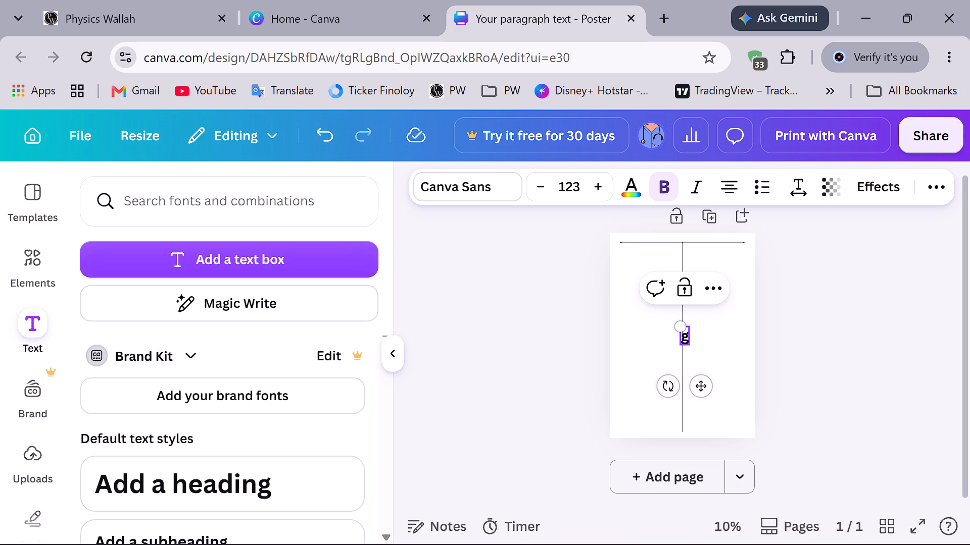
pyautogui.press('BackSpace')
pyautogui.press('BackSpace')
pyautogui.press('BackSpace')
# Write "Ray Optics And Optical Instruments" in the heading box, widening the box and removing the leftover placeholder letter.
pyautogui.write('RA')
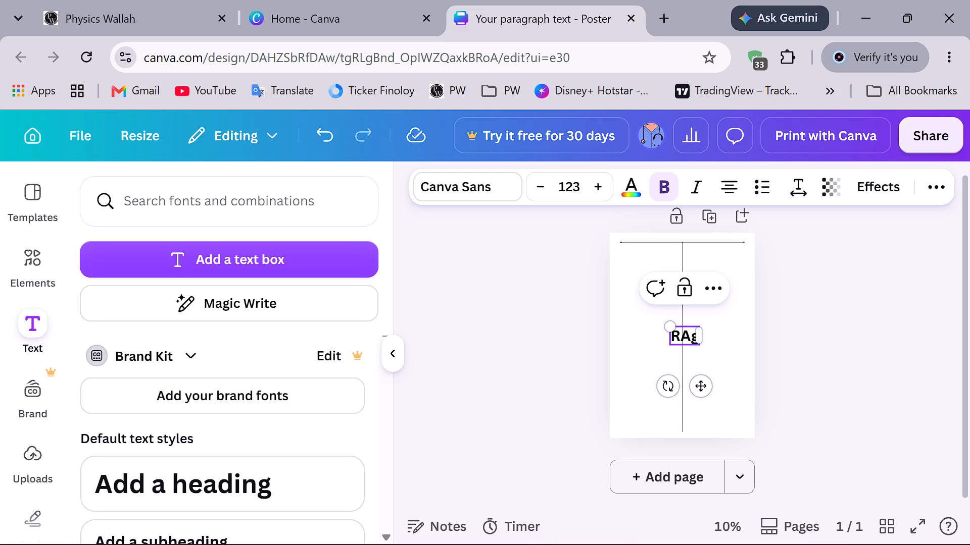
pyautogui.press('y')
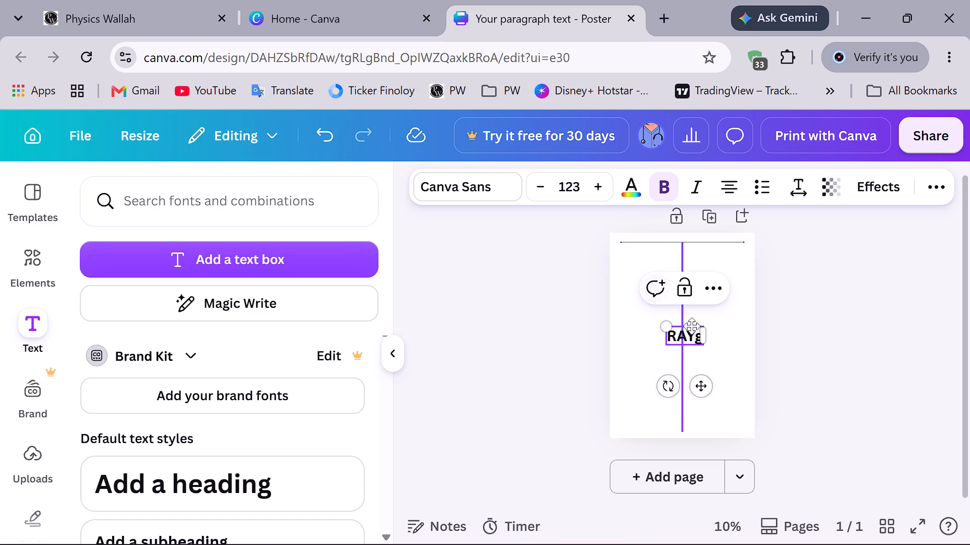
pyautogui.click(699, 335)
pyautogui.click(699, 335)
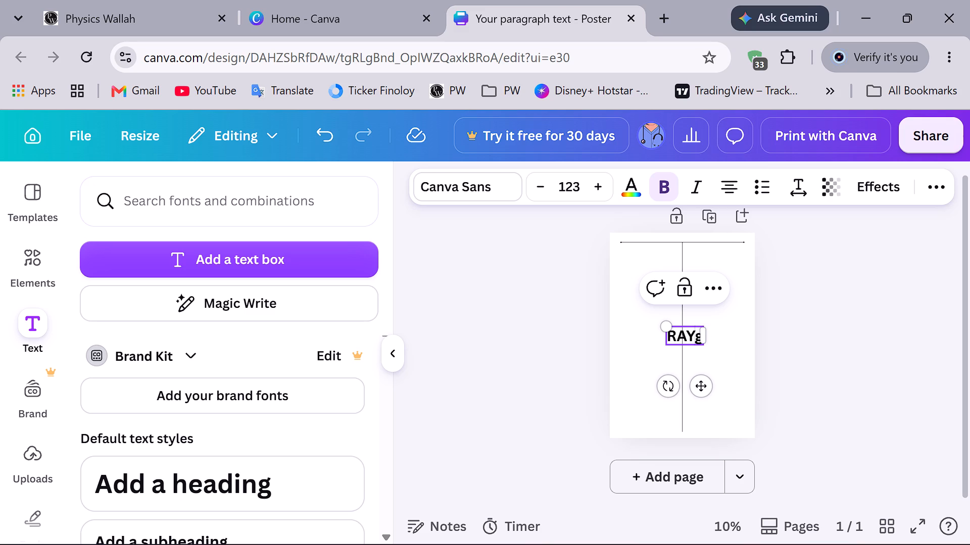
pyautogui.press('BackSpace')
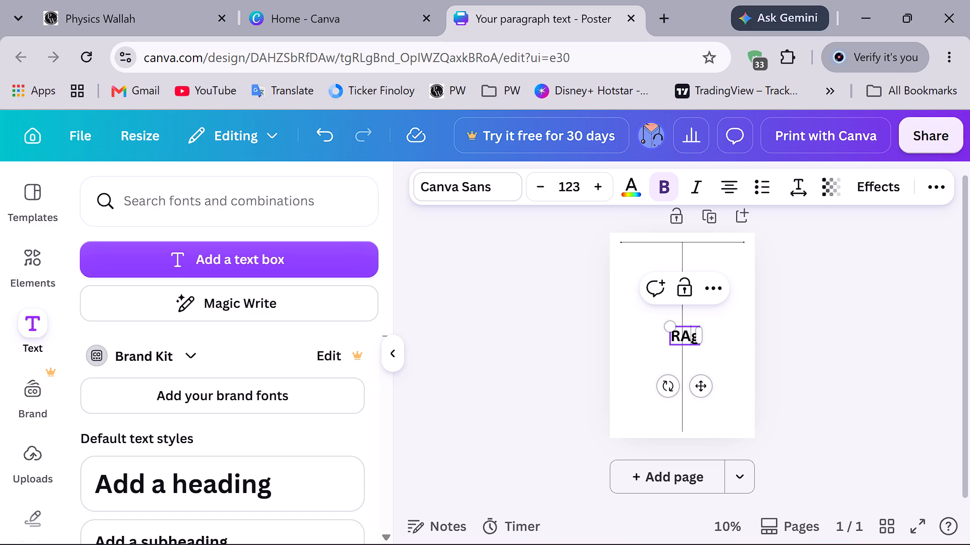
pyautogui.click(694, 335)
pyautogui.moveTo(702, 335); pyautogui.dragTo(734, 331)
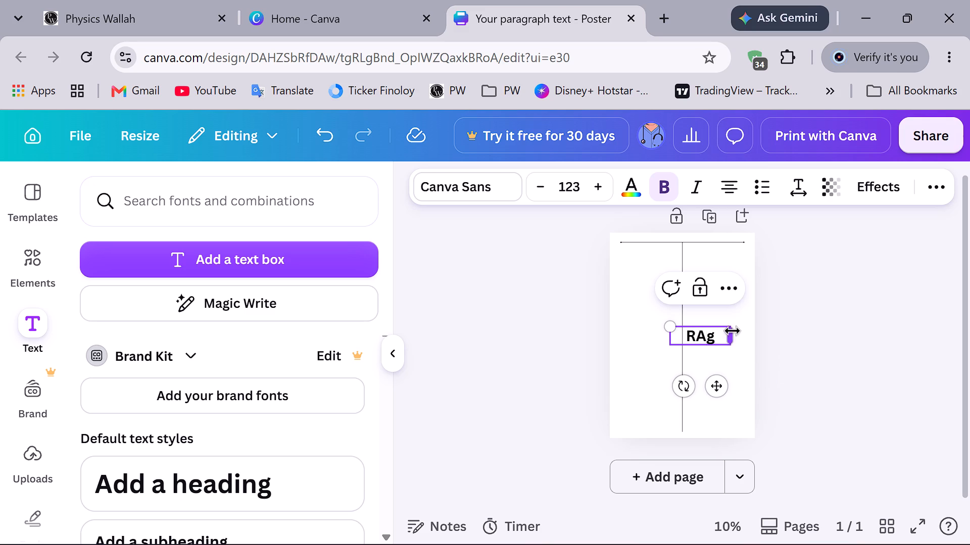
pyautogui.click(713, 339)
pyautogui.press('BackSpace')
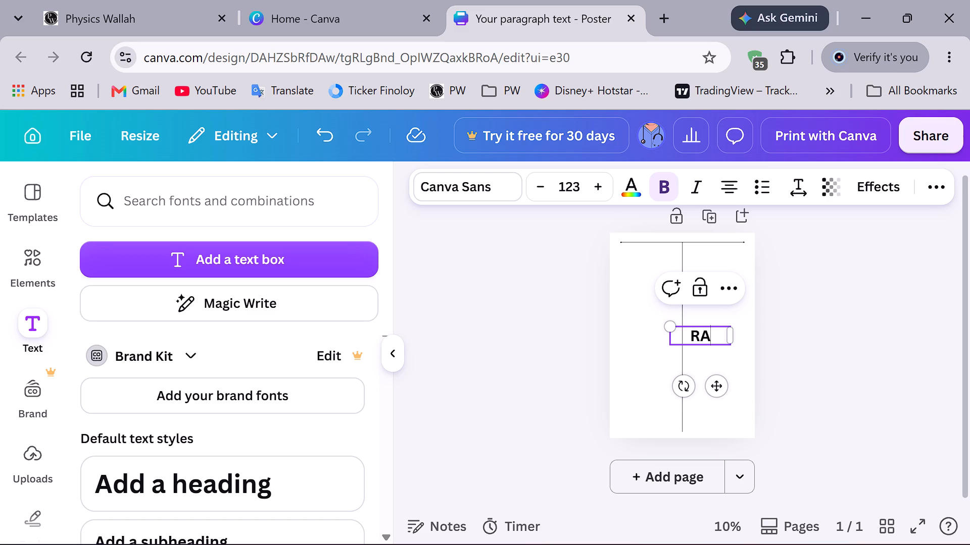
pyautogui.press('BackSpace')
pyautogui.write('ay')
pyautogui.press('space')
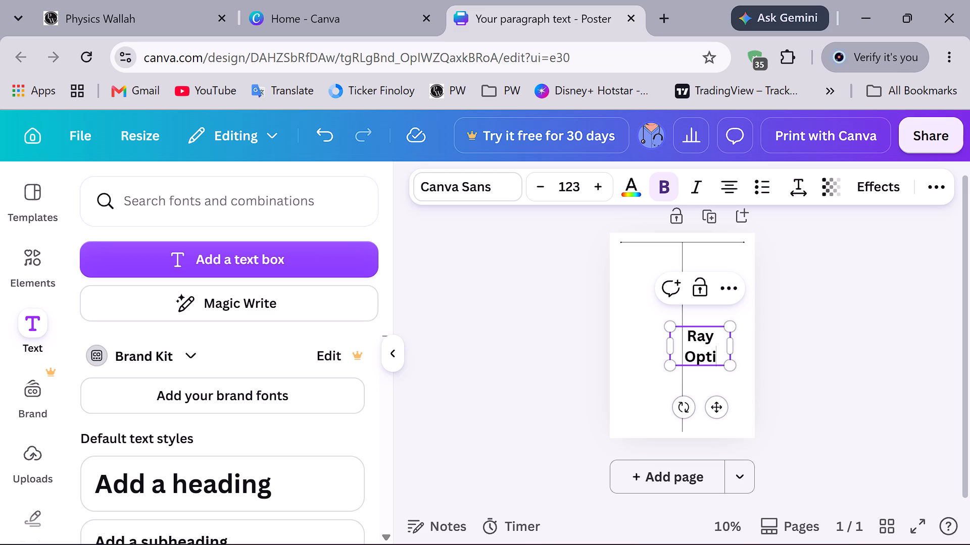
pyautogui.write('cs')
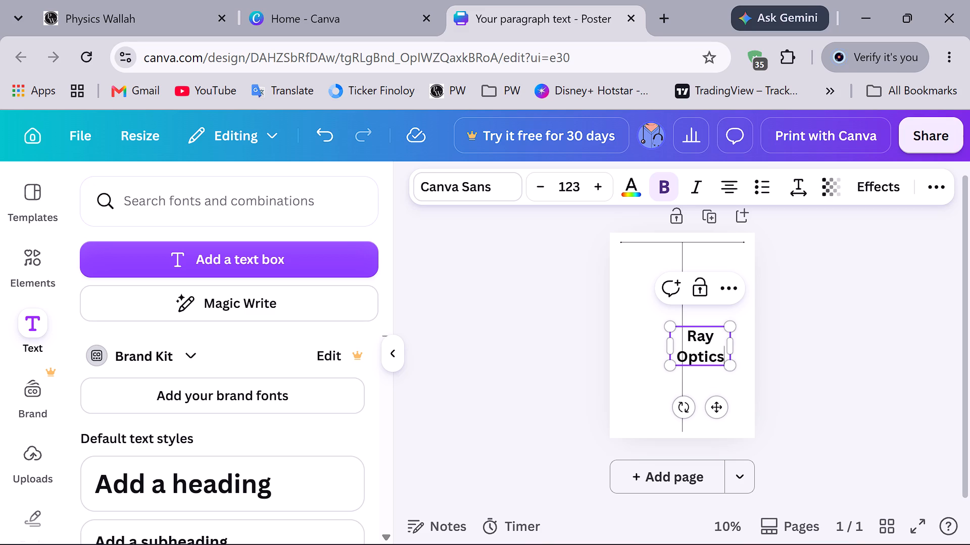
pyautogui.press('space')
pyautogui.press('a')
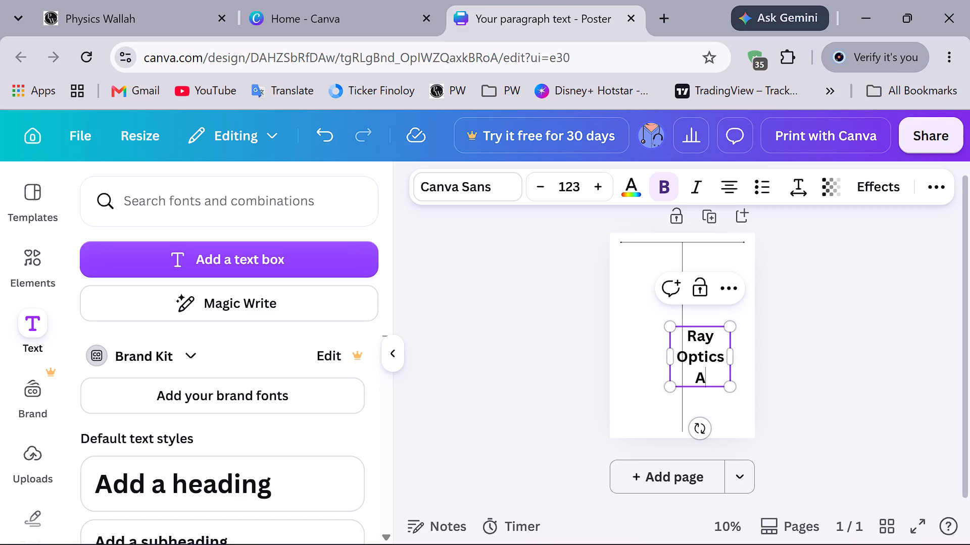
pyautogui.write('nd')
pyautogui.press('space')
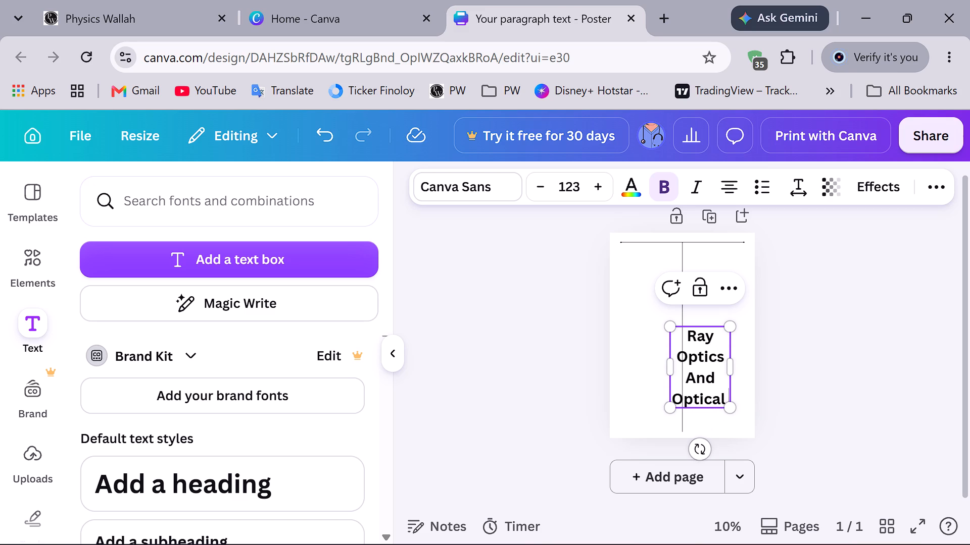
pyautogui.press('i')
pyautogui.press('n')
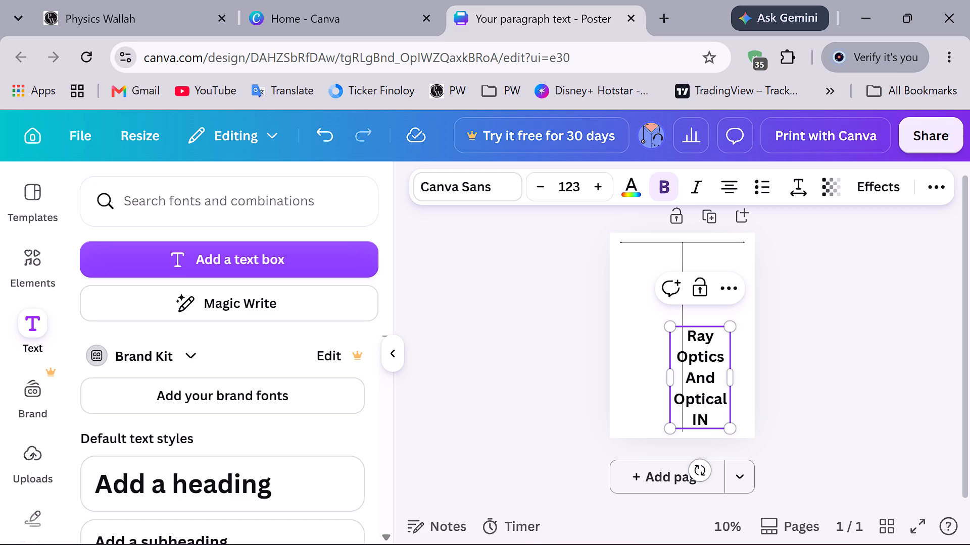
pyautogui.press('BackSpace')
pyautogui.write('nstruments')
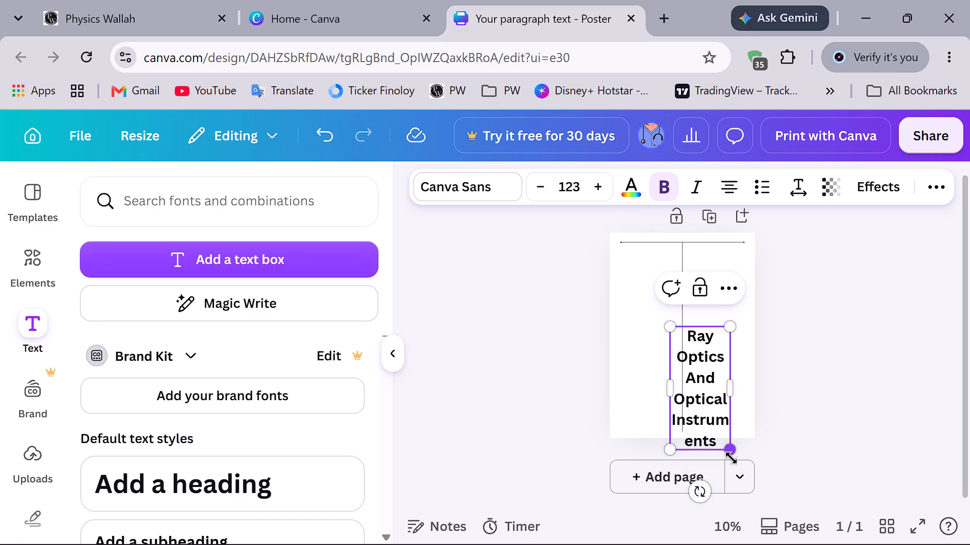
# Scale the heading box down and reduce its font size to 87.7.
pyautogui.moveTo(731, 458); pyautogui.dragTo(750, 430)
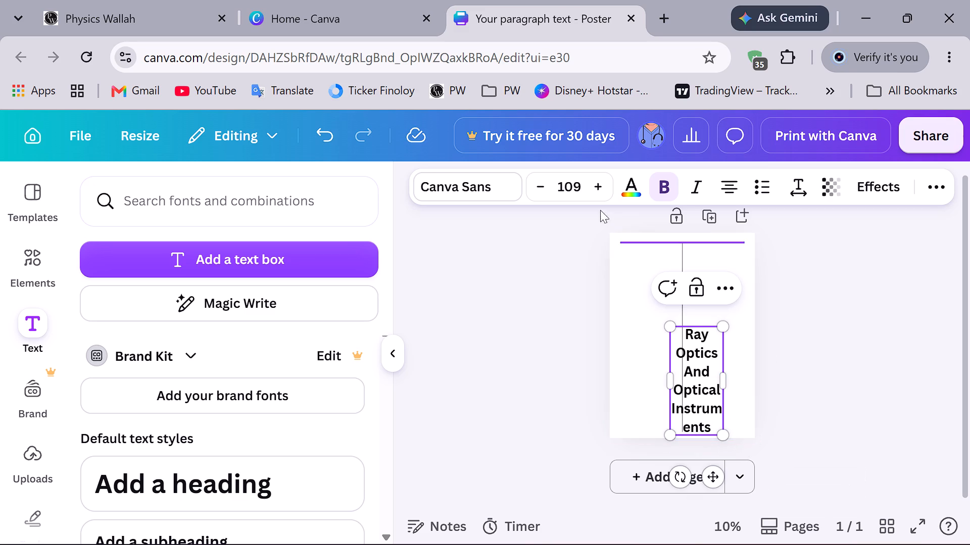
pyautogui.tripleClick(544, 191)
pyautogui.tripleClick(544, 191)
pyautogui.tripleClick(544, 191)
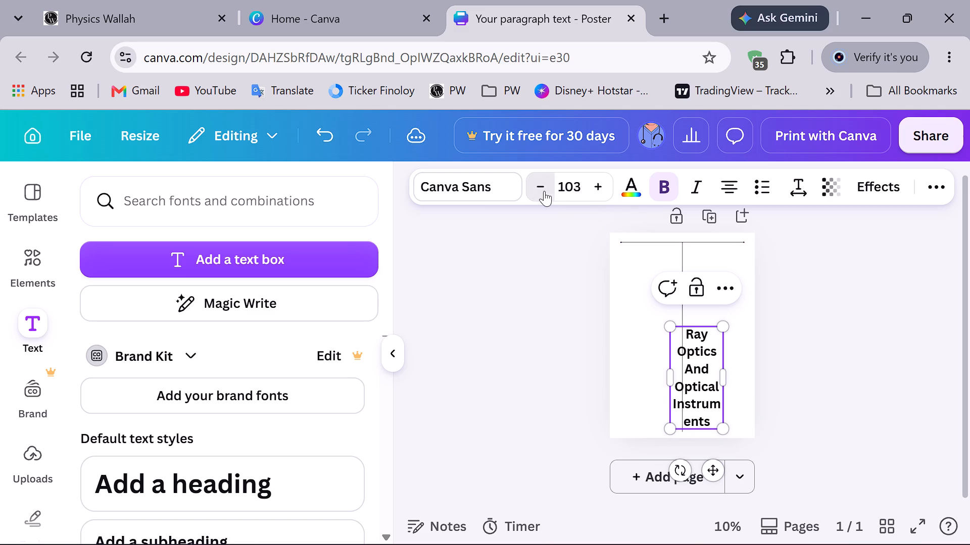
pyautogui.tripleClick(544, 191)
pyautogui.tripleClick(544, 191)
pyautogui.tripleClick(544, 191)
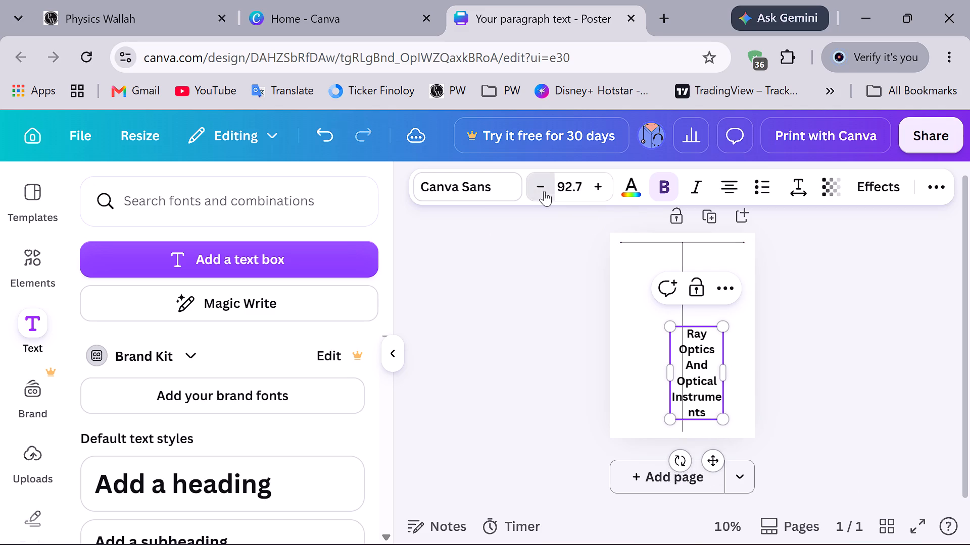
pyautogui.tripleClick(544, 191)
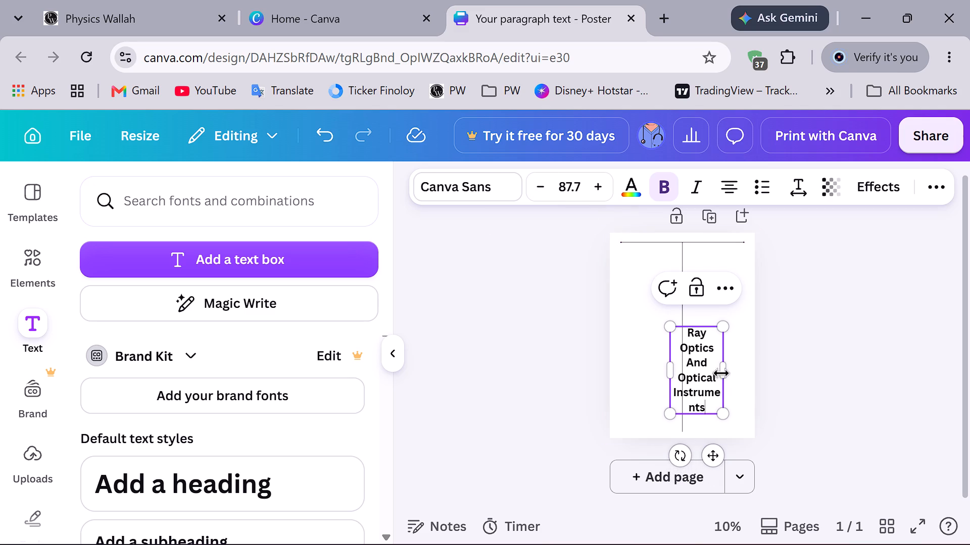
# Widen the heading box until its text fits on one line, and place it across the divider just below the top line.
pyautogui.moveTo(723, 370); pyautogui.dragTo(758, 367)
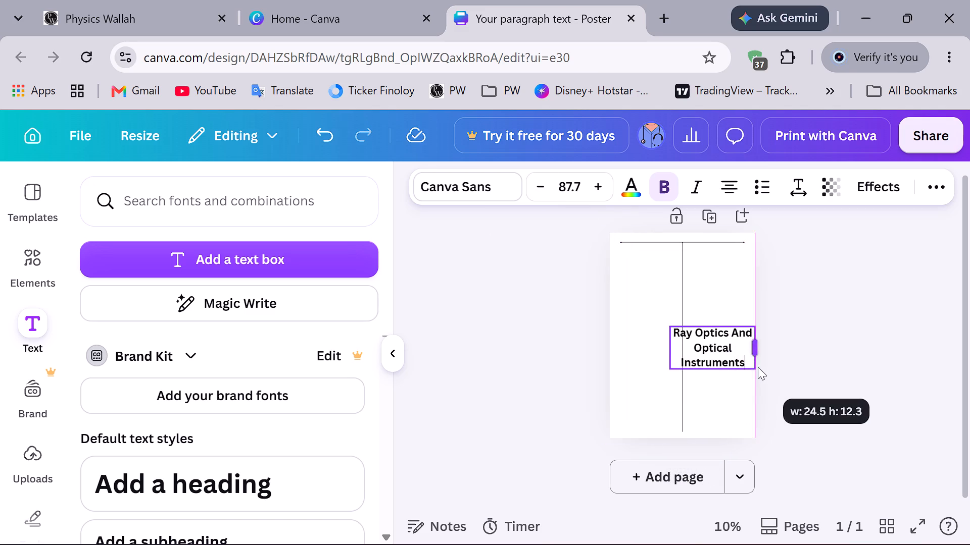
pyautogui.moveTo(758, 367); pyautogui.dragTo(774, 364)
pyautogui.moveTo(718, 338); pyautogui.dragTo(675, 326)
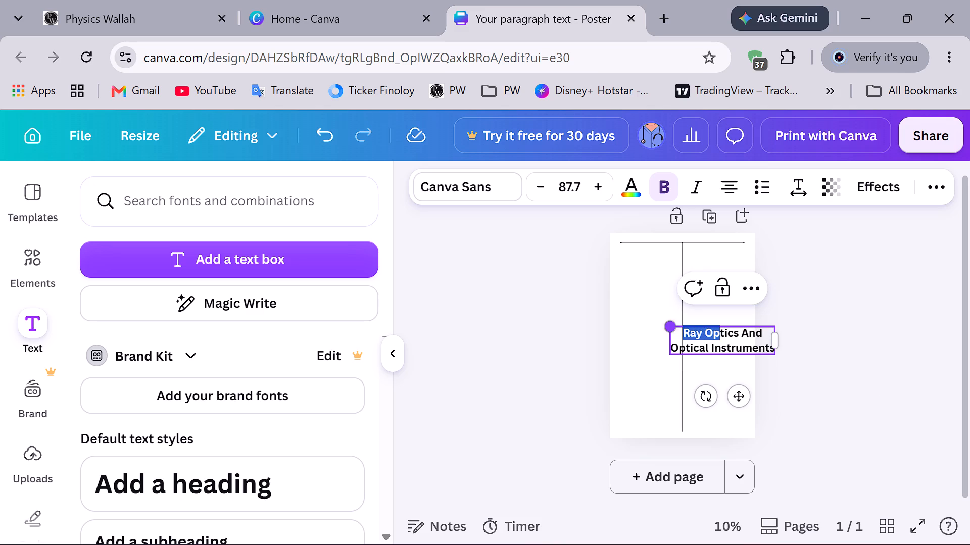
pyautogui.moveTo(675, 326); pyautogui.dragTo(685, 326)
pyautogui.click(744, 353)
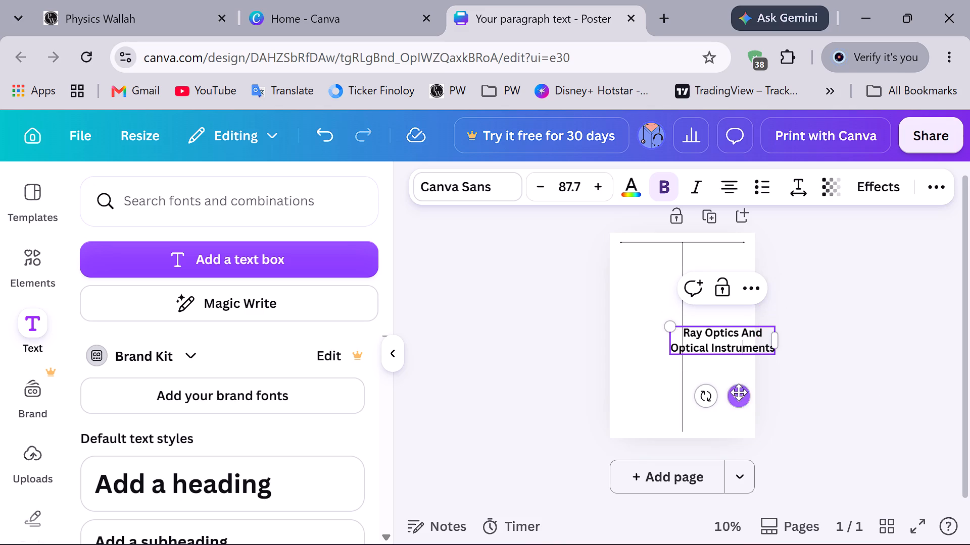
pyautogui.moveTo(739, 392); pyautogui.dragTo(695, 333)
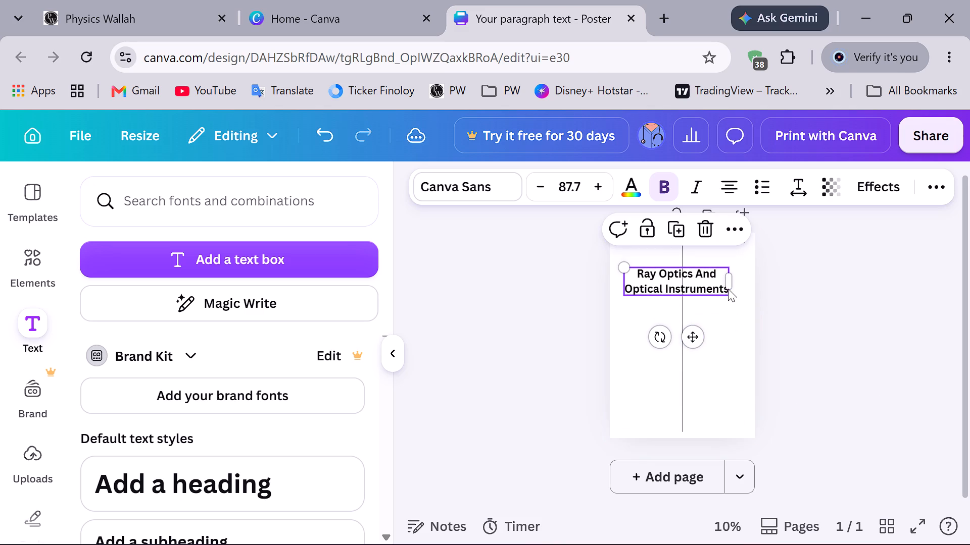
pyautogui.moveTo(729, 280); pyautogui.dragTo(817, 281)
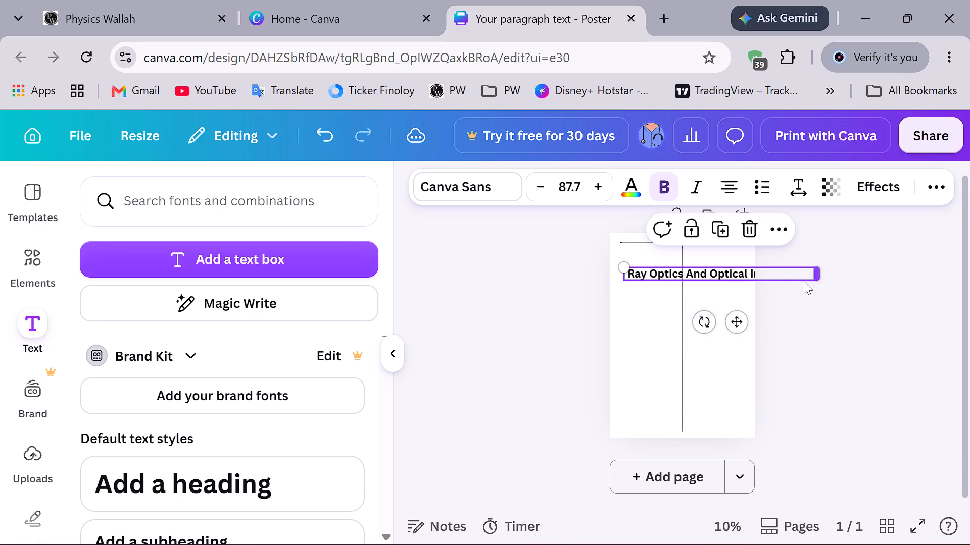
pyautogui.moveTo(738, 320); pyautogui.dragTo(706, 313)
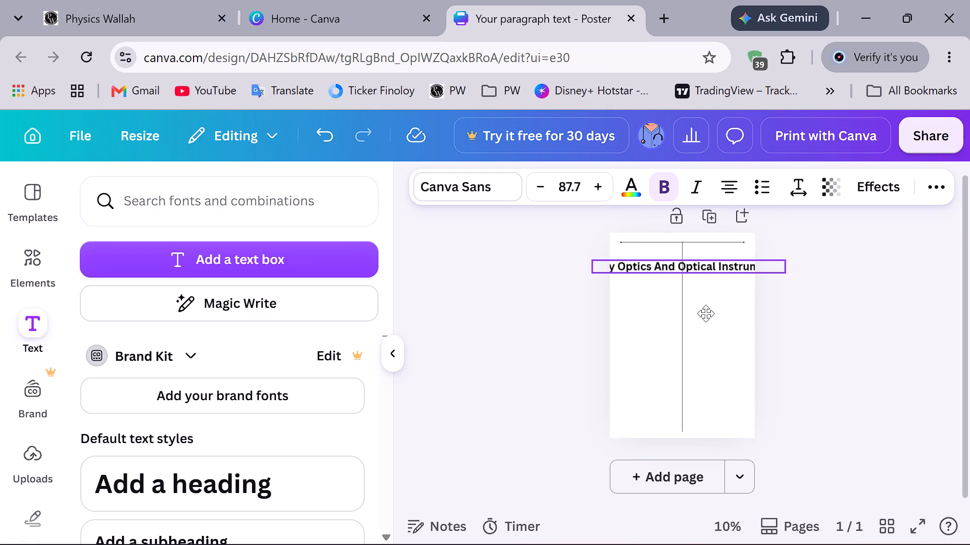
pyautogui.moveTo(706, 313); pyautogui.dragTo(705, 312)
# Reduce the heading's font size to 63.7 so the full text fits the page width.
pyautogui.tripleClick(538, 185)
pyautogui.tripleClick(538, 185)
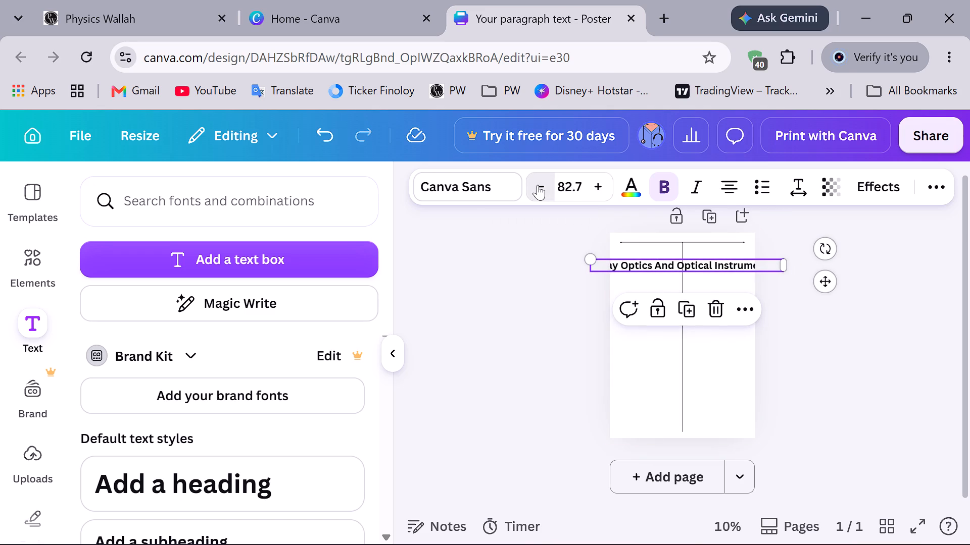
pyautogui.click(538, 185)
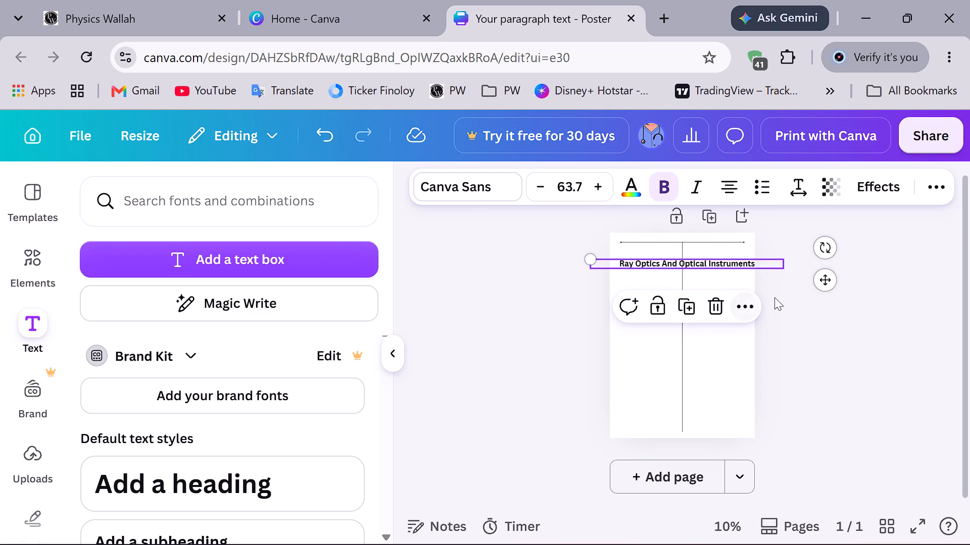
# Move the heading above the diamond-ended top line, centred on the page at its upper edge.
pyautogui.moveTo(826, 277); pyautogui.dragTo(813, 247)
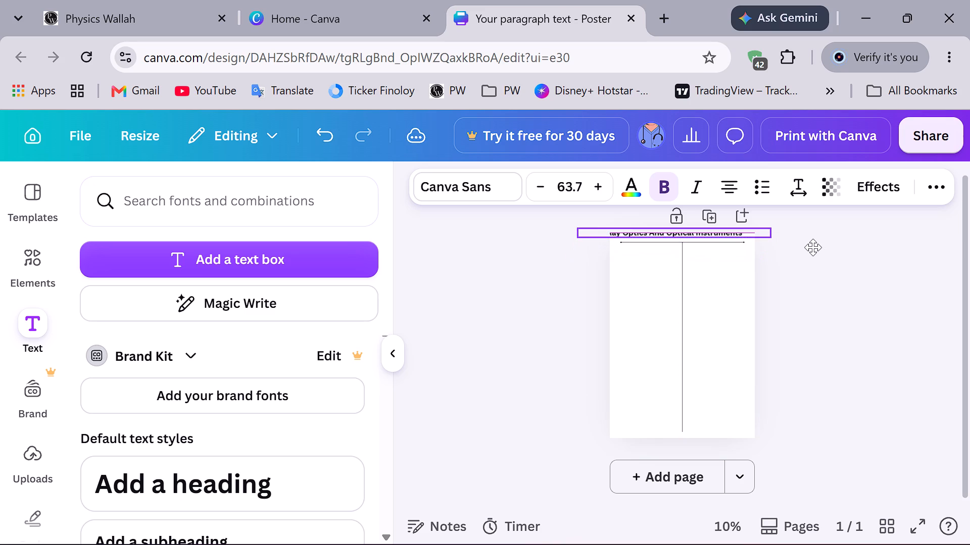
pyautogui.moveTo(813, 247); pyautogui.dragTo(816, 250)
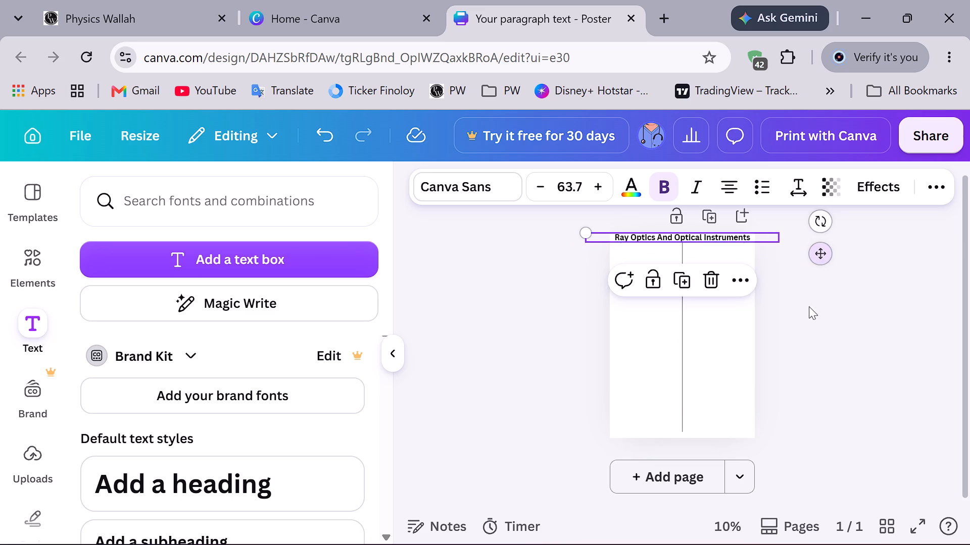
pyautogui.click(796, 329)
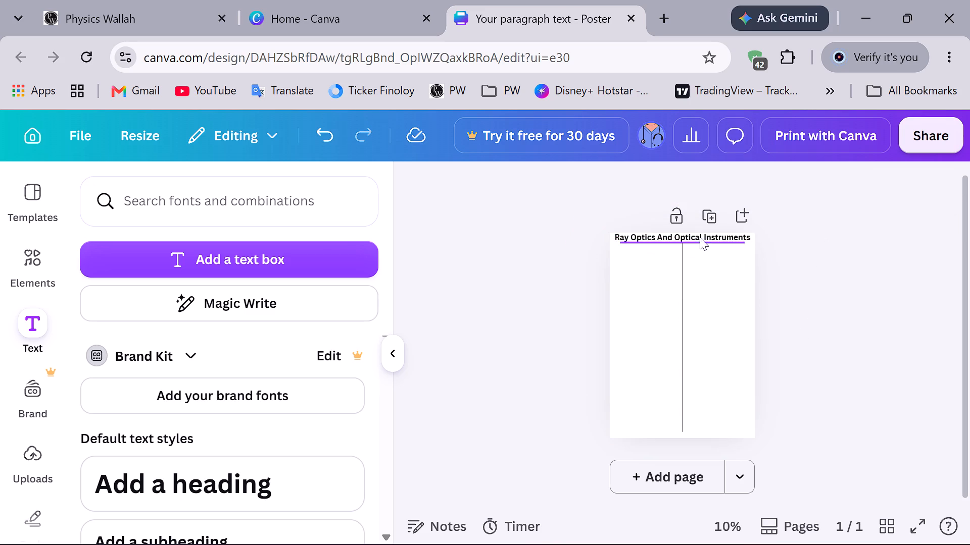
# Set the font size of the heading "Ray Optics And Optical Instruments" to 40.
pyautogui.click(696, 233)
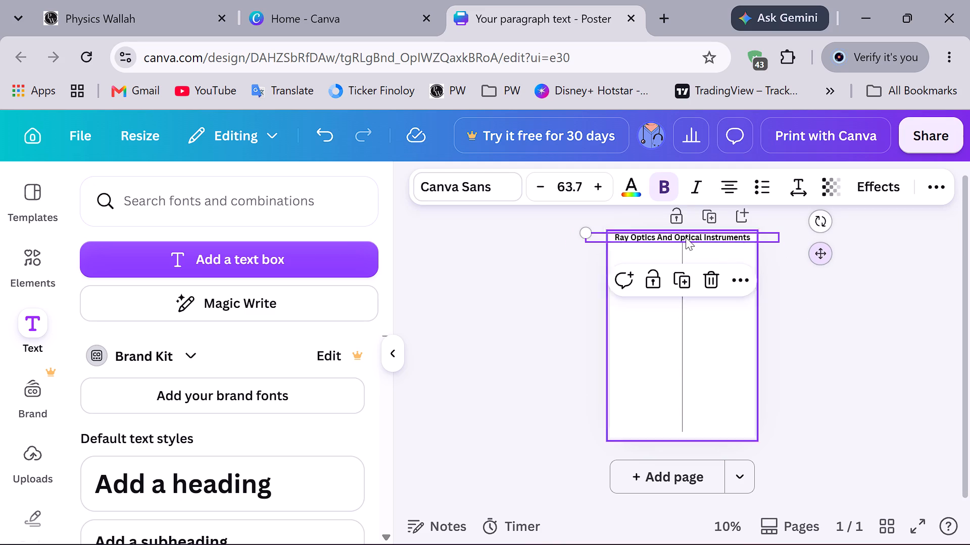
pyautogui.click(568, 189)
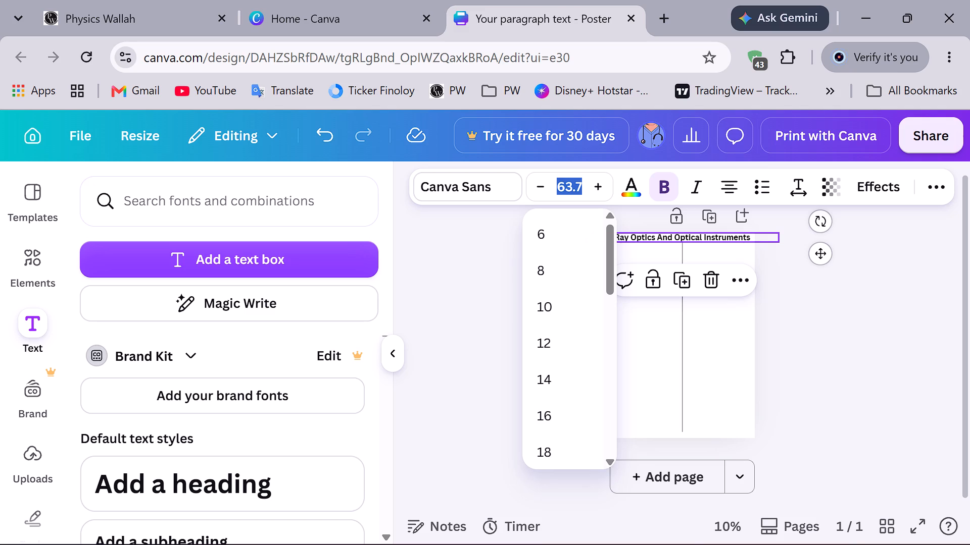
pyautogui.write('40')
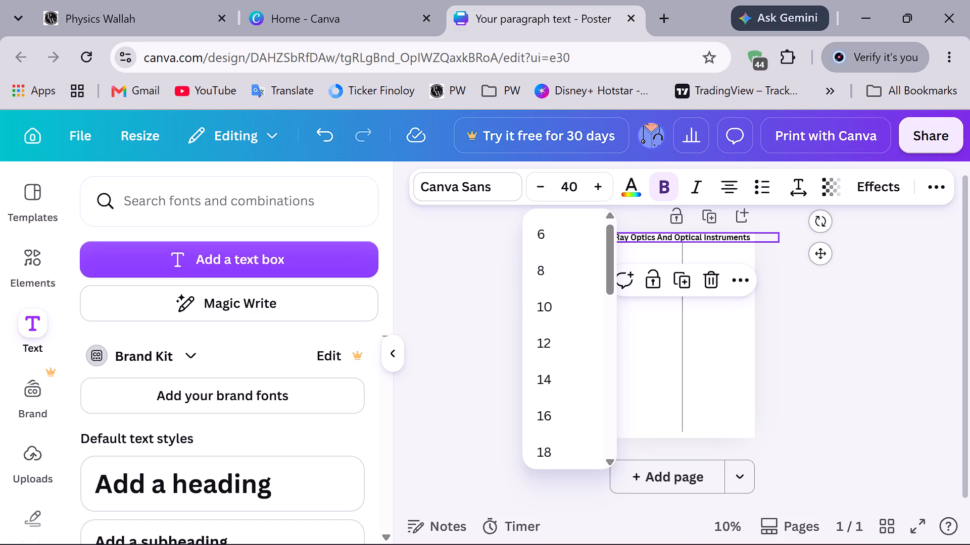
pyautogui.click(798, 284)
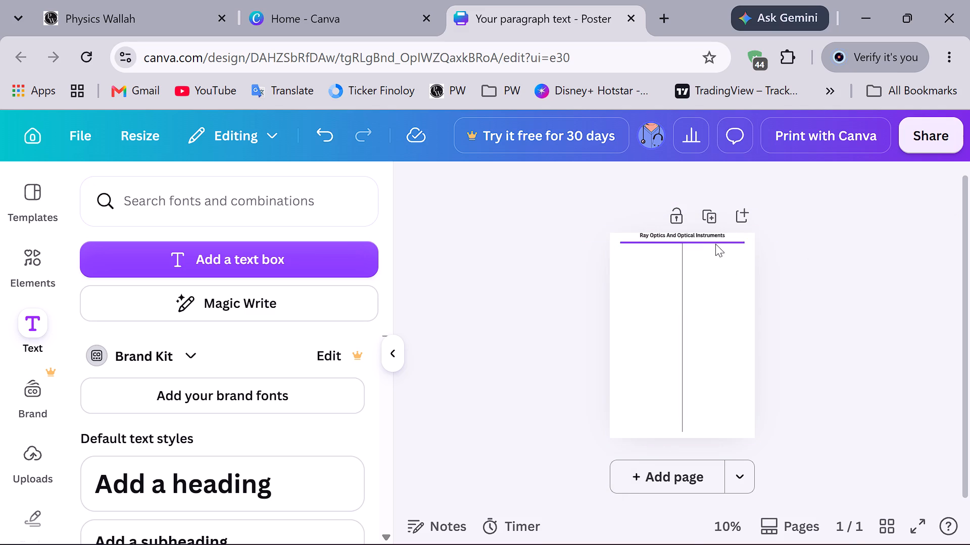
# Reposition the heading so it sits directly on top of the diamond-ended line, centred on the page width.
pyautogui.click(697, 231)
pyautogui.click(696, 236)
pyautogui.moveTo(693, 234); pyautogui.dragTo(686, 233)
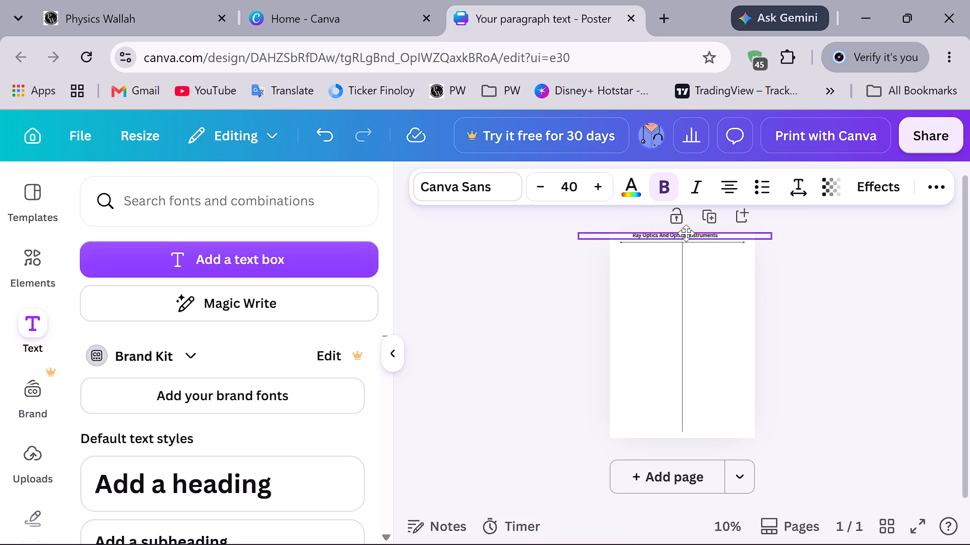
pyautogui.moveTo(686, 233); pyautogui.dragTo(691, 239)
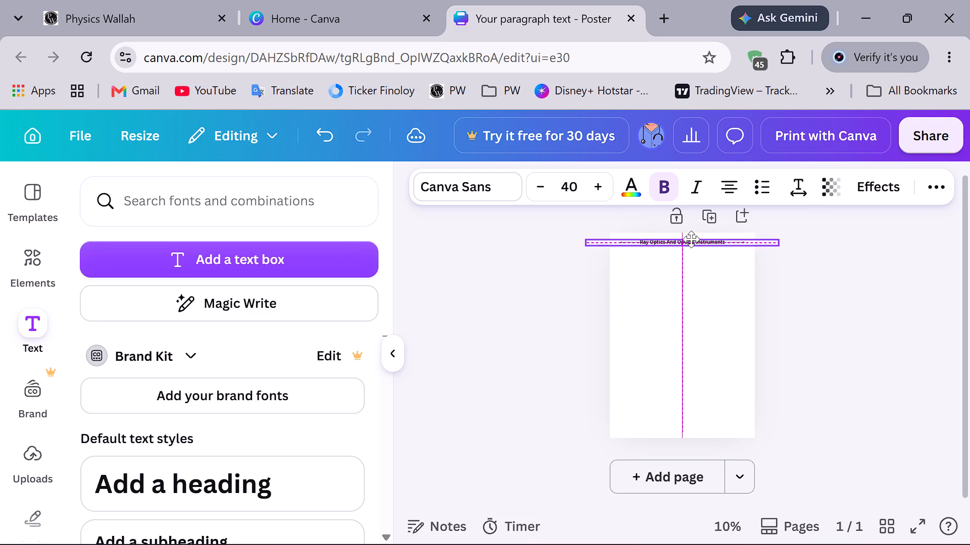
pyautogui.moveTo(691, 239); pyautogui.dragTo(691, 239)
pyautogui.click(818, 272)
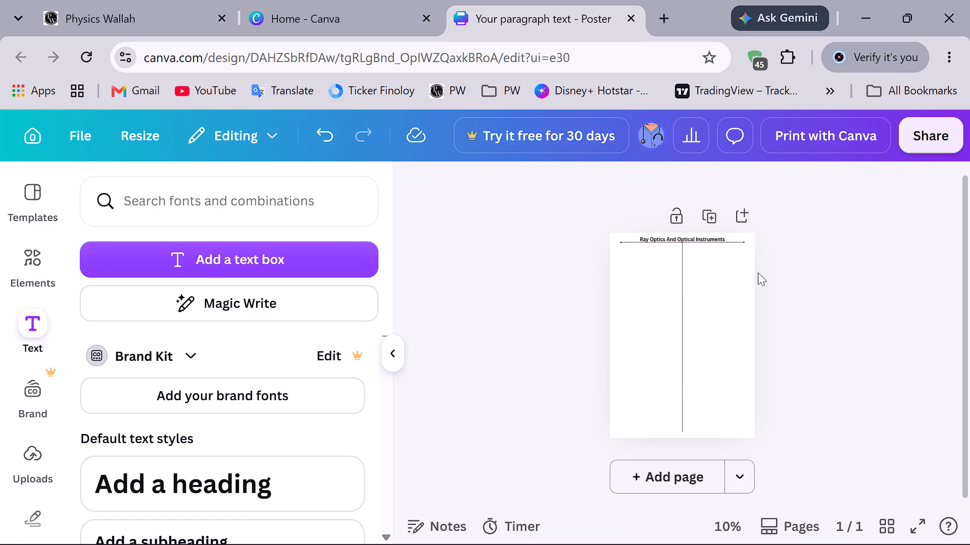
# With the heading selected, look through the font style categories and examine the Geometric fonts.
pyautogui.click(695, 234)
pyautogui.click(699, 238)
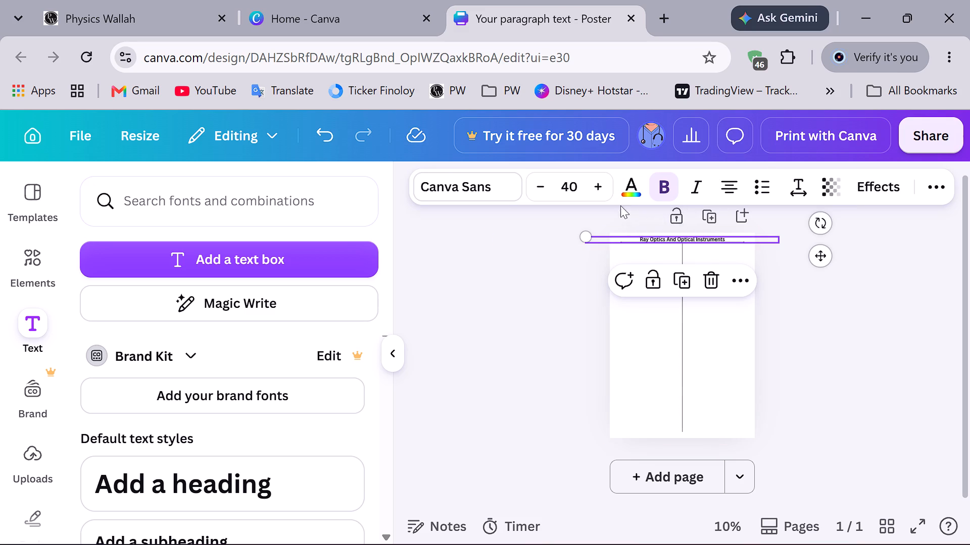
pyautogui.click(492, 187)
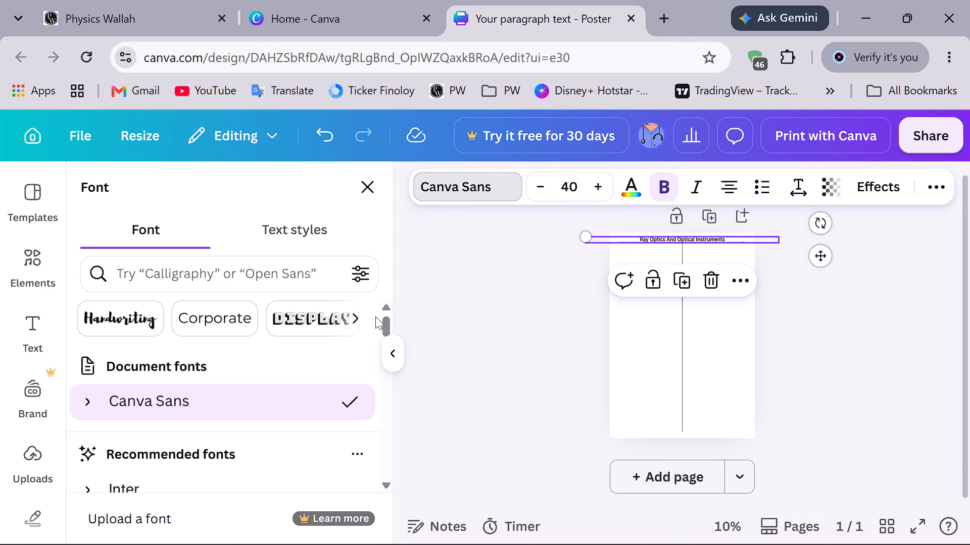
pyautogui.click(331, 319)
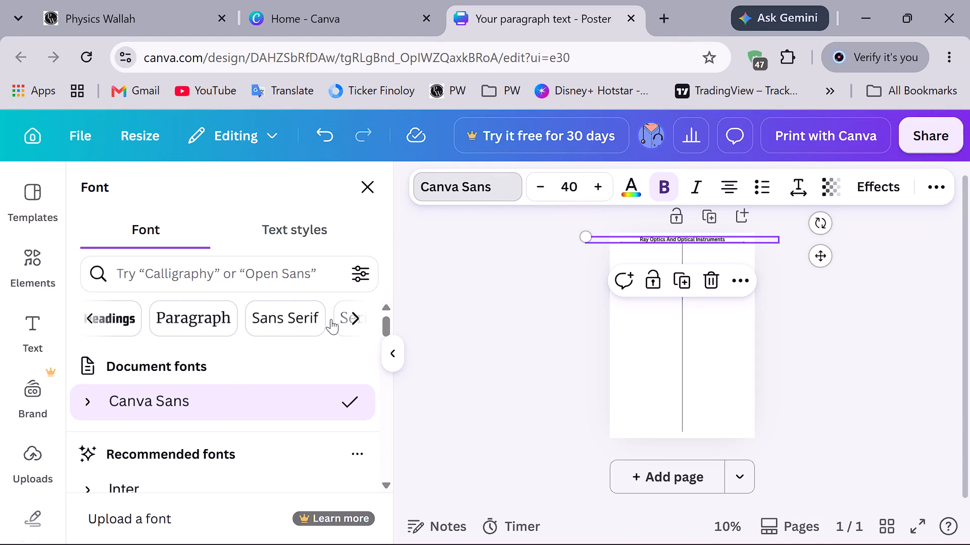
pyautogui.click(359, 312)
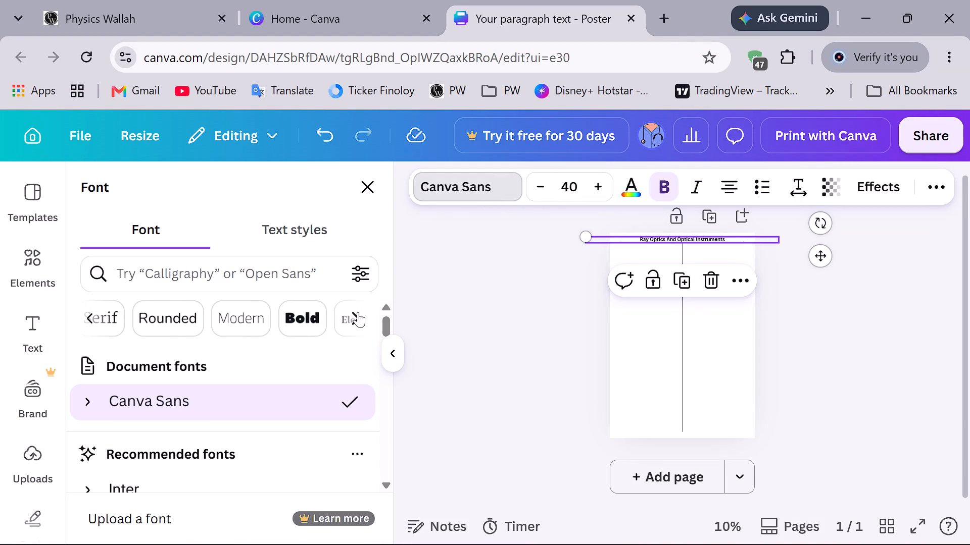
pyautogui.click(356, 311)
pyautogui.click(356, 311)
pyautogui.click(356, 311)
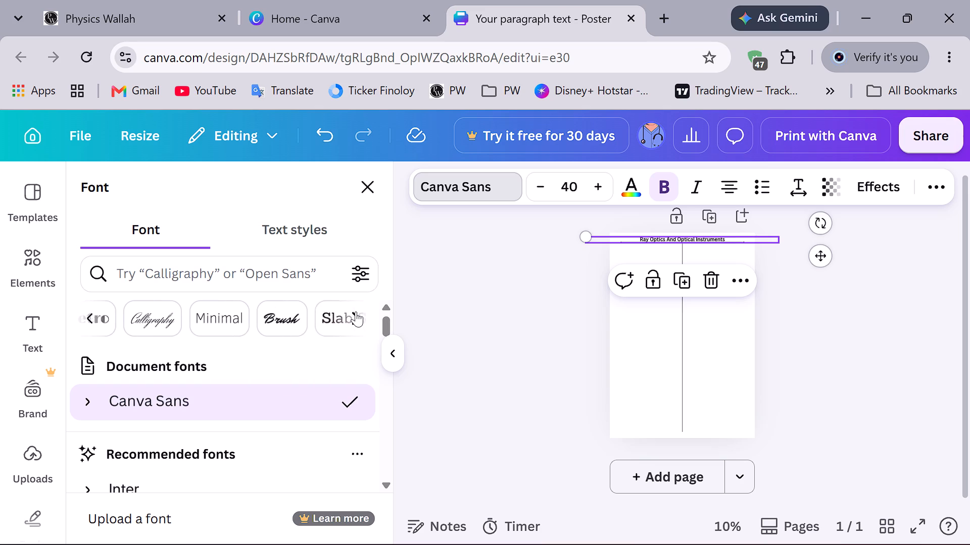
pyautogui.click(356, 311)
pyautogui.click(328, 314)
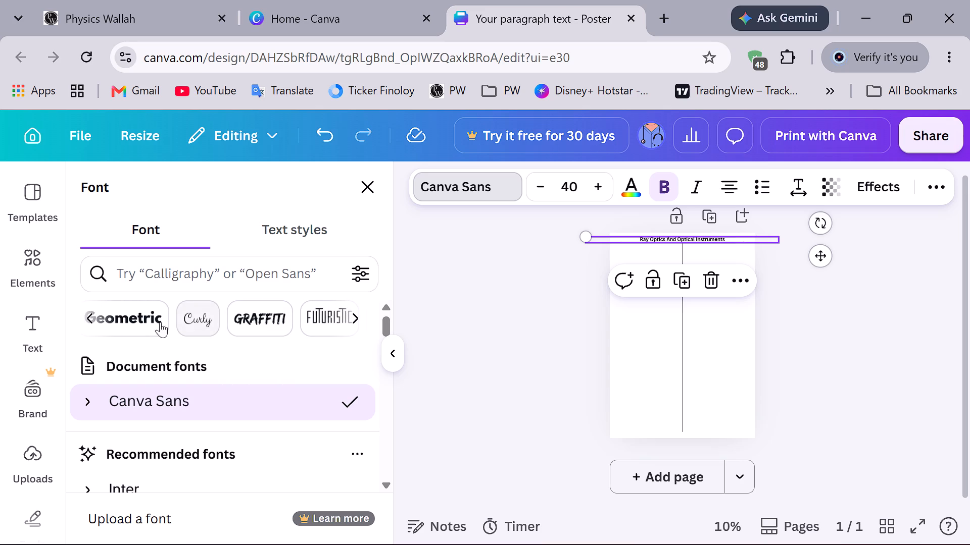
pyautogui.click(152, 322)
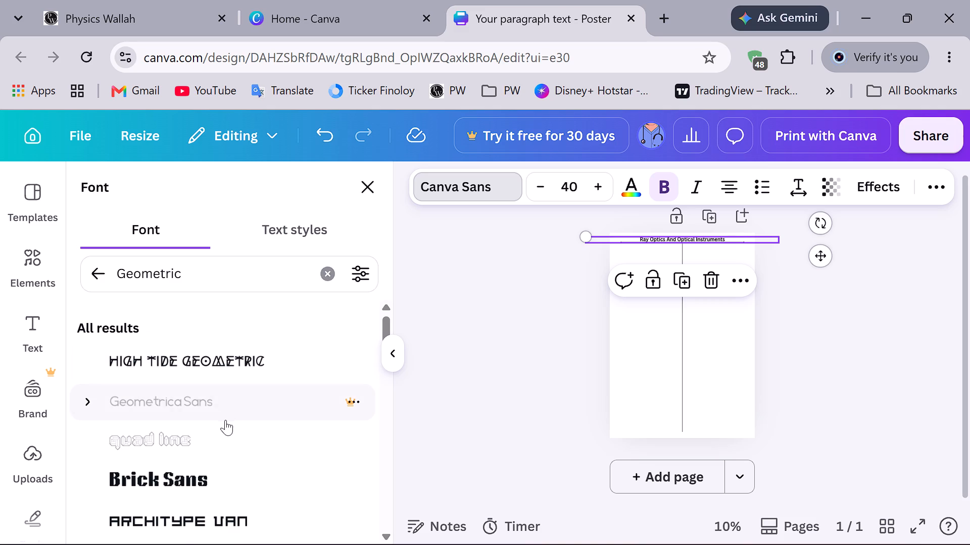
pyautogui.scroll(-3, 223, 422)
pyautogui.scroll(1, 220, 422)
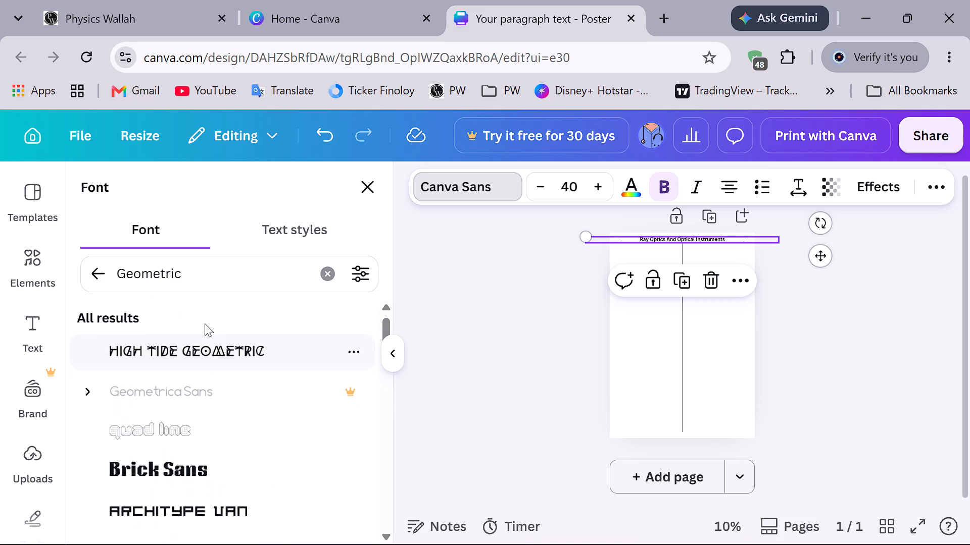
pyautogui.scroll(3, 204, 317)
pyautogui.click(95, 279)
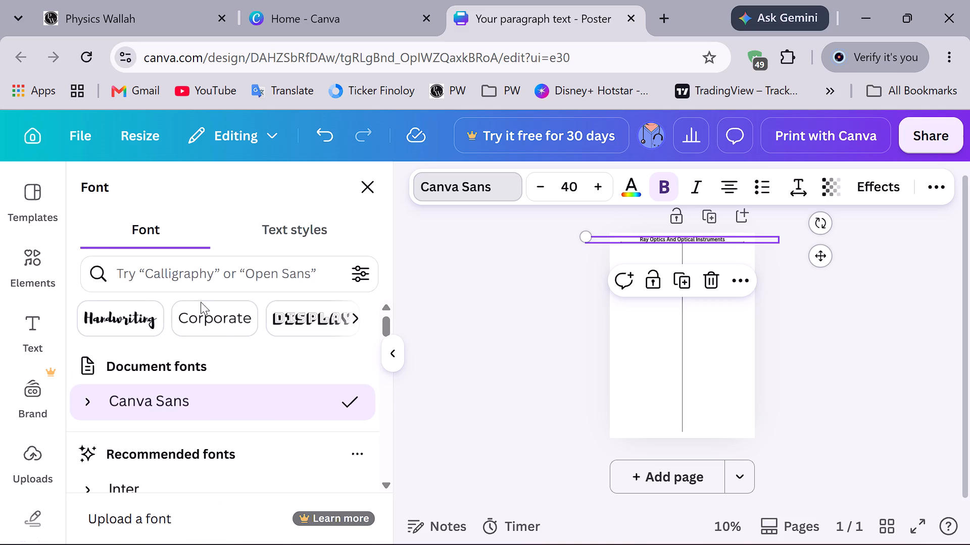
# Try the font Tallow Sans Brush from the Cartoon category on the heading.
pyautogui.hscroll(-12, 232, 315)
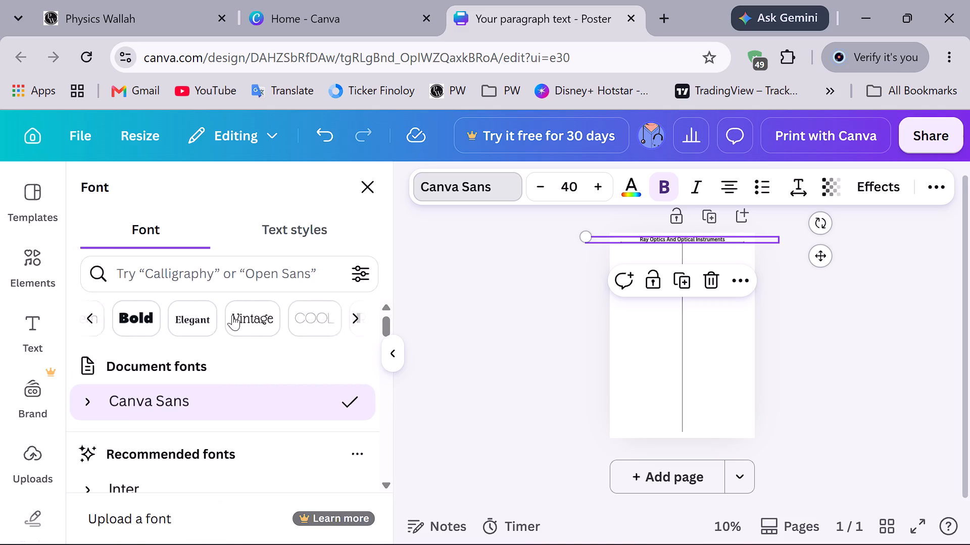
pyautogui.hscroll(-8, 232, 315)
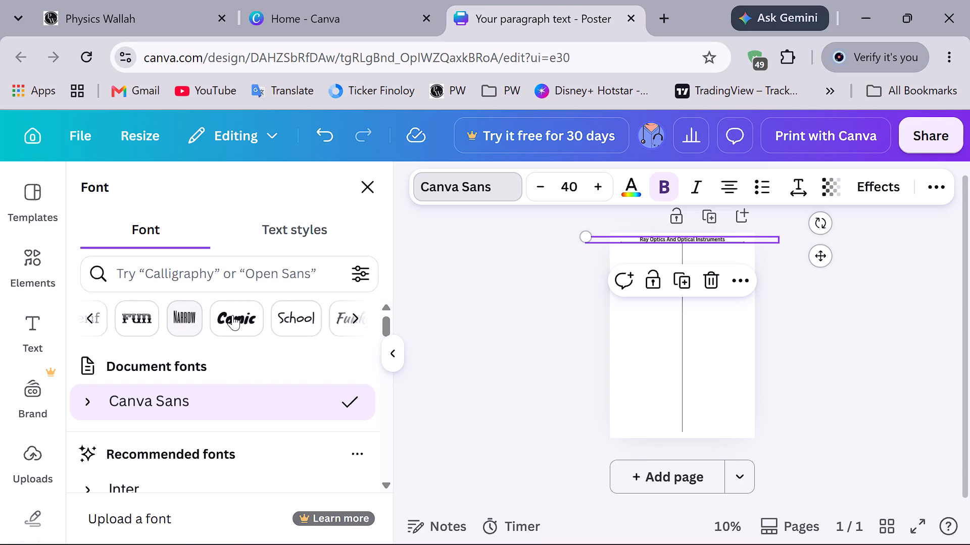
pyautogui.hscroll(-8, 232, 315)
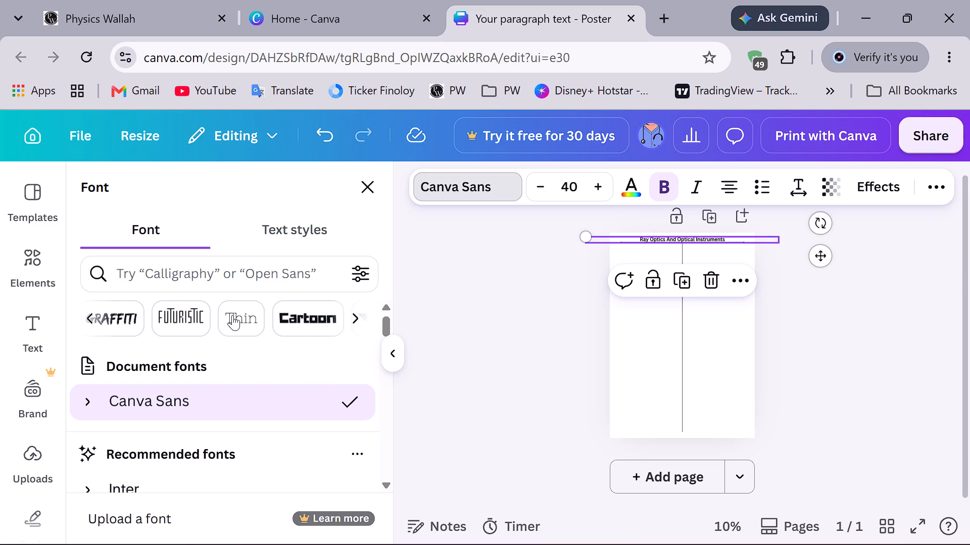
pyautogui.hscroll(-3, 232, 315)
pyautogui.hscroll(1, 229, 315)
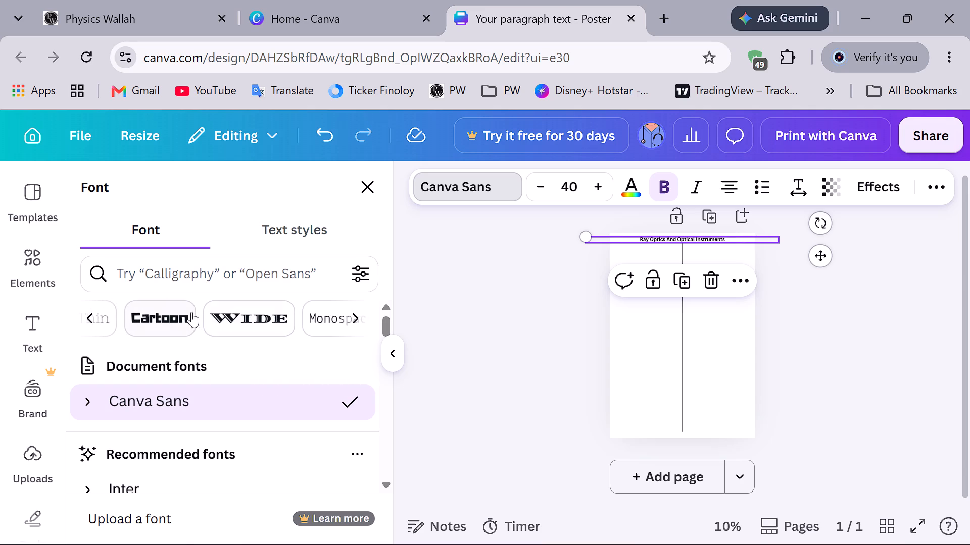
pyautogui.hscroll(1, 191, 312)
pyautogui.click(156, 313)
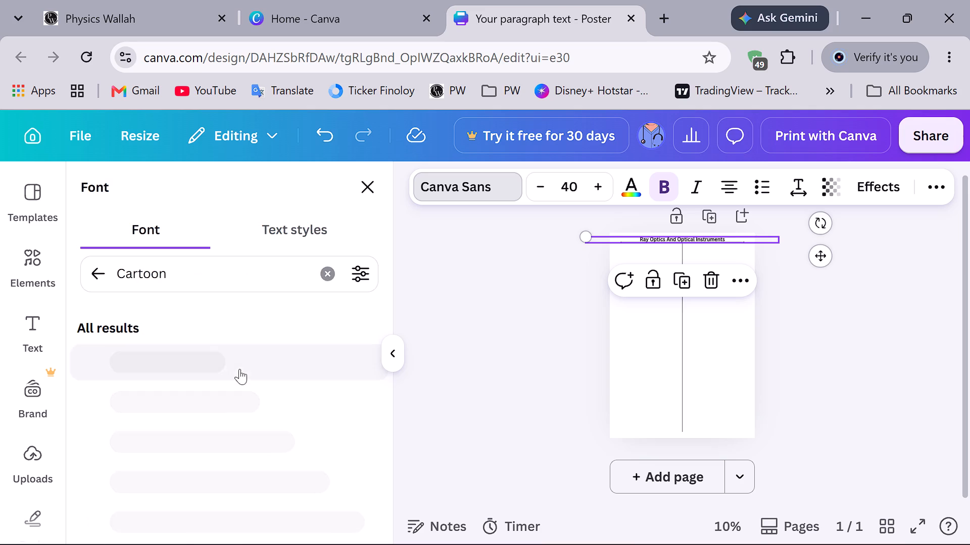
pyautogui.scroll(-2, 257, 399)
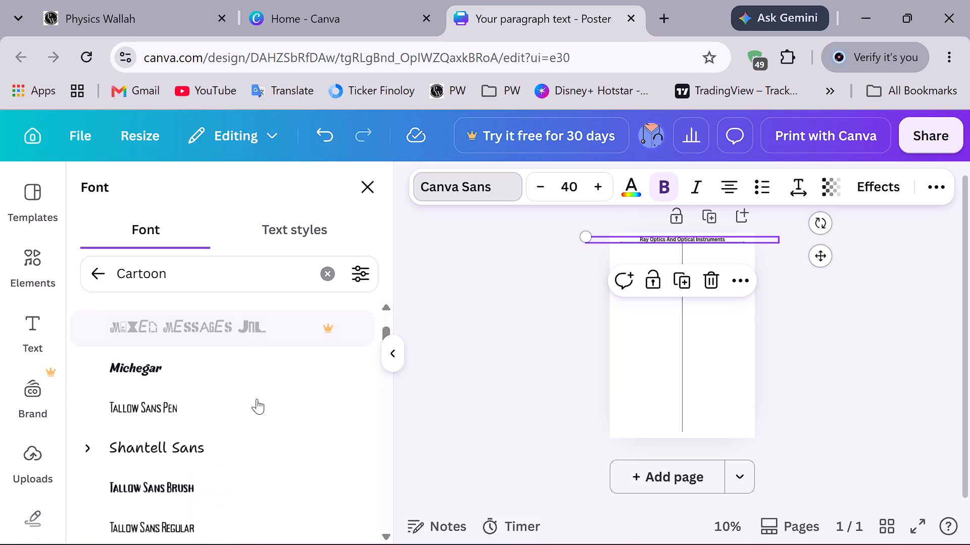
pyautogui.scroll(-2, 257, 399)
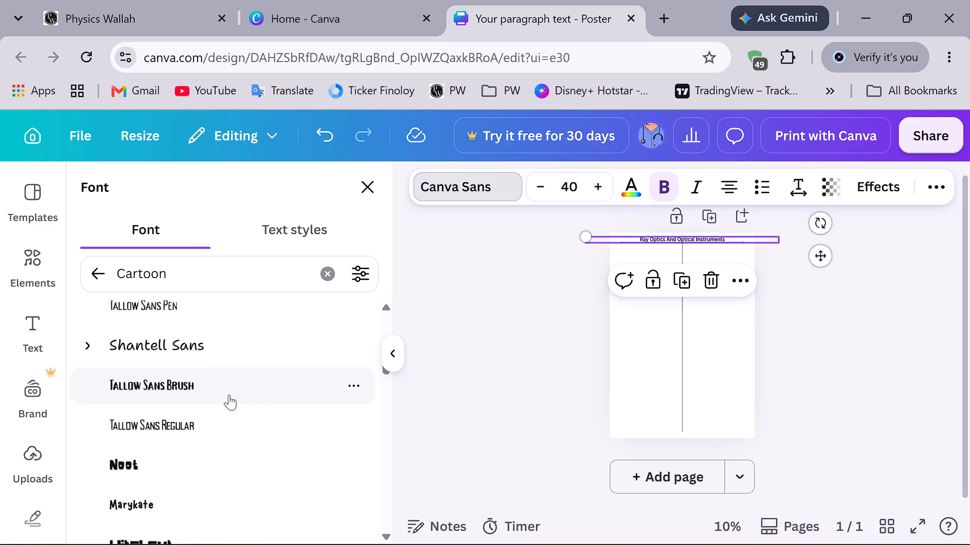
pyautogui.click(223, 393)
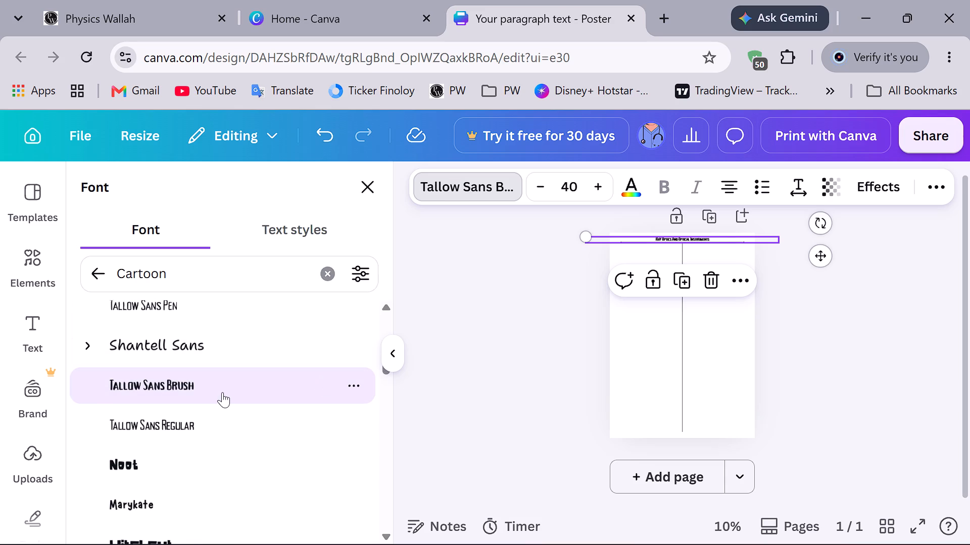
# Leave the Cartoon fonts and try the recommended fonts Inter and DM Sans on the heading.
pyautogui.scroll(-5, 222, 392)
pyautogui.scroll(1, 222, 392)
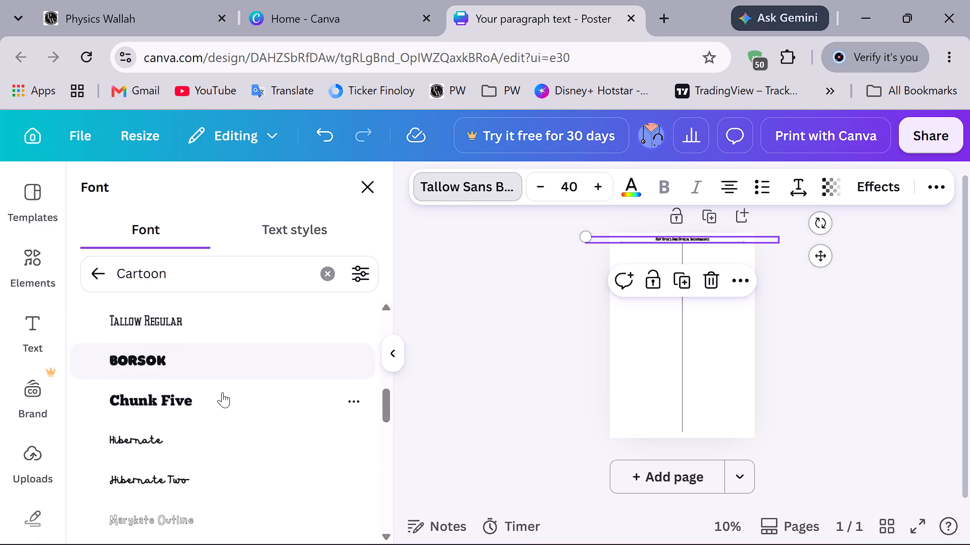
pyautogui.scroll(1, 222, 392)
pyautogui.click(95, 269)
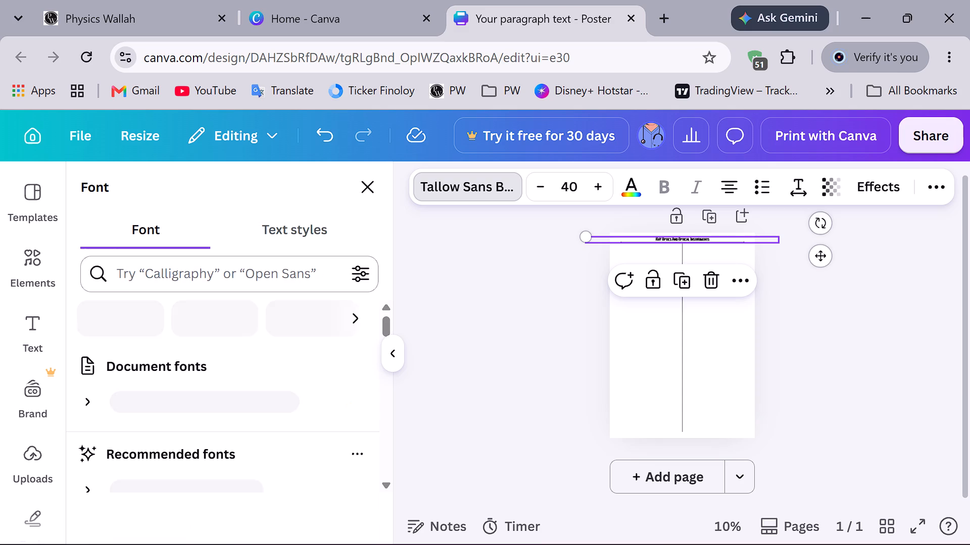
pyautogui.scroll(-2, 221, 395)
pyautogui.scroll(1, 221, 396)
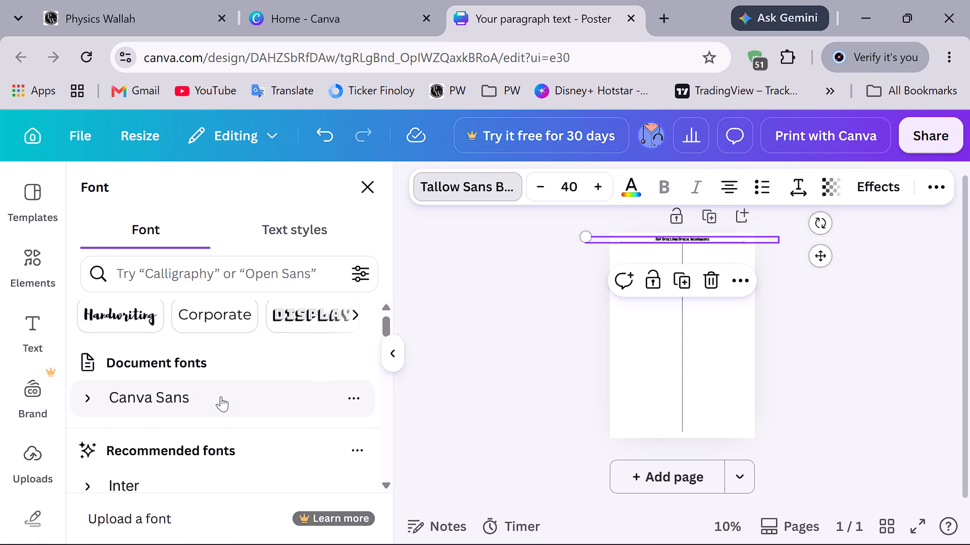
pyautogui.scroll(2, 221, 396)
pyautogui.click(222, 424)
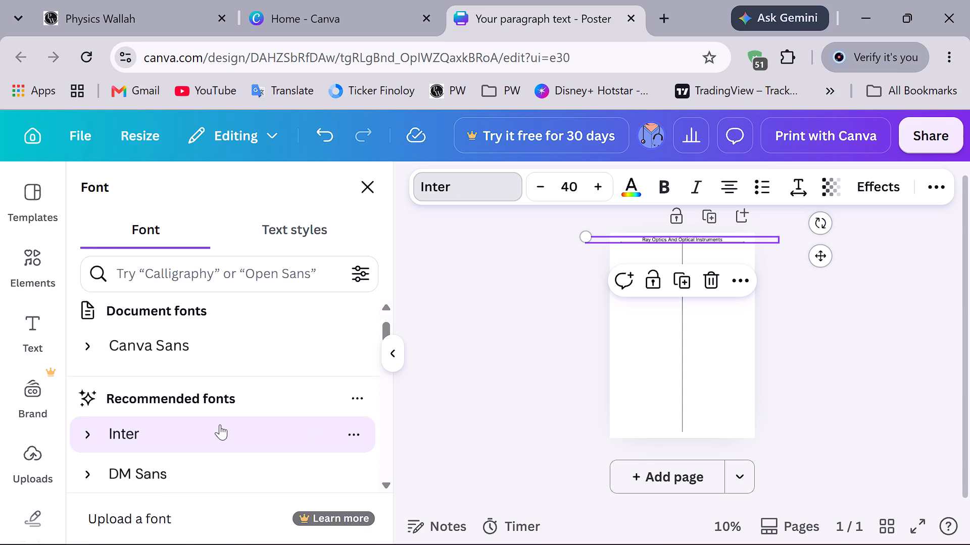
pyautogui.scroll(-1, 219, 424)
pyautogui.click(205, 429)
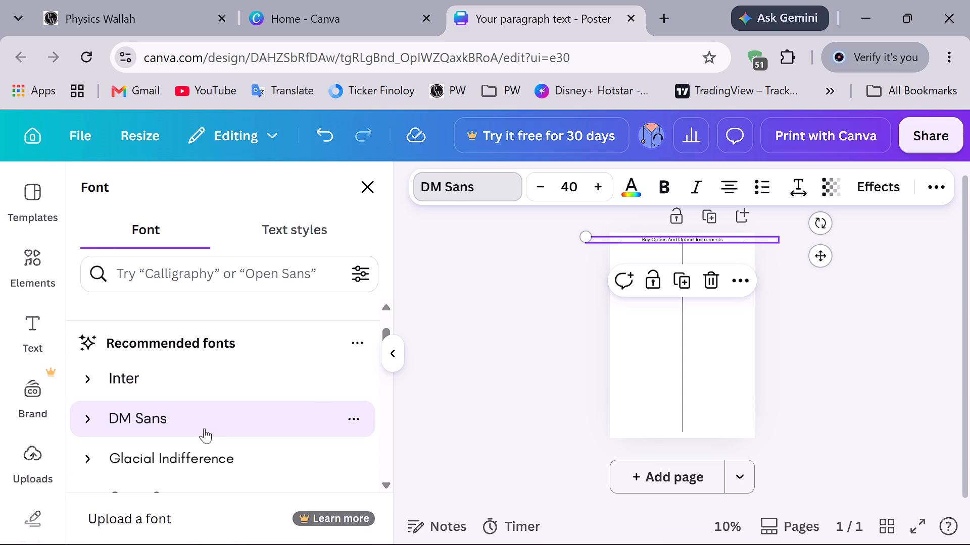
# Set the heading's font to the recommended font Glacial Indifference.
pyautogui.scroll(-1, 204, 428)
pyautogui.click(201, 428)
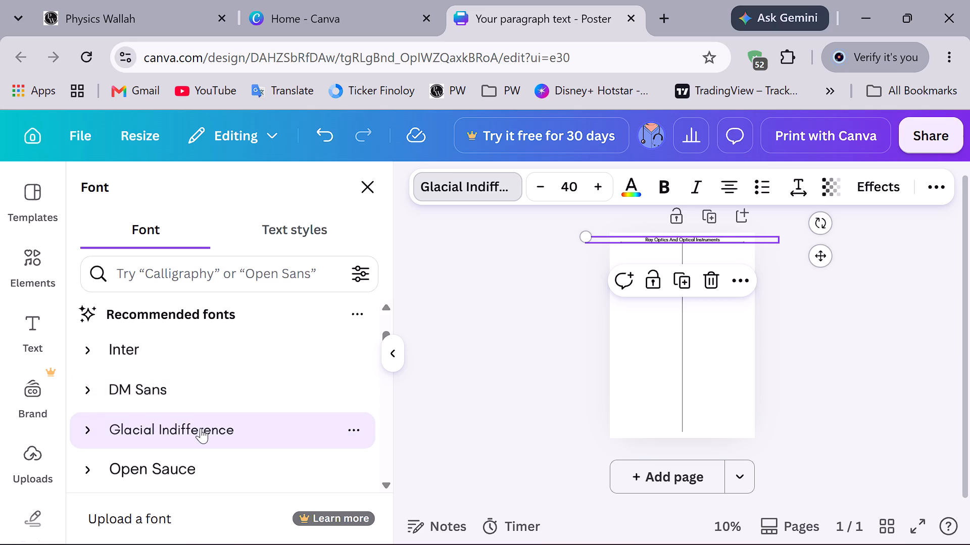
# Inspect the heading and the diamond-ended line up close at 29% zoom.
pyautogui.scroll(-1, 201, 428)
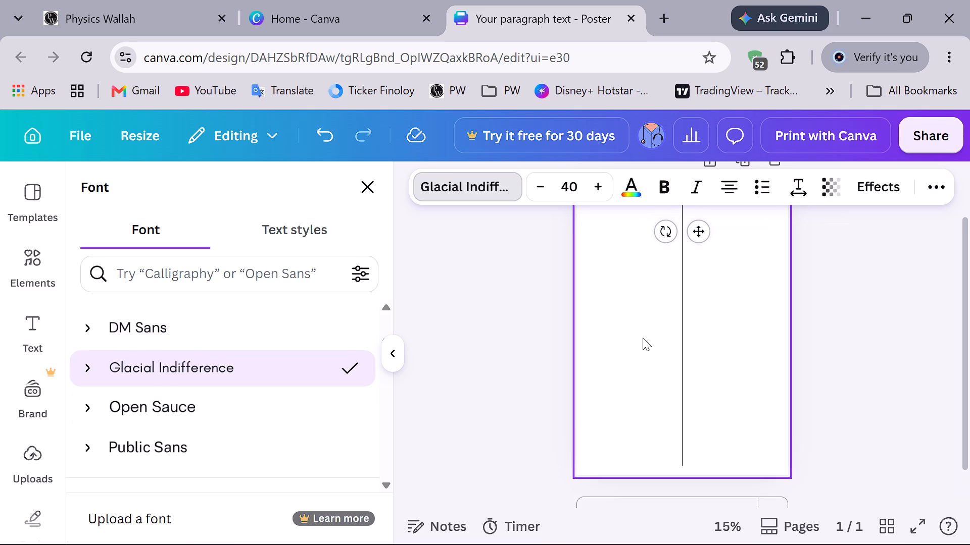
pyautogui.hscroll(1, 884, 277)
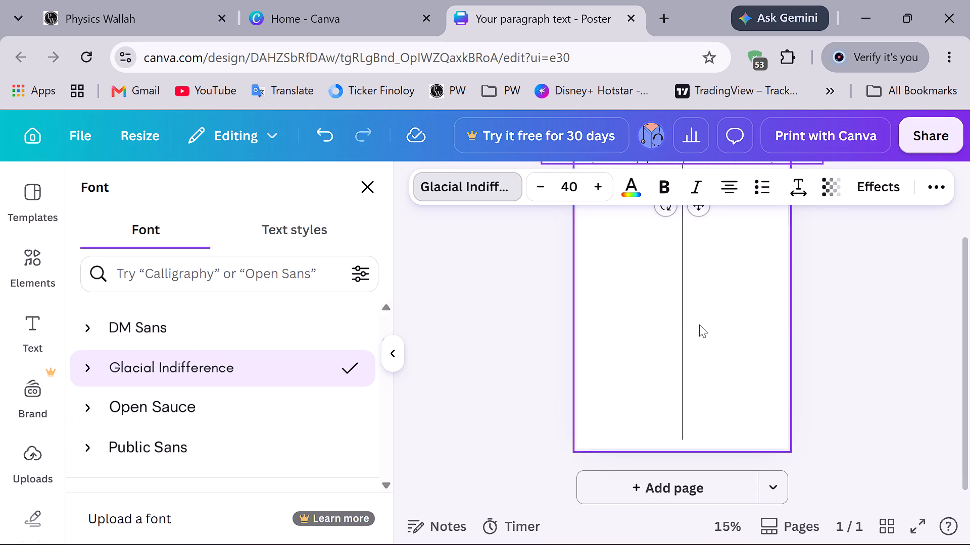
pyautogui.moveTo(965, 349); pyautogui.dragTo(969, 248)
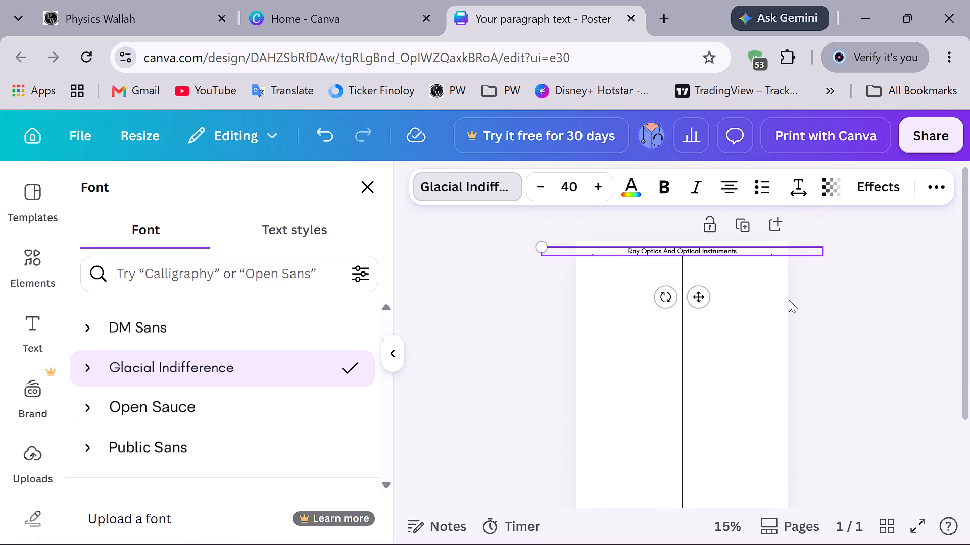
pyautogui.hscroll(1, 661, 335)
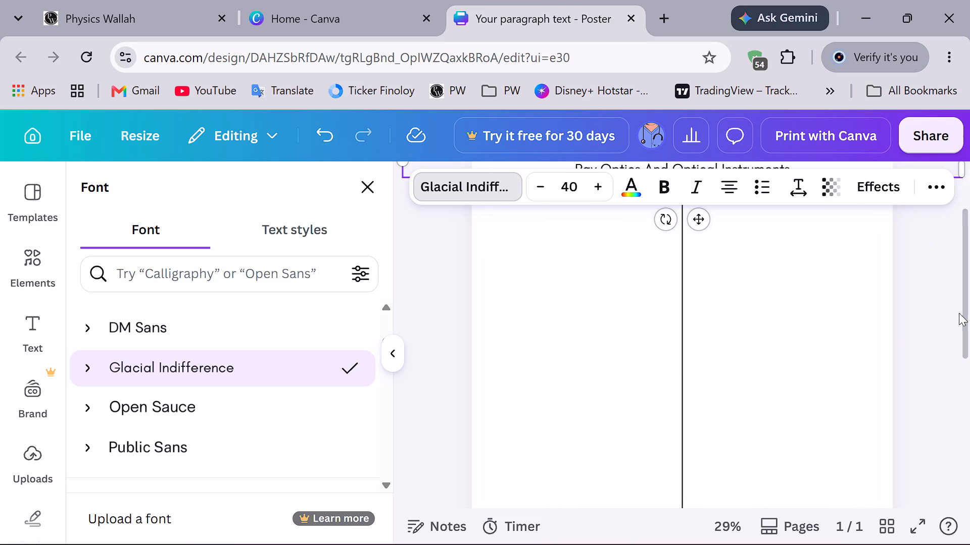
pyautogui.moveTo(965, 310); pyautogui.dragTo(969, 240)
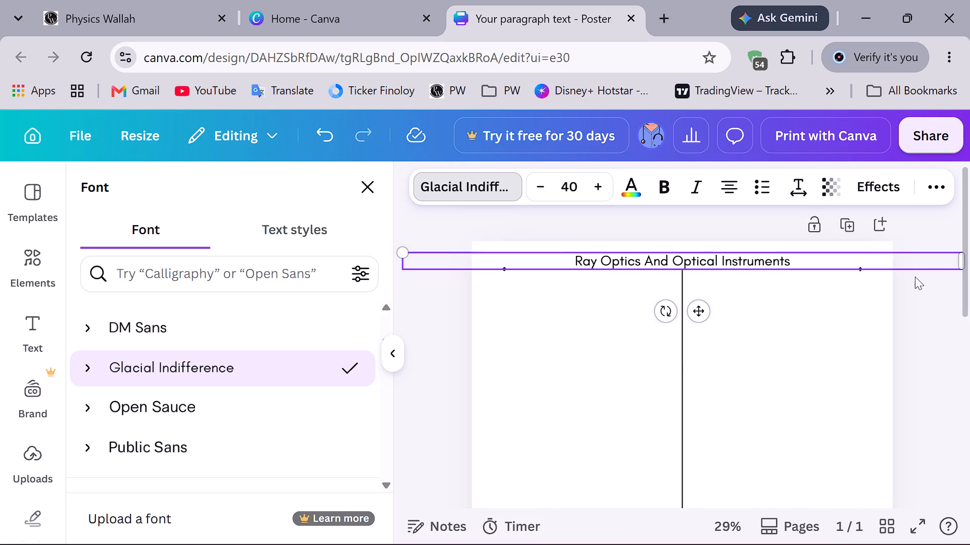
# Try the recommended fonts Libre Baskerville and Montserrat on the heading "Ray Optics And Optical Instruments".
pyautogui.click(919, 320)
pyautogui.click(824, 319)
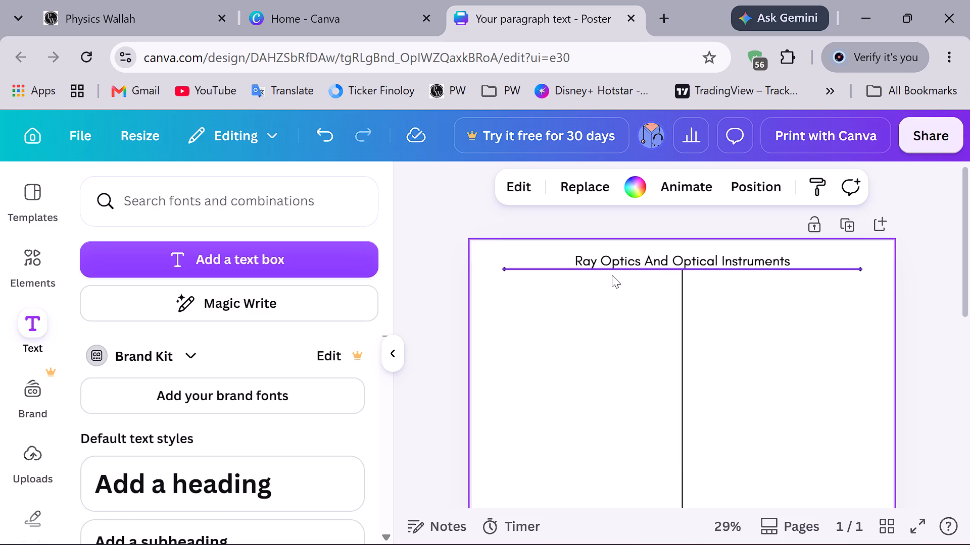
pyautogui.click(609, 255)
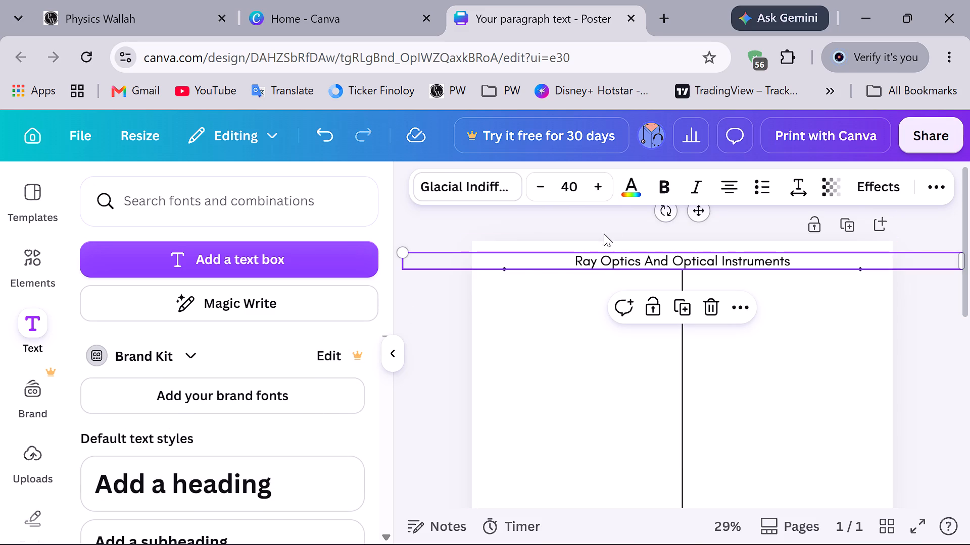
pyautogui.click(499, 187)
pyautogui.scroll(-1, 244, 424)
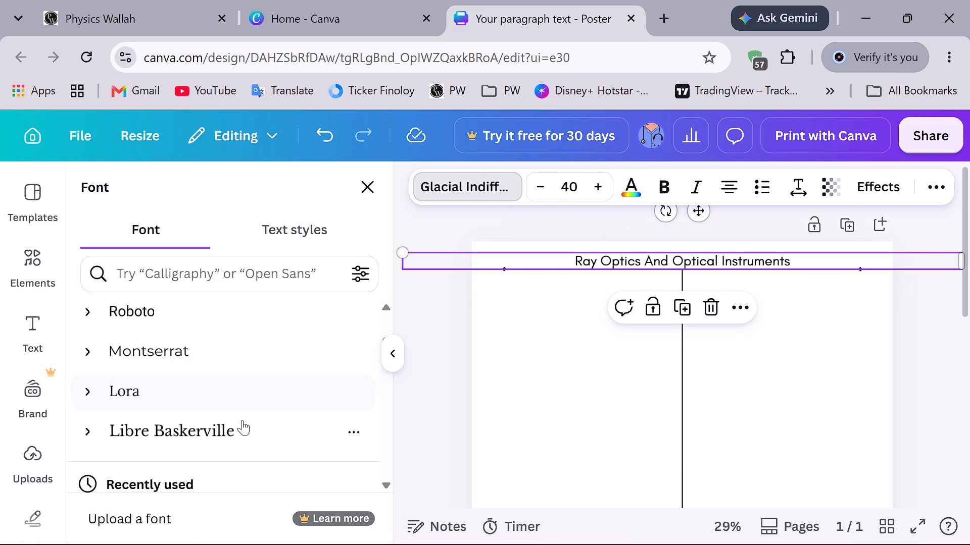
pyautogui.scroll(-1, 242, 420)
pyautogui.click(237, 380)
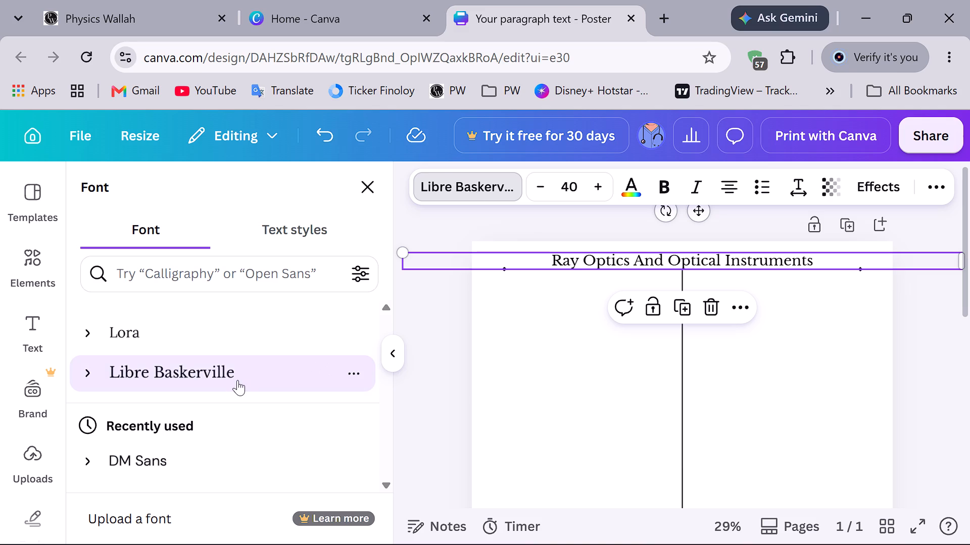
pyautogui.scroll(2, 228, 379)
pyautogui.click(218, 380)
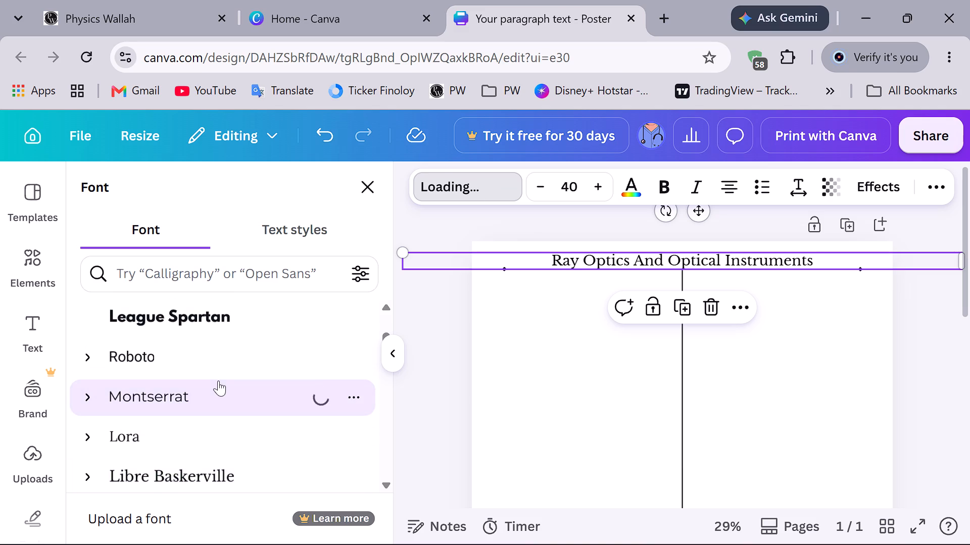
# Set the heading's font to the recommended font League Spartan and deselect the heading.
pyautogui.scroll(2, 215, 363)
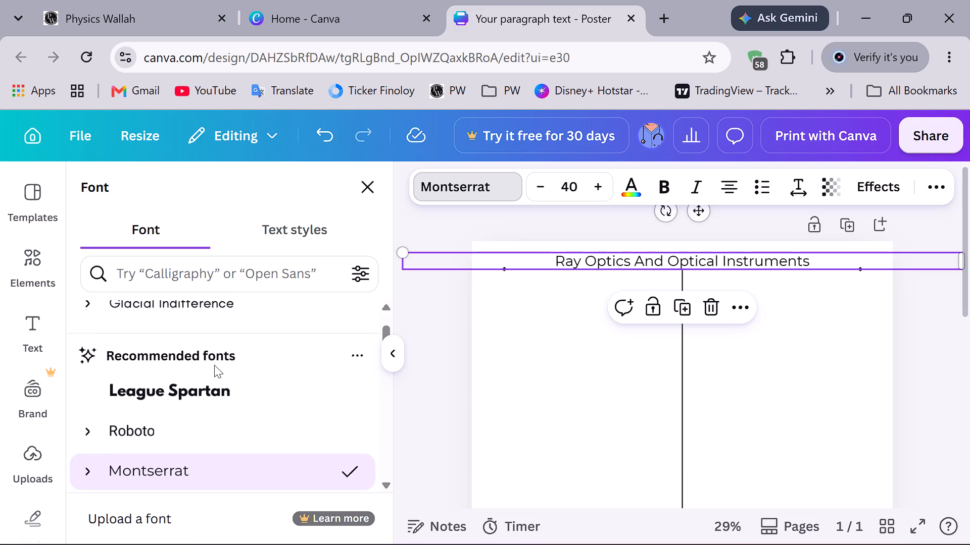
pyautogui.click(218, 384)
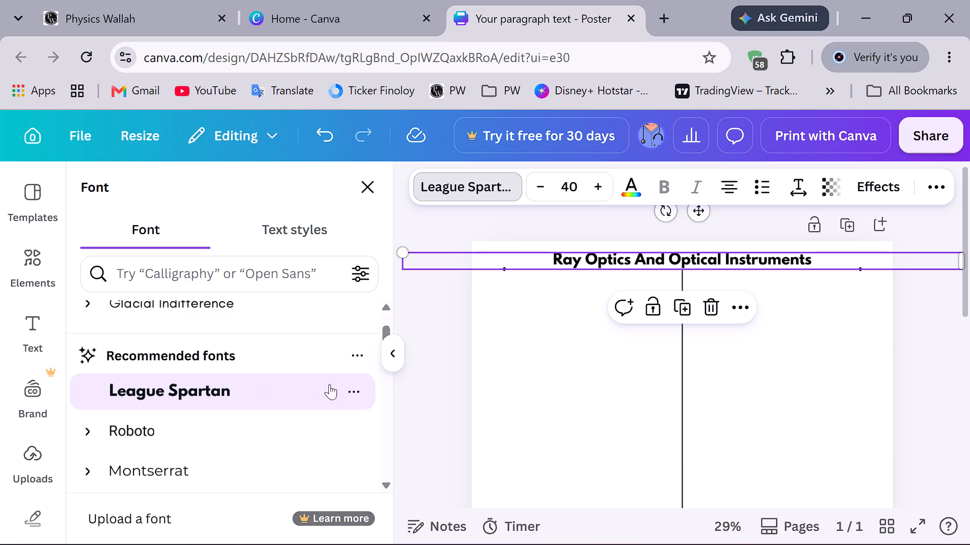
pyautogui.click(954, 384)
pyautogui.click(936, 381)
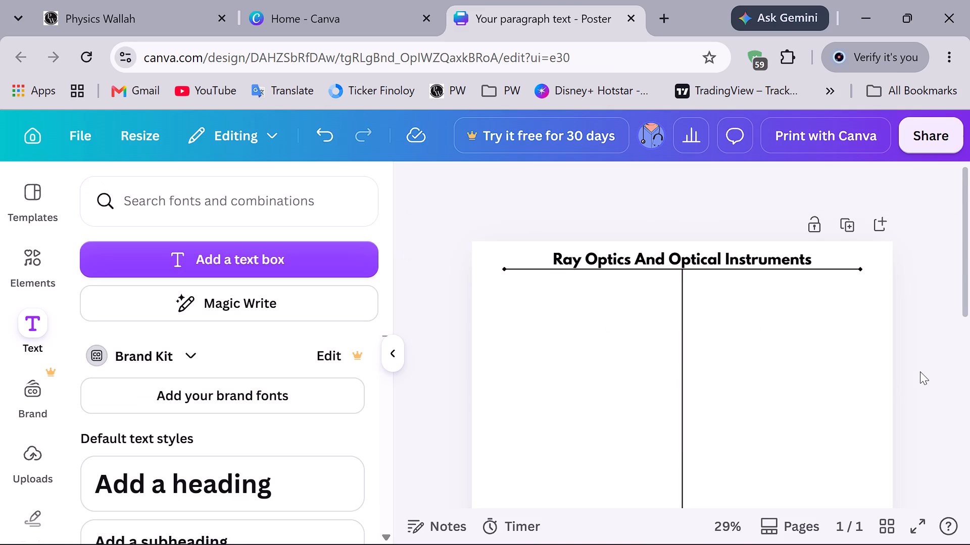
# Look over the poster layout at 17% zoom and browse the available text styles and text apps.
pyautogui.scroll(-1, 916, 369)
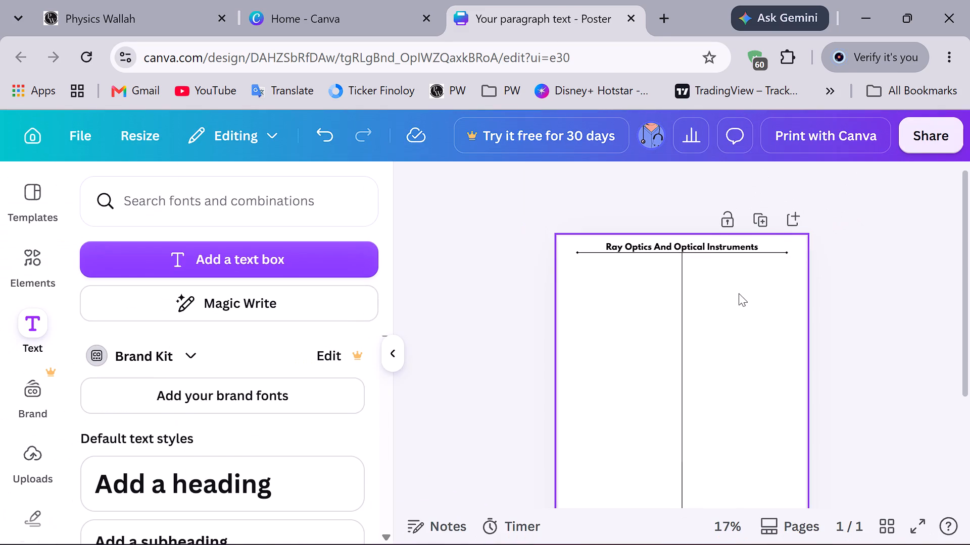
pyautogui.scroll(-2, 737, 303)
pyautogui.scroll(1, 727, 312)
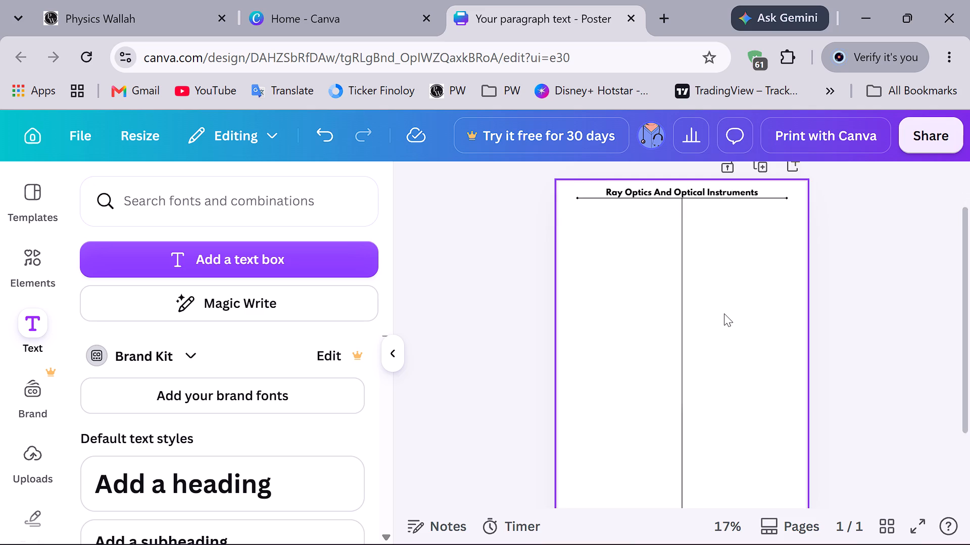
pyautogui.scroll(1, 724, 313)
pyautogui.click(571, 251)
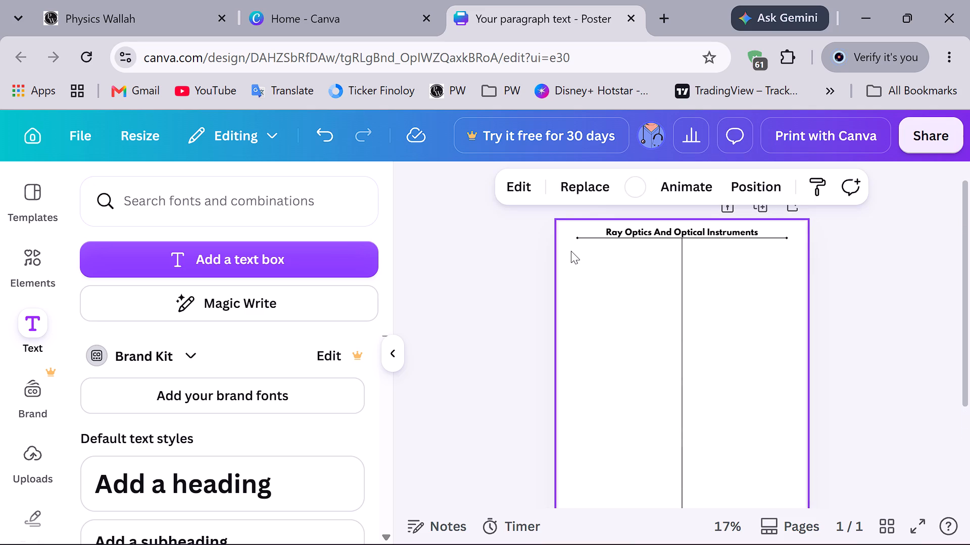
pyautogui.scroll(-4, 332, 421)
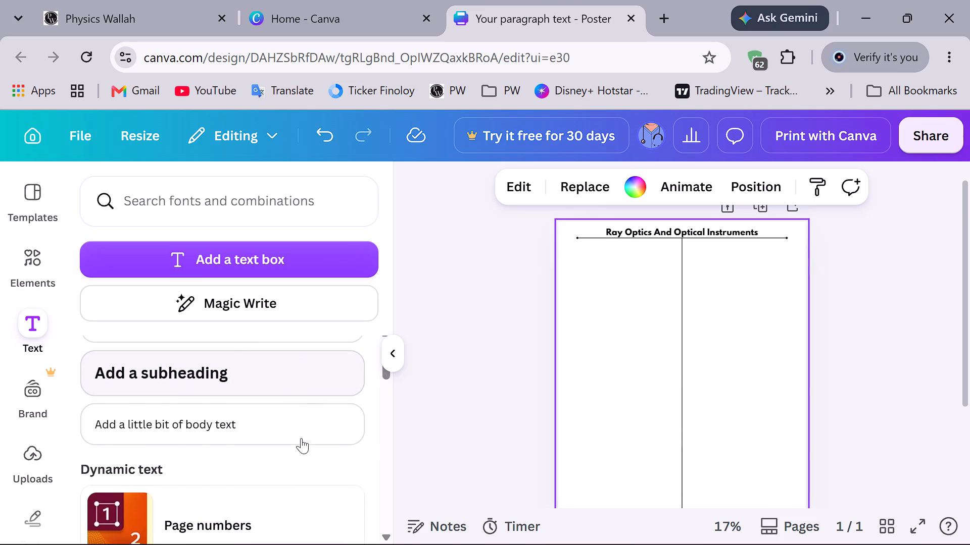
pyautogui.scroll(-4, 301, 438)
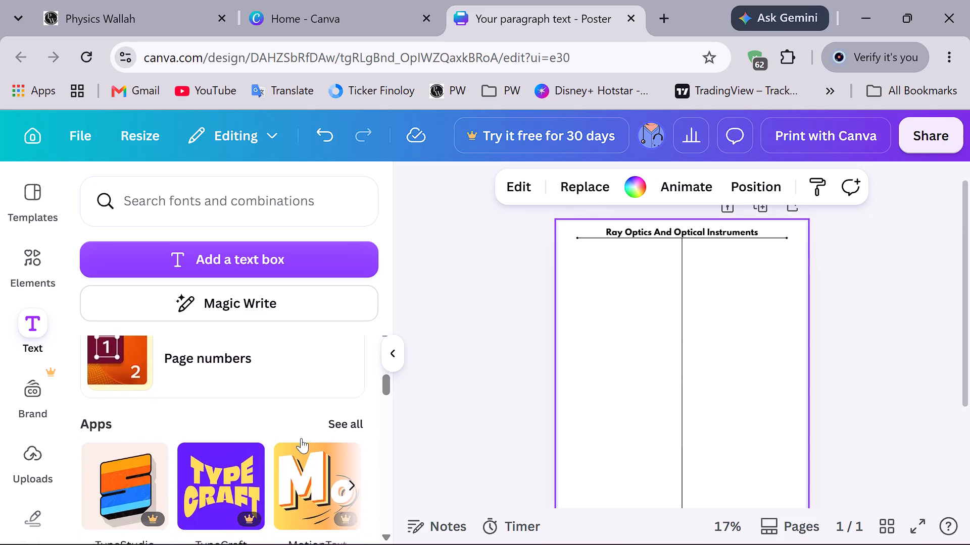
pyautogui.scroll(7, 301, 438)
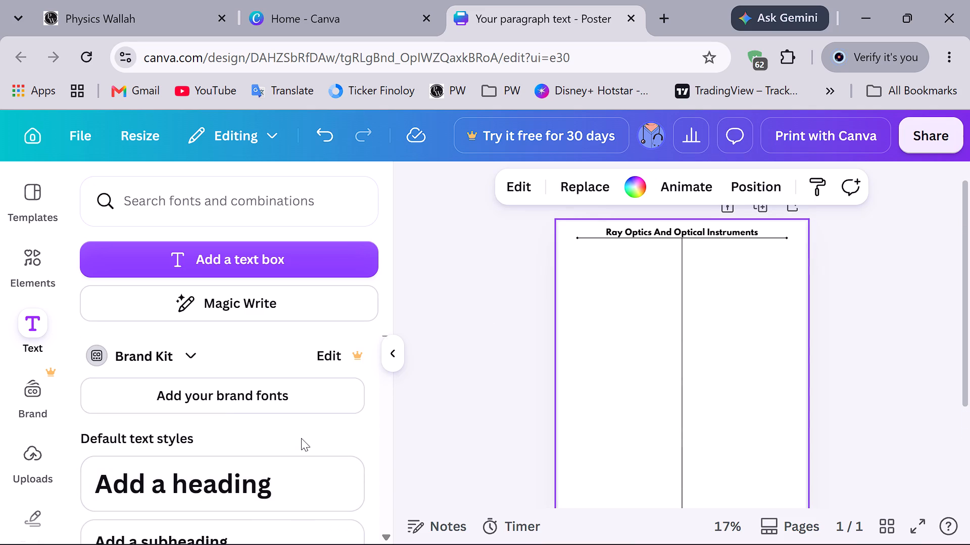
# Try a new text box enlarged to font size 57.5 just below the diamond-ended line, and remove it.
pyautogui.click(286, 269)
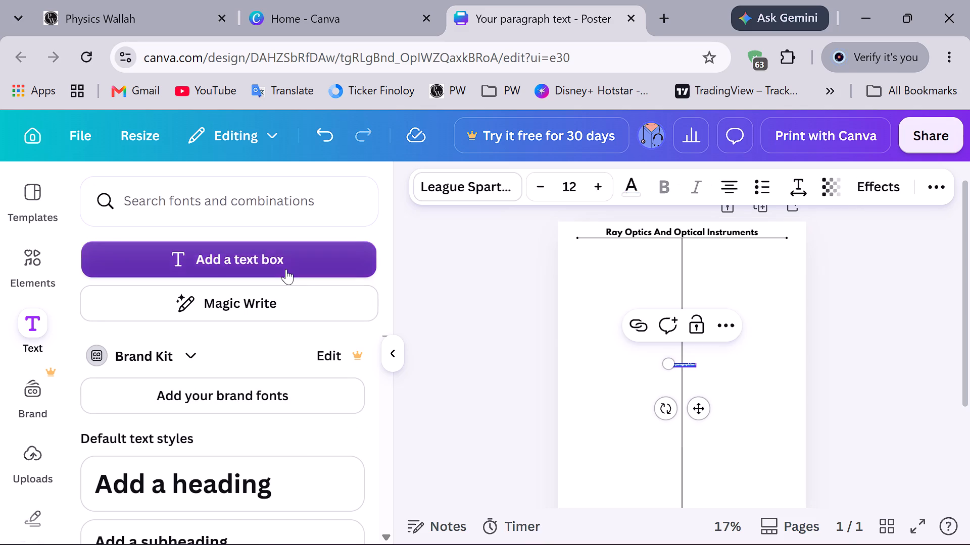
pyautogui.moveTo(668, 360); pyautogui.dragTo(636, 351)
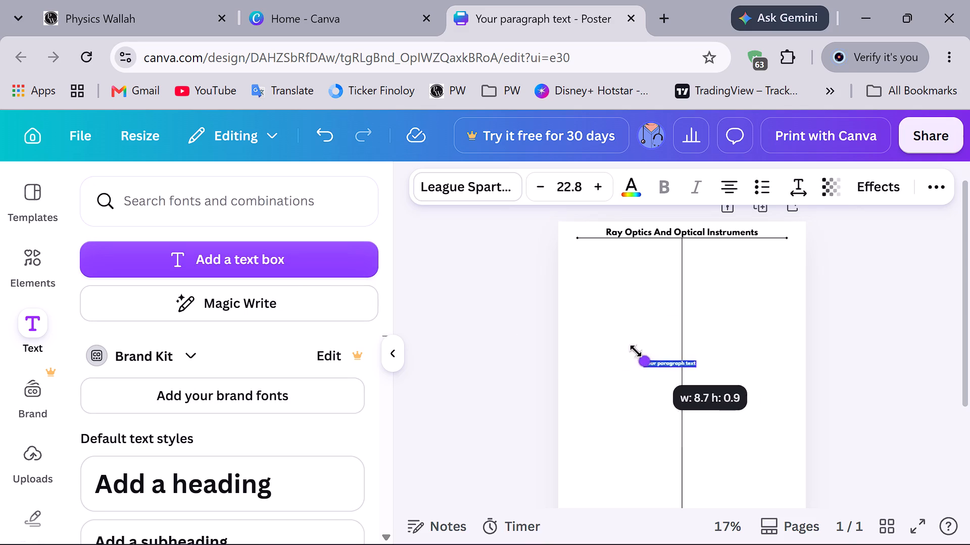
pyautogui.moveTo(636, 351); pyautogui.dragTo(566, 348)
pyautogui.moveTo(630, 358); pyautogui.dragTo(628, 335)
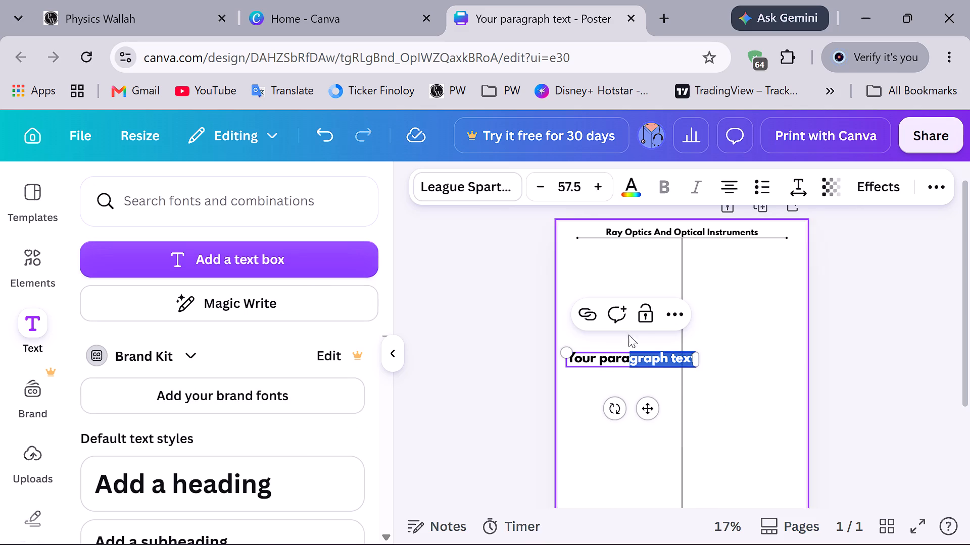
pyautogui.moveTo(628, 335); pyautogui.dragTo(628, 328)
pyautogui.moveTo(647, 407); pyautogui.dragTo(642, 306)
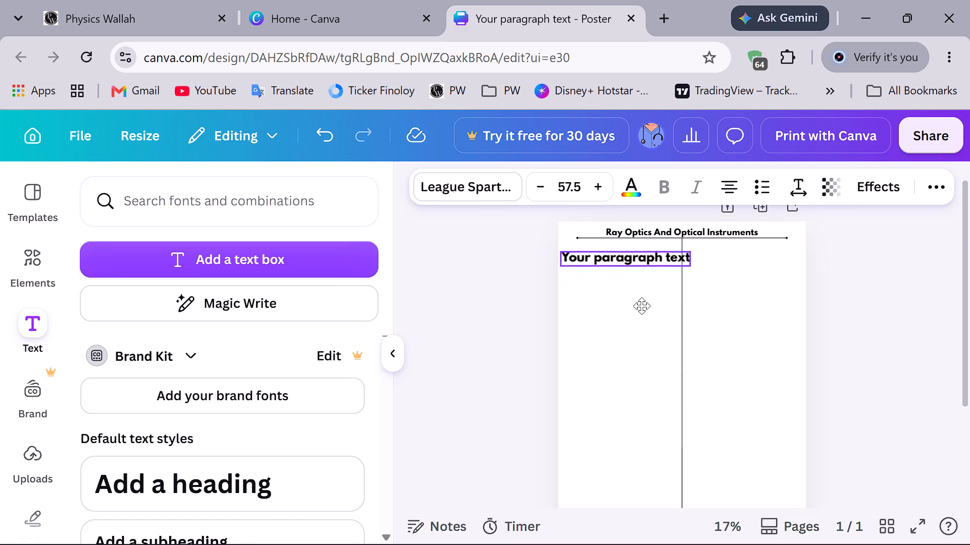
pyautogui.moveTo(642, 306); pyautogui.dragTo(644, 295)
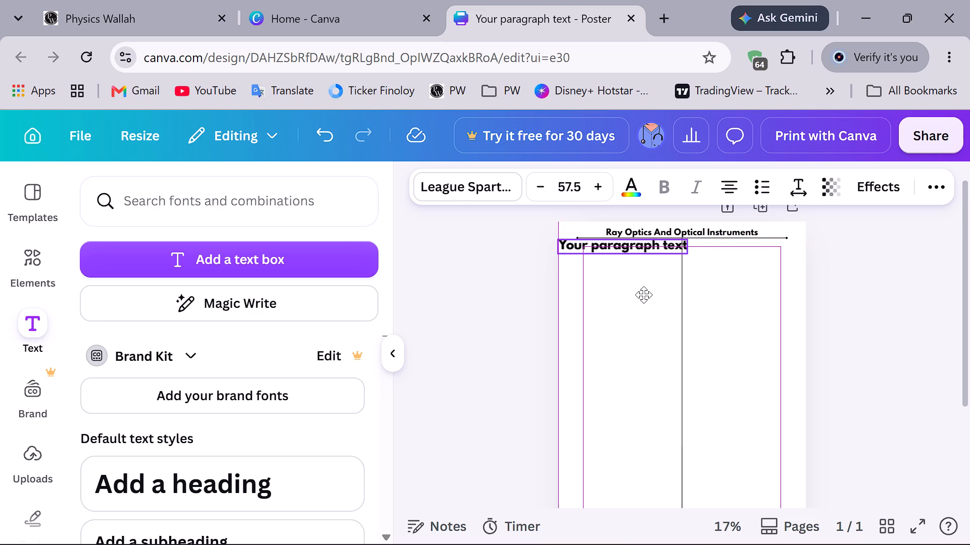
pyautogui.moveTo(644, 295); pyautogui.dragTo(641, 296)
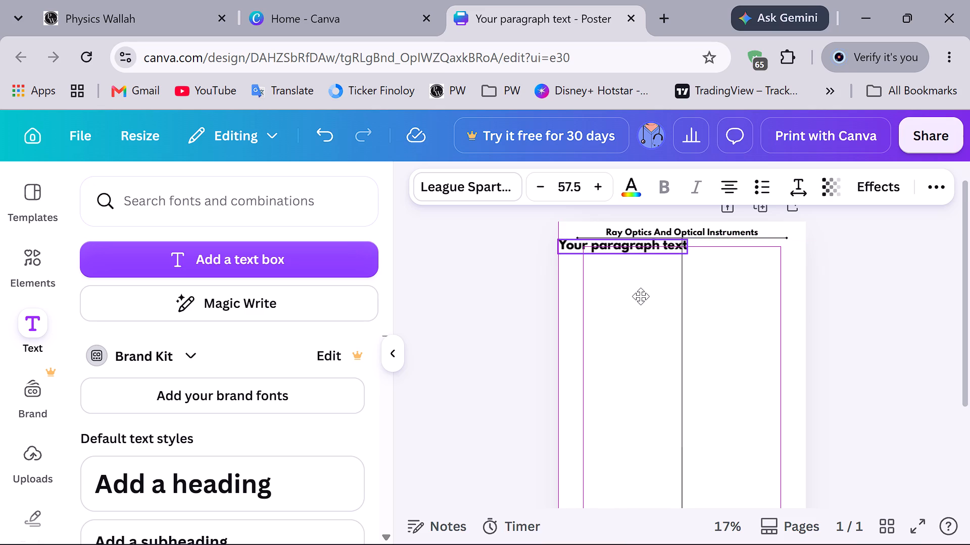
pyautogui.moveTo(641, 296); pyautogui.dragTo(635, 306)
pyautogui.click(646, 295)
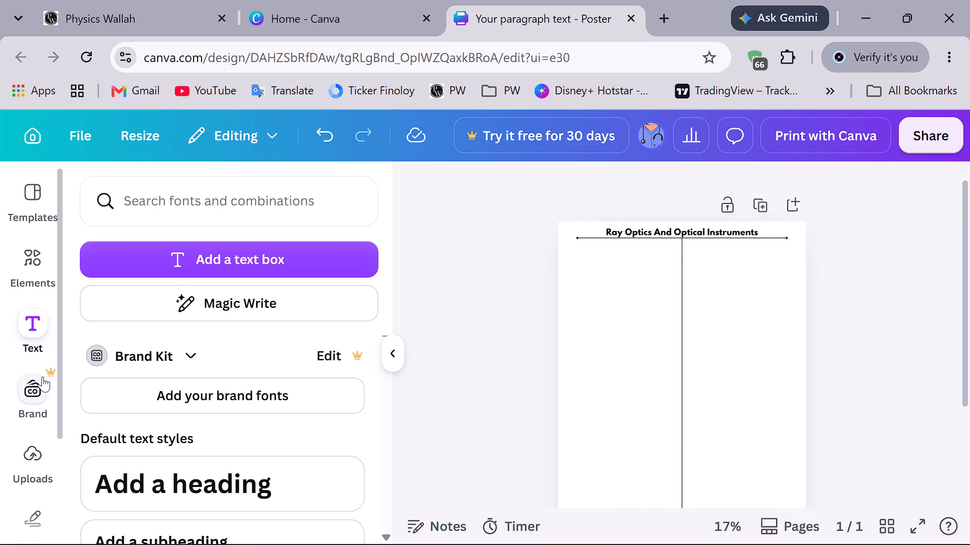
# Show the uploaded images in the poster editor.
pyautogui.click(40, 445)
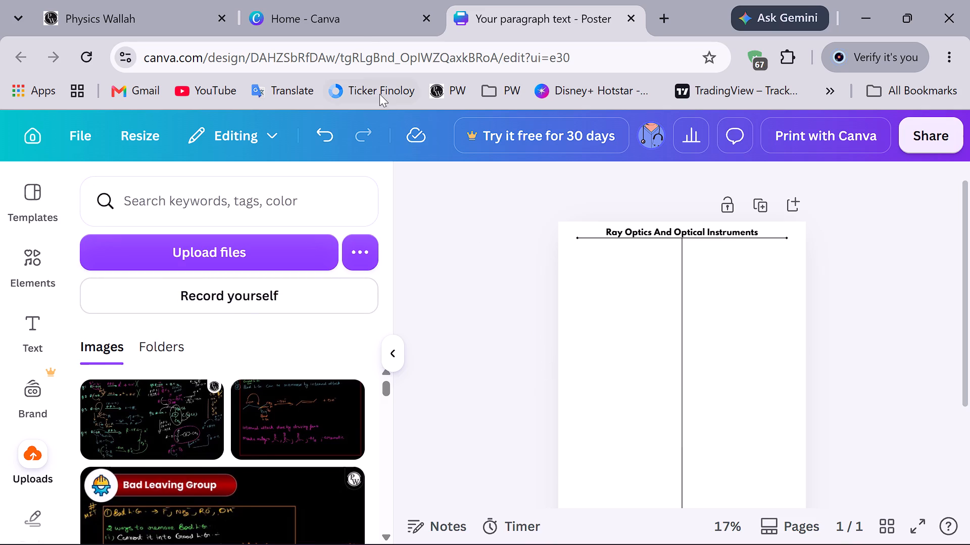
# Close the Canva home page tab.
pyautogui.click(351, 20)
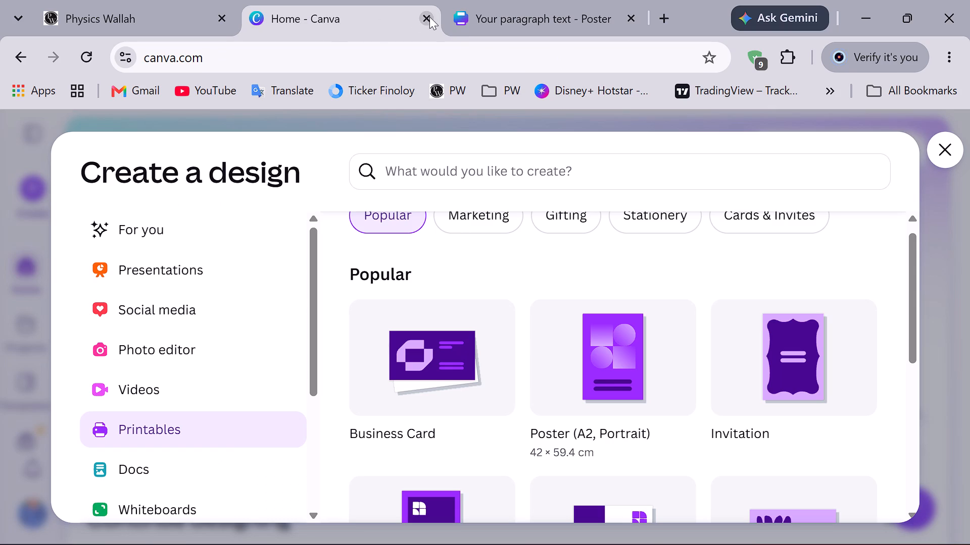
pyautogui.click(429, 17)
# Switch to Physics Wallah and open the Ray Optics and Optical Instruments chapter under the subject Physics by MR Sir.
pyautogui.click(185, 15)
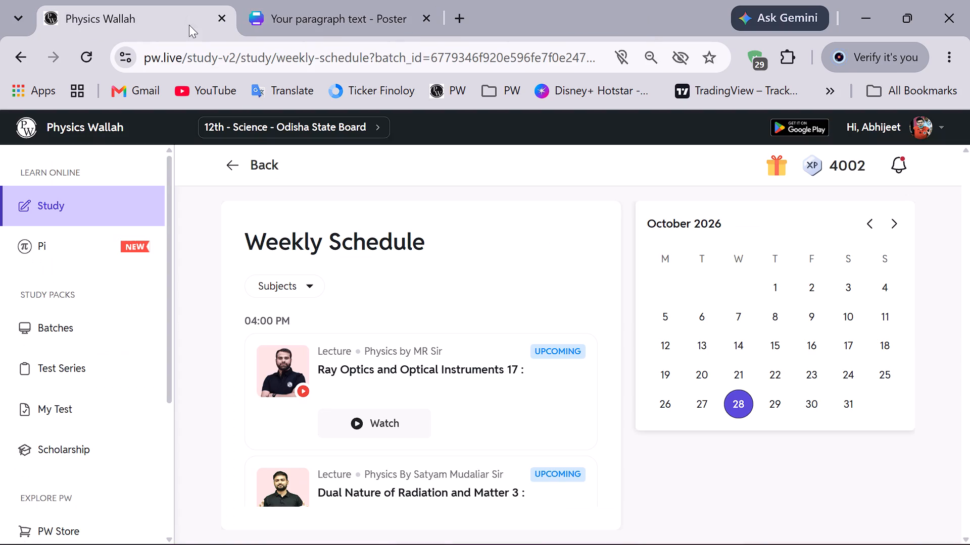
pyautogui.click(237, 165)
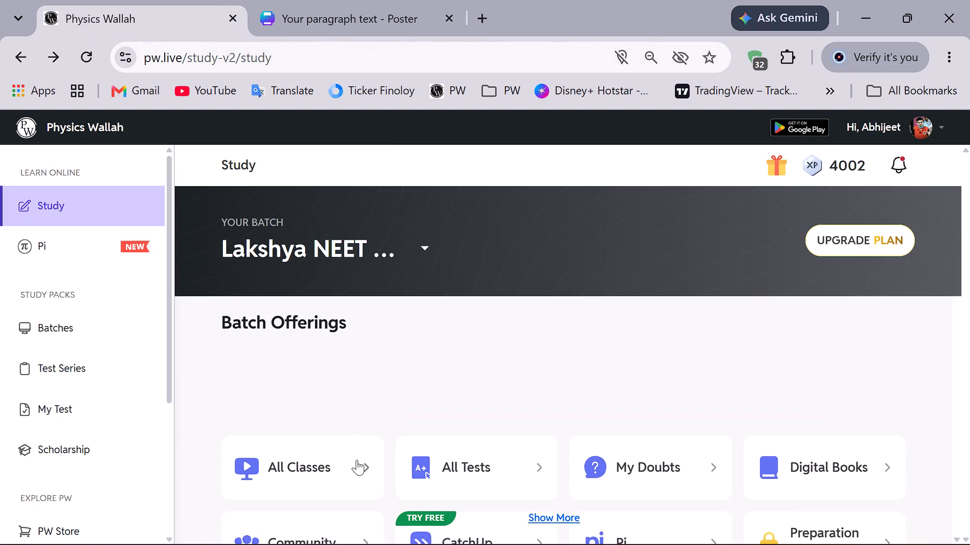
pyautogui.click(325, 388)
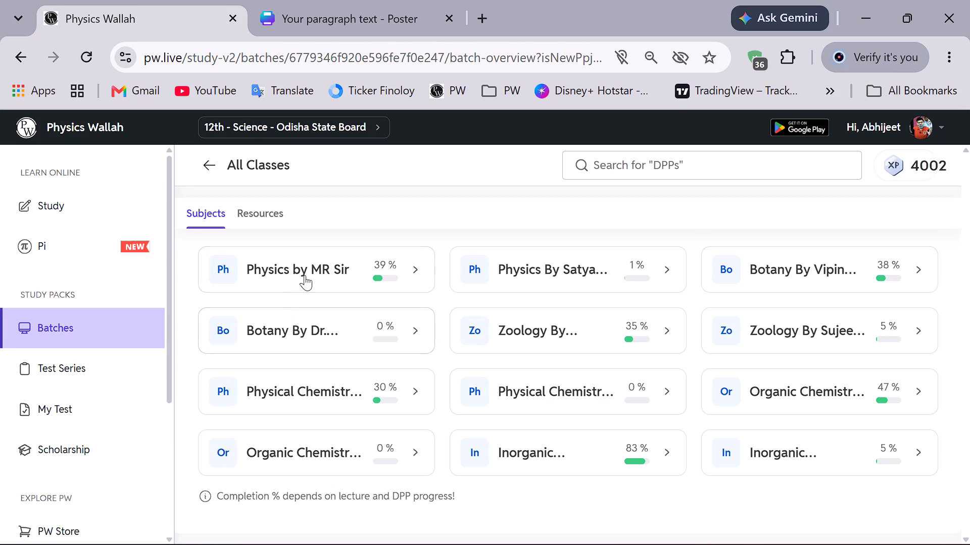
pyautogui.click(305, 275)
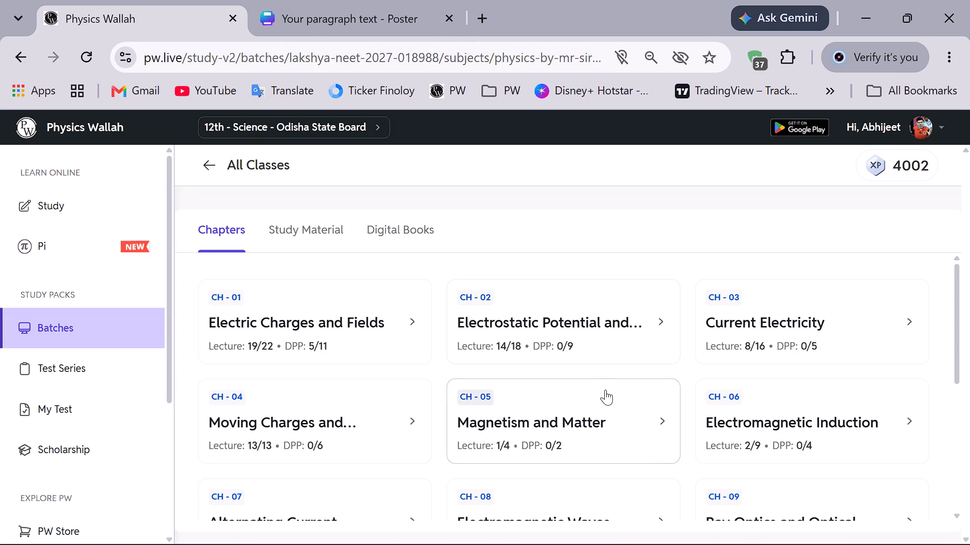
pyautogui.scroll(-4, 761, 419)
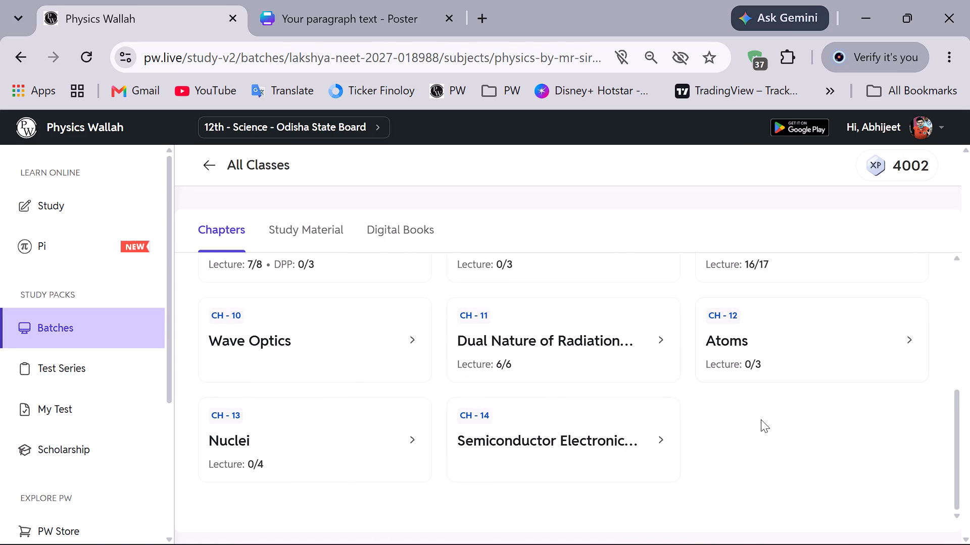
pyautogui.scroll(-2, 761, 419)
pyautogui.scroll(1, 641, 405)
pyautogui.click(731, 348)
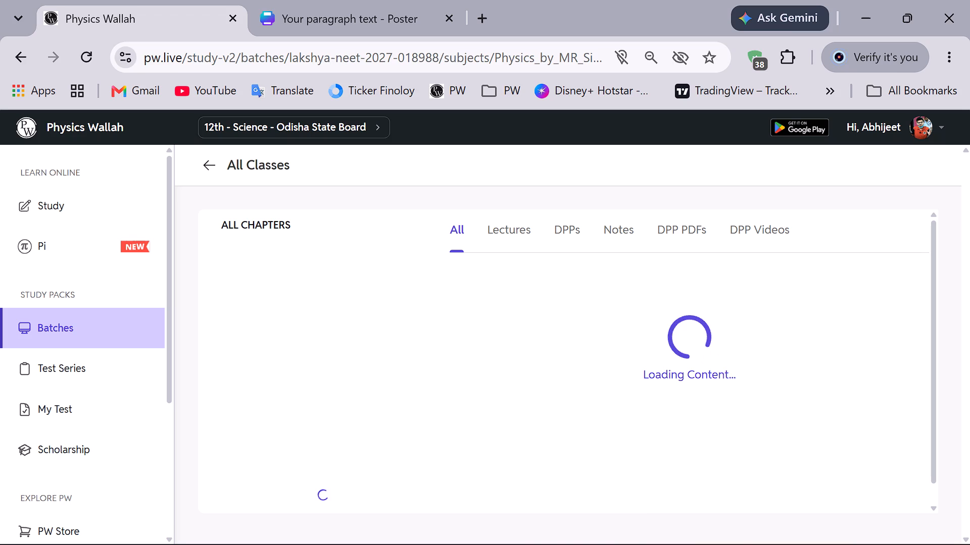
# Open the notes PDF of the lecture "Ray Optics and Optical Instruments 1: Reflection and Plane Mirror".
pyautogui.scroll(-20, 662, 389)
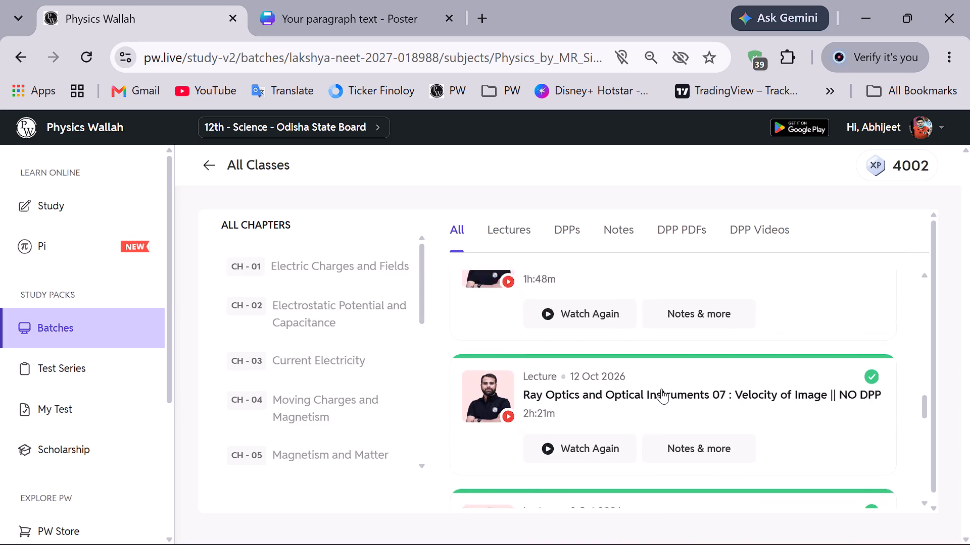
pyautogui.scroll(-10, 661, 389)
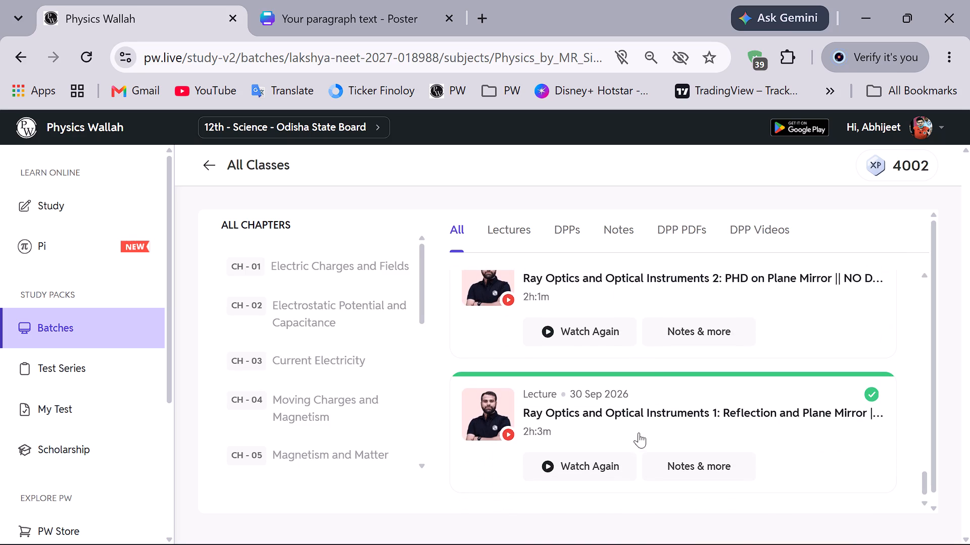
pyautogui.click(669, 439)
pyautogui.click(546, 375)
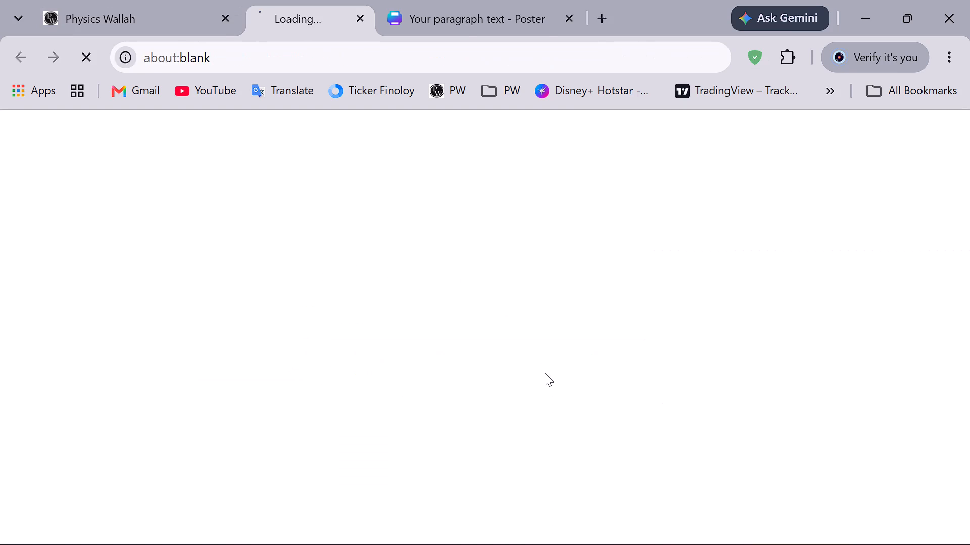
# Look through the lecture notes from the cover to the start of the laws of reflection, examining the page 8 ray diagram.
pyautogui.scroll(-1, 484, 342)
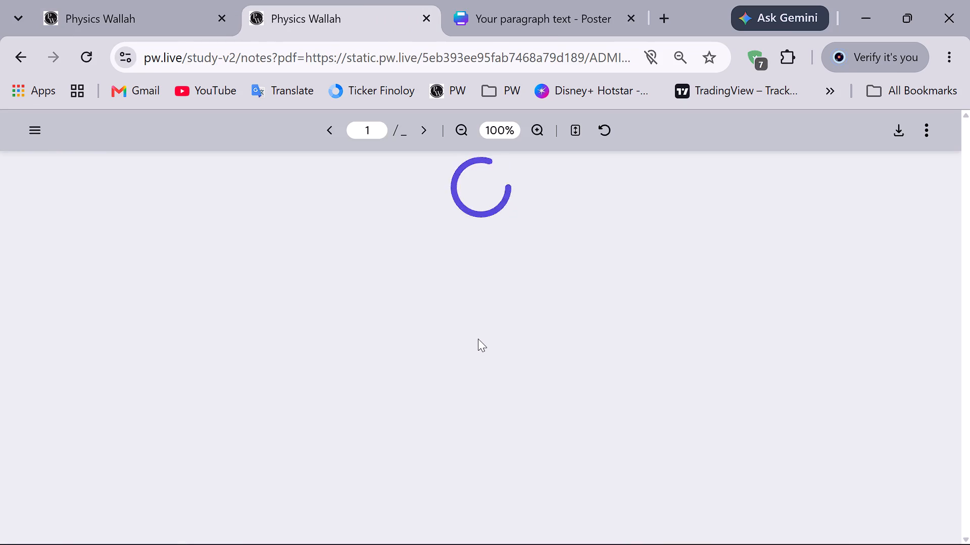
pyautogui.scroll(-5, 477, 337)
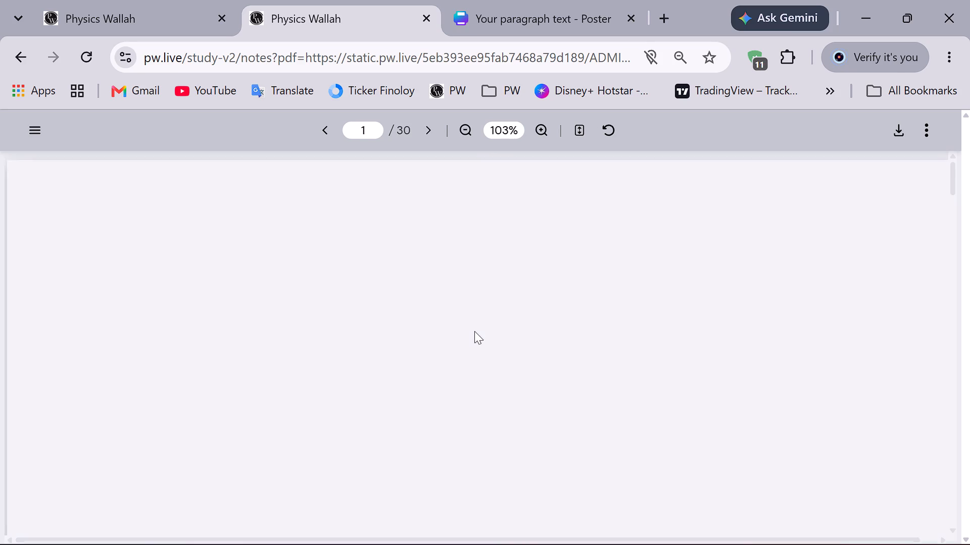
pyautogui.scroll(-1, 474, 331)
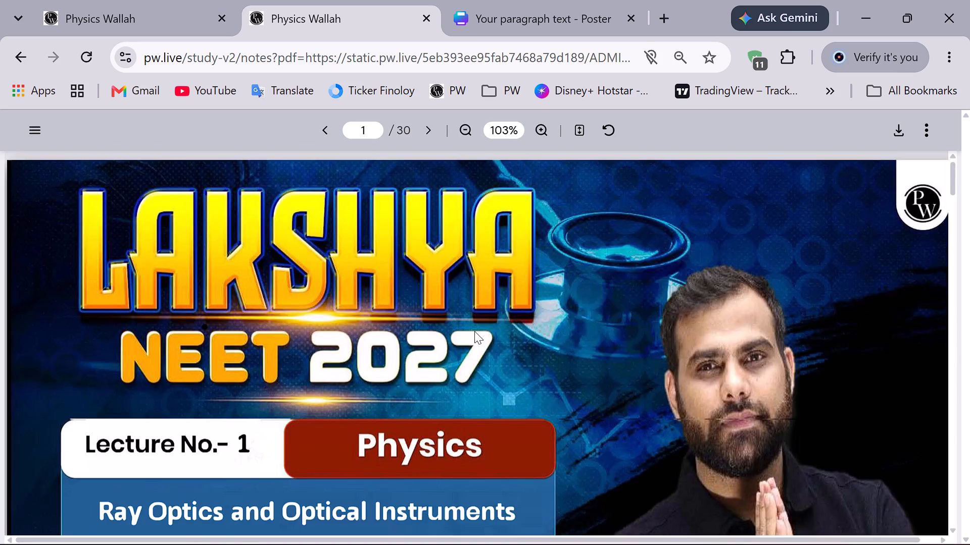
pyautogui.scroll(-9, 474, 331)
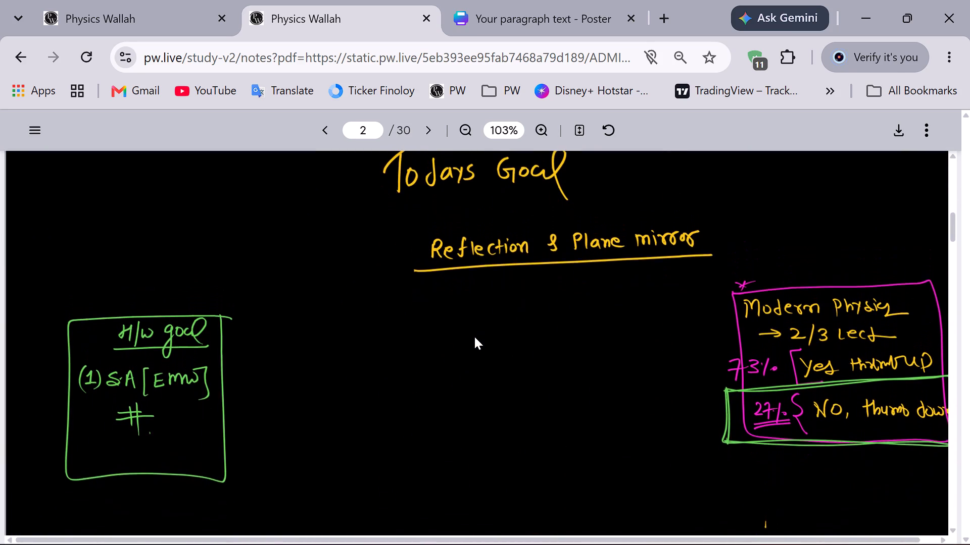
pyautogui.scroll(-2, 474, 337)
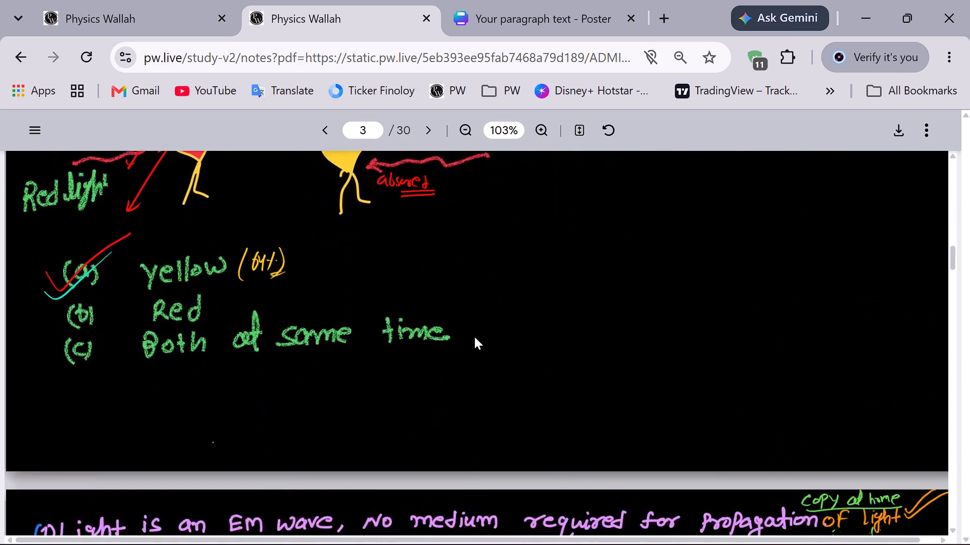
pyautogui.scroll(-10, 474, 338)
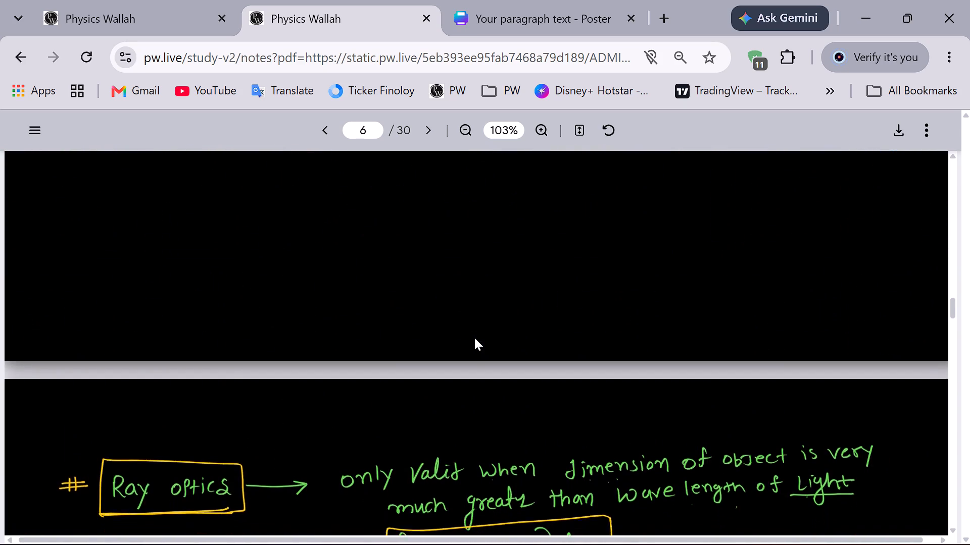
pyautogui.scroll(-4, 474, 338)
pyautogui.scroll(1, 474, 338)
pyautogui.scroll(-1, 475, 334)
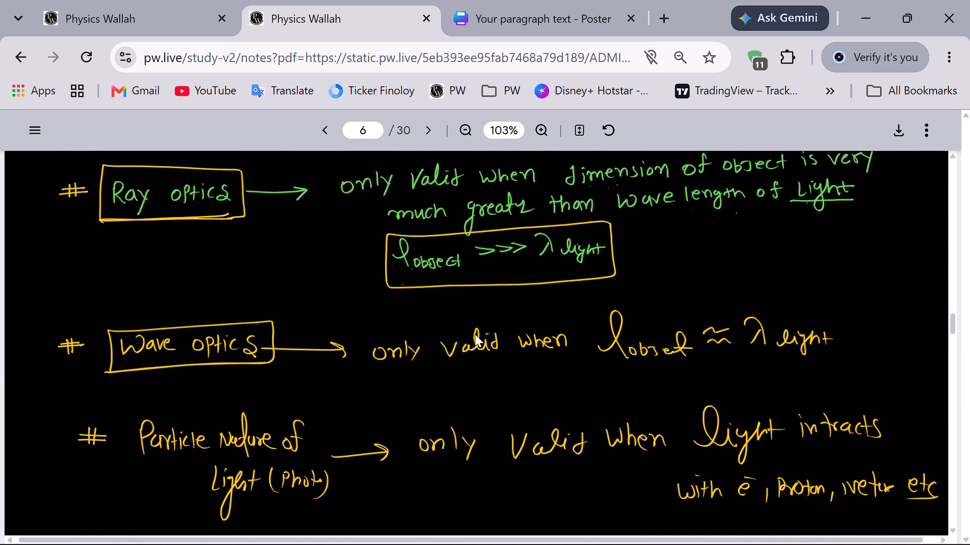
pyautogui.scroll(-4, 475, 334)
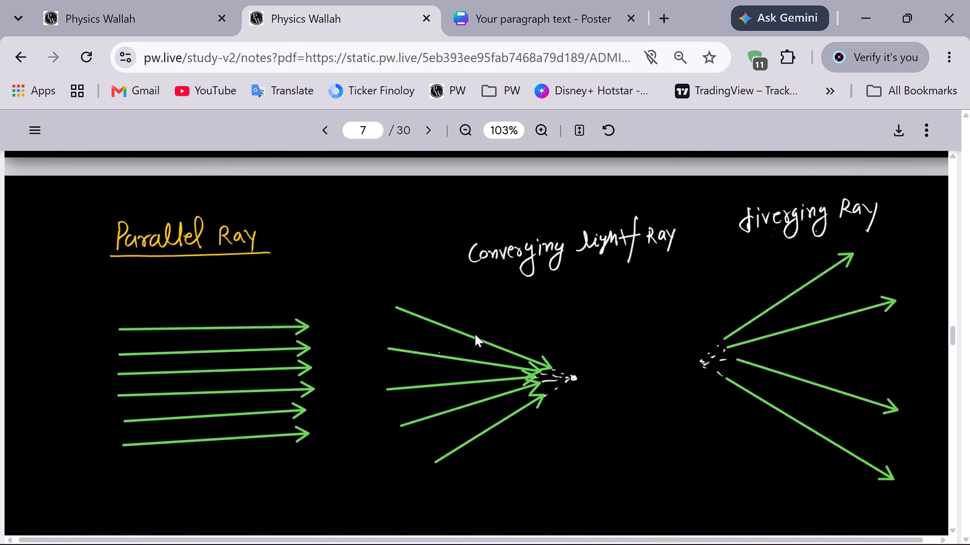
pyautogui.scroll(-6, 475, 334)
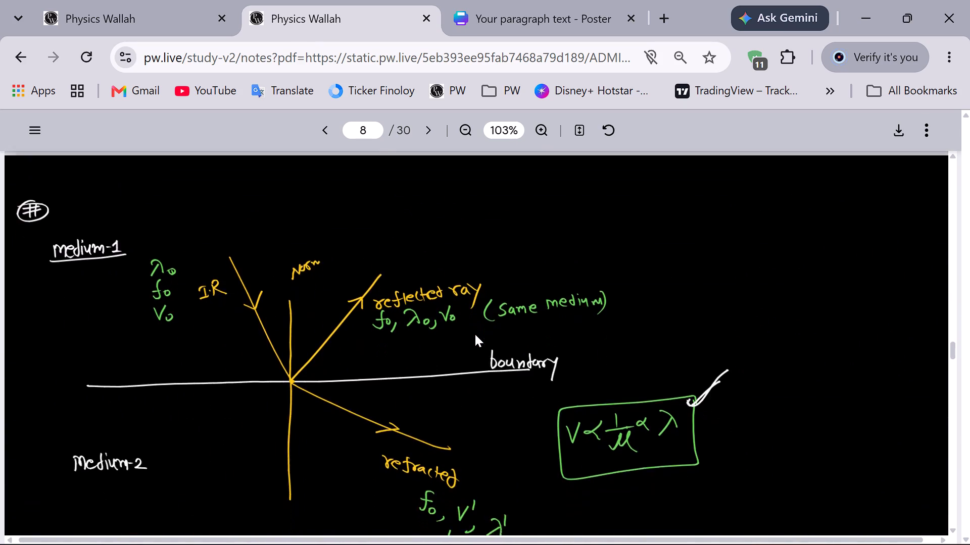
pyautogui.scroll(-3, 475, 334)
pyautogui.scroll(1, 475, 334)
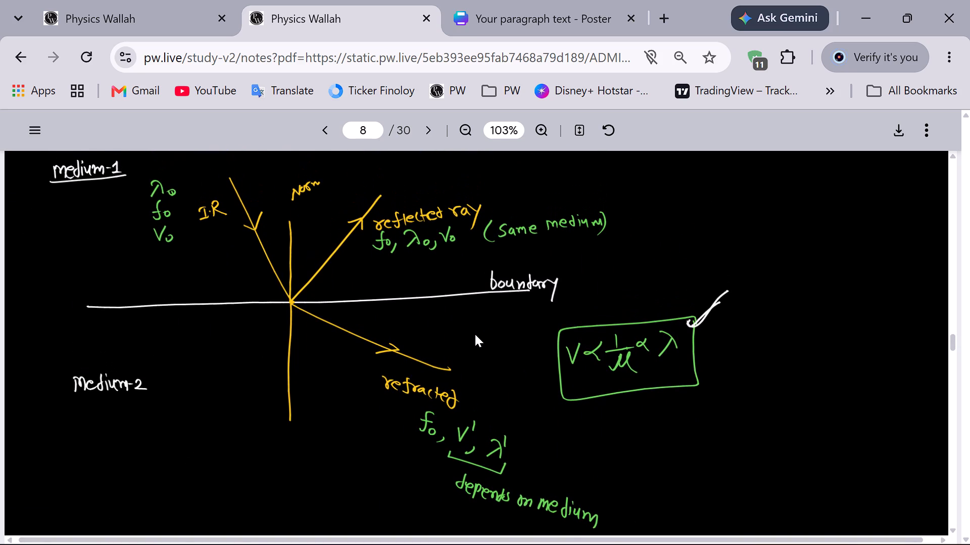
pyautogui.scroll(2, 475, 334)
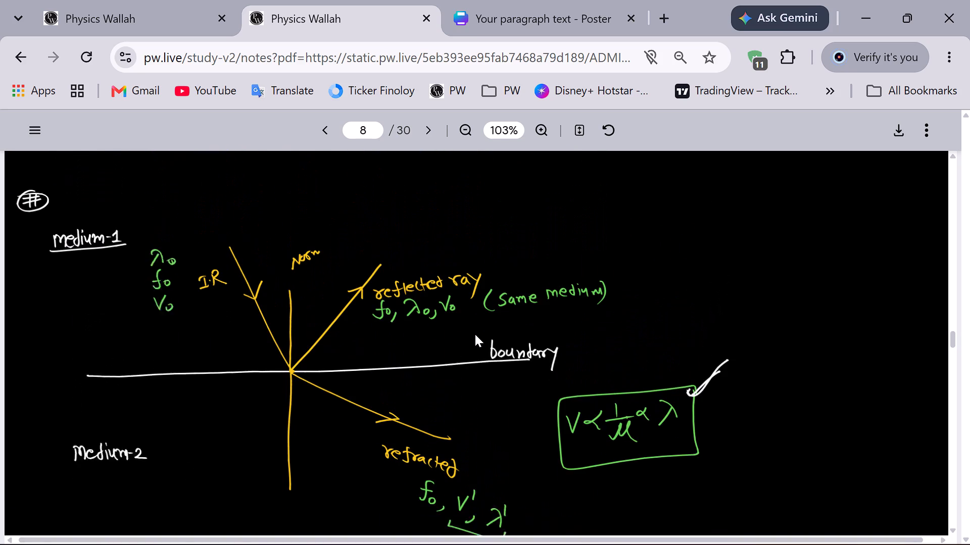
pyautogui.scroll(1, 475, 334)
pyautogui.scroll(-1, 475, 334)
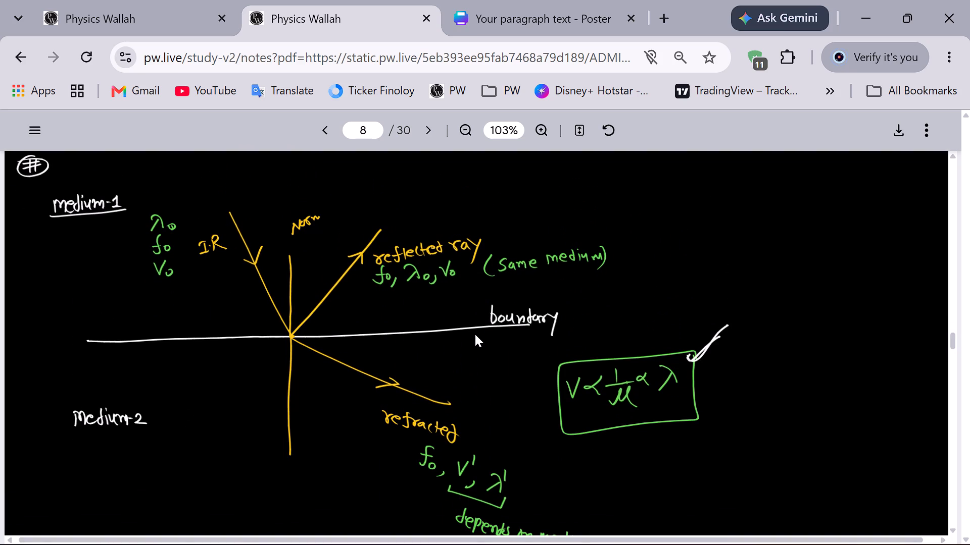
pyautogui.scroll(-2, 475, 334)
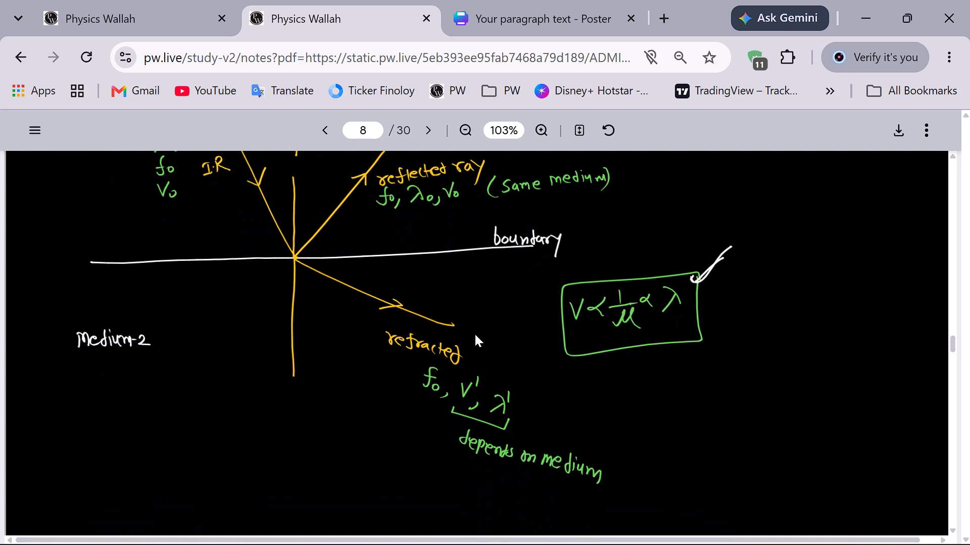
pyautogui.scroll(1, 475, 334)
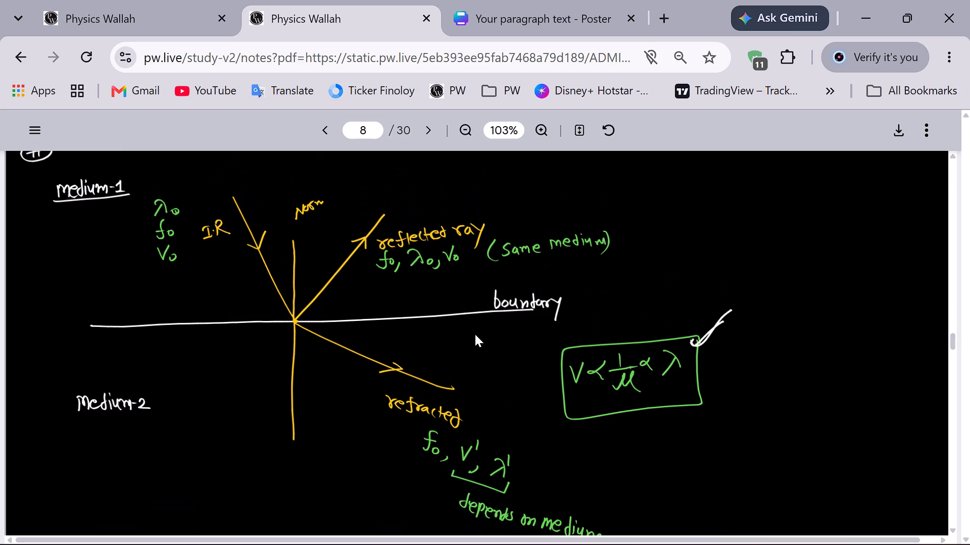
pyautogui.scroll(-3, 475, 334)
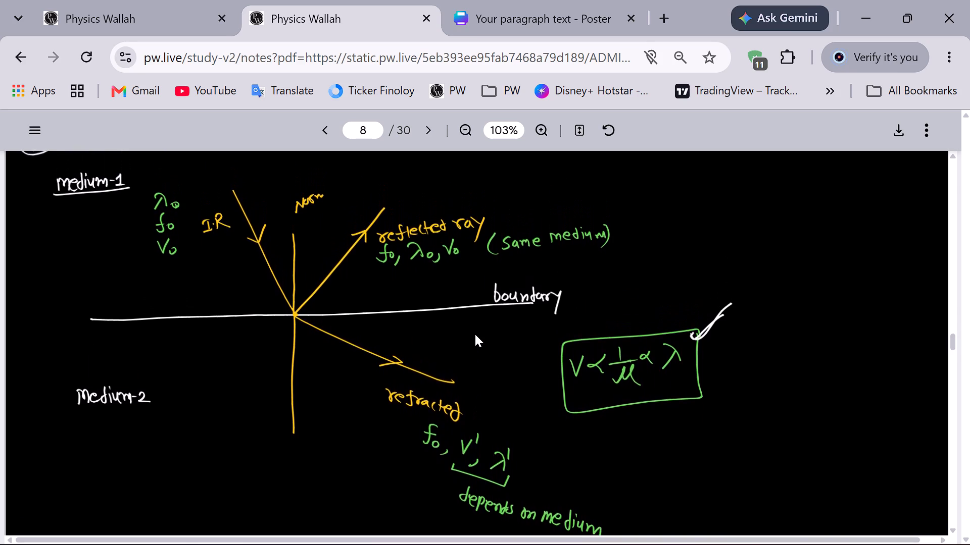
pyautogui.scroll(-1, 475, 334)
pyautogui.scroll(4, 475, 334)
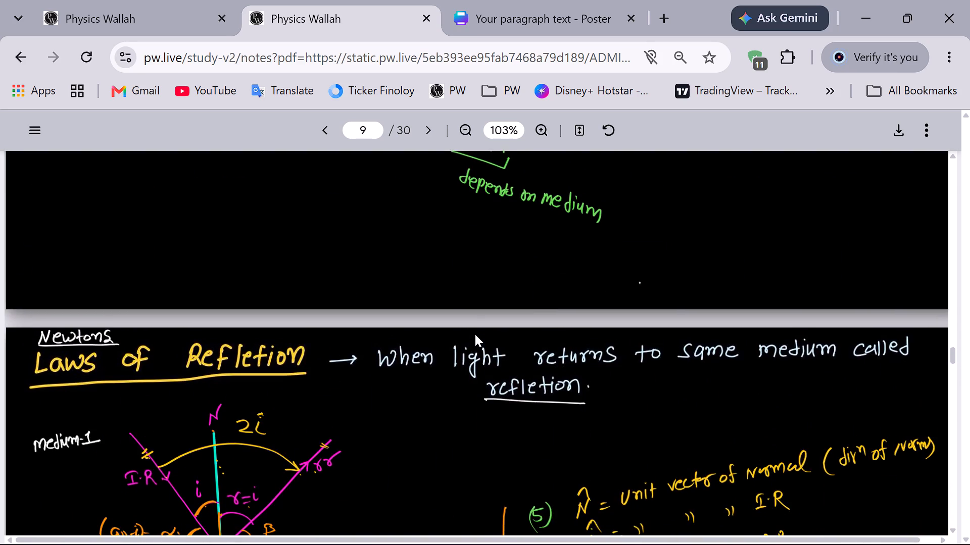
pyautogui.scroll(6, 475, 334)
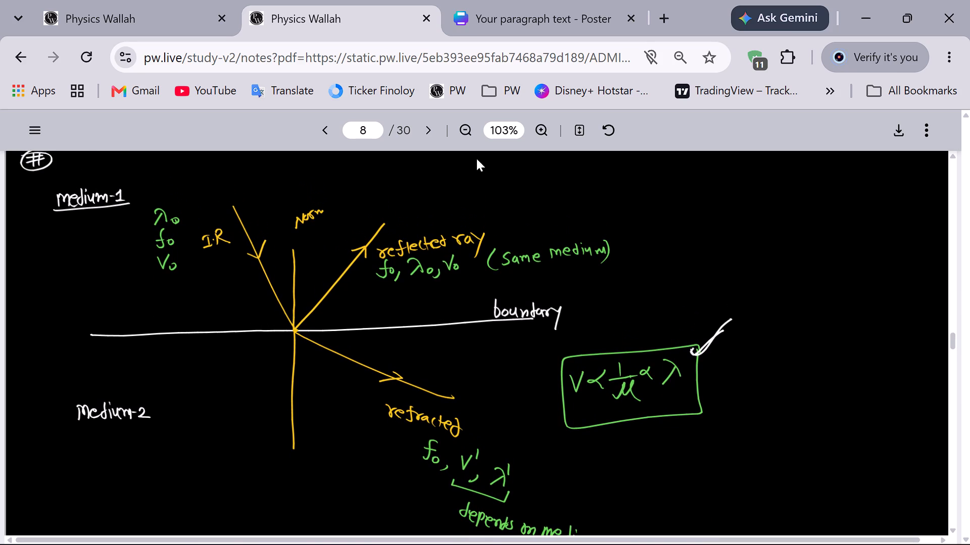
pyautogui.click(463, 137)
pyautogui.scroll(-1, 458, 155)
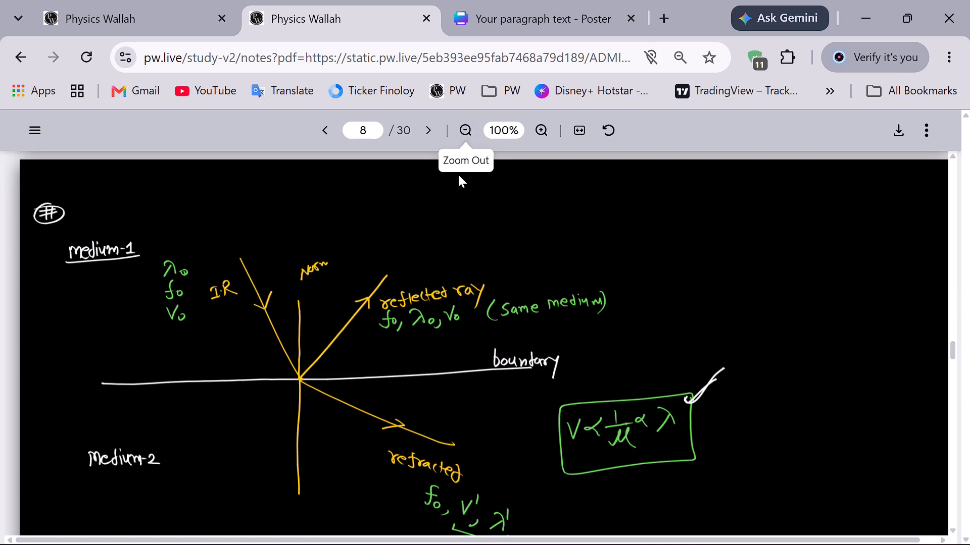
pyautogui.scroll(-1, 458, 175)
pyautogui.scroll(-1, 470, 300)
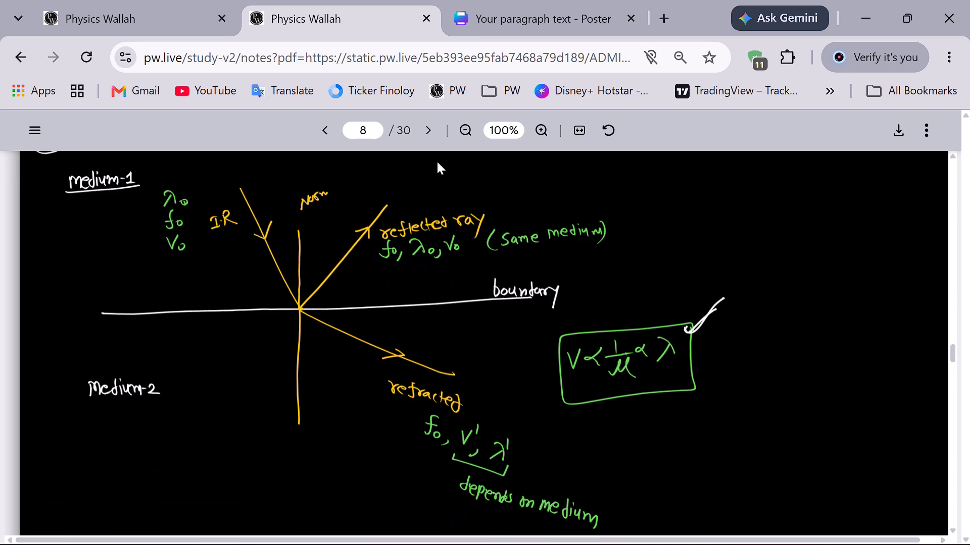
pyautogui.click(466, 127)
pyautogui.scroll(-1, 471, 215)
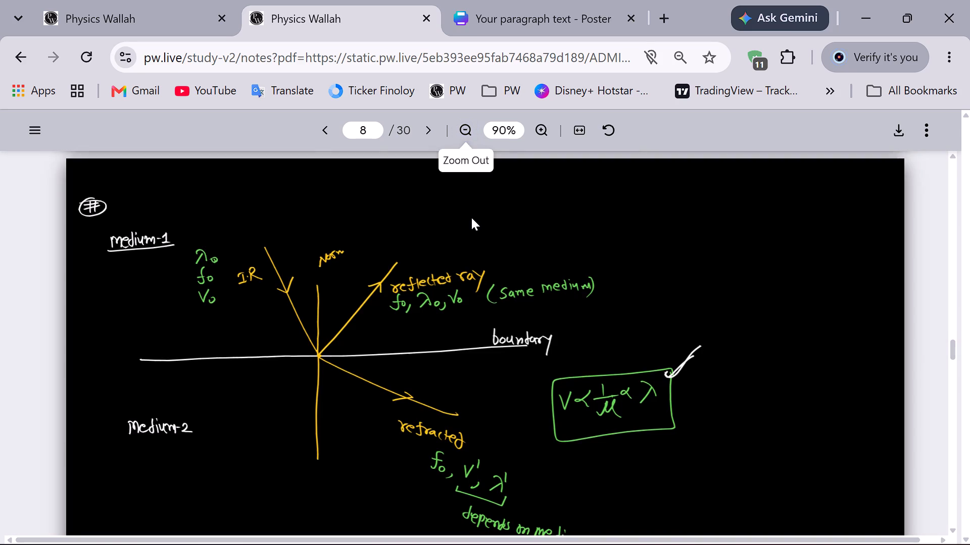
pyautogui.scroll(-1, 471, 217)
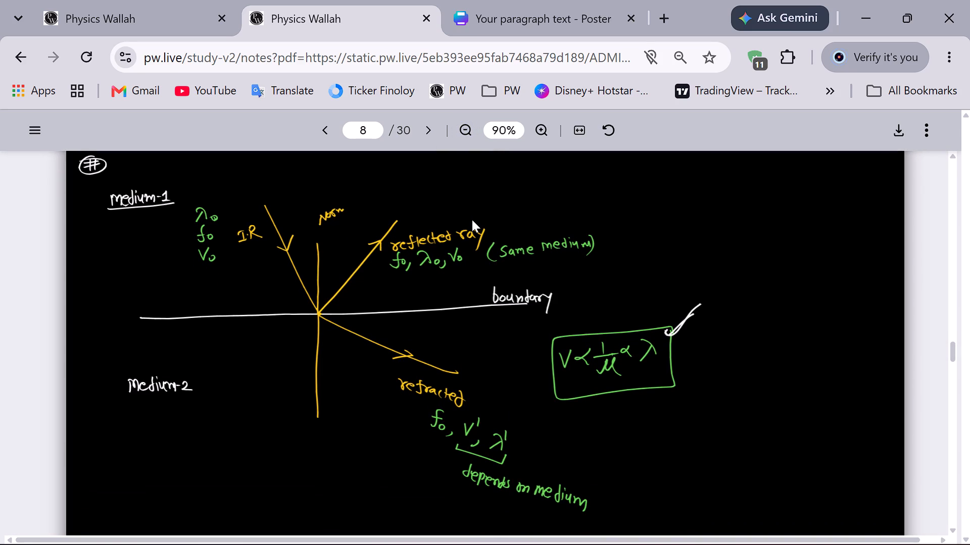
pyautogui.press('shift+super+s')
pyautogui.moveTo(105, 176); pyautogui.dragTo(438, 390)
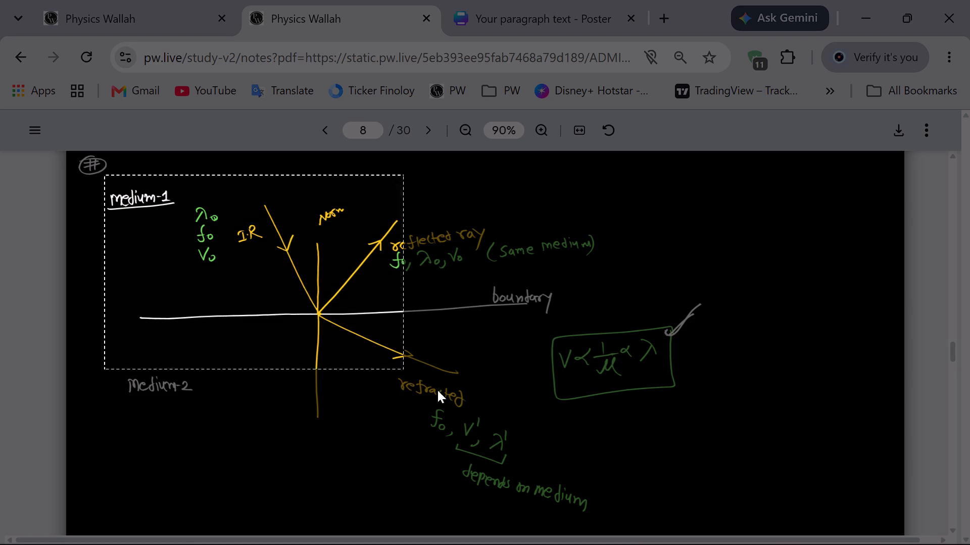
pyautogui.moveTo(438, 390); pyautogui.dragTo(710, 514)
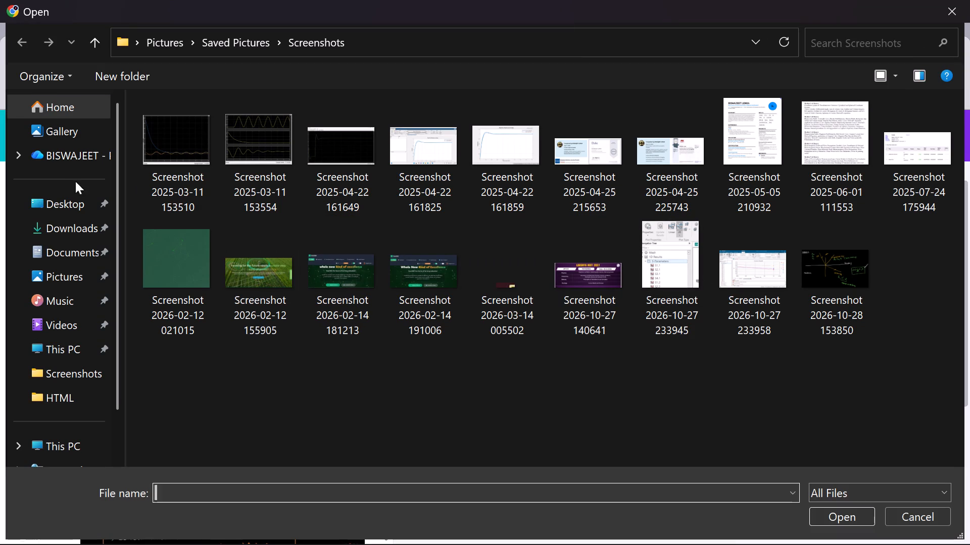
pyautogui.click(837, 277)
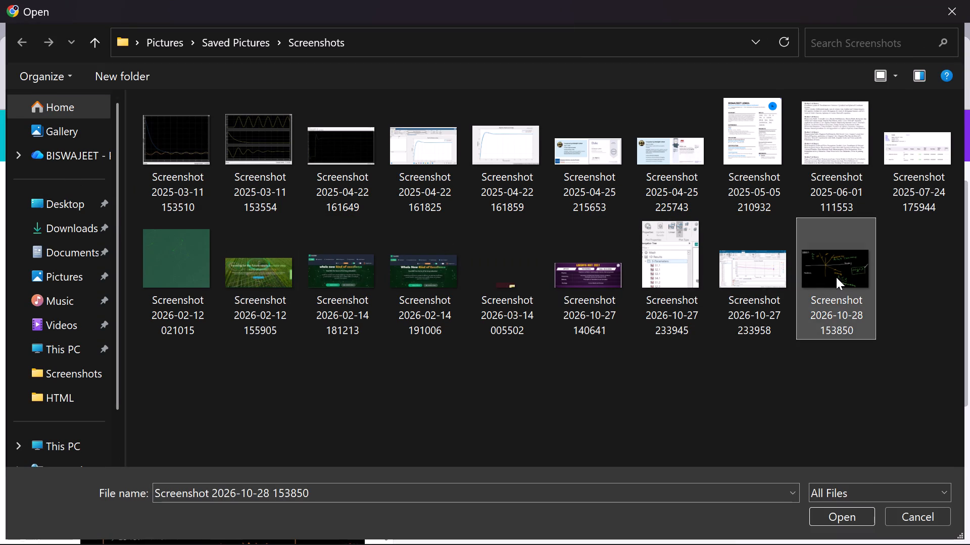
pyautogui.hotkey('ctrl', 'd')
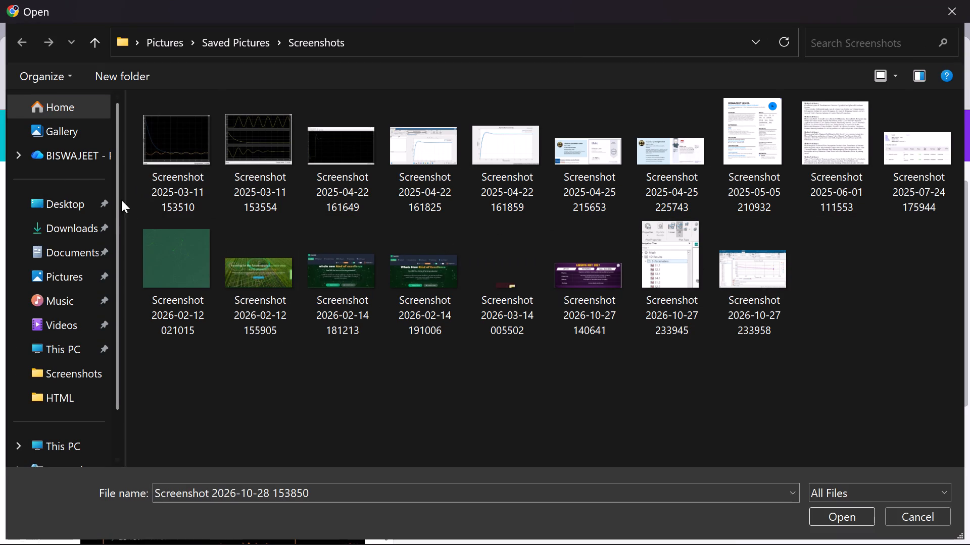
# Upload the Gemini-generated ray diagram PNG from the Downloads folder to Canva.
pyautogui.click(84, 222)
pyautogui.click(278, 156)
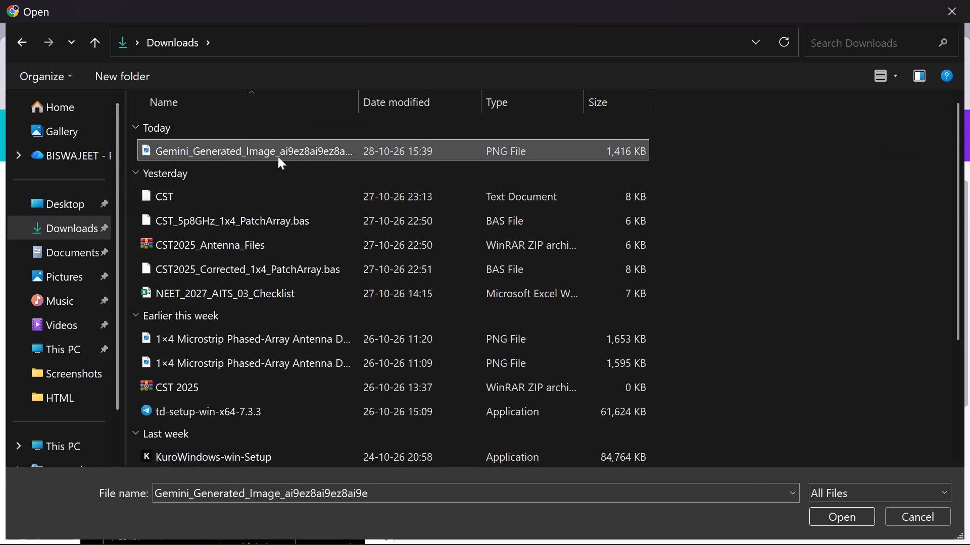
pyautogui.doubleClick(278, 154)
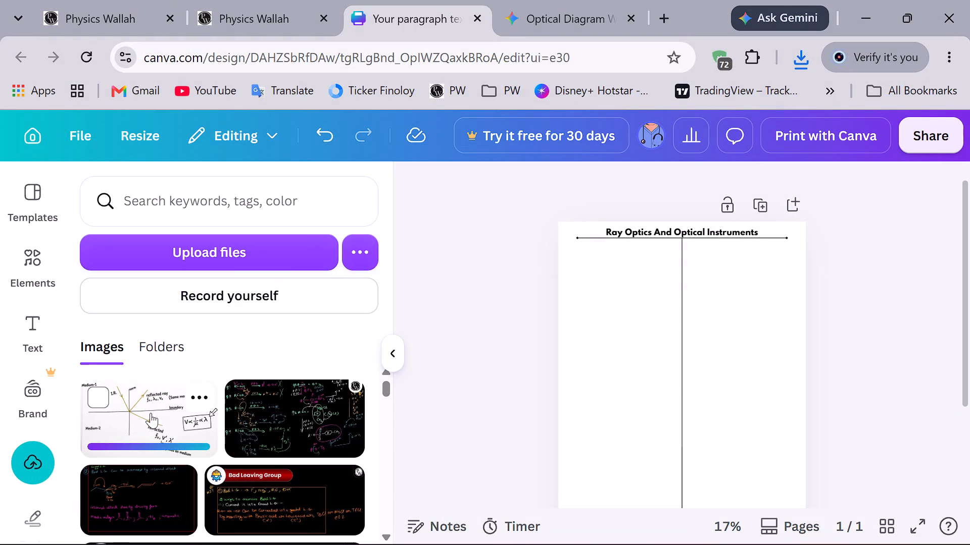
# Add the uploaded ray diagram to the poster, shrink it to fit one column, and move it to the top of the left column.
pyautogui.click(151, 413)
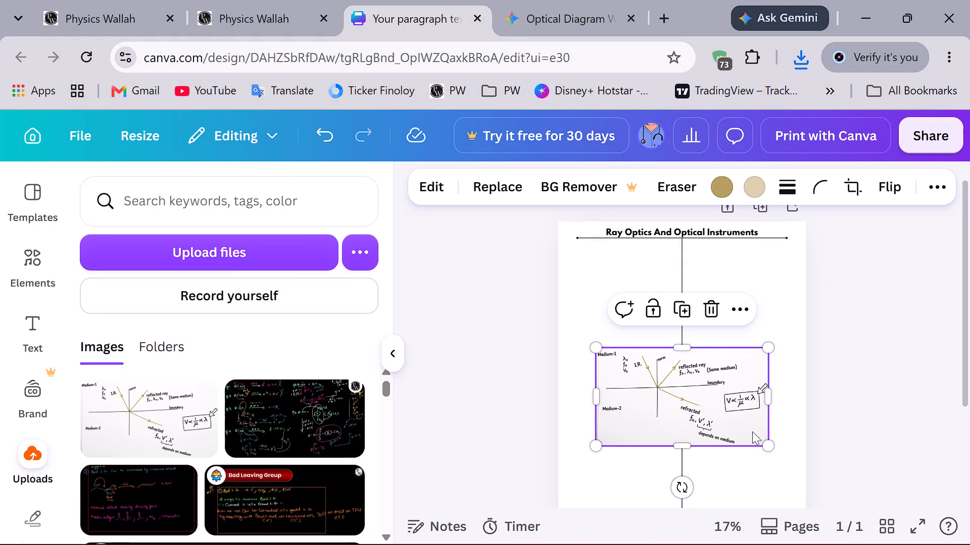
pyautogui.moveTo(766, 443); pyautogui.dragTo(687, 407)
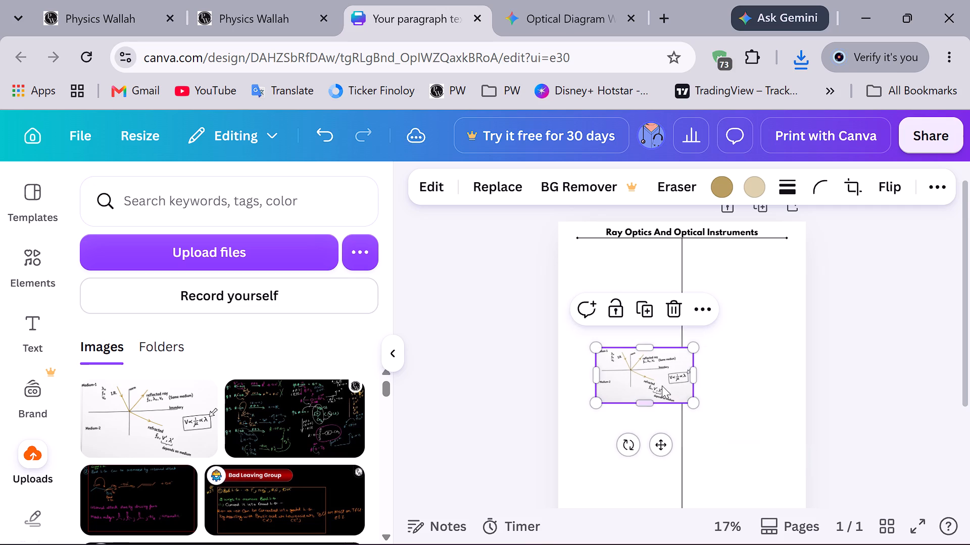
pyautogui.moveTo(654, 379); pyautogui.dragTo(621, 274)
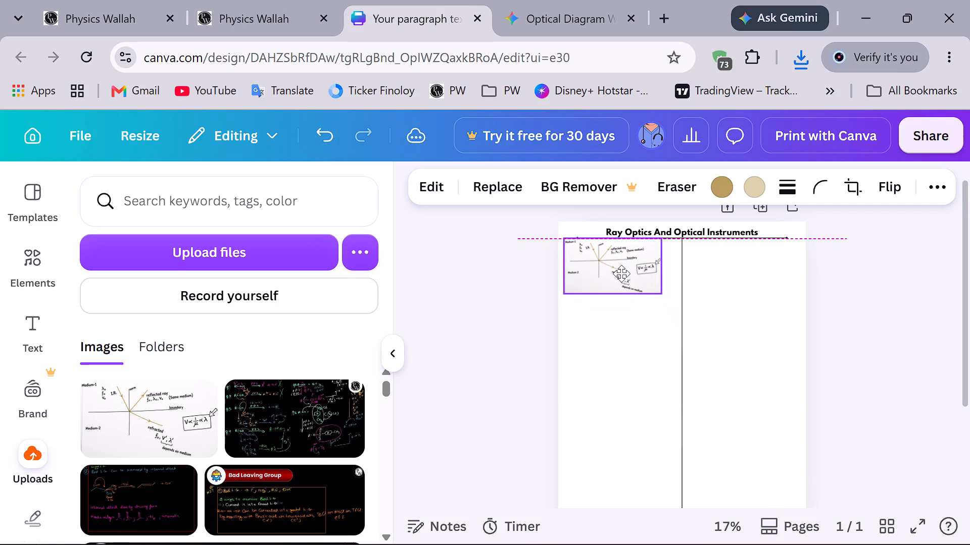
pyautogui.moveTo(621, 274); pyautogui.dragTo(619, 270)
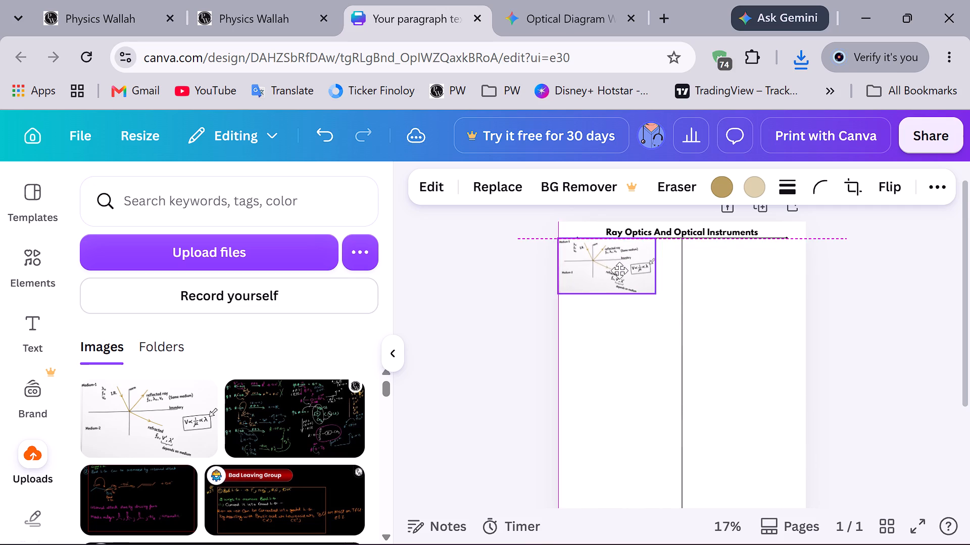
pyautogui.moveTo(619, 270); pyautogui.dragTo(627, 272)
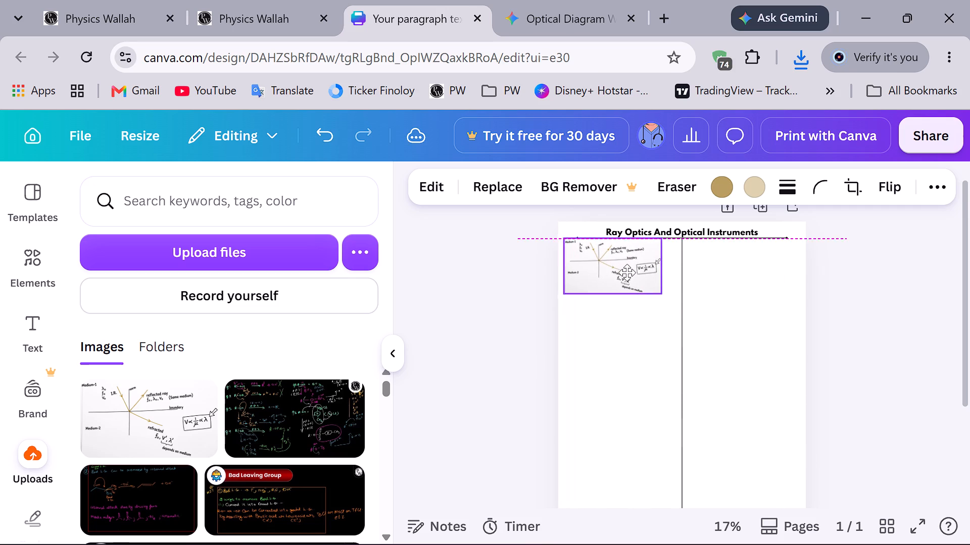
pyautogui.moveTo(627, 272); pyautogui.dragTo(627, 274)
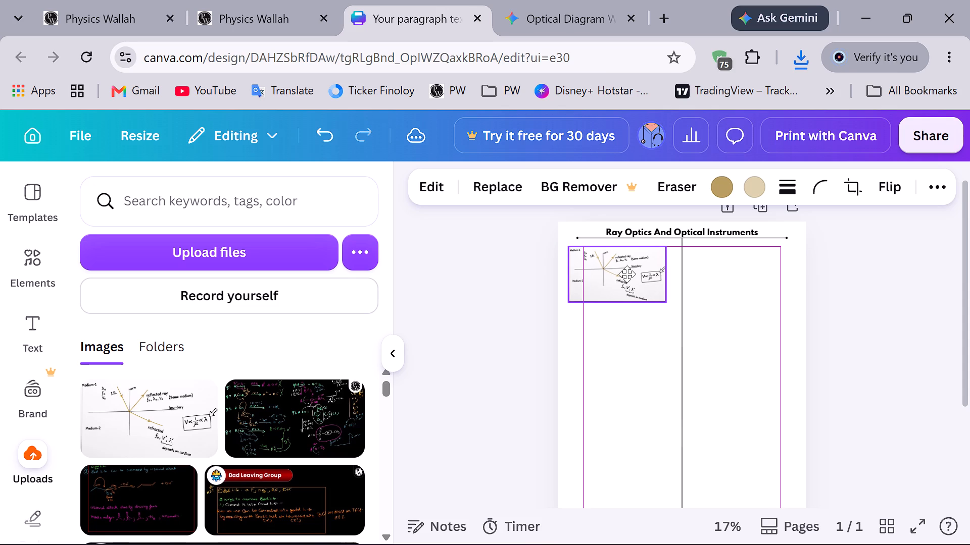
pyautogui.moveTo(627, 274); pyautogui.dragTo(627, 273)
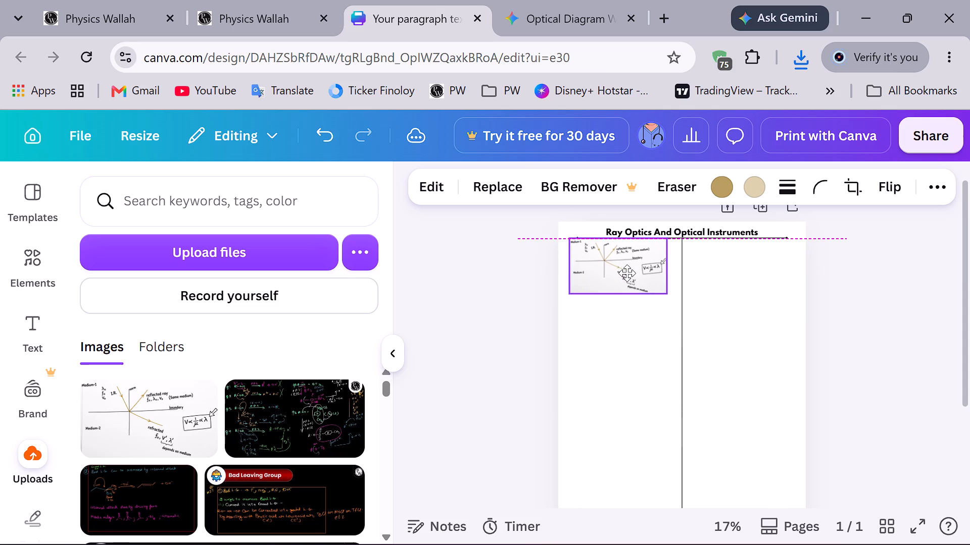
pyautogui.moveTo(627, 273); pyautogui.dragTo(622, 278)
# Resize the ray diagram to about 13.6 wide by 7.6 high, against the poster's left edge just below the heading line.
pyautogui.moveTo(564, 245); pyautogui.dragTo(561, 243)
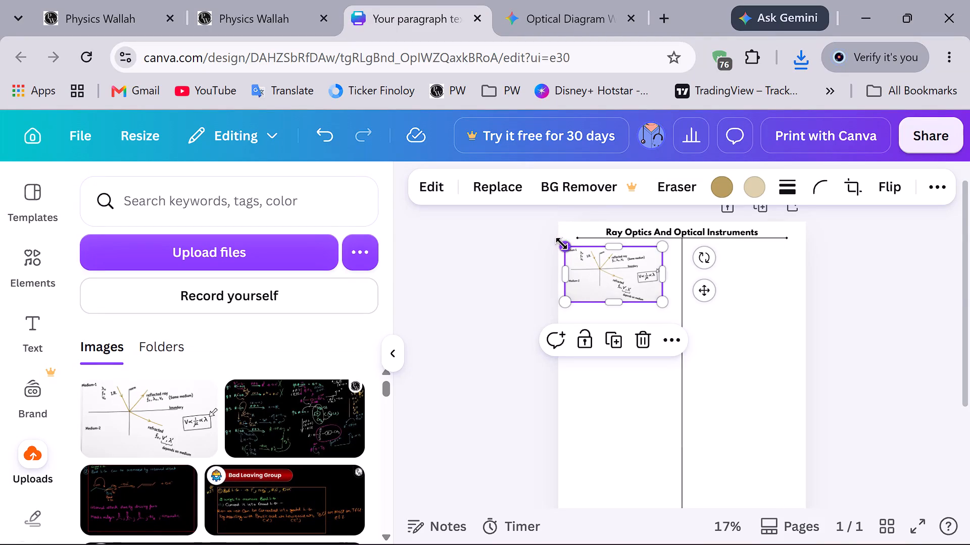
pyautogui.moveTo(561, 243); pyautogui.dragTo(564, 236)
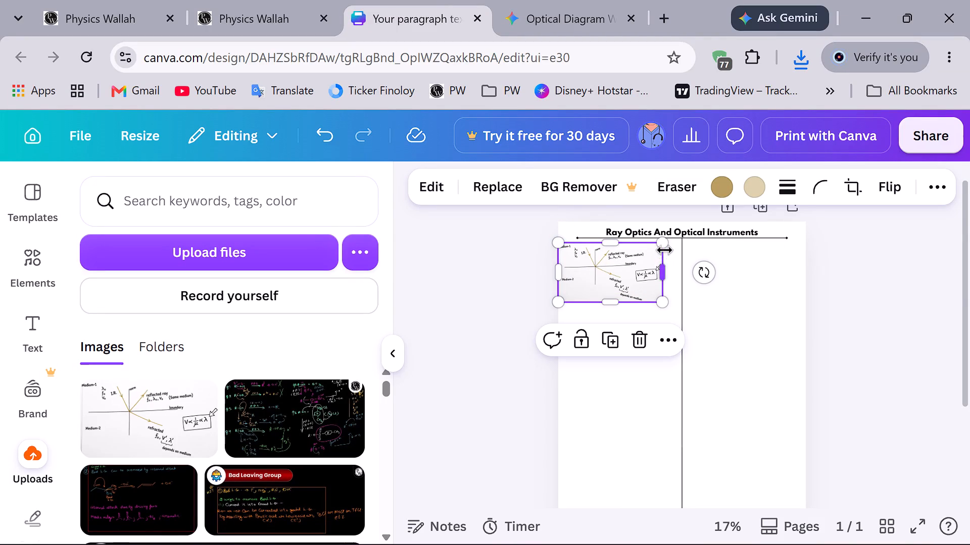
pyautogui.moveTo(664, 248); pyautogui.dragTo(660, 239)
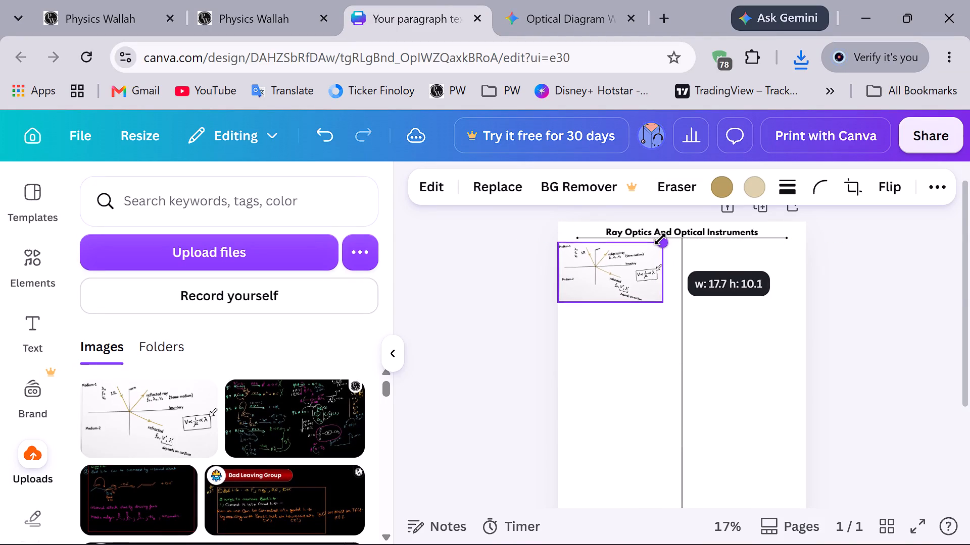
pyautogui.moveTo(660, 239); pyautogui.dragTo(663, 238)
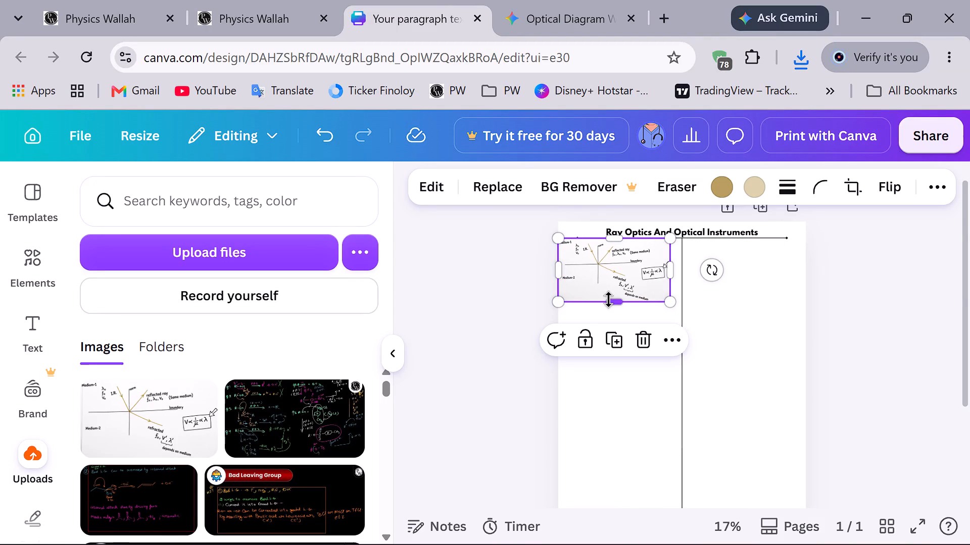
pyautogui.moveTo(615, 301); pyautogui.dragTo(624, 304)
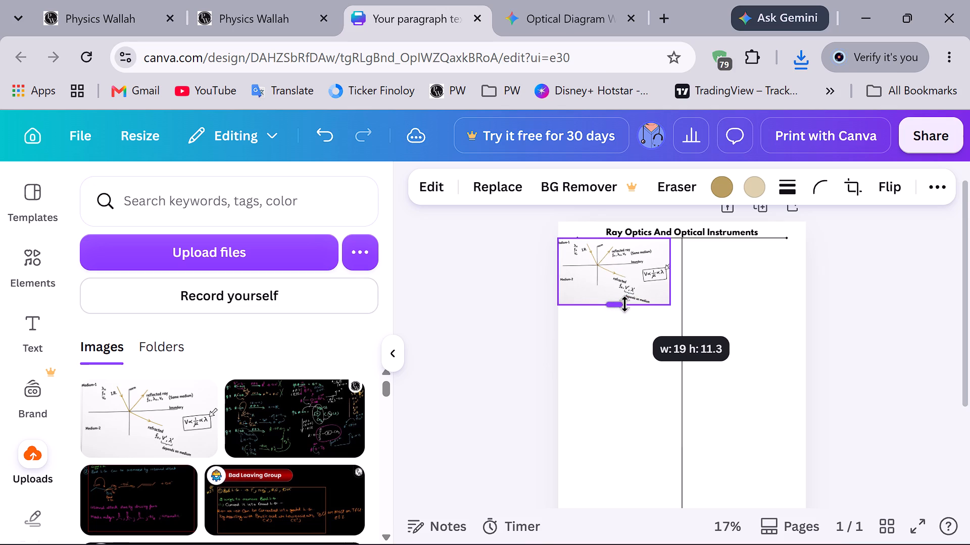
pyautogui.moveTo(624, 304); pyautogui.dragTo(622, 299)
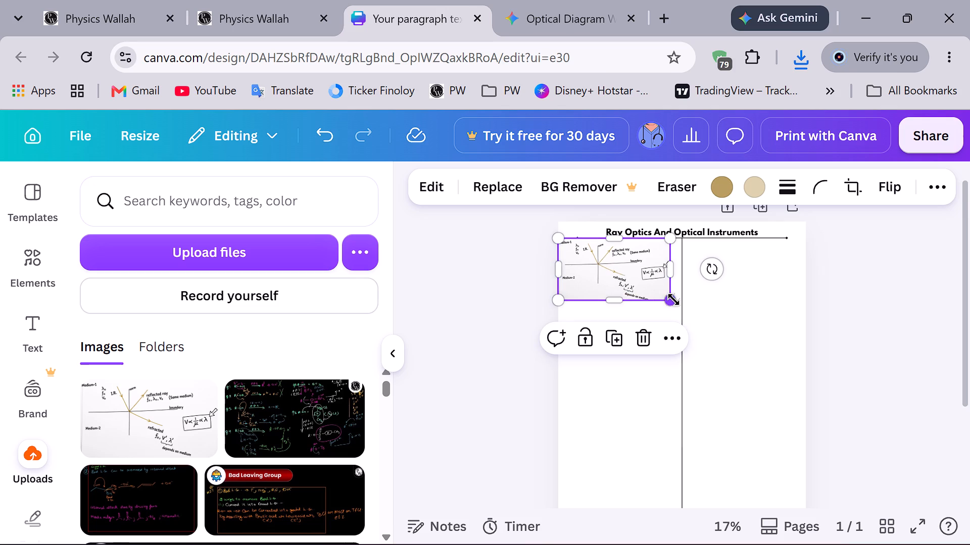
pyautogui.moveTo(673, 300); pyautogui.dragTo(634, 277)
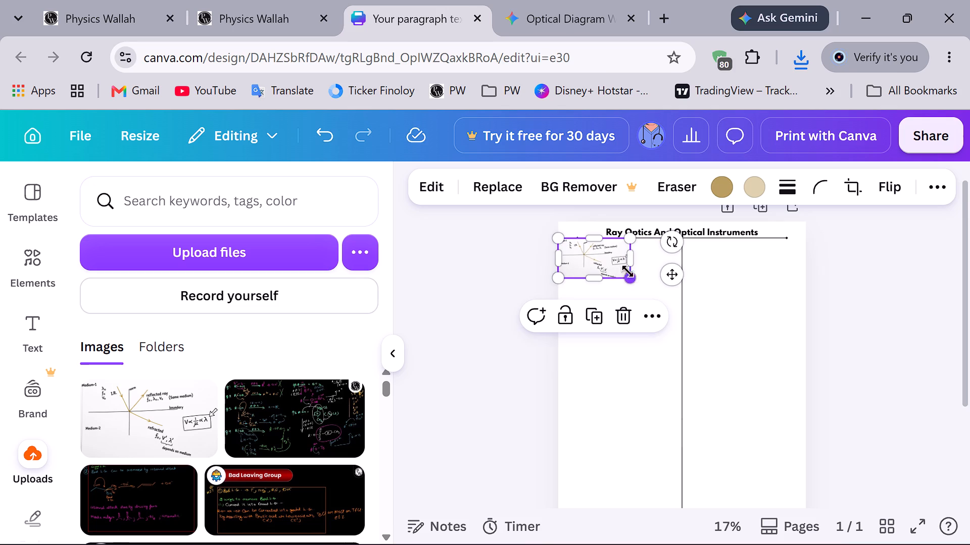
pyautogui.click(607, 364)
pyautogui.click(592, 262)
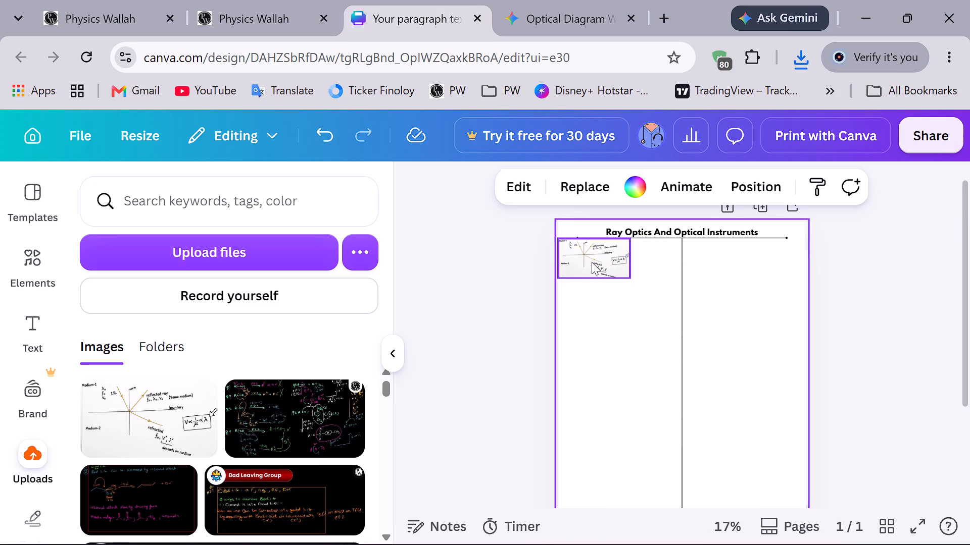
pyautogui.moveTo(591, 259); pyautogui.dragTo(593, 263)
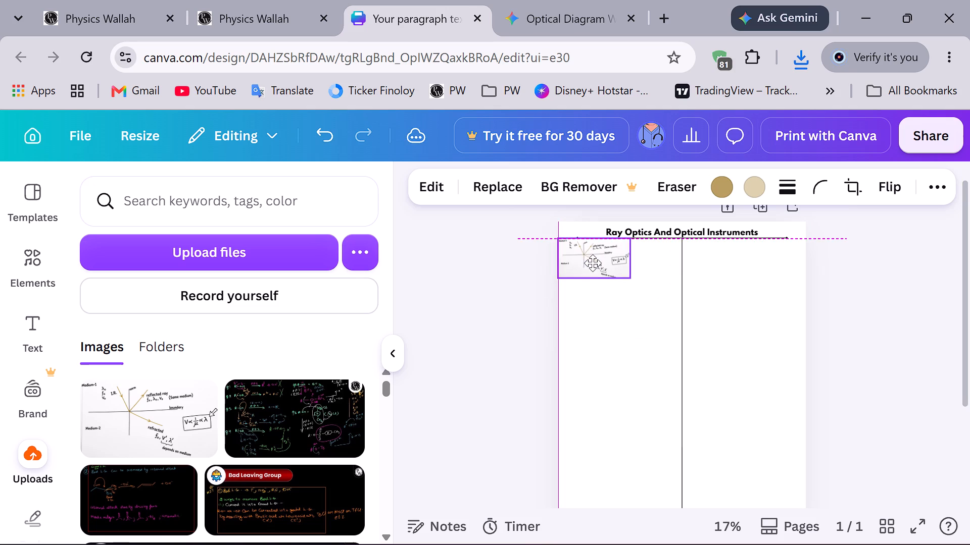
pyautogui.moveTo(593, 263); pyautogui.dragTo(592, 264)
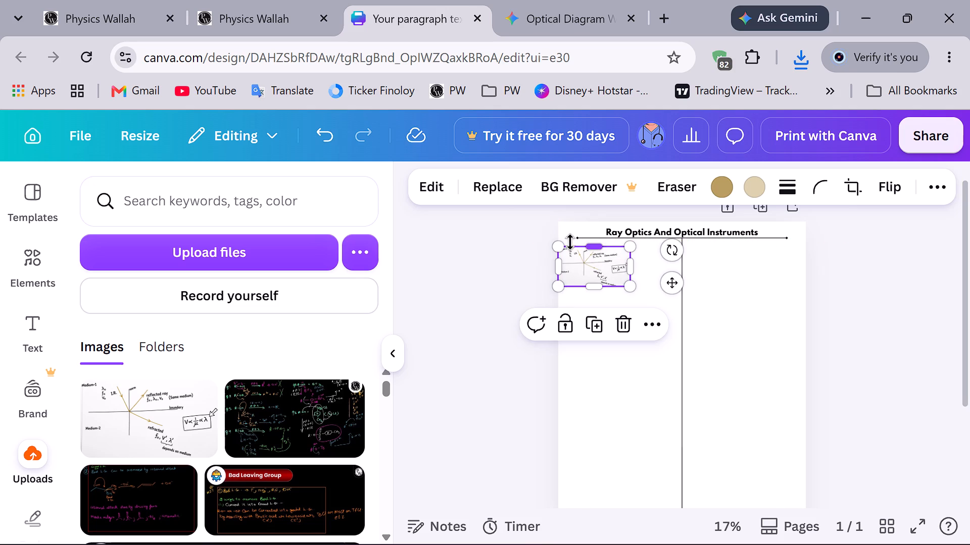
pyautogui.moveTo(630, 245); pyautogui.dragTo(642, 243)
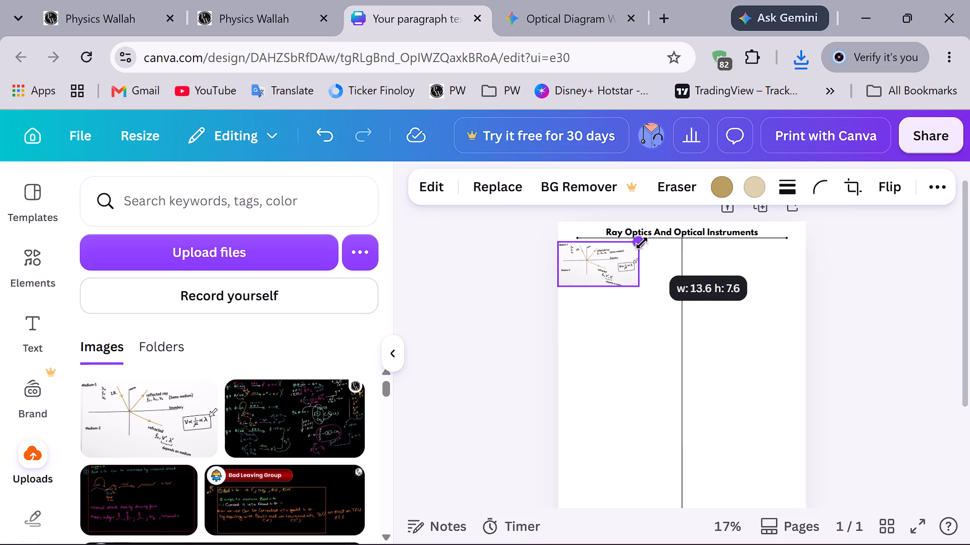
pyautogui.moveTo(642, 243); pyautogui.dragTo(642, 242)
pyautogui.click(915, 323)
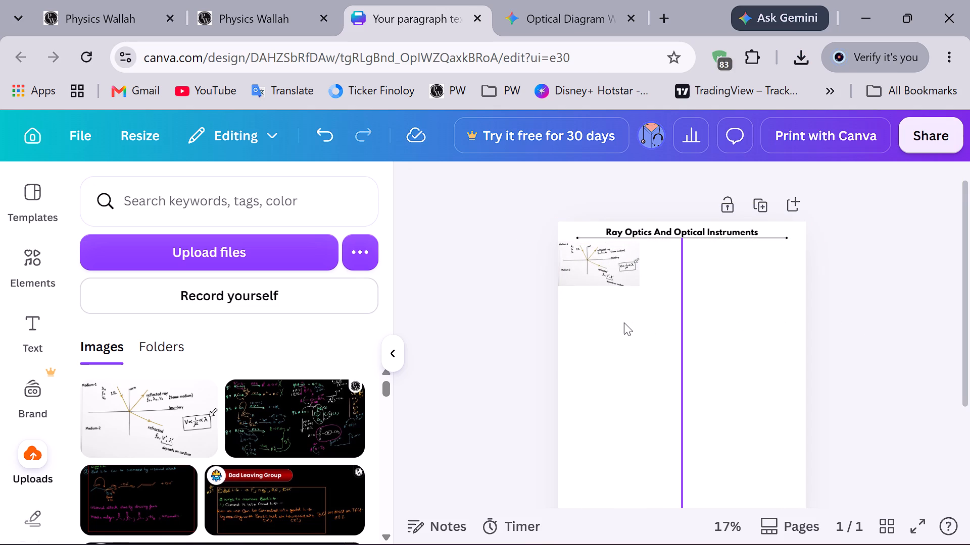
# Move the ray diagram slightly inward from the poster's left edge, keeping it just below the heading line.
pyautogui.scroll(1, 610, 307)
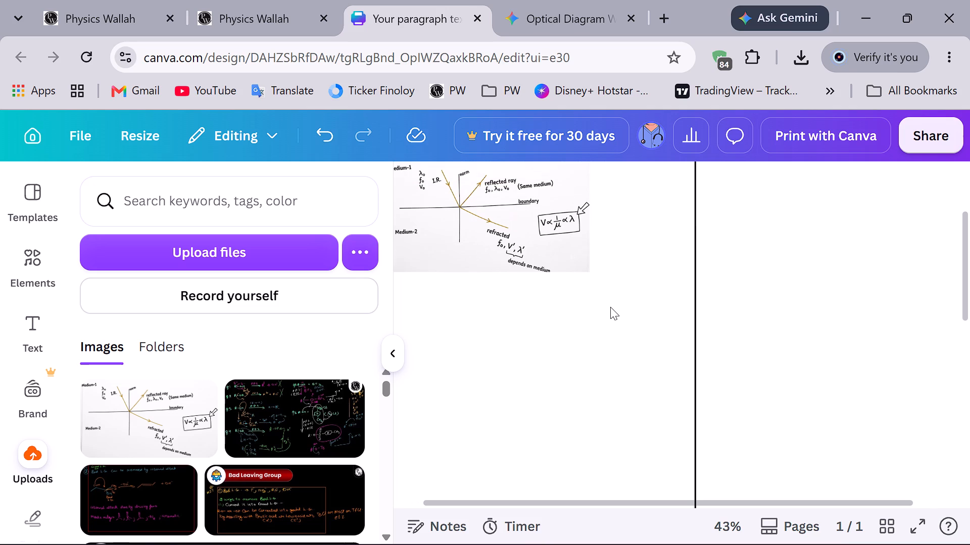
pyautogui.scroll(2, 610, 307)
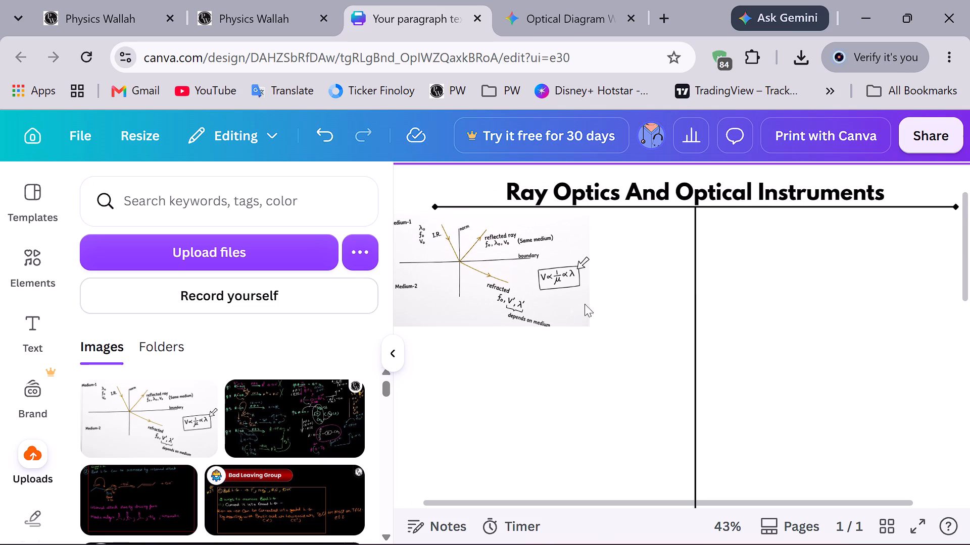
pyautogui.scroll(1, 585, 304)
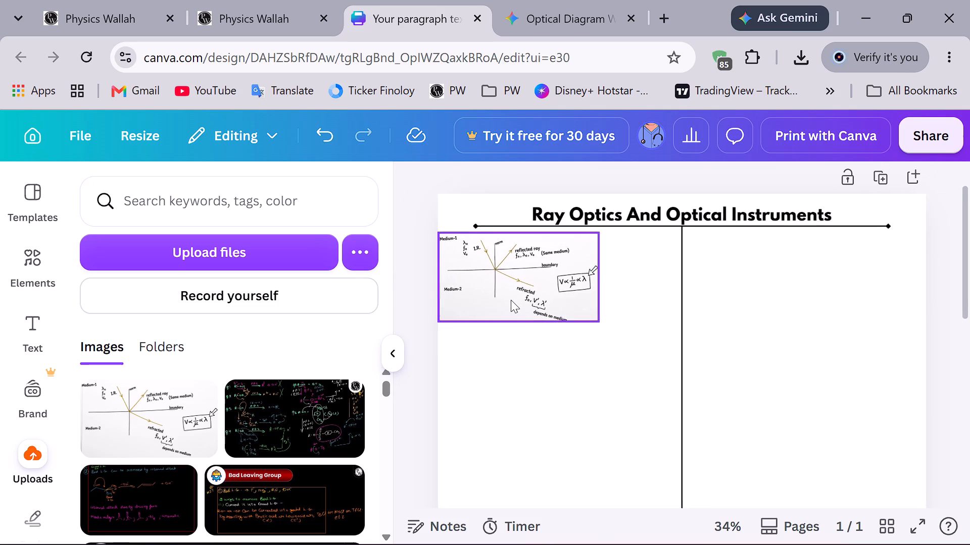
pyautogui.moveTo(497, 290); pyautogui.dragTo(503, 297)
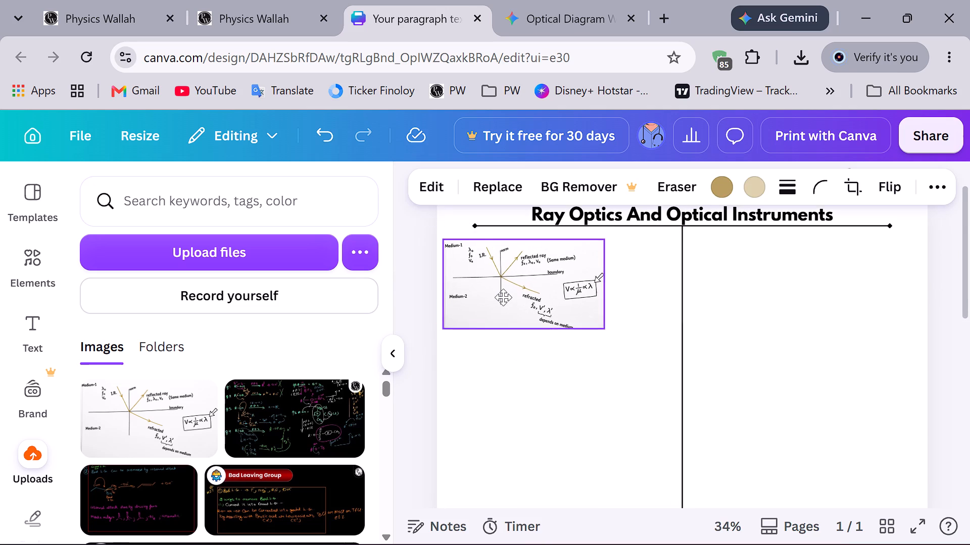
pyautogui.moveTo(503, 297); pyautogui.dragTo(506, 292)
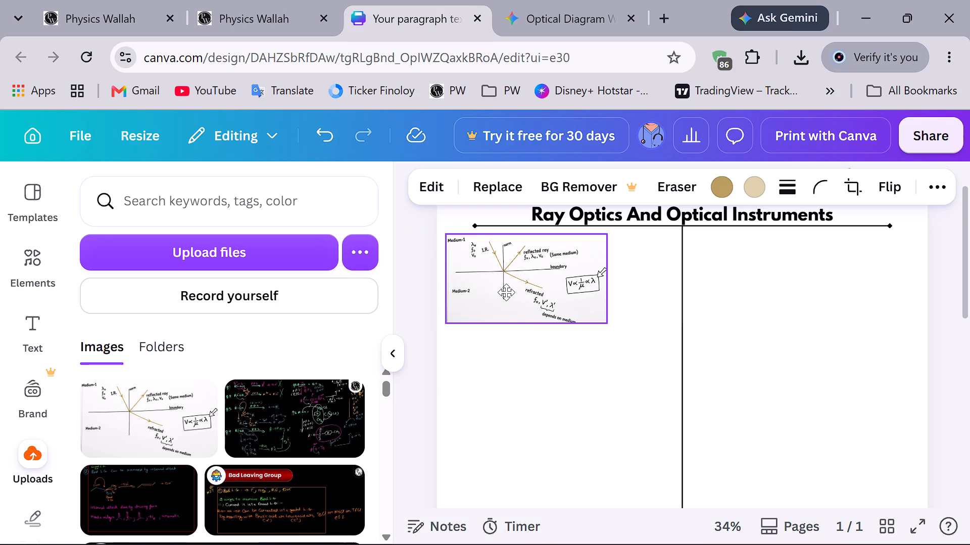
pyautogui.moveTo(506, 292); pyautogui.dragTo(506, 292)
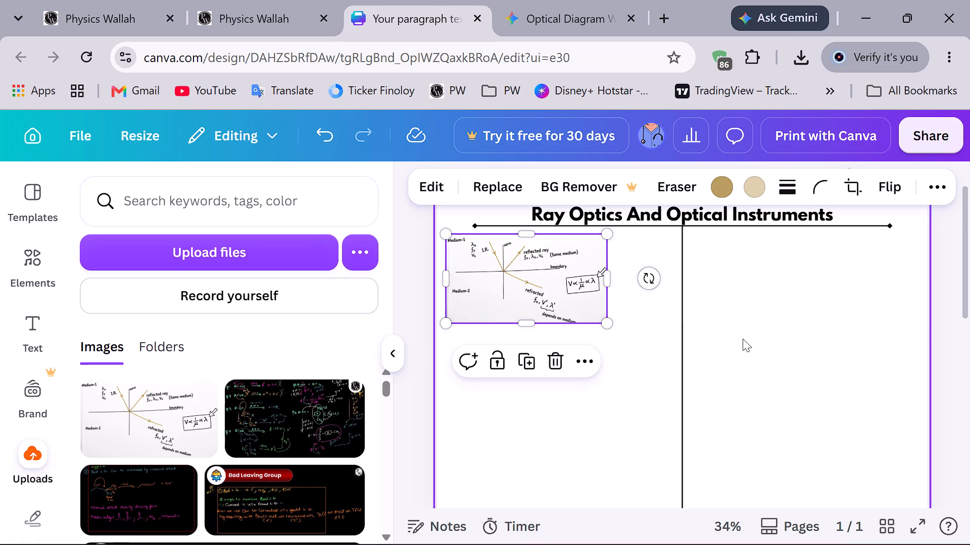
pyautogui.click(642, 338)
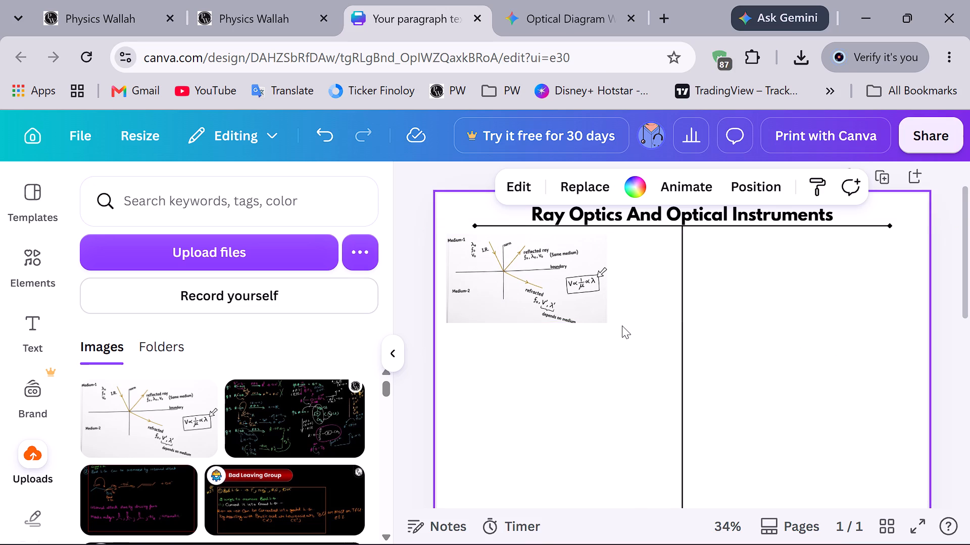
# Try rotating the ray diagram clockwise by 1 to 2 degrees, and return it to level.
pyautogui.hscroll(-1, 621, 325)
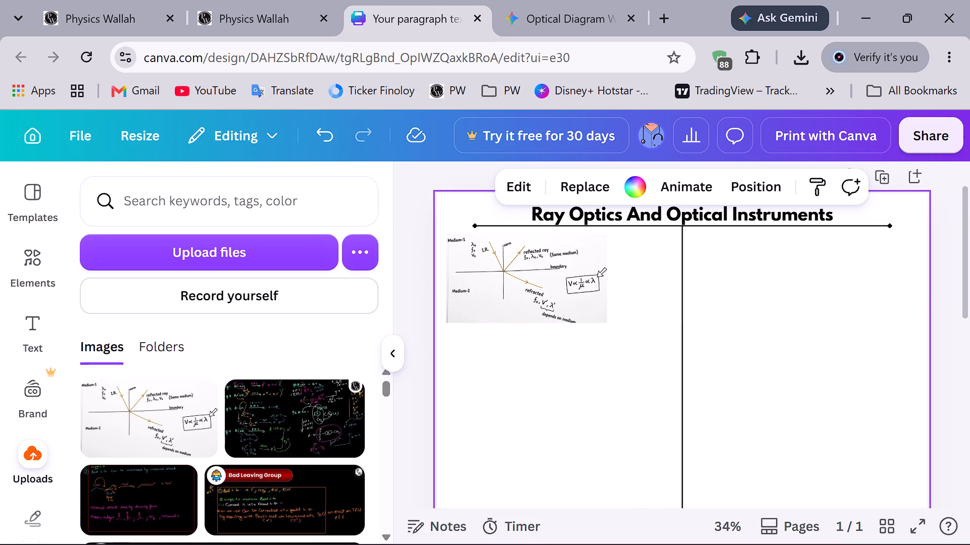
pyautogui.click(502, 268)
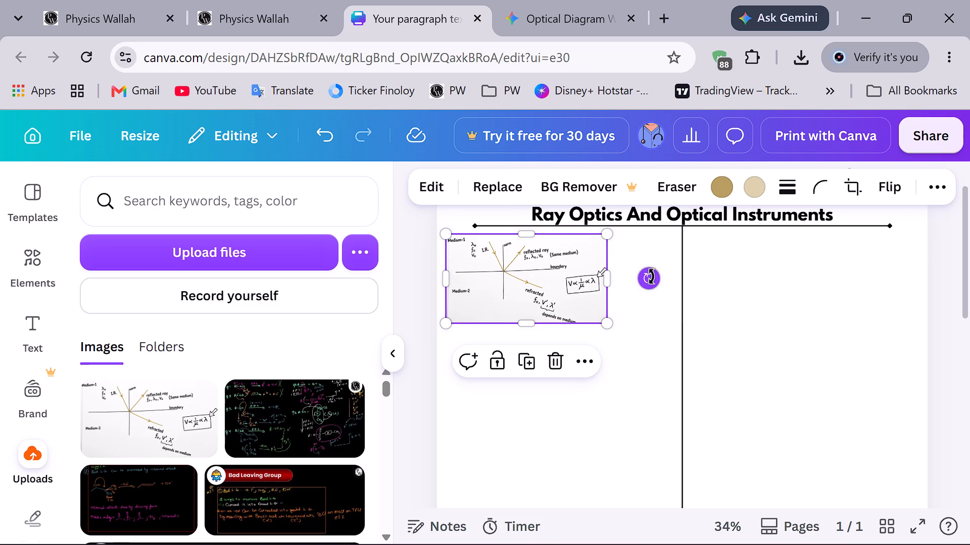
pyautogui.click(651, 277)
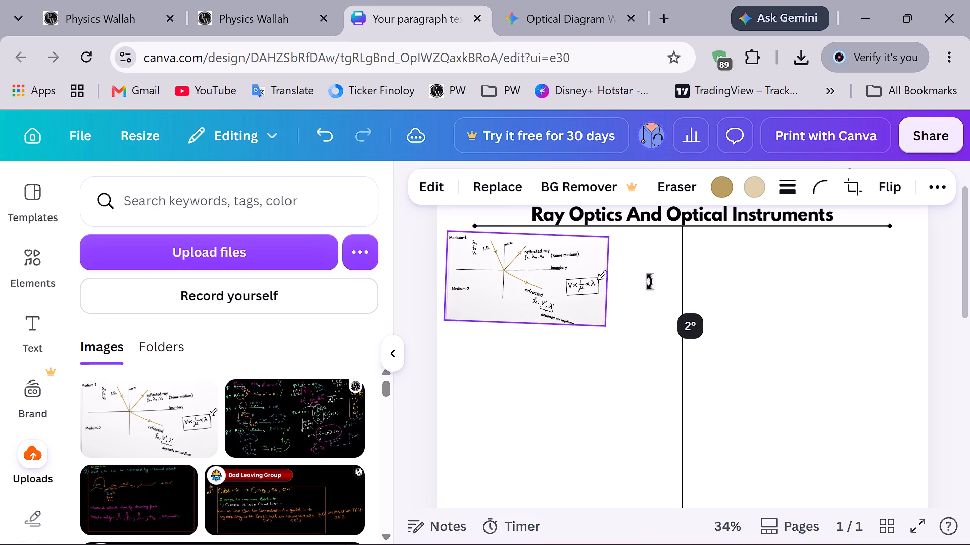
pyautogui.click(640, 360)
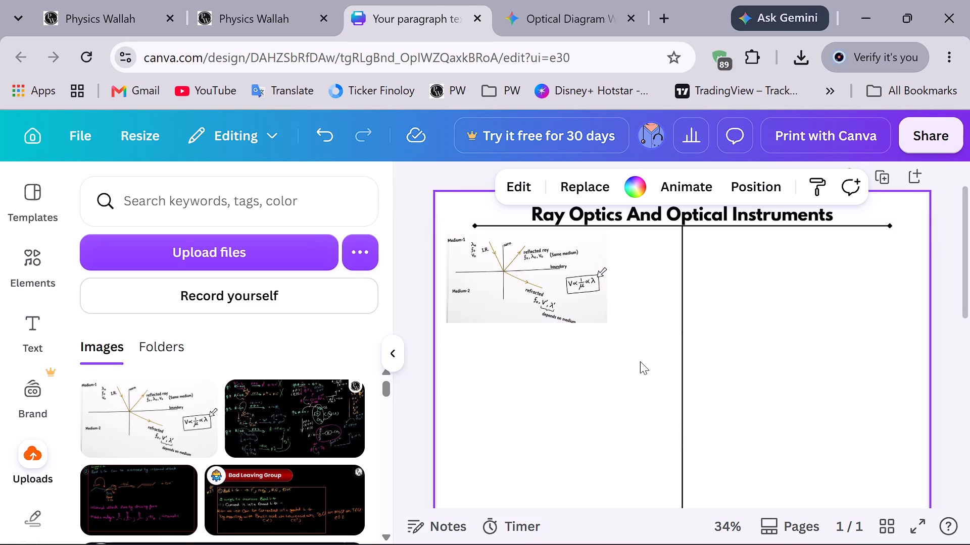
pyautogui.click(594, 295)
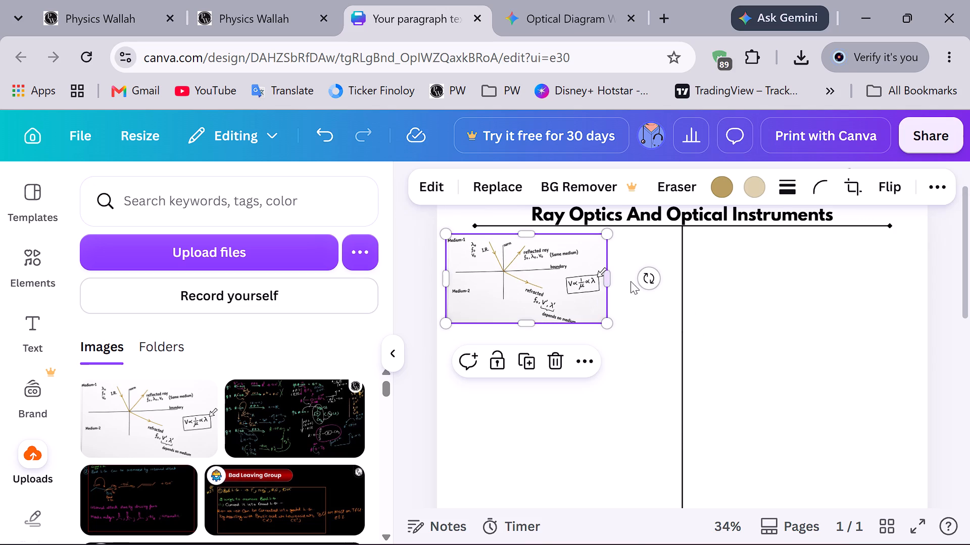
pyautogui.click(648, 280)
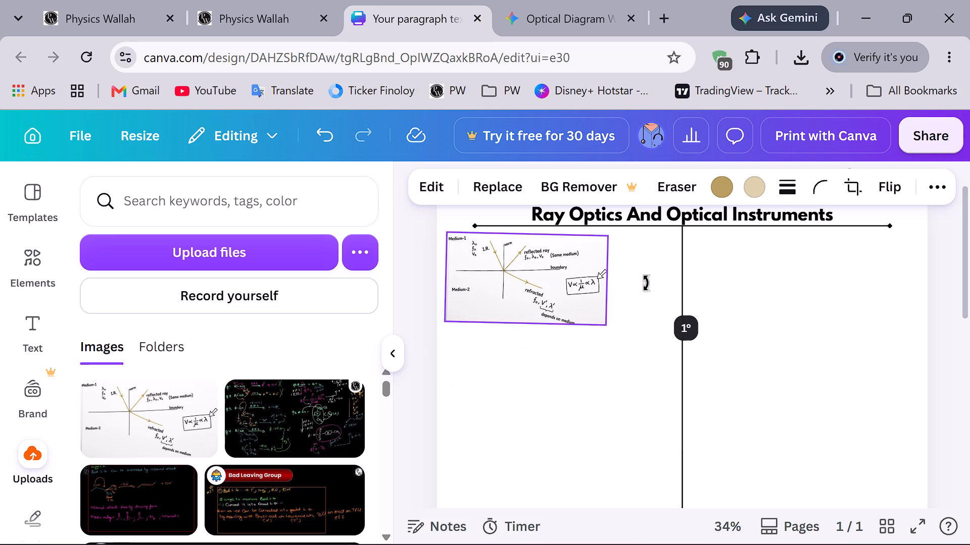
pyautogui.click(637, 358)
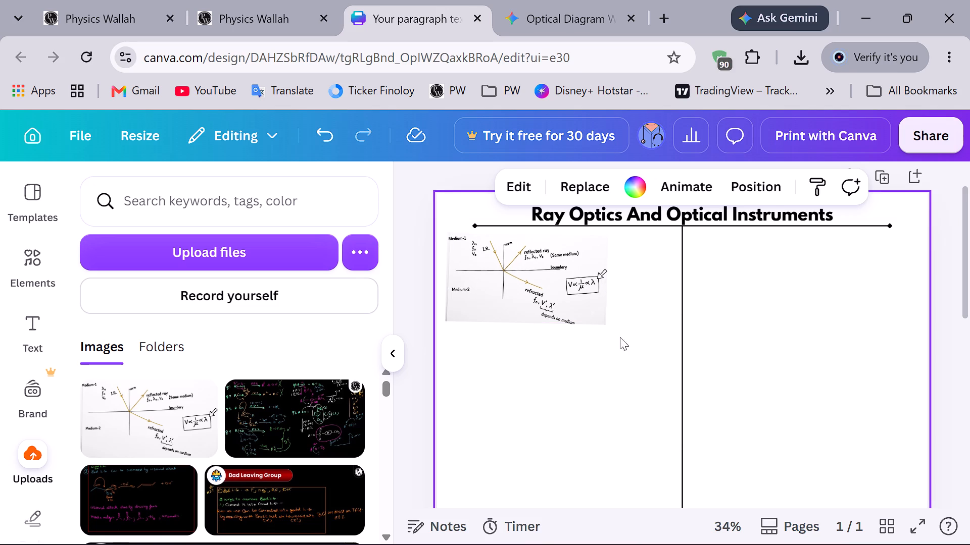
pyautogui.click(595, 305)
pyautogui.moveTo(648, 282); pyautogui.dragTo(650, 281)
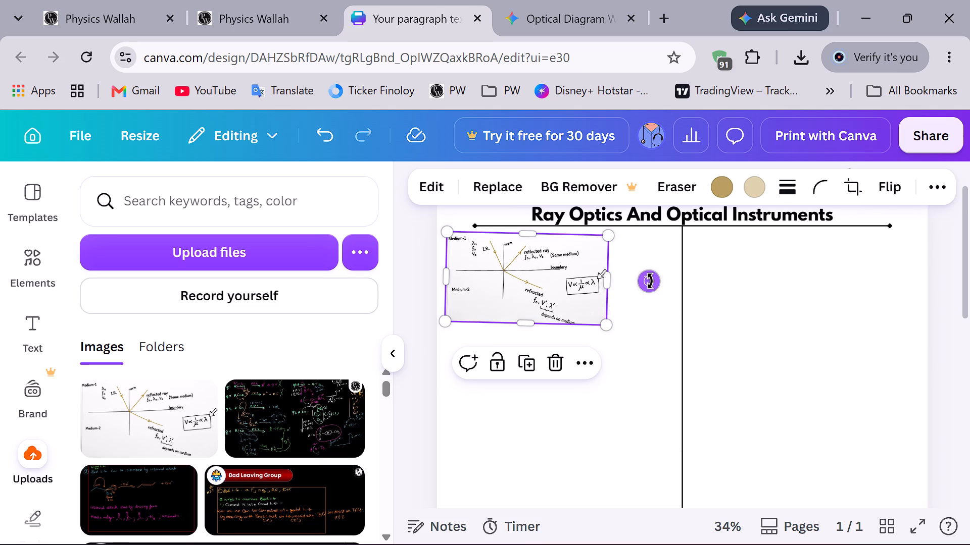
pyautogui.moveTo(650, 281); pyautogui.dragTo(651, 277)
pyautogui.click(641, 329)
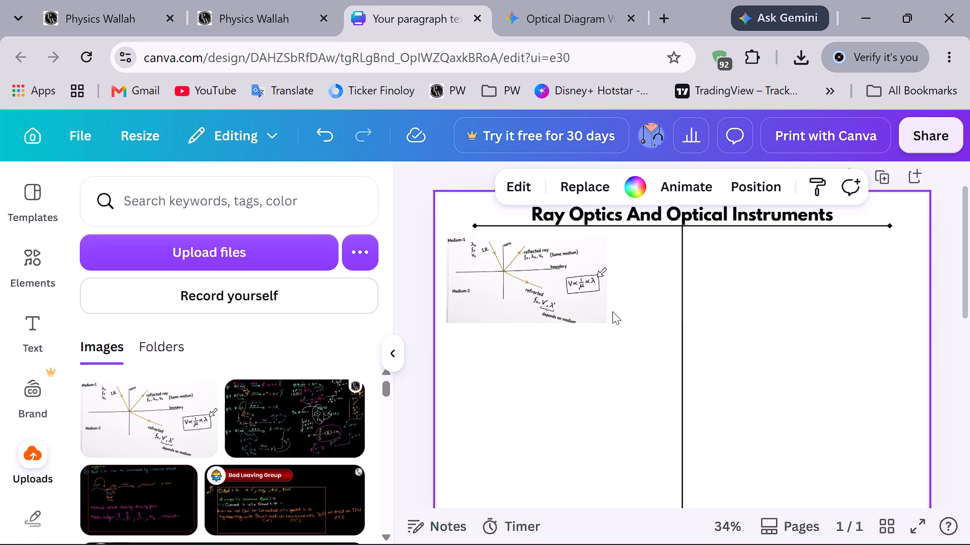
# Switch to the Physics Wallah notes and examine pages 8 to 10 on refraction, laws of reflection and plane-mirror deviation.
pyautogui.click(253, 31)
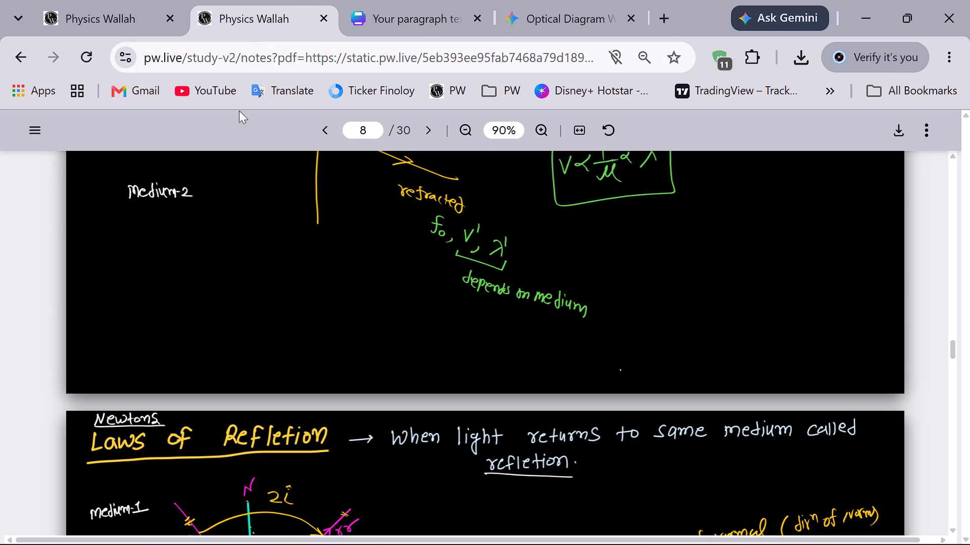
pyautogui.scroll(1, 297, 237)
pyautogui.scroll(2, 480, 338)
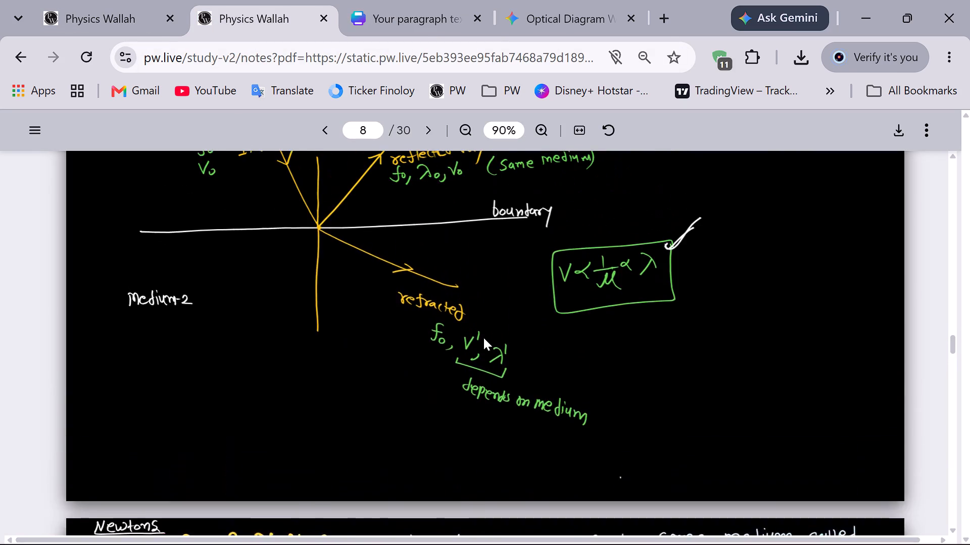
pyautogui.scroll(-6, 483, 338)
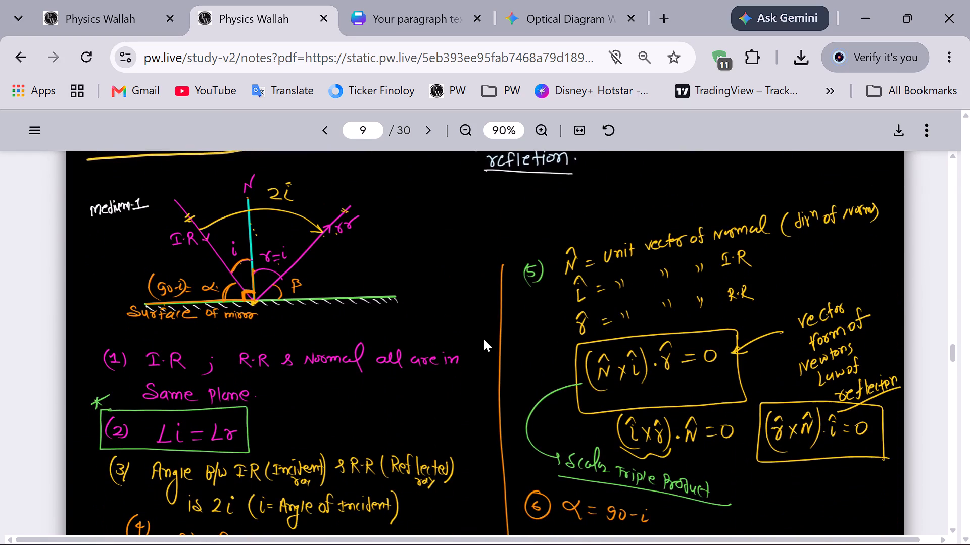
pyautogui.scroll(-6, 483, 339)
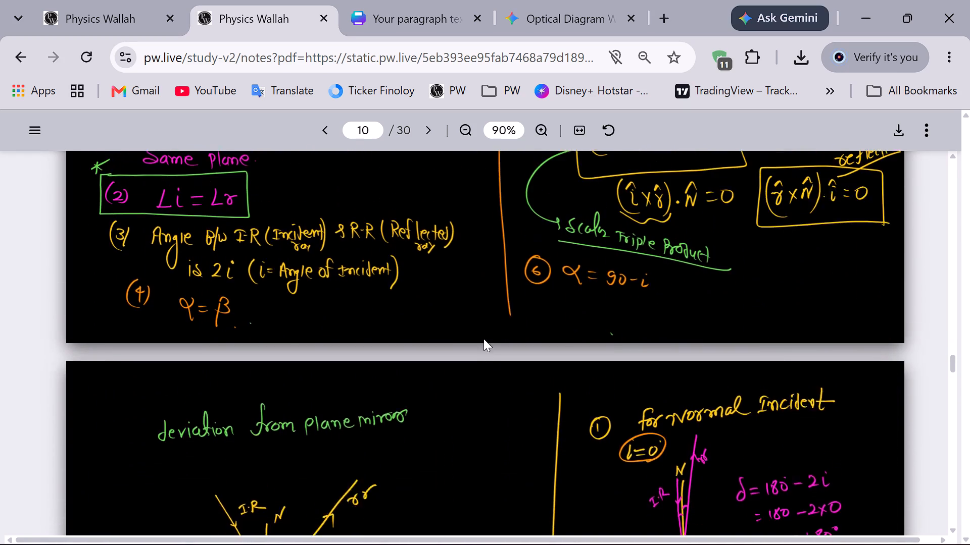
pyautogui.scroll(-5, 483, 339)
pyautogui.scroll(1, 483, 339)
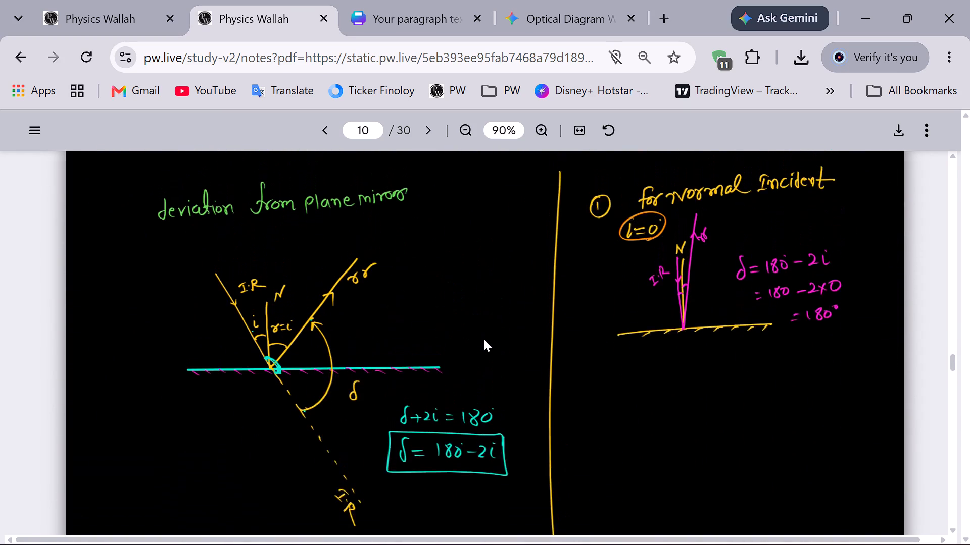
pyautogui.scroll(2, 483, 339)
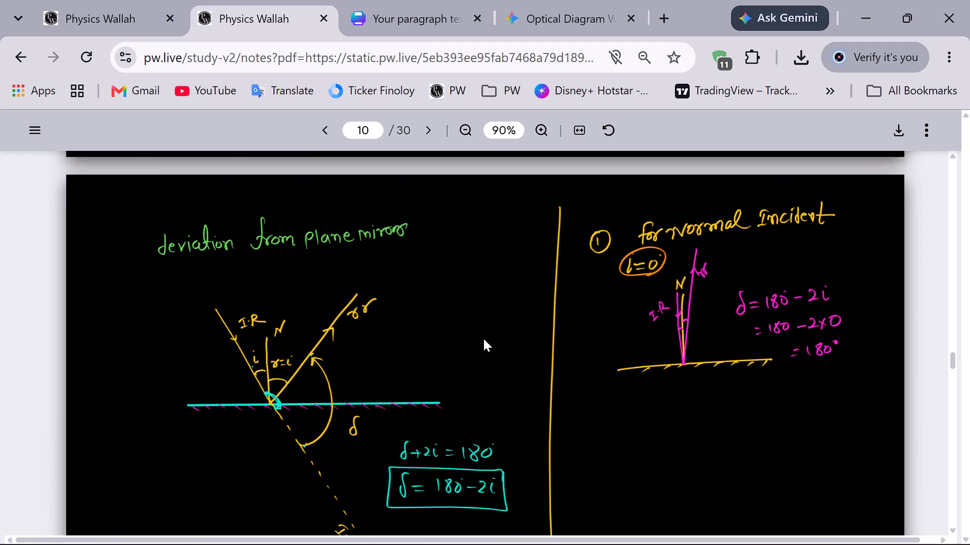
pyautogui.scroll(1, 483, 339)
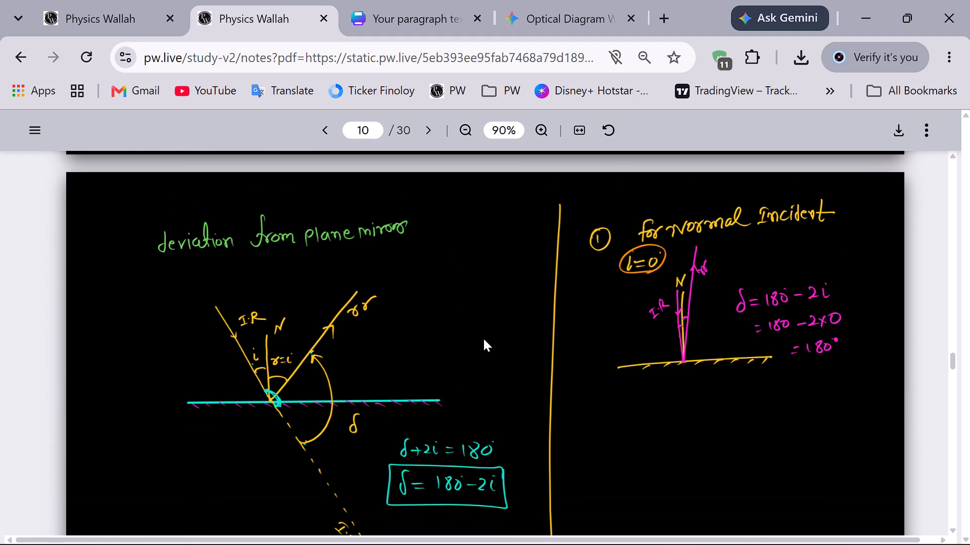
# Examine pages 9 and 10 of the notes, comparing the laws of reflection with the deviation from a plane mirror.
pyautogui.scroll(2, 483, 339)
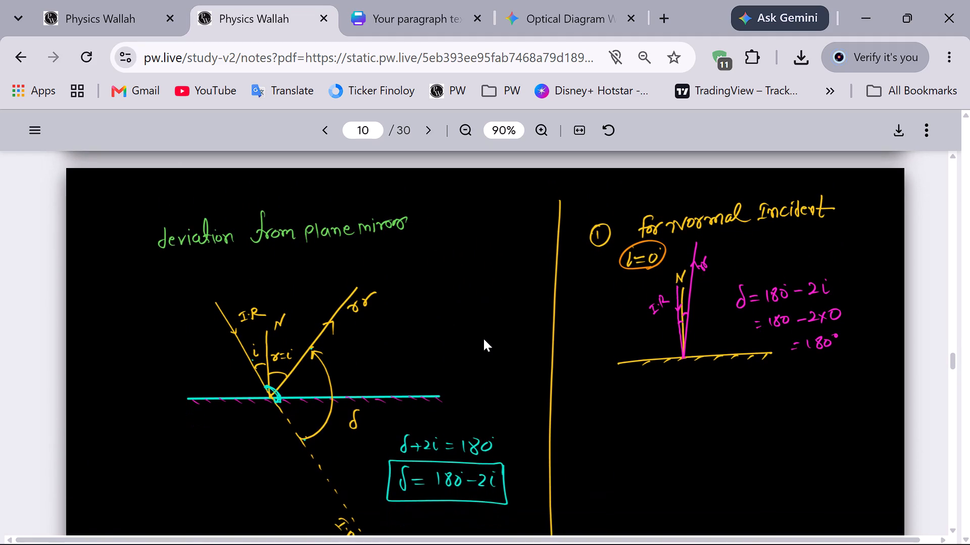
pyautogui.scroll(2, 483, 339)
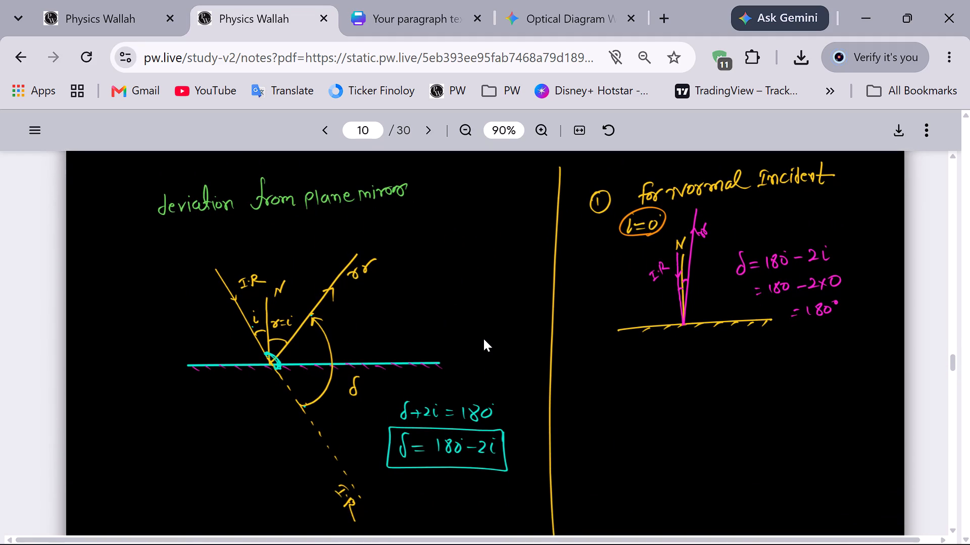
pyautogui.scroll(5, 483, 339)
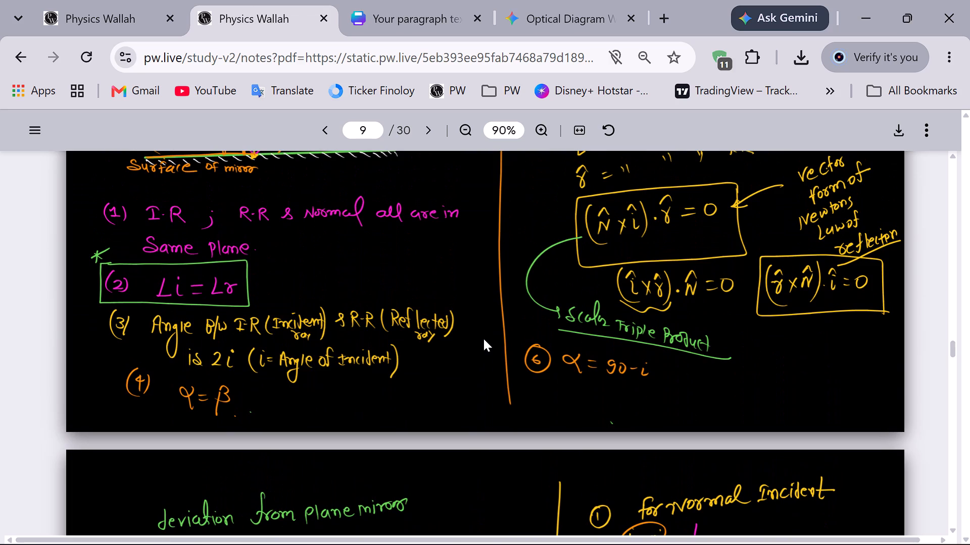
pyautogui.scroll(4, 483, 339)
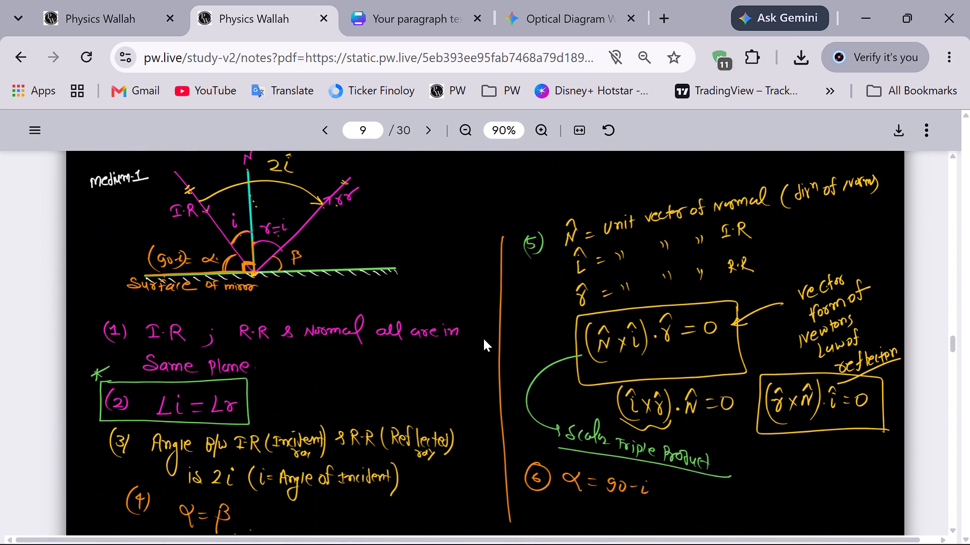
pyautogui.scroll(1, 483, 339)
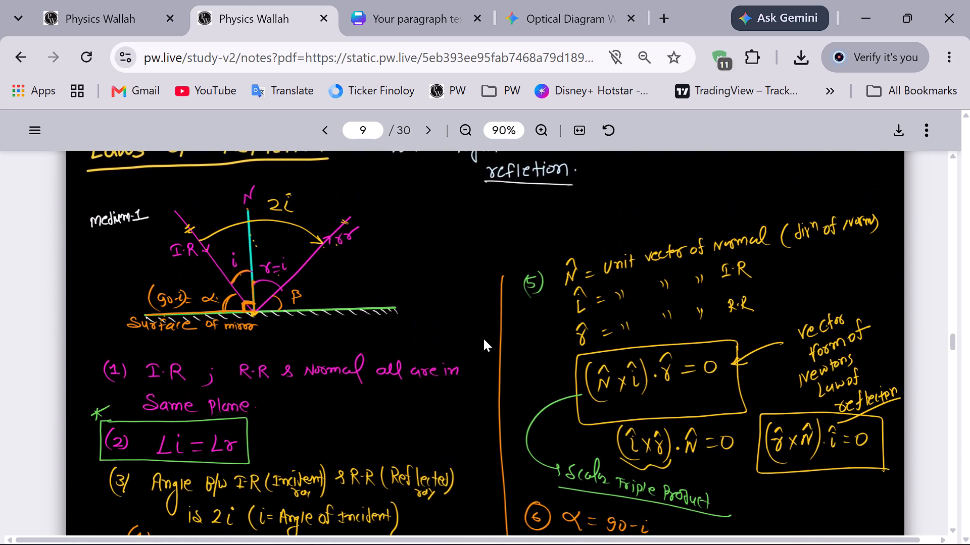
pyautogui.scroll(2, 483, 339)
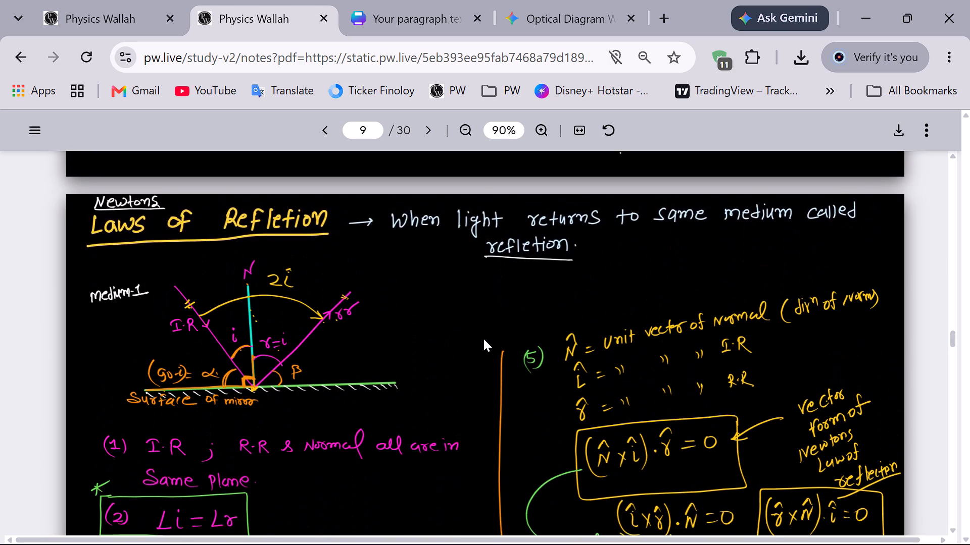
pyautogui.scroll(1, 483, 339)
pyautogui.scroll(-1, 483, 339)
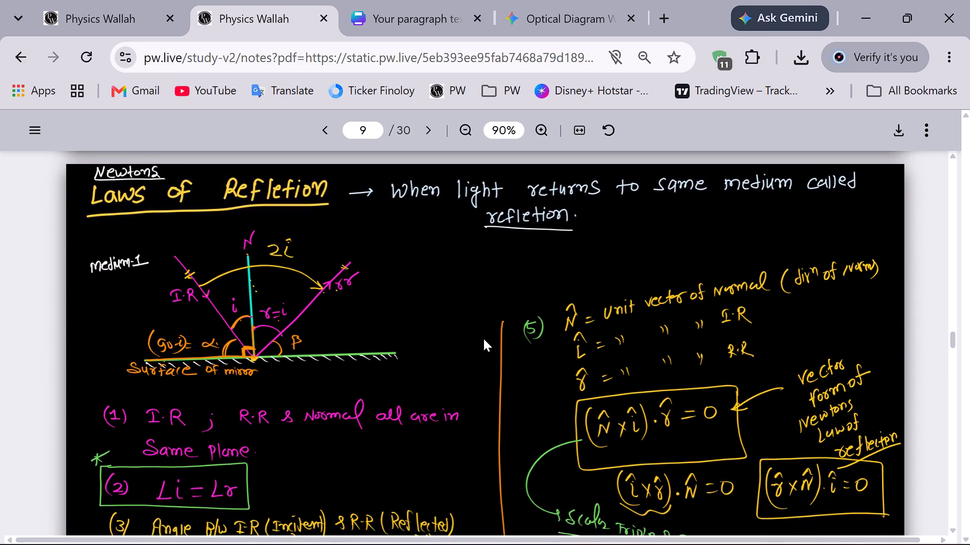
pyautogui.scroll(-3, 483, 339)
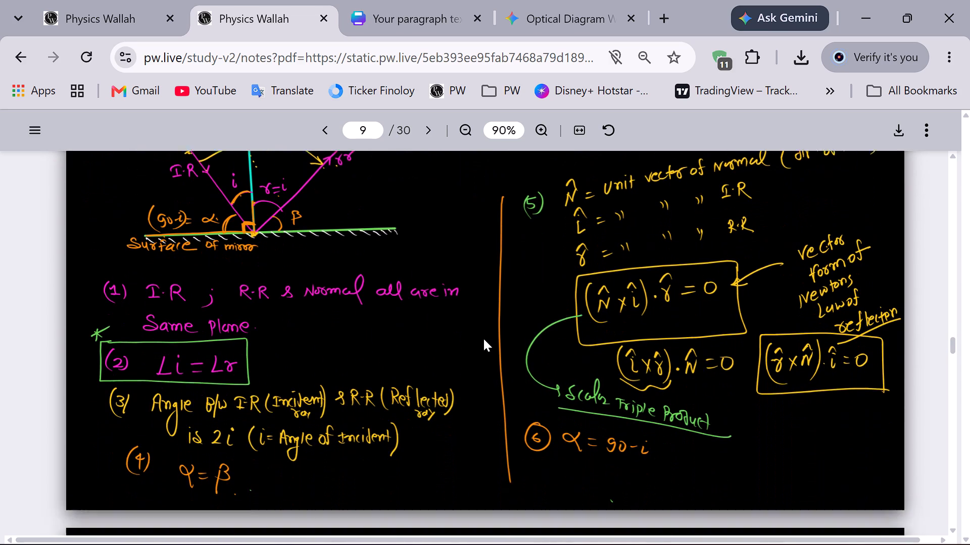
pyautogui.scroll(-1, 483, 339)
pyautogui.scroll(1, 483, 339)
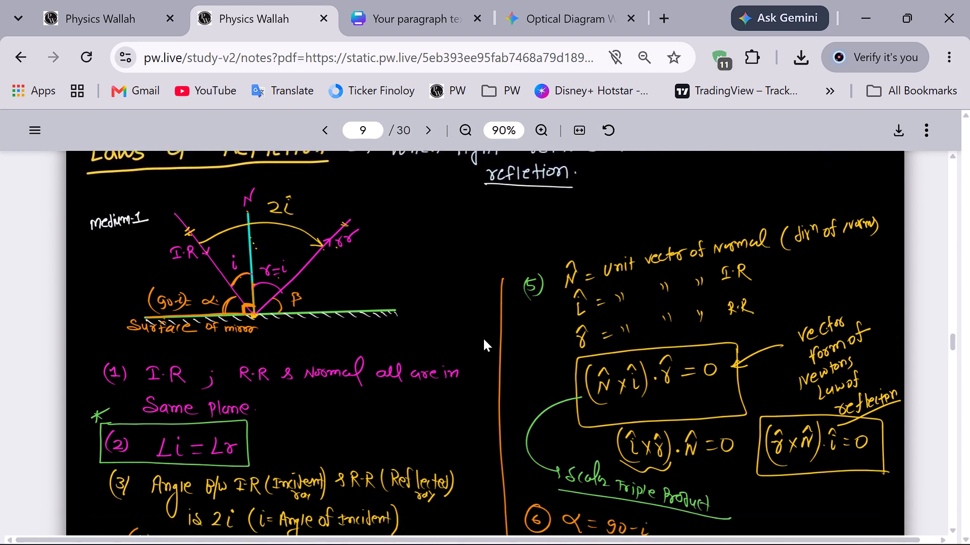
pyautogui.scroll(1, 483, 339)
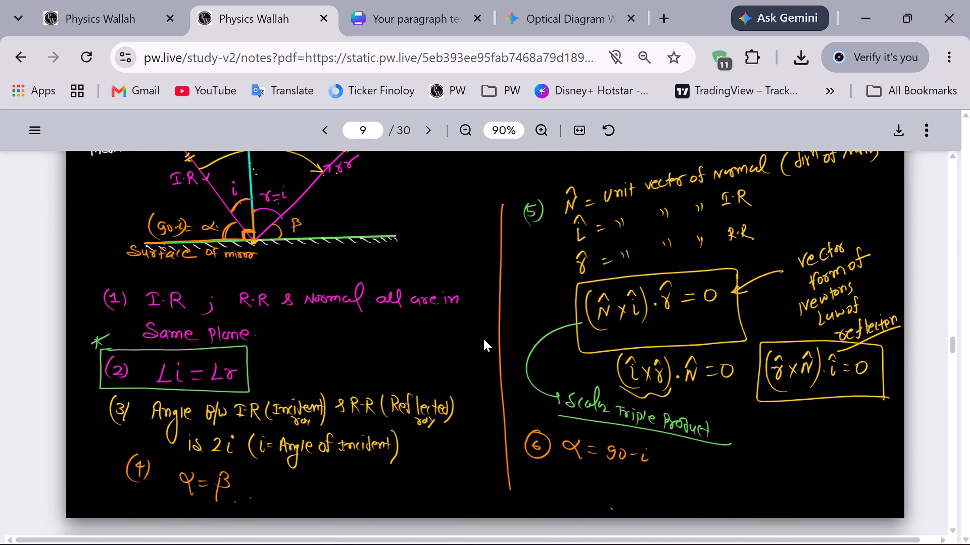
pyautogui.scroll(1, 483, 339)
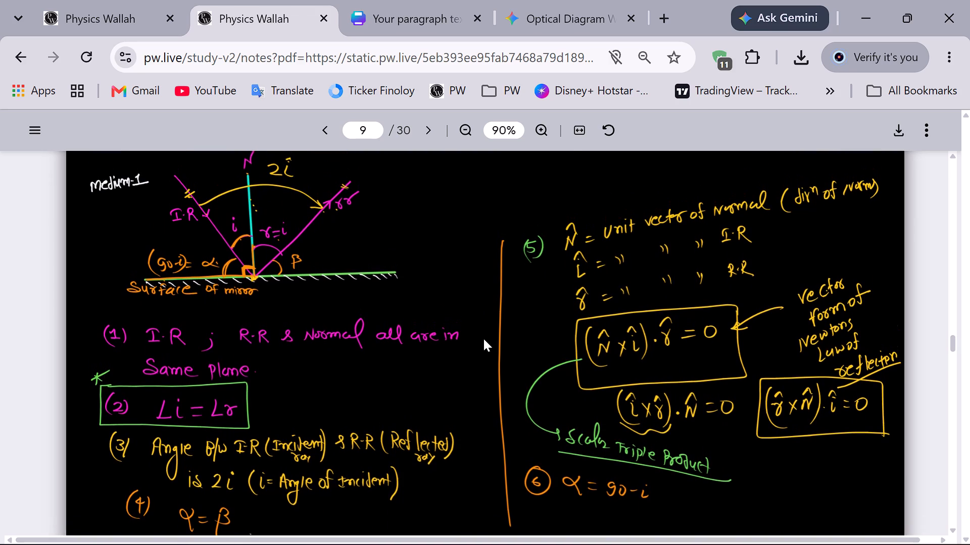
pyautogui.scroll(1, 483, 339)
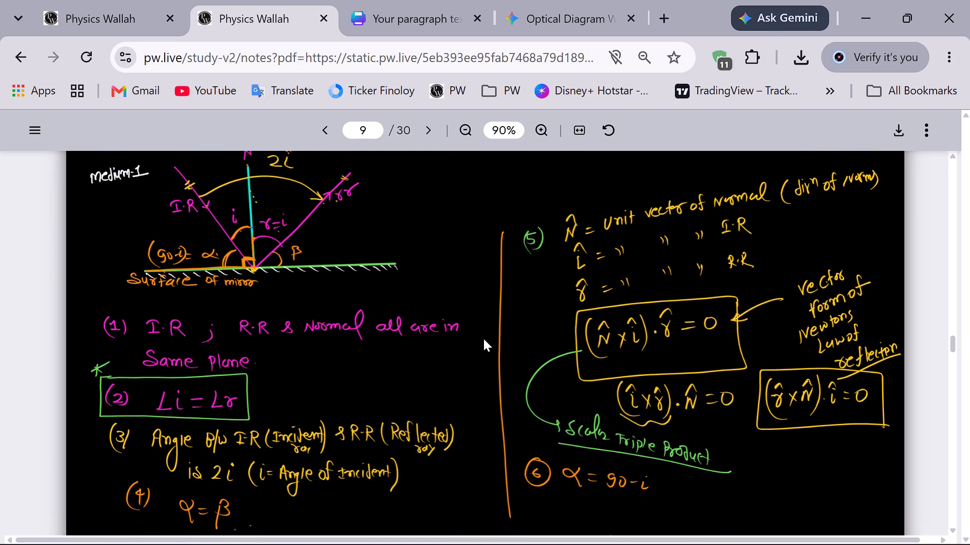
pyautogui.scroll(-2, 483, 339)
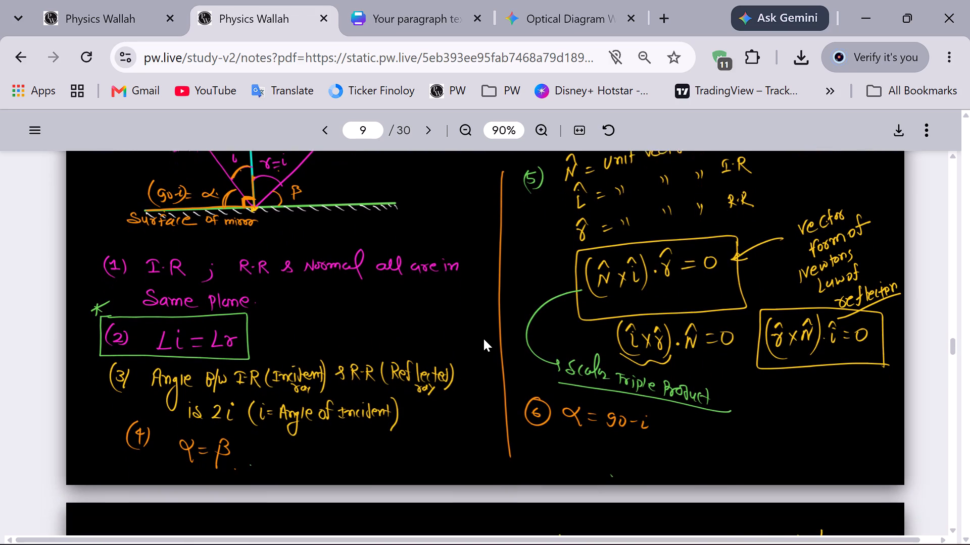
pyautogui.scroll(-2, 483, 339)
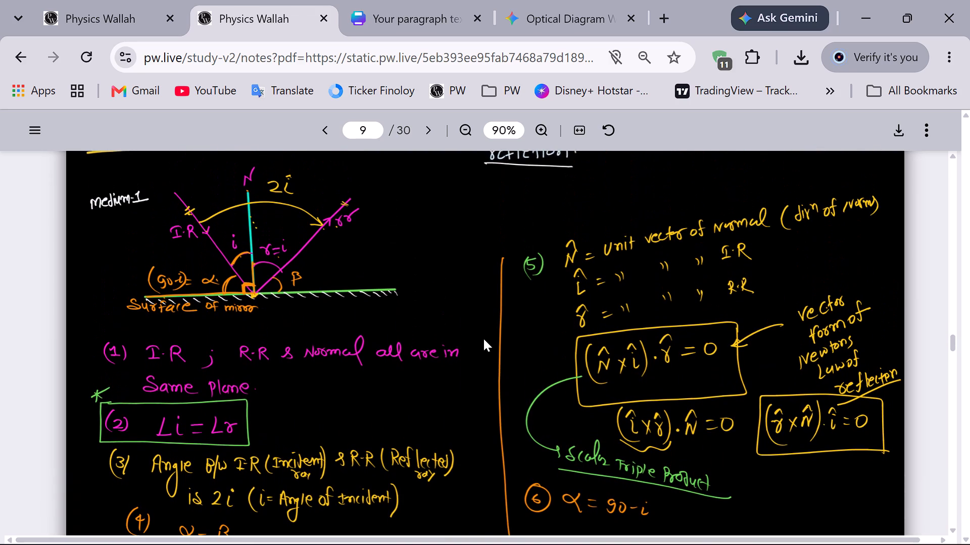
pyautogui.scroll(-3, 483, 339)
pyautogui.scroll(1, 483, 339)
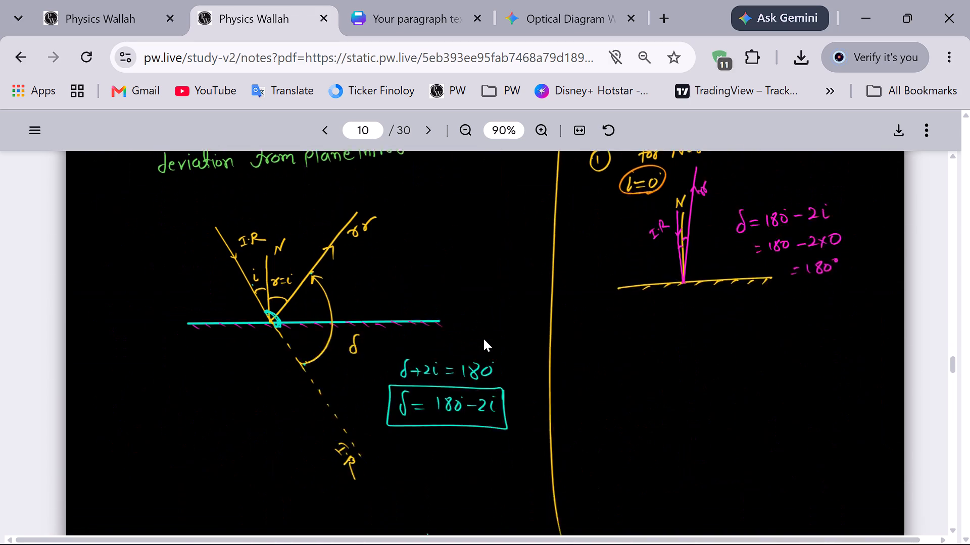
pyautogui.scroll(1, 483, 339)
pyautogui.scroll(-1, 483, 339)
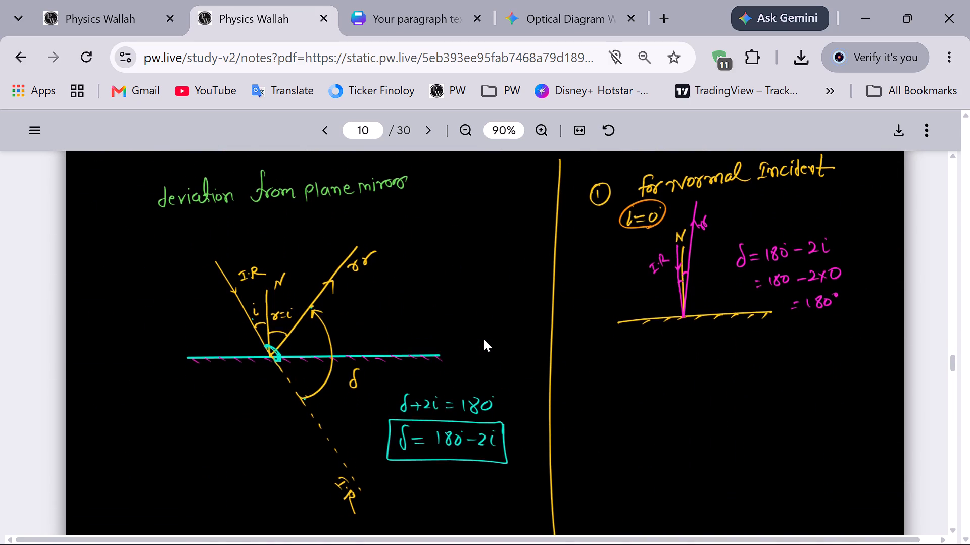
pyautogui.scroll(-1, 483, 339)
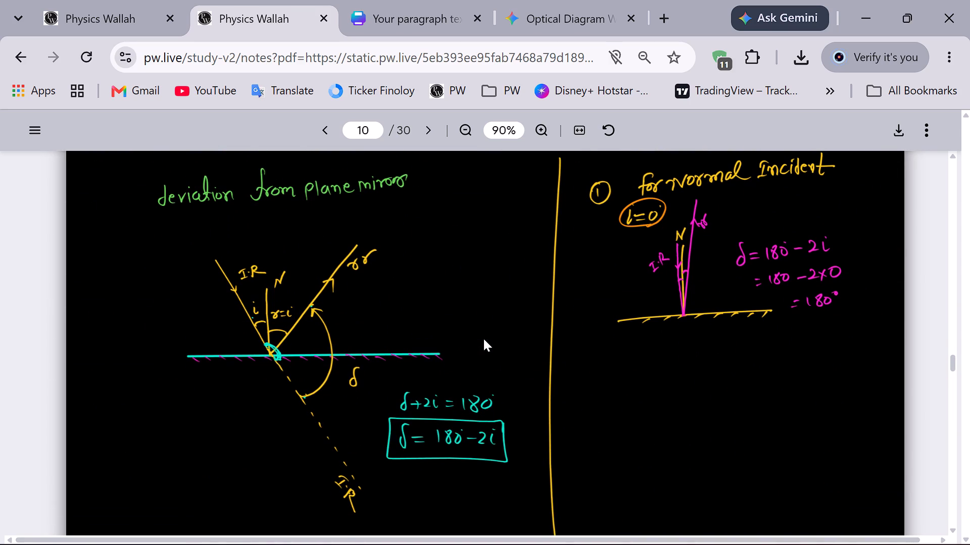
pyautogui.press('shift+super+s')
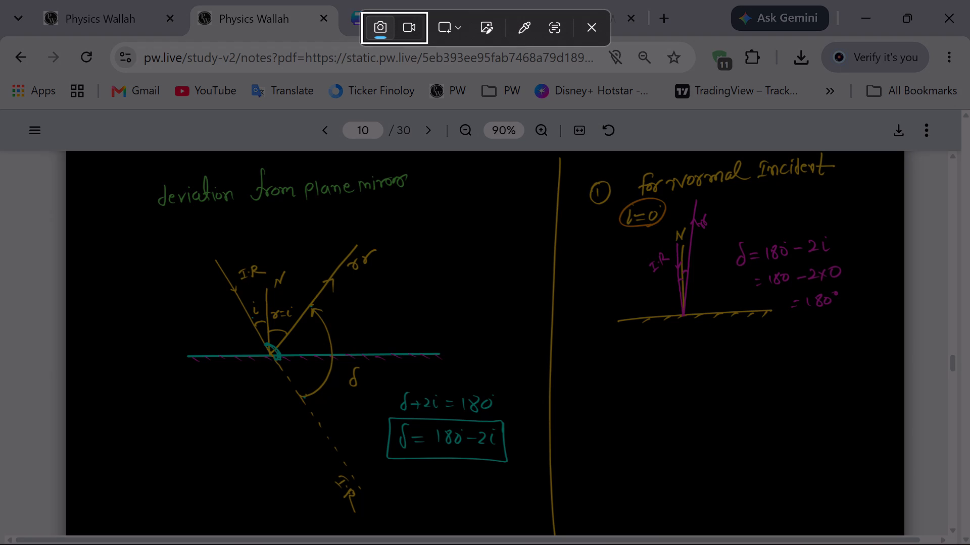
pyautogui.moveTo(137, 160); pyautogui.dragTo(445, 374)
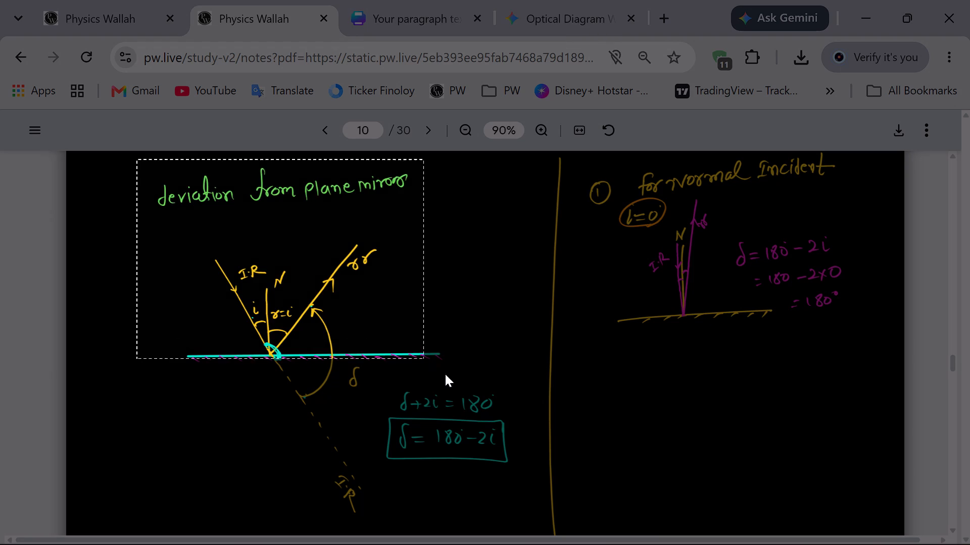
pyautogui.moveTo(445, 374); pyautogui.dragTo(513, 515)
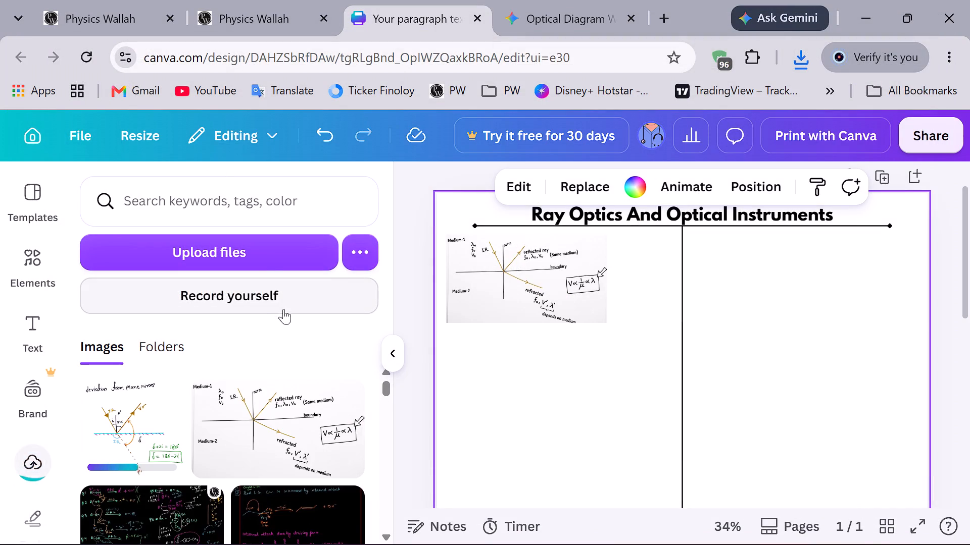
# Add the plane-mirror deviation diagram to the poster directly below the refraction diagram and shrink it to the same width.
pyautogui.click(137, 412)
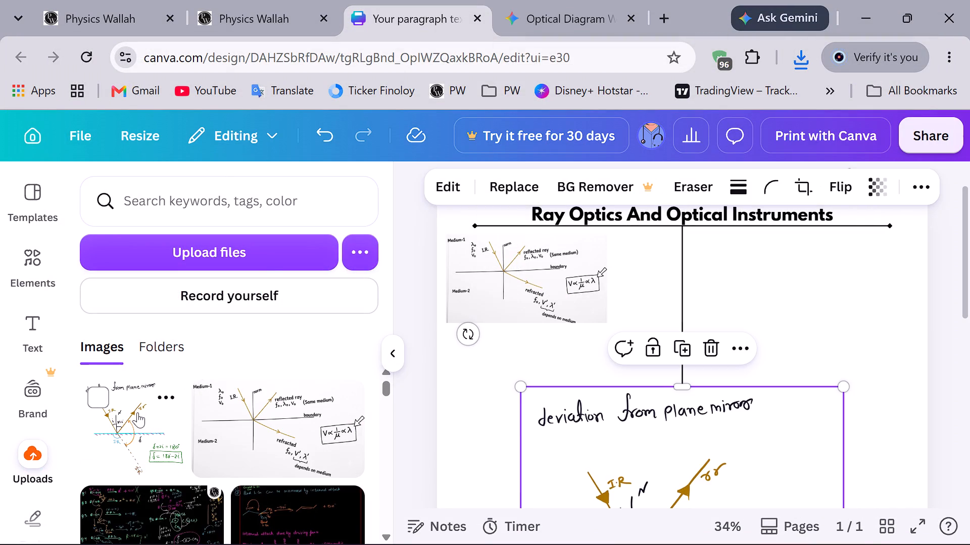
pyautogui.moveTo(583, 428); pyautogui.dragTo(511, 380)
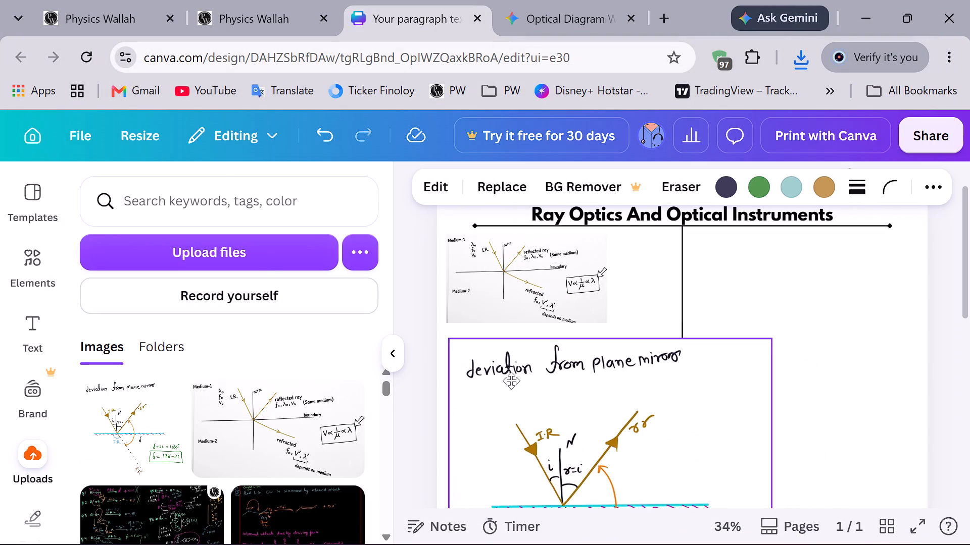
pyautogui.moveTo(511, 380); pyautogui.dragTo(510, 367)
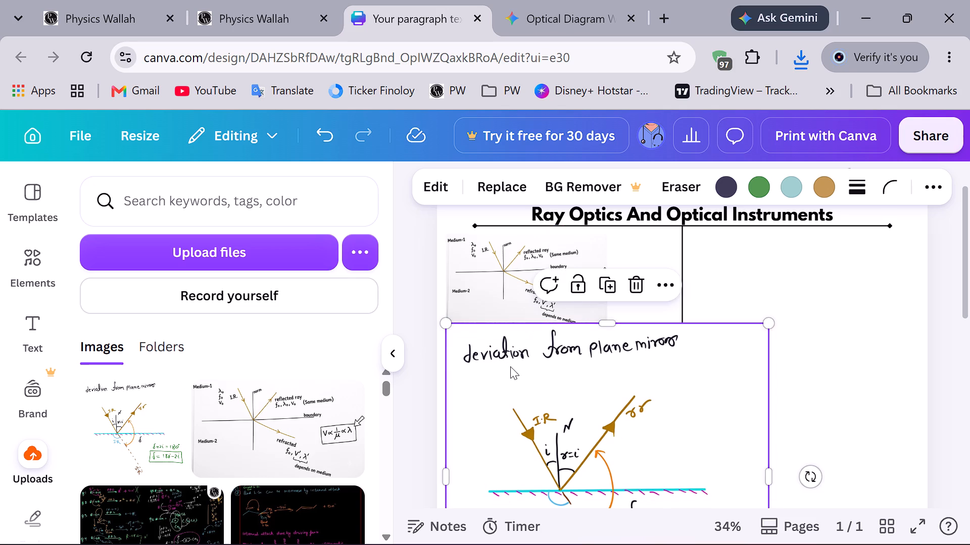
pyautogui.moveTo(767, 322); pyautogui.dragTo(766, 322)
pyautogui.moveTo(766, 322); pyautogui.dragTo(771, 326)
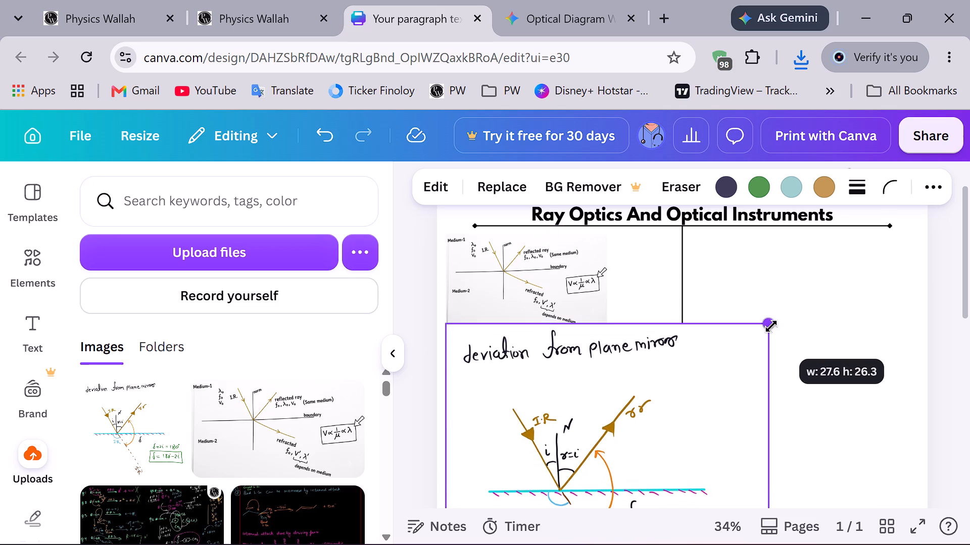
pyautogui.moveTo(771, 326); pyautogui.dragTo(771, 327)
pyautogui.click(870, 322)
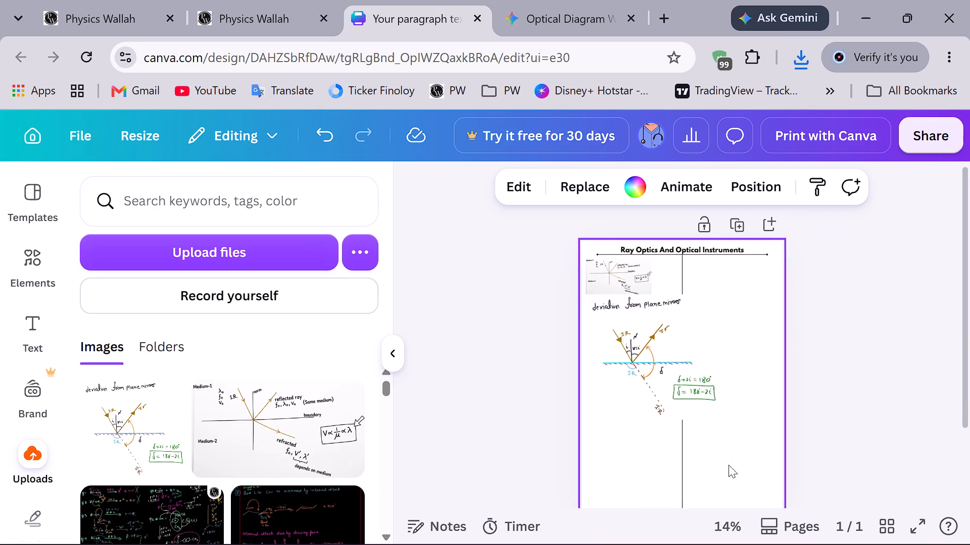
pyautogui.click(702, 397)
pyautogui.moveTo(726, 419); pyautogui.dragTo(661, 377)
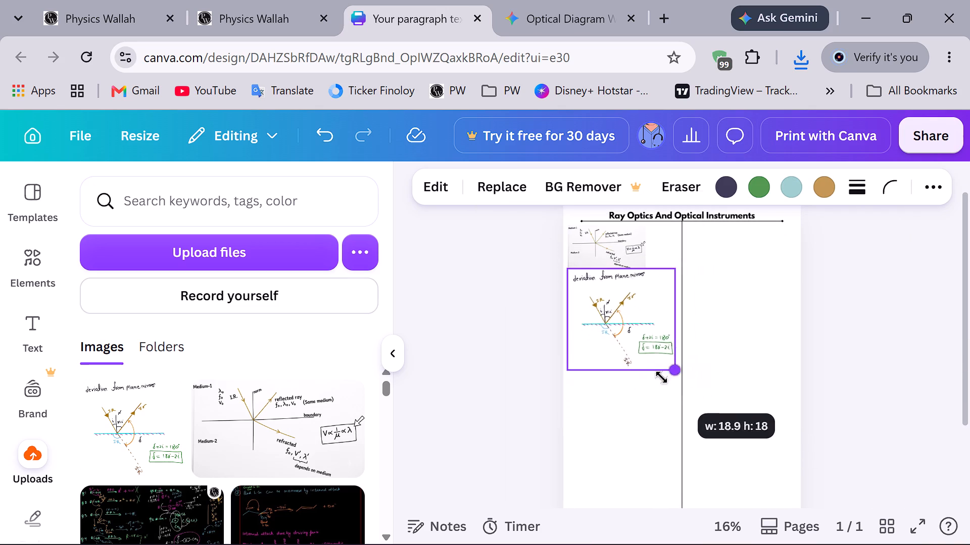
pyautogui.moveTo(661, 377); pyautogui.dragTo(646, 346)
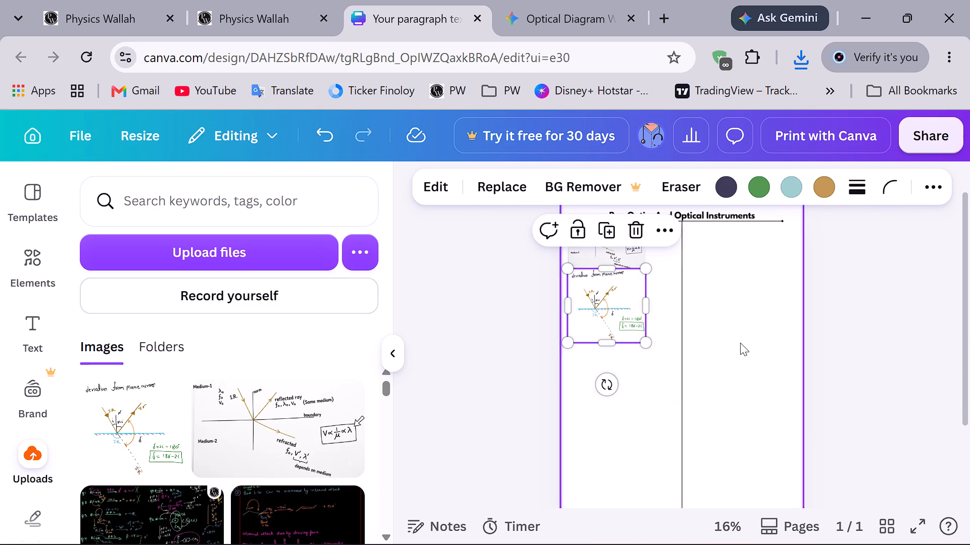
pyautogui.click(741, 343)
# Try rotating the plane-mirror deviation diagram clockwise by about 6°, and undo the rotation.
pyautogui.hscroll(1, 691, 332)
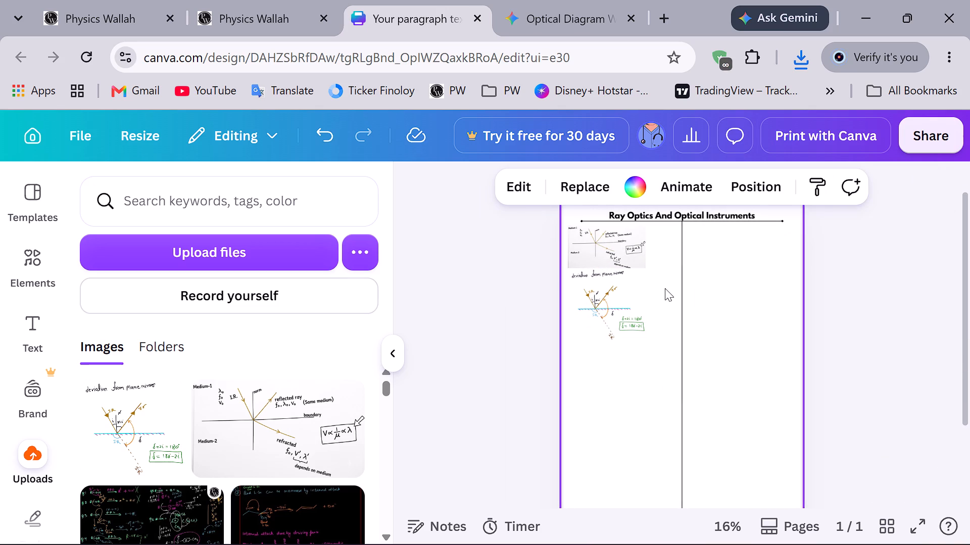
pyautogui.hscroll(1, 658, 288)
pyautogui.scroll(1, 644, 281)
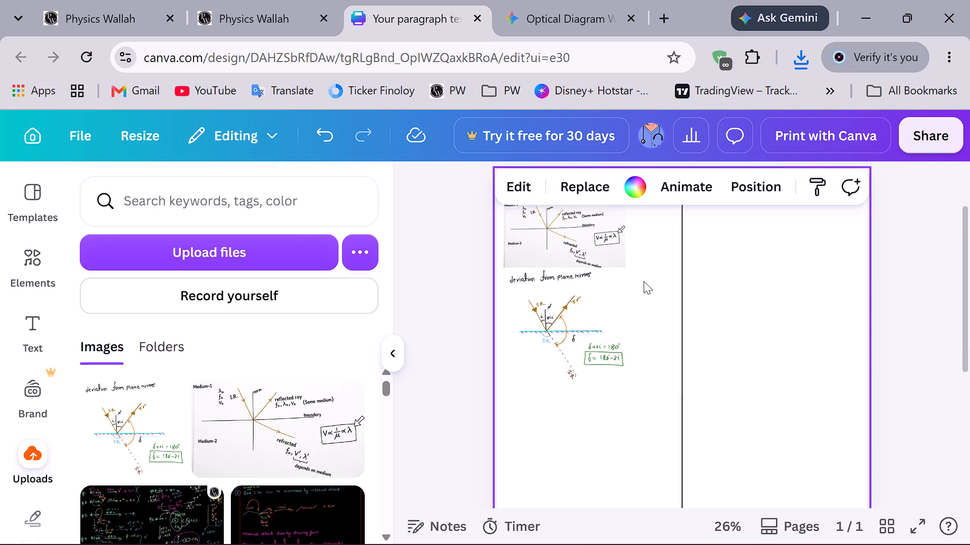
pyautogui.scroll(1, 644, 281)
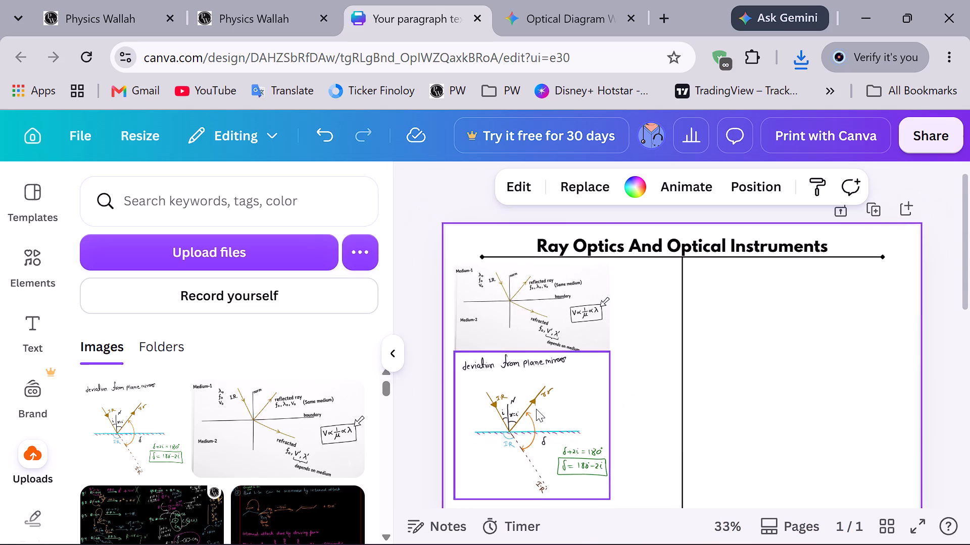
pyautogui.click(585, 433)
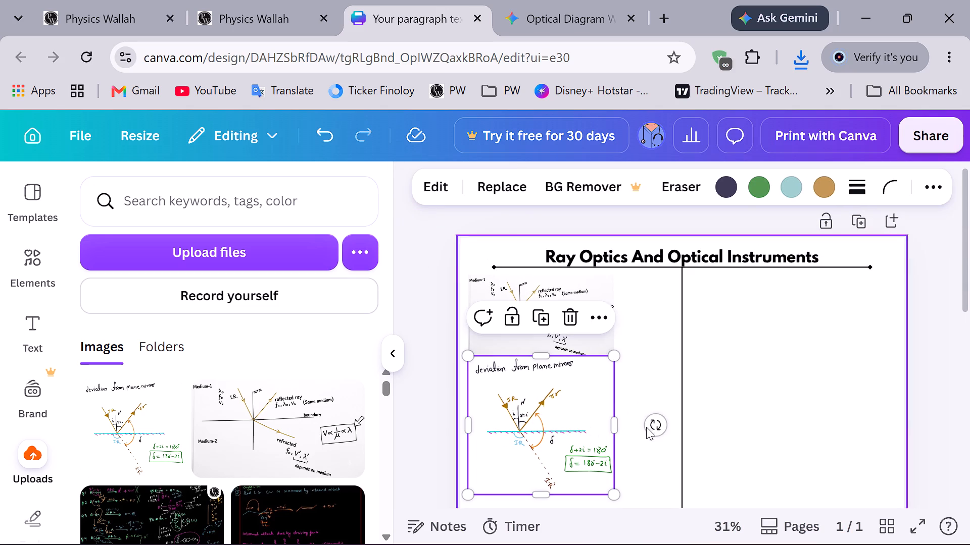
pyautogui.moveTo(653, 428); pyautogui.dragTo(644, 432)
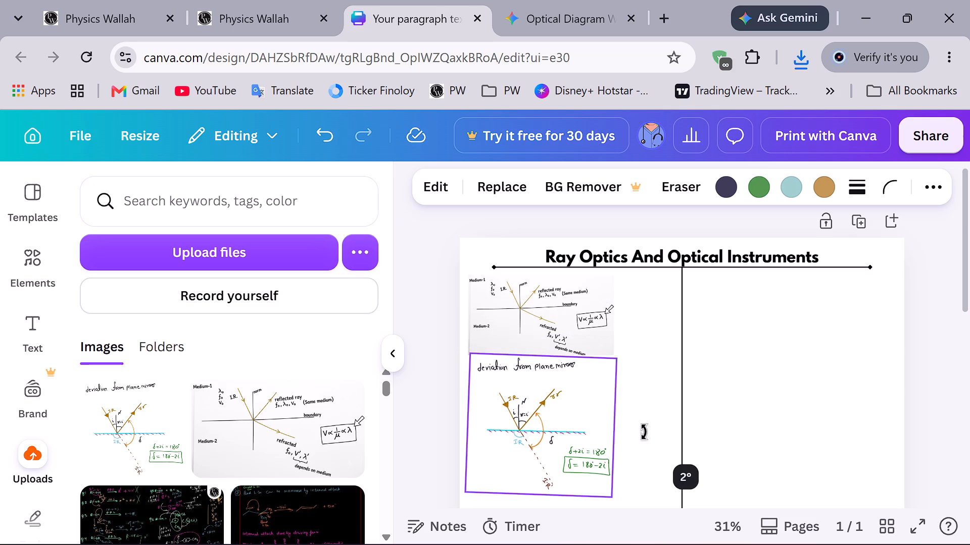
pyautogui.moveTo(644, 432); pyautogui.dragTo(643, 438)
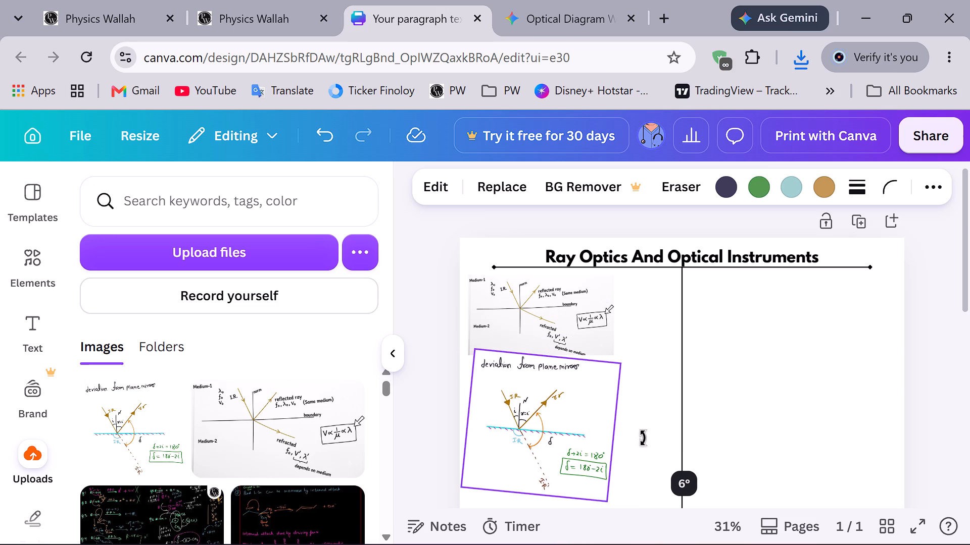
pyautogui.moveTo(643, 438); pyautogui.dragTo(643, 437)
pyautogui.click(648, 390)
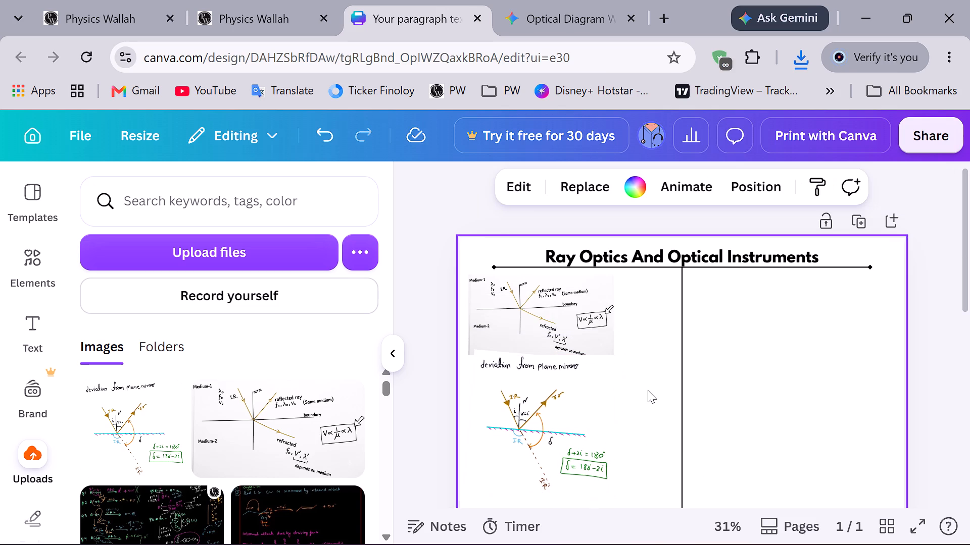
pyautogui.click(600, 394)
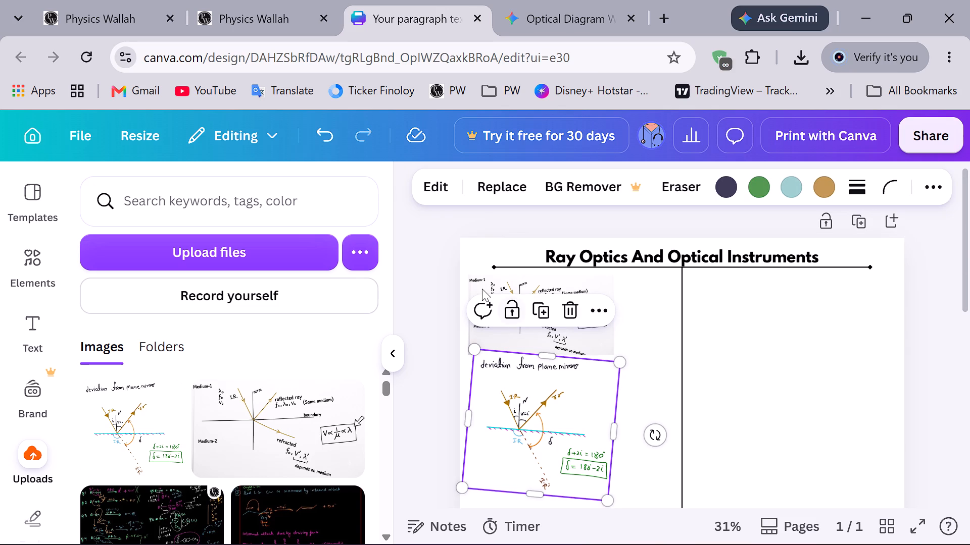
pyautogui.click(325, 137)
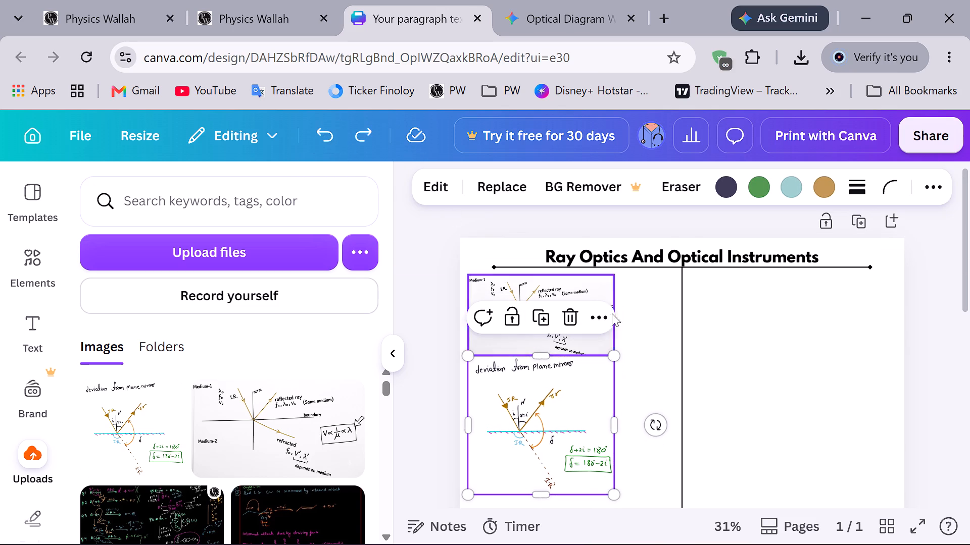
# Add a text box beside the plane-mirror deviation diagram and enlarge its text to size 31.4.
pyautogui.click(762, 376)
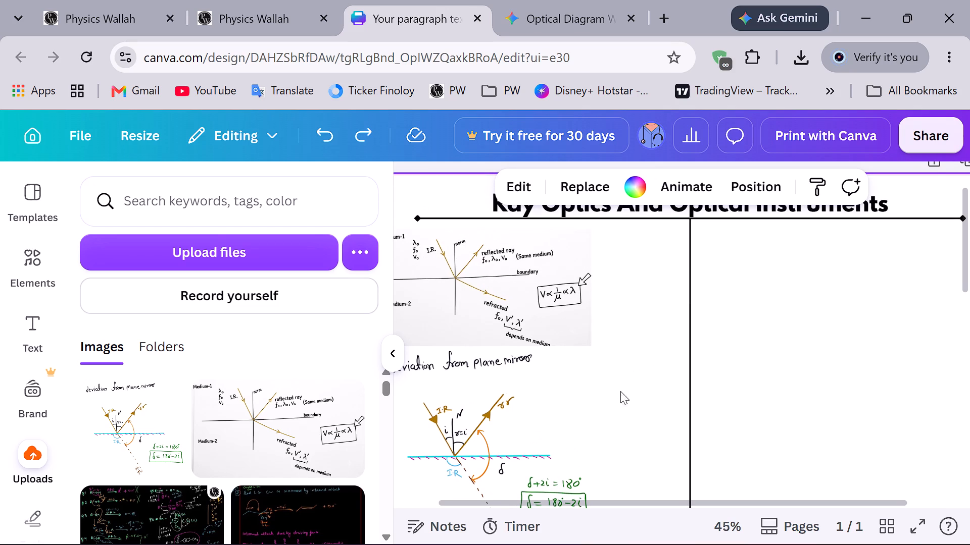
pyautogui.scroll(-3, 602, 413)
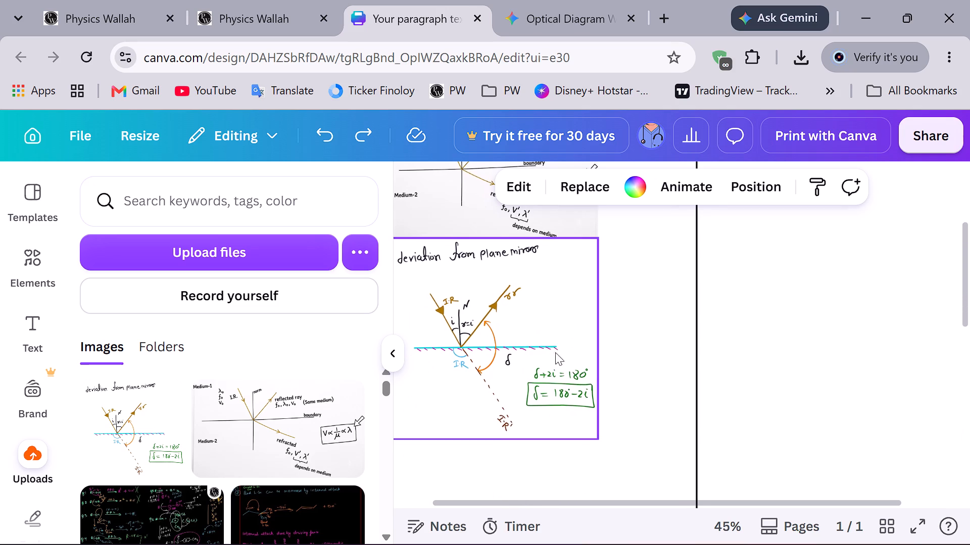
pyautogui.click(37, 341)
pyautogui.click(159, 268)
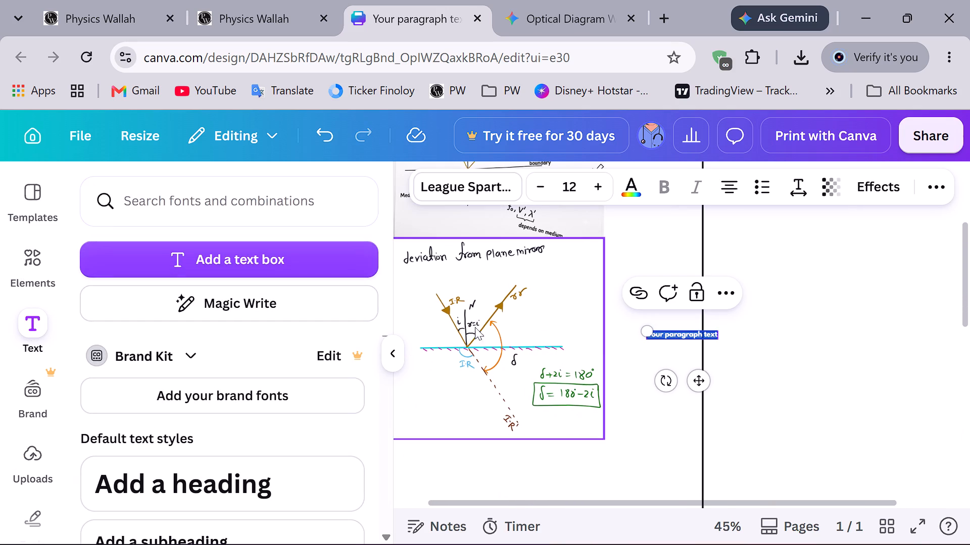
pyautogui.moveTo(648, 326); pyautogui.dragTo(605, 320)
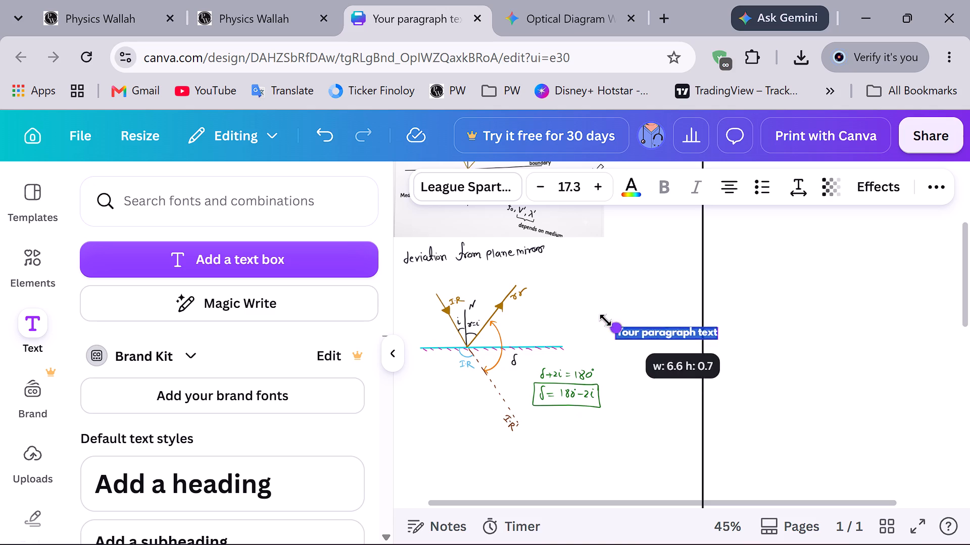
pyautogui.moveTo(605, 320); pyautogui.dragTo(547, 310)
pyautogui.click(599, 332)
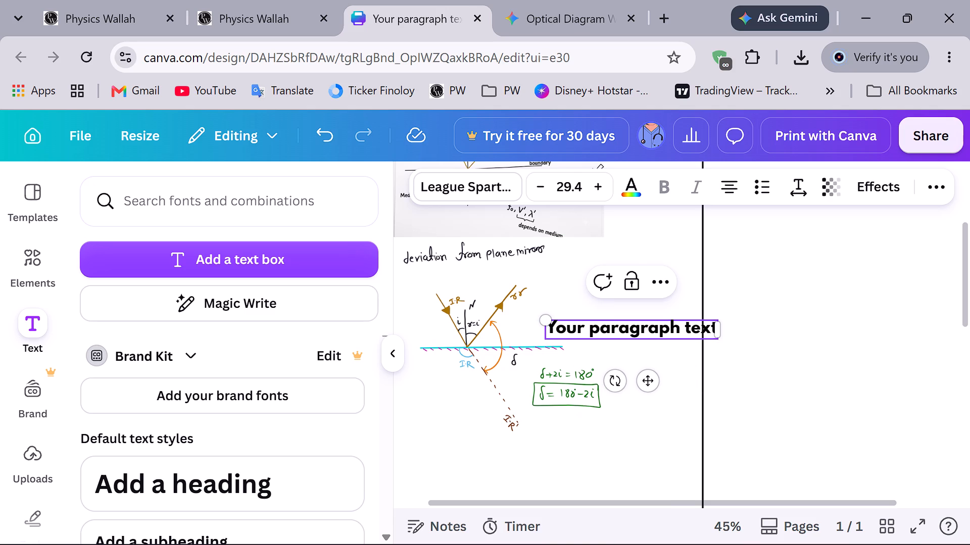
pyautogui.click(599, 331)
pyautogui.moveTo(537, 316); pyautogui.dragTo(525, 312)
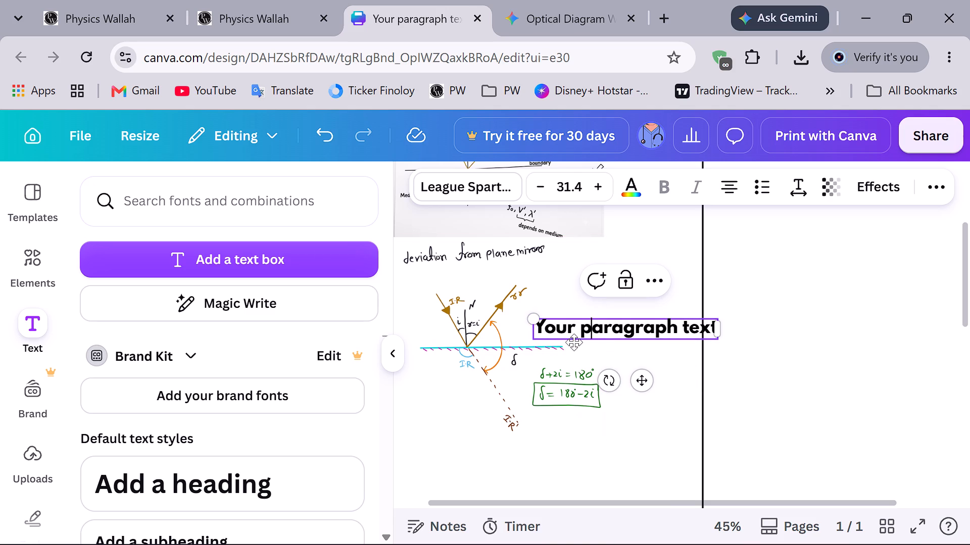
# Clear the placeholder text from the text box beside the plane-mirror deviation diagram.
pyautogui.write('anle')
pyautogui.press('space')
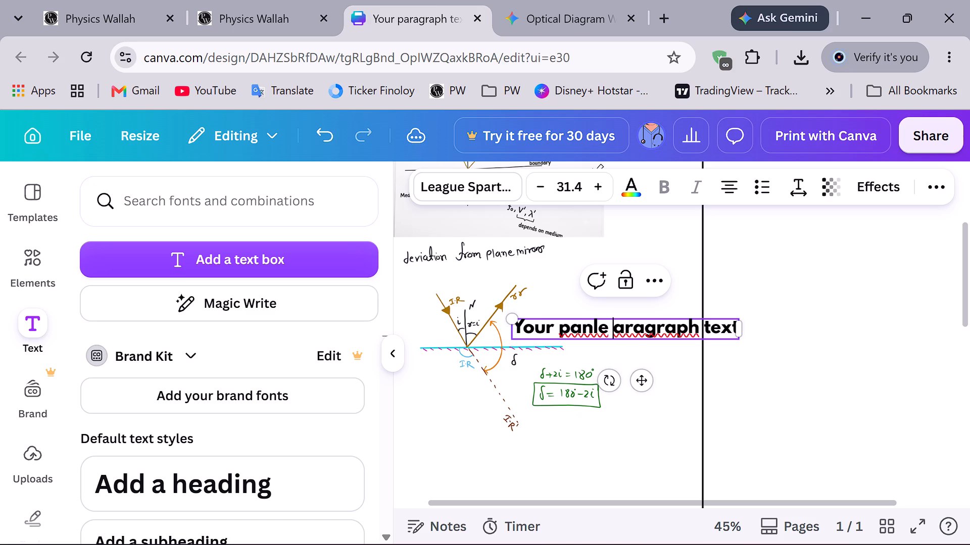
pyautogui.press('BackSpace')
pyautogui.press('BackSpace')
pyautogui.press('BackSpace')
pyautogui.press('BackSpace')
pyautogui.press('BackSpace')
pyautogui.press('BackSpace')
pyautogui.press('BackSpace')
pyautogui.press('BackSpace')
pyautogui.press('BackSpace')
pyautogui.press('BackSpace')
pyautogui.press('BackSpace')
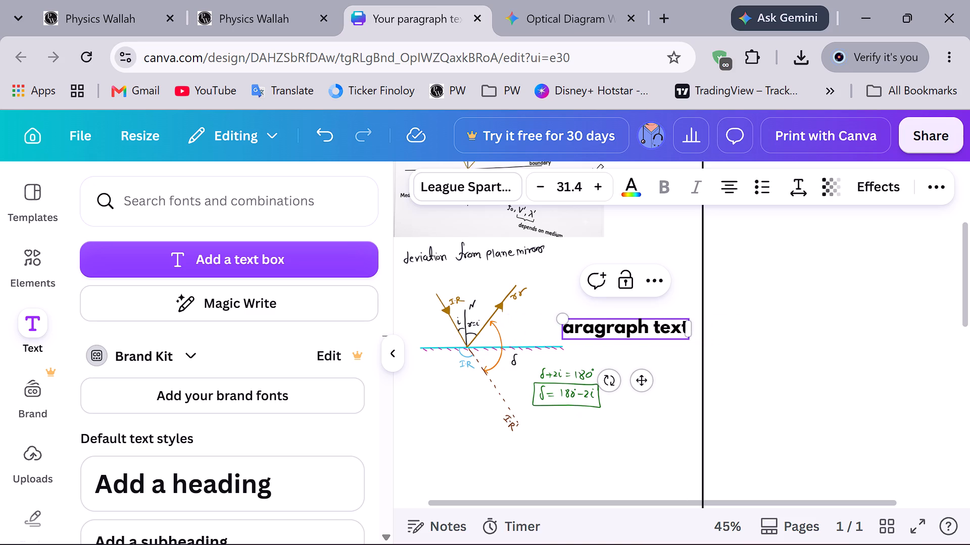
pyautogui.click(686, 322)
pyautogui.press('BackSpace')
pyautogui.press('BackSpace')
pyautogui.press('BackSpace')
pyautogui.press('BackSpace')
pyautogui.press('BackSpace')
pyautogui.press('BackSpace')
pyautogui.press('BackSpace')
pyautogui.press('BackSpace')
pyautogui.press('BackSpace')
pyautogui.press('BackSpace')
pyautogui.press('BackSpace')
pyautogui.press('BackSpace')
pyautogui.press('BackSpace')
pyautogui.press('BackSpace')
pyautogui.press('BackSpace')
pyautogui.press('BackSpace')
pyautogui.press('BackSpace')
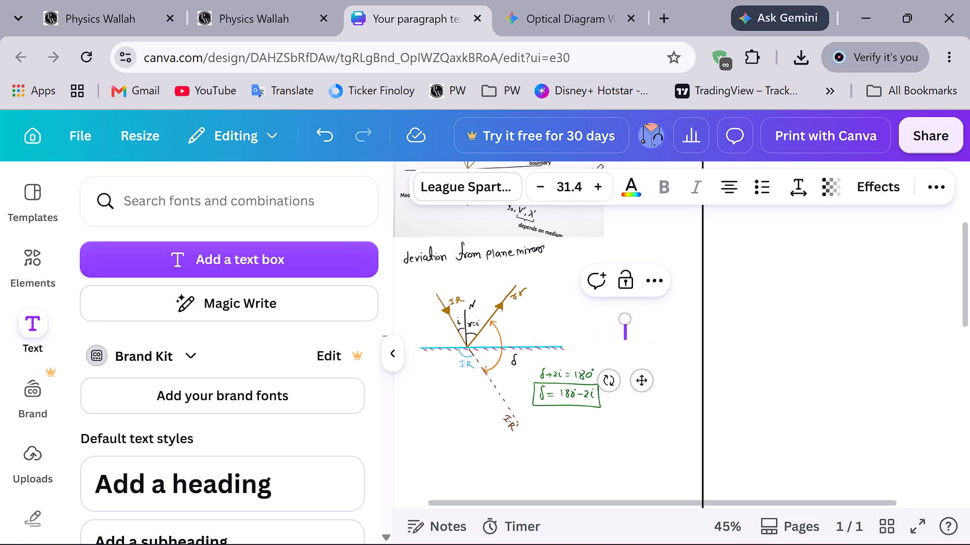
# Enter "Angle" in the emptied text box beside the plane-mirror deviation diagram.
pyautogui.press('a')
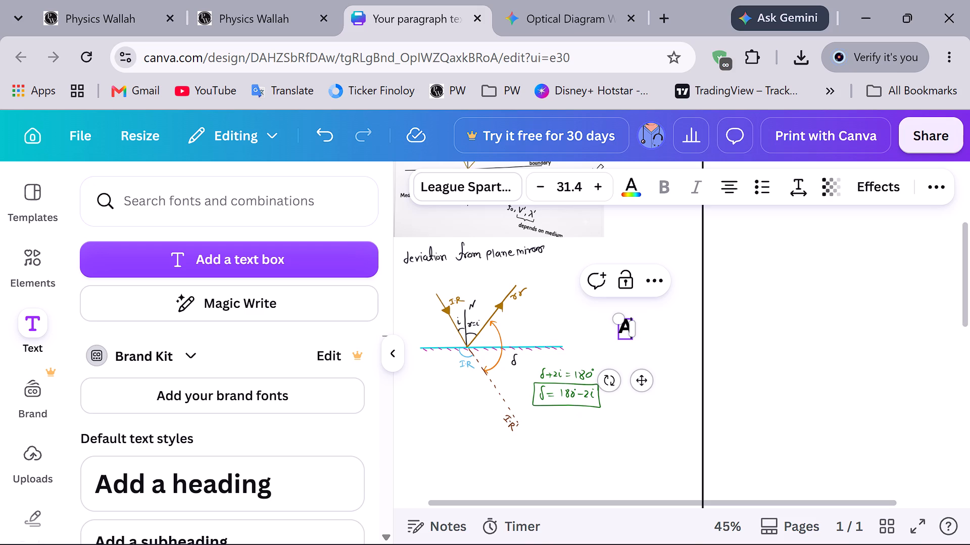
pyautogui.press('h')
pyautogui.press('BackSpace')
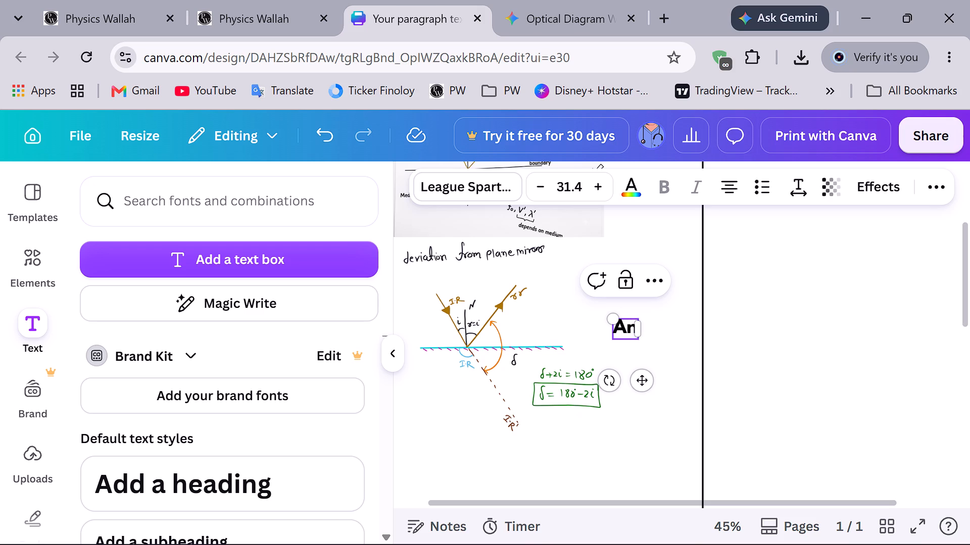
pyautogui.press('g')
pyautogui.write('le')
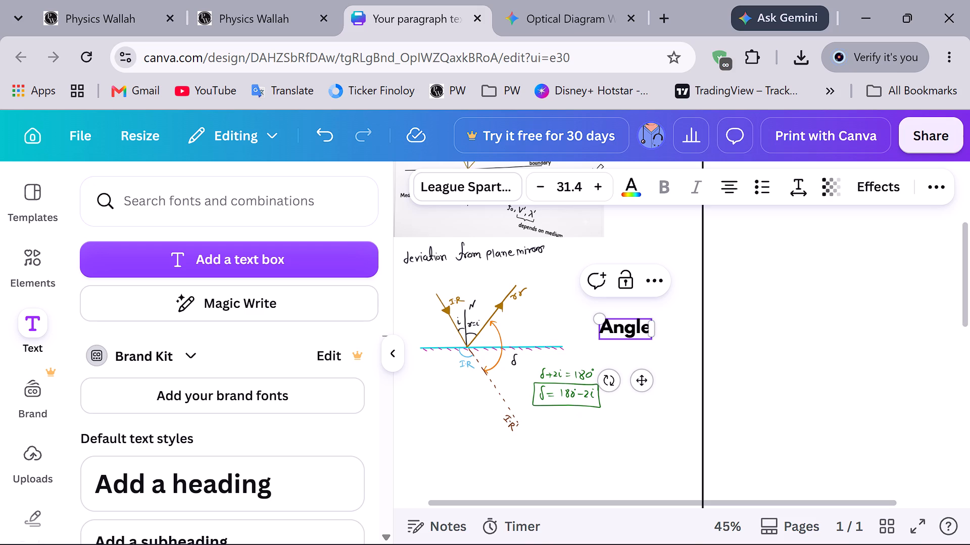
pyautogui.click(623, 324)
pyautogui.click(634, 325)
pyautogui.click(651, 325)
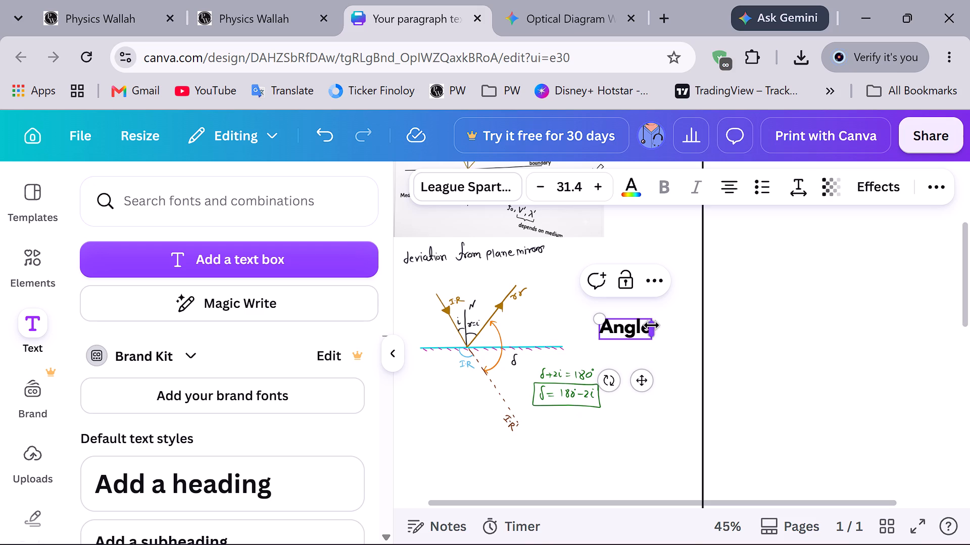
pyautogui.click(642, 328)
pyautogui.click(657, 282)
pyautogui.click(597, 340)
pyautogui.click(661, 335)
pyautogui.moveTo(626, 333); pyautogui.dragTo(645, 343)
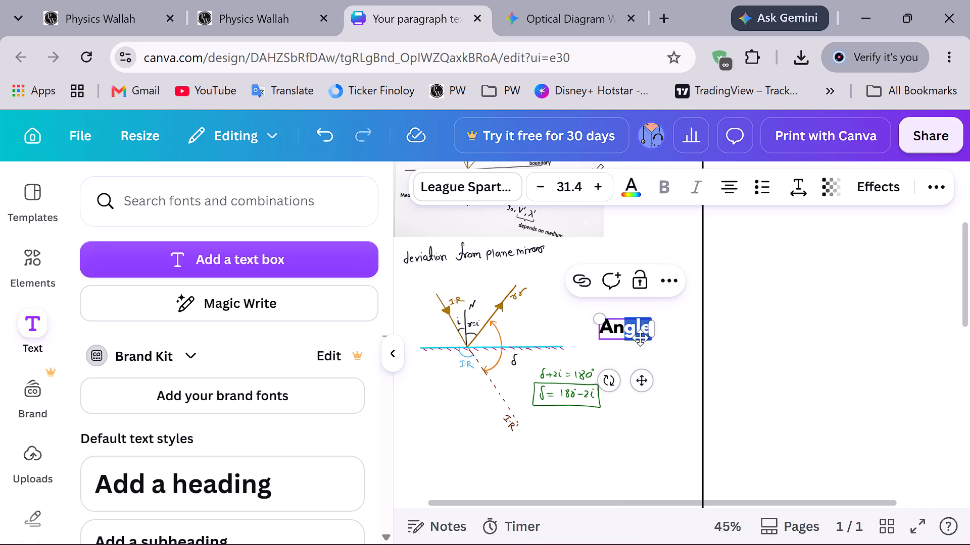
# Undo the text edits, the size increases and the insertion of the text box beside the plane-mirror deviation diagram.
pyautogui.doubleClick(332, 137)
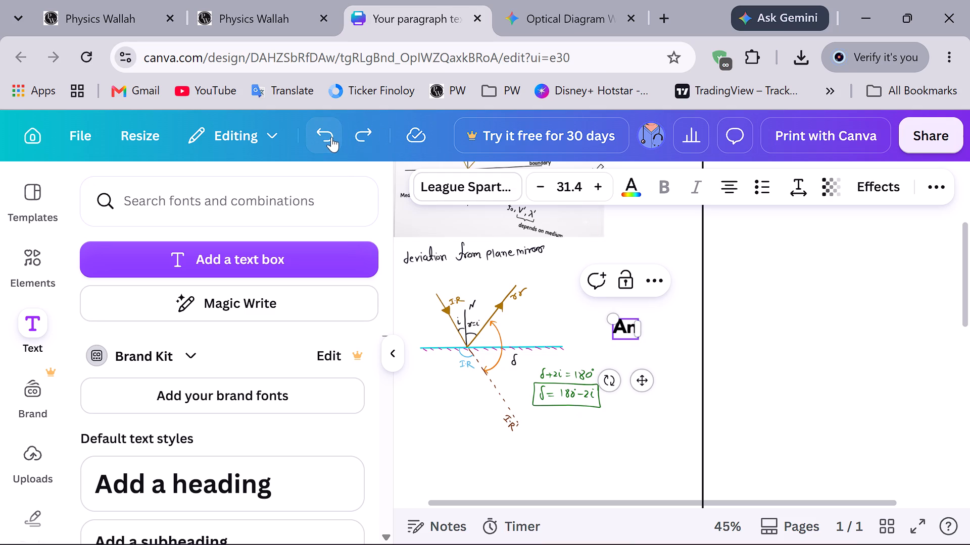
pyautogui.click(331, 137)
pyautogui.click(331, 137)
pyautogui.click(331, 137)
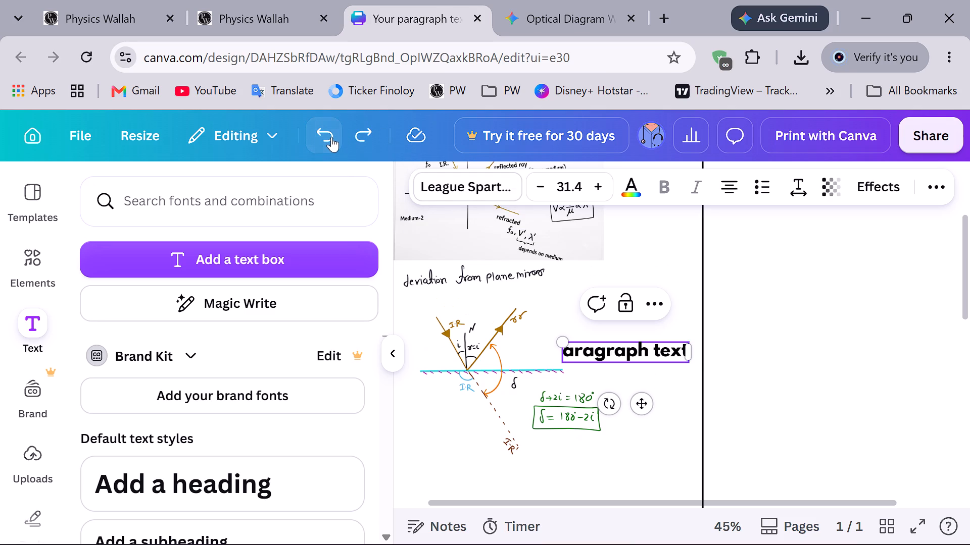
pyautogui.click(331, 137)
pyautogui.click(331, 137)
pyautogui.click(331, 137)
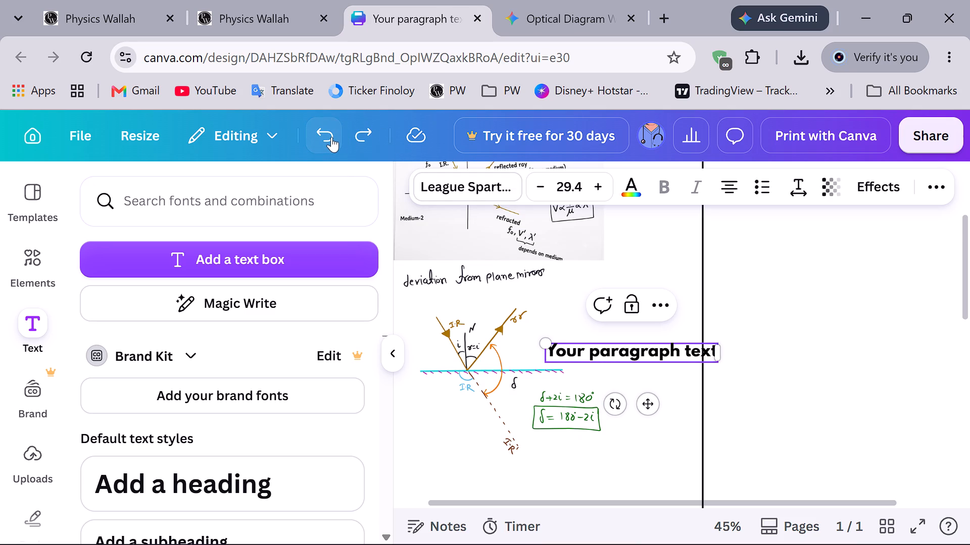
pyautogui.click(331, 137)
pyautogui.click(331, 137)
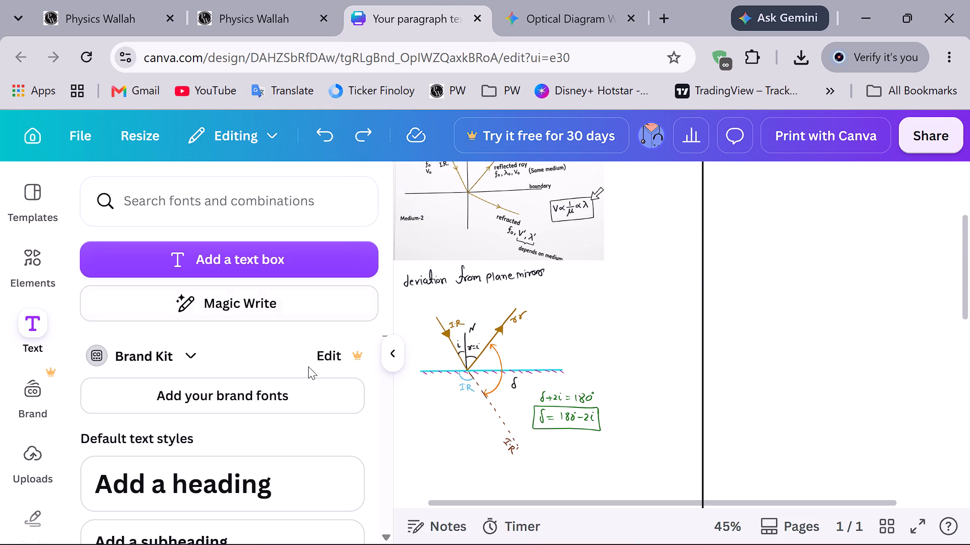
# Add a body text box near the plane-mirror deviation diagram and replace its placeholder with "Angle of incidence".
pyautogui.scroll(-2, 306, 378)
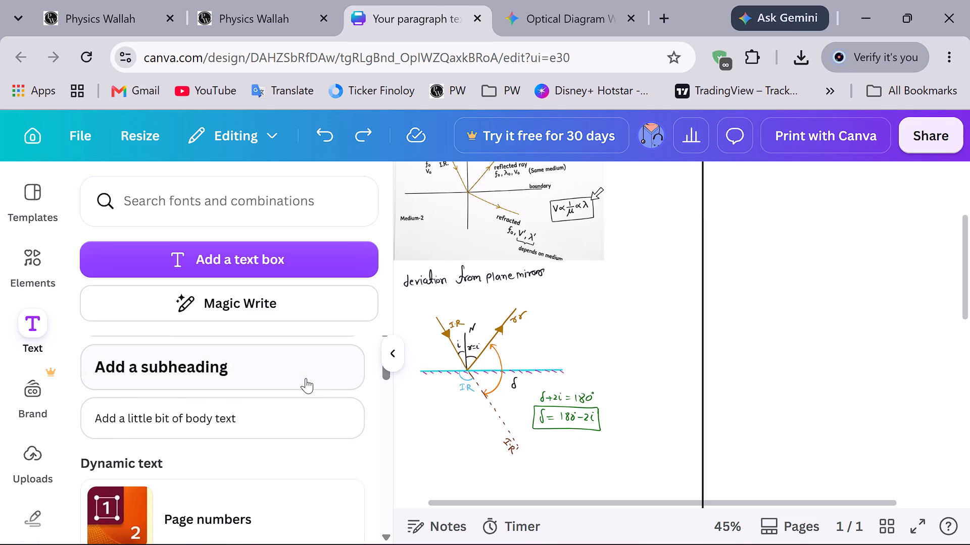
pyautogui.click(309, 432)
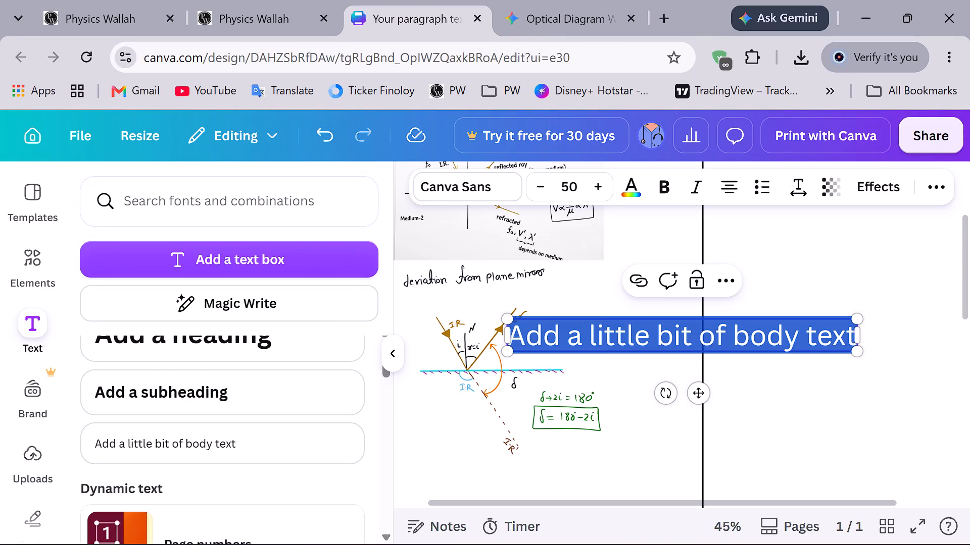
pyautogui.press('BackSpace')
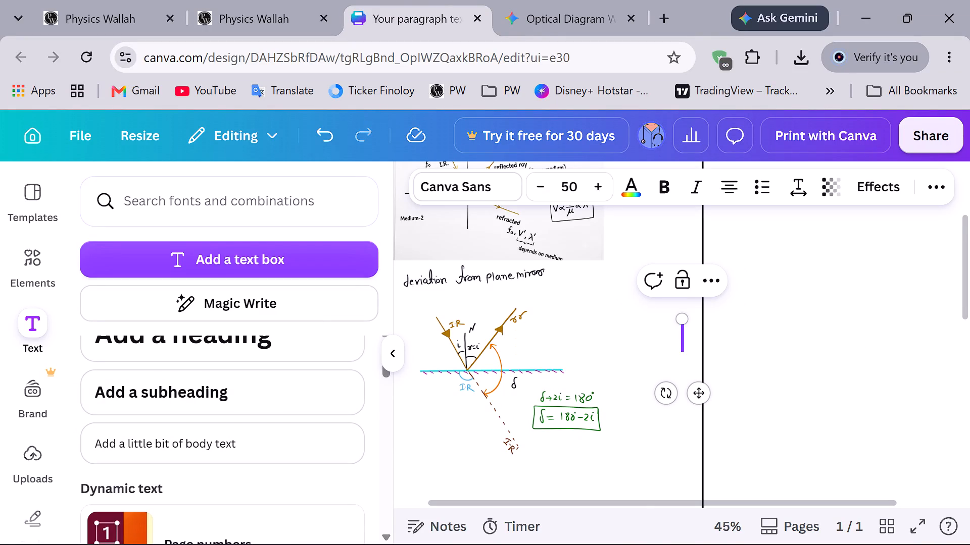
pyautogui.press('a')
pyautogui.press('BackSpace')
pyautogui.write('ngle of')
pyautogui.press('space')
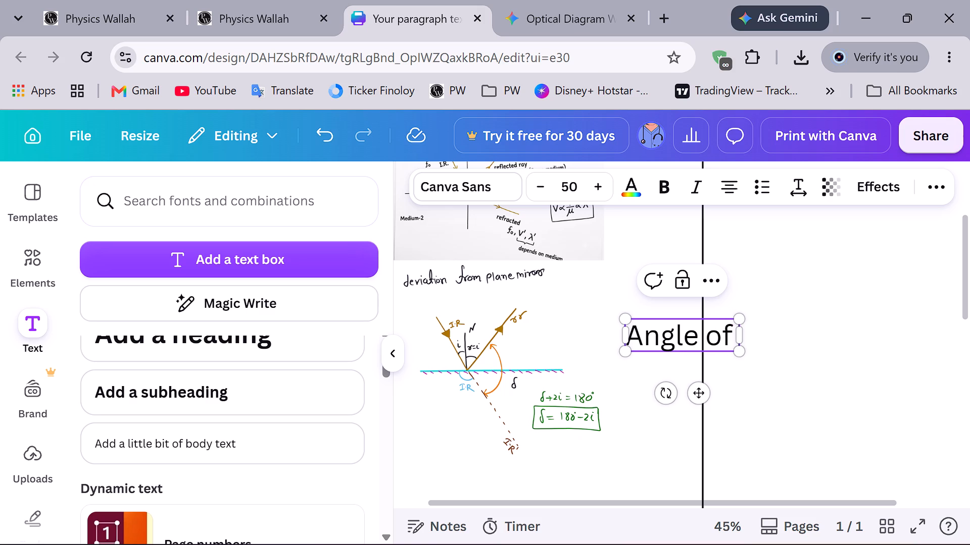
pyautogui.write('in')
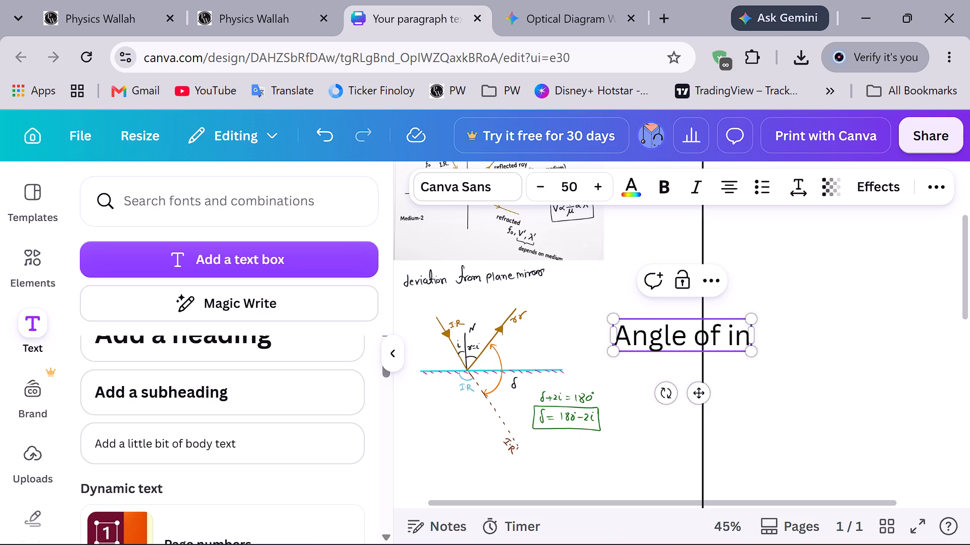
pyautogui.write('cide')
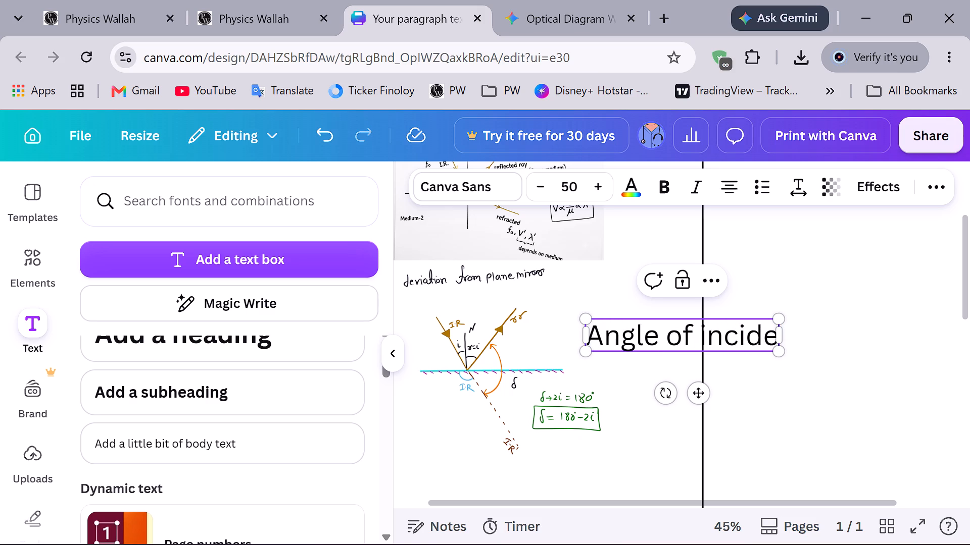
pyautogui.press('n')
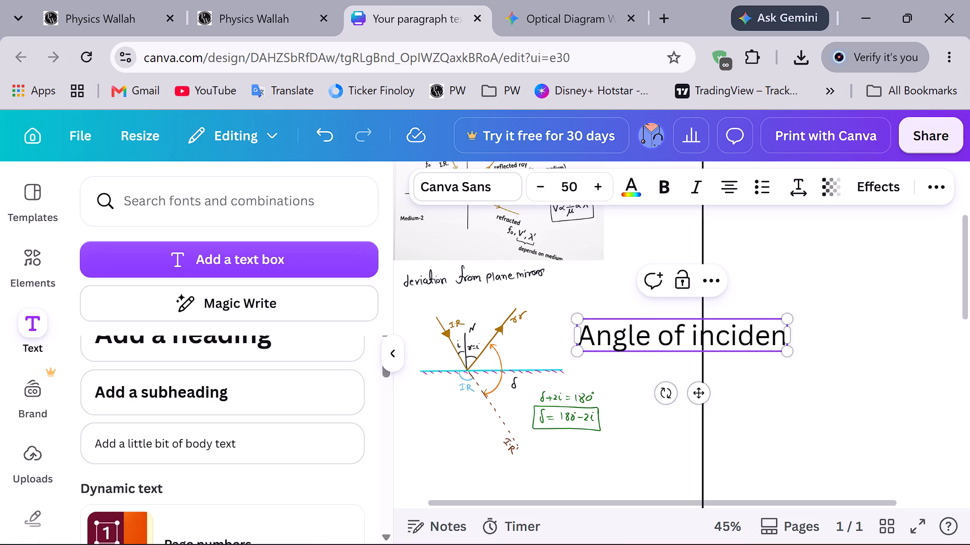
pyautogui.write('ce')
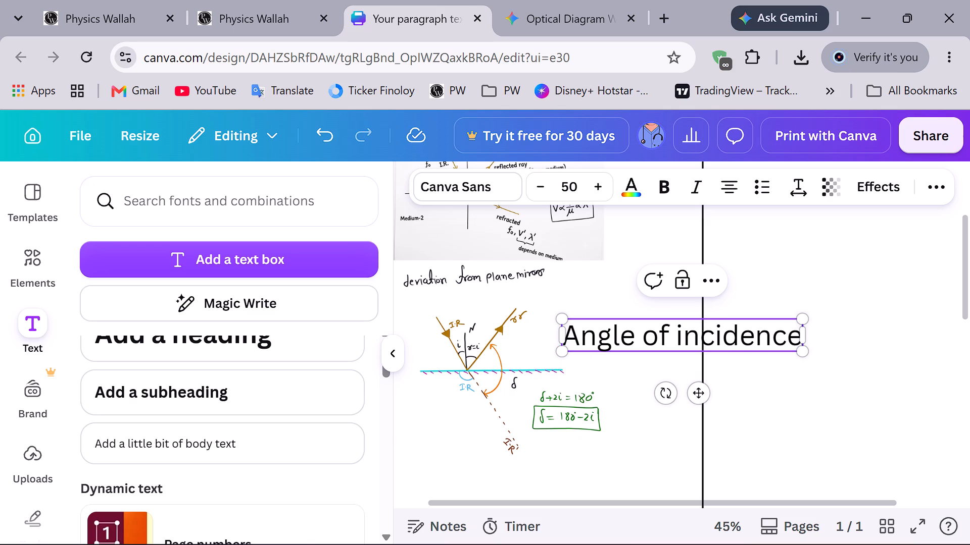
# Extend the new body text with "=Angle of reflection=90" after "Angle of incidence".
pyautogui.press('=')
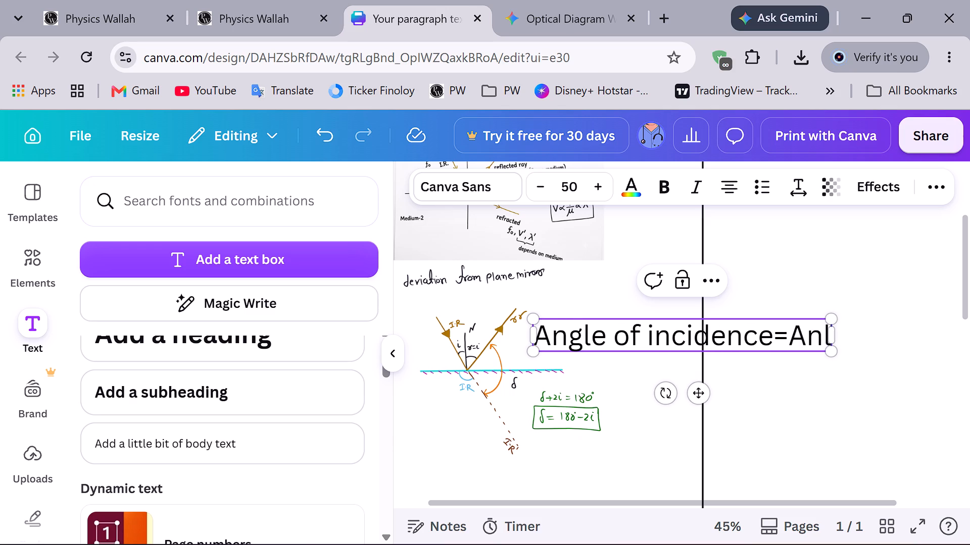
pyautogui.press('BackSpace')
pyautogui.press('BackSpace')
pyautogui.press('BackSpace')
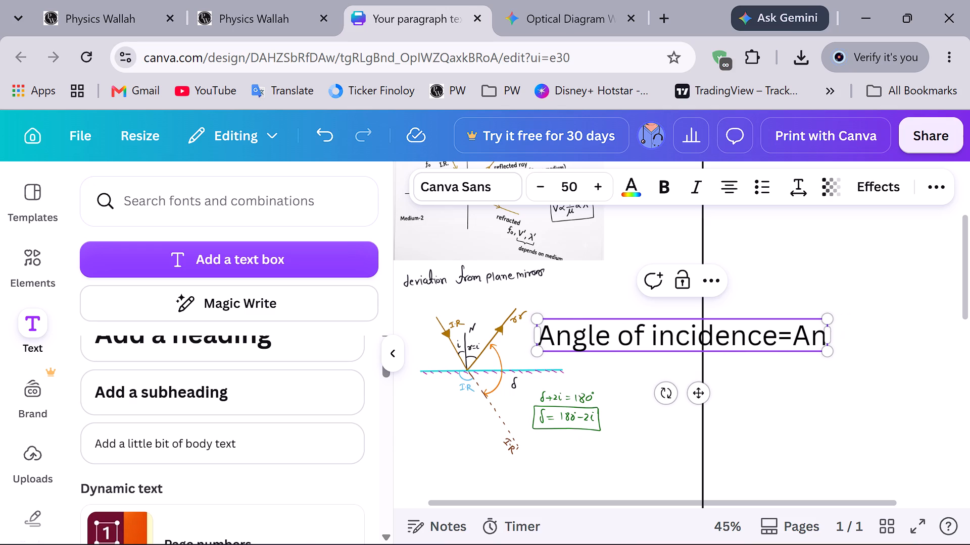
pyautogui.write('gle of e')
pyautogui.press('BackSpace')
pyautogui.write('rel')
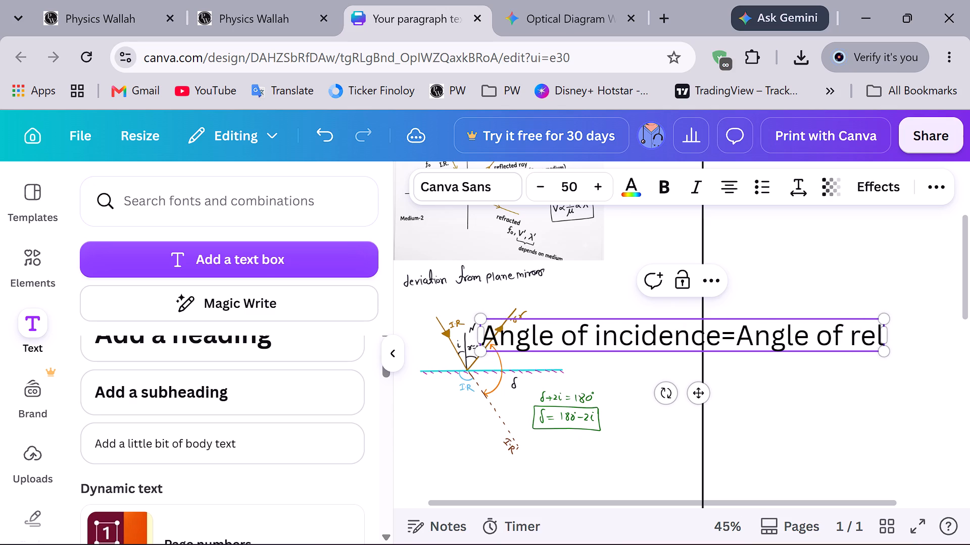
pyautogui.press('BackSpace')
pyautogui.write('f;')
pyautogui.press('BackSpace')
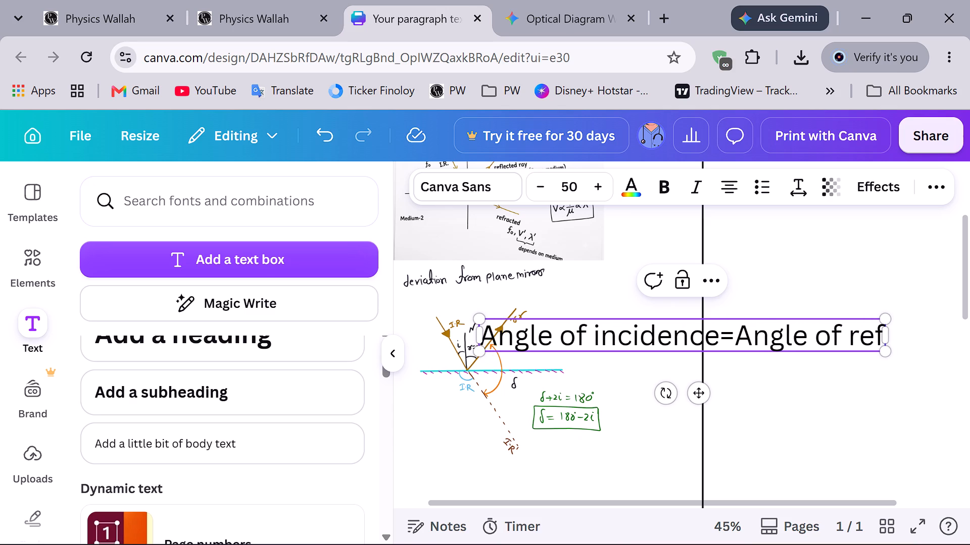
pyautogui.write('lection')
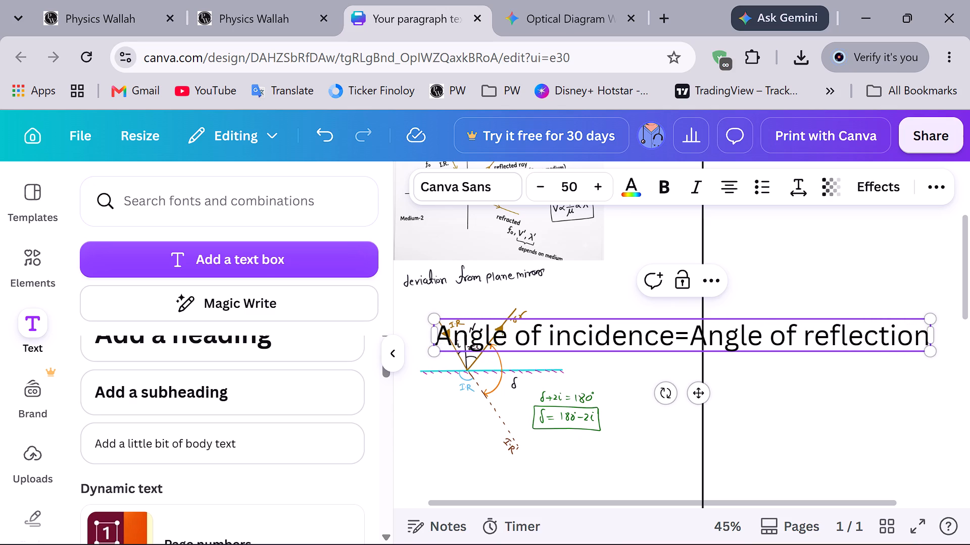
pyautogui.write('=9')
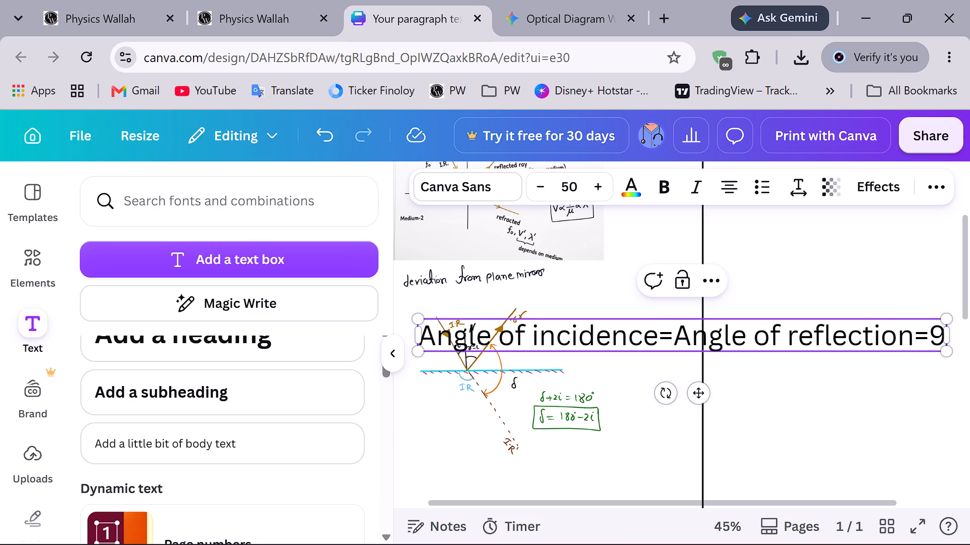
pyautogui.press('0')
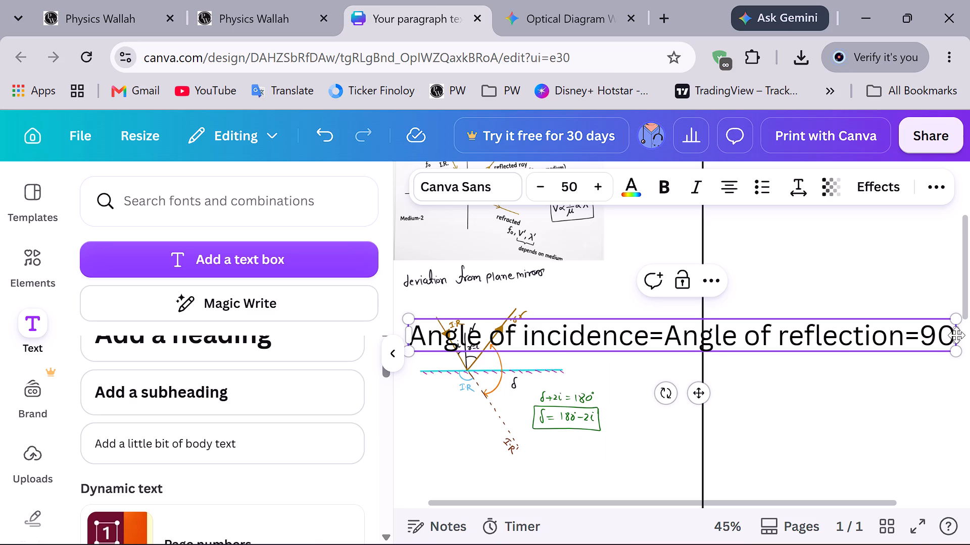
# Narrow the angle-of-incidence text box to a width of about 9 so its text wraps onto five lines.
pyautogui.moveTo(956, 335); pyautogui.dragTo(658, 306)
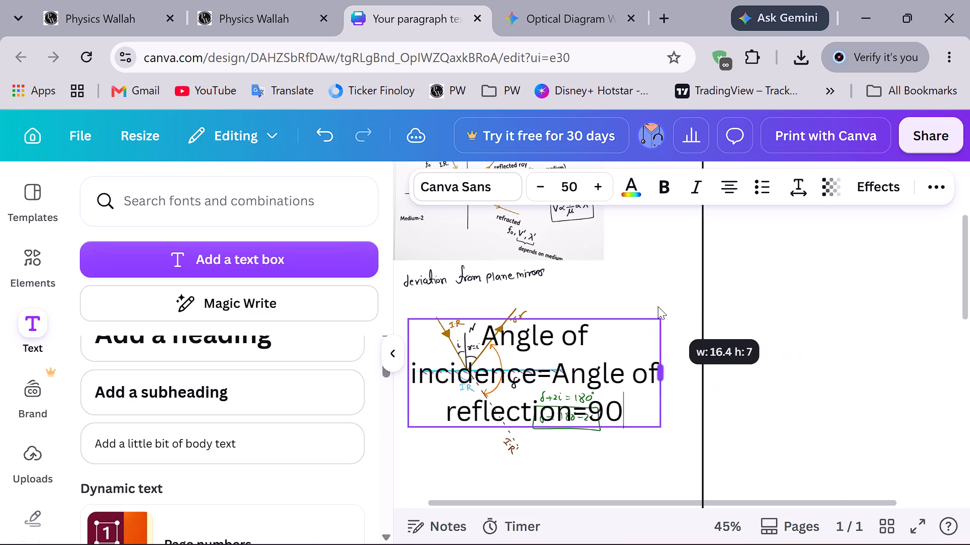
pyautogui.moveTo(658, 306); pyautogui.dragTo(545, 288)
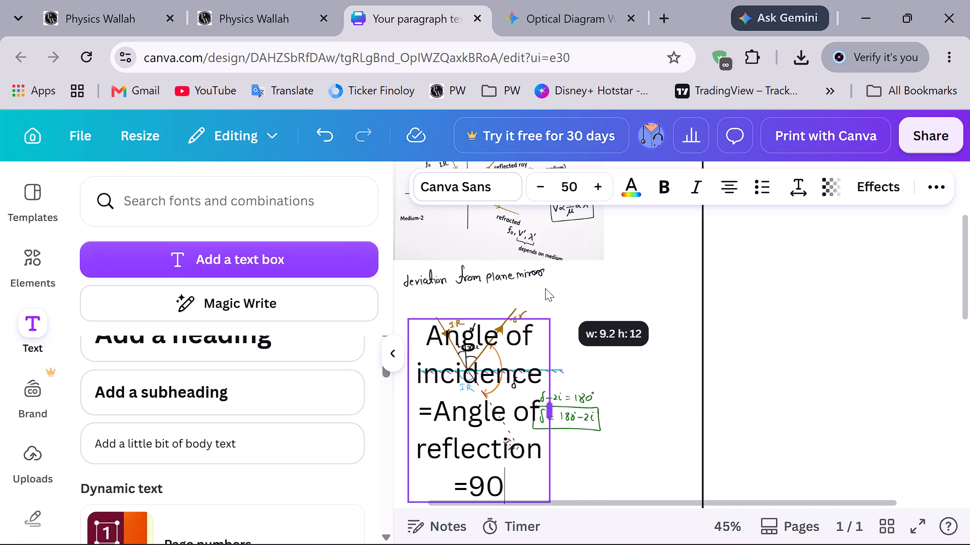
pyautogui.moveTo(545, 288); pyautogui.dragTo(542, 285)
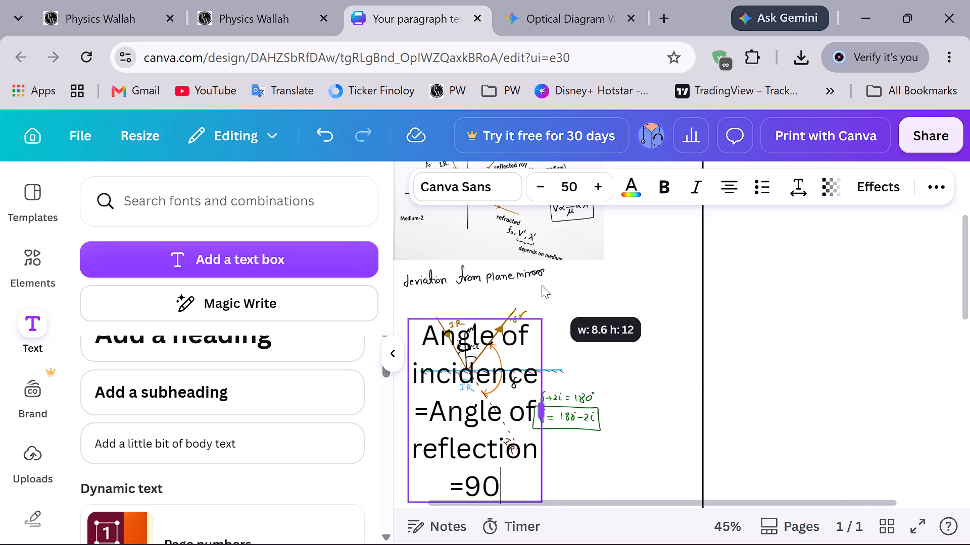
pyautogui.moveTo(542, 285); pyautogui.dragTo(546, 284)
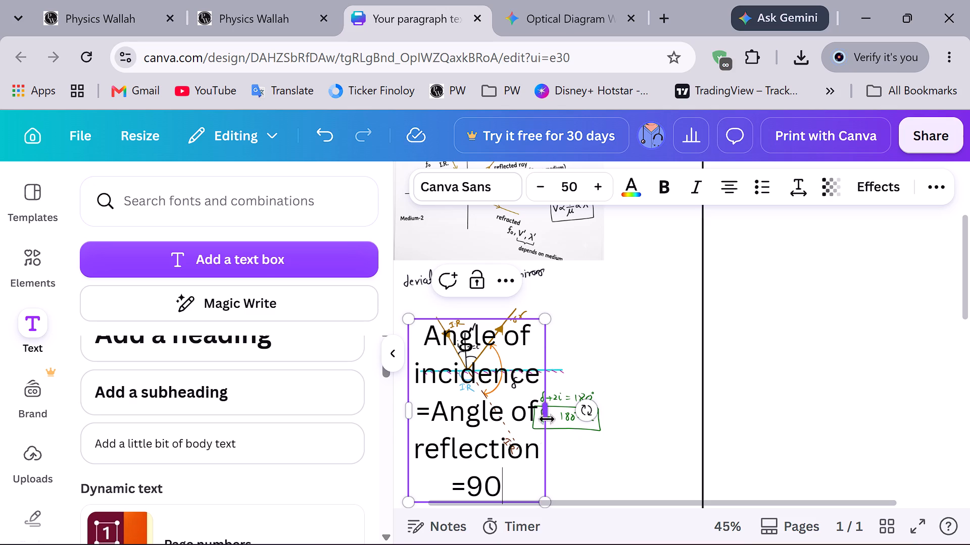
# Scale down the angle-of-incidence text box until its font size is about 17.7.
pyautogui.scroll(-1, 531, 467)
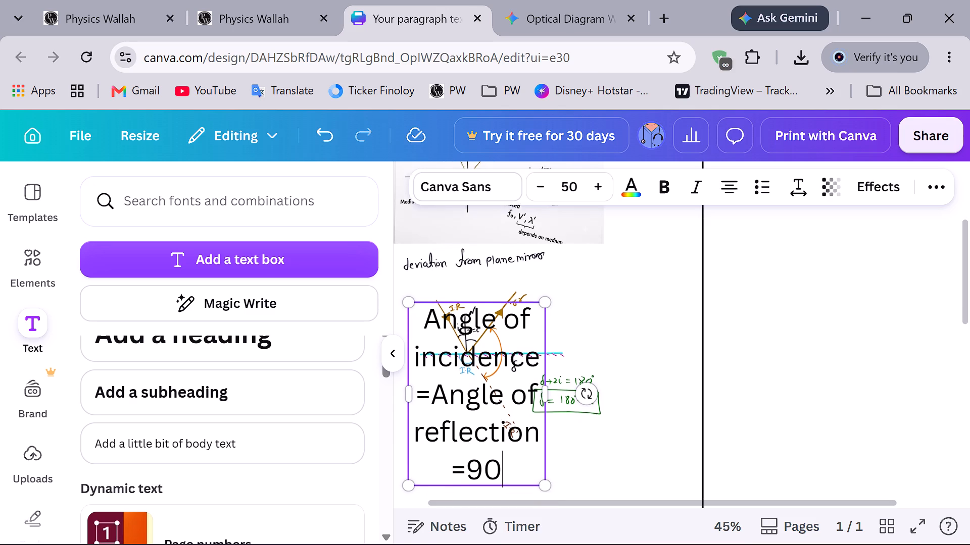
pyautogui.scroll(-1, 531, 467)
pyautogui.moveTo(547, 477); pyautogui.dragTo(466, 353)
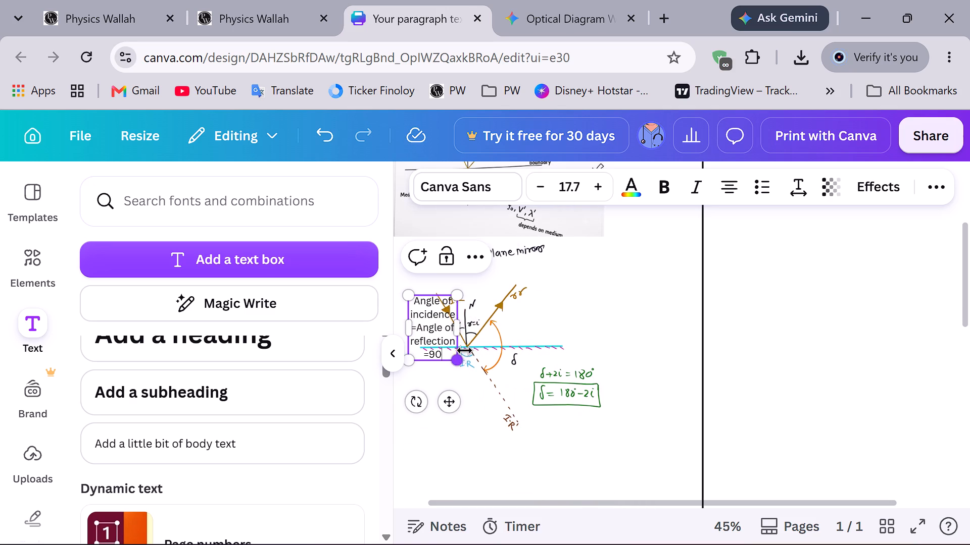
pyautogui.moveTo(441, 330); pyautogui.dragTo(460, 334)
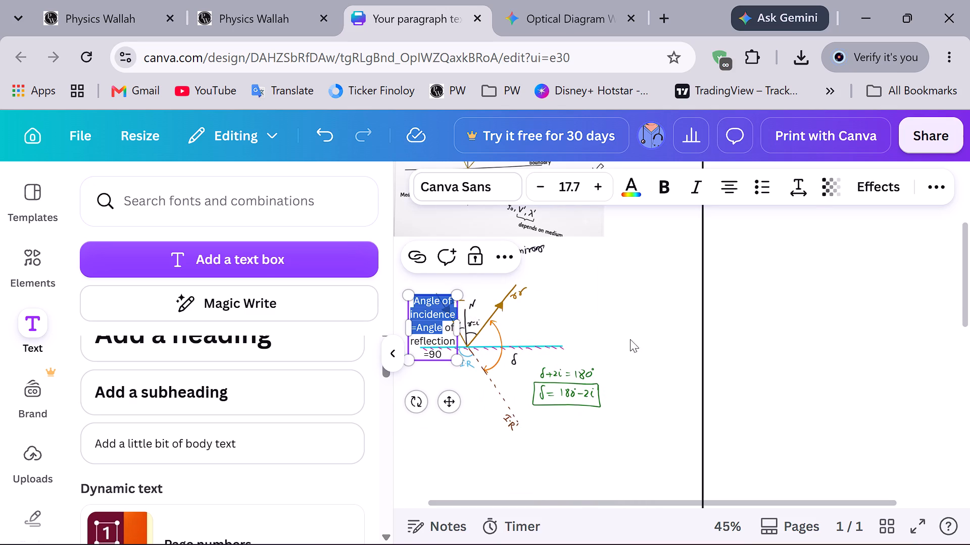
pyautogui.click(663, 335)
pyautogui.click(432, 318)
pyautogui.moveTo(448, 407); pyautogui.dragTo(568, 391)
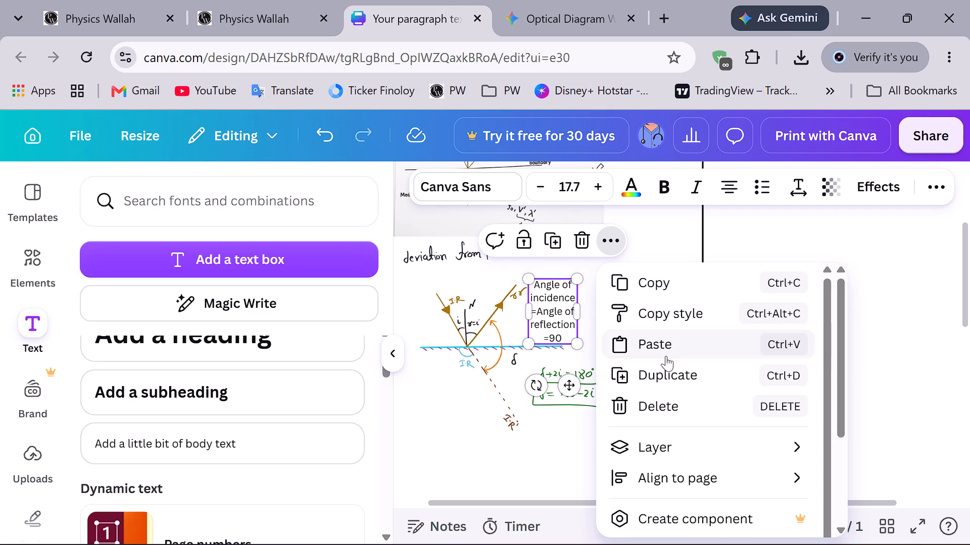
pyautogui.scroll(-3, 678, 399)
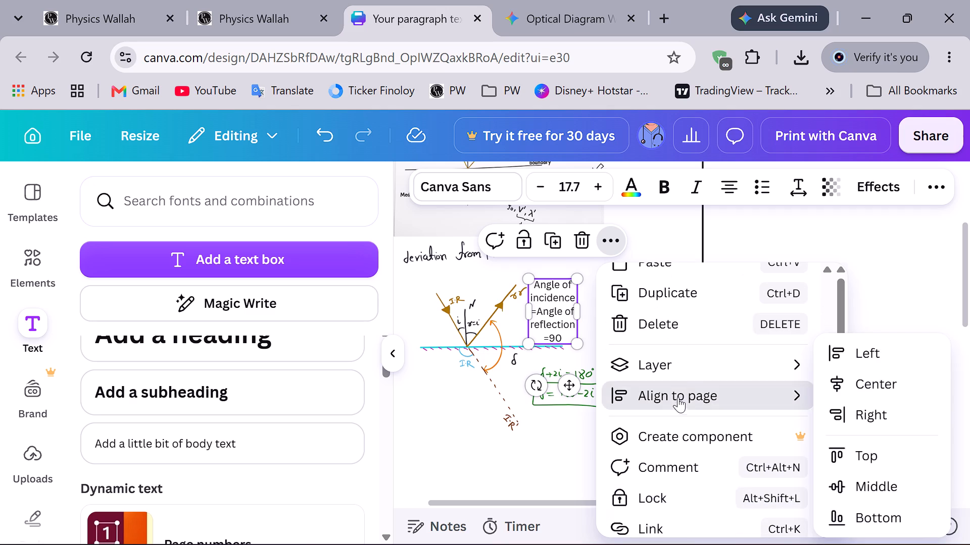
pyautogui.scroll(3, 700, 344)
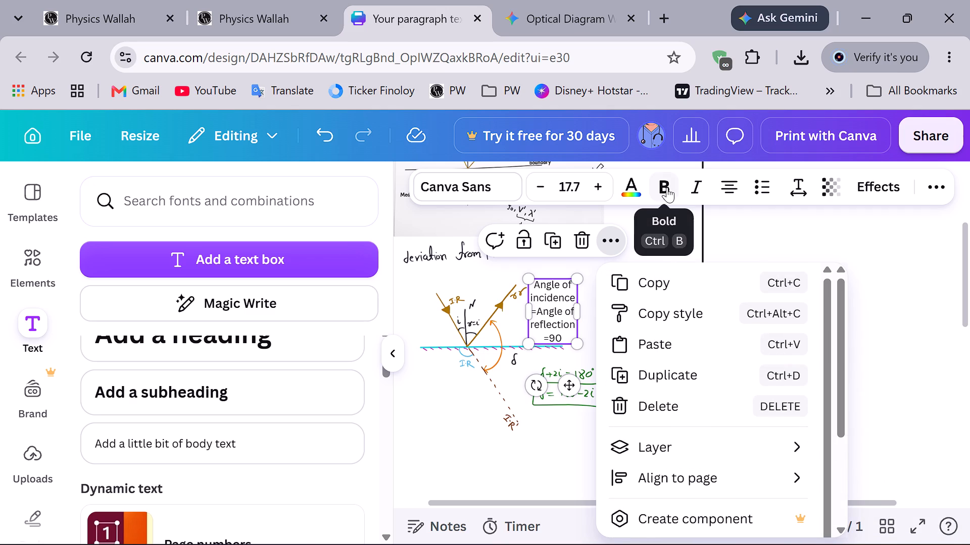
pyautogui.click(667, 187)
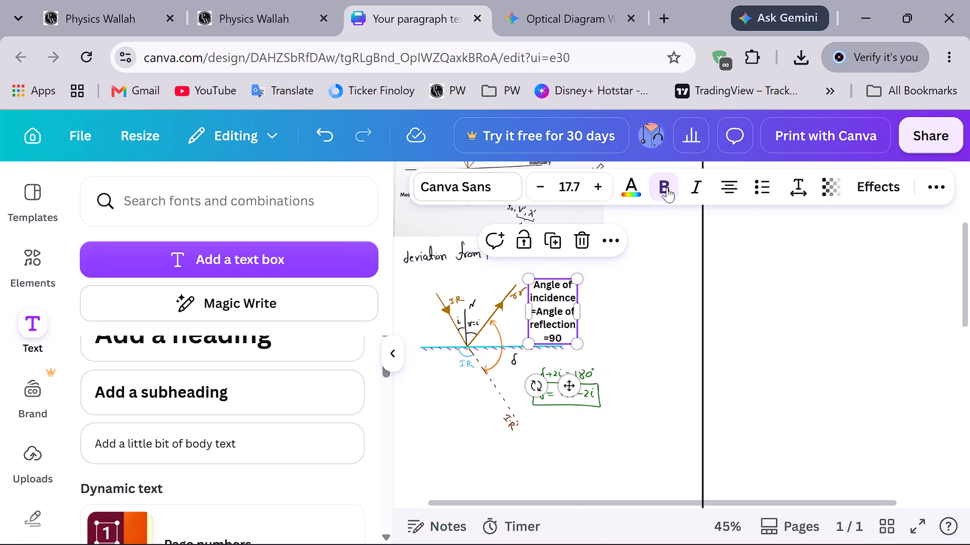
pyautogui.click(699, 186)
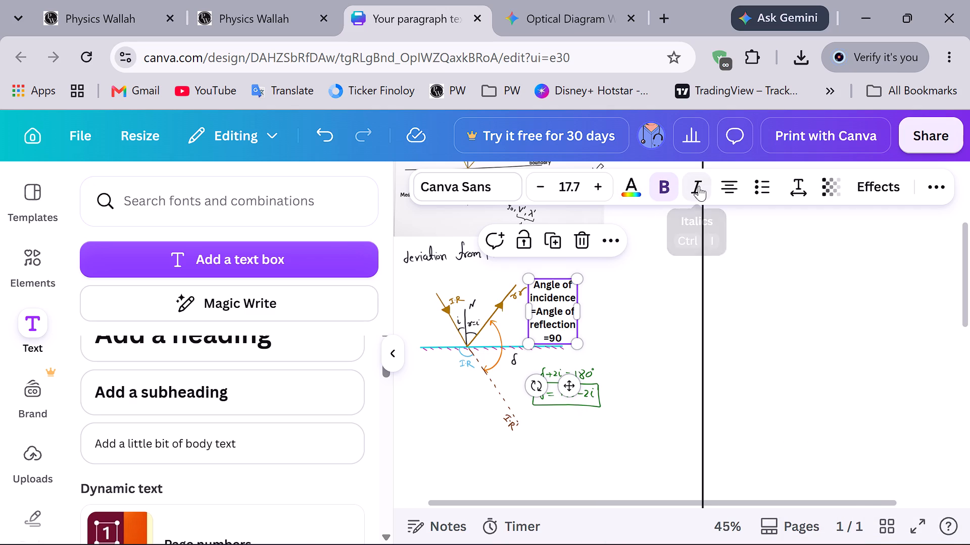
# Append "(condition of grazzing rays" after "=90" in the text box, checking the term in the Physics Wallah notes.
pyautogui.click(556, 298)
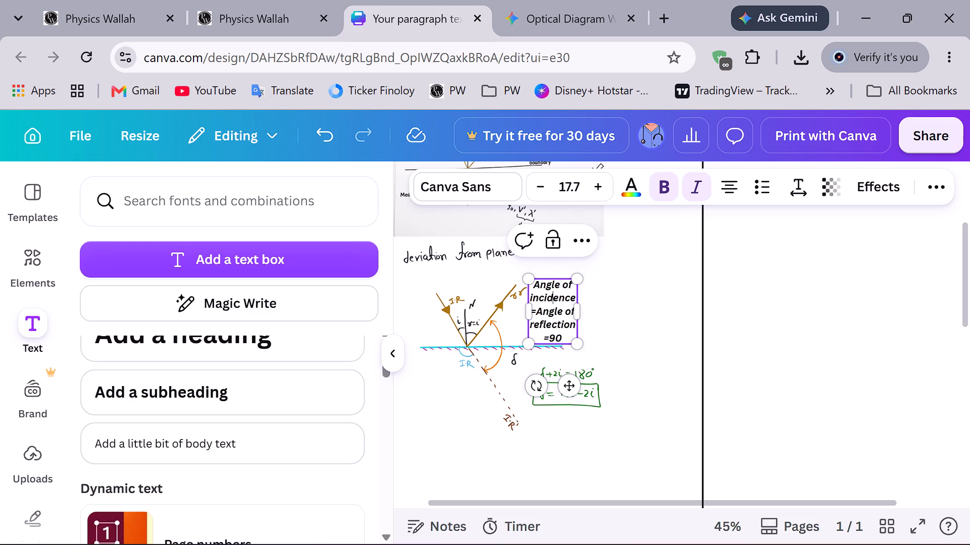
pyautogui.click(567, 335)
pyautogui.press('9')
pyautogui.press('BackSpace')
pyautogui.hotkey('shift', '(')
pyautogui.write('condition')
pyautogui.press('space')
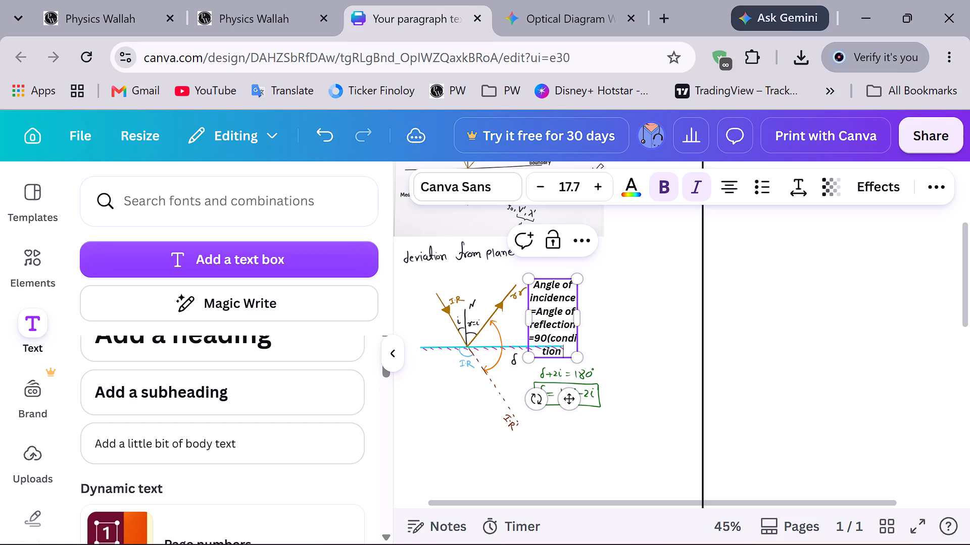
pyautogui.press('o')
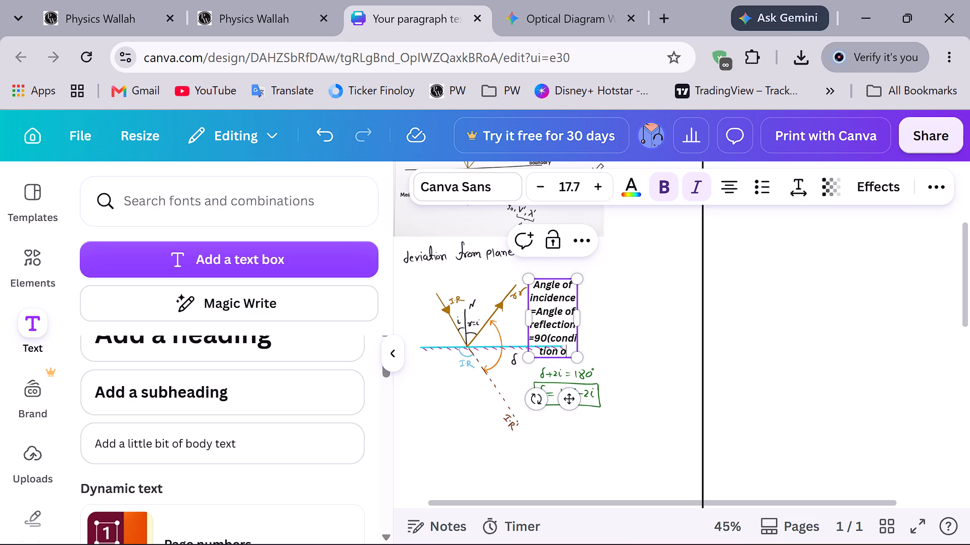
pyautogui.write('f')
pyautogui.press('space')
pyautogui.click(265, 3)
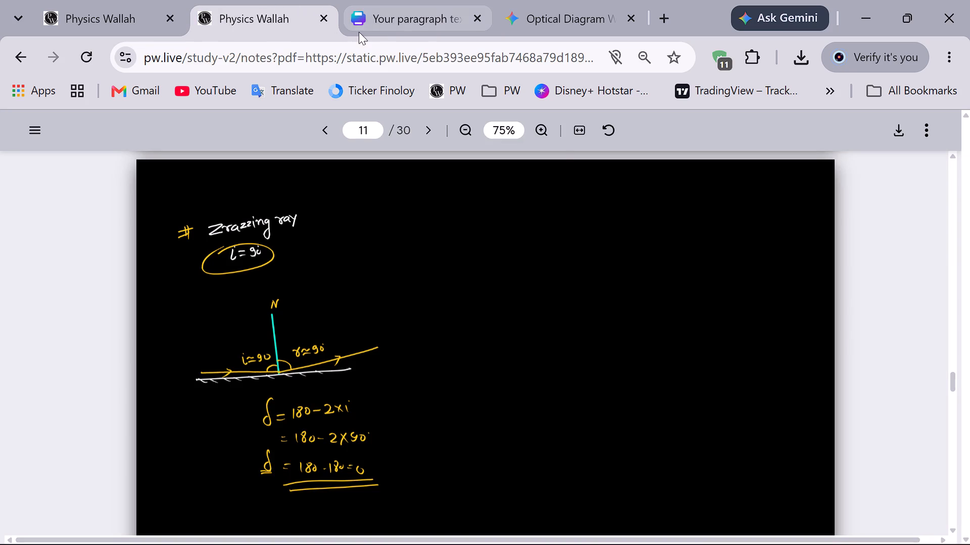
pyautogui.click(401, 14)
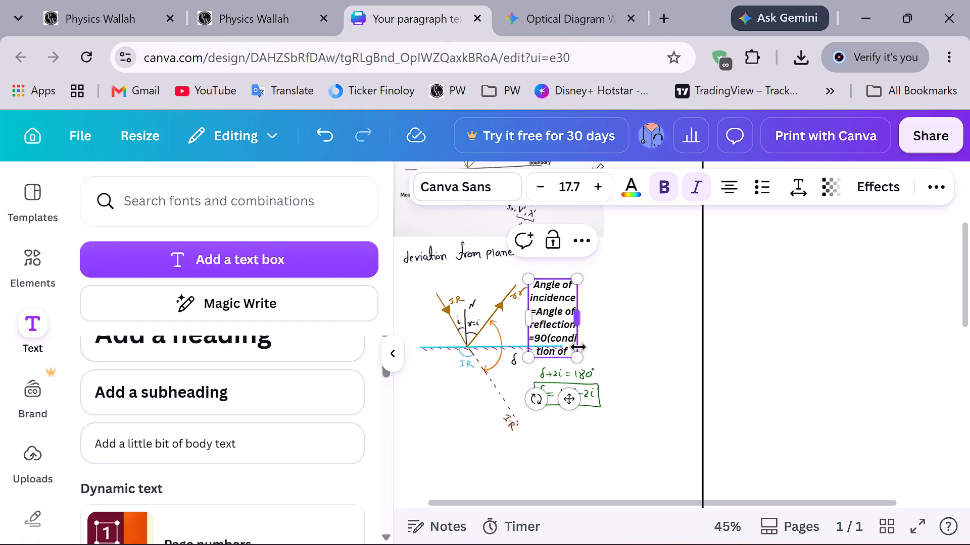
pyautogui.write('gra')
pyautogui.write('zzing rays')
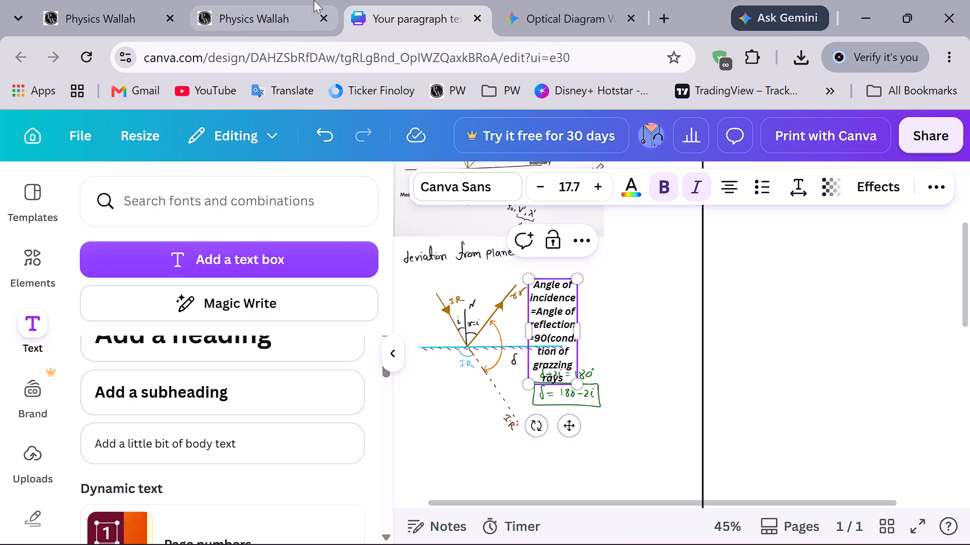
pyautogui.click(263, 26)
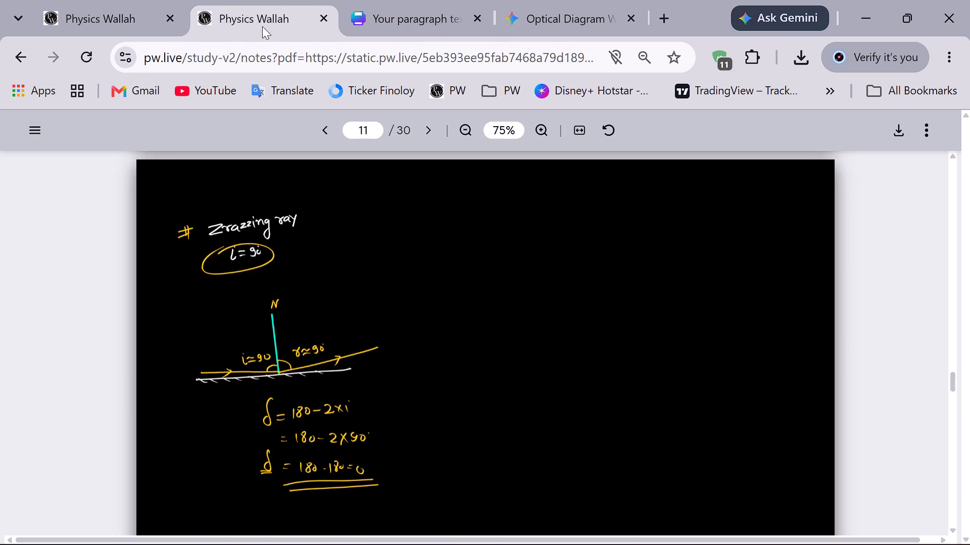
pyautogui.click(411, 10)
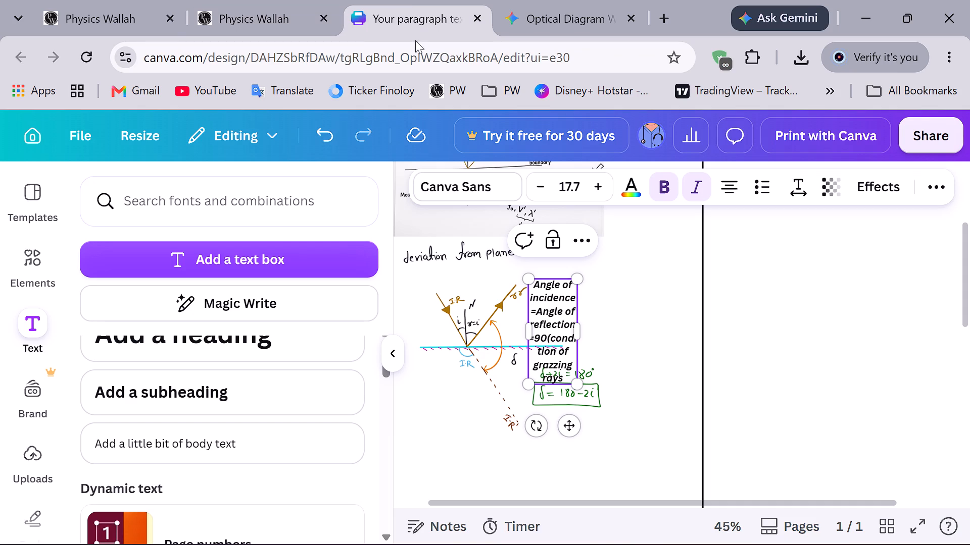
# Widen the angle-of-incidence text box to just over 8 so its text wraps onto three lines.
pyautogui.moveTo(580, 338); pyautogui.dragTo(589, 329)
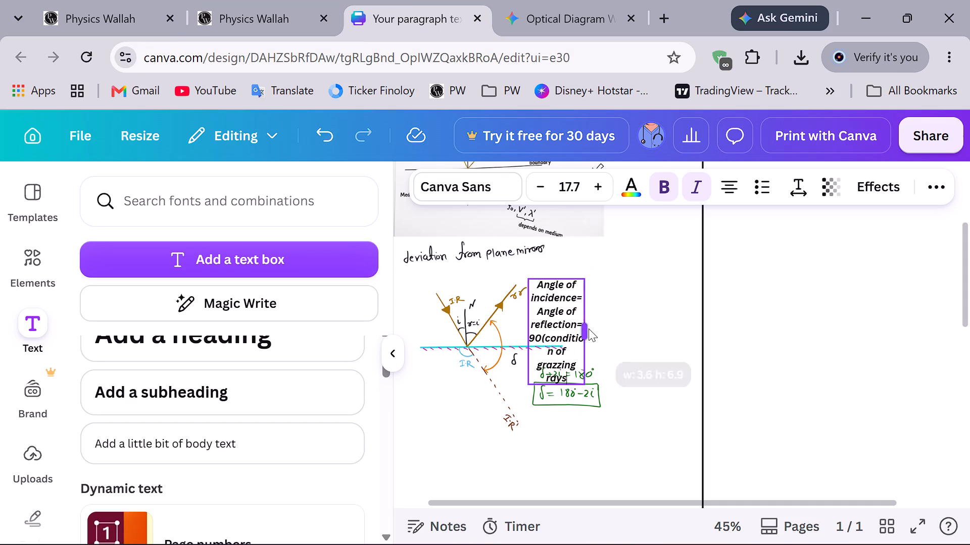
pyautogui.moveTo(589, 329); pyautogui.dragTo(615, 328)
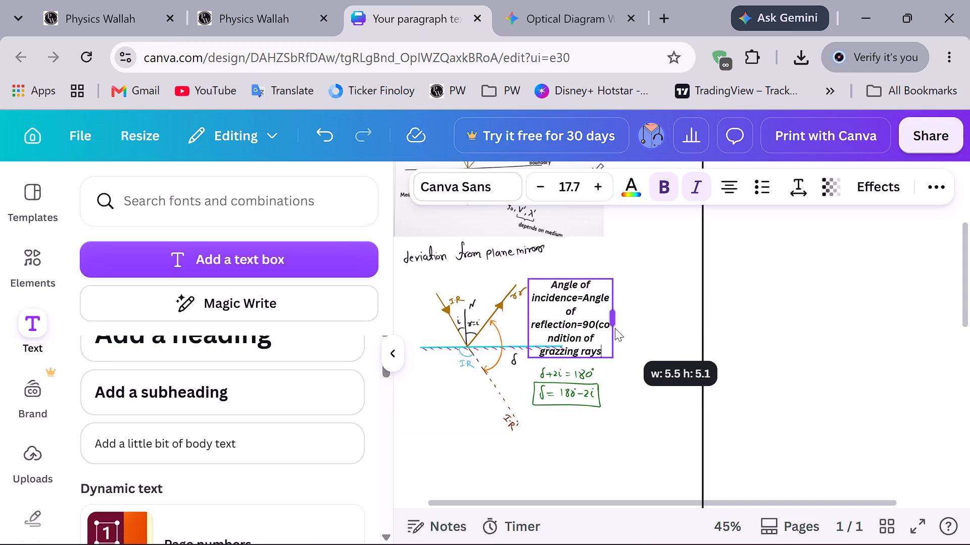
pyautogui.moveTo(615, 328); pyautogui.dragTo(652, 331)
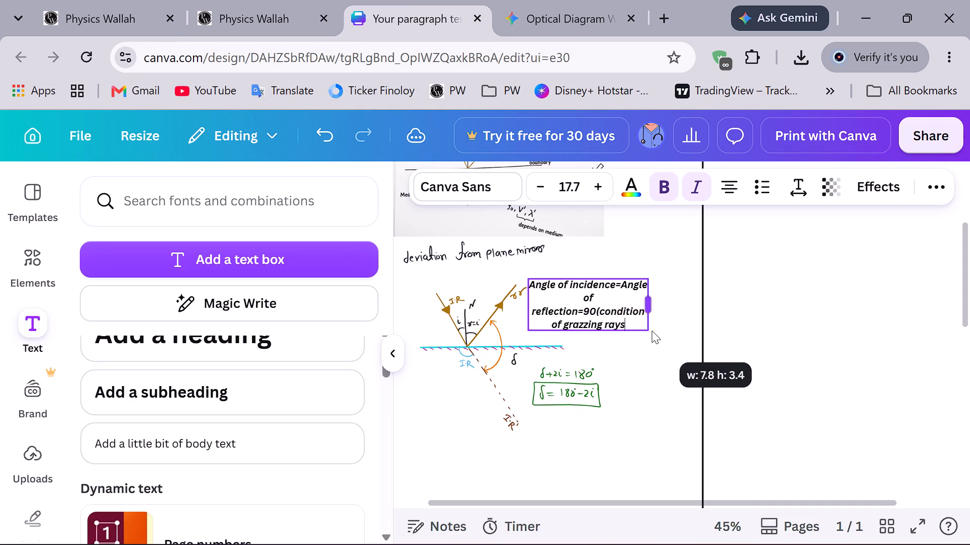
pyautogui.moveTo(652, 331); pyautogui.dragTo(655, 325)
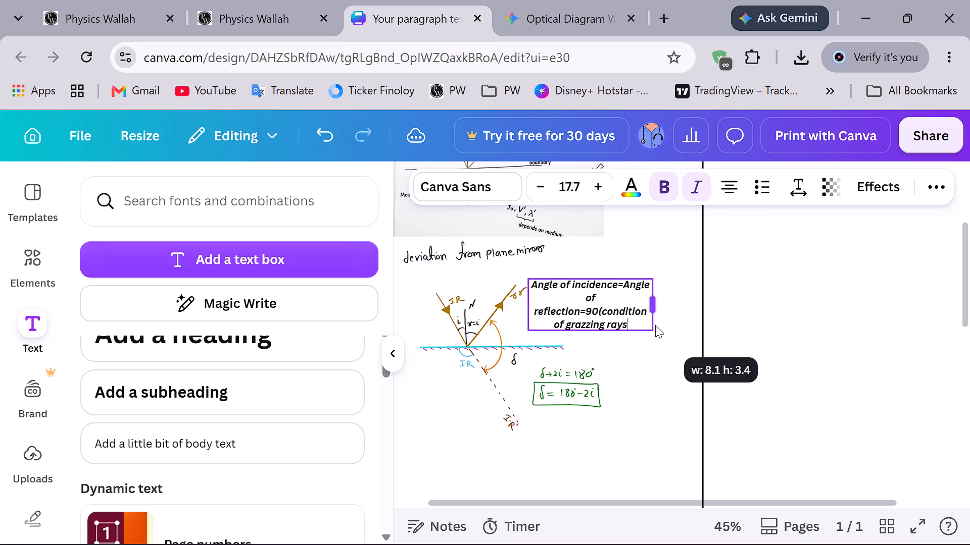
pyautogui.moveTo(655, 325); pyautogui.dragTo(661, 325)
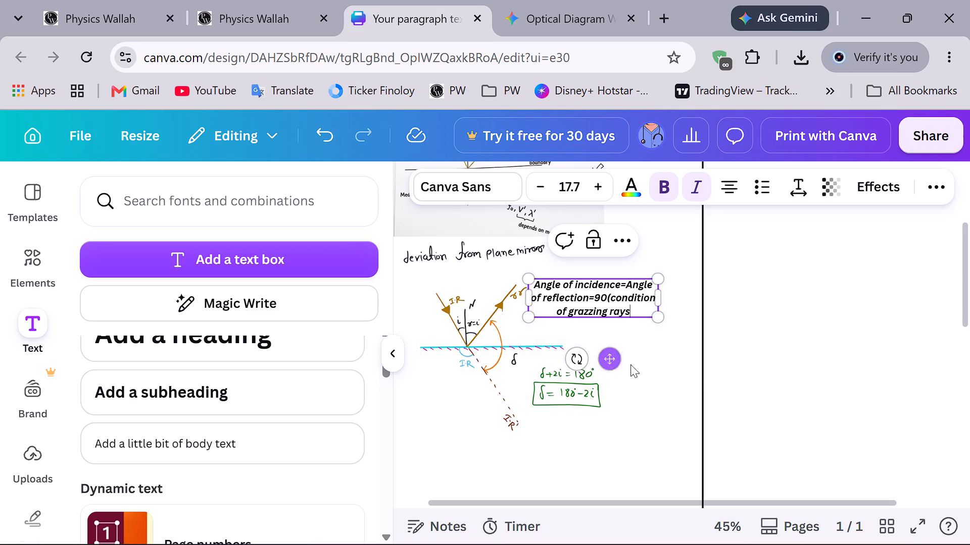
pyautogui.click(664, 352)
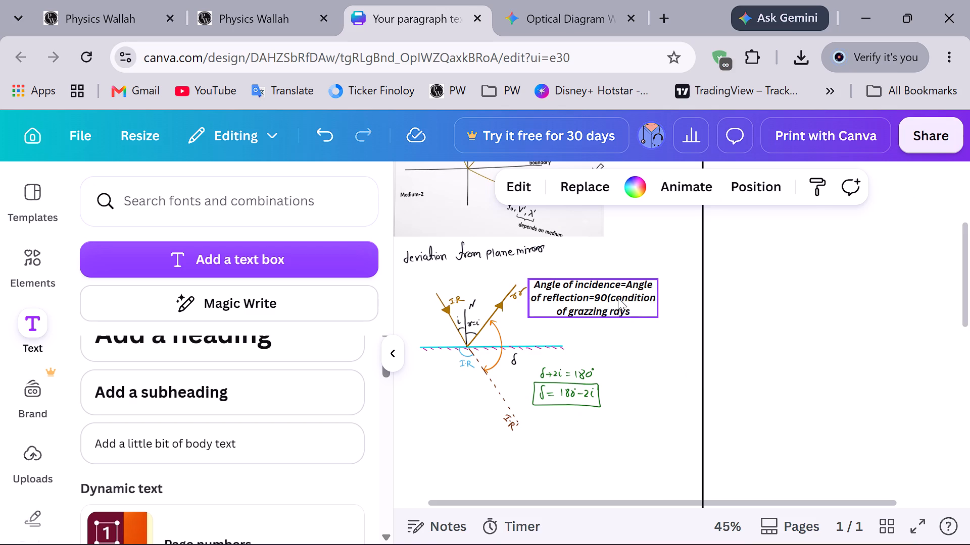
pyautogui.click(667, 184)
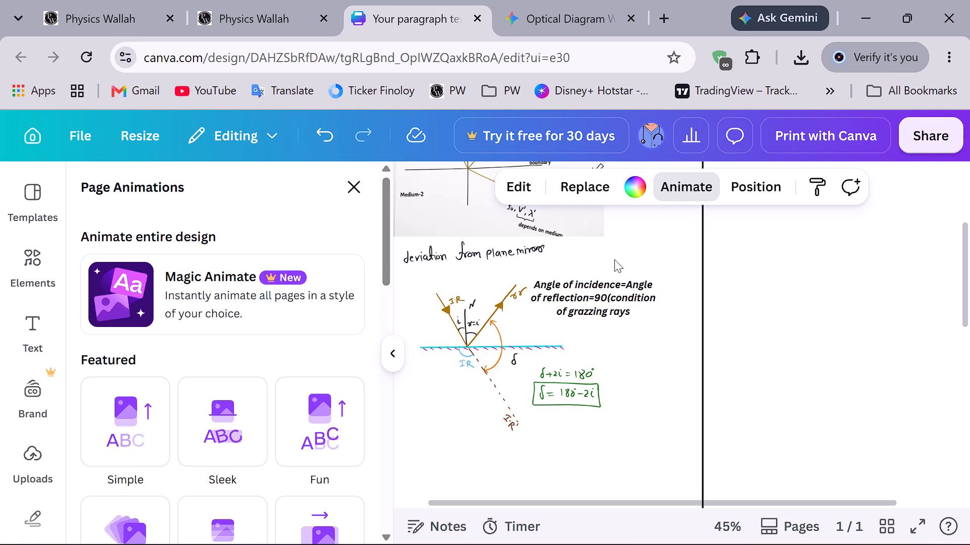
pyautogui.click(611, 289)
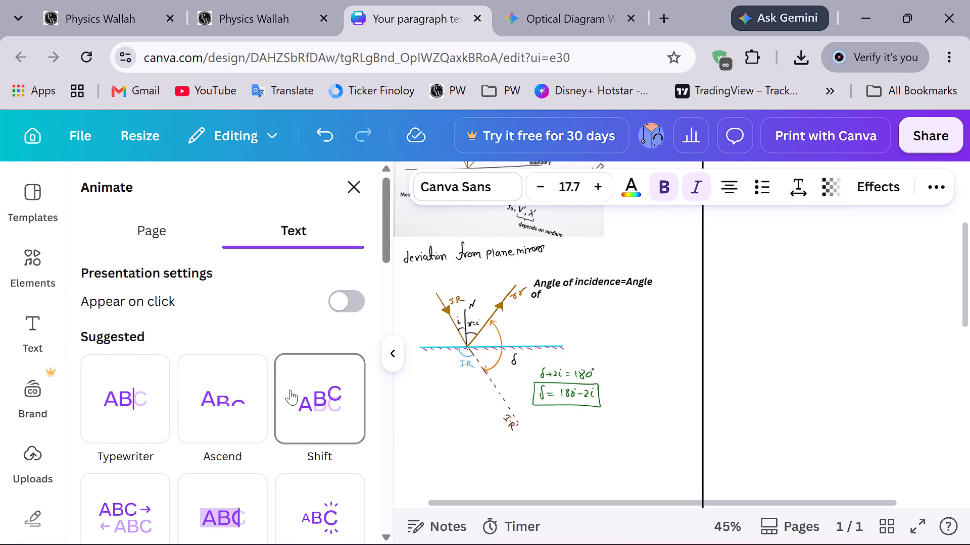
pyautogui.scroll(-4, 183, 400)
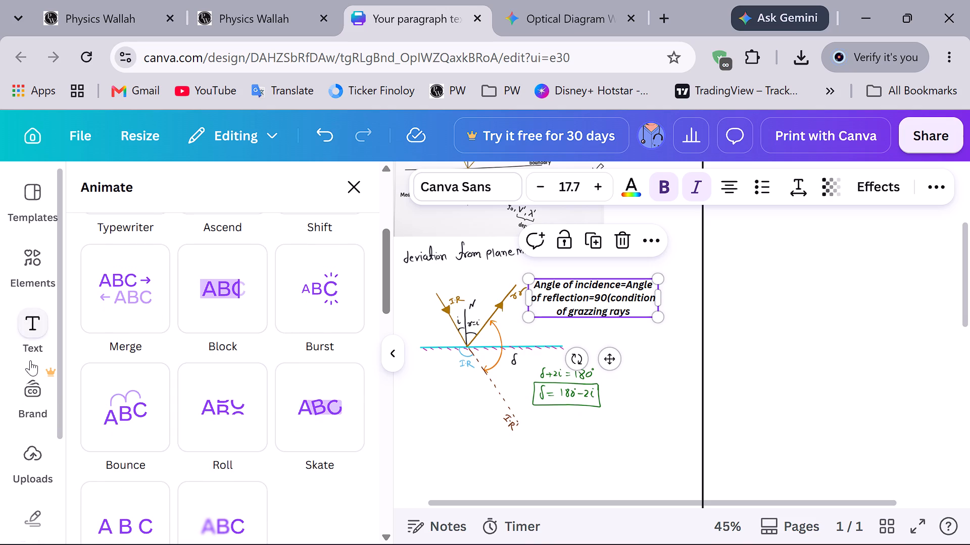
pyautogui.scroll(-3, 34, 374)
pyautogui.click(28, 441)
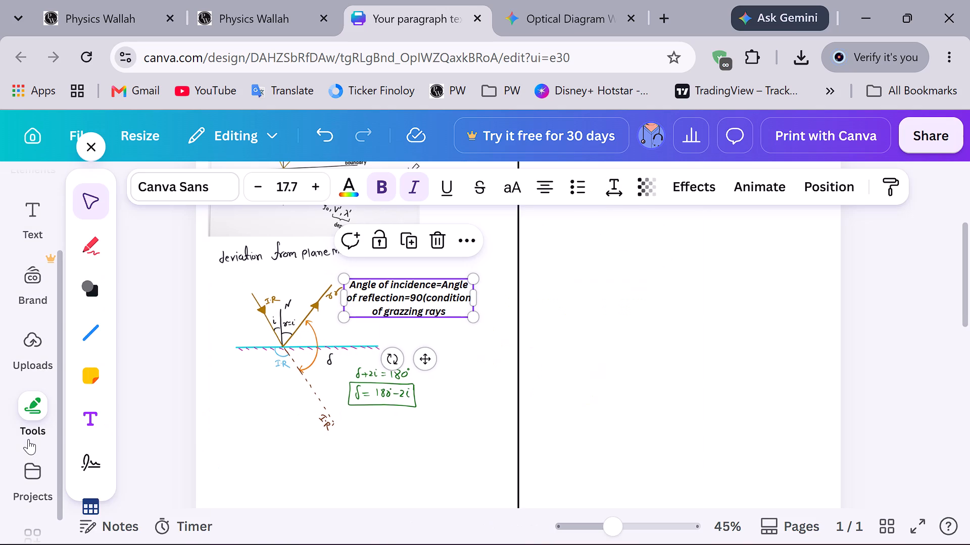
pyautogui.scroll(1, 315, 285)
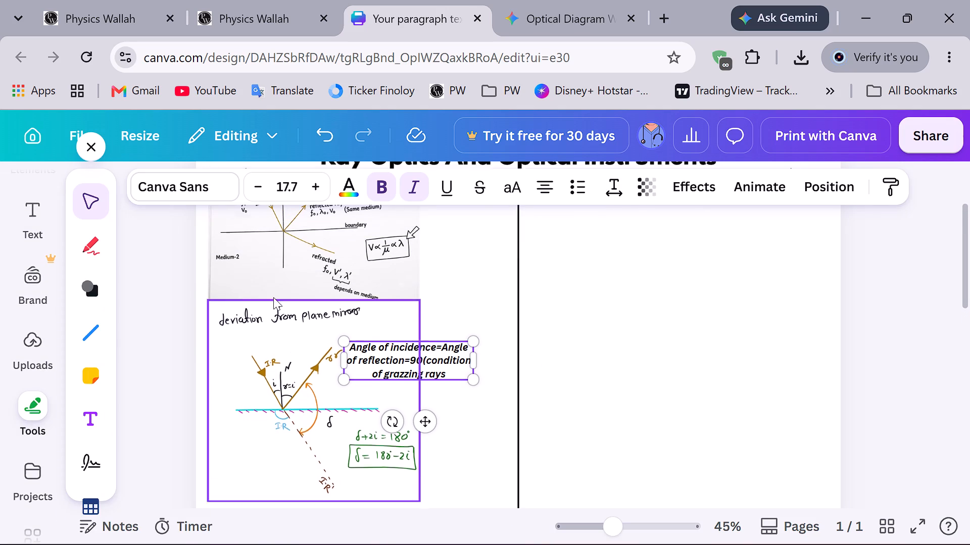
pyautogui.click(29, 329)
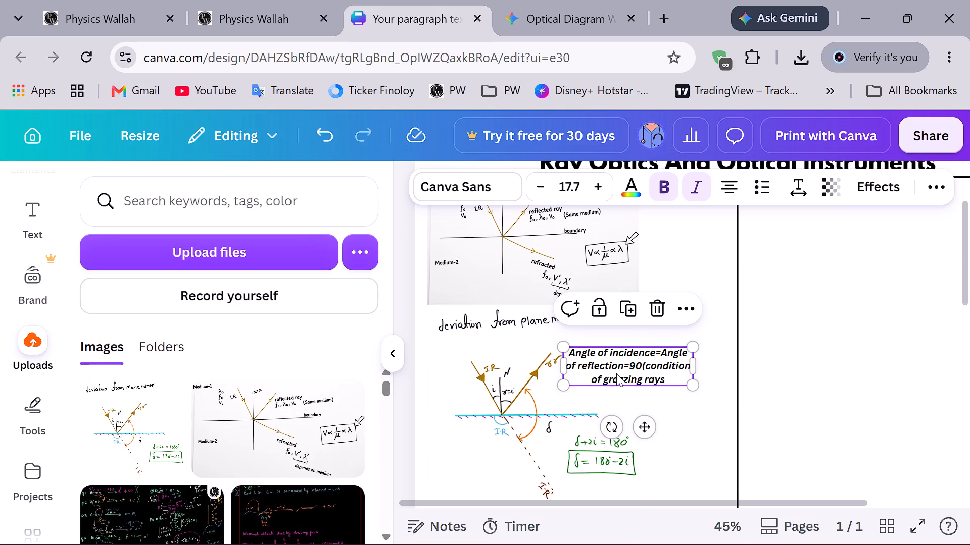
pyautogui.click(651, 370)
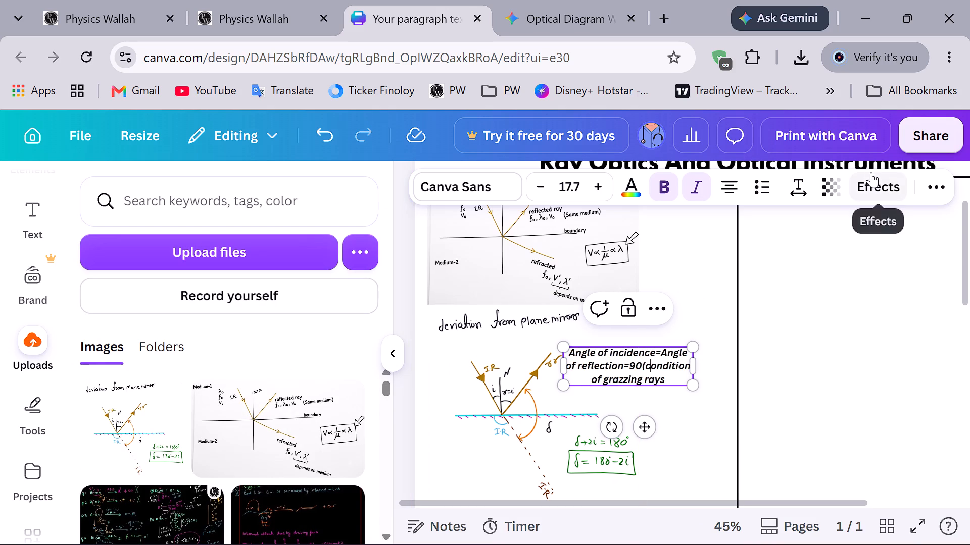
# Change the colour of the whole angle-of-incidence text to red.
pyautogui.click(939, 185)
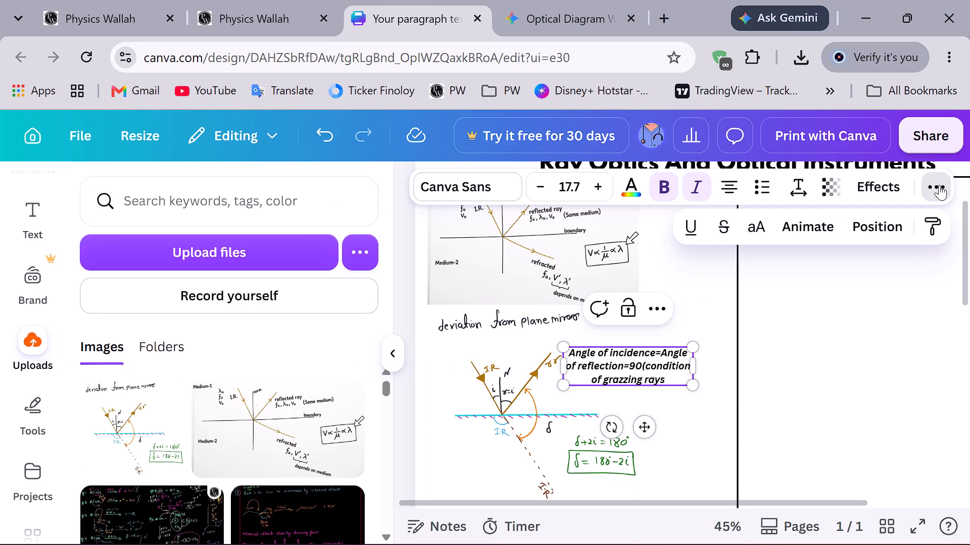
pyautogui.click(939, 185)
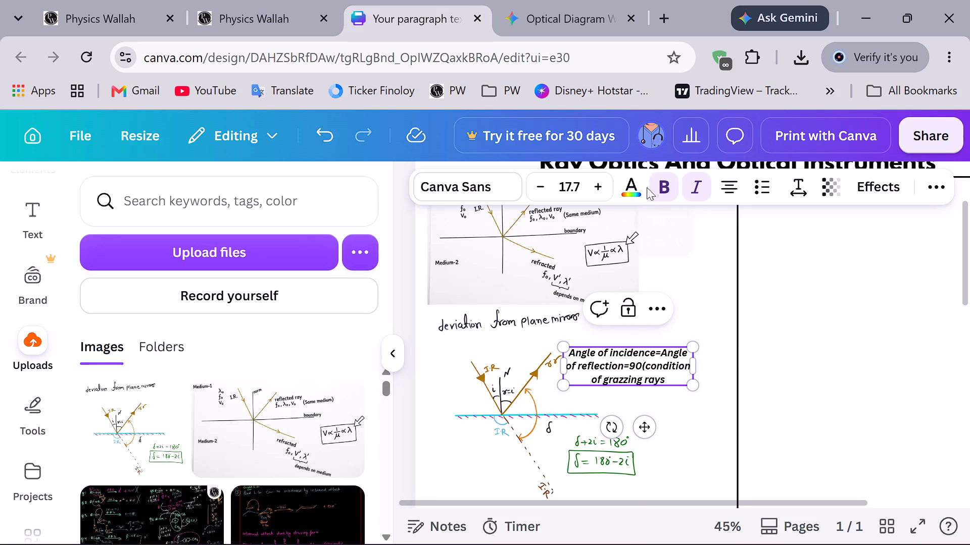
pyautogui.click(634, 185)
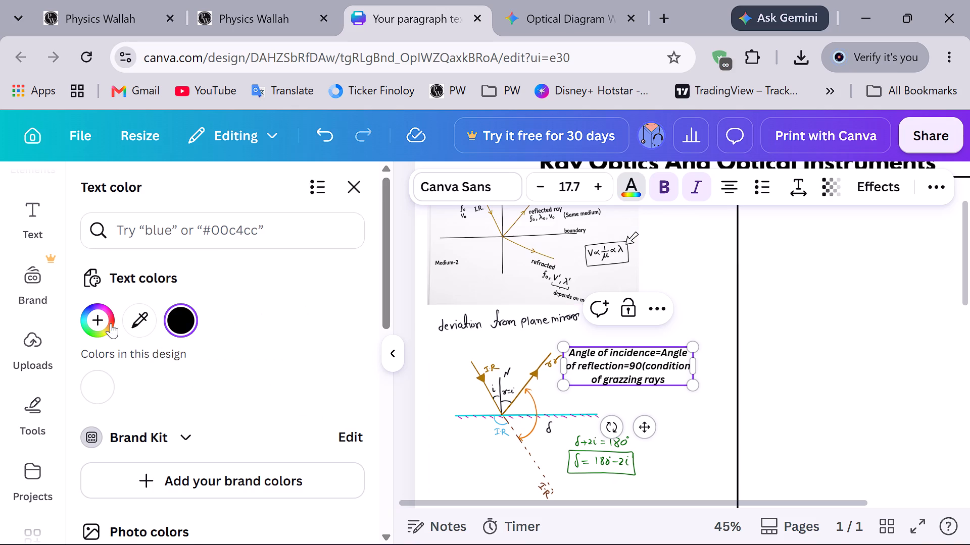
pyautogui.scroll(-3, 113, 330)
pyautogui.scroll(-4, 240, 415)
pyautogui.scroll(1, 224, 396)
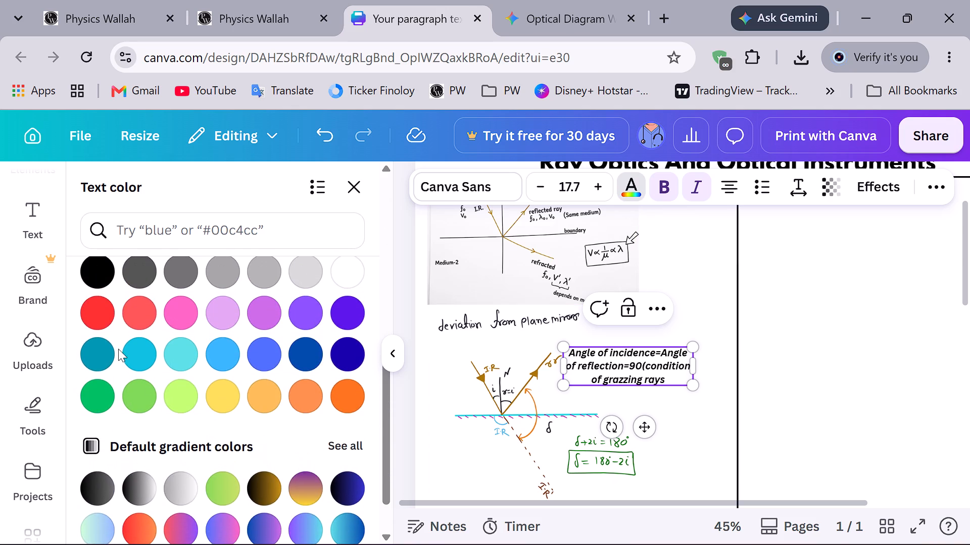
pyautogui.click(101, 309)
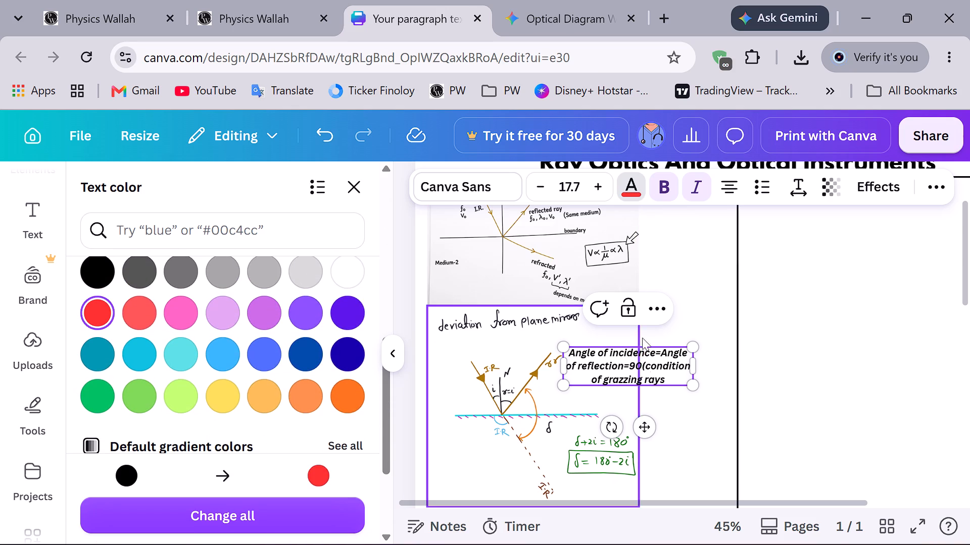
pyautogui.click(672, 369)
pyautogui.click(671, 379)
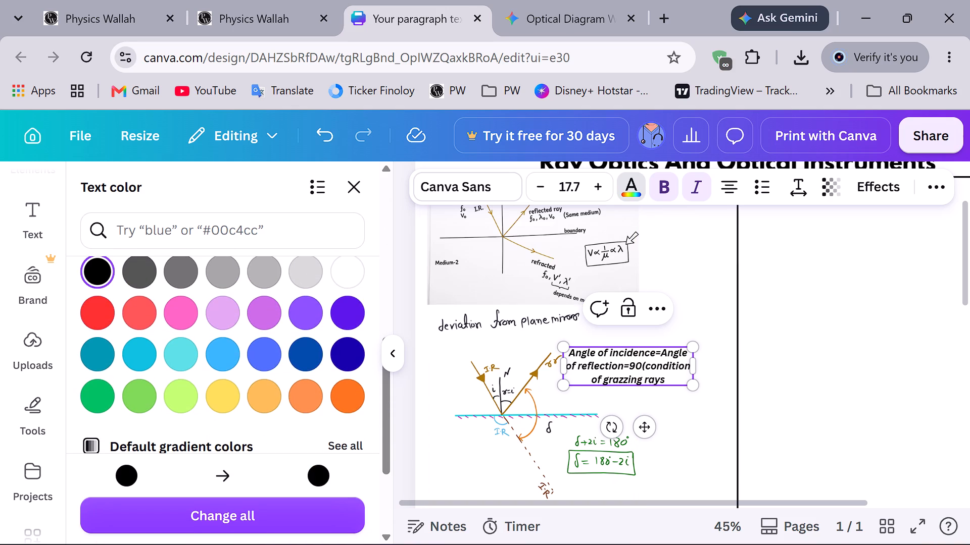
pyautogui.moveTo(570, 350); pyautogui.dragTo(668, 380)
pyautogui.click(103, 302)
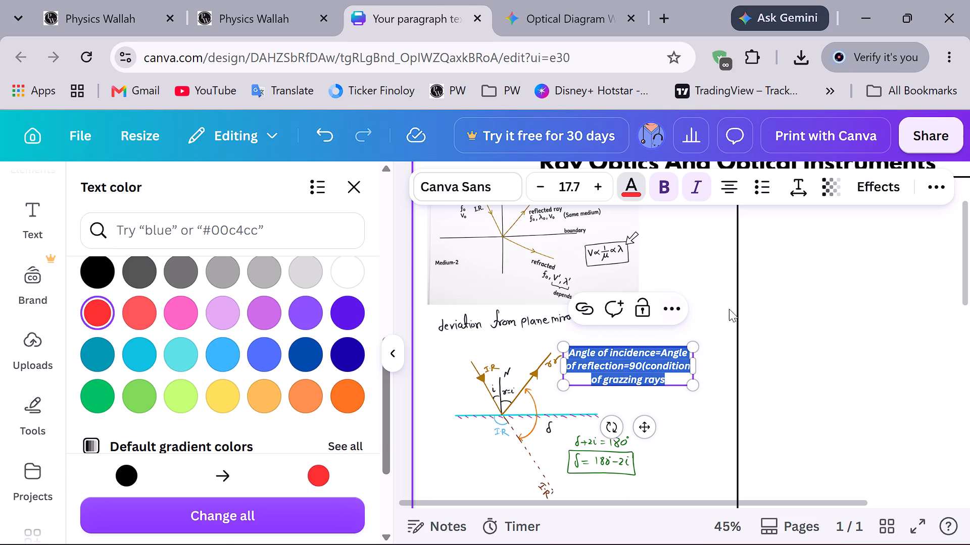
pyautogui.click(718, 290)
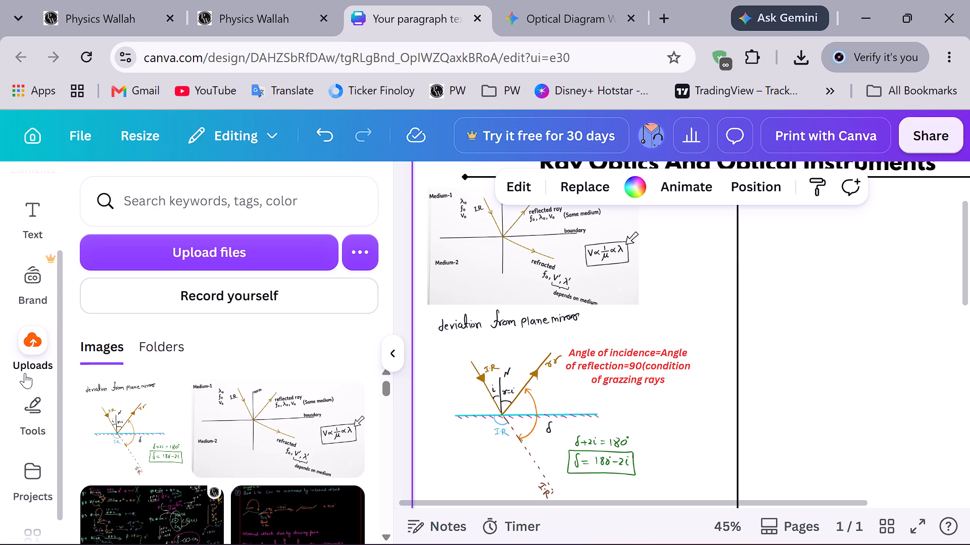
# Browse the shape categories in the elements library for a shape to frame the angle-of-incidence text.
pyautogui.scroll(1, 25, 373)
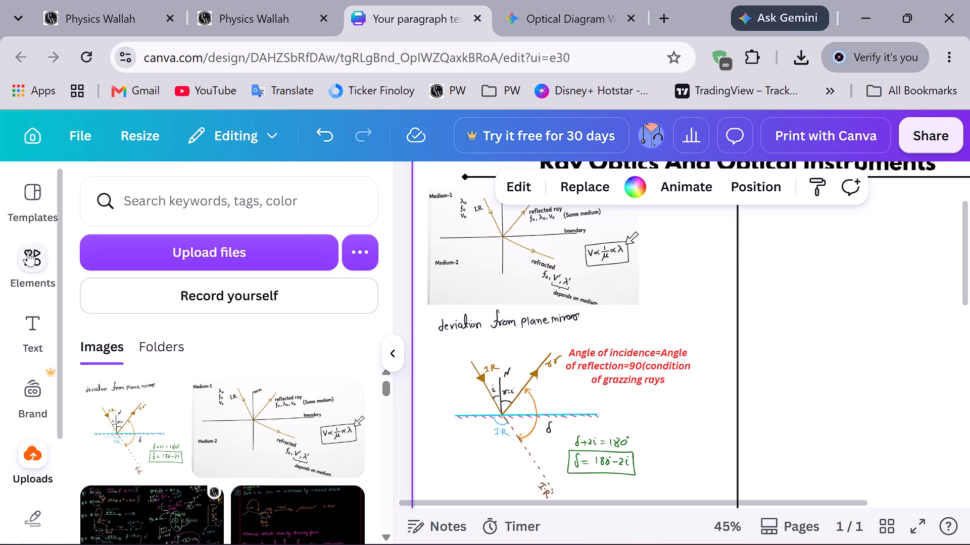
pyautogui.click(31, 261)
pyautogui.scroll(-3, 220, 298)
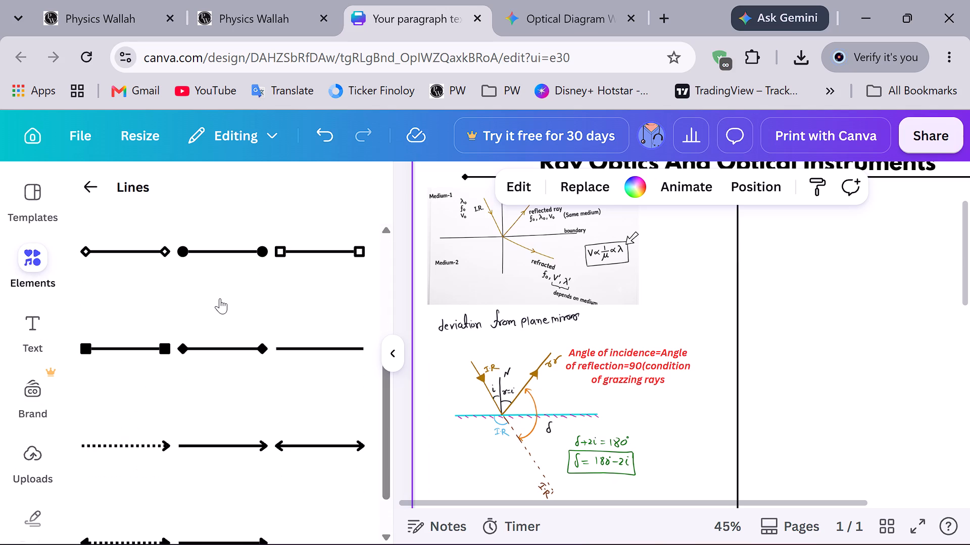
pyautogui.scroll(1, 118, 188)
pyautogui.click(85, 183)
pyautogui.scroll(-4, 274, 373)
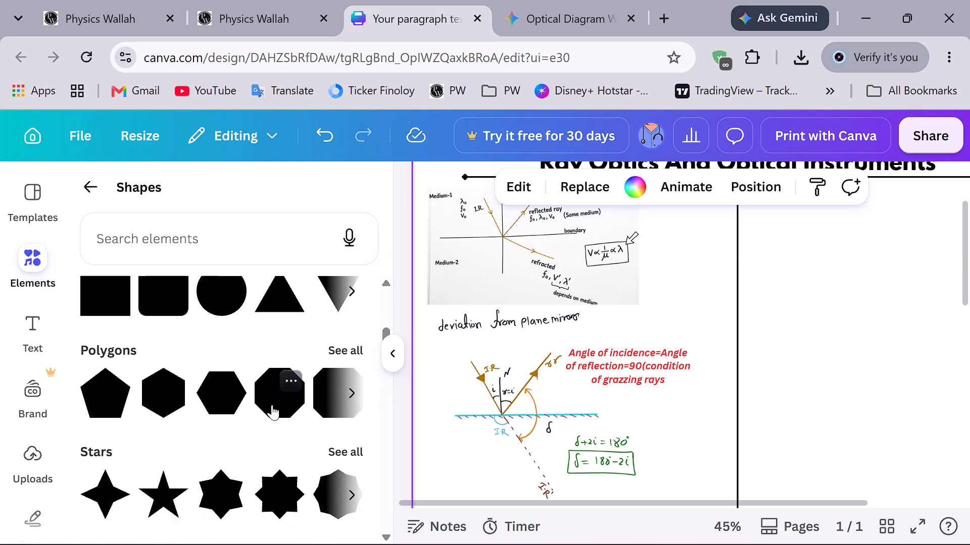
pyautogui.scroll(-13, 272, 406)
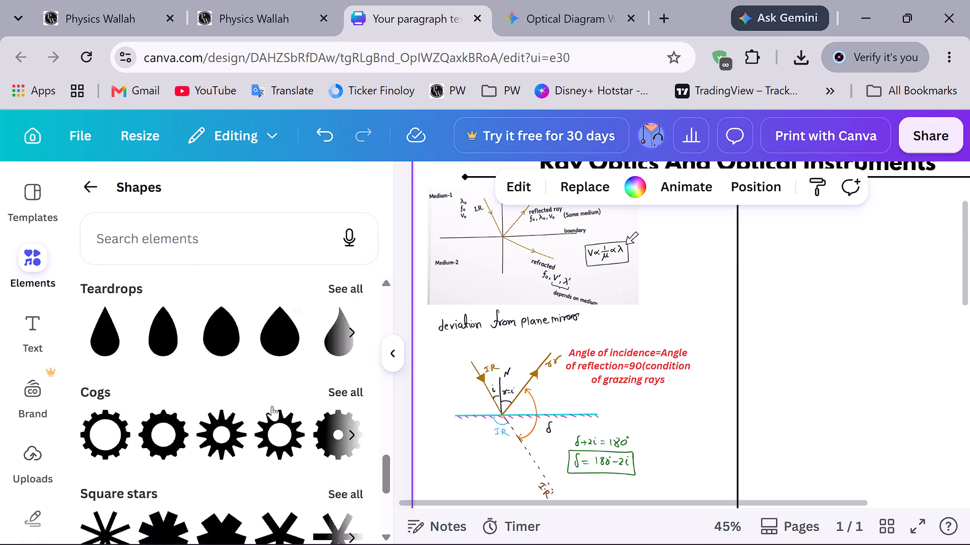
pyautogui.scroll(-9, 272, 406)
pyautogui.scroll(10, 266, 403)
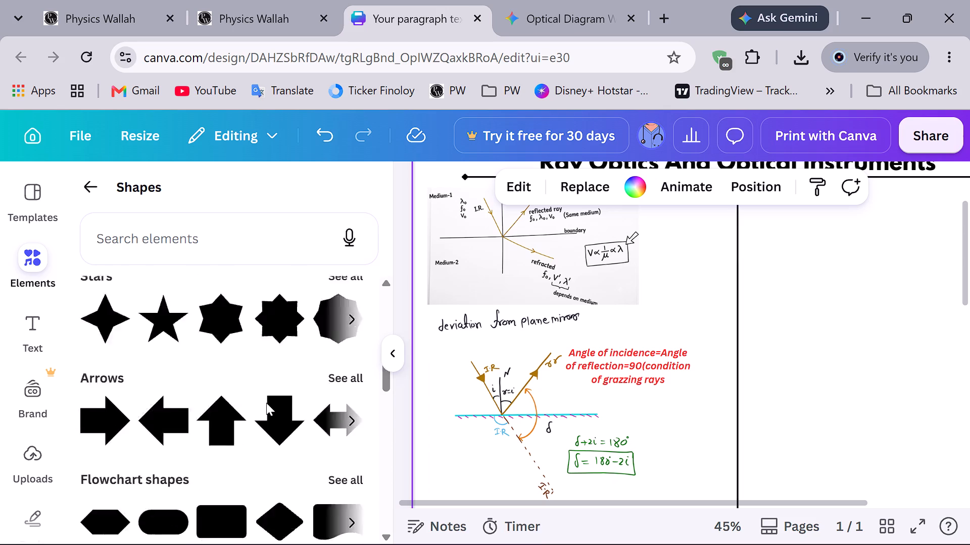
pyautogui.scroll(6, 266, 403)
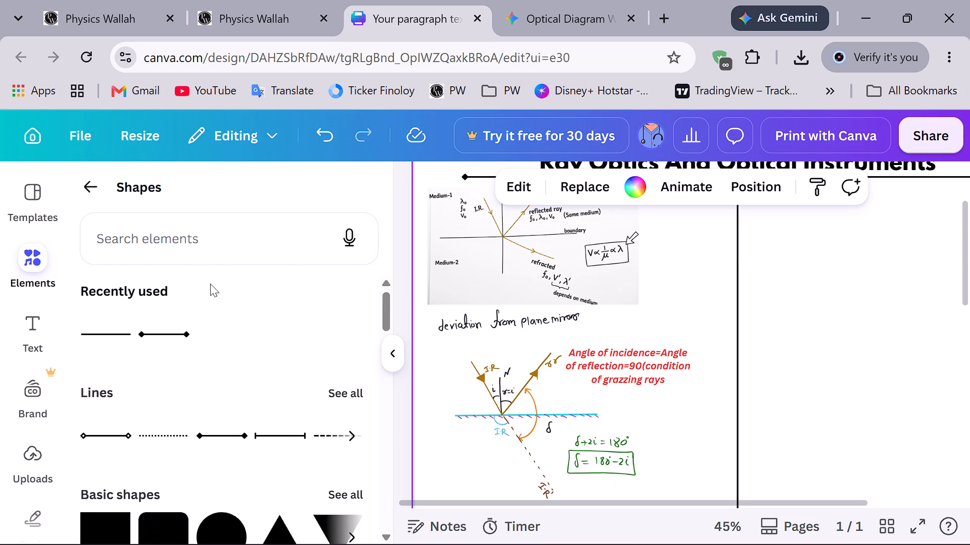
# Search the shapes for "bubble" and look through the results.
pyautogui.click(215, 258)
pyautogui.click(204, 242)
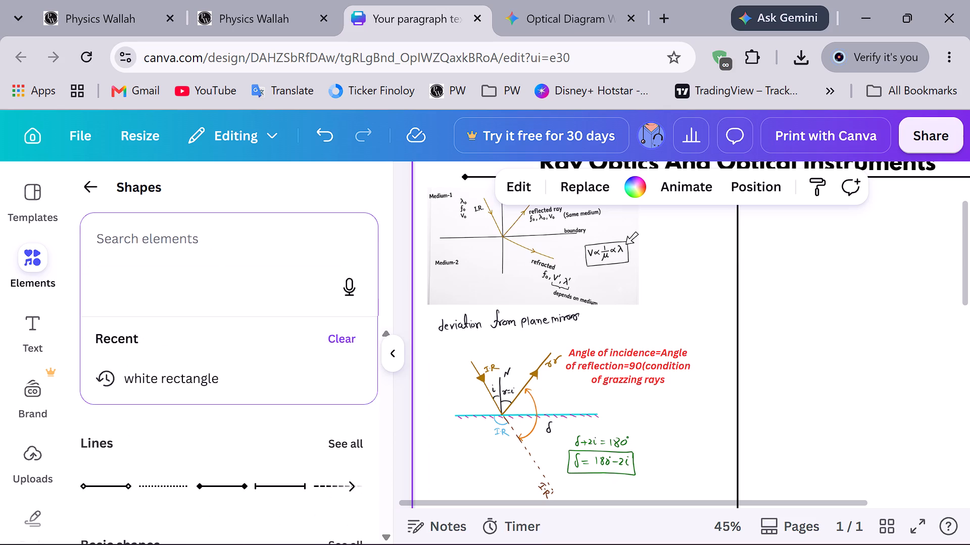
pyautogui.write('bubb')
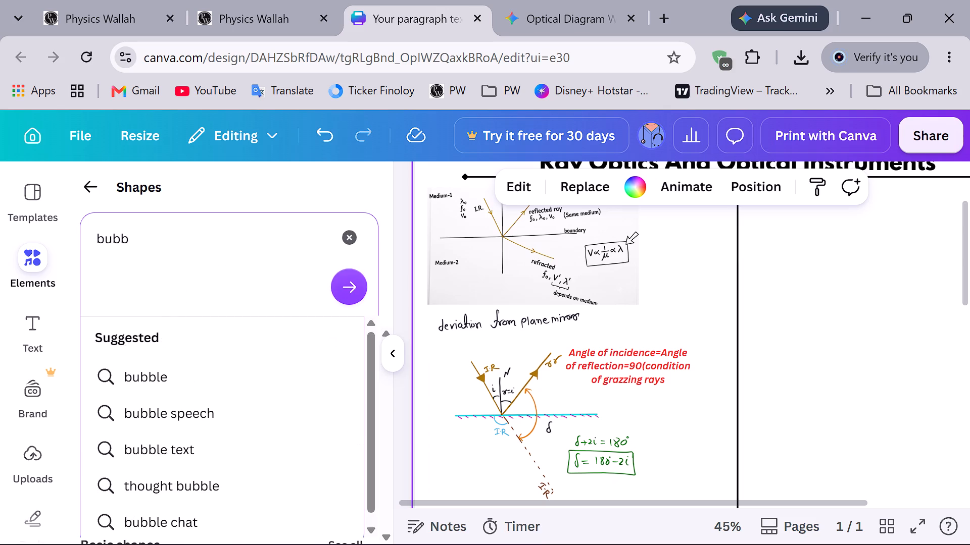
pyautogui.click(190, 386)
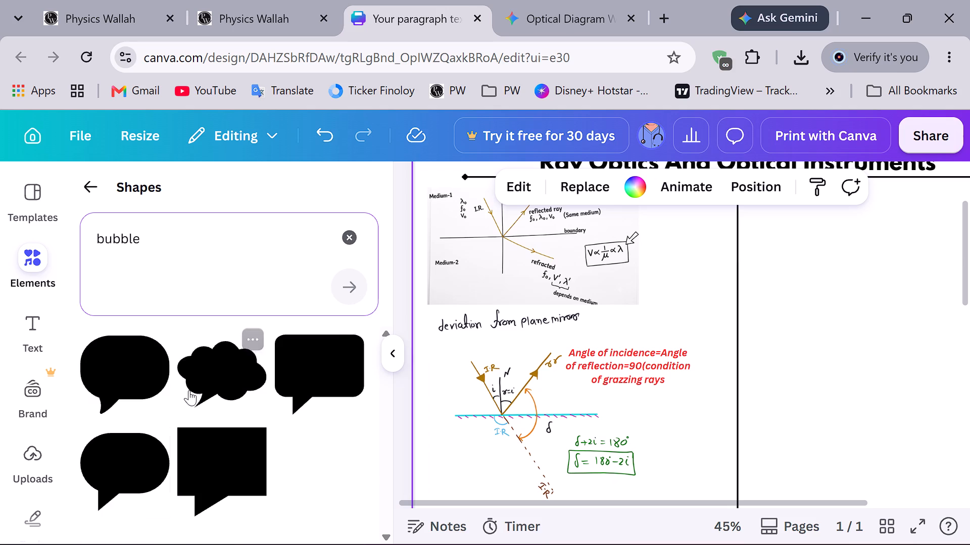
pyautogui.scroll(-7, 189, 390)
pyautogui.scroll(2, 321, 377)
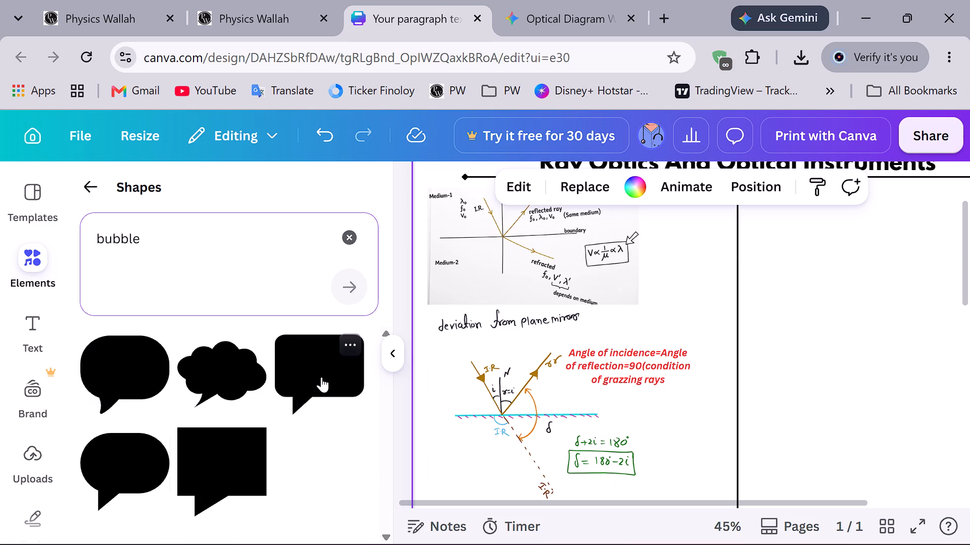
pyautogui.scroll(1, 321, 377)
pyautogui.scroll(-4, 395, 369)
pyautogui.scroll(2, 374, 391)
pyautogui.scroll(-2, 363, 444)
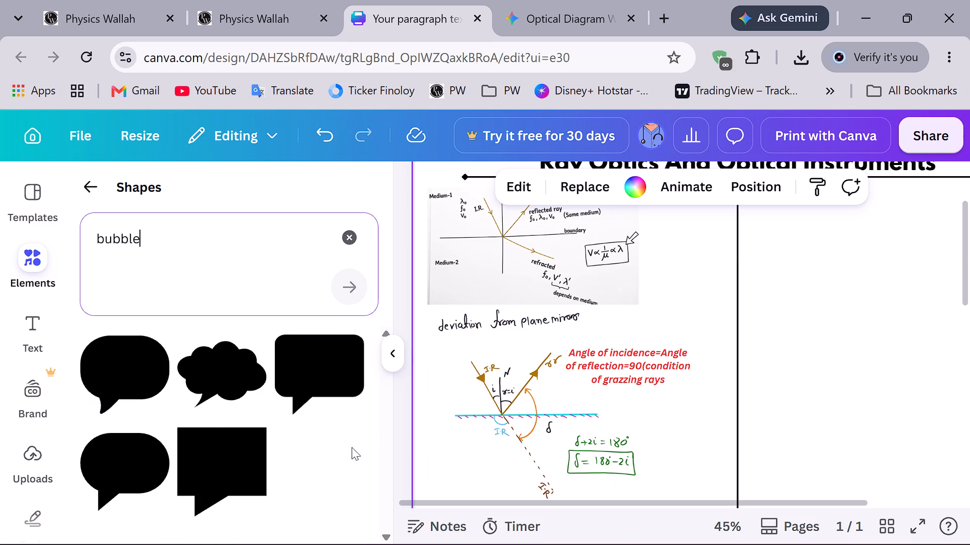
pyautogui.scroll(-3, 352, 447)
pyautogui.scroll(3, 152, 411)
# Replace the shape search with "cloud outline".
pyautogui.press('BackSpace')
pyautogui.press('BackSpace')
pyautogui.press('BackSpace')
pyautogui.press('BackSpace')
pyautogui.press('BackSpace')
pyautogui.press('BackSpace')
pyautogui.press('BackSpace')
pyautogui.press('BackSpace')
pyautogui.press('BackSpace')
pyautogui.press('BackSpace')
pyautogui.press('BackSpace')
pyautogui.press('BackSpace')
pyautogui.press('BackSpace')
pyautogui.press('BackSpace')
pyautogui.press('BackSpace')
pyautogui.press('BackSpace')
pyautogui.press('BackSpace')
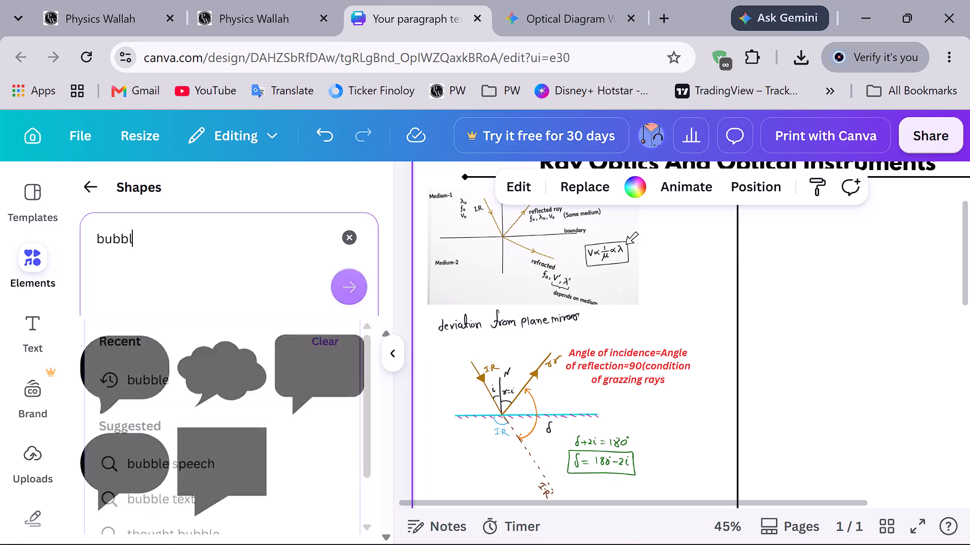
pyautogui.write('cloud')
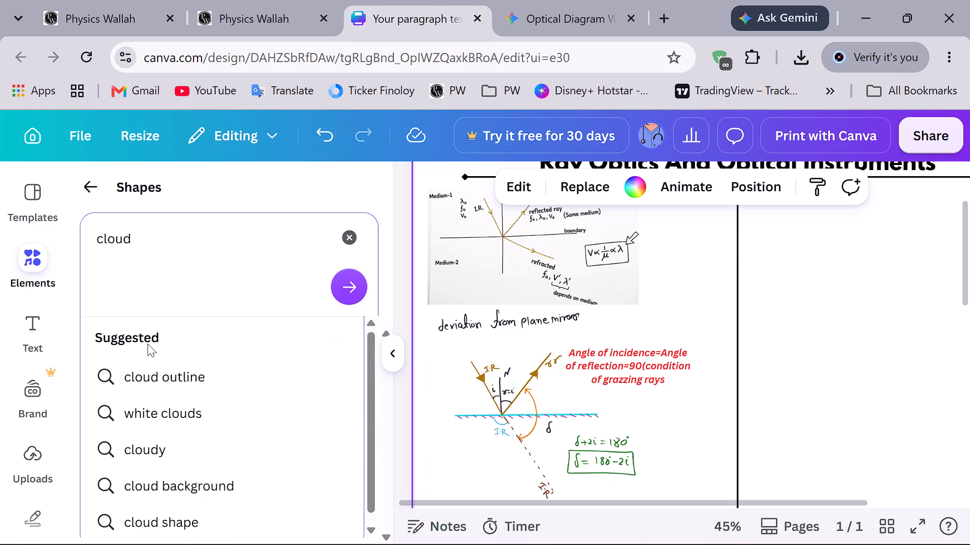
pyautogui.click(157, 381)
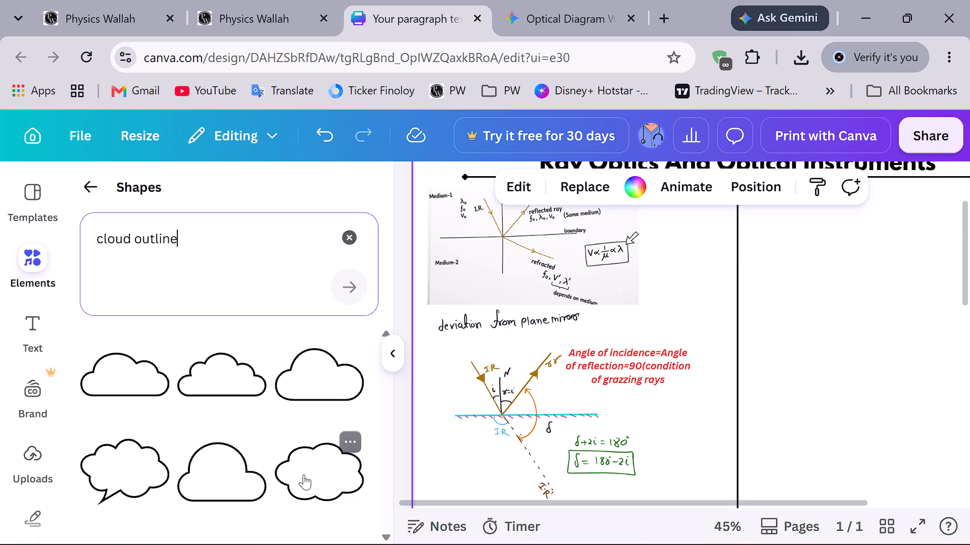
pyautogui.scroll(-5, 304, 474)
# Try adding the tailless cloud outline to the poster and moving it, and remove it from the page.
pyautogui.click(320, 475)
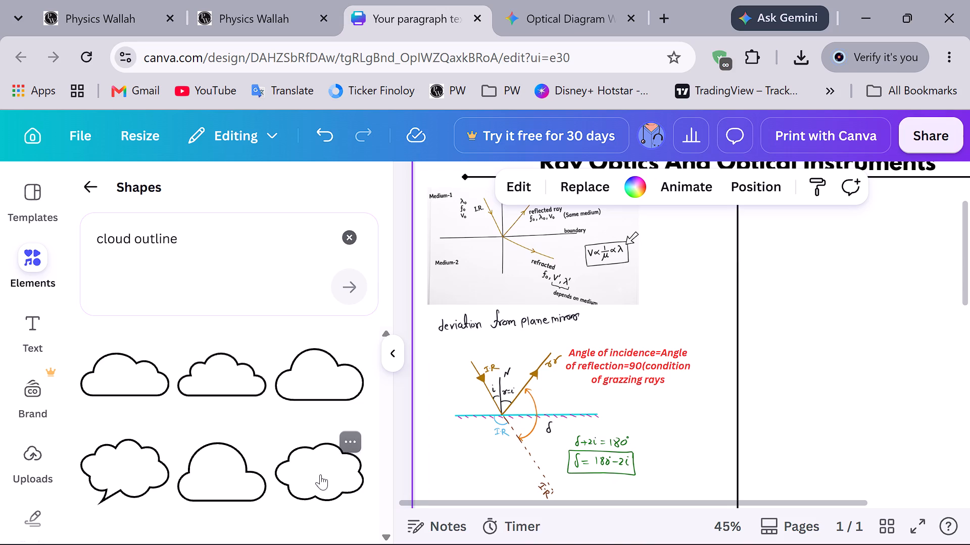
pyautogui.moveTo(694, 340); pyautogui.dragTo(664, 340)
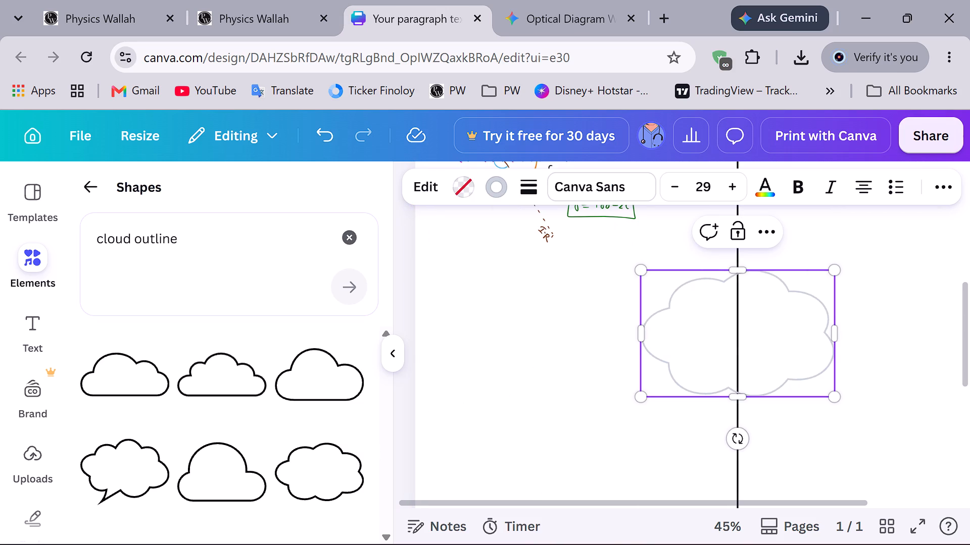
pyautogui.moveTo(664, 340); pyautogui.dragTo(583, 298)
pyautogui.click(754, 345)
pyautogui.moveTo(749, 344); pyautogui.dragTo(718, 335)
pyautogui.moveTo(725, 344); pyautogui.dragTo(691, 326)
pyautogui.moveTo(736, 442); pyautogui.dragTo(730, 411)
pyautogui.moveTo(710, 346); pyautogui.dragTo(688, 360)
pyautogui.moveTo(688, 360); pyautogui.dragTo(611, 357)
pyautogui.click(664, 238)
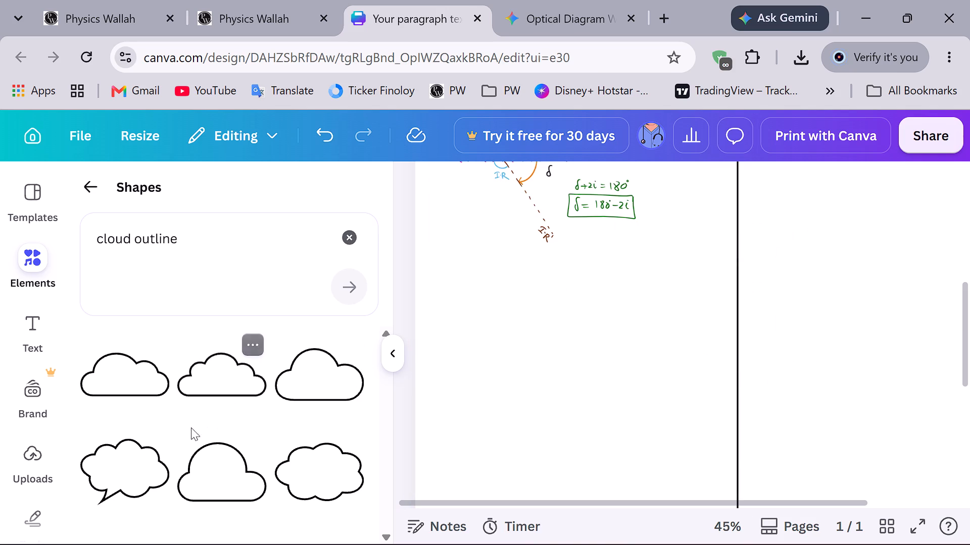
# Add the cloud-shaped speech bubble outline and move it over the red angle-of-incidence text.
pyautogui.click(124, 480)
pyautogui.scroll(2, 525, 363)
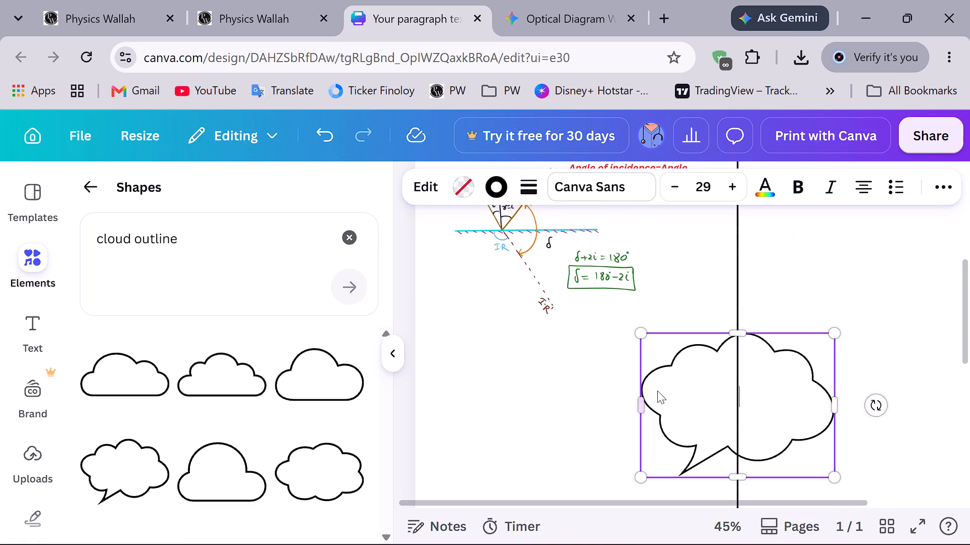
pyautogui.scroll(1, 657, 391)
pyautogui.moveTo(690, 465); pyautogui.dragTo(606, 258)
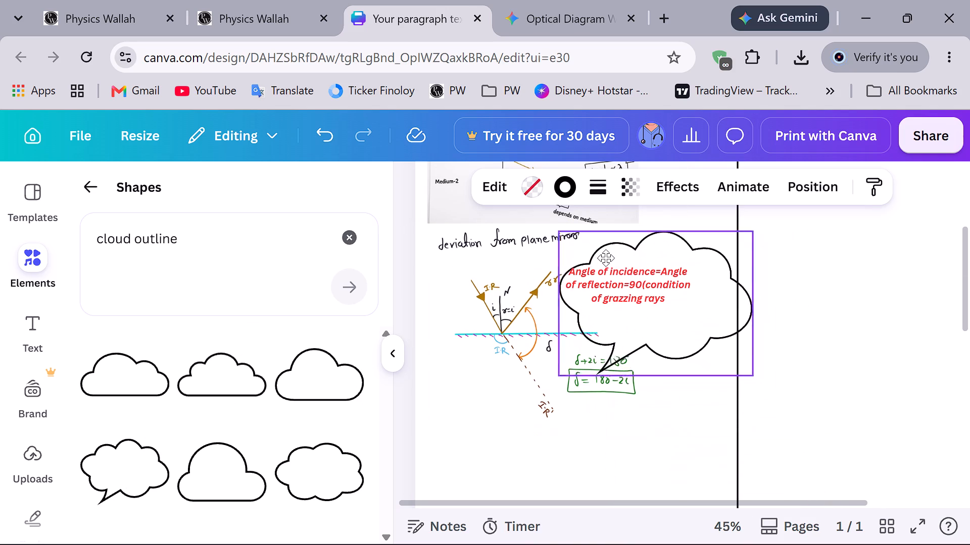
pyautogui.moveTo(606, 258); pyautogui.dragTo(601, 251)
# Shrink the cloud speech bubble to about 7 by 5.2 and position it around the angle-of-incidence text, above the deviation formulas.
pyautogui.moveTo(748, 372); pyautogui.dragTo(716, 351)
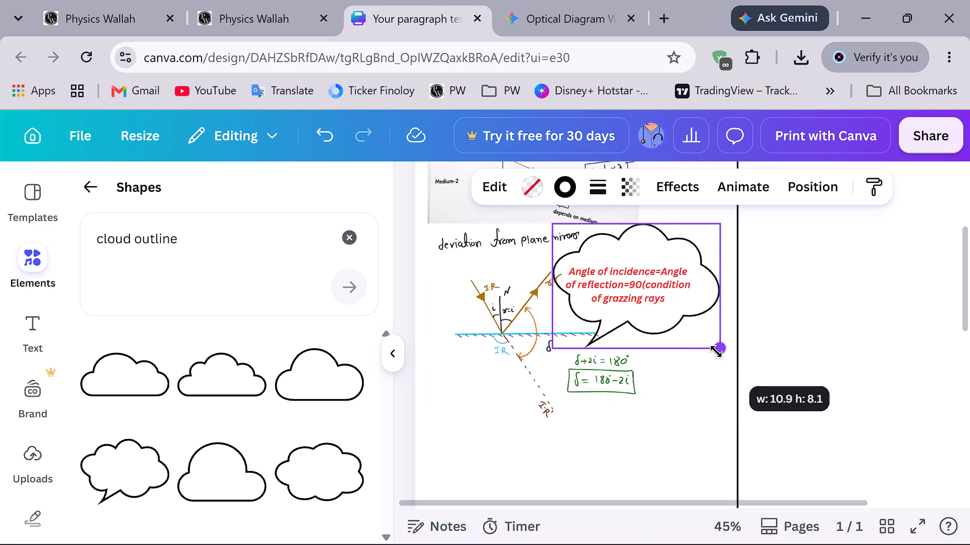
pyautogui.moveTo(716, 351); pyautogui.dragTo(648, 313)
pyautogui.moveTo(627, 246); pyautogui.dragTo(636, 274)
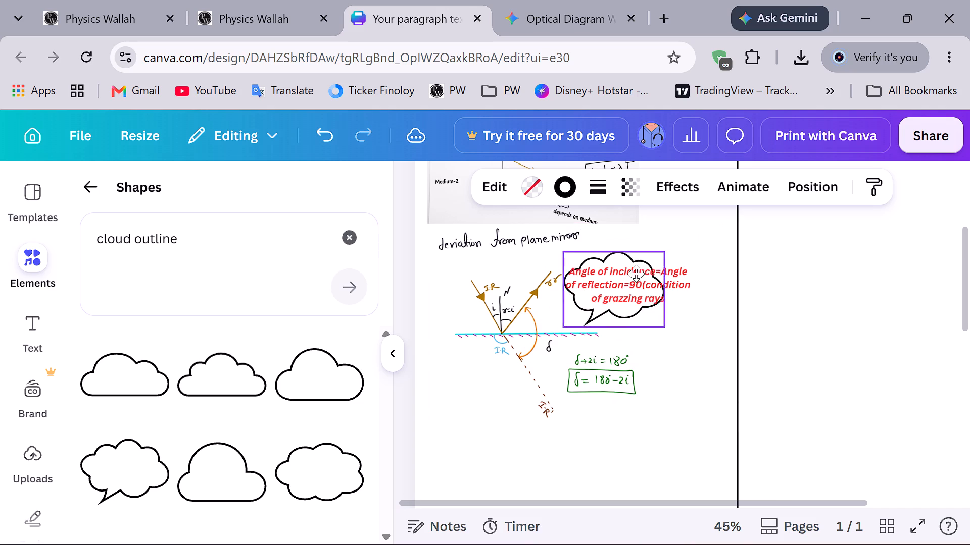
pyautogui.moveTo(636, 274); pyautogui.dragTo(632, 269)
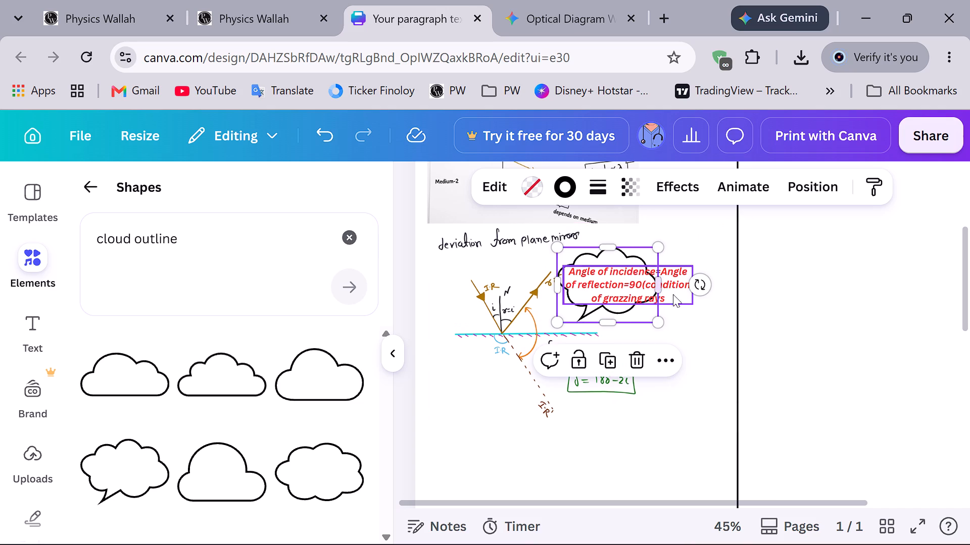
pyautogui.moveTo(658, 319); pyautogui.dragTo(699, 315)
pyautogui.moveTo(670, 311); pyautogui.dragTo(674, 301)
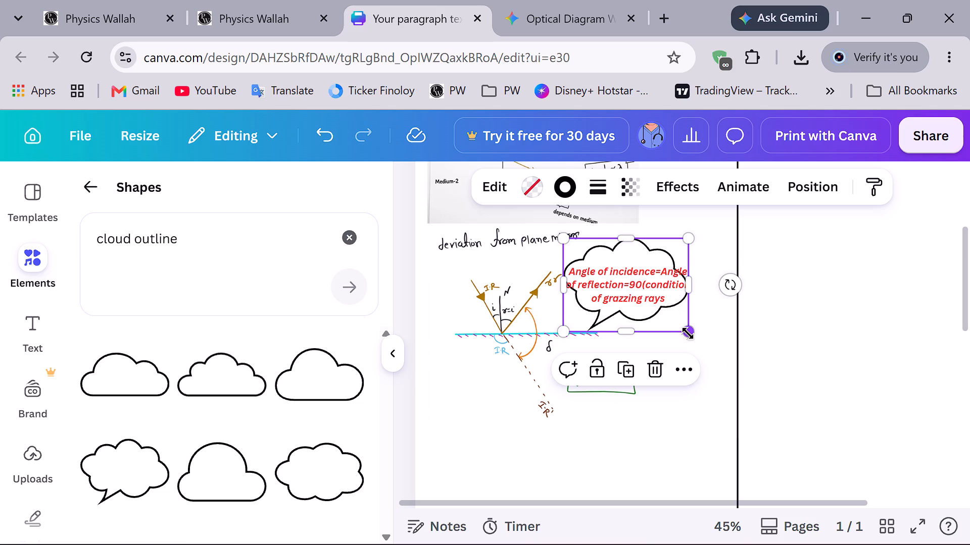
pyautogui.moveTo(688, 333); pyautogui.dragTo(669, 321)
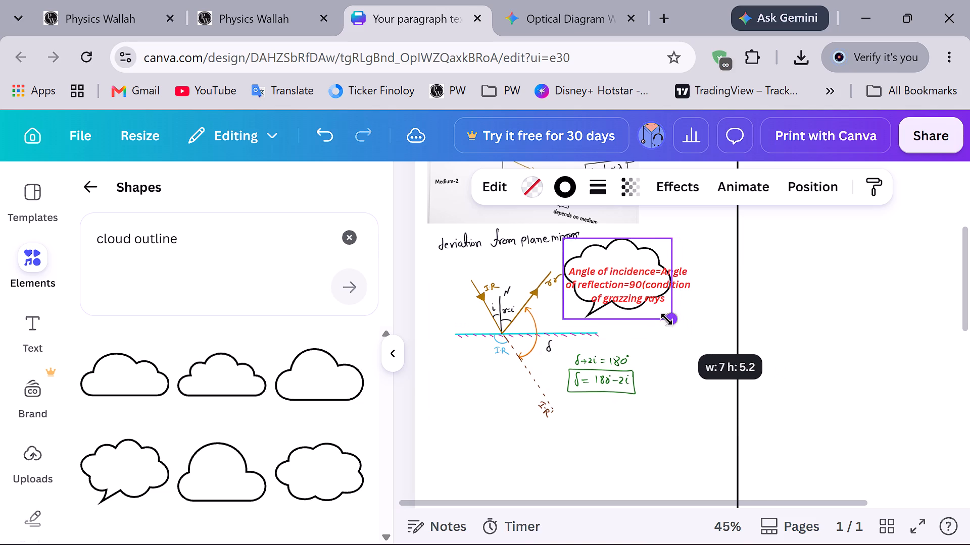
# Move the red angle-of-incidence text slightly upward within the cloud speech bubble.
pyautogui.click(617, 276)
pyautogui.moveTo(617, 276); pyautogui.dragTo(616, 271)
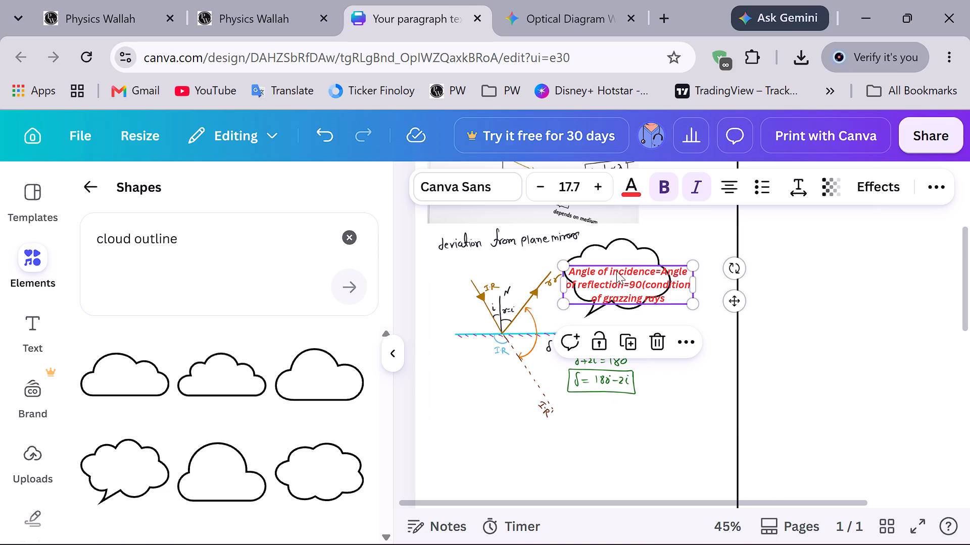
pyautogui.moveTo(616, 271); pyautogui.dragTo(619, 265)
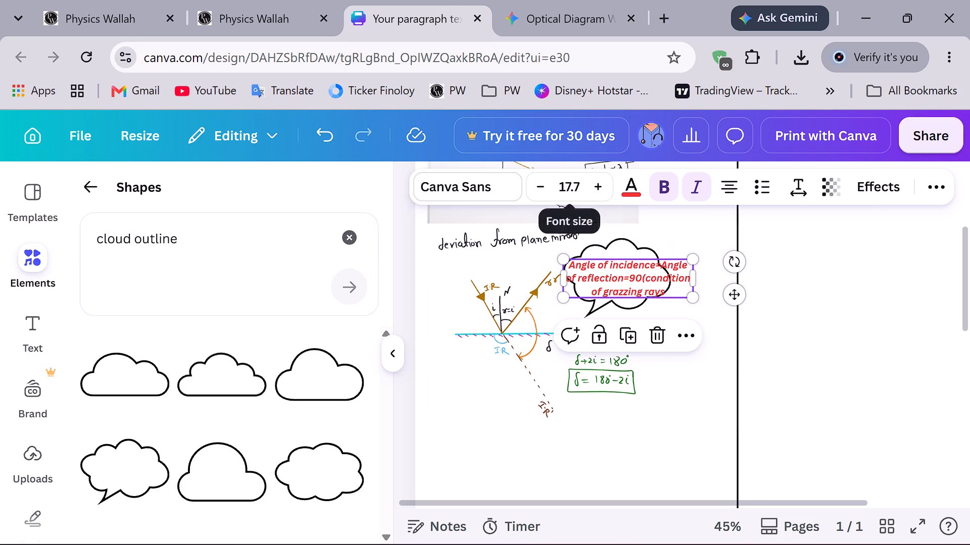
# Reduce the red angle-of-incidence text's font size to 11.7.
pyautogui.tripleClick(541, 186)
pyautogui.doubleClick(541, 186)
pyautogui.click(540, 186)
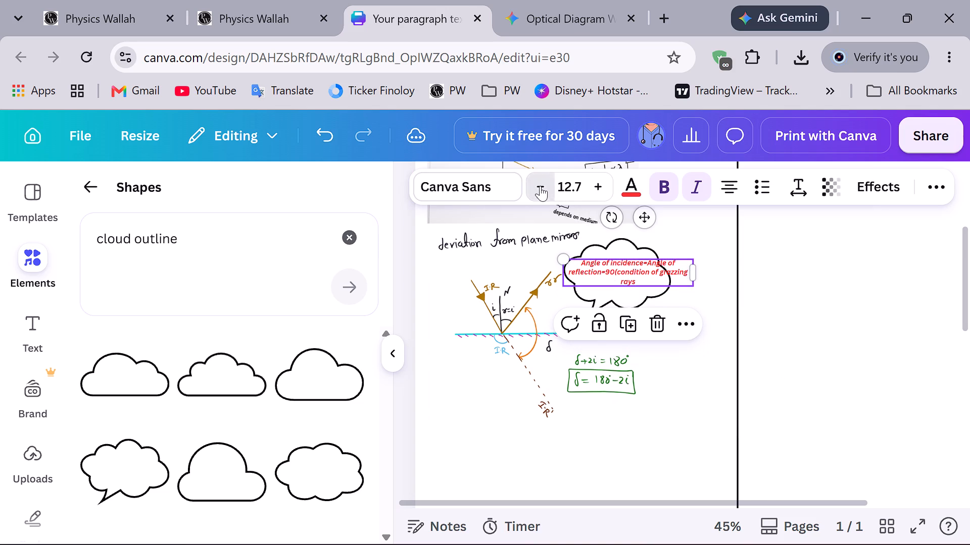
# Narrow the red angle-of-incidence text box to about 5.7 wide and move it to the middle of the cloud speech bubble.
pyautogui.moveTo(694, 265); pyautogui.dragTo(687, 265)
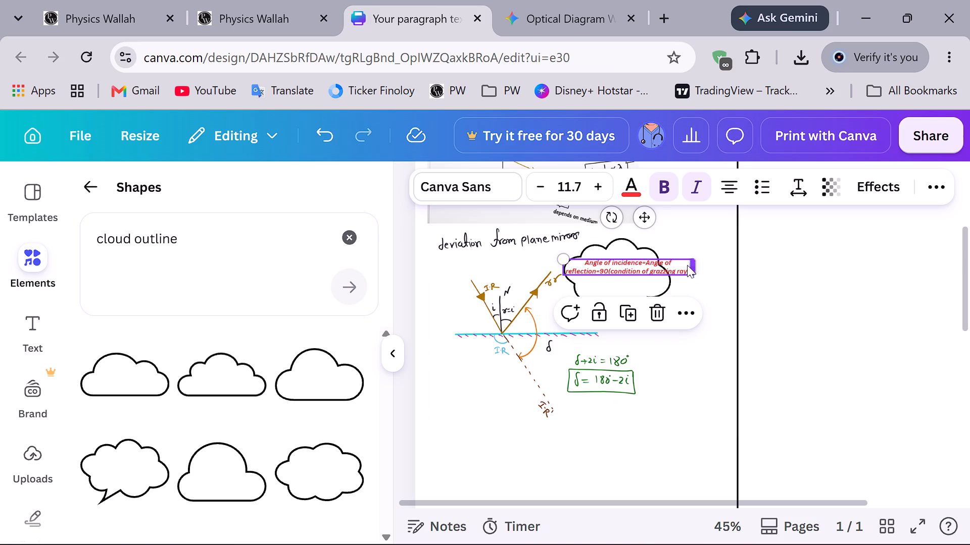
pyautogui.moveTo(687, 265); pyautogui.dragTo(651, 270)
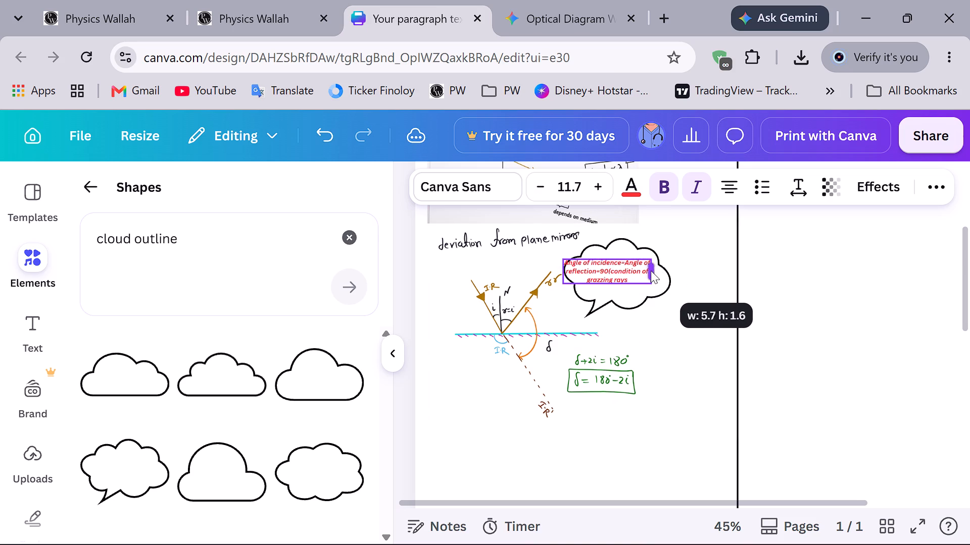
pyautogui.moveTo(651, 270); pyautogui.dragTo(649, 269)
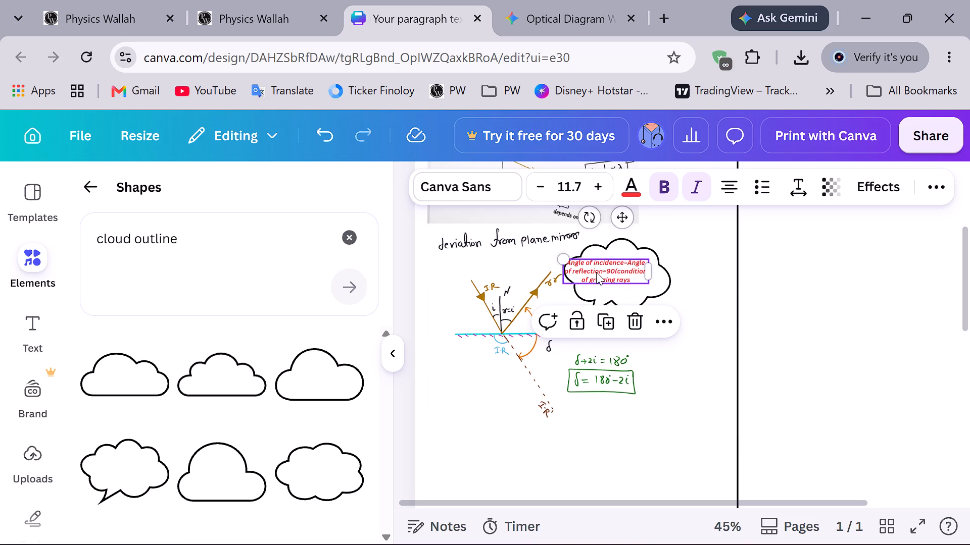
pyautogui.moveTo(596, 272); pyautogui.dragTo(606, 277)
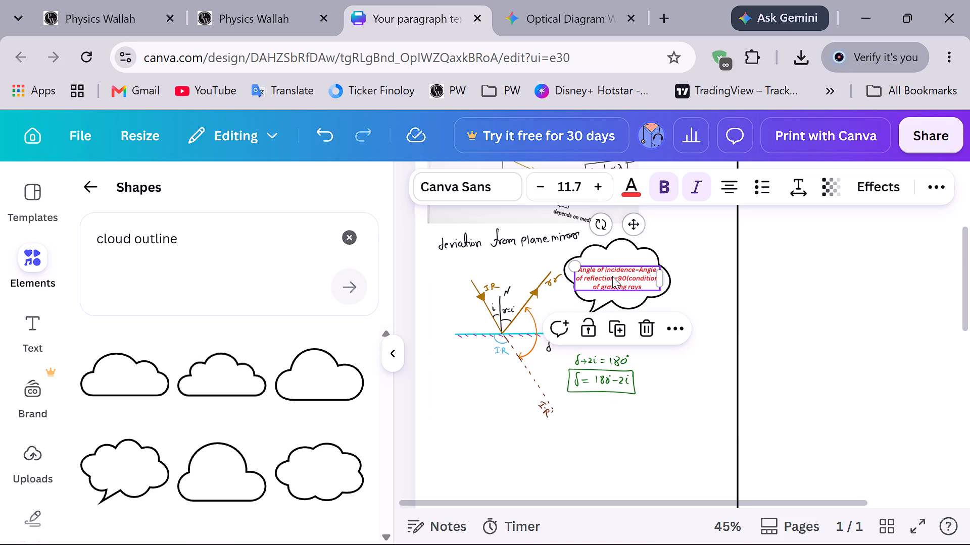
pyautogui.click(668, 379)
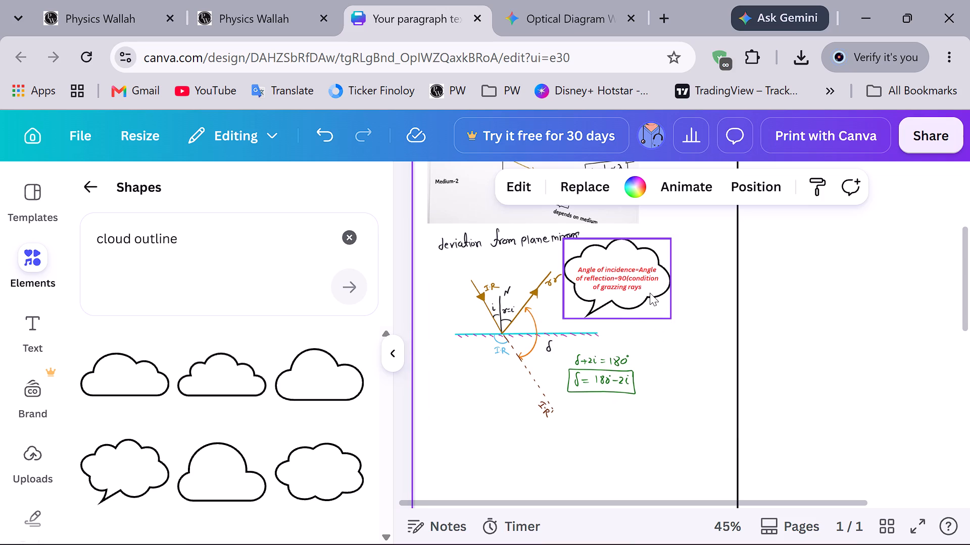
# Reduce the cloud speech bubble's height from its upper and lower edges so it fits closely around the red text.
pyautogui.click(650, 293)
pyautogui.moveTo(617, 236); pyautogui.dragTo(617, 243)
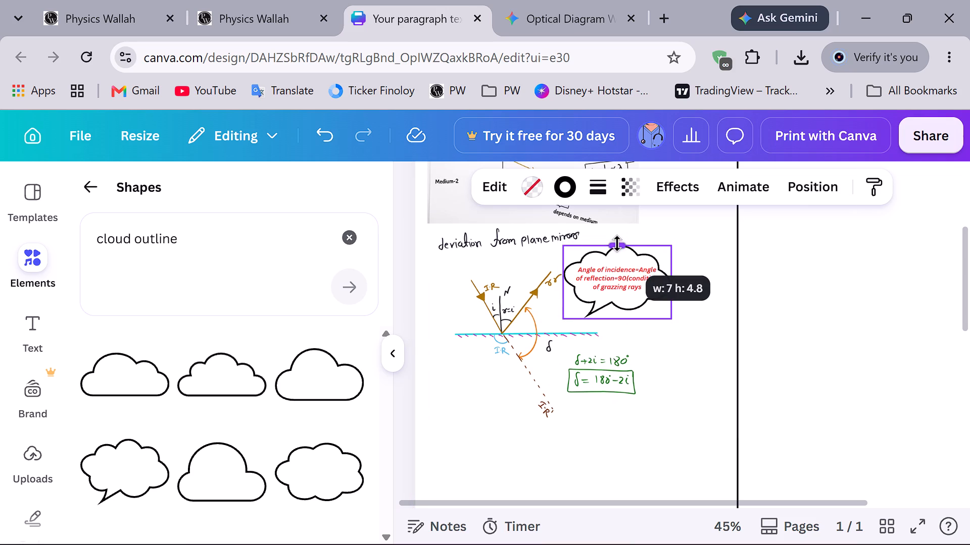
pyautogui.moveTo(617, 243); pyautogui.dragTo(616, 247)
pyautogui.moveTo(619, 311); pyautogui.dragTo(618, 311)
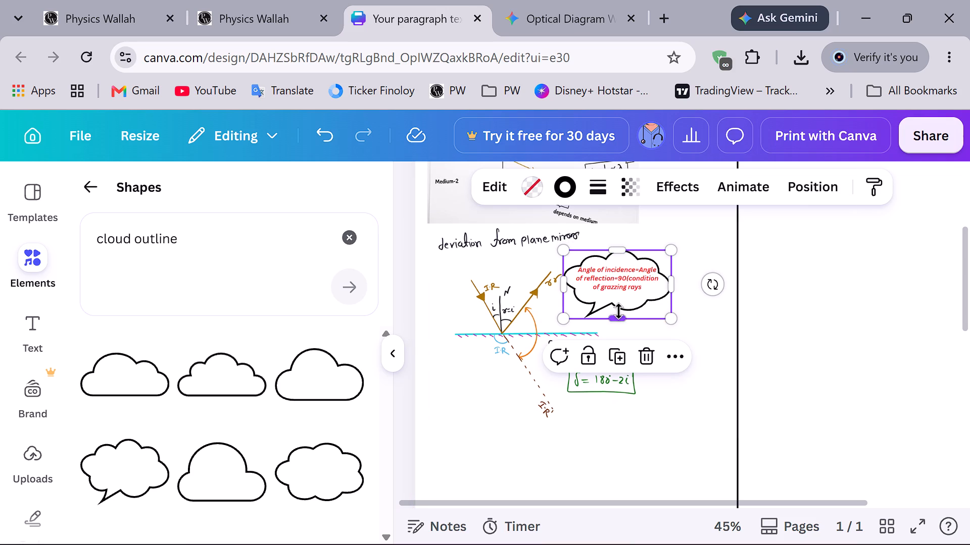
pyautogui.moveTo(618, 311); pyautogui.dragTo(618, 301)
pyautogui.click(687, 394)
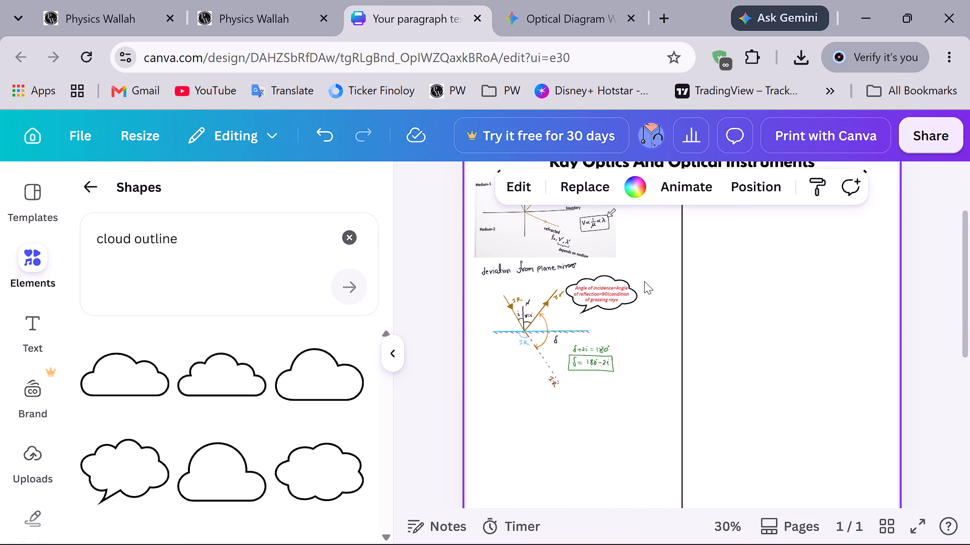
# Switch to the Physics Wallah notes and review pages 11 to 14 on grazing rays and plane-mirror deviation for further poster content.
pyautogui.scroll(1, 644, 281)
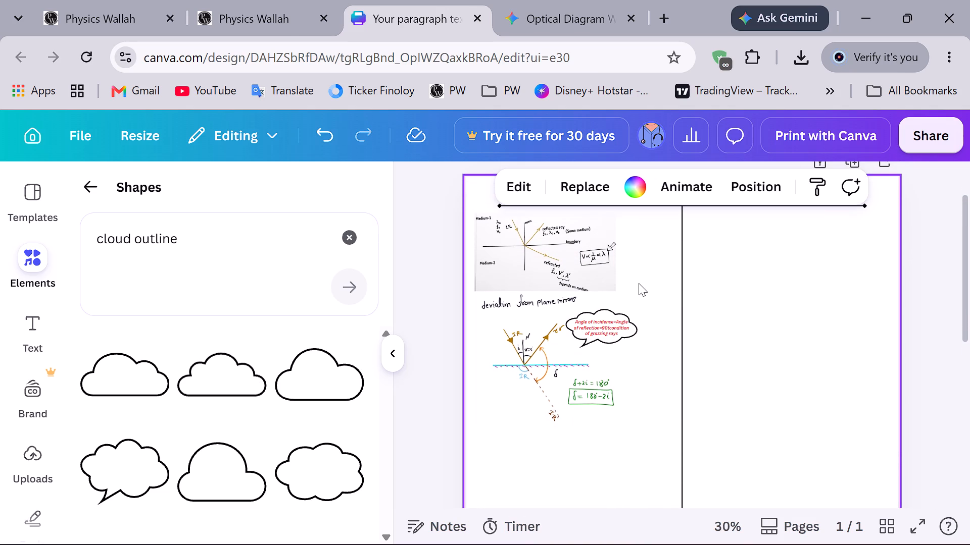
pyautogui.scroll(-1, 460, 132)
pyautogui.click(281, 25)
pyautogui.scroll(-1, 393, 353)
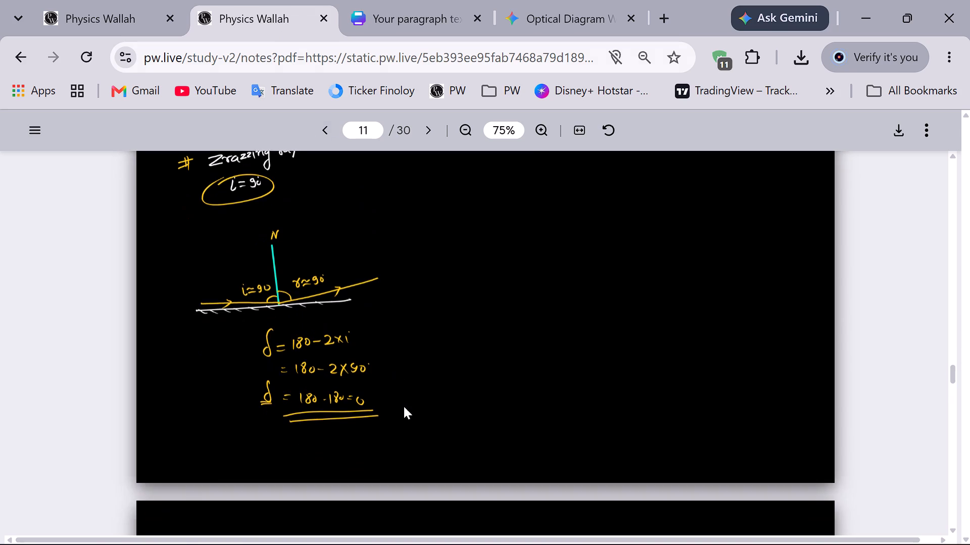
pyautogui.scroll(-6, 409, 415)
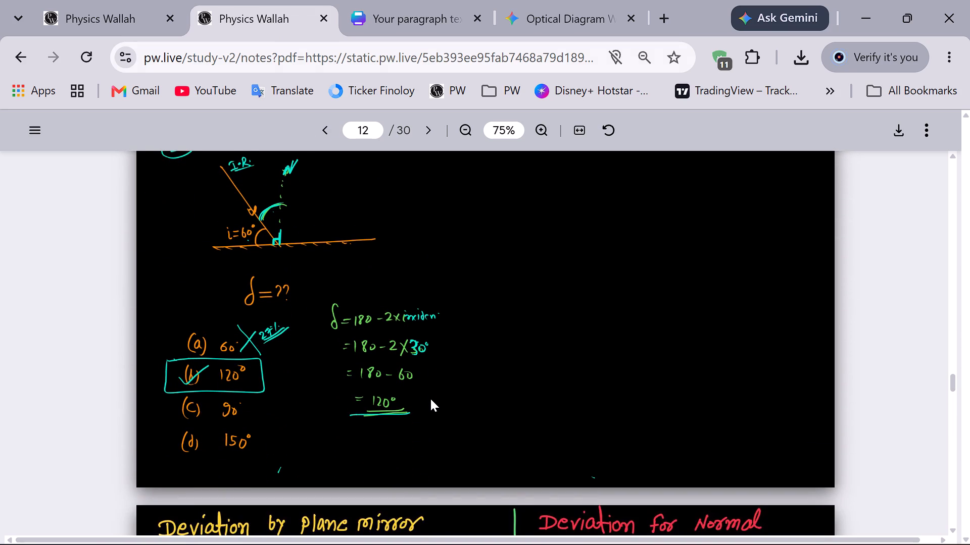
pyautogui.scroll(-3, 430, 399)
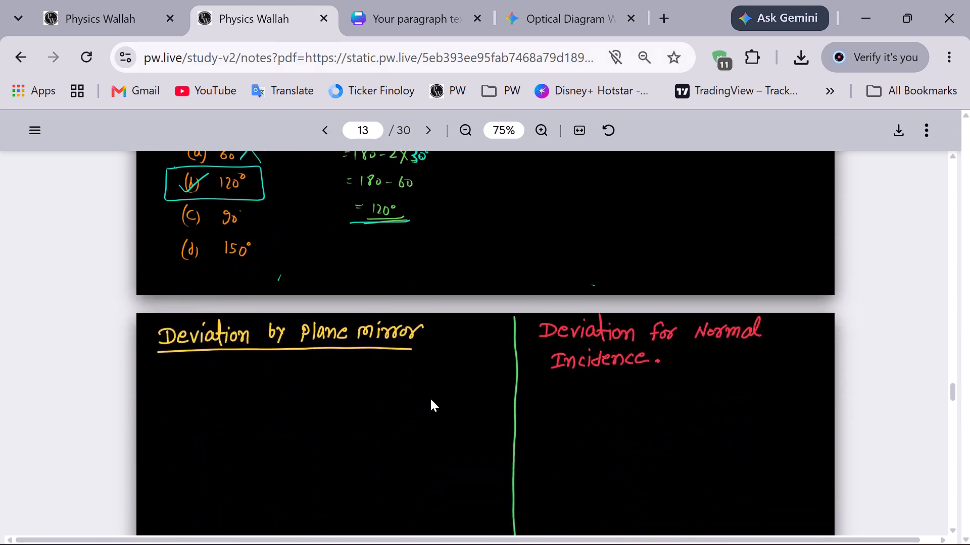
pyautogui.scroll(-6, 430, 399)
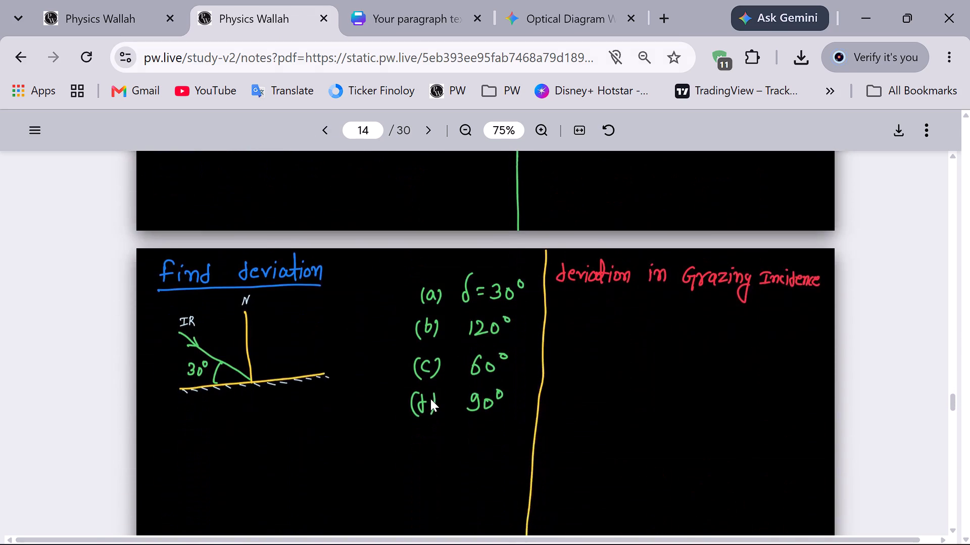
pyautogui.scroll(-2, 430, 399)
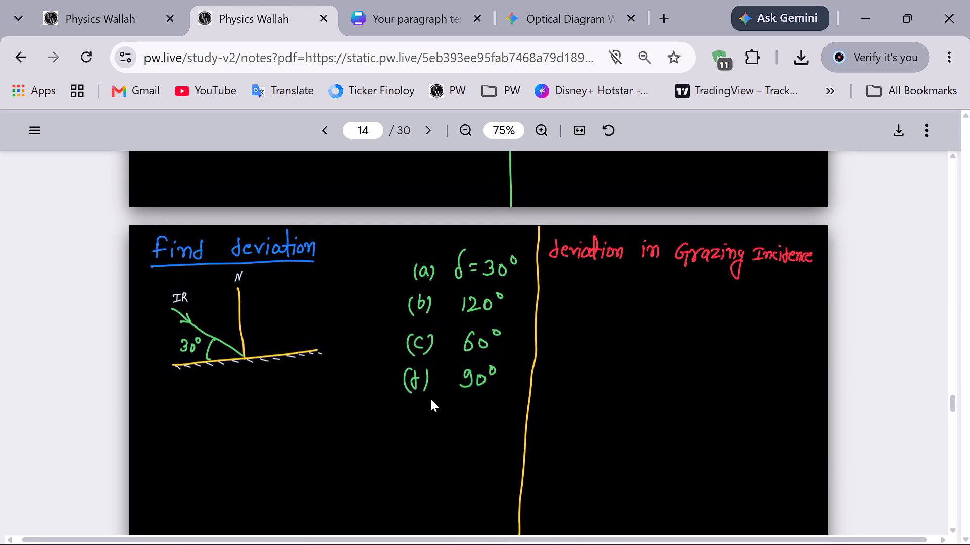
pyautogui.scroll(-3, 430, 399)
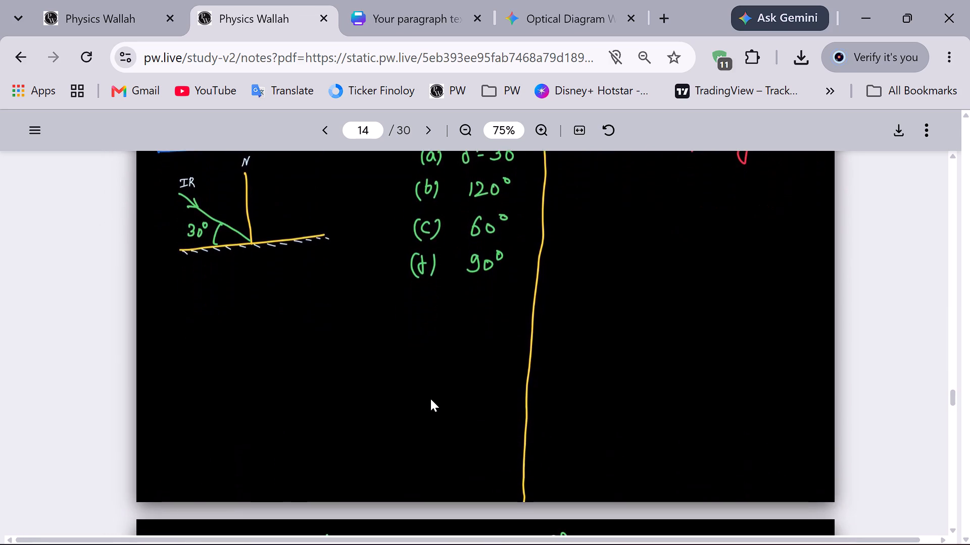
pyautogui.scroll(-3, 430, 399)
pyautogui.scroll(4, 430, 399)
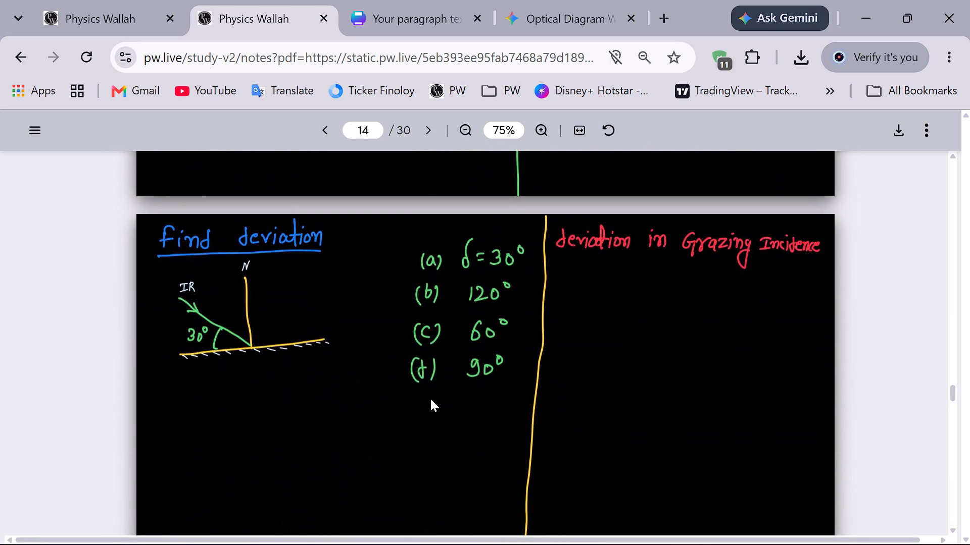
pyautogui.scroll(5, 430, 399)
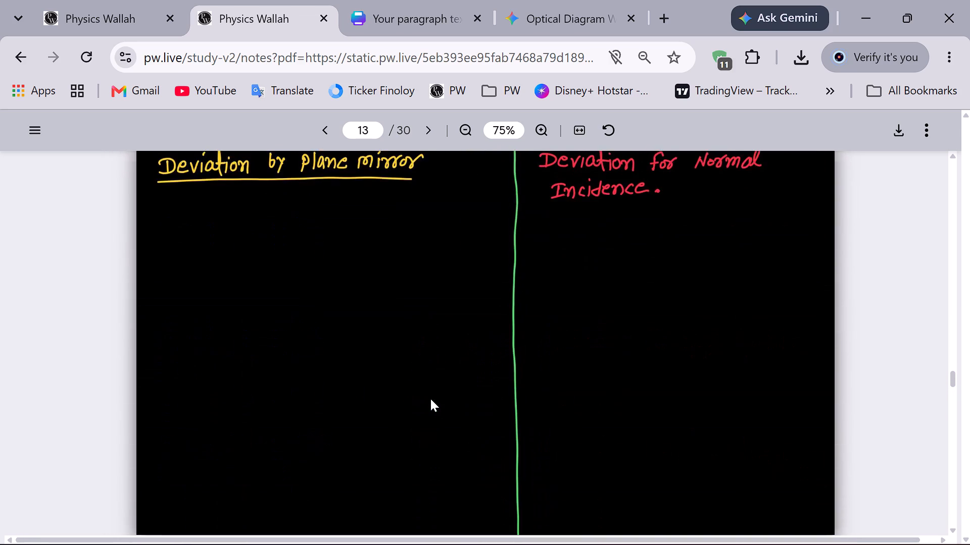
pyautogui.scroll(6, 430, 399)
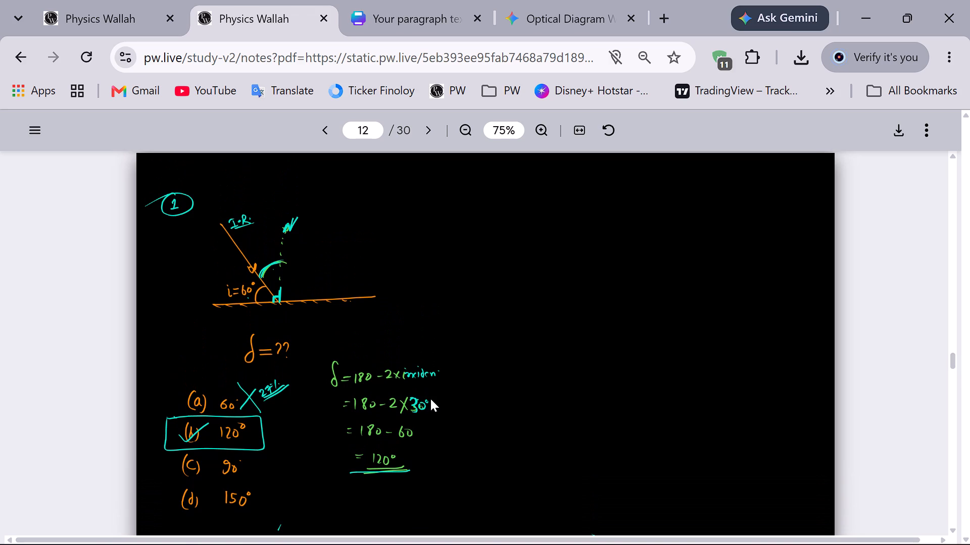
pyautogui.scroll(2, 430, 399)
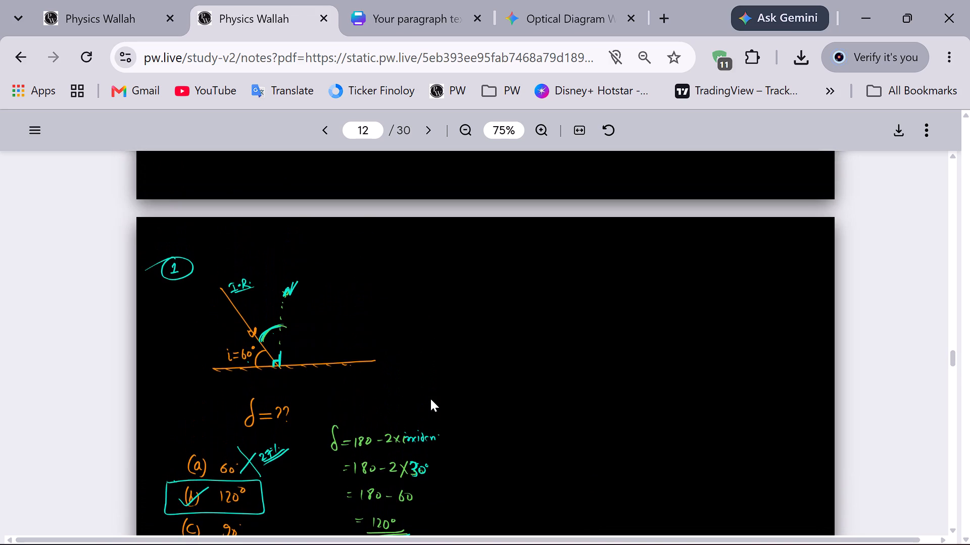
pyautogui.scroll(5, 430, 399)
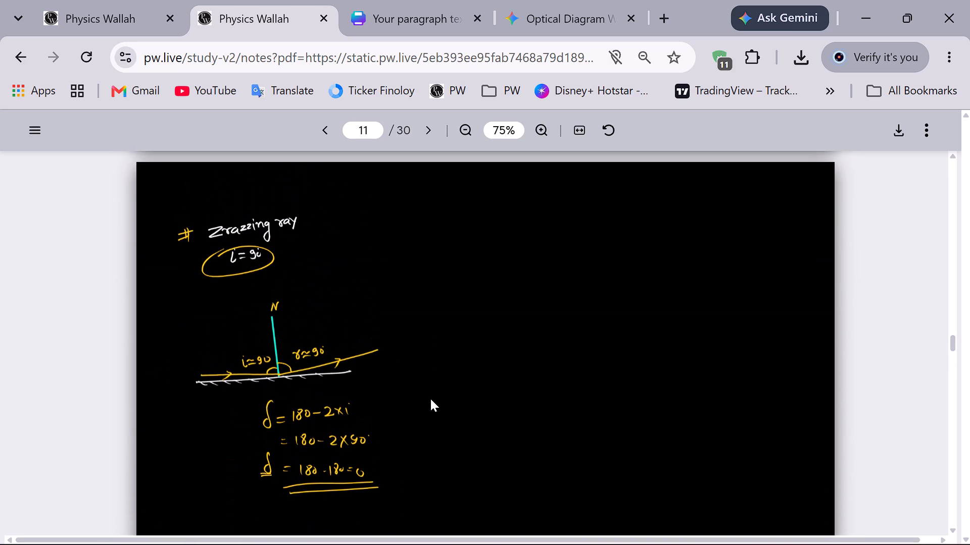
pyautogui.scroll(-1, 430, 399)
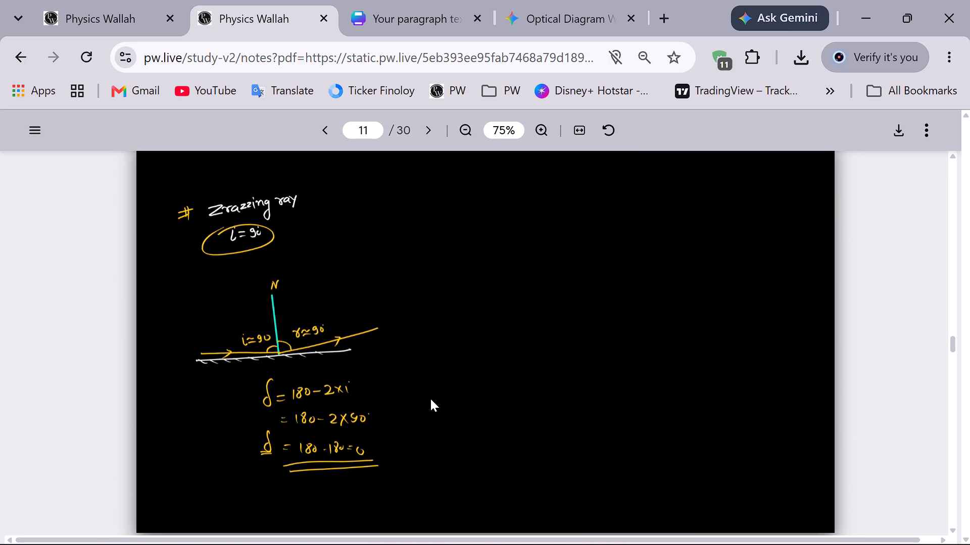
pyautogui.scroll(-9, 430, 399)
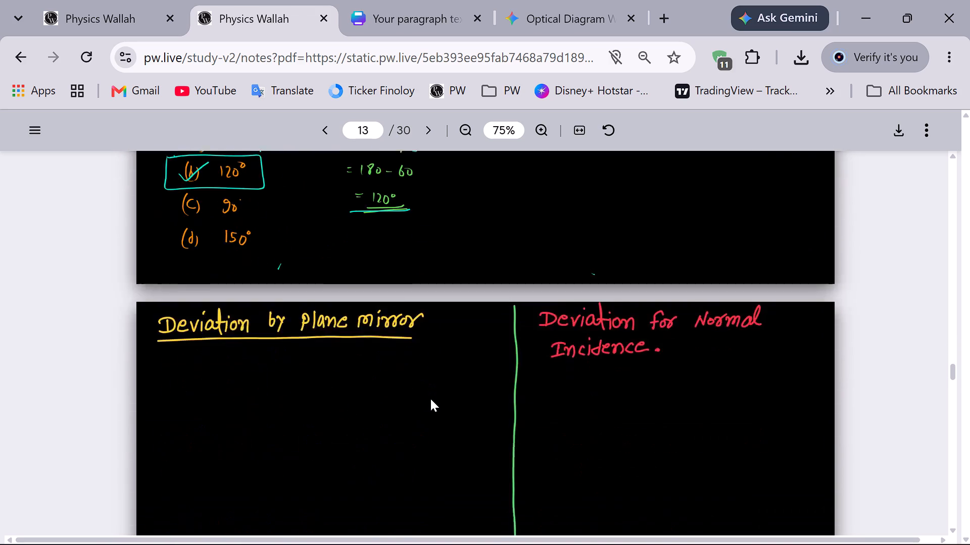
pyautogui.scroll(-7, 430, 399)
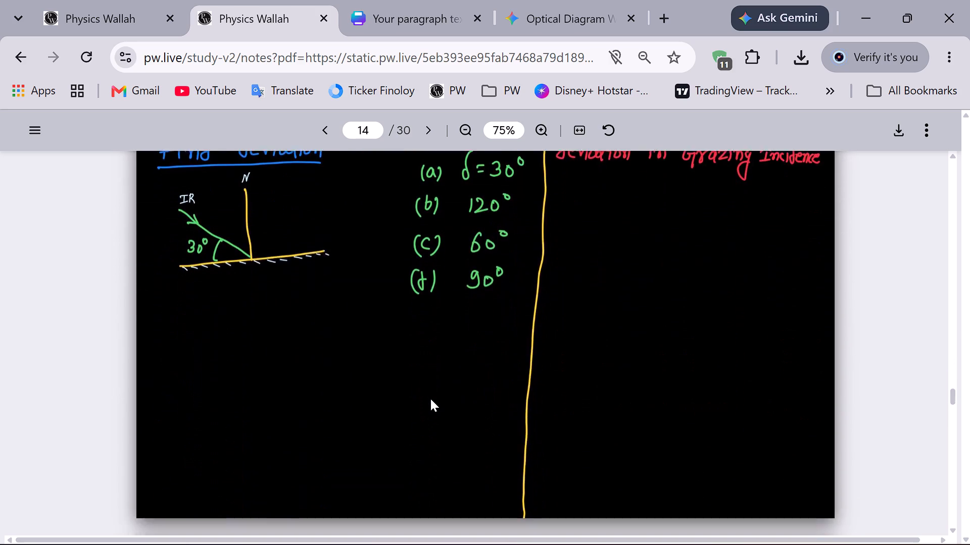
pyautogui.scroll(6, 430, 399)
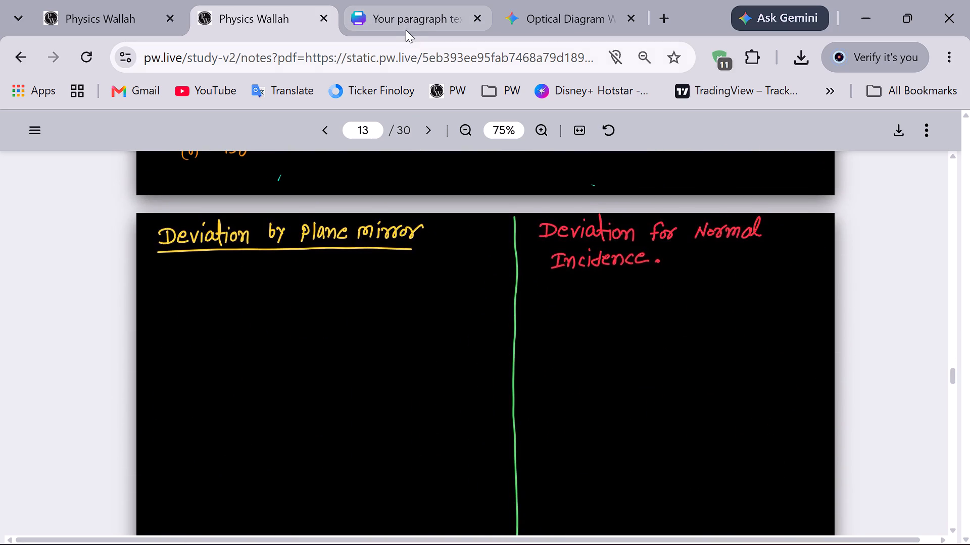
# Switch back to the Canva poster and insert "if" before "Angle of incidence" in the red bubble text.
pyautogui.click(403, 26)
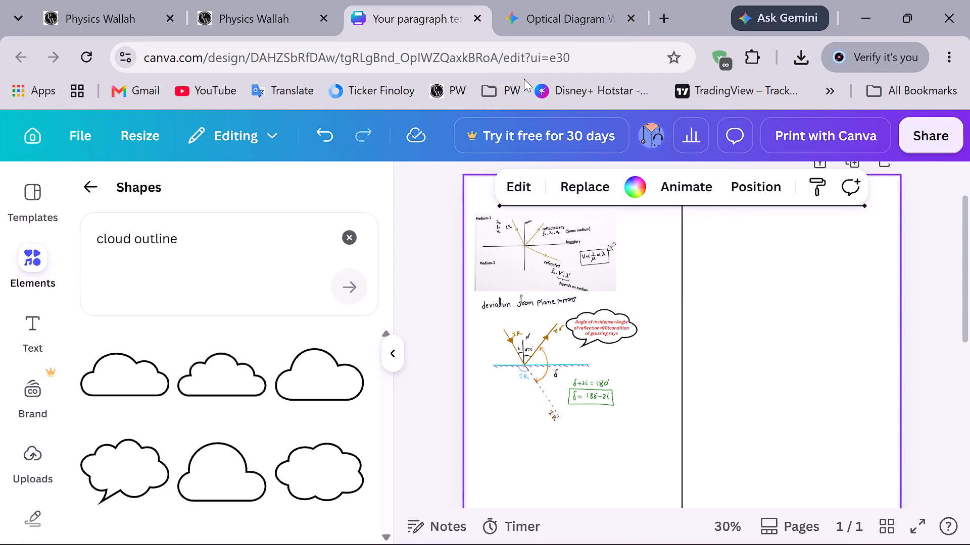
pyautogui.click(581, 325)
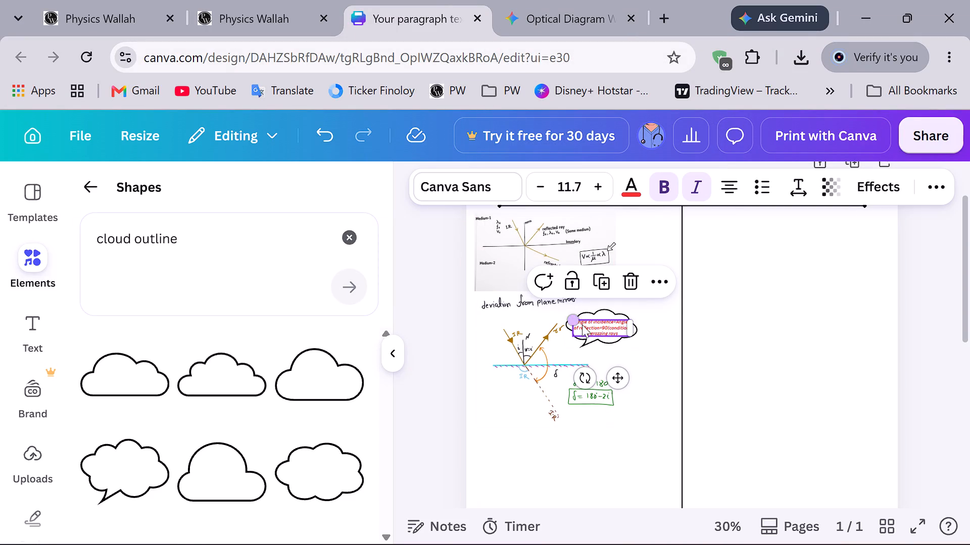
pyautogui.click(593, 321)
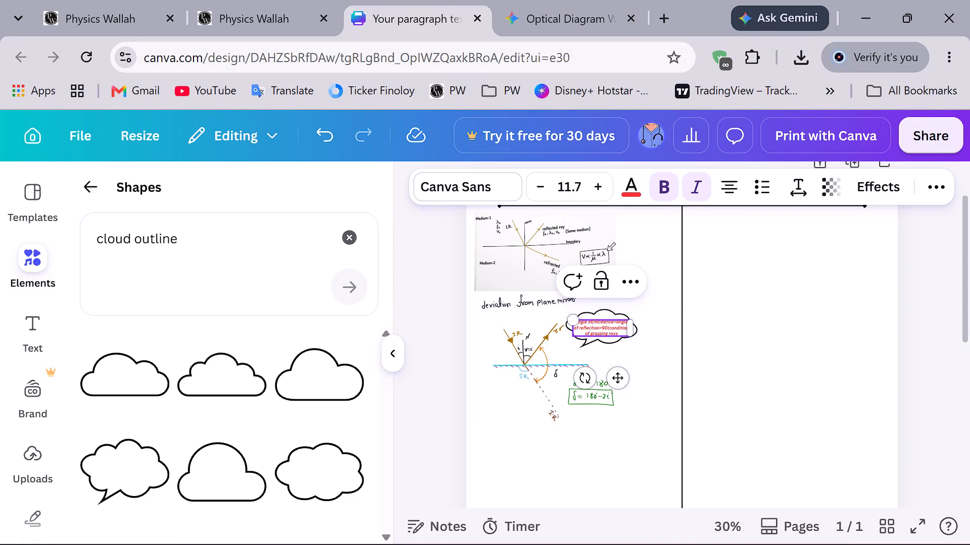
pyautogui.moveTo(587, 321); pyautogui.dragTo(582, 322)
pyautogui.hscroll(1, 593, 322)
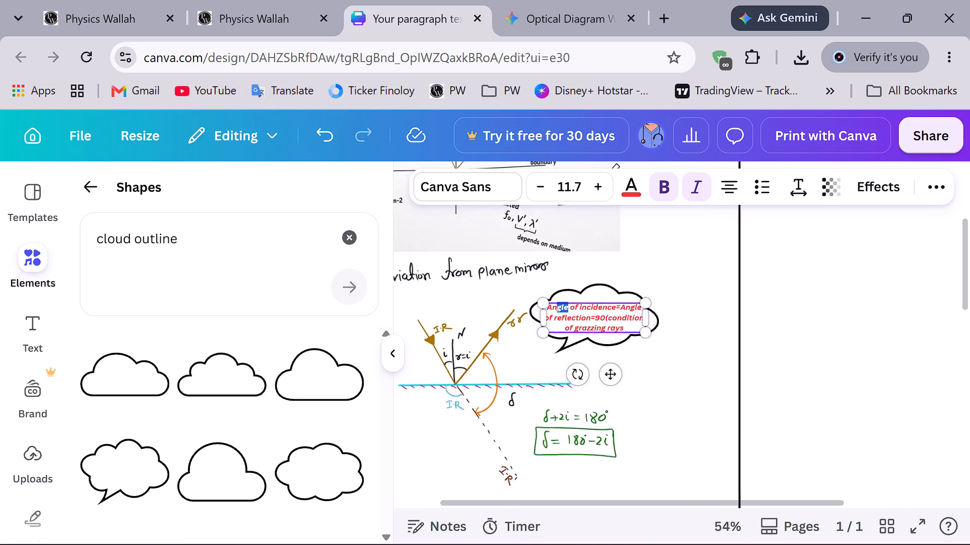
pyautogui.click(548, 300)
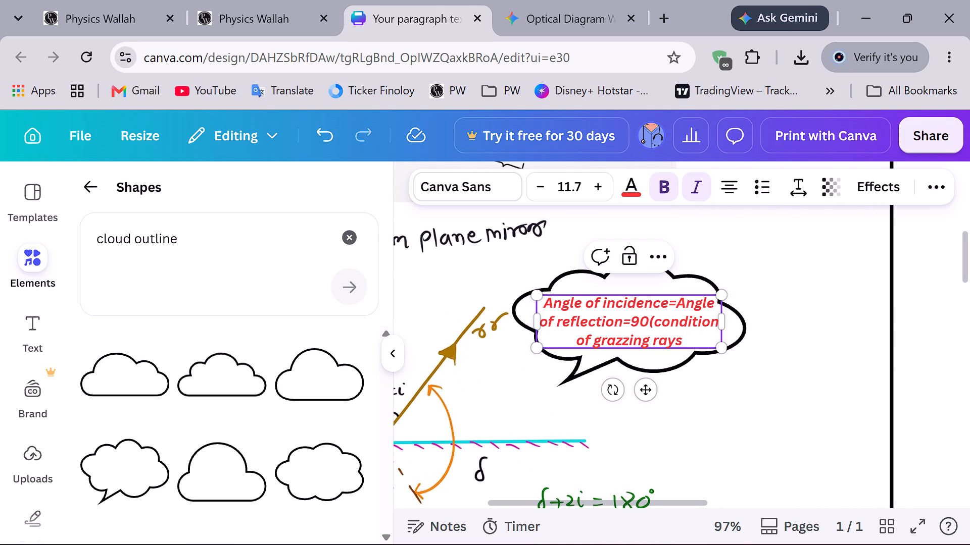
pyautogui.write('if')
pyautogui.press('space')
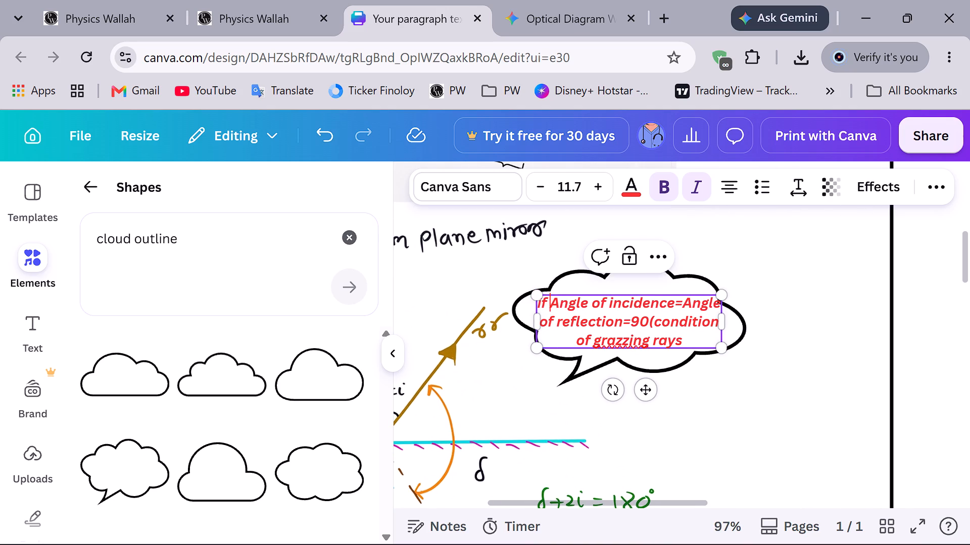
pyautogui.click(729, 446)
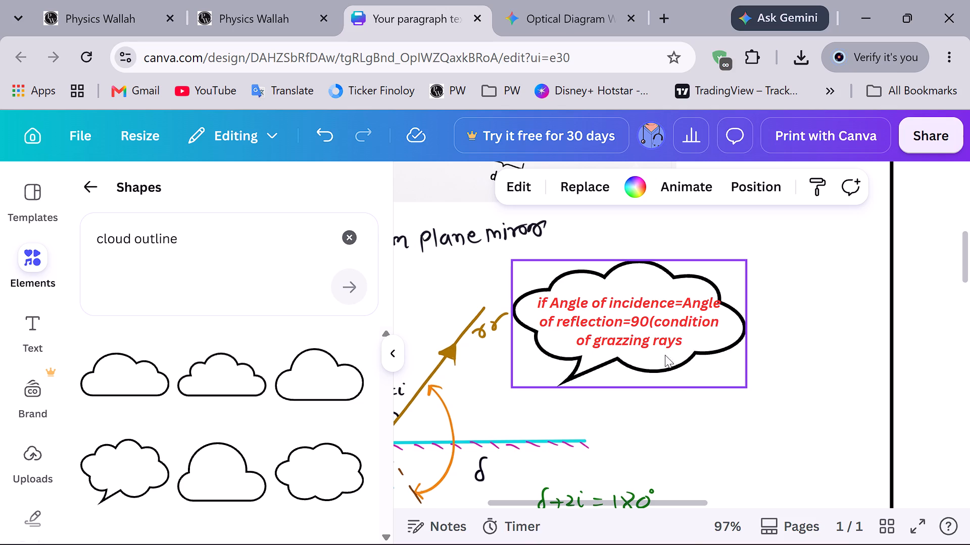
# Move the red angle-of-incidence text slightly upward within the cloud speech bubble.
pyautogui.click(649, 332)
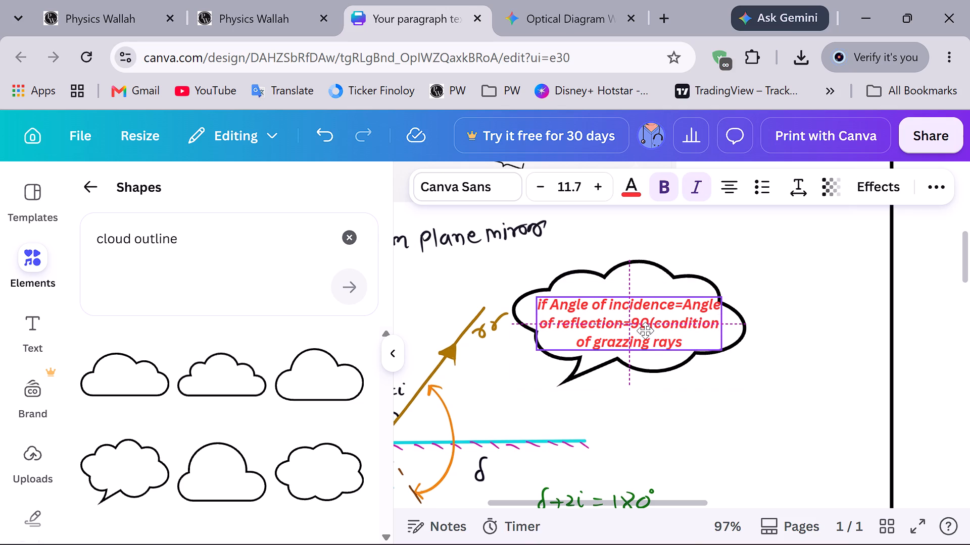
pyautogui.click(767, 377)
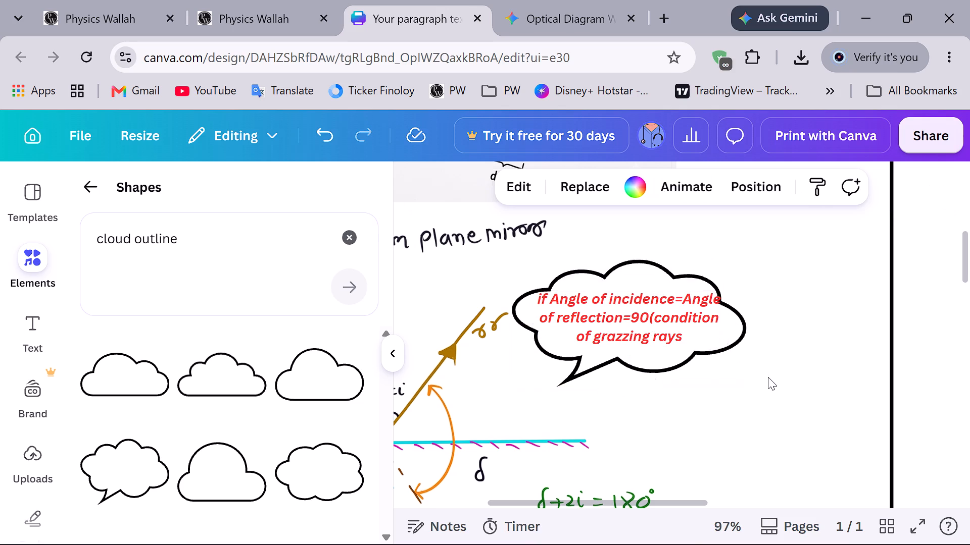
# Widen the cloud speech bubble slightly and reduce its height from the lower edge around the red text.
pyautogui.click(744, 336)
pyautogui.moveTo(746, 323); pyautogui.dragTo(753, 322)
pyautogui.moveTo(632, 381); pyautogui.dragTo(632, 370)
pyautogui.click(789, 418)
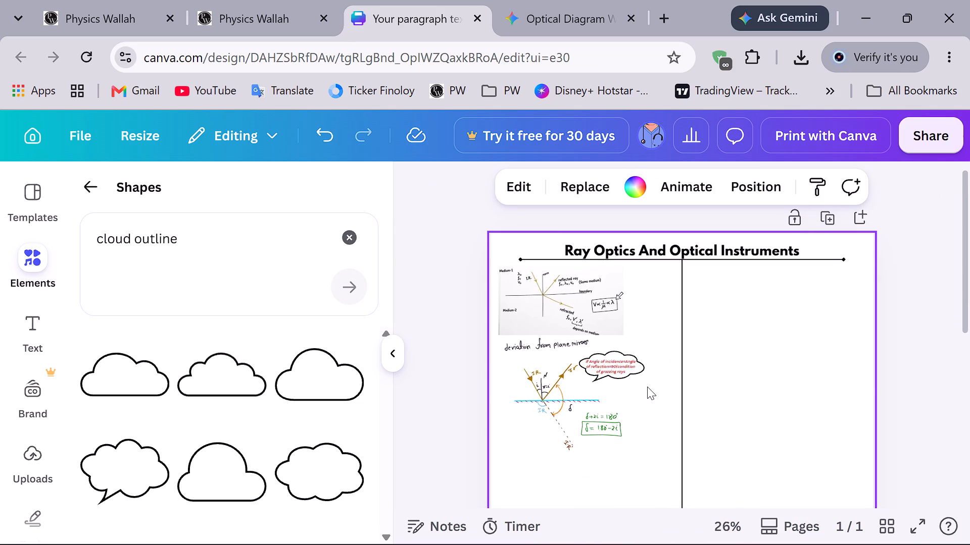
# Switch to the Physics Wallah notes and review pages 14 to 19, from the deviation problems to the rotation of incident ray topic.
pyautogui.click(234, 4)
pyautogui.scroll(-8, 530, 335)
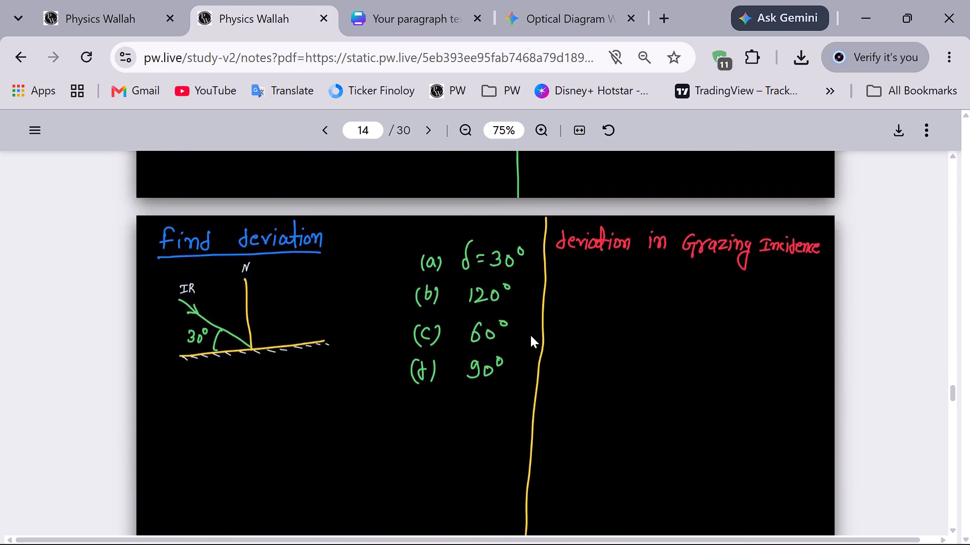
pyautogui.scroll(-4, 530, 335)
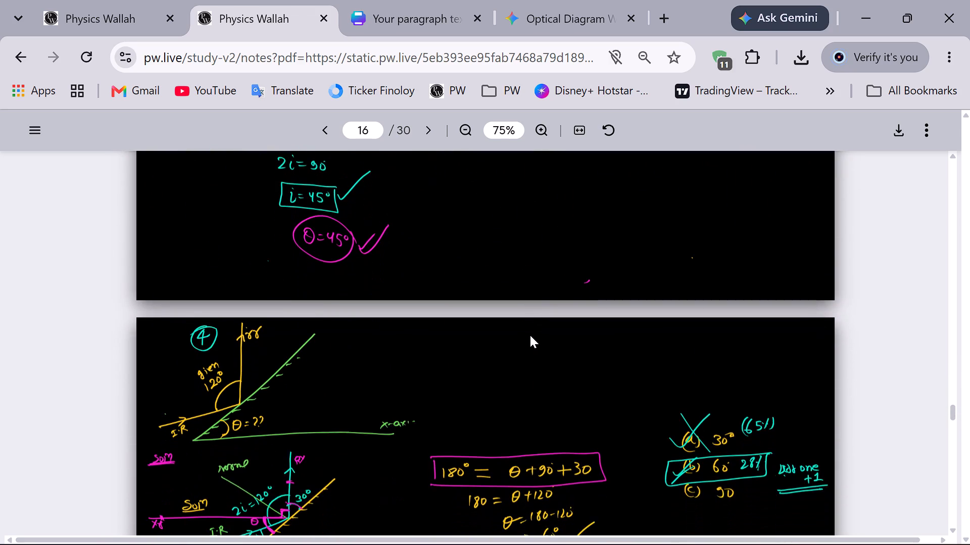
pyautogui.scroll(-2, 530, 335)
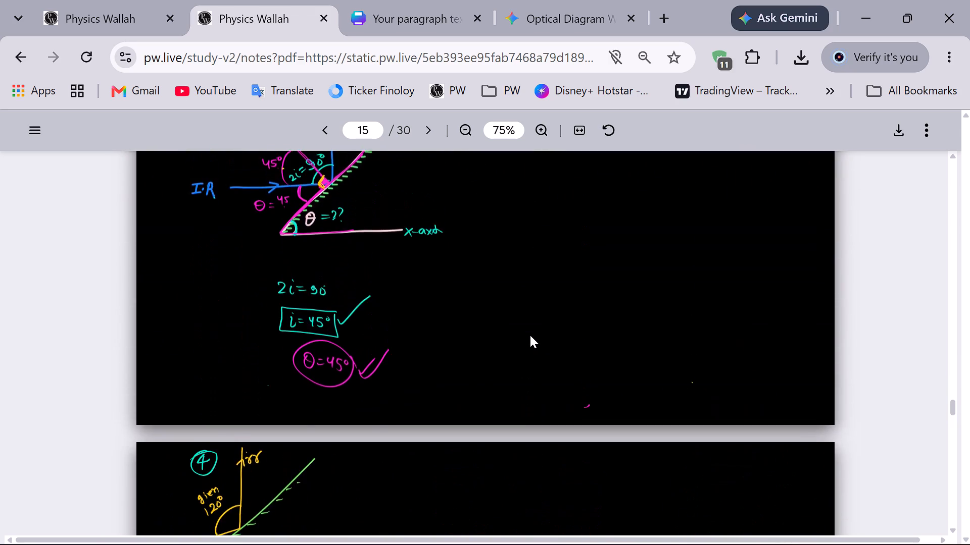
pyautogui.scroll(-8, 530, 335)
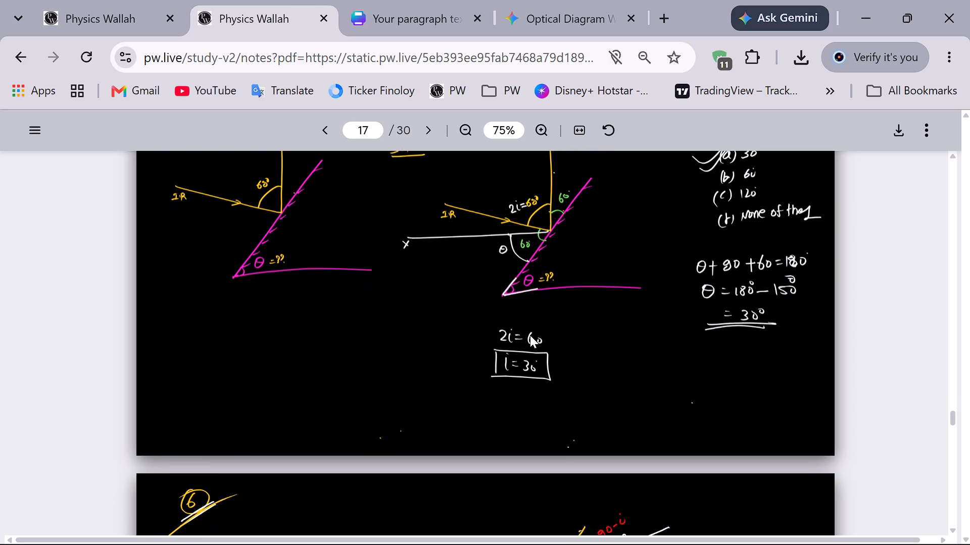
pyautogui.scroll(-6, 530, 335)
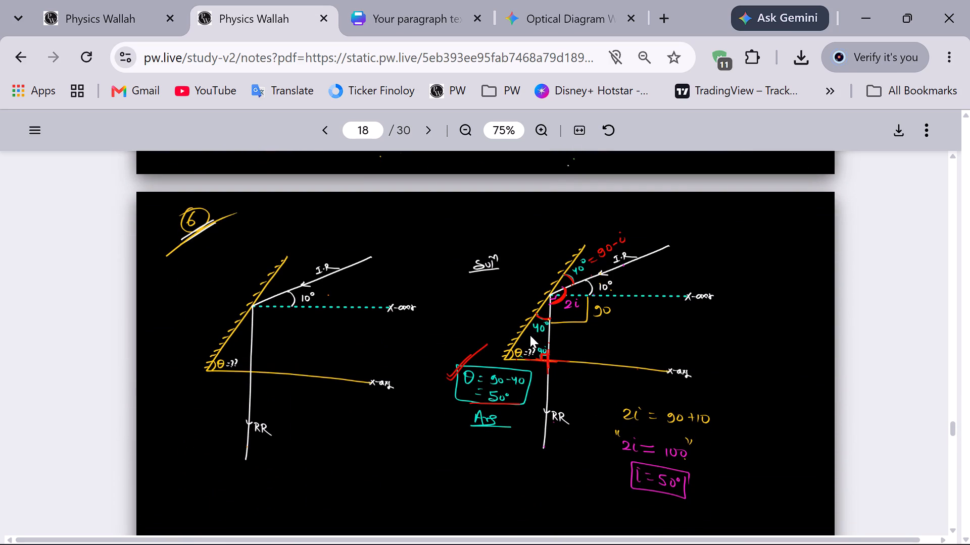
pyautogui.scroll(-2, 530, 335)
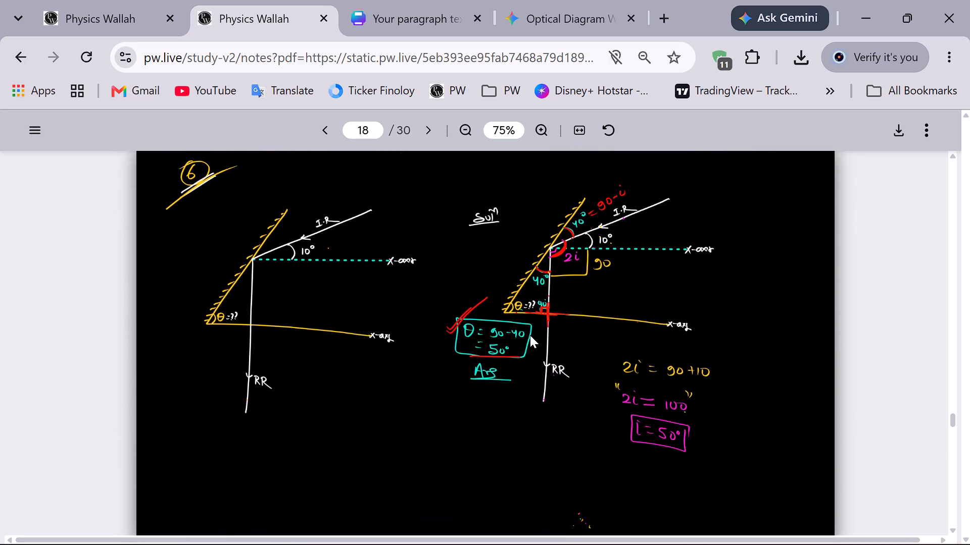
pyautogui.scroll(-3, 530, 335)
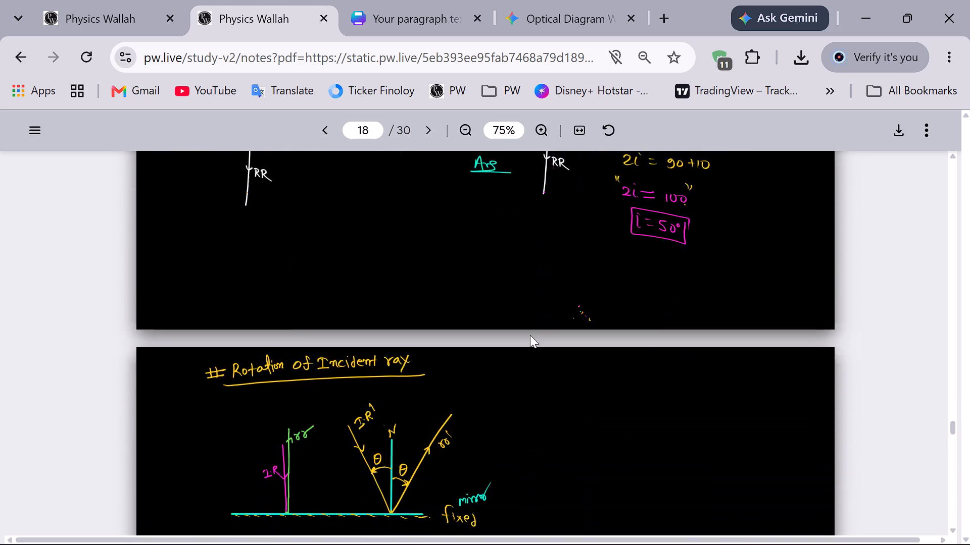
pyautogui.scroll(-2, 530, 335)
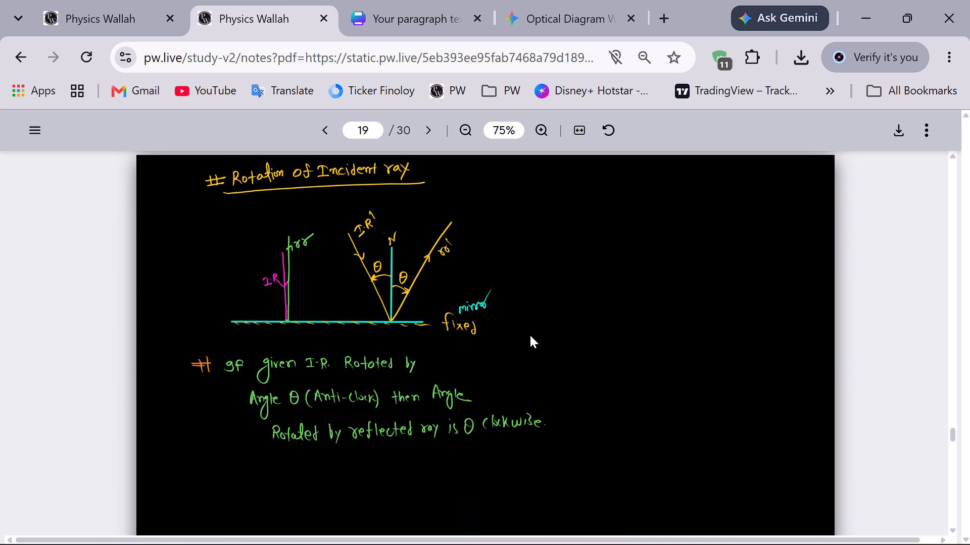
pyautogui.scroll(-2, 530, 335)
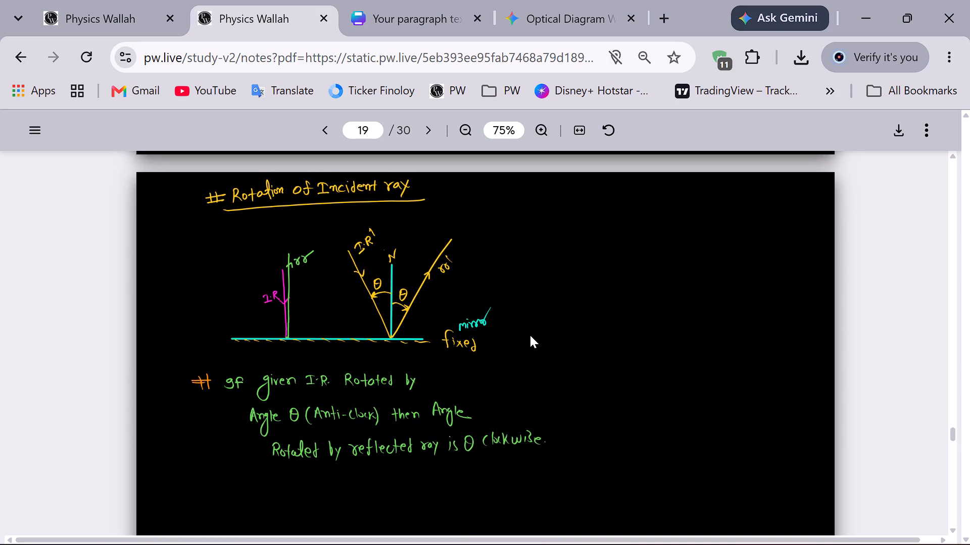
pyautogui.scroll(-2, 530, 335)
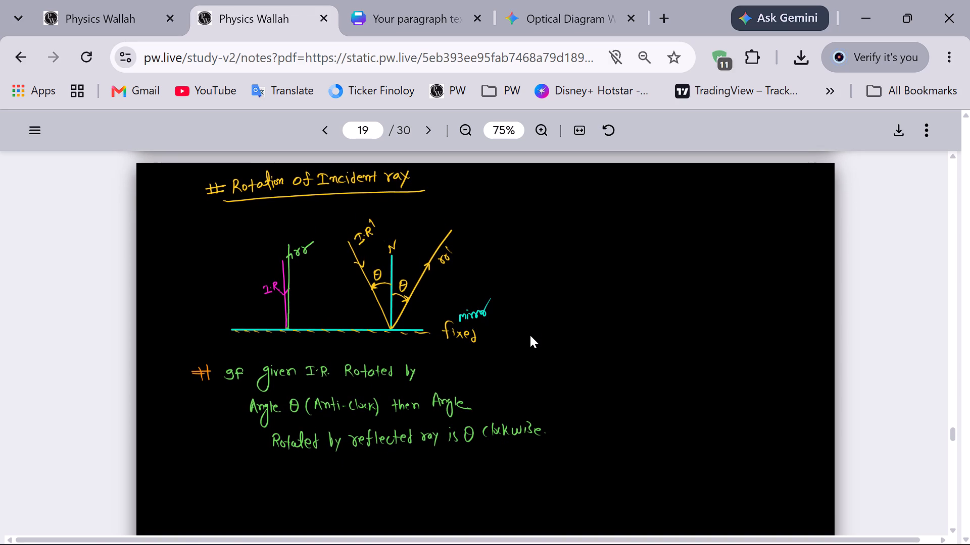
pyautogui.scroll(-2, 530, 335)
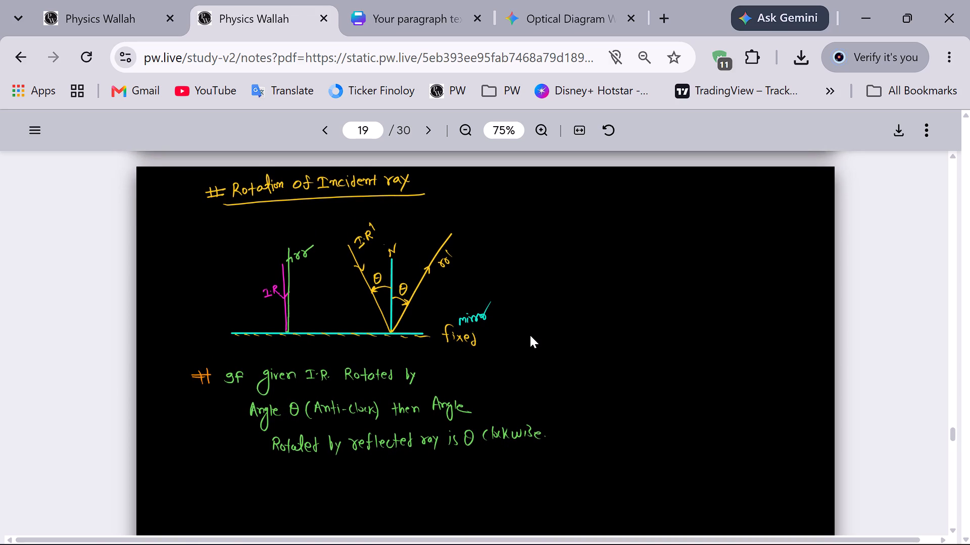
pyautogui.scroll(-1, 530, 335)
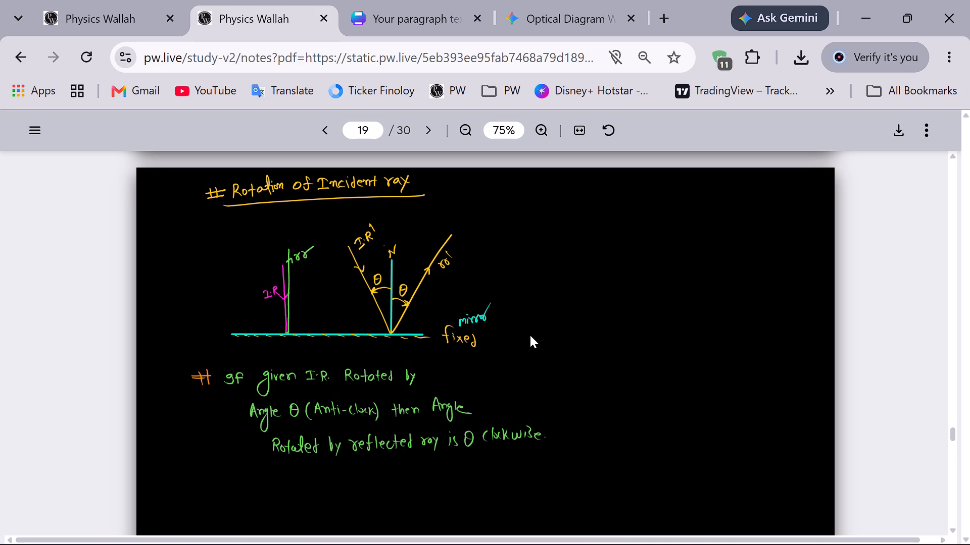
pyautogui.scroll(5, 530, 335)
pyautogui.scroll(-1, 530, 335)
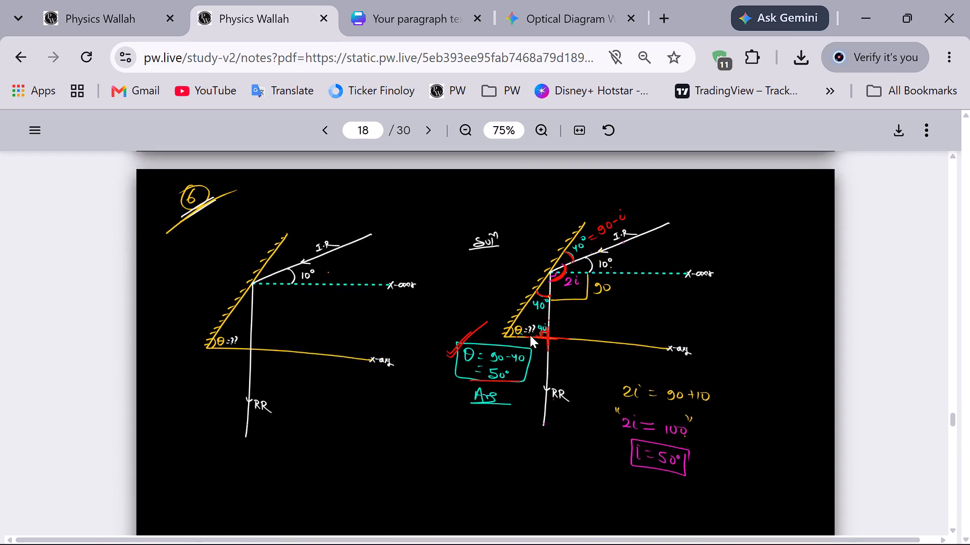
pyautogui.scroll(-4, 530, 335)
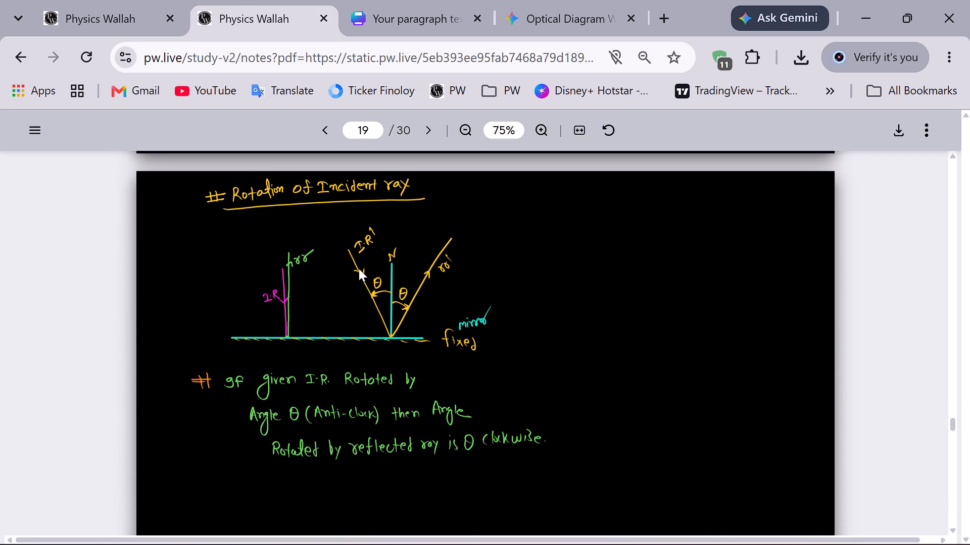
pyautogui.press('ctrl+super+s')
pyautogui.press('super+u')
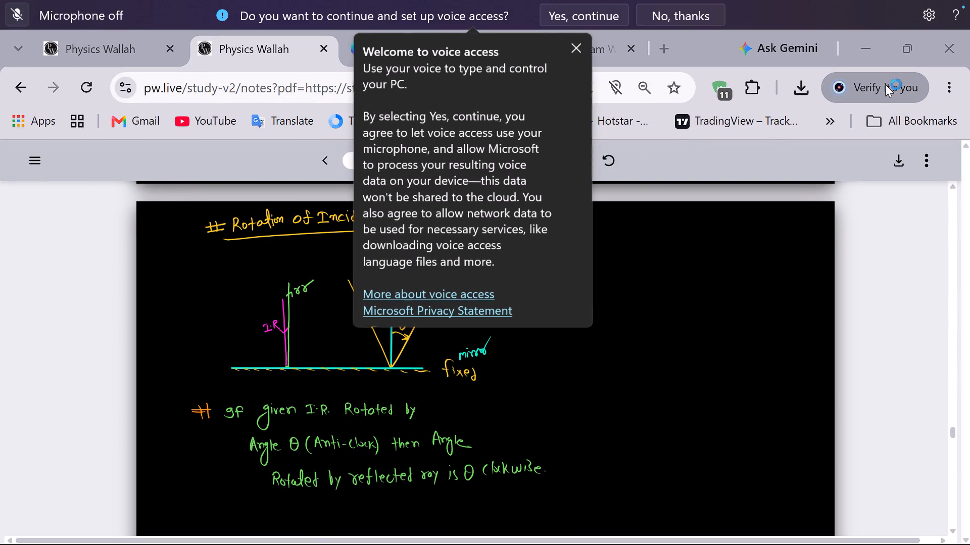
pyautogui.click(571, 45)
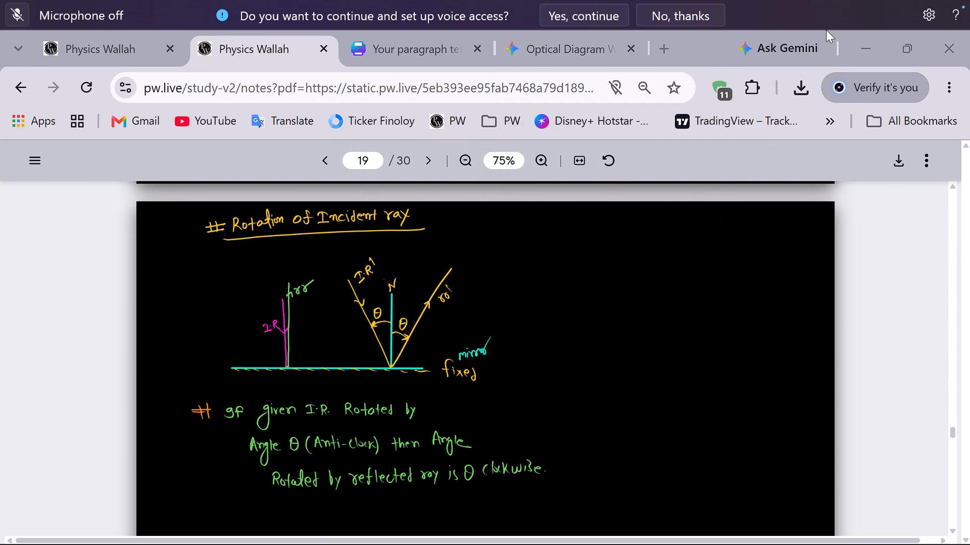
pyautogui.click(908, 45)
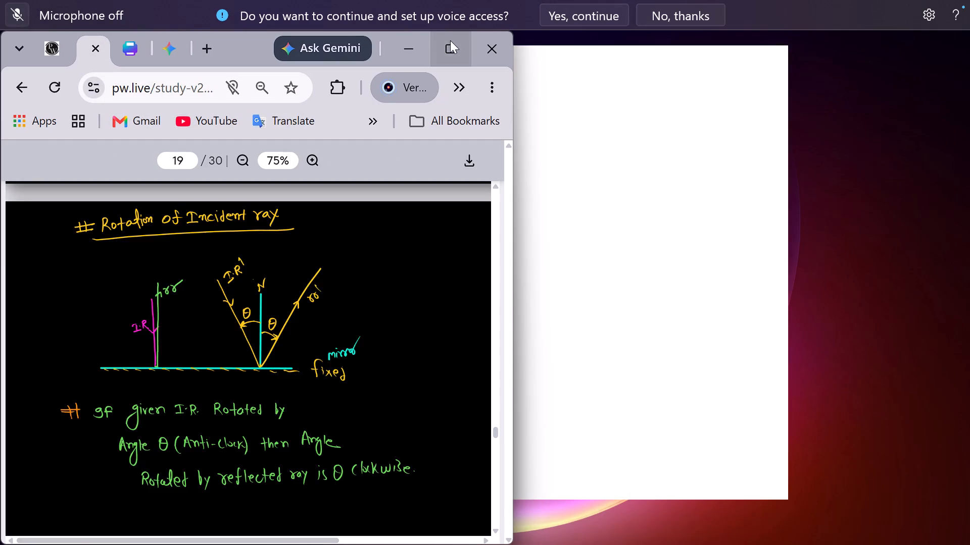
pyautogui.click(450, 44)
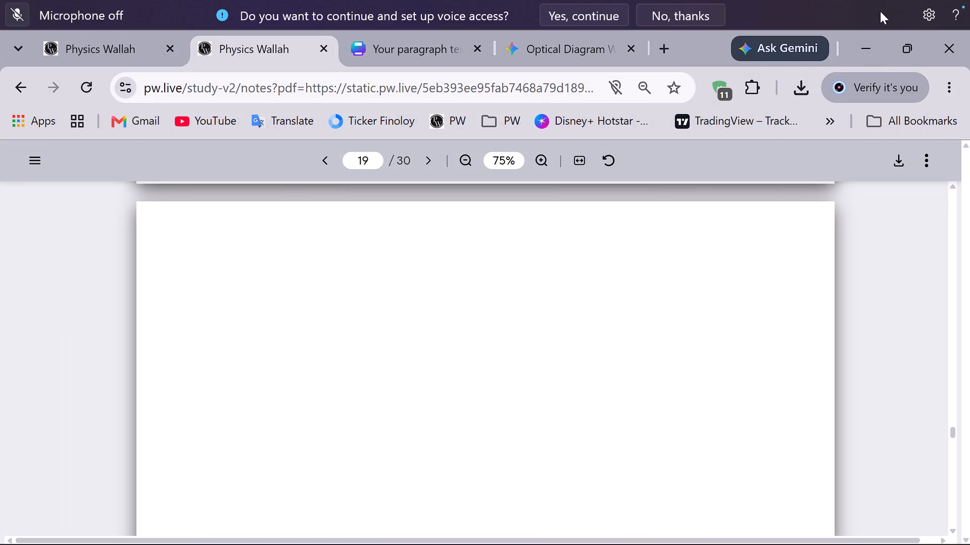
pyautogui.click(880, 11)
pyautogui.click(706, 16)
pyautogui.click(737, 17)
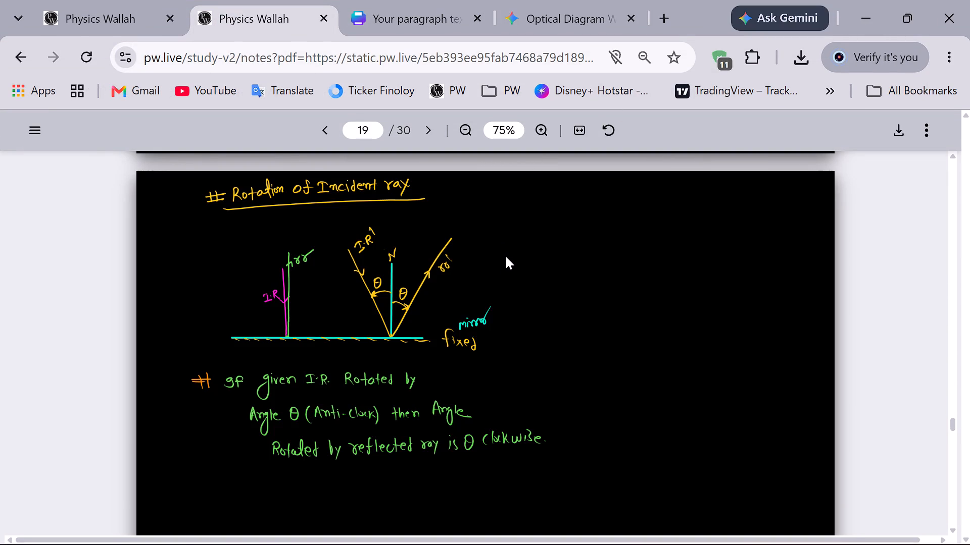
# Capture a screenshot of the "Rotation of Incident ray" heading, diagram and green note on page 19.
pyautogui.press('shift+super+s')
pyautogui.moveTo(192, 178); pyautogui.dragTo(355, 361)
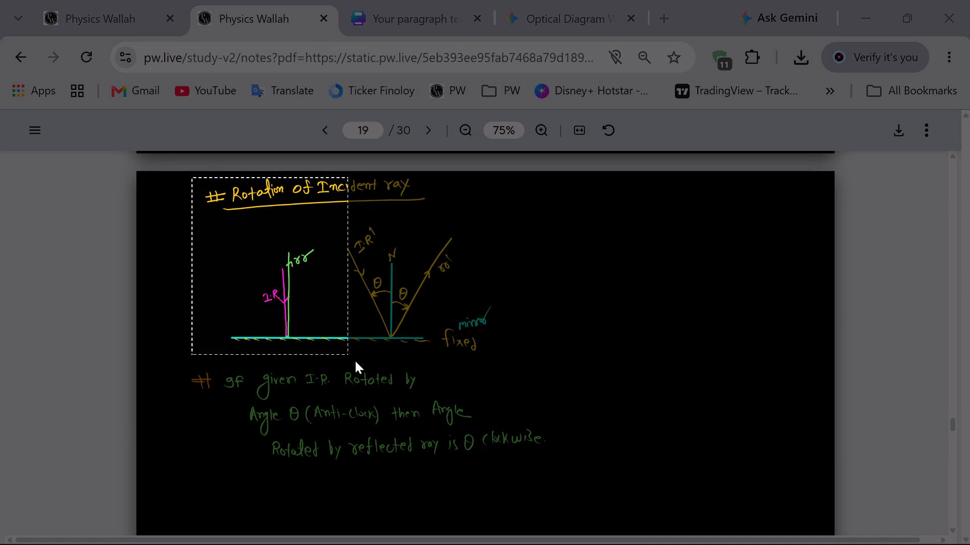
pyautogui.moveTo(355, 361); pyautogui.dragTo(554, 464)
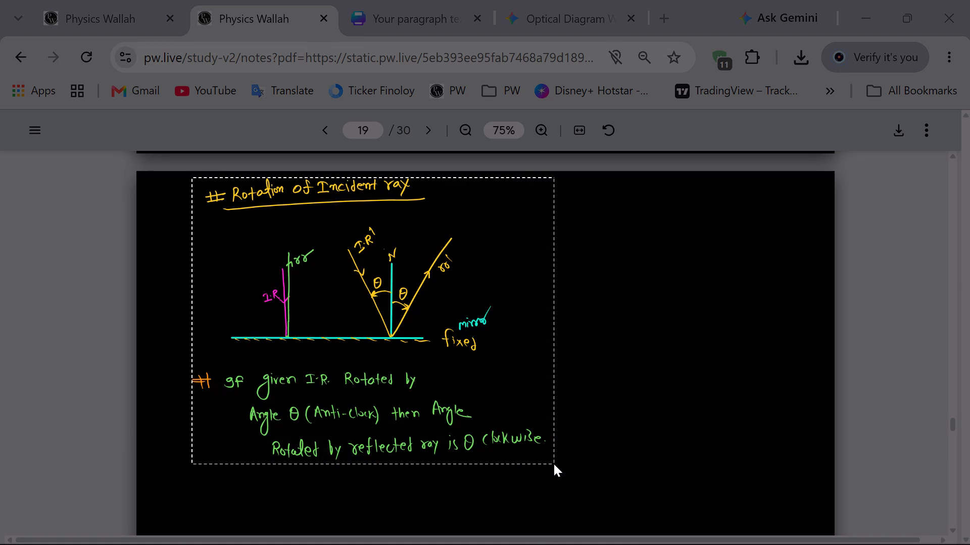
pyautogui.moveTo(554, 464); pyautogui.dragTo(551, 462)
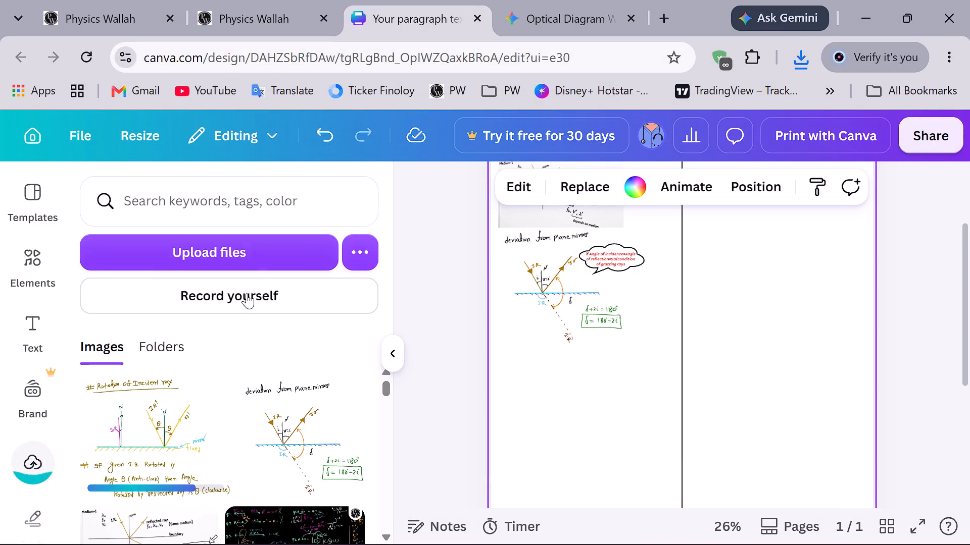
# In the uploaded images, select the plane-mirror deviation diagram, the Medium-1/Medium-2 diagram, the dark formula image beside it and the two images below.
pyautogui.scroll(-2, 223, 414)
pyautogui.scroll(1, 241, 406)
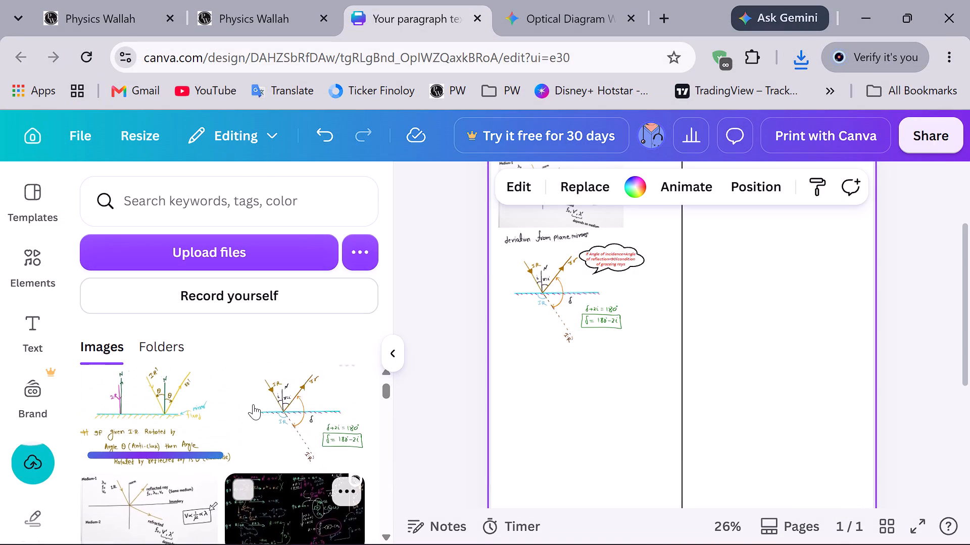
pyautogui.scroll(1, 253, 404)
pyautogui.click(262, 397)
pyautogui.scroll(-3, 261, 406)
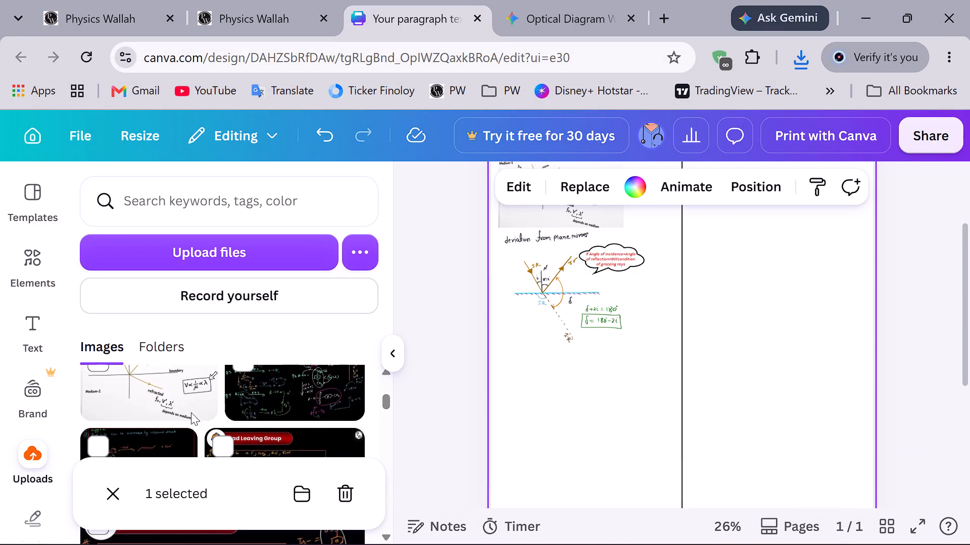
pyautogui.scroll(1, 157, 404)
pyautogui.click(93, 370)
pyautogui.click(248, 383)
pyautogui.scroll(-1, 237, 389)
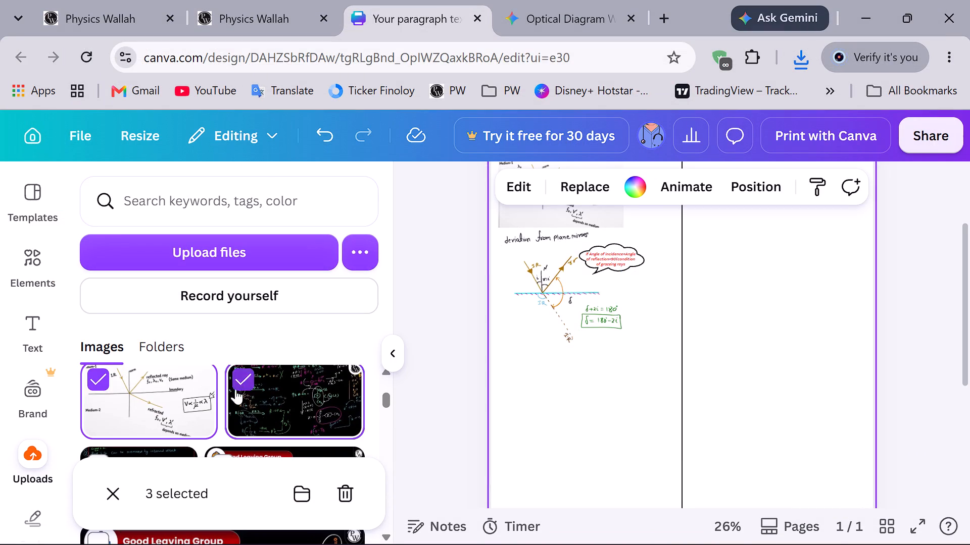
pyautogui.scroll(-5, 235, 389)
pyautogui.click(95, 405)
pyautogui.click(230, 406)
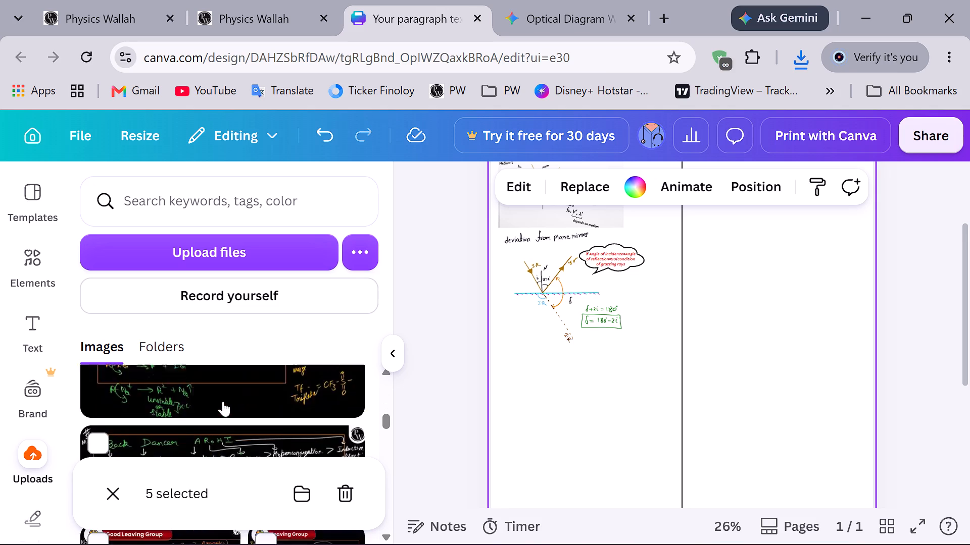
pyautogui.scroll(-1, 186, 398)
pyautogui.click(94, 381)
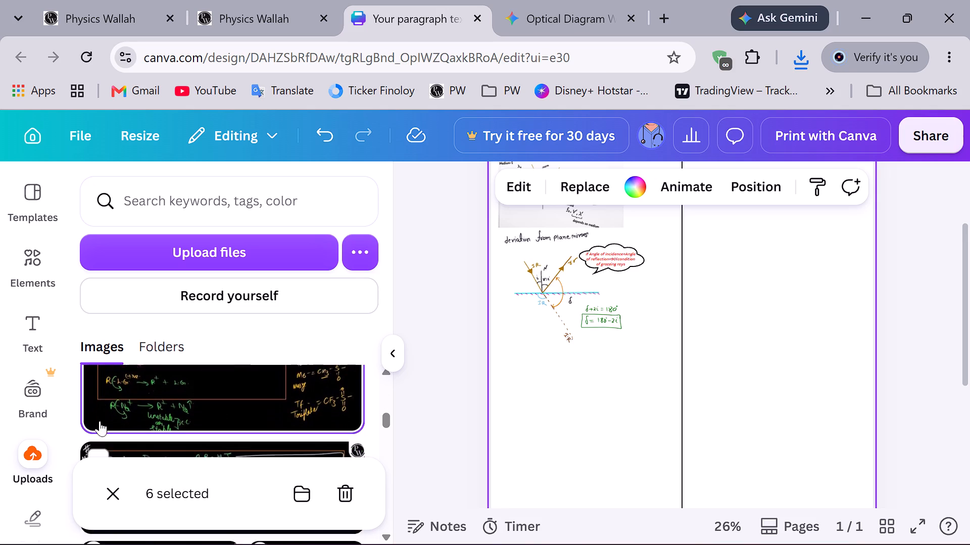
pyautogui.scroll(-1, 100, 421)
pyautogui.click(101, 431)
pyautogui.scroll(-2, 95, 425)
pyautogui.click(95, 425)
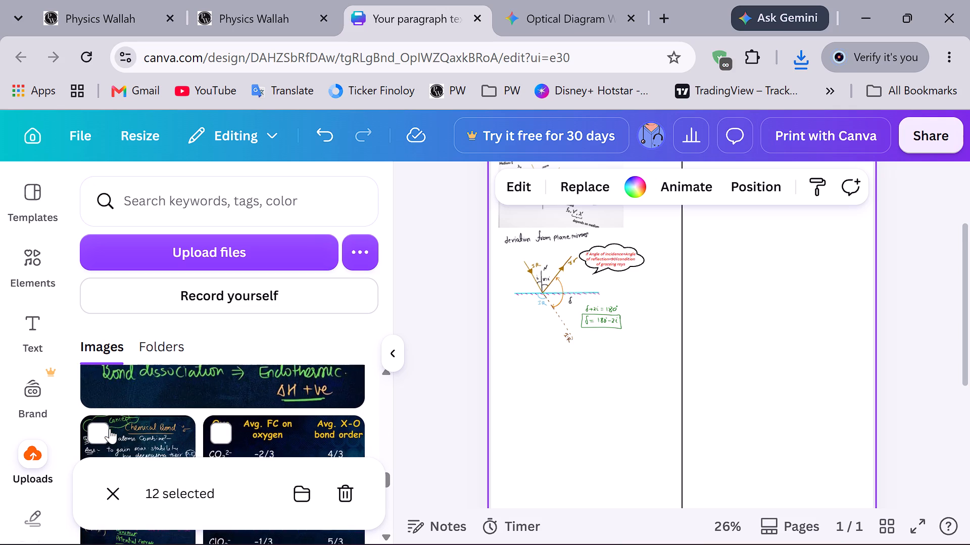
pyautogui.scroll(1, 110, 426)
pyautogui.click(106, 428)
pyautogui.scroll(1, 218, 438)
pyautogui.click(218, 437)
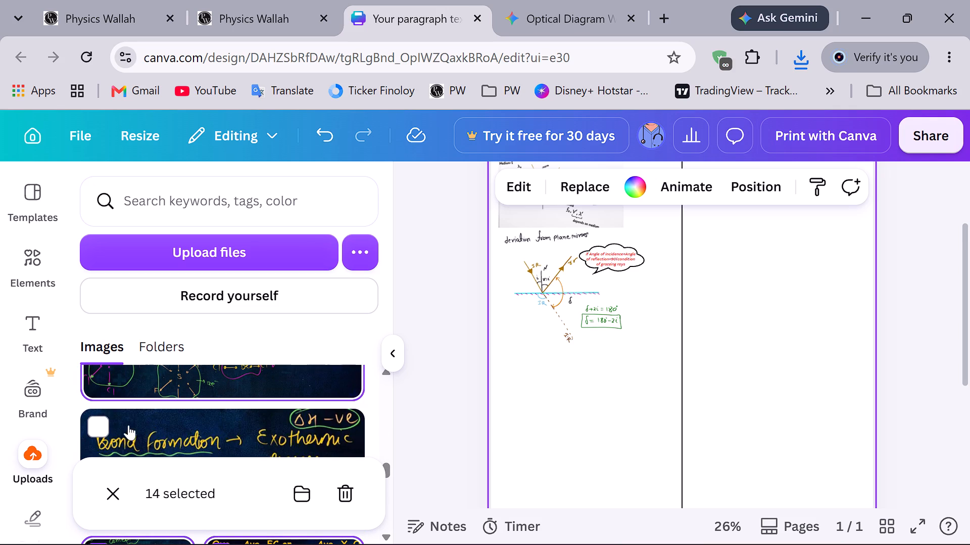
pyautogui.click(102, 423)
# Add the azide ion and CO structures, the narrow orbital sketch and the s-p, p-p, p-d overlap image to the selection.
pyautogui.scroll(-2, 119, 413)
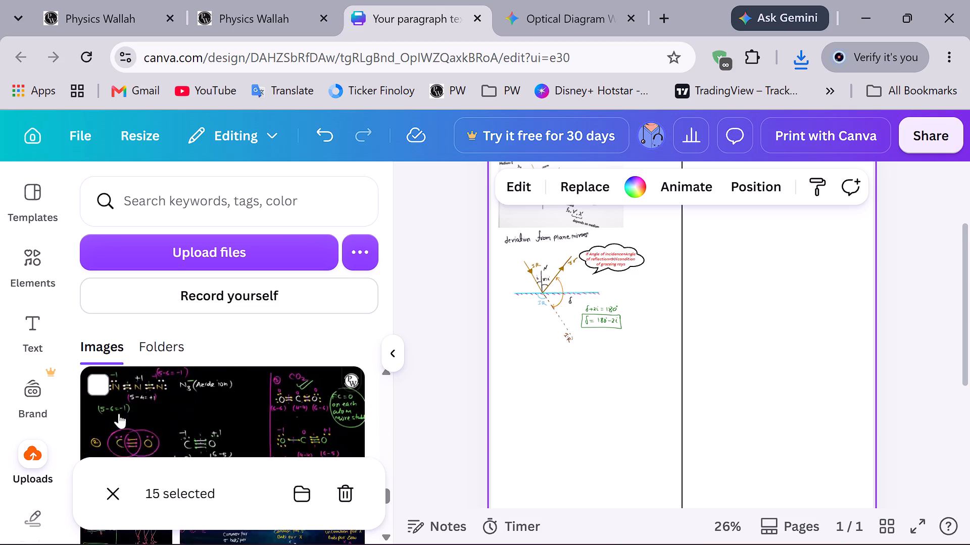
pyautogui.scroll(-2, 119, 413)
pyautogui.click(100, 396)
pyautogui.scroll(-1, 100, 396)
pyautogui.click(97, 406)
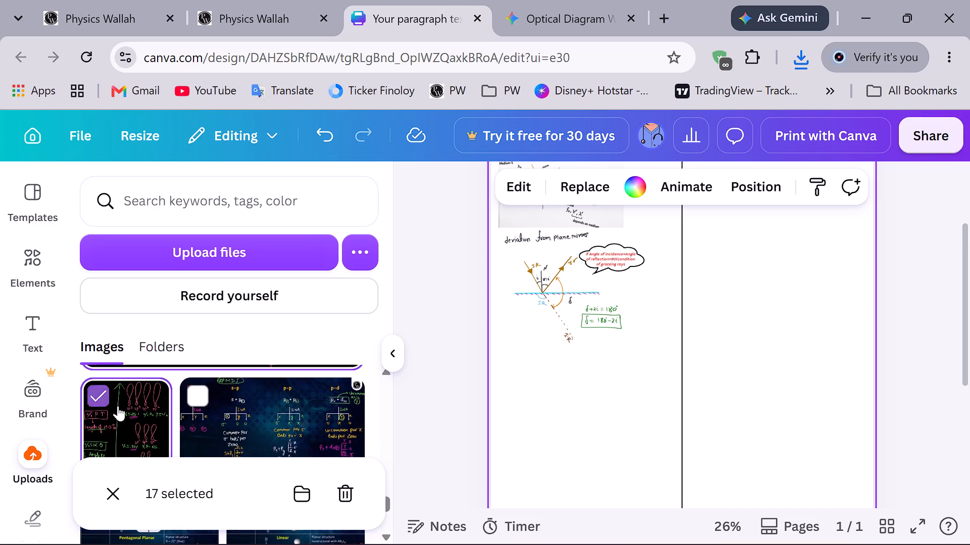
pyautogui.scroll(-1, 118, 406)
pyautogui.click(191, 402)
# Add the eight molecular geometry table images, from Distorted Octahedral and Bent T shape to Tetrahedral and Linear, to the selection.
pyautogui.scroll(-1, 150, 407)
pyautogui.scroll(-1, 97, 410)
pyautogui.click(97, 410)
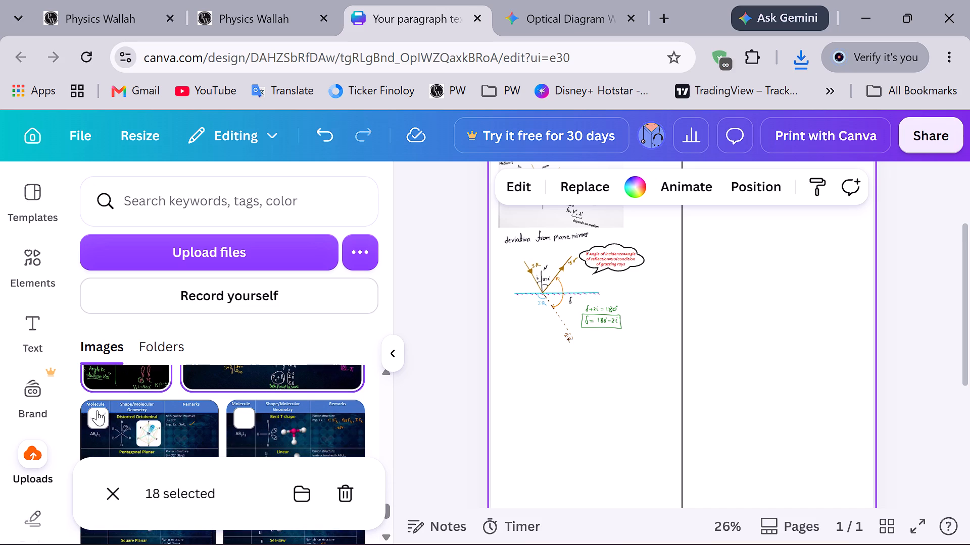
pyautogui.scroll(-1, 97, 410)
pyautogui.click(239, 405)
pyautogui.scroll(-1, 239, 405)
pyautogui.scroll(-1, 126, 420)
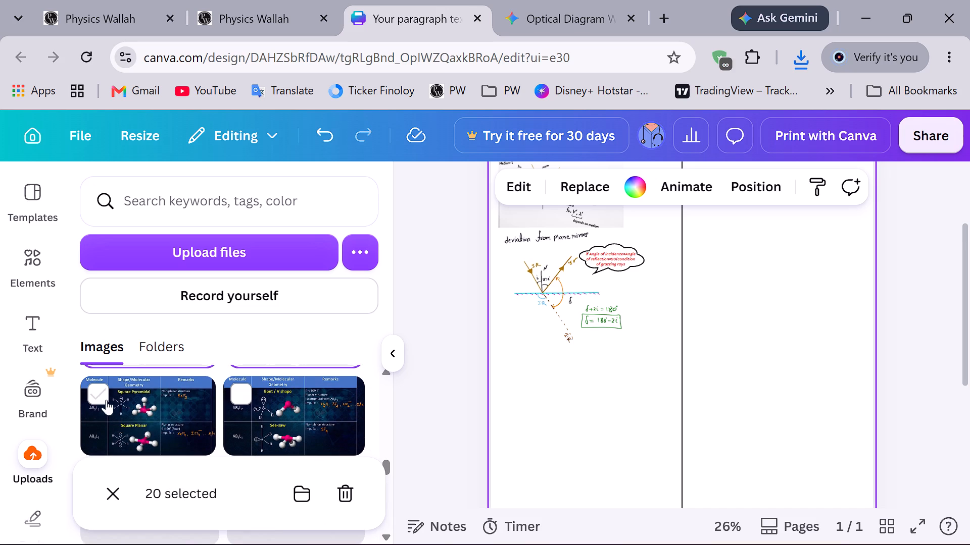
pyautogui.click(100, 393)
pyautogui.scroll(-2, 100, 393)
pyautogui.click(244, 396)
pyautogui.scroll(-1, 108, 380)
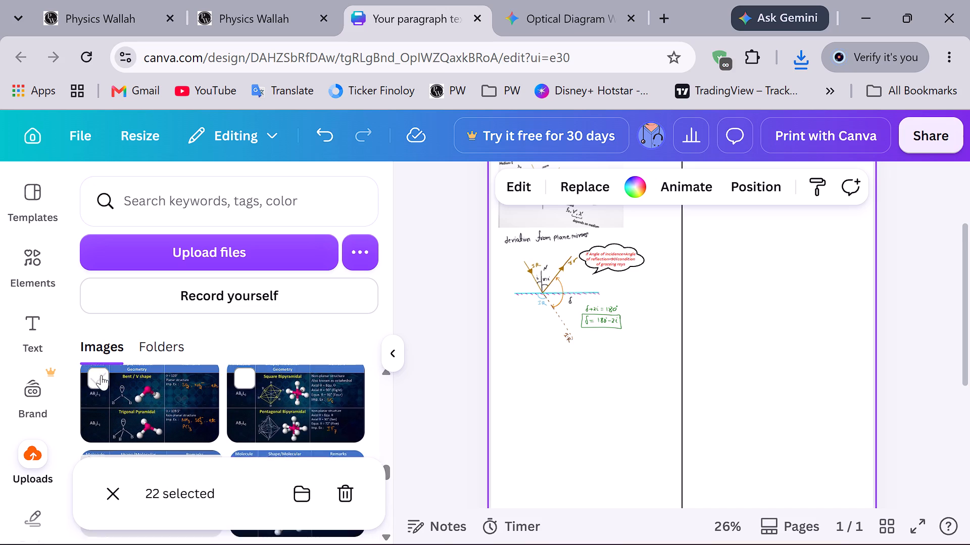
pyautogui.scroll(-1, 101, 375)
pyautogui.click(96, 371)
pyautogui.click(256, 381)
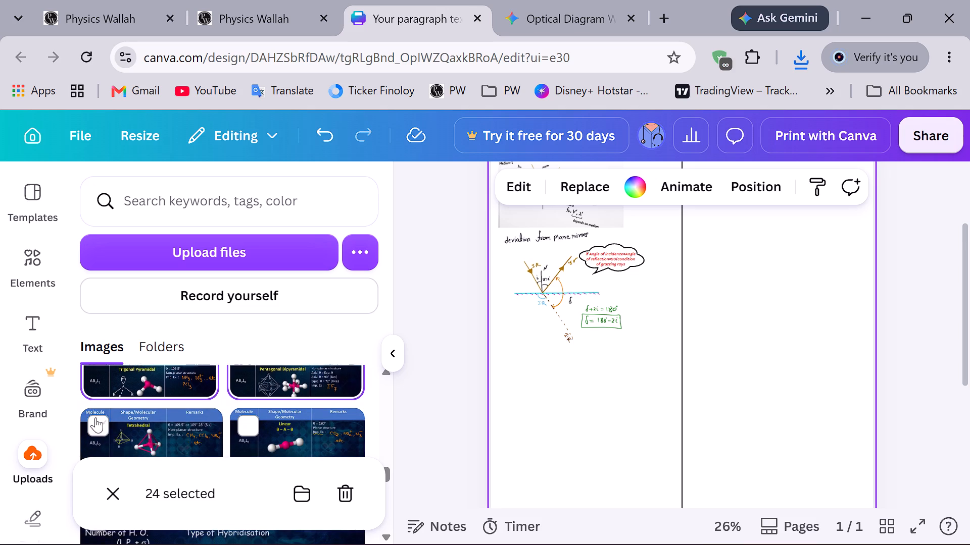
pyautogui.click(95, 417)
pyautogui.scroll(-1, 95, 417)
pyautogui.click(243, 422)
# Add the hybridisation types, monocentric molecule ABnLm, "Remember" note, VSEPR theory and order of repulsion images to the selection.
pyautogui.scroll(-2, 111, 413)
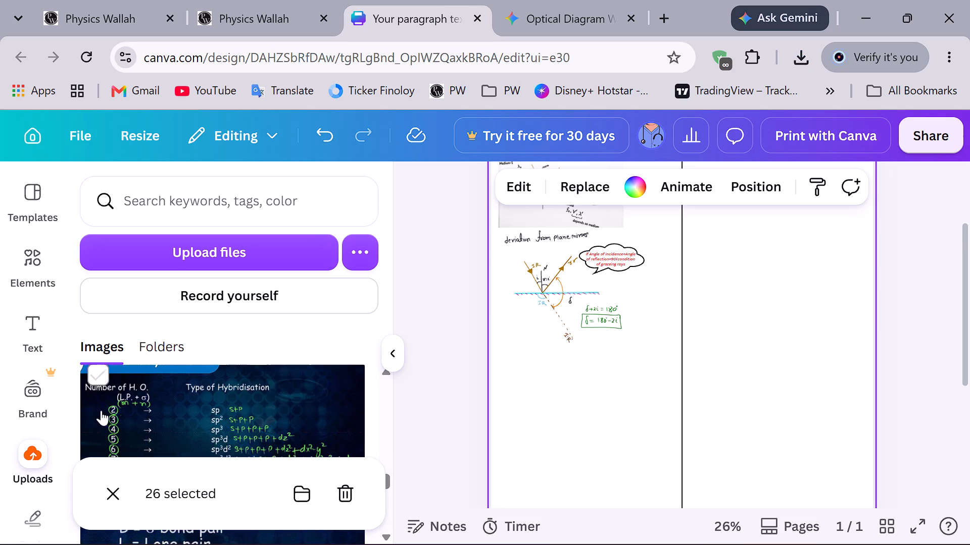
pyautogui.scroll(-2, 101, 410)
pyautogui.click(95, 387)
pyautogui.scroll(-1, 95, 387)
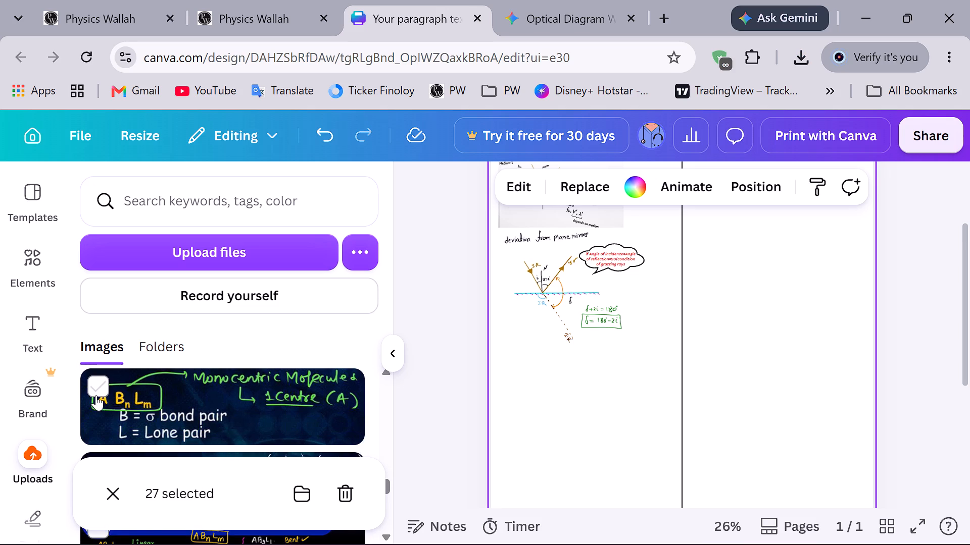
pyautogui.click(96, 395)
pyautogui.scroll(-1, 96, 395)
pyautogui.click(96, 395)
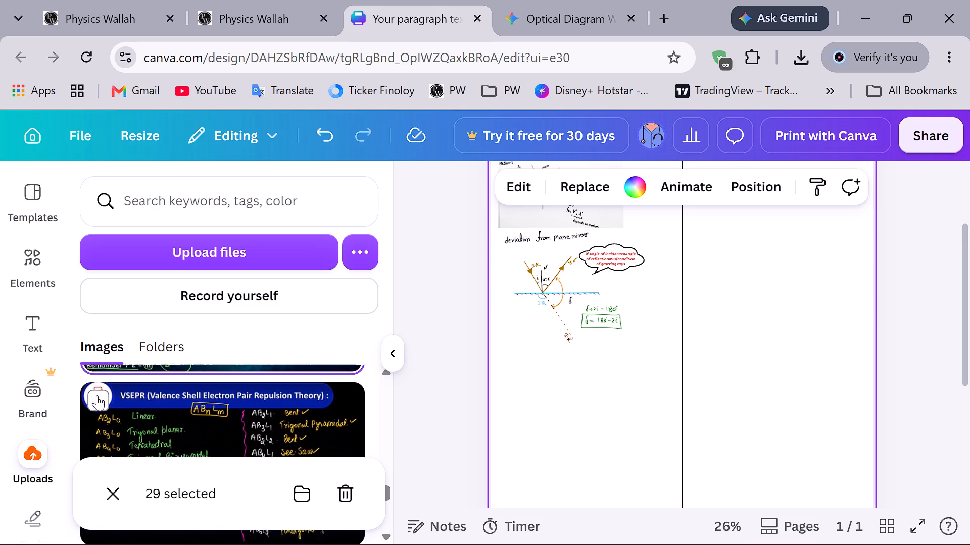
pyautogui.scroll(-1, 97, 395)
pyautogui.click(97, 395)
pyautogui.scroll(-5, 97, 395)
pyautogui.click(97, 395)
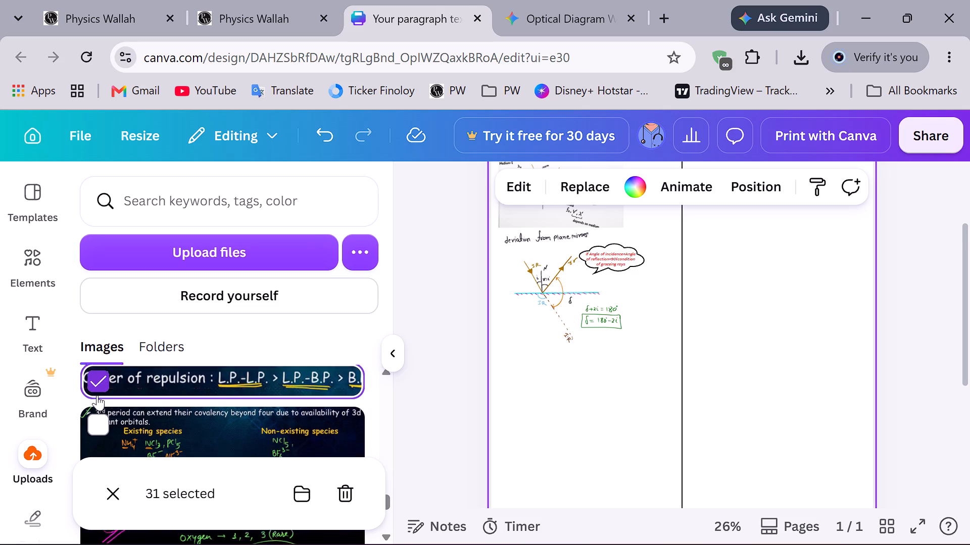
# Add the existing and non-existing species, maximum covalency, coordinate bond and ammonium ion images to the selection.
pyautogui.scroll(-2, 97, 395)
pyautogui.click(97, 395)
pyautogui.click(97, 395)
pyautogui.scroll(-1, 97, 395)
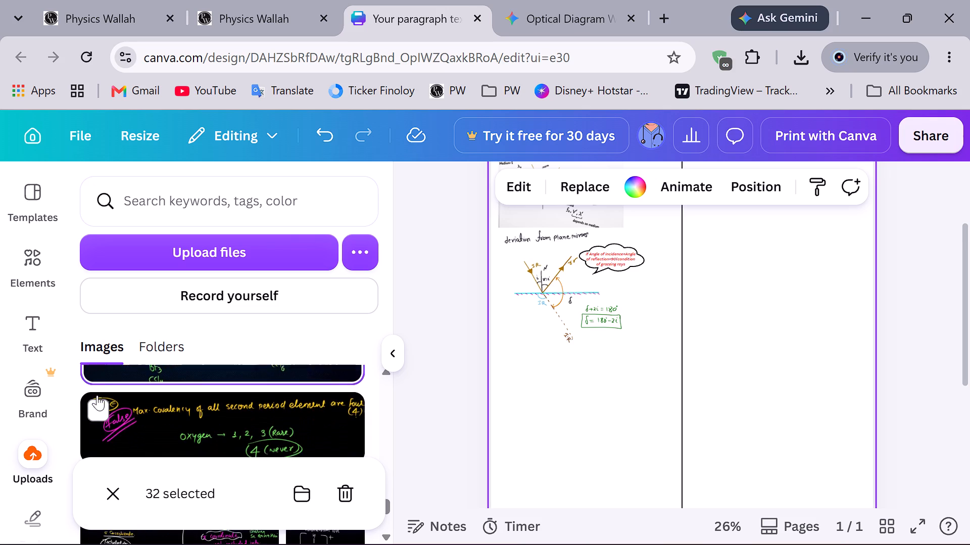
pyautogui.scroll(-2, 97, 395)
pyautogui.click(97, 395)
pyautogui.click(97, 395)
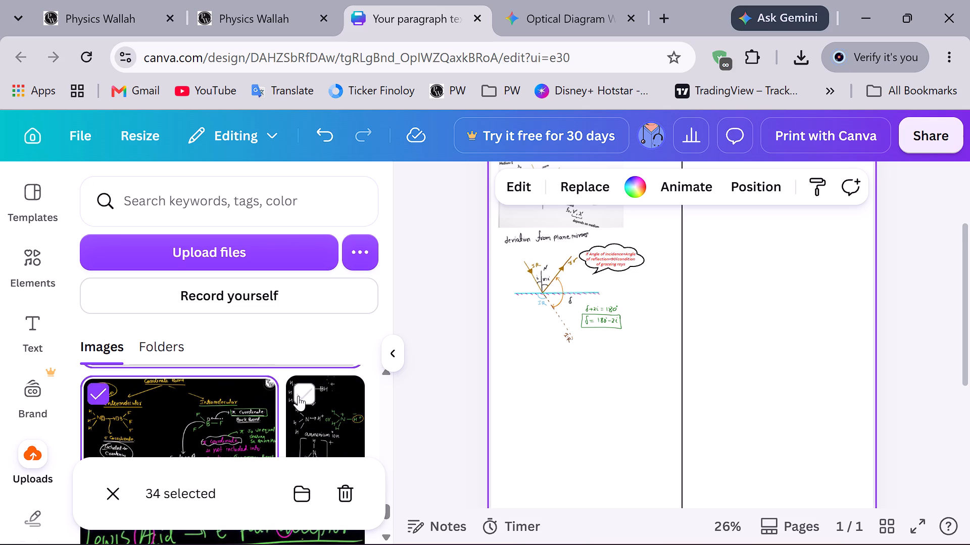
pyautogui.click(300, 396)
pyautogui.hscroll(-1, 298, 395)
# Add the Lewis base and coordinate bond examples images to the selection and move all 37 selected uploads to Trash.
pyautogui.scroll(-1, 145, 402)
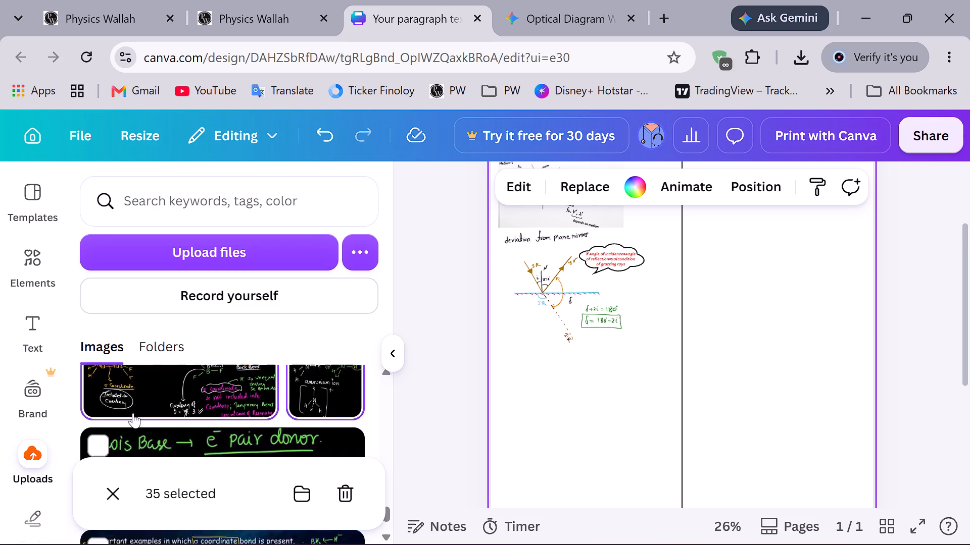
pyautogui.scroll(-3, 133, 413)
pyautogui.click(94, 411)
pyautogui.click(95, 410)
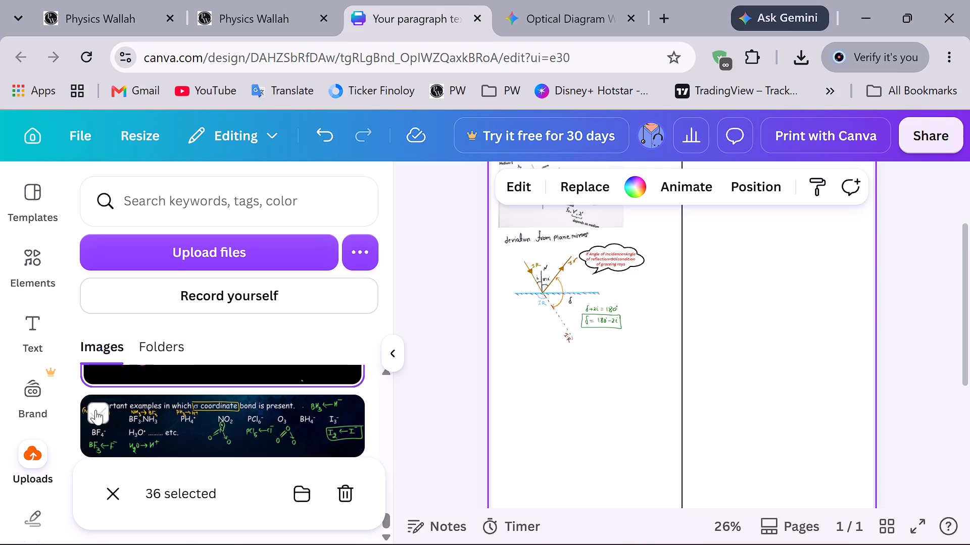
pyautogui.scroll(-2, 144, 416)
pyautogui.click(332, 490)
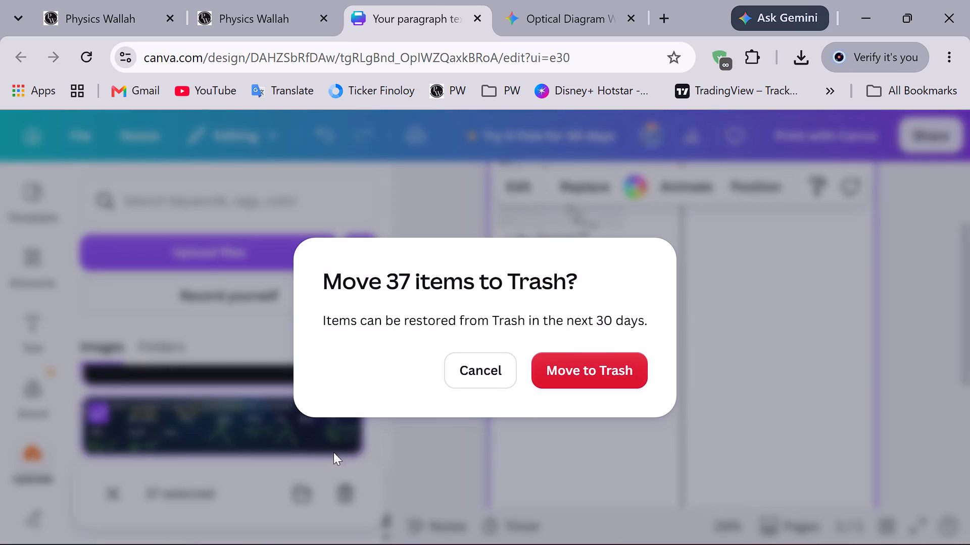
pyautogui.click(539, 377)
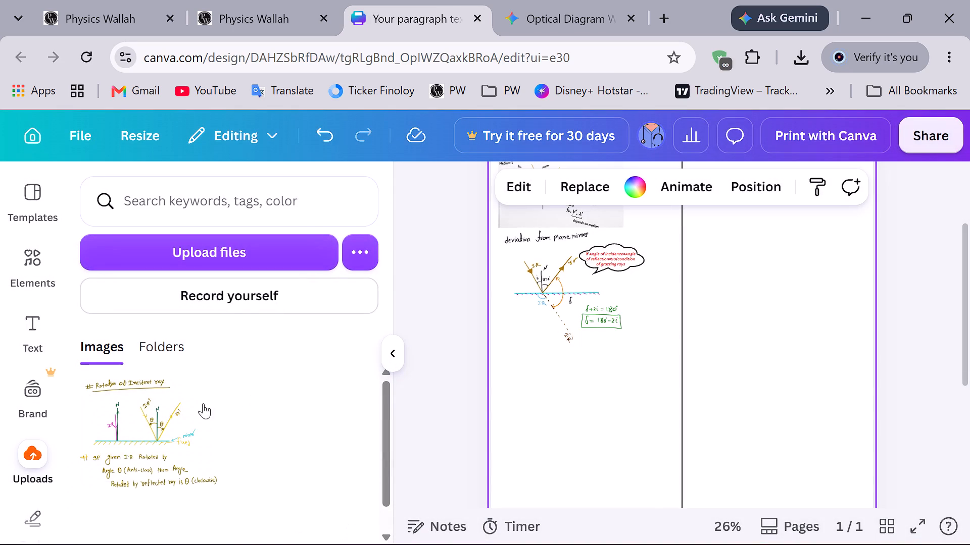
# Insert the uploaded "Rotation of Incident ray" image below the plane mirror deviation diagram and shrink it to fit the poster's left column.
pyautogui.click(132, 418)
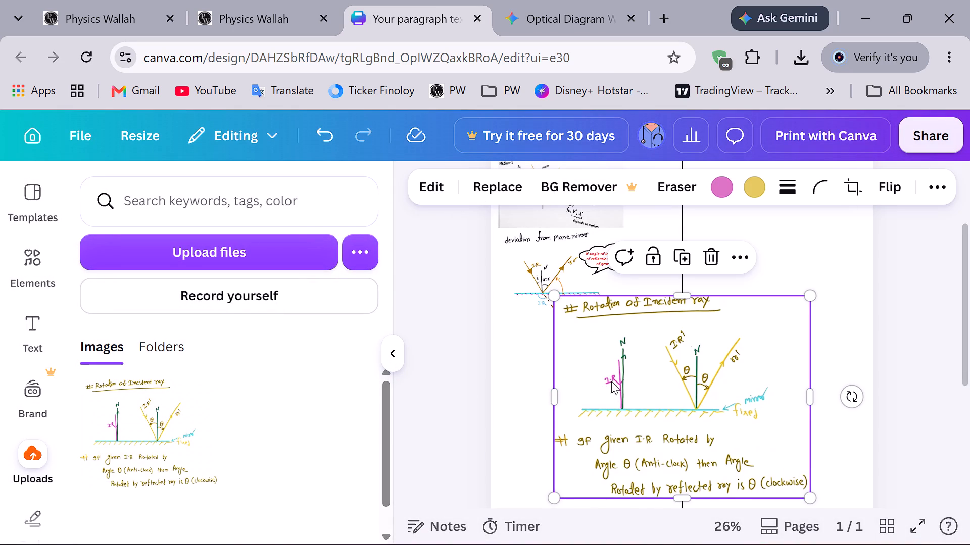
pyautogui.moveTo(612, 381); pyautogui.dragTo(552, 435)
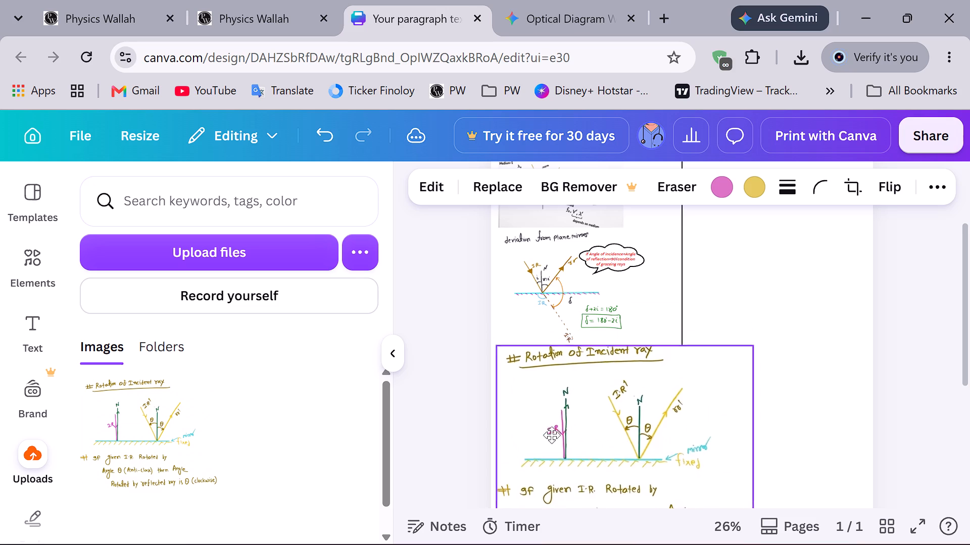
pyautogui.moveTo(552, 435); pyautogui.dragTo(551, 425)
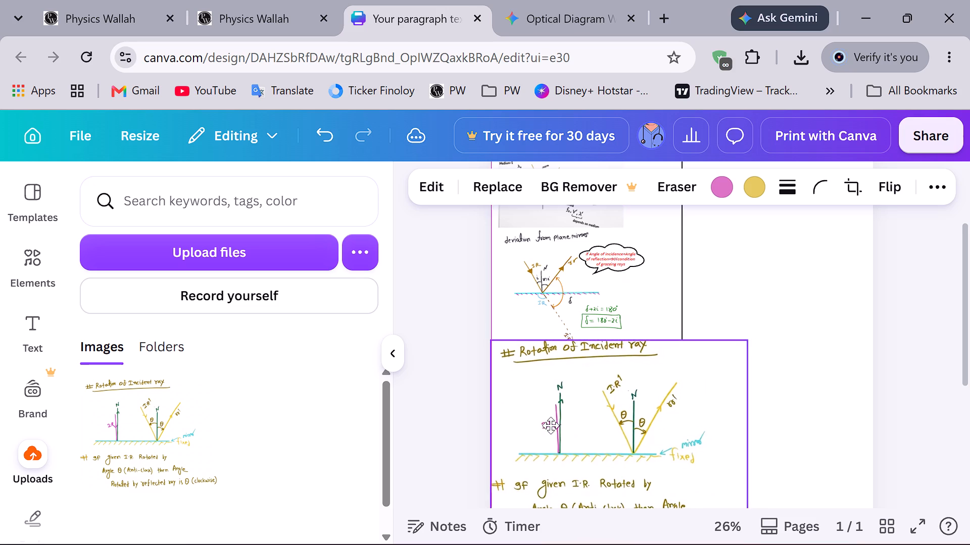
pyautogui.moveTo(551, 425); pyautogui.dragTo(547, 427)
pyautogui.click(804, 395)
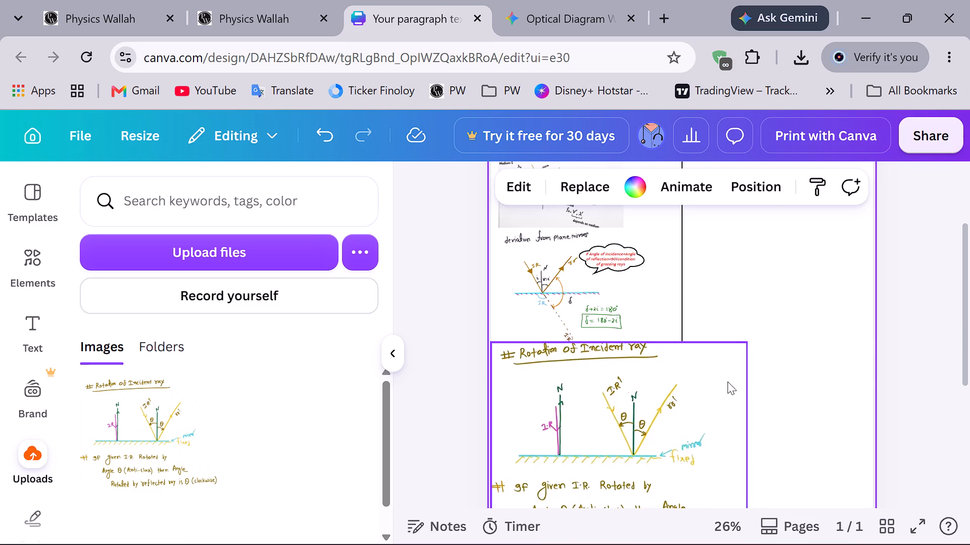
pyautogui.click(693, 397)
pyautogui.moveTo(721, 430); pyautogui.dragTo(687, 409)
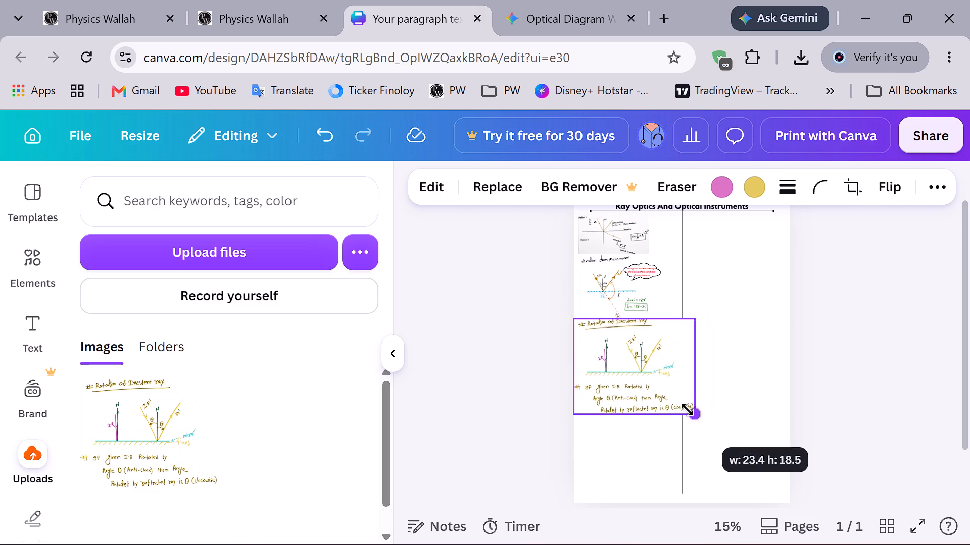
pyautogui.moveTo(687, 409); pyautogui.dragTo(650, 384)
pyautogui.click(726, 364)
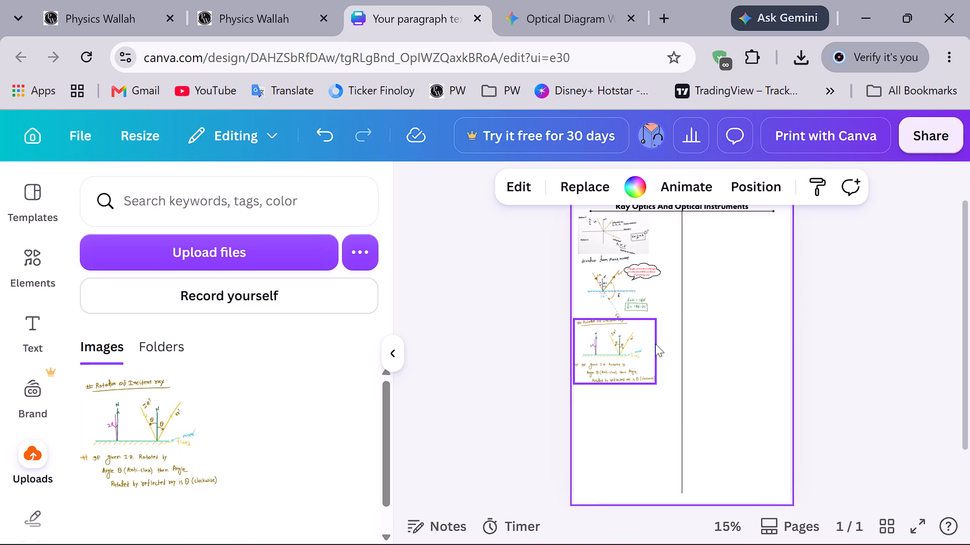
# Switch to the Physics Wallah notes and review pages 20 to 22 on mirror and ray rotation for the next diagram.
pyautogui.click(272, 4)
pyautogui.scroll(-1, 422, 282)
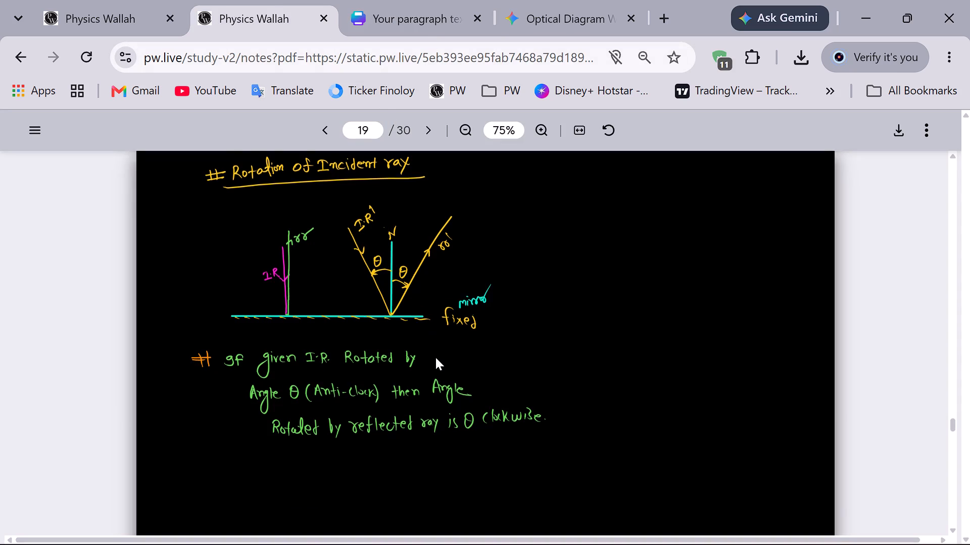
pyautogui.scroll(-5, 435, 357)
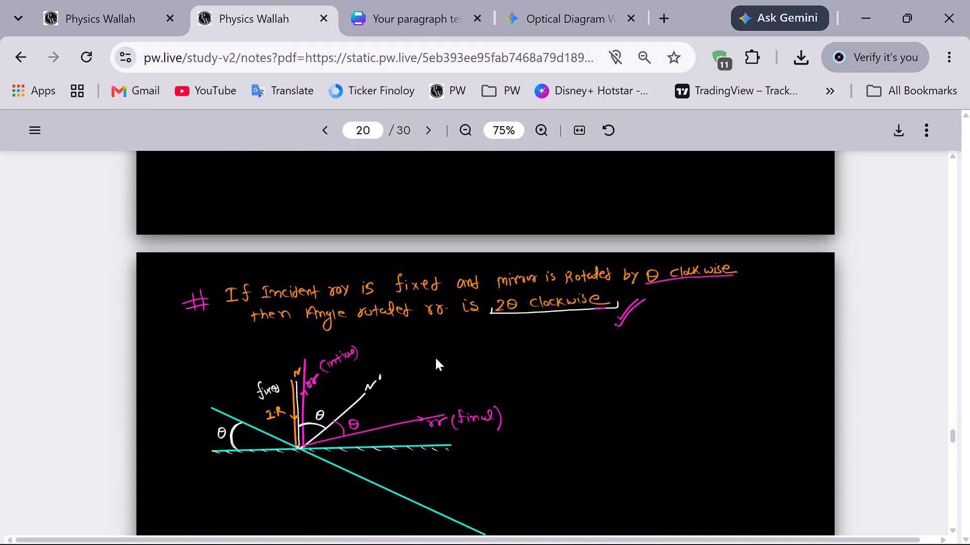
pyautogui.scroll(-2, 435, 358)
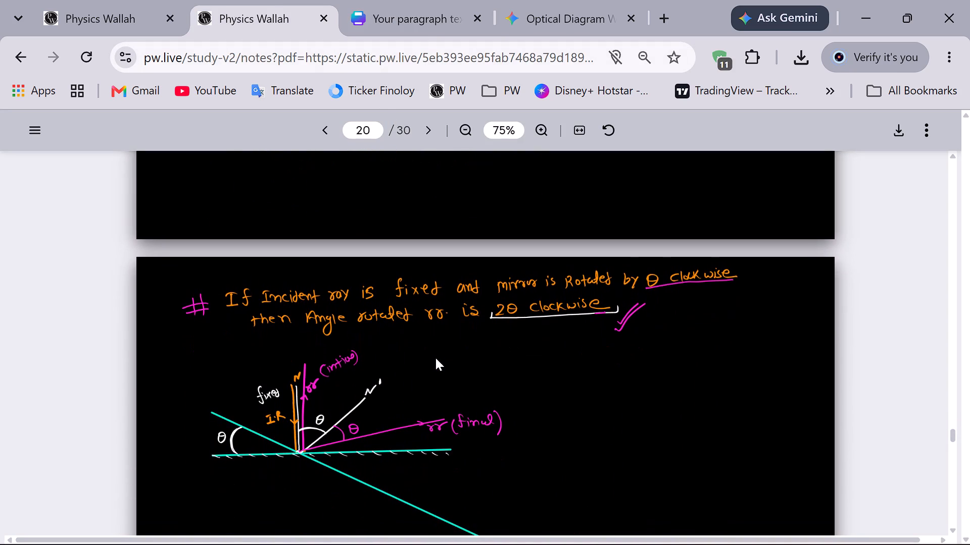
pyautogui.scroll(-4, 435, 358)
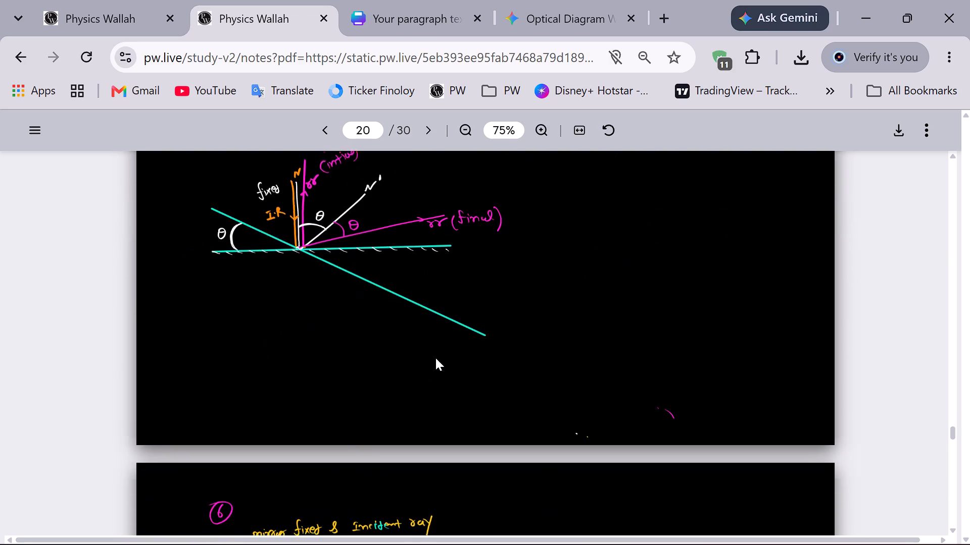
pyautogui.scroll(-3, 422, 360)
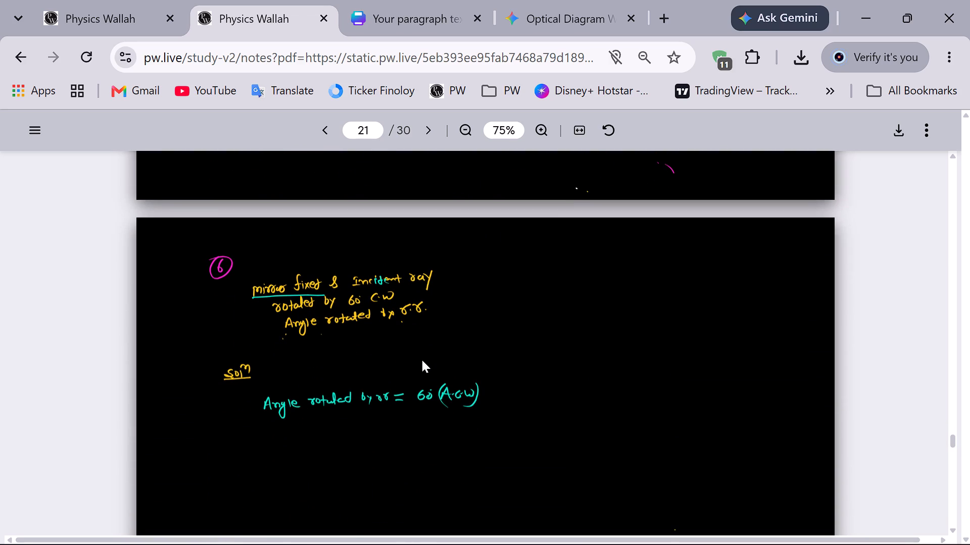
pyautogui.scroll(1, 422, 360)
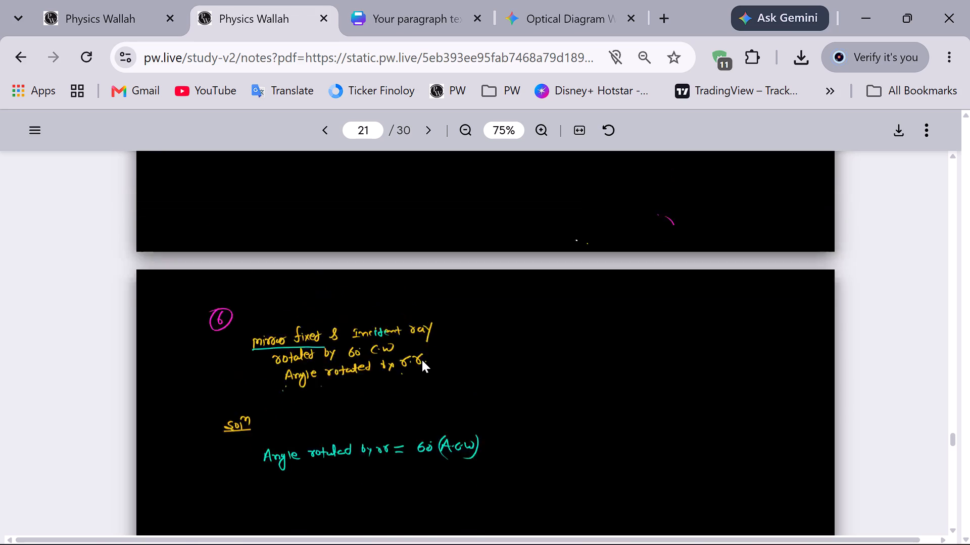
pyautogui.scroll(1, 422, 360)
pyautogui.scroll(-5, 422, 360)
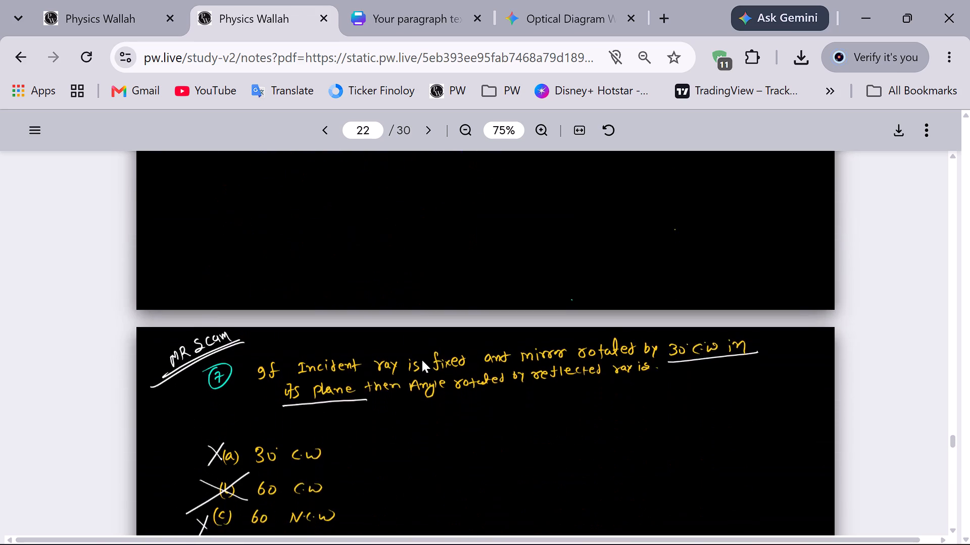
pyautogui.scroll(-2, 422, 360)
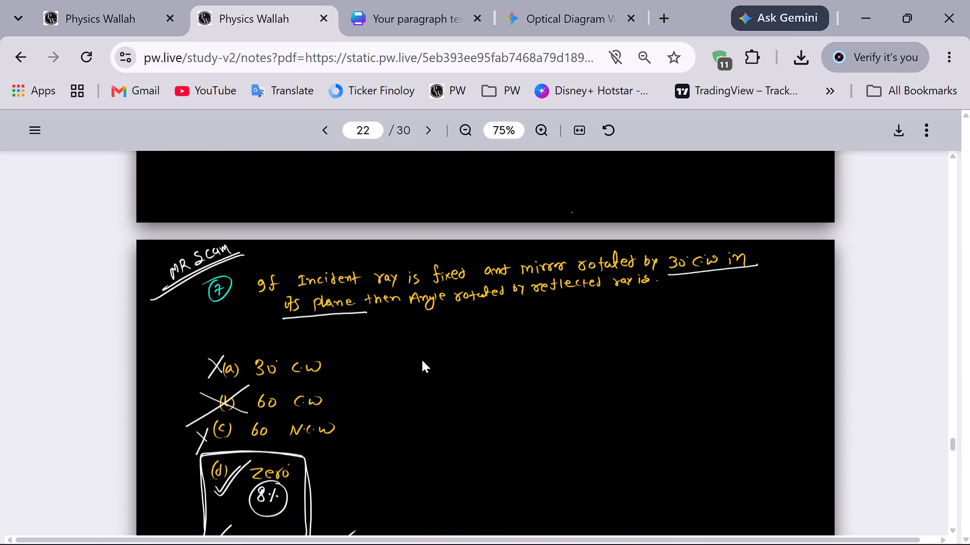
pyautogui.scroll(-1, 422, 360)
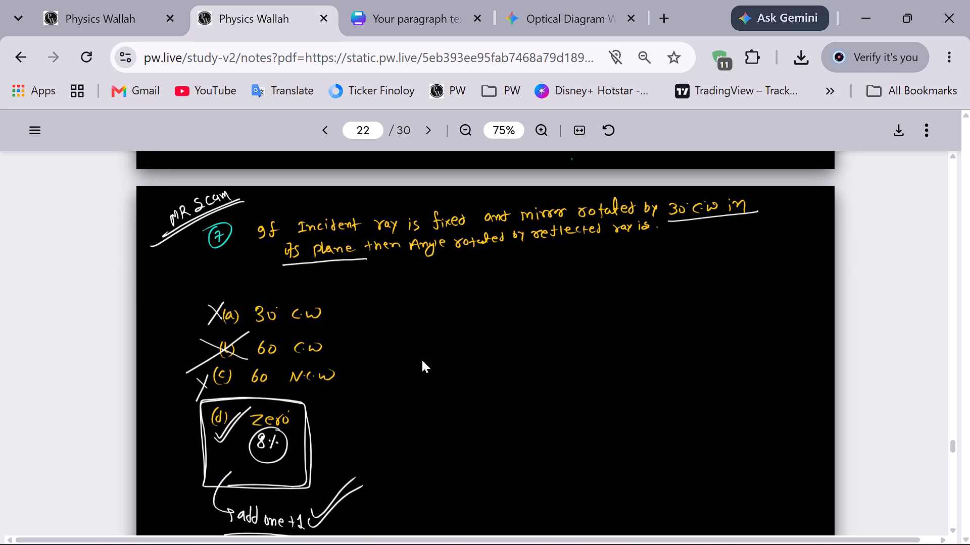
pyautogui.scroll(-1, 422, 360)
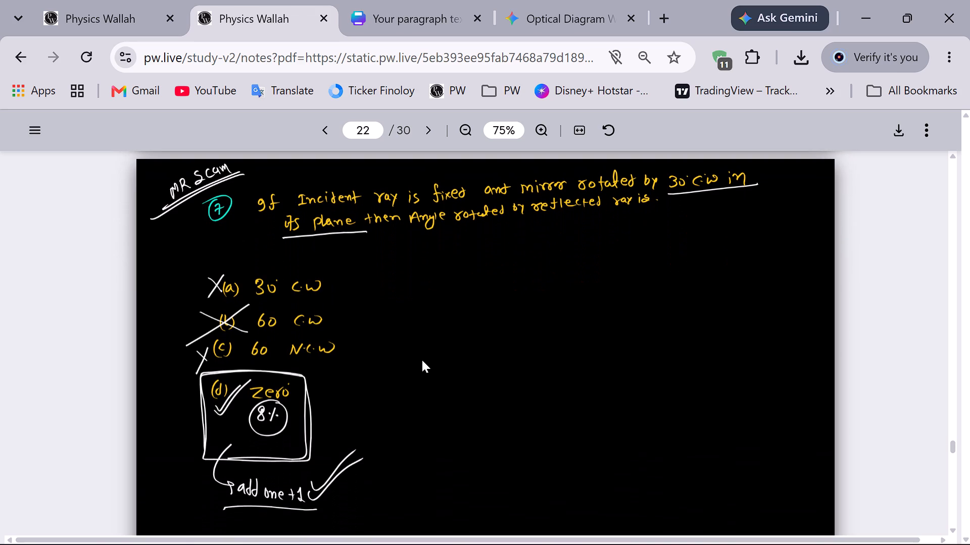
pyautogui.scroll(6, 422, 360)
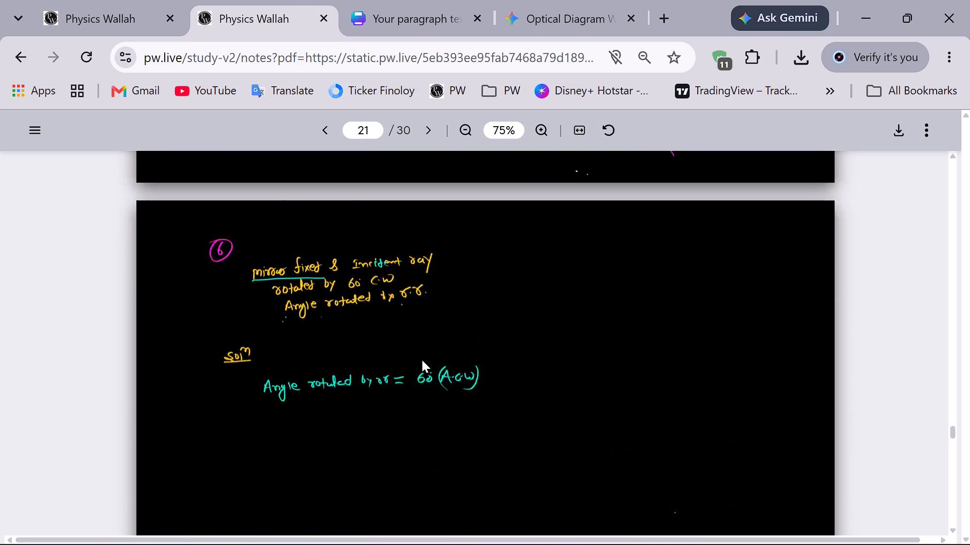
pyautogui.scroll(5, 422, 360)
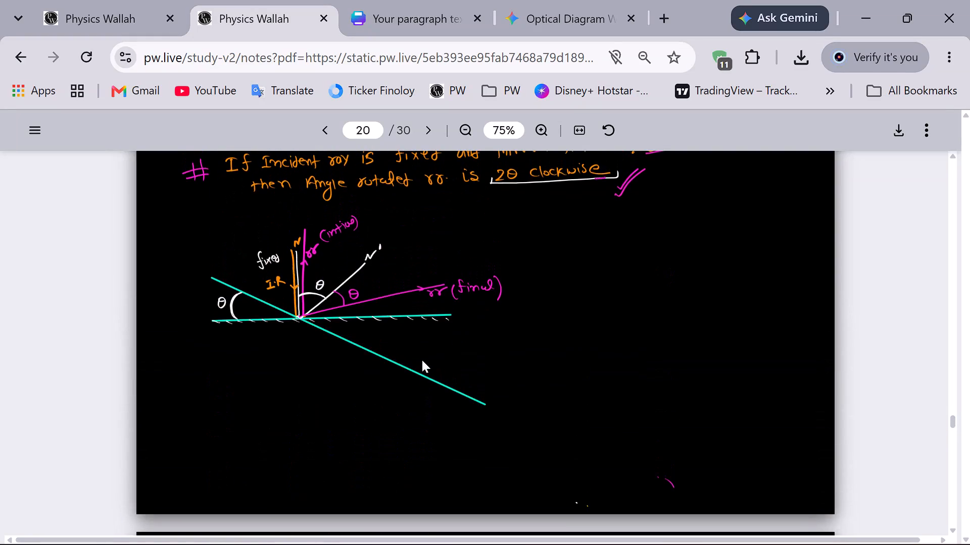
pyautogui.scroll(2, 422, 360)
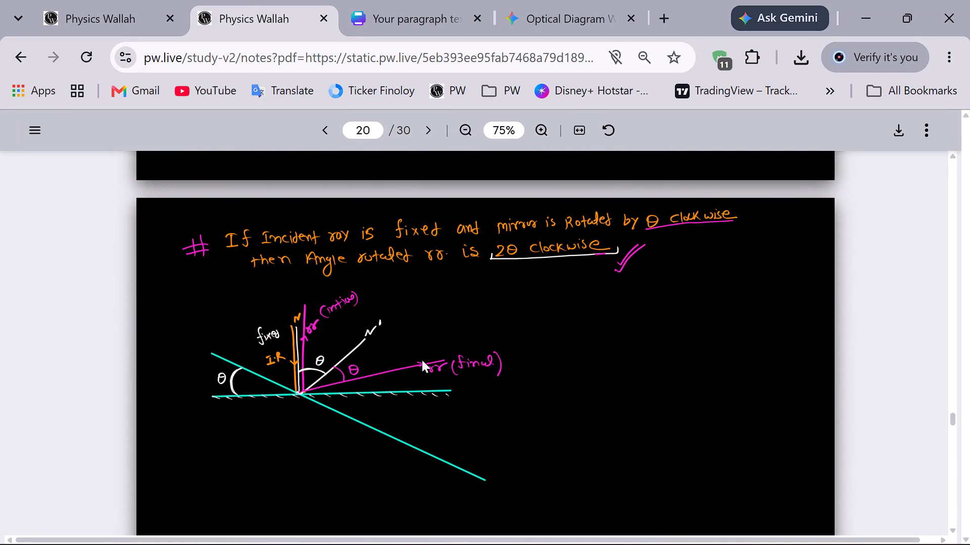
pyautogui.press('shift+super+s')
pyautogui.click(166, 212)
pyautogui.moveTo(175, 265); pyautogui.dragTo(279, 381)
# Capture a screenshot of the page 20 rule and diagram for a fixed incident ray and a mirror rotated by θ clockwise.
pyautogui.press('shift+super+s')
pyautogui.moveTo(171, 208); pyautogui.dragTo(499, 428)
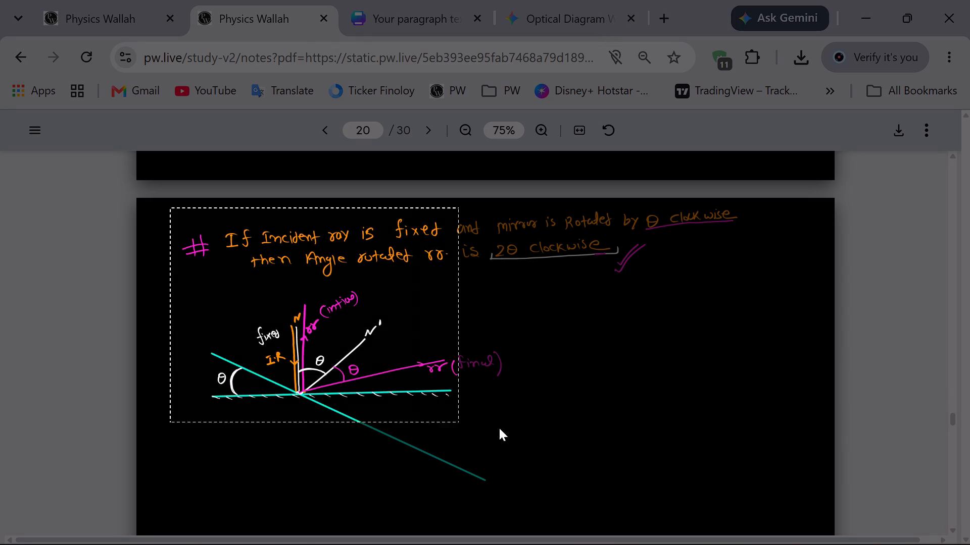
pyautogui.moveTo(499, 428); pyautogui.dragTo(736, 483)
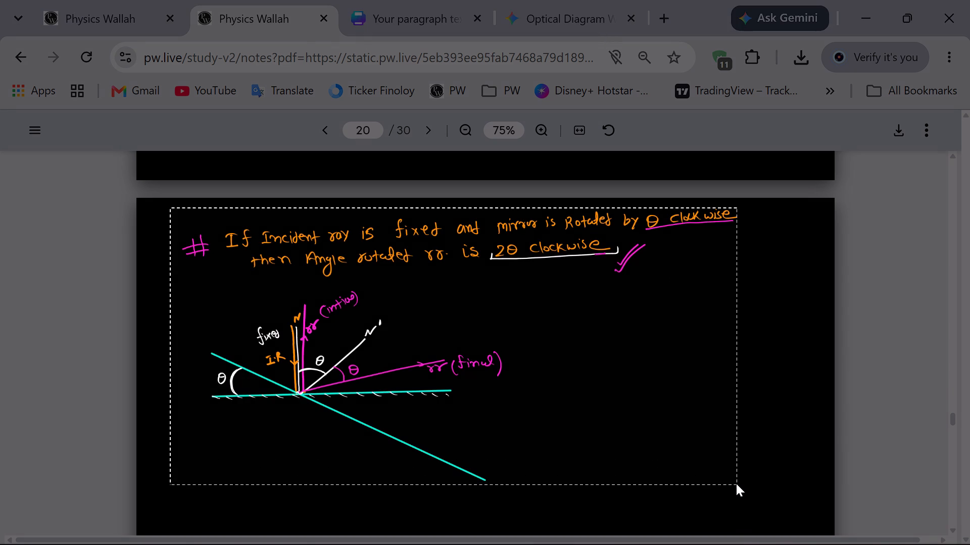
pyautogui.moveTo(736, 483); pyautogui.dragTo(743, 486)
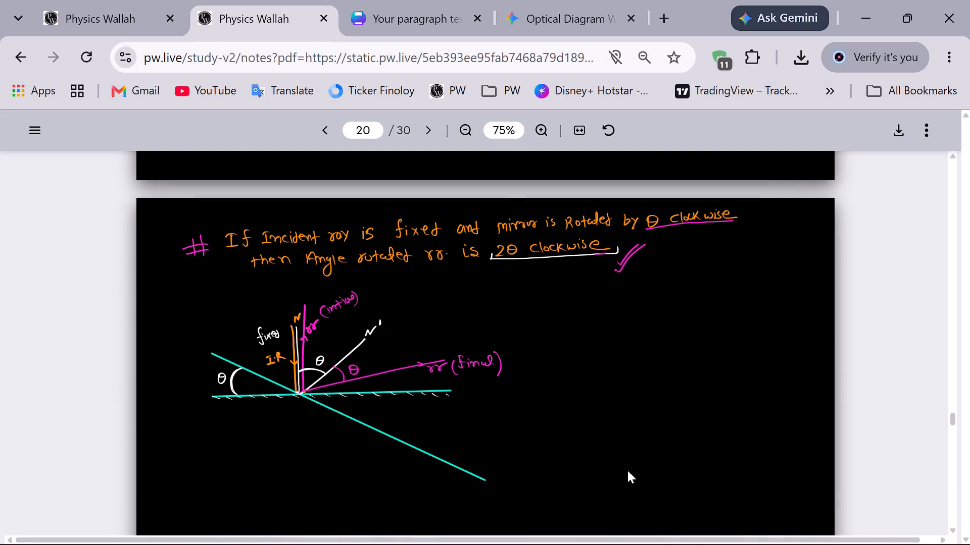
# Review pages 21 to 30 of the Physics Wallah notes for further material to capture, ending at the page 23 question.
pyautogui.scroll(-6, 621, 466)
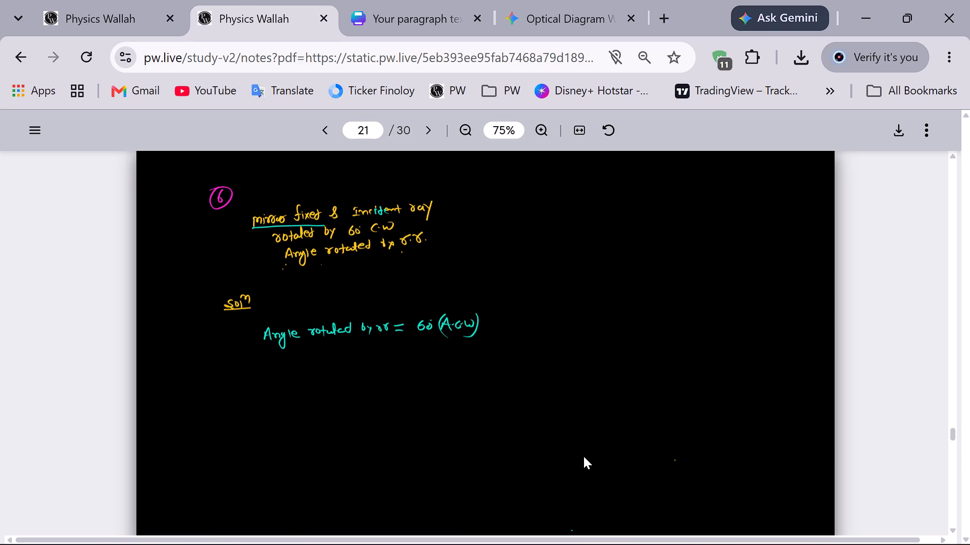
pyautogui.scroll(-13, 584, 456)
pyautogui.scroll(1, 584, 456)
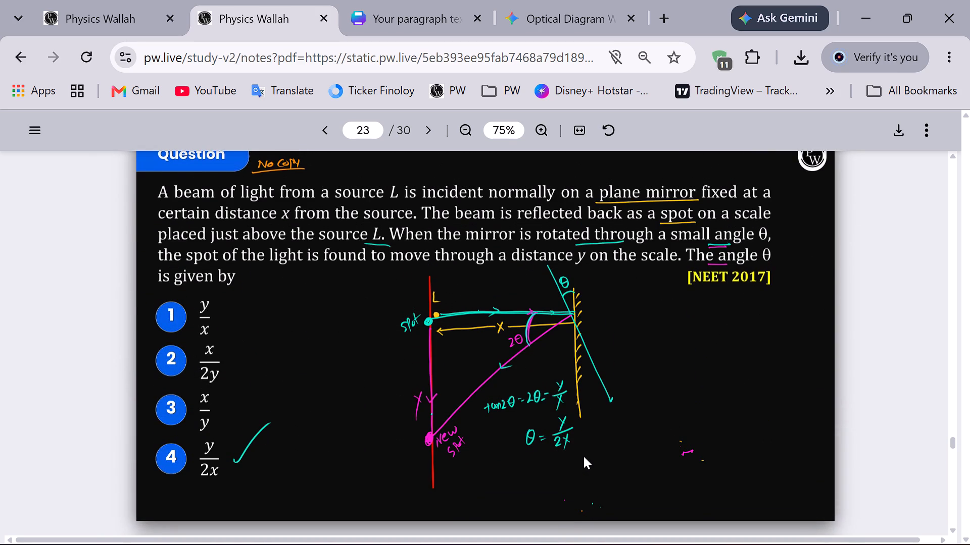
pyautogui.scroll(-4, 584, 456)
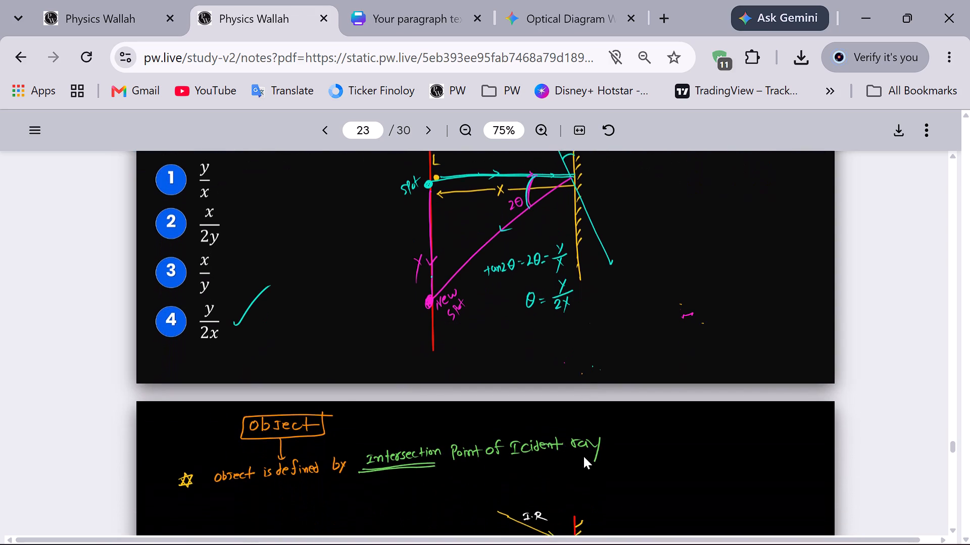
pyautogui.scroll(-4, 584, 456)
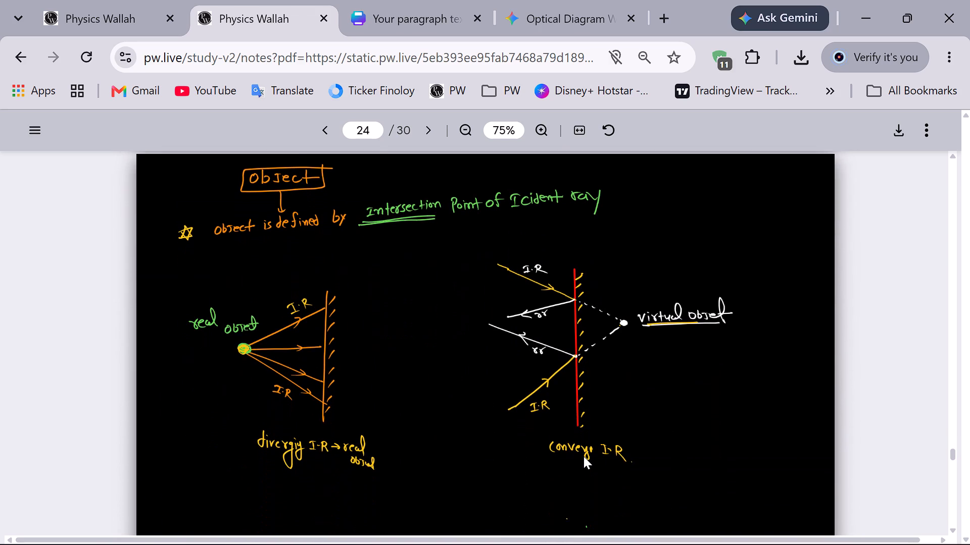
pyautogui.scroll(-6, 584, 456)
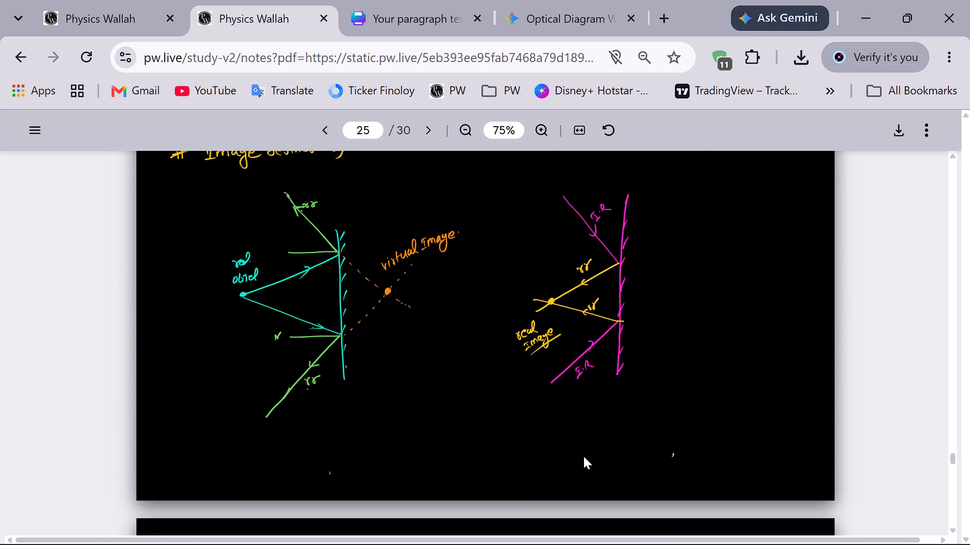
pyautogui.scroll(1, 584, 456)
pyautogui.scroll(-1, 584, 456)
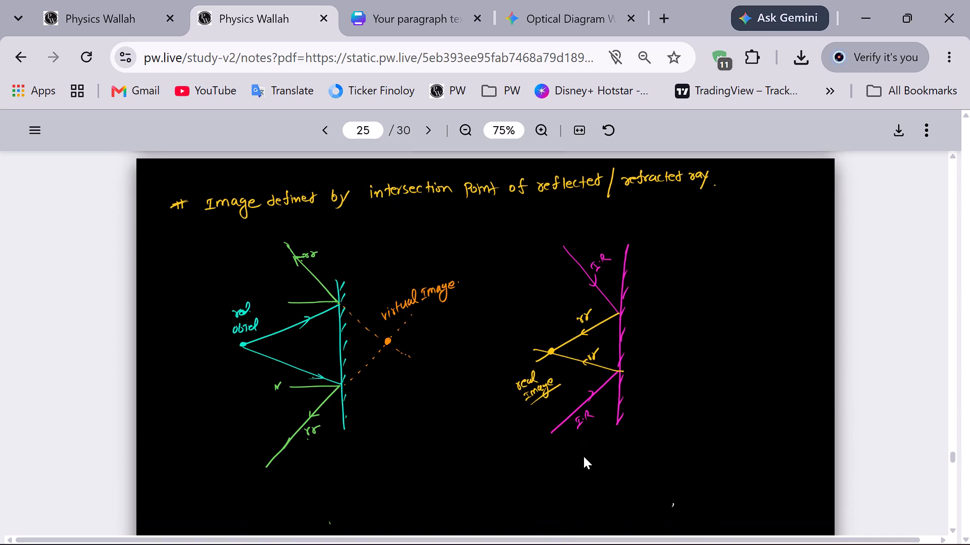
pyautogui.scroll(-1, 584, 456)
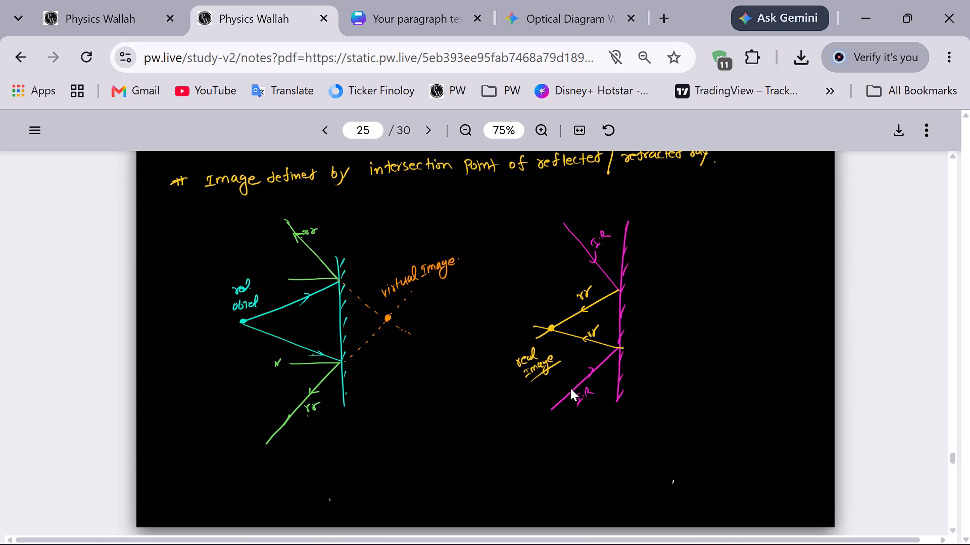
pyautogui.scroll(-10, 570, 388)
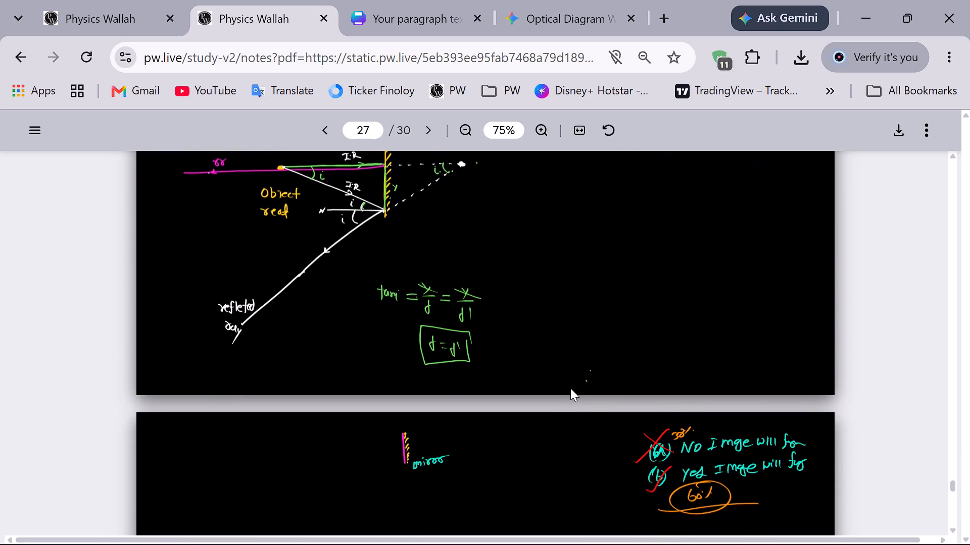
pyautogui.scroll(1, 570, 388)
pyautogui.scroll(-3, 570, 388)
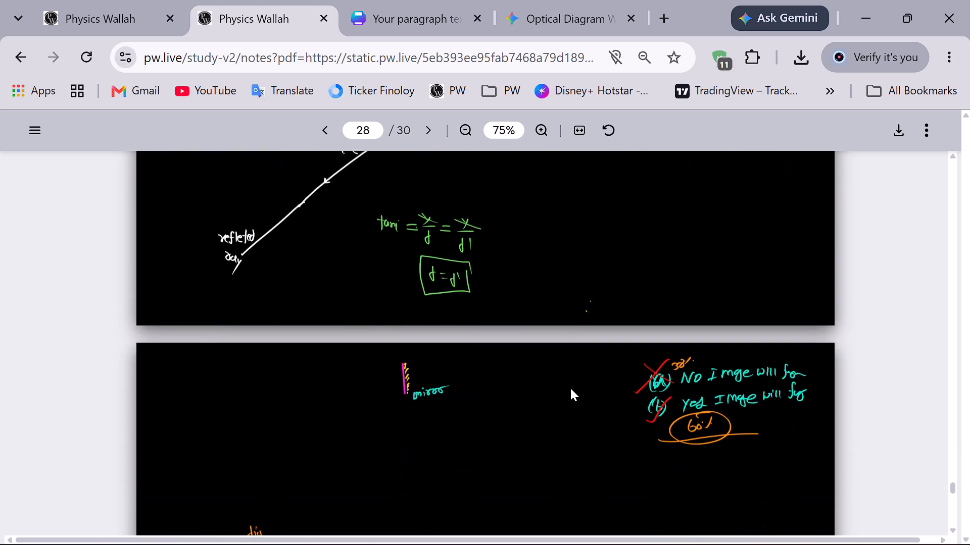
pyautogui.scroll(-9, 570, 388)
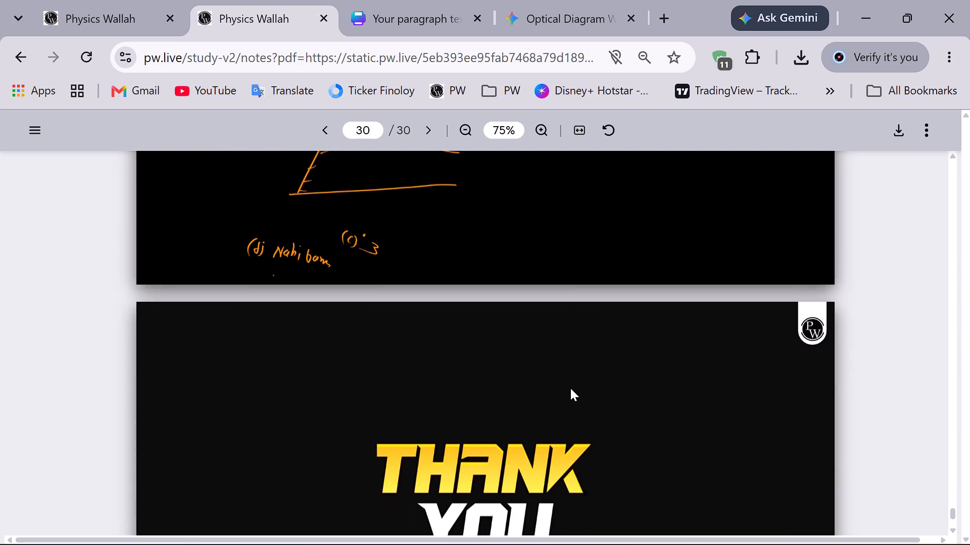
pyautogui.scroll(11, 570, 388)
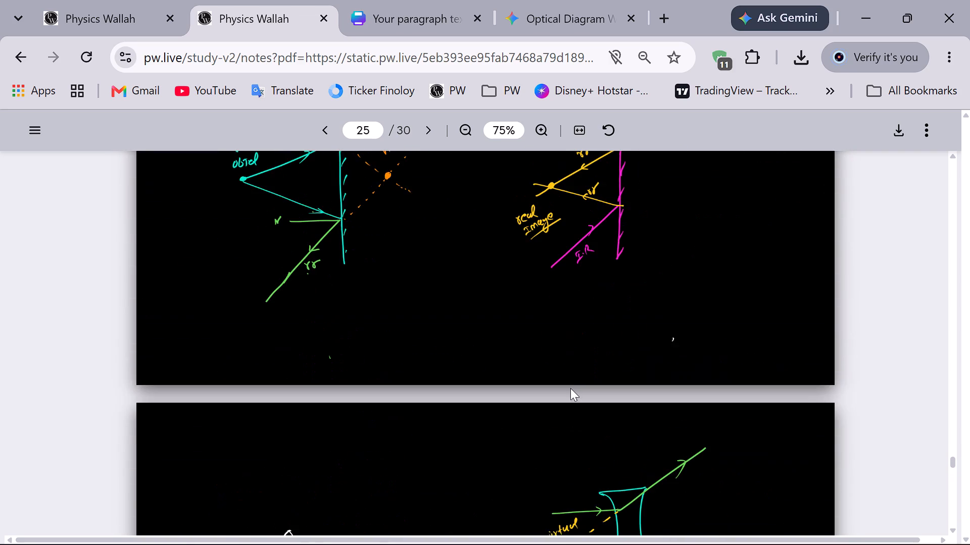
pyautogui.scroll(13, 570, 388)
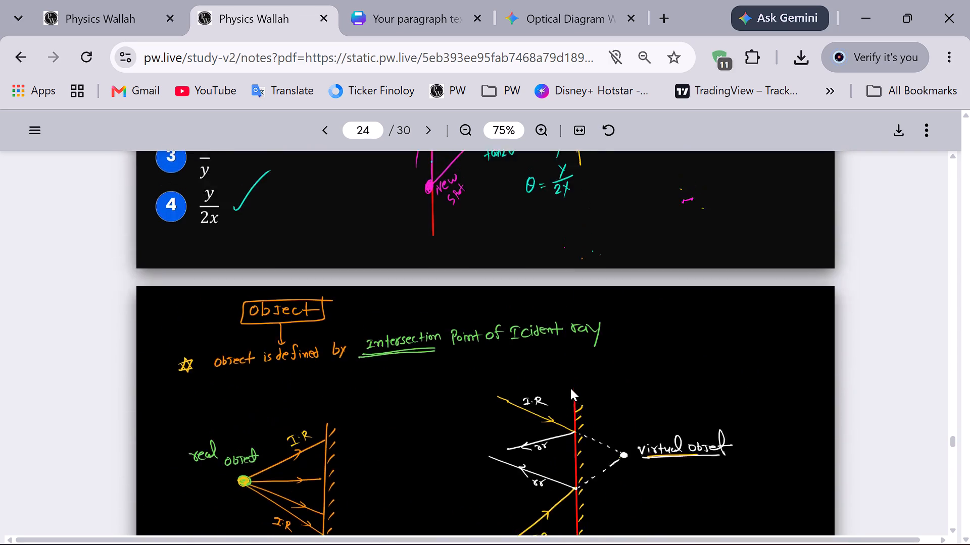
pyautogui.scroll(4, 570, 388)
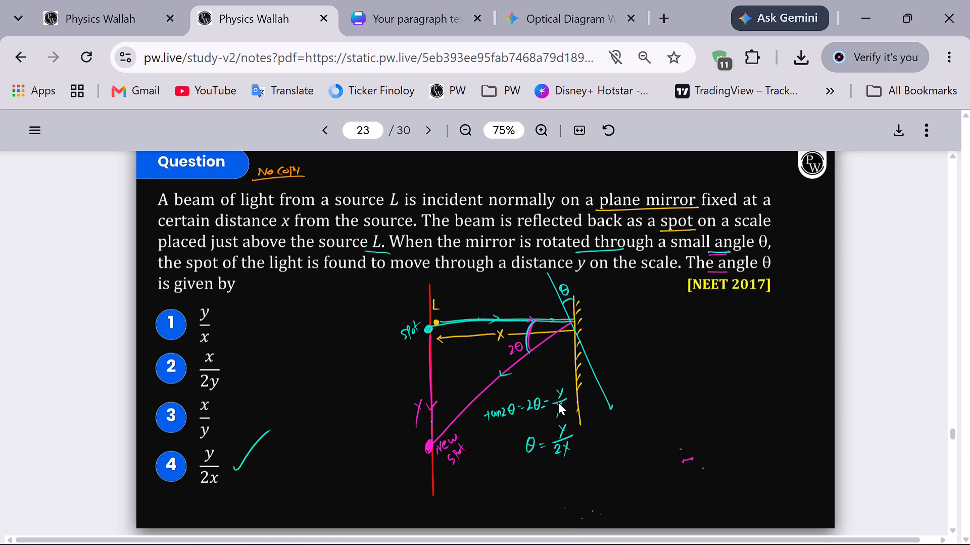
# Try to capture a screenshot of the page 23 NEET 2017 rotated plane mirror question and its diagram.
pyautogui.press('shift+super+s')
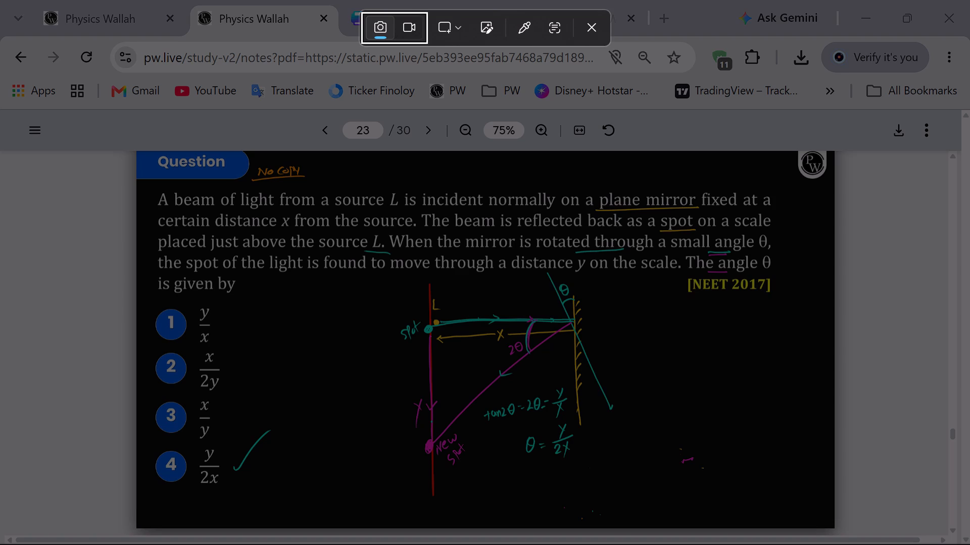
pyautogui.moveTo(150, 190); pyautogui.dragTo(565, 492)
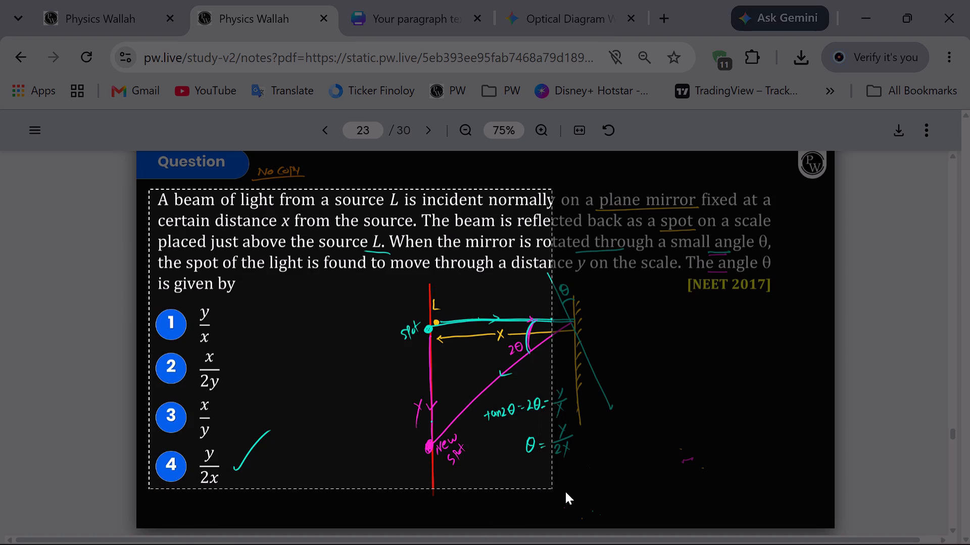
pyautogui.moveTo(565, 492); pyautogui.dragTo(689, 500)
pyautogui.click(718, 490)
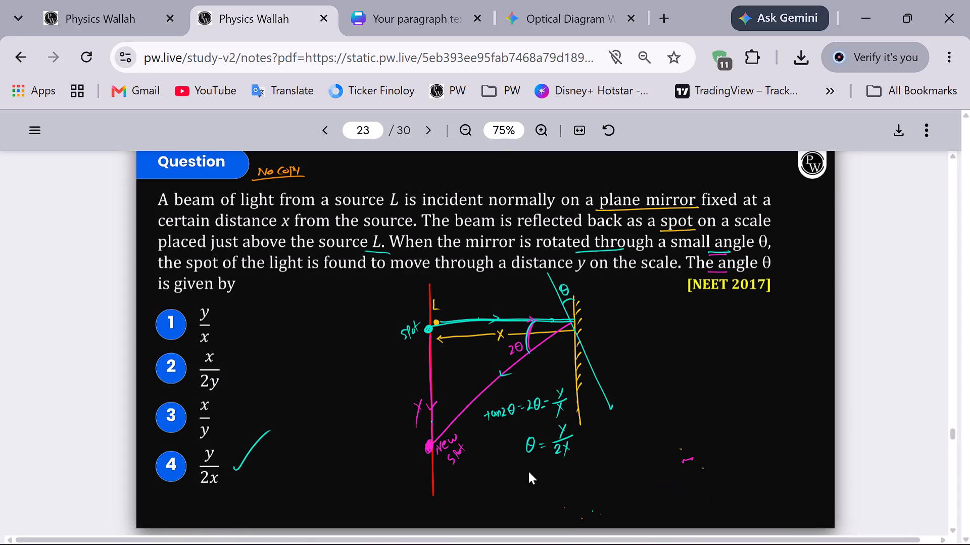
pyautogui.press('shift+super+s')
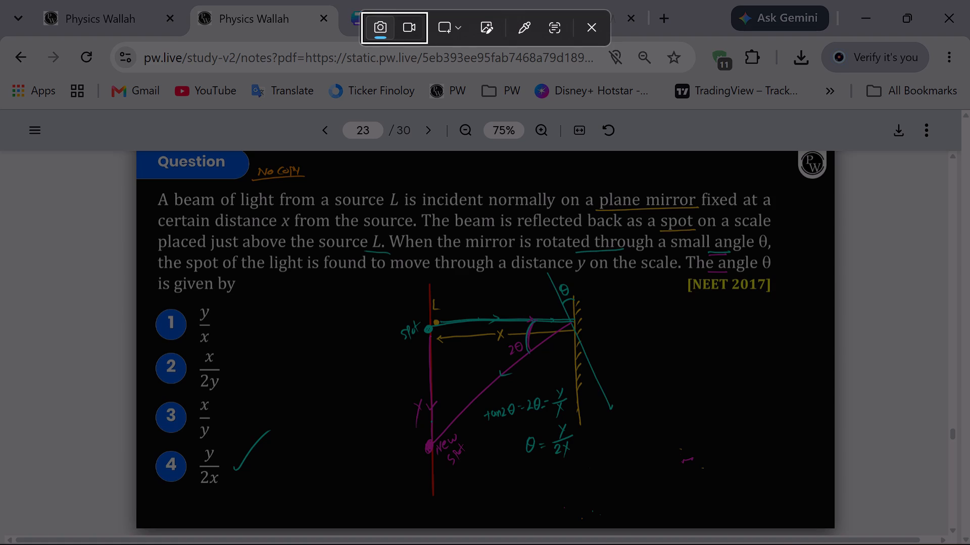
pyautogui.moveTo(152, 189); pyautogui.dragTo(682, 494)
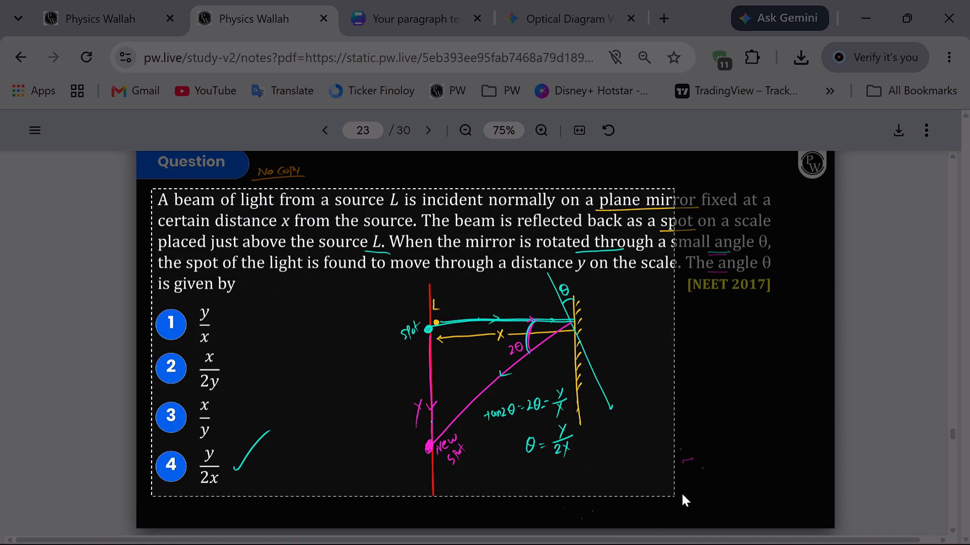
pyautogui.moveTo(682, 494); pyautogui.dragTo(778, 493)
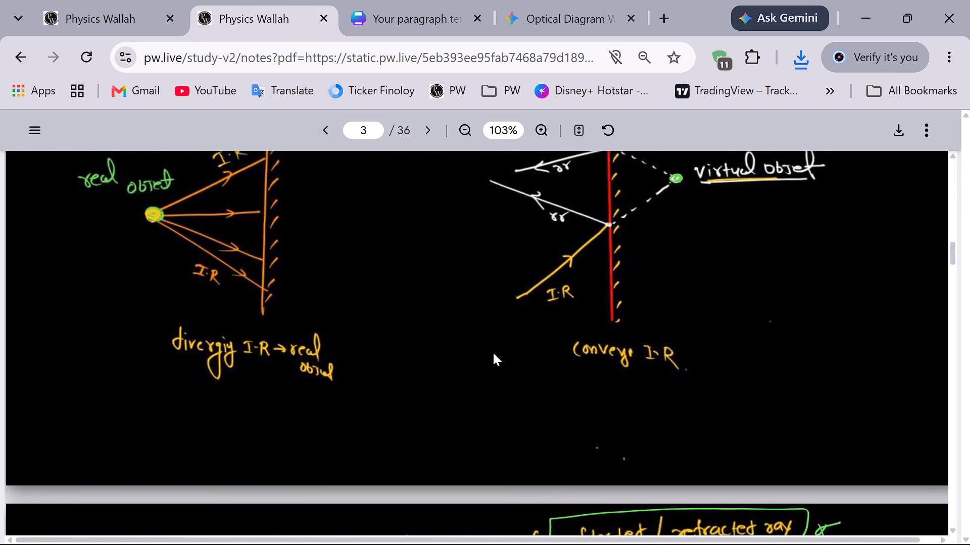
pyautogui.scroll(-2, 493, 353)
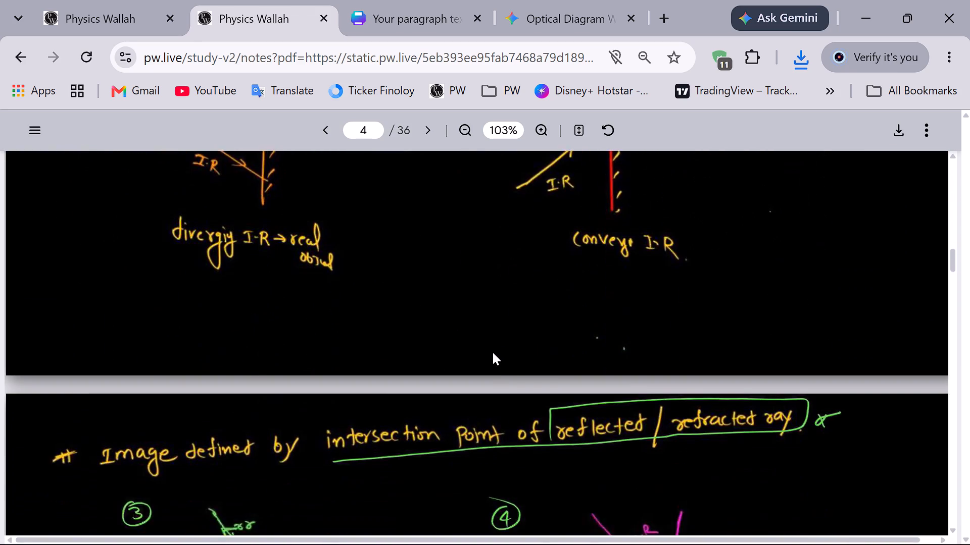
pyautogui.scroll(-3, 493, 352)
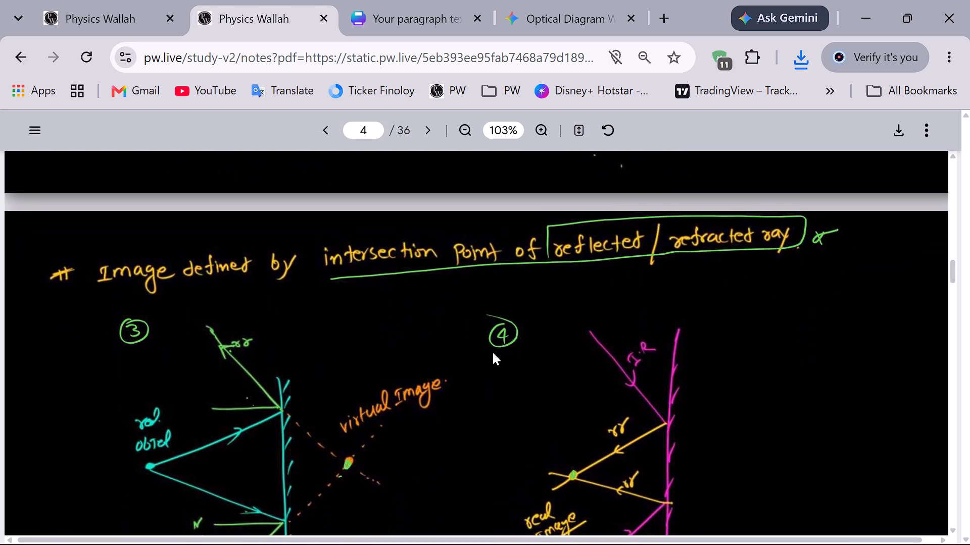
pyautogui.scroll(-1, 493, 352)
pyautogui.hscroll(-1, 493, 352)
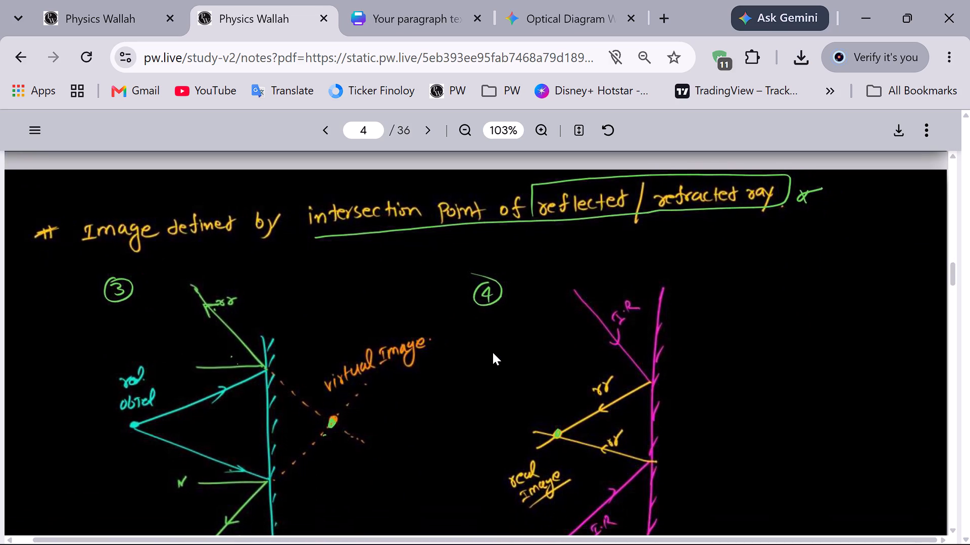
pyautogui.hscroll(-1, 493, 352)
pyautogui.scroll(-5, 493, 352)
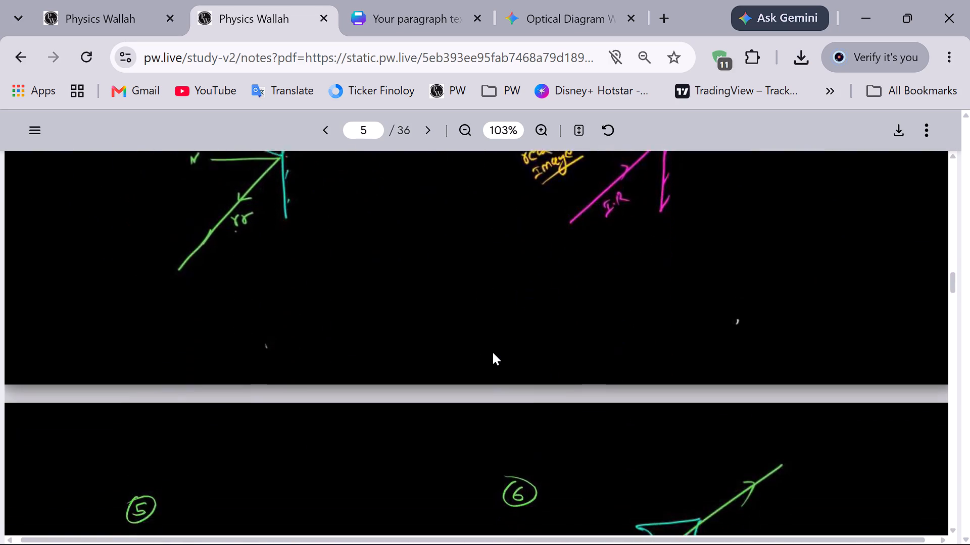
pyautogui.scroll(-10, 493, 352)
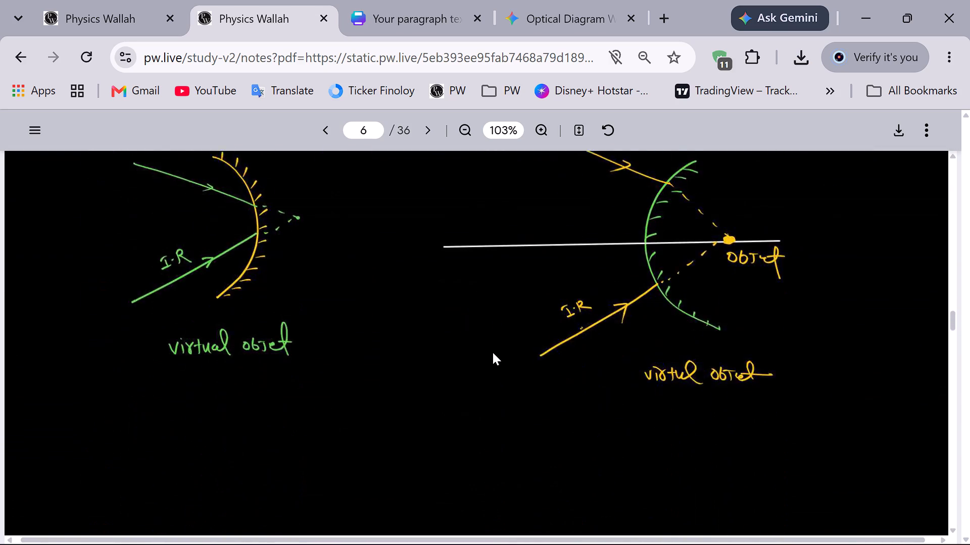
# Examine the numbered lens and mirror ray diagrams and their object/image tables on pages 7 to 9.
pyautogui.scroll(-6, 493, 352)
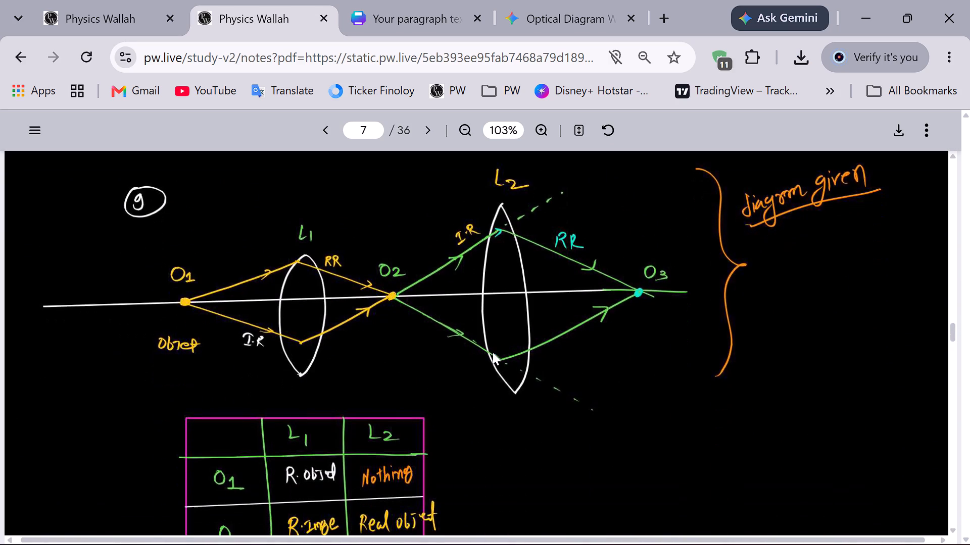
pyautogui.scroll(-3, 480, 347)
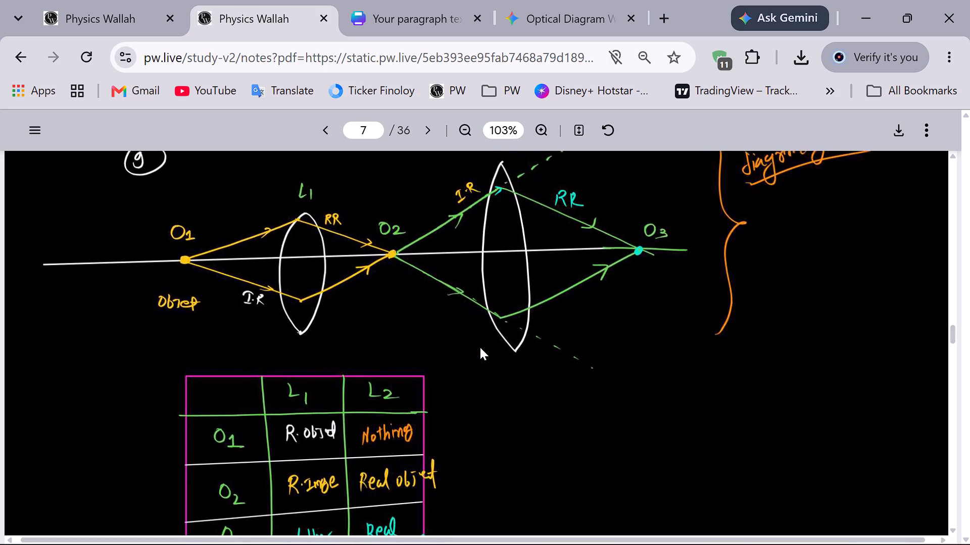
pyautogui.scroll(-10, 480, 347)
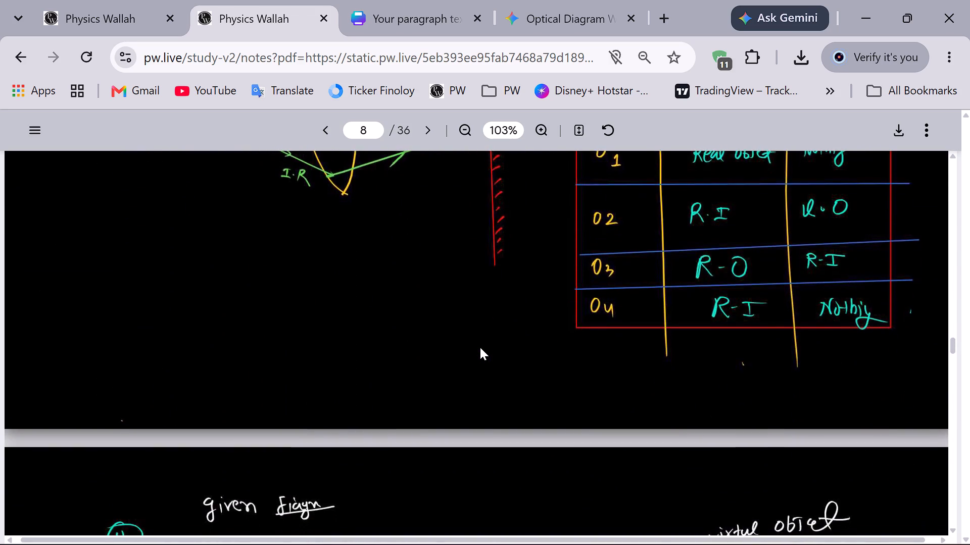
pyautogui.scroll(2, 480, 347)
pyautogui.scroll(-3, 480, 347)
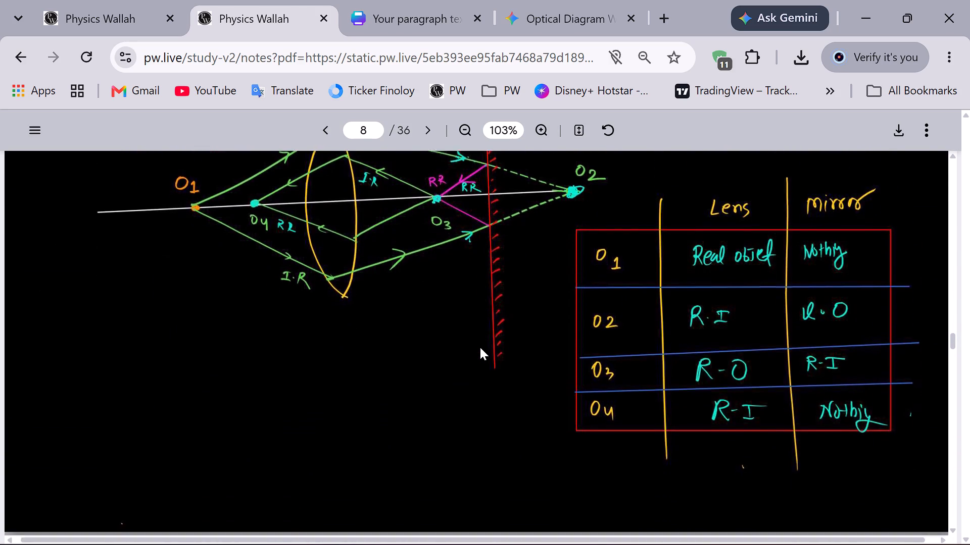
pyautogui.scroll(-6, 480, 347)
pyautogui.scroll(2, 480, 347)
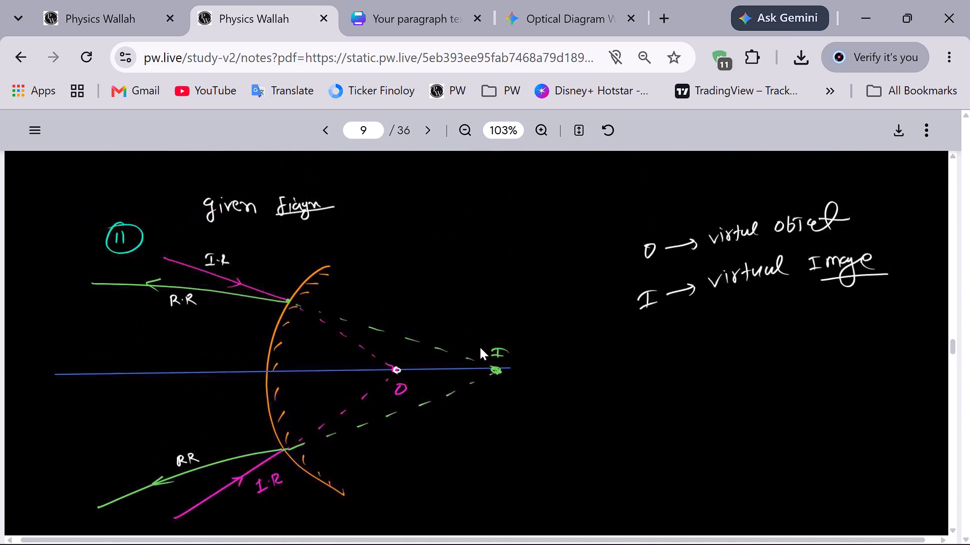
pyautogui.scroll(-3, 480, 347)
# Examine the plane mirror image formation and field of view diagrams on pages 10 to 13.
pyautogui.scroll(-8, 480, 347)
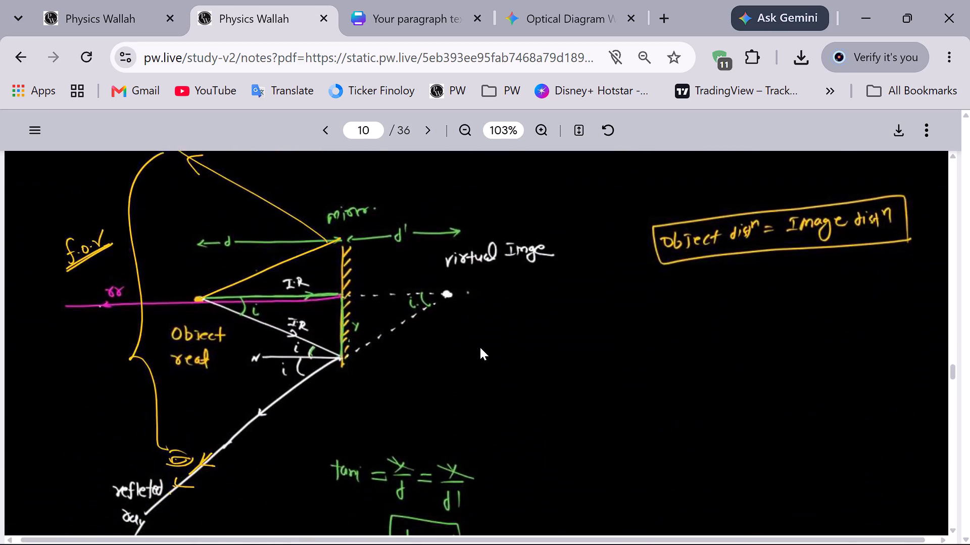
pyautogui.scroll(-9, 480, 347)
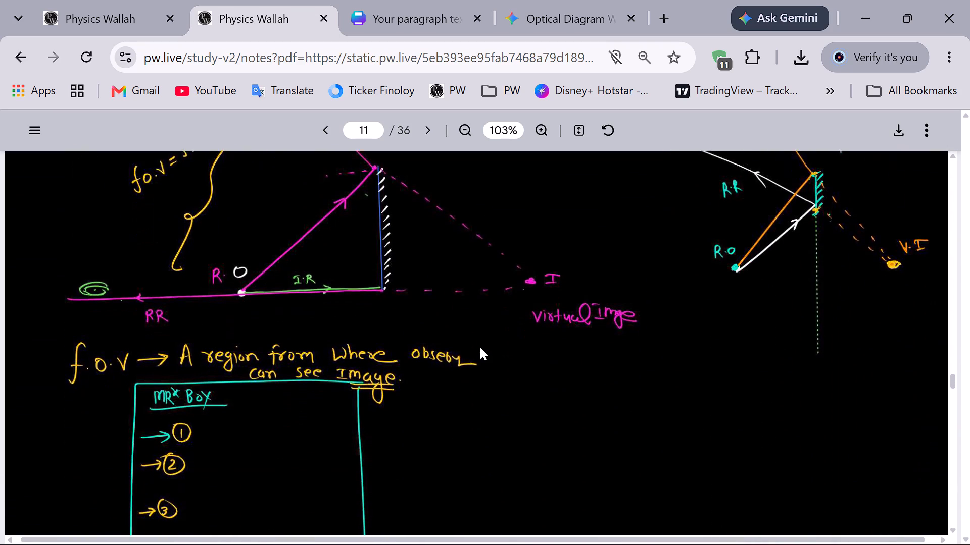
pyautogui.scroll(-7, 480, 347)
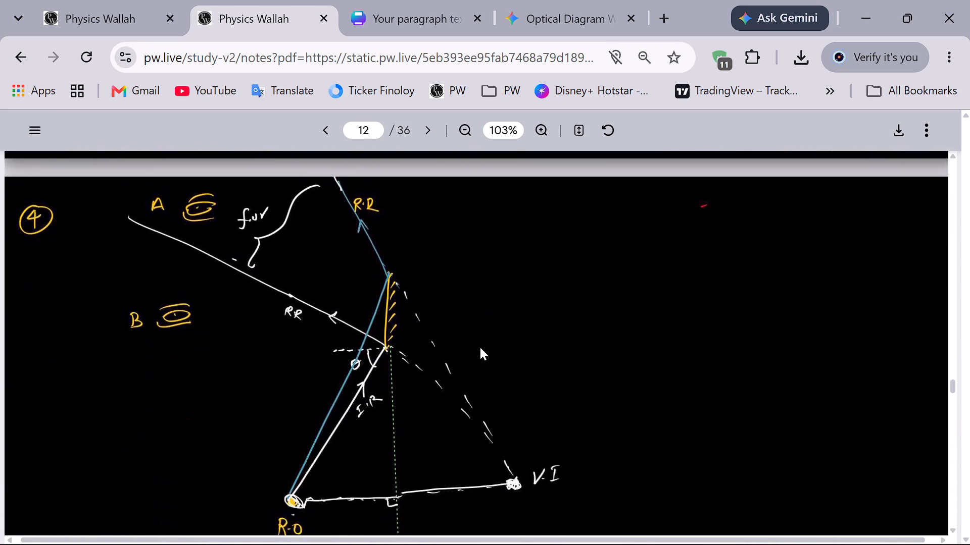
pyautogui.scroll(-4, 480, 347)
pyautogui.scroll(2, 480, 347)
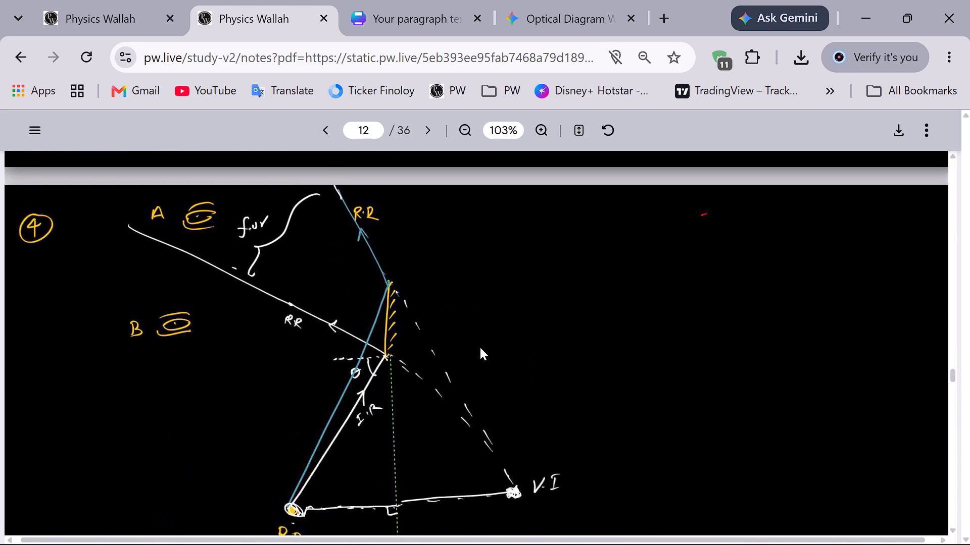
pyautogui.scroll(5, 480, 347)
pyautogui.scroll(-3, 480, 347)
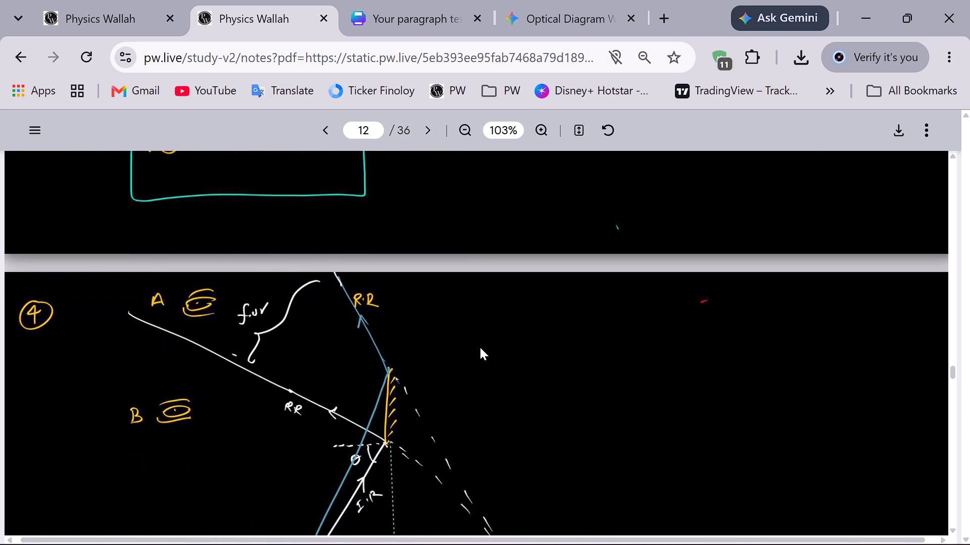
pyautogui.scroll(-11, 480, 347)
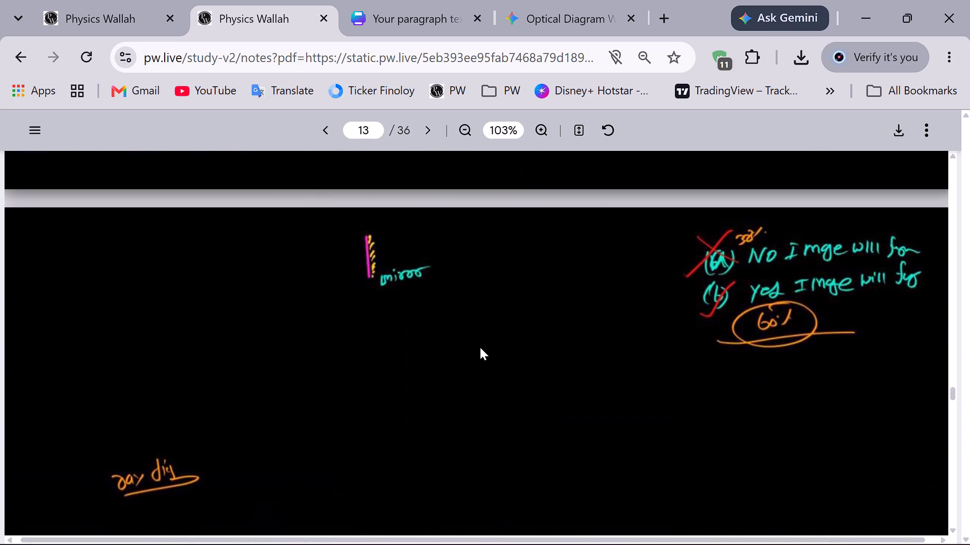
# Examine the inclined-mirror image diagrams and the numbered image-coordinate problems for plane mirrors on pages 14 to 16.
pyautogui.scroll(-8, 480, 347)
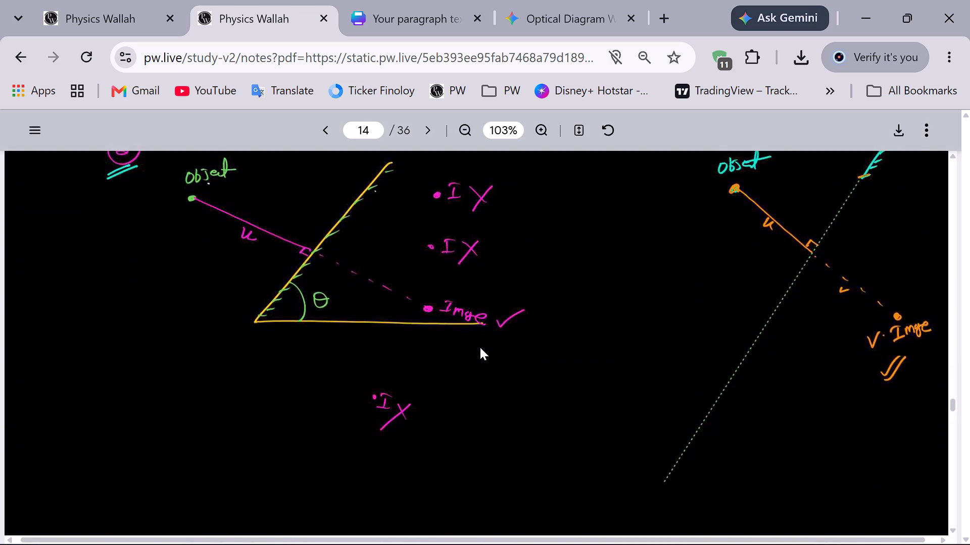
pyautogui.scroll(-3, 480, 347)
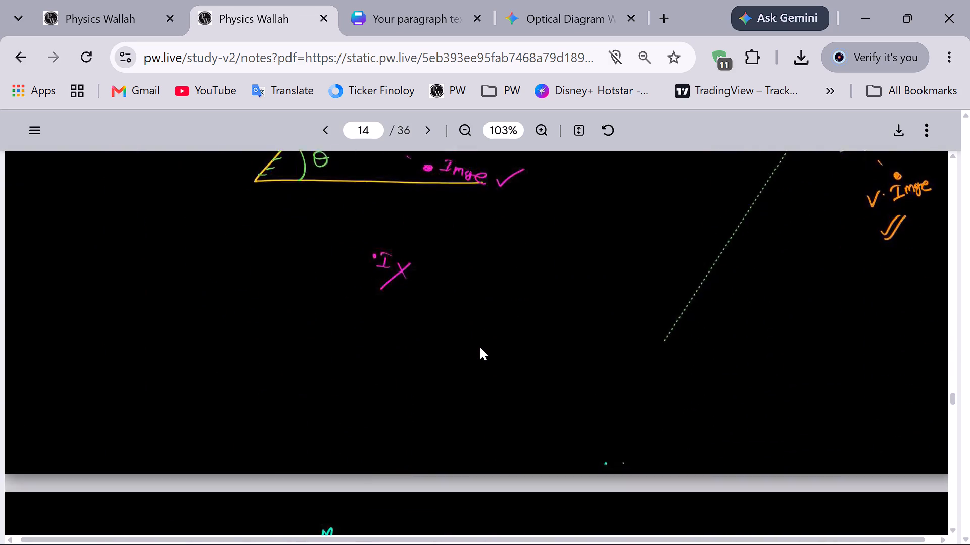
pyautogui.scroll(-9, 480, 347)
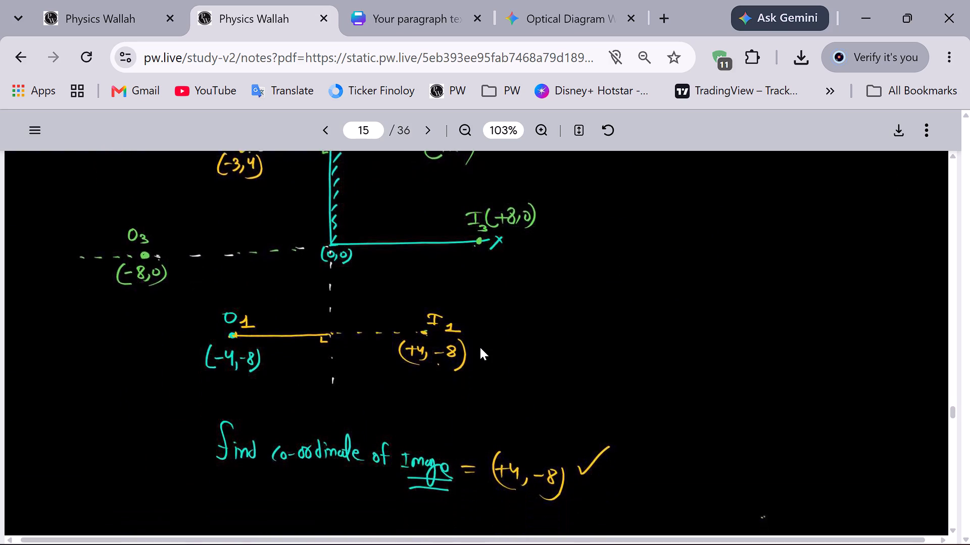
pyautogui.scroll(-1, 480, 347)
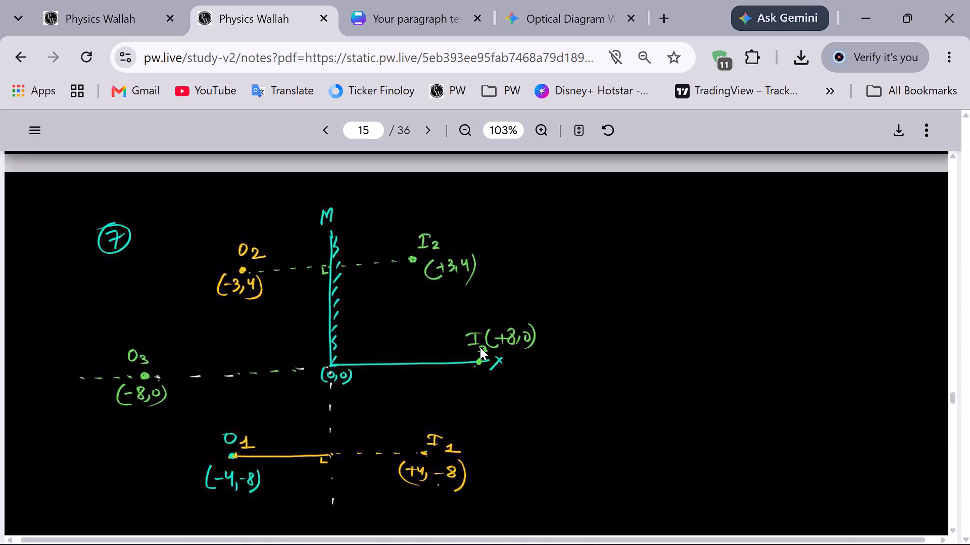
pyautogui.scroll(-1, 480, 347)
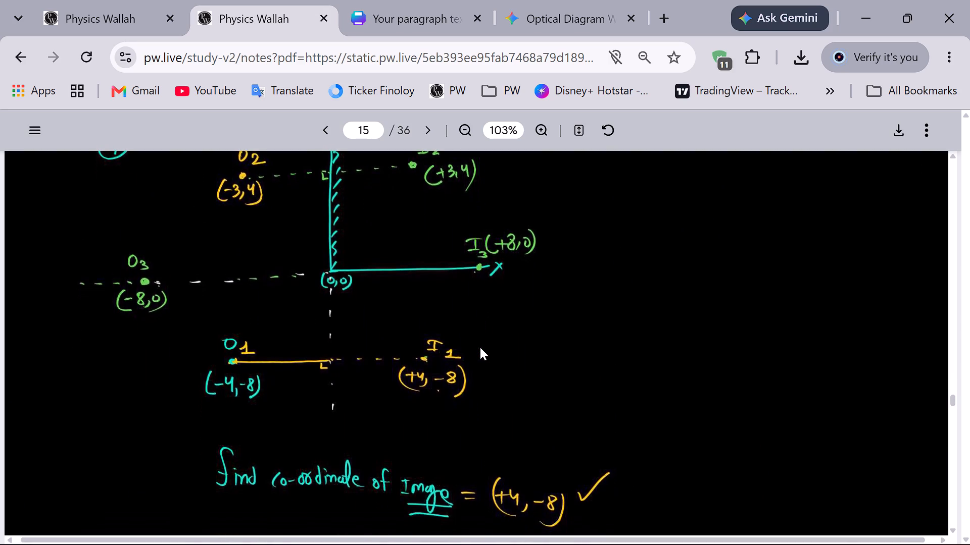
pyautogui.scroll(-10, 480, 347)
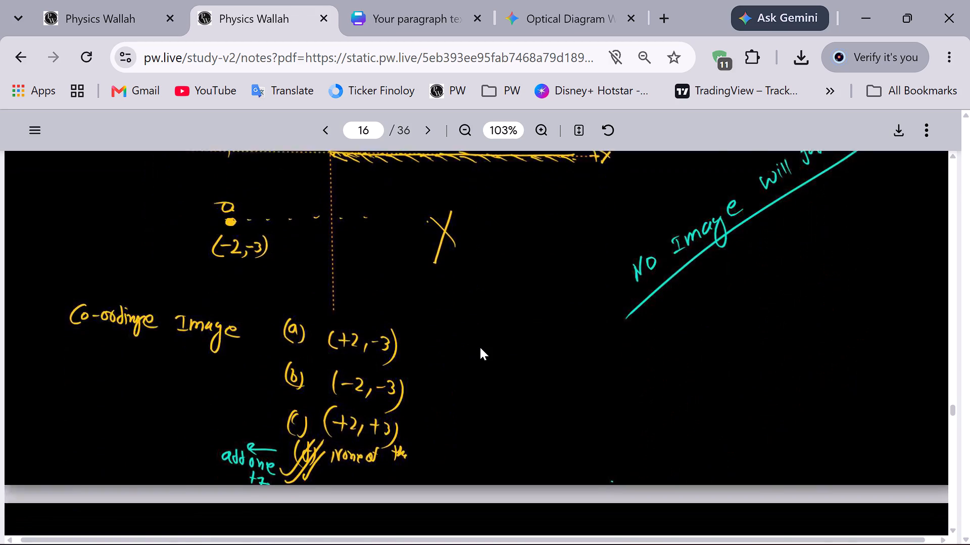
# Examine the 45° inclined-mirror problems locating object and image points on the axes on pages 17 to 19.
pyautogui.scroll(-7, 480, 347)
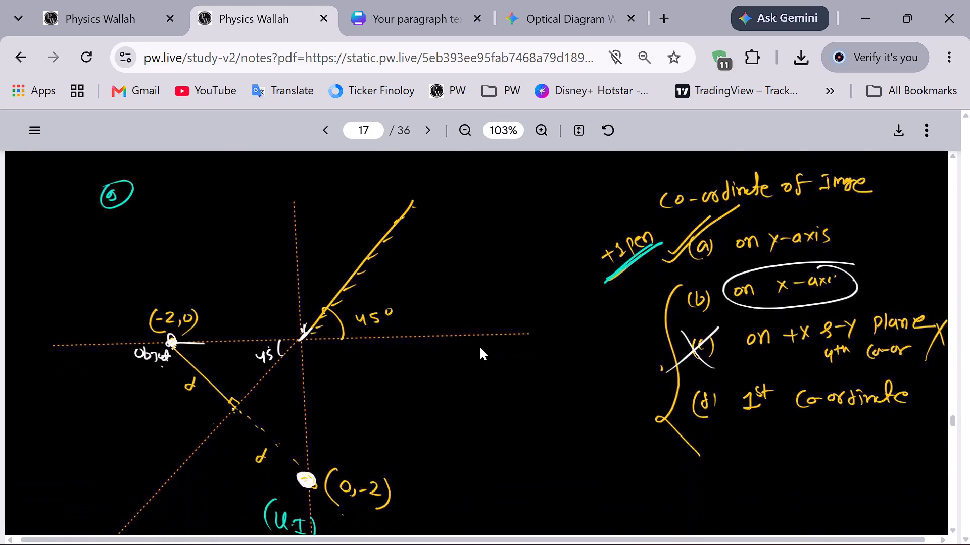
pyautogui.scroll(-3, 480, 347)
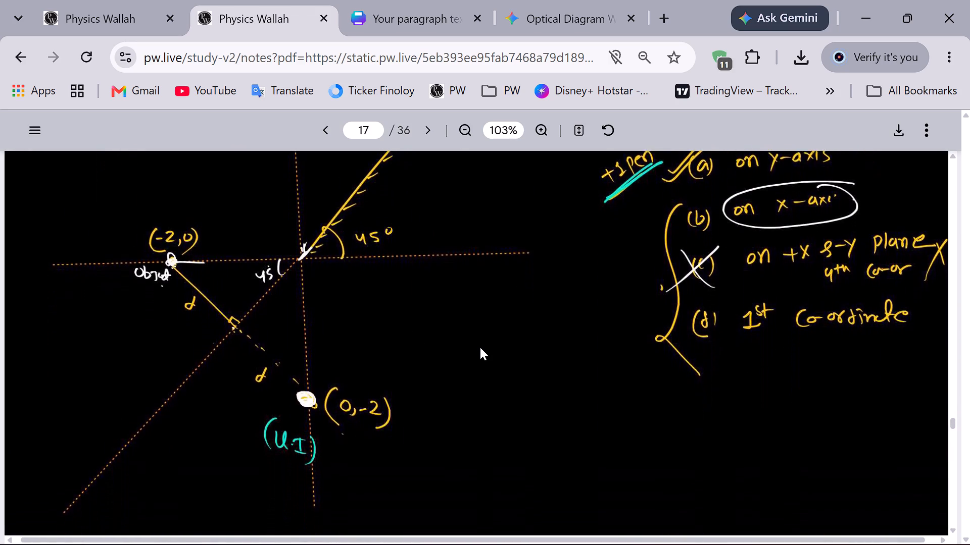
pyautogui.scroll(-7, 480, 347)
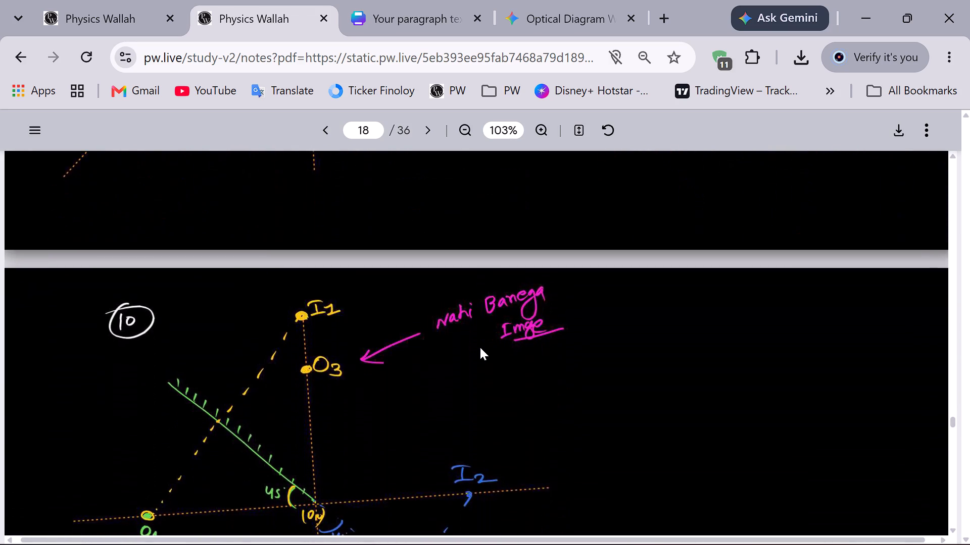
pyautogui.scroll(-4, 480, 347)
pyautogui.scroll(1, 480, 347)
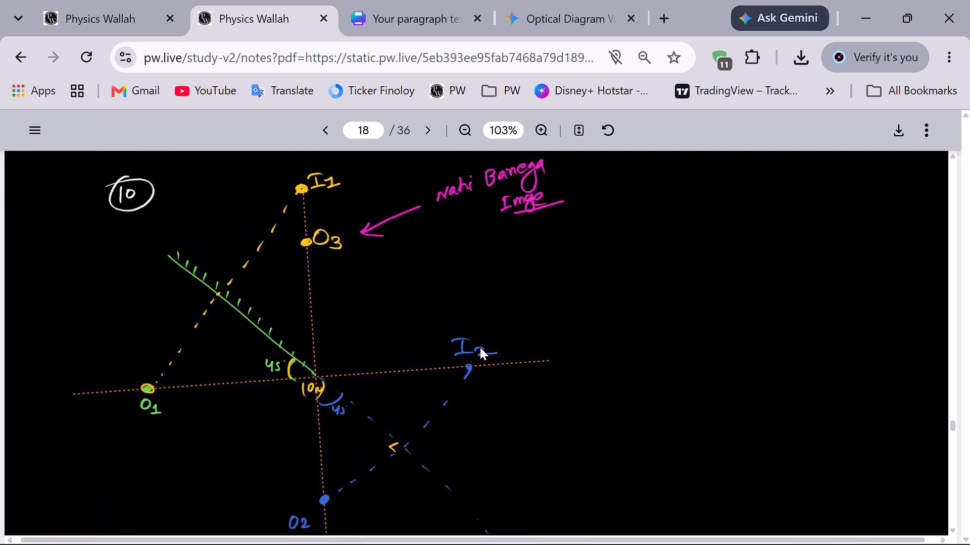
pyautogui.scroll(1, 480, 347)
pyautogui.scroll(-1, 480, 347)
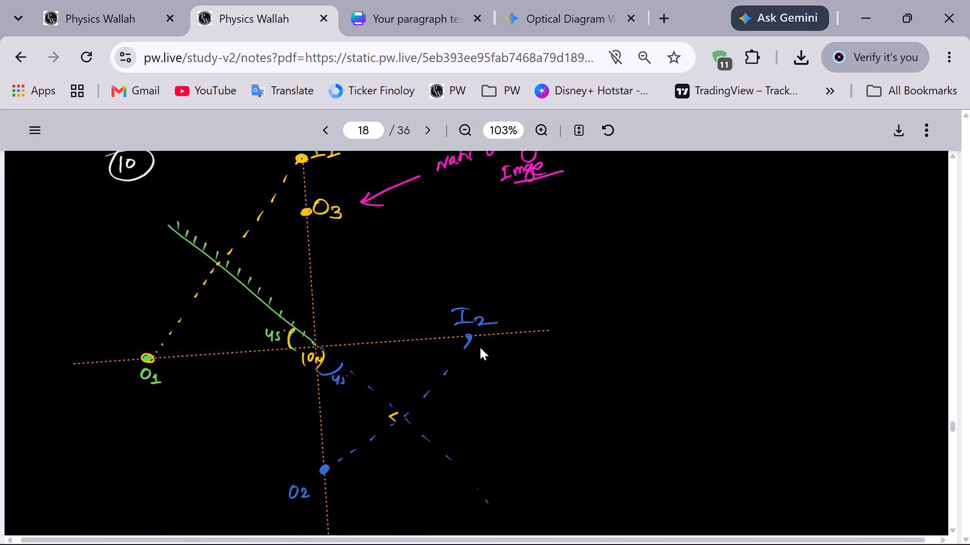
pyautogui.scroll(-3, 480, 347)
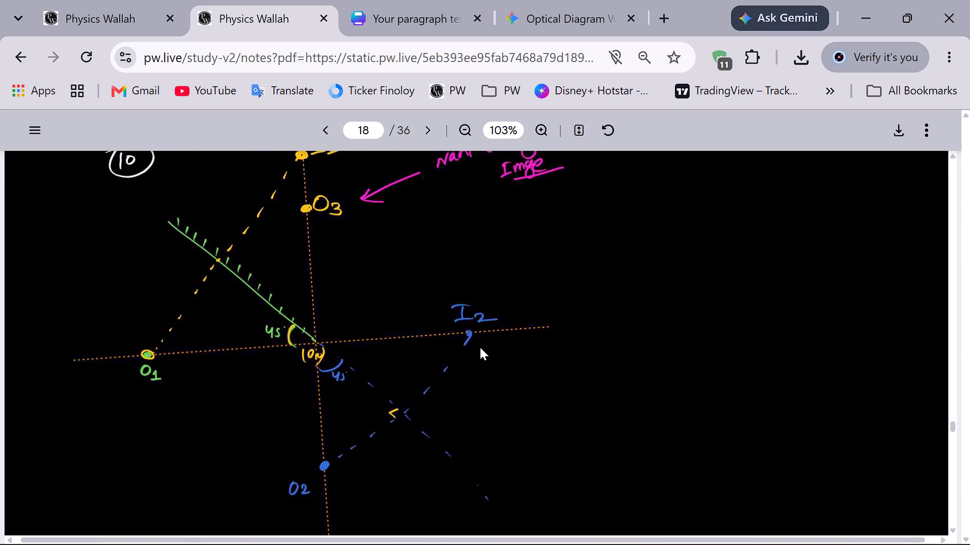
pyautogui.scroll(-7, 480, 347)
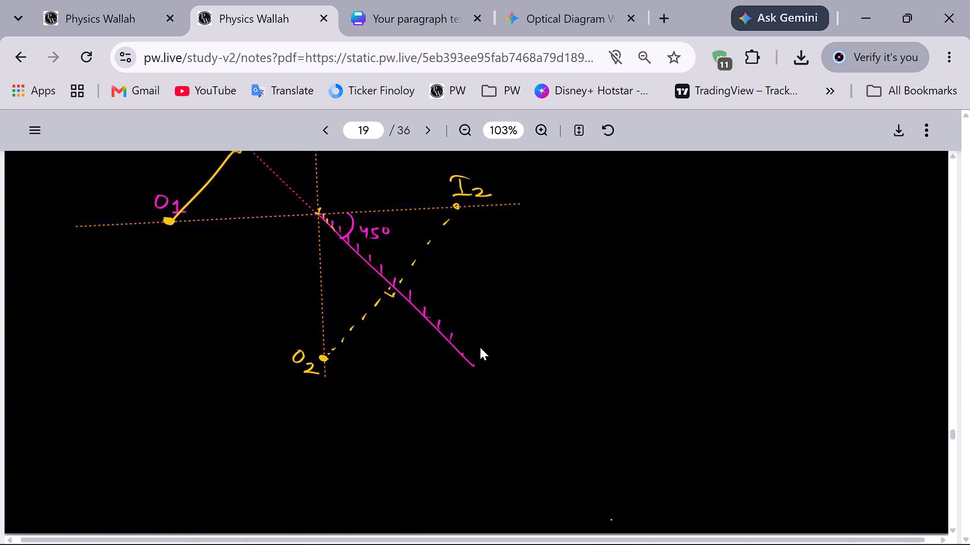
# Examine problem 12 on page 20, the 30° mirror diagram with its image-coordinate working, with the page reduced to 75%.
pyautogui.scroll(-8, 480, 347)
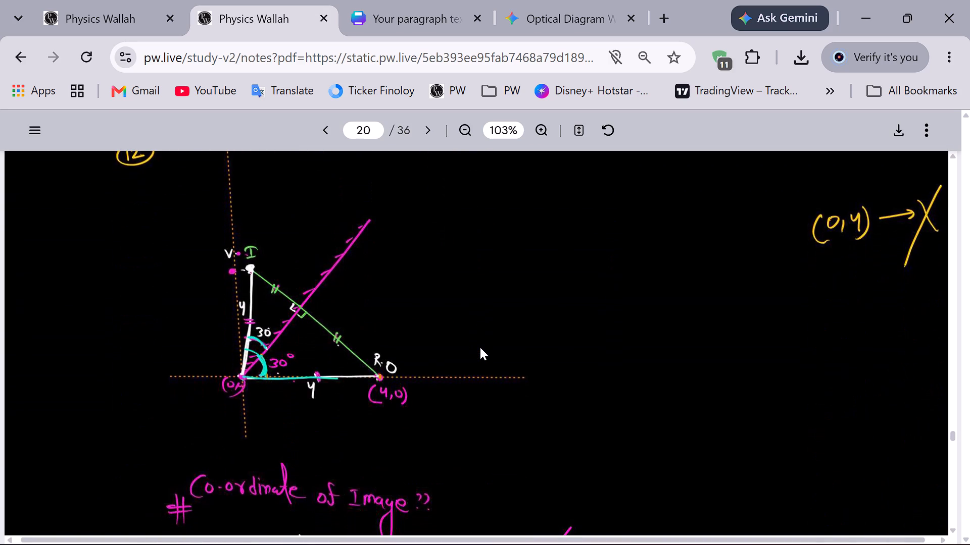
pyautogui.tripleClick(461, 133)
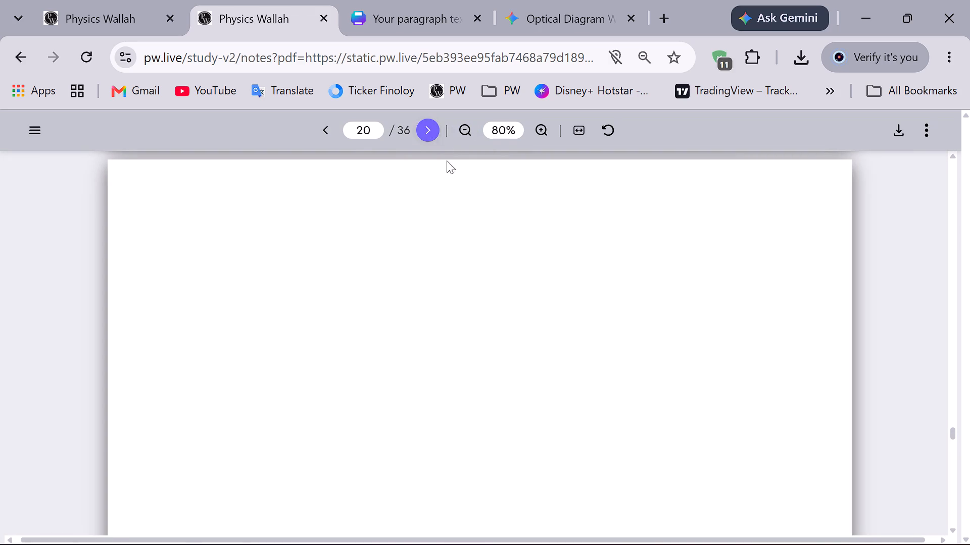
pyautogui.moveTo(482, 286); pyautogui.dragTo(480, 234)
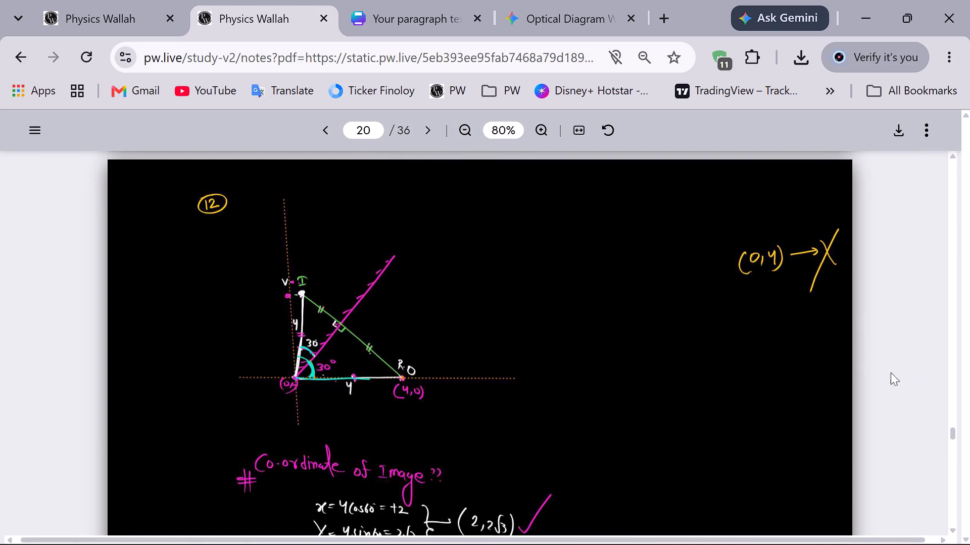
pyautogui.scroll(-1, 680, 329)
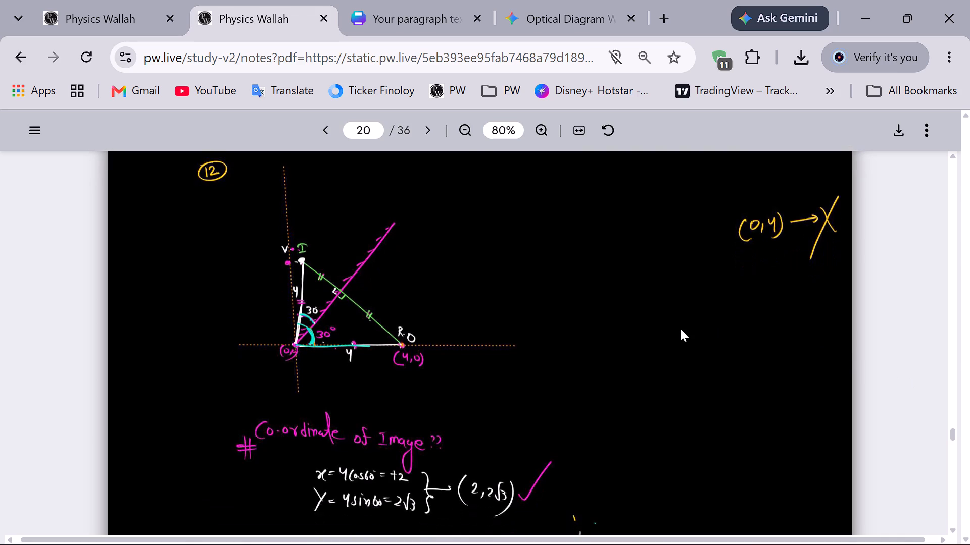
pyautogui.click(472, 133)
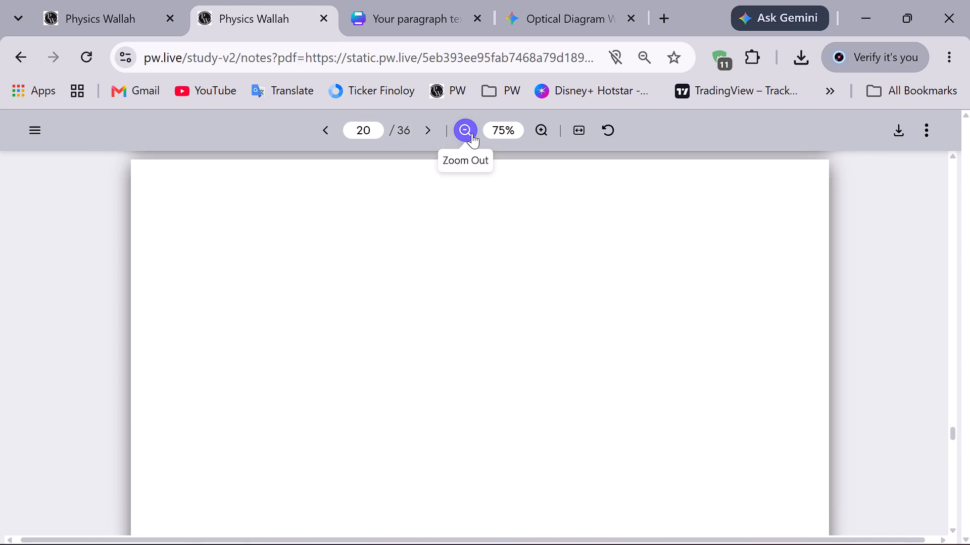
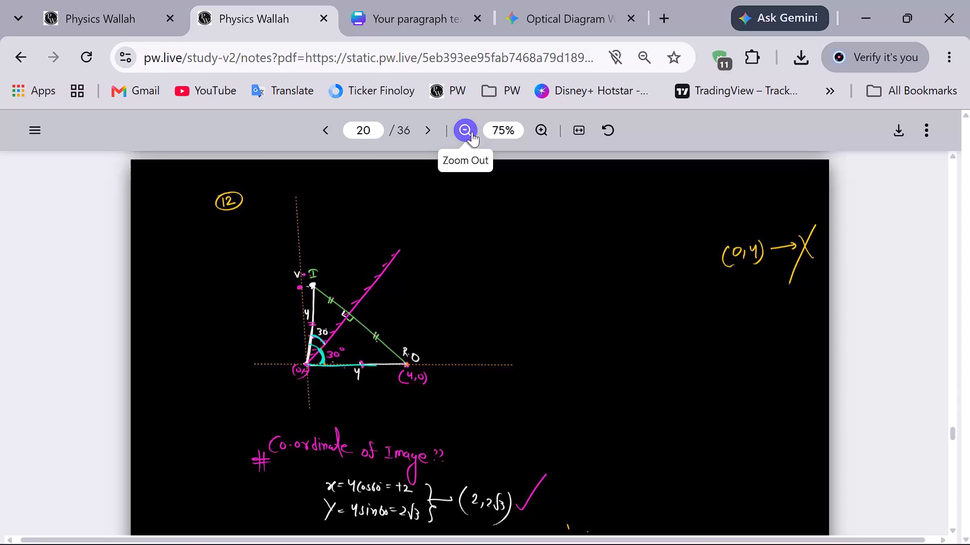
# Examine the two-parallel-mirror diagrams and image-distance tables on pages 21 to 23, plus the plane mirror questions on pages 24 and 25.
pyautogui.scroll(-5, 442, 328)
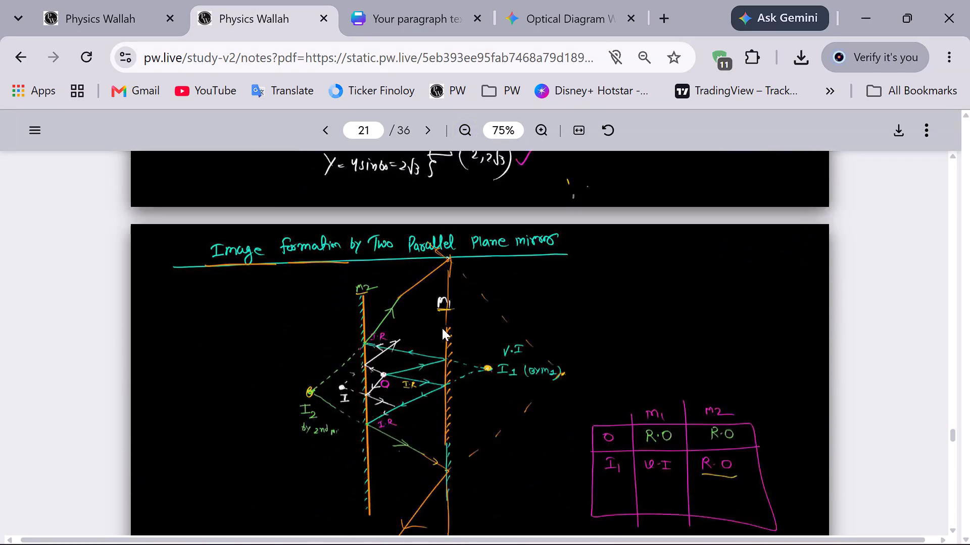
pyautogui.scroll(-2, 442, 328)
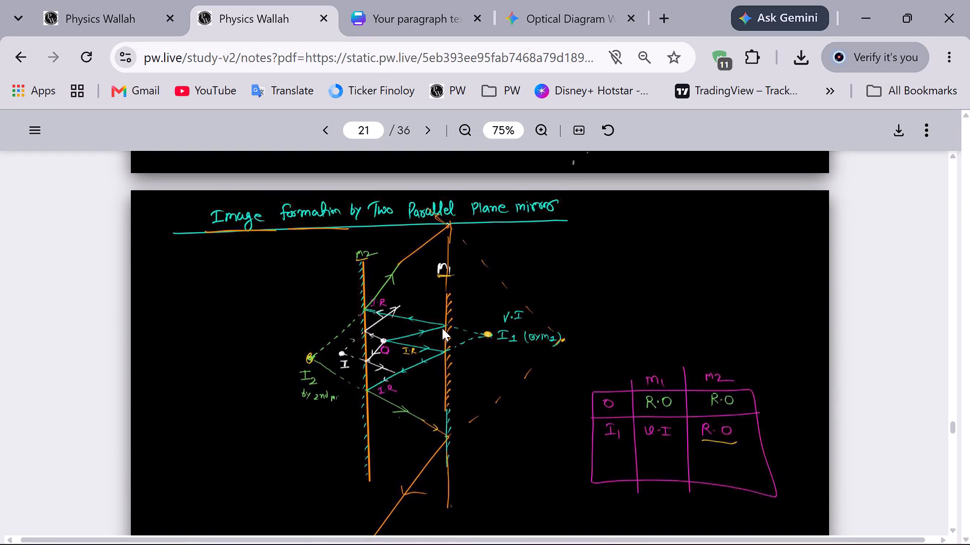
pyautogui.scroll(-2, 442, 328)
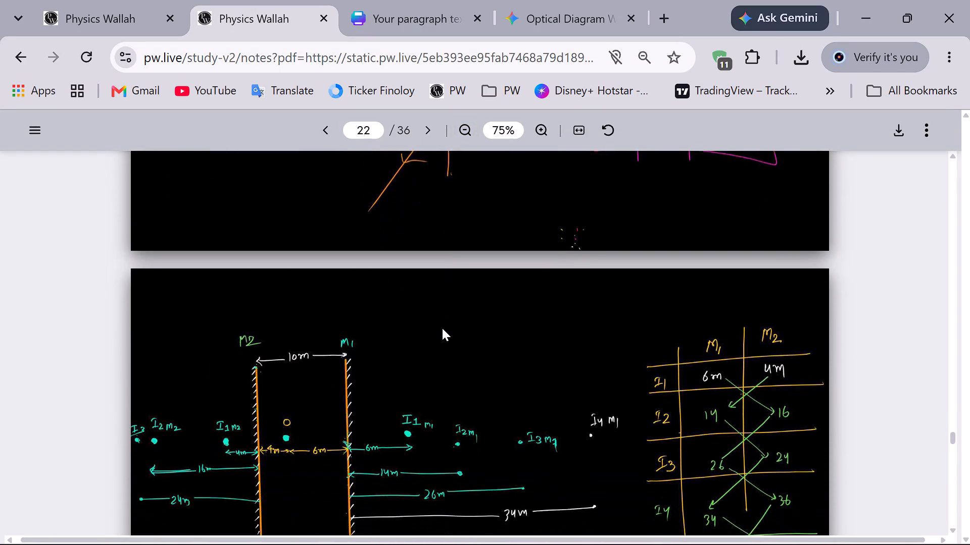
pyautogui.scroll(-5, 442, 328)
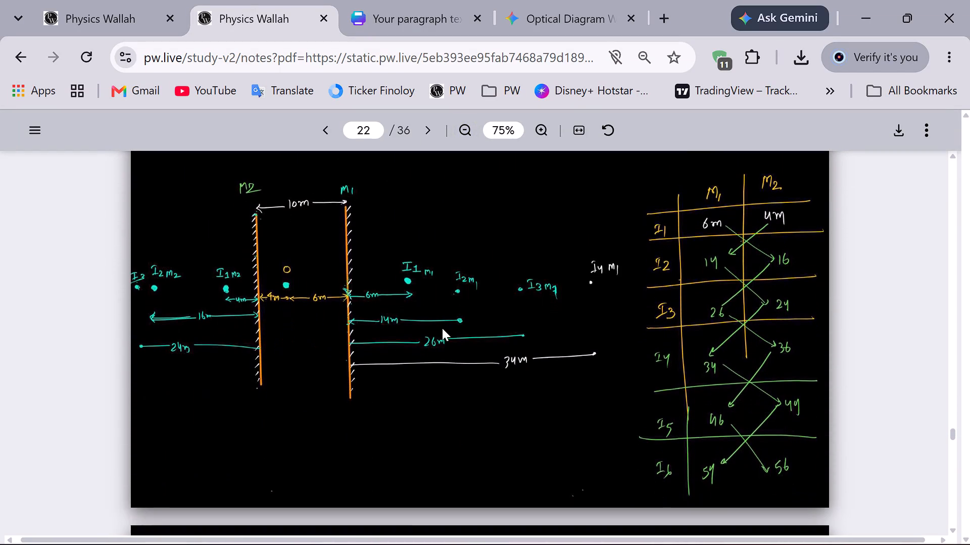
pyautogui.scroll(-7, 442, 328)
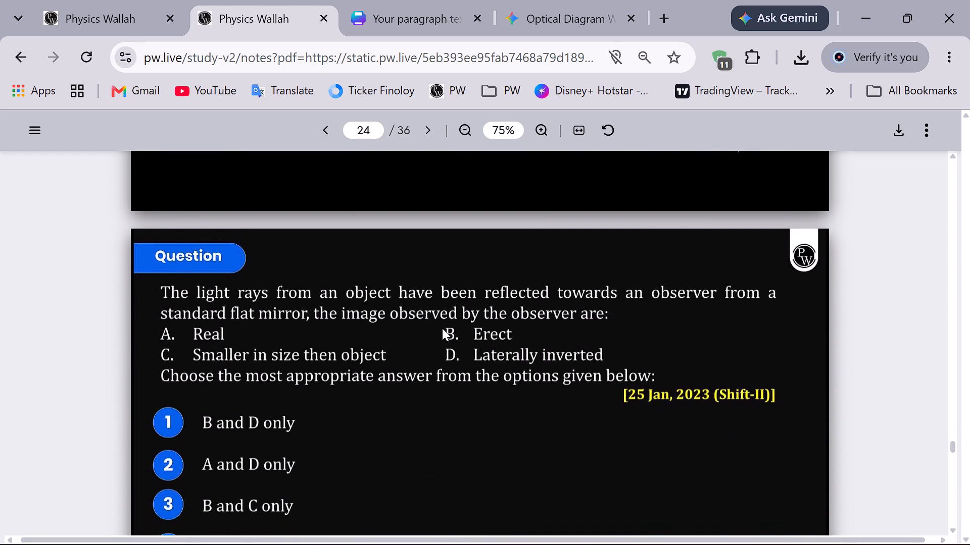
pyautogui.scroll(-8, 442, 328)
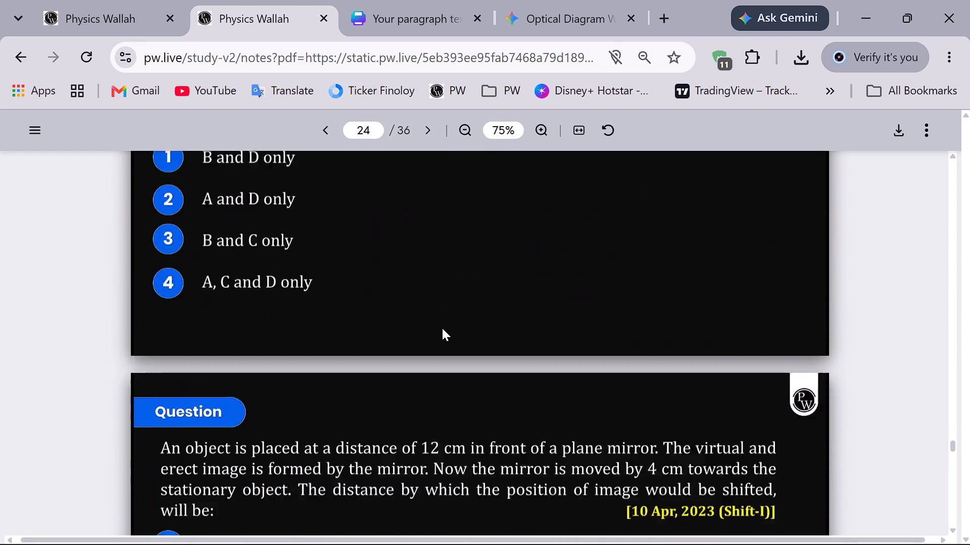
pyautogui.scroll(2, 442, 328)
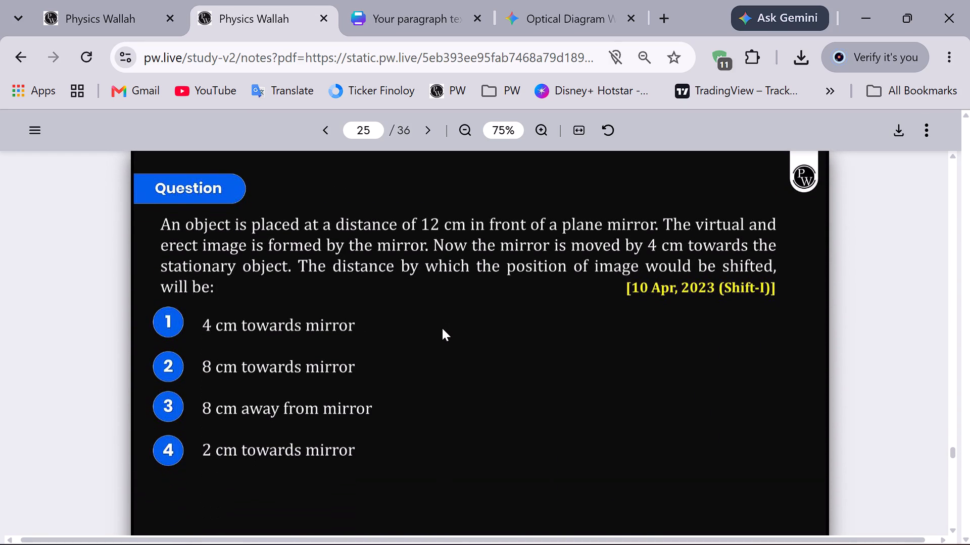
pyautogui.scroll(1, 442, 328)
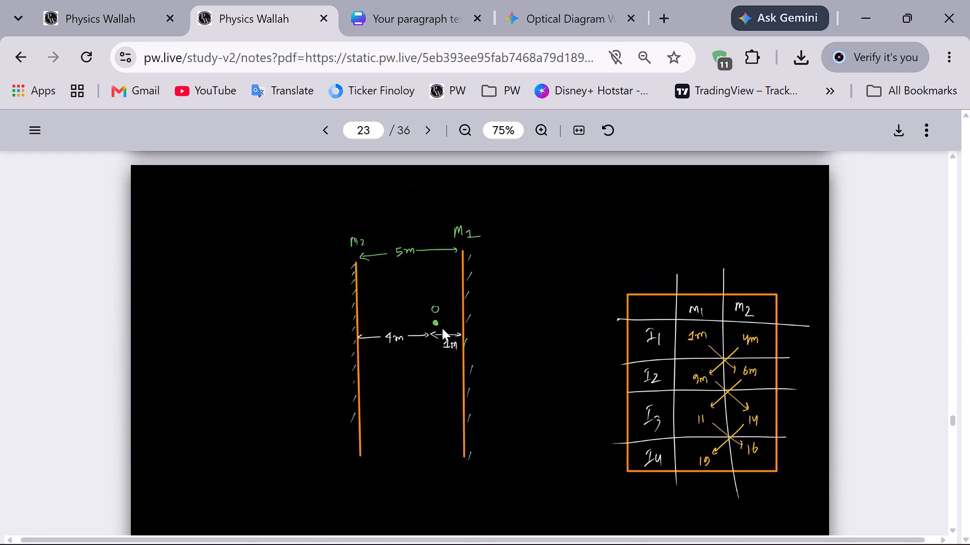
# Skim the remaining plane mirror practice questions through to the closing page 36.
pyautogui.scroll(-20, 442, 328)
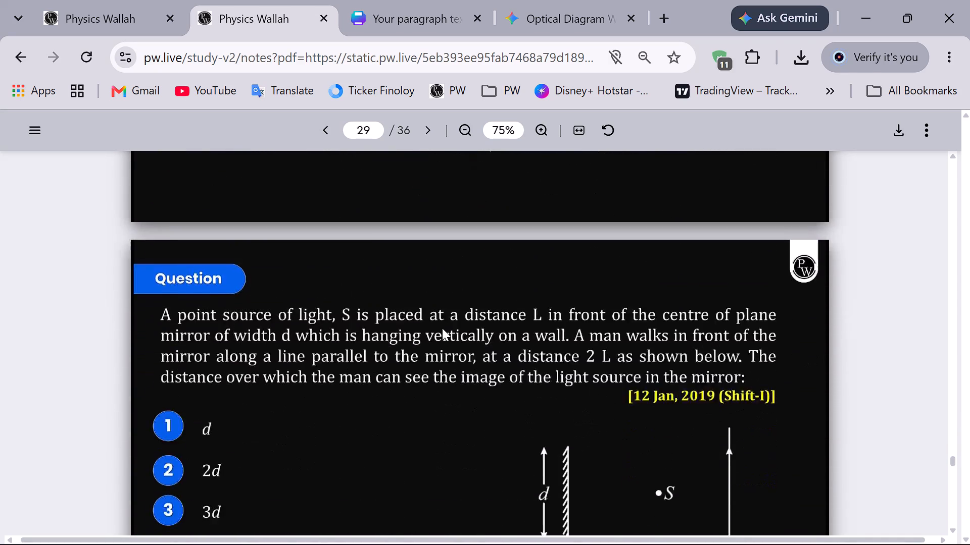
pyautogui.scroll(-20, 442, 328)
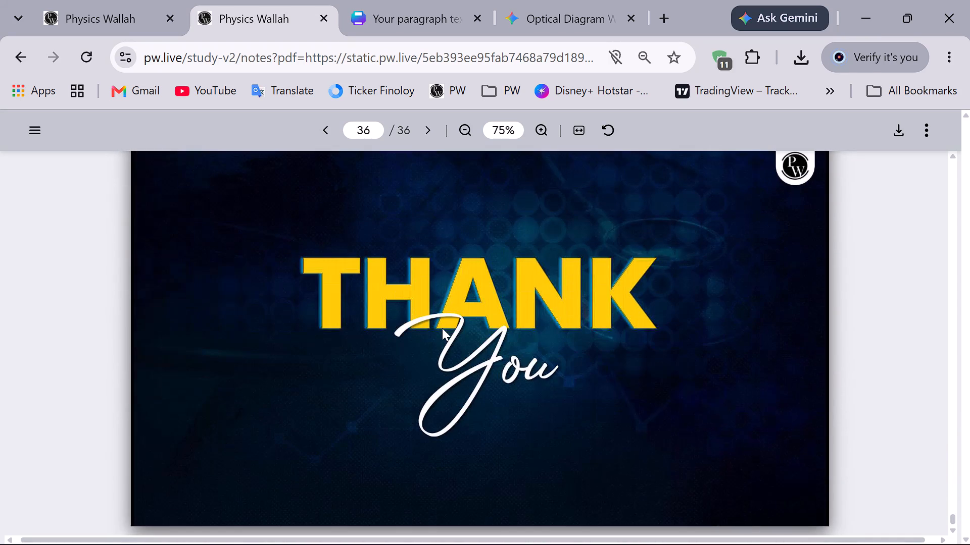
# Examine the inclined-mirror angle questions on pages 32 to 30 and the point-source question with its mirror diagram on page 29.
pyautogui.scroll(14, 442, 328)
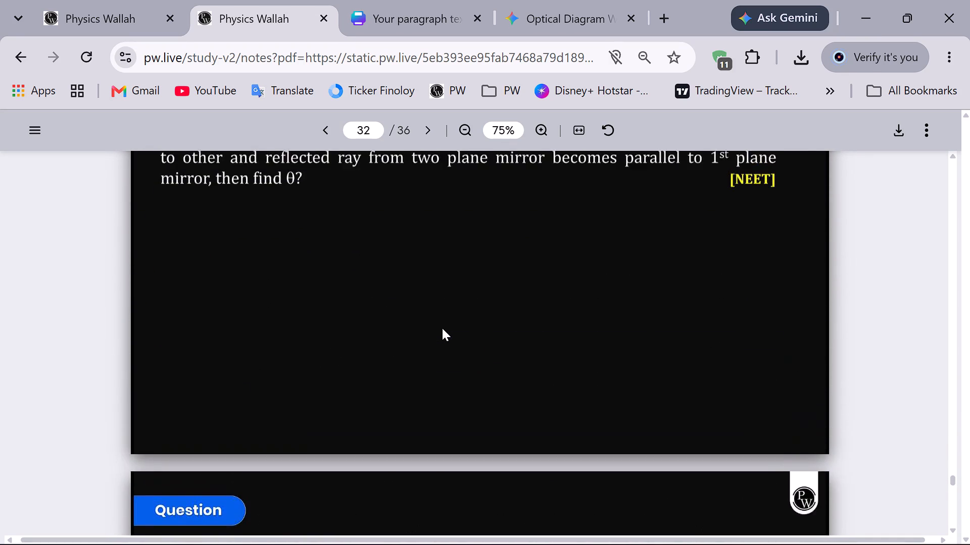
pyautogui.scroll(8, 442, 328)
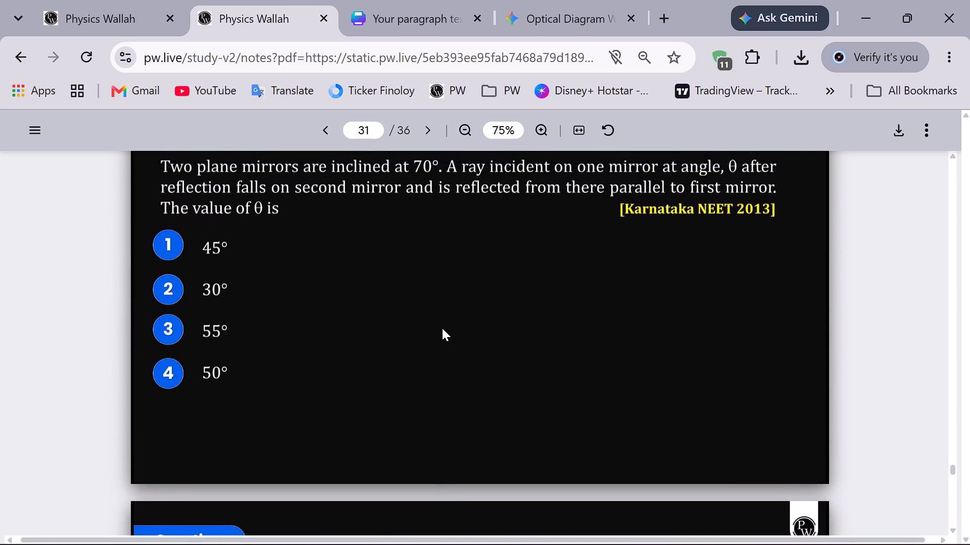
pyautogui.scroll(3, 442, 328)
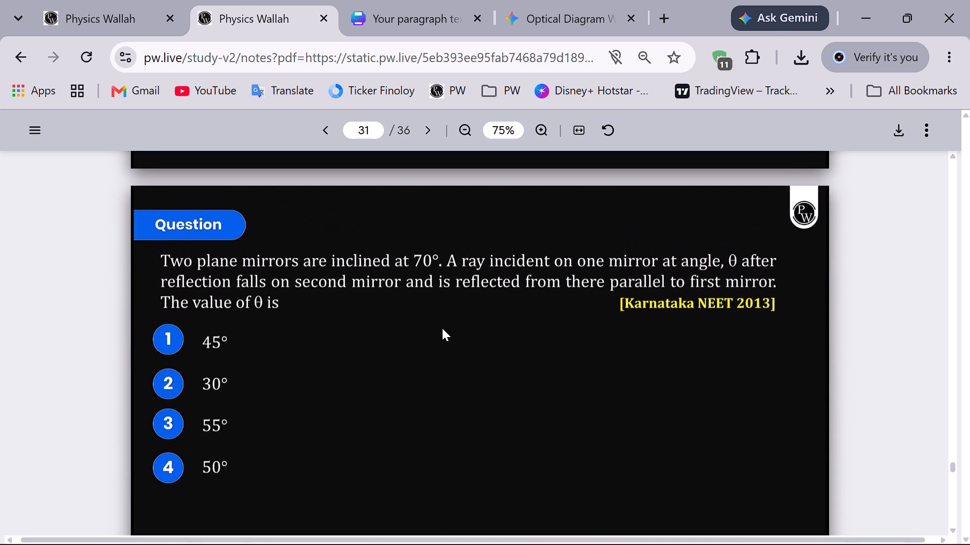
pyautogui.scroll(6, 442, 328)
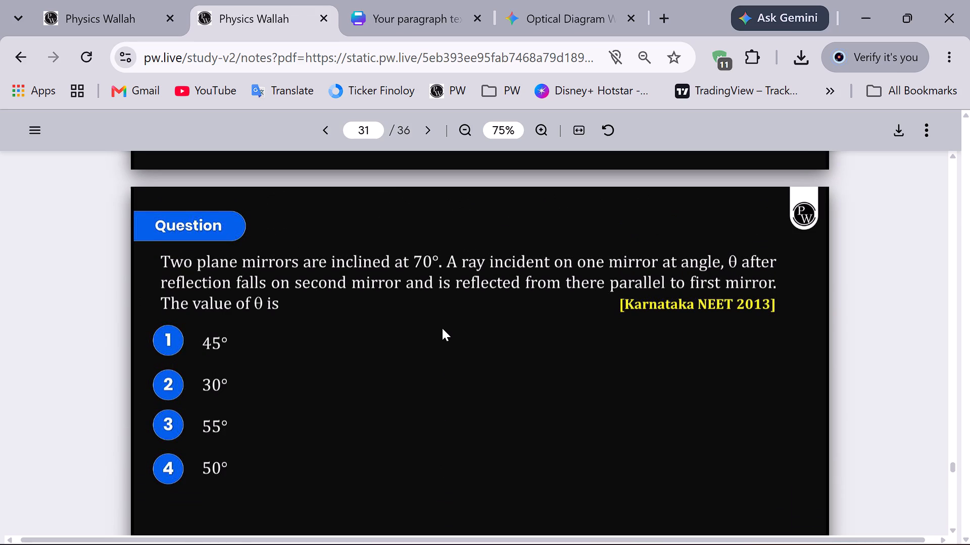
pyautogui.scroll(6, 442, 328)
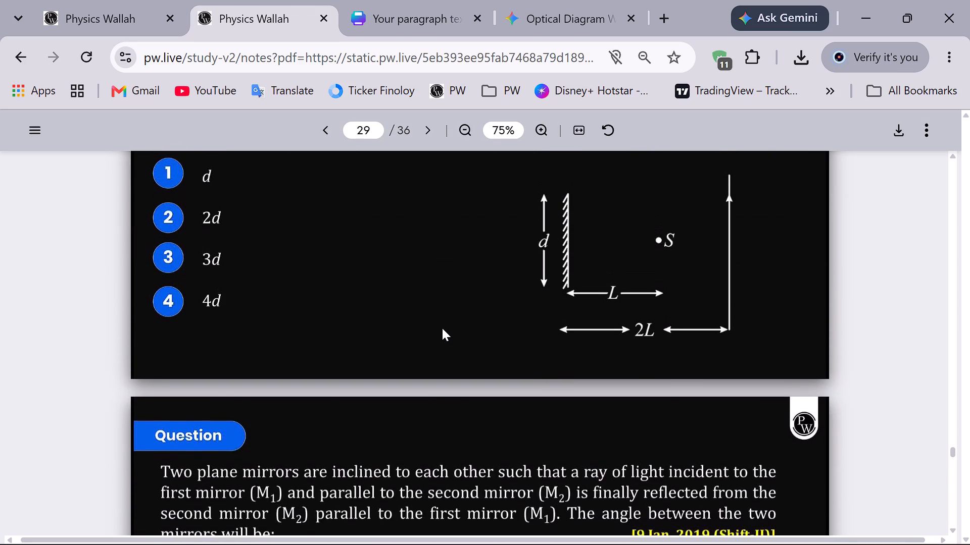
pyautogui.scroll(2, 442, 328)
pyautogui.click(442, 328)
pyautogui.click(442, 328)
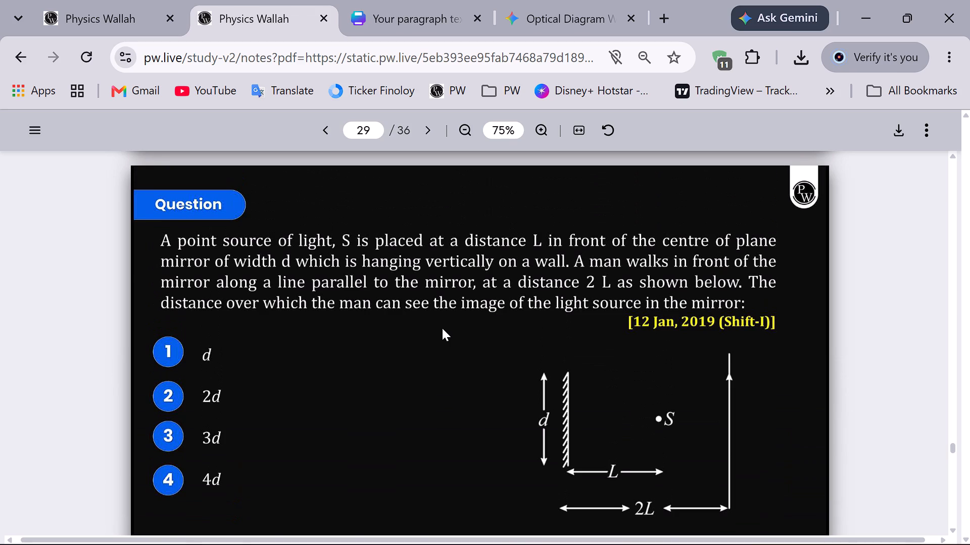
# Review backwards from the page 24 question through the parallel-mirror distance diagrams to the 30° mirror problem on page 20.
pyautogui.scroll(15, 442, 328)
pyautogui.scroll(6, 442, 328)
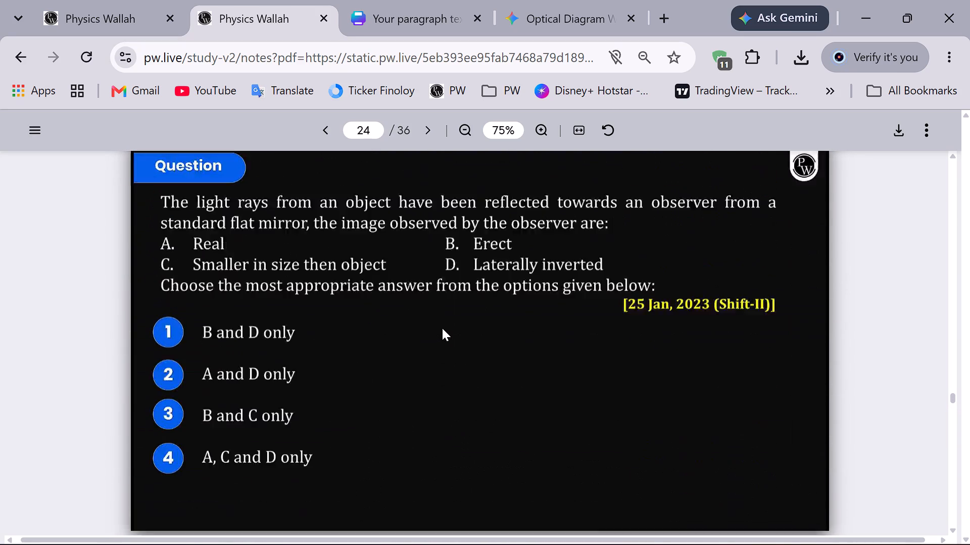
pyautogui.scroll(9, 442, 328)
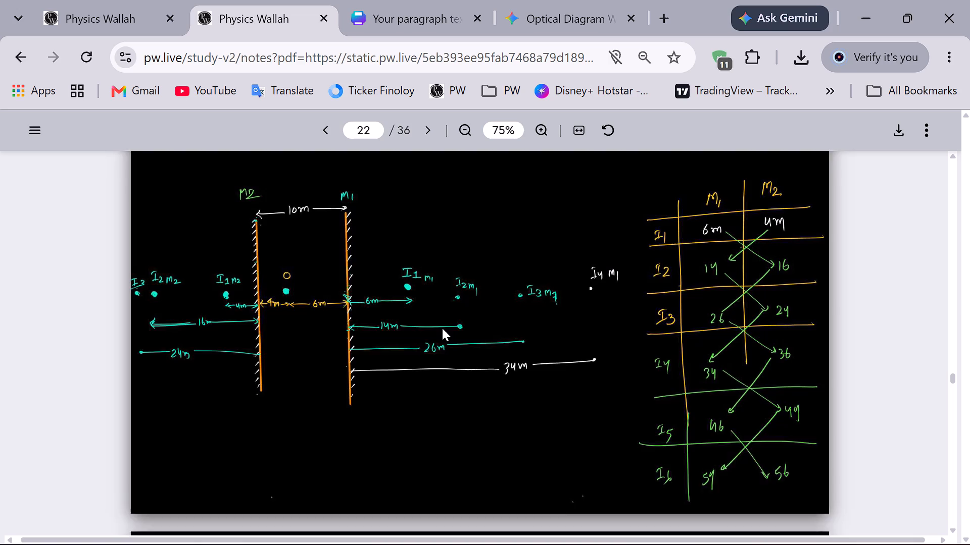
pyautogui.scroll(8, 442, 328)
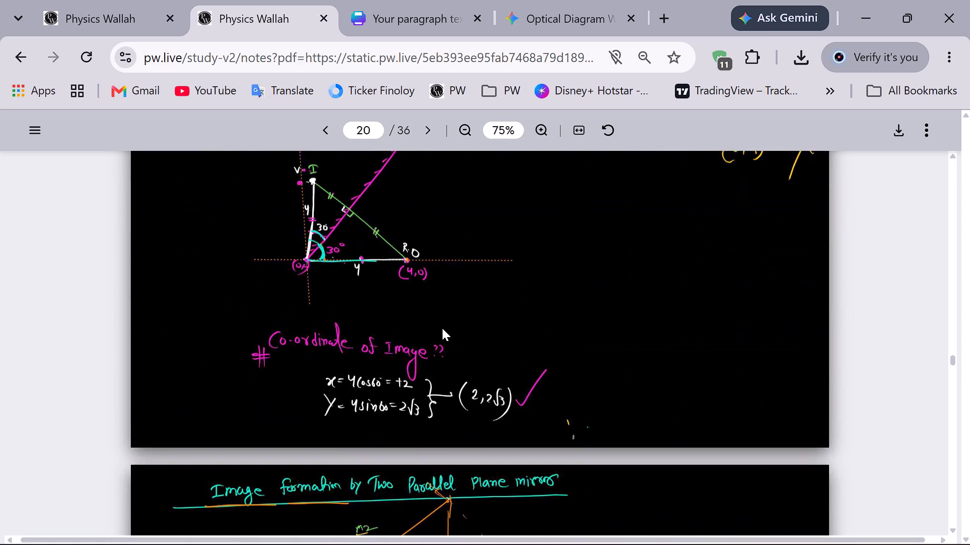
# Re-examine the 45° inclined-mirror problems on pages 19 to 17, ending at problem 9 with its image-coordinate options.
pyautogui.scroll(9, 442, 328)
pyautogui.hscroll(1, 442, 328)
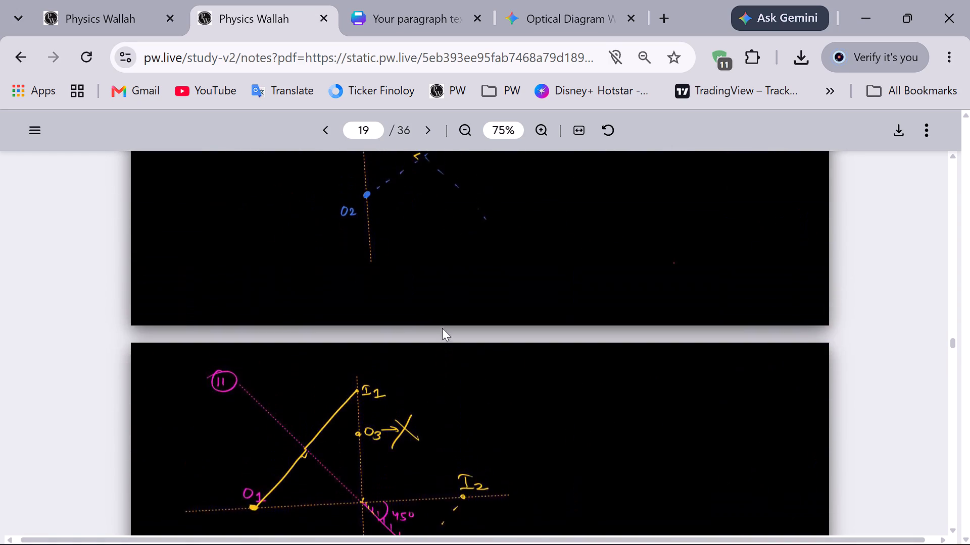
pyautogui.hscroll(1, 442, 328)
pyautogui.scroll(4, 442, 328)
pyautogui.scroll(1, 404, 498)
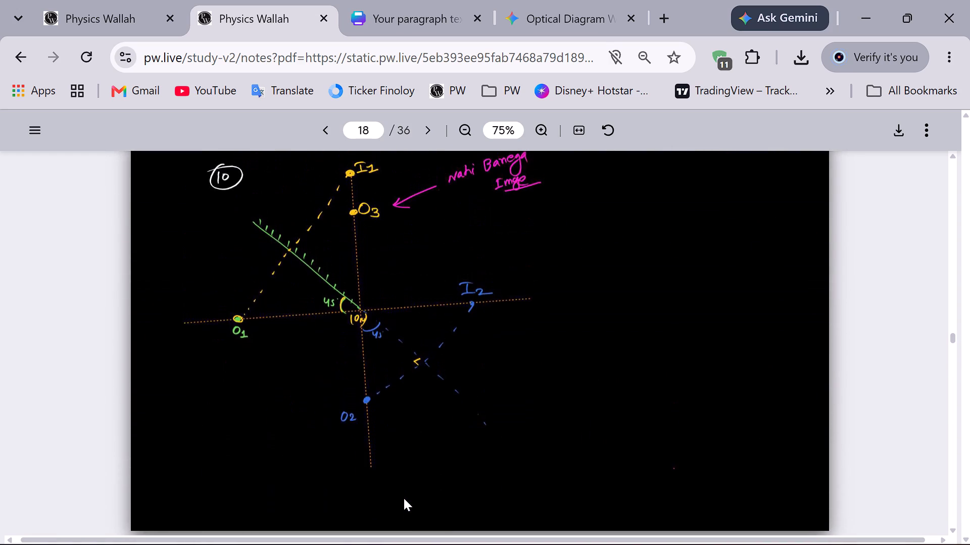
pyautogui.scroll(6, 404, 498)
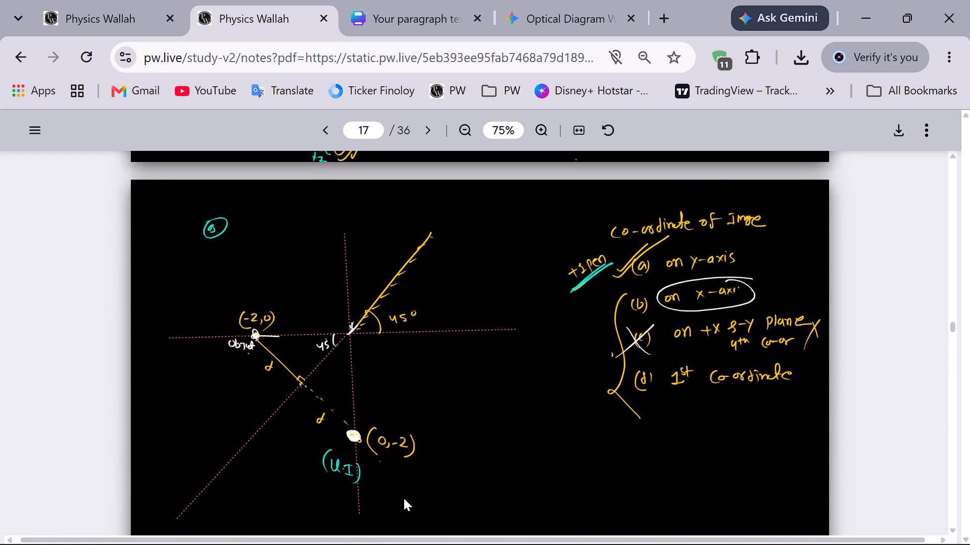
pyautogui.scroll(1, 404, 498)
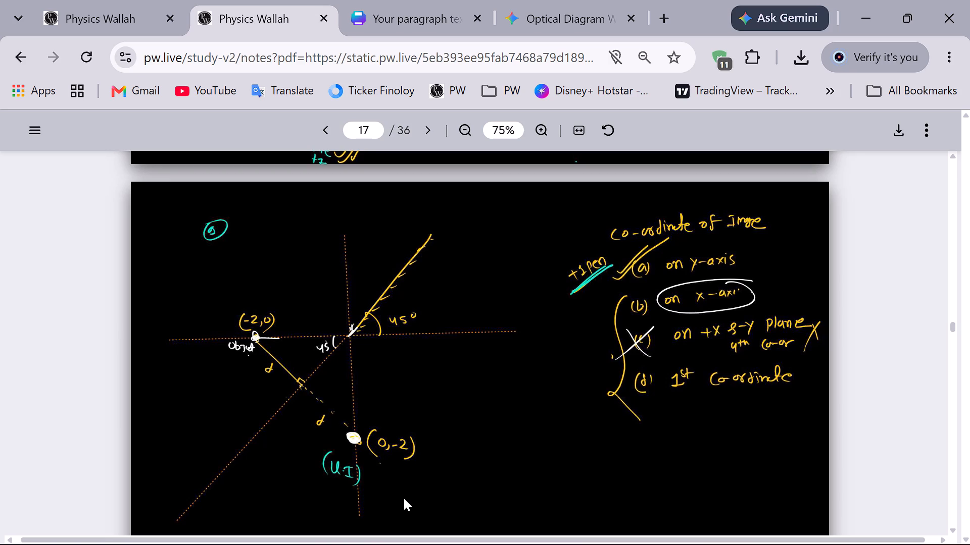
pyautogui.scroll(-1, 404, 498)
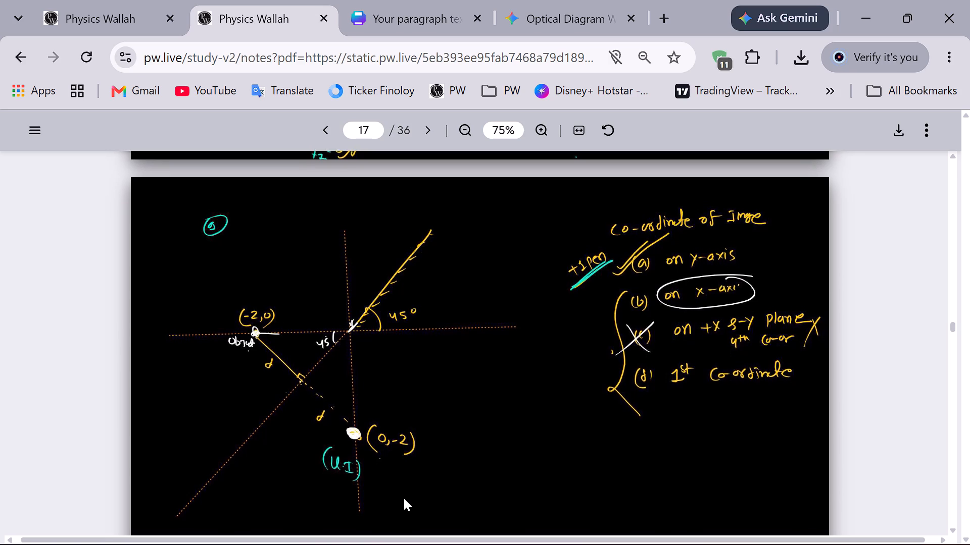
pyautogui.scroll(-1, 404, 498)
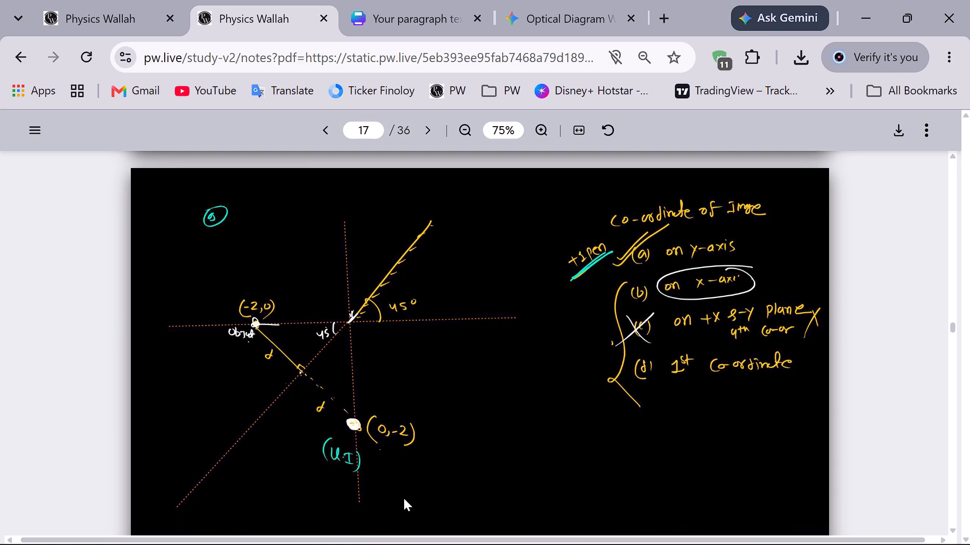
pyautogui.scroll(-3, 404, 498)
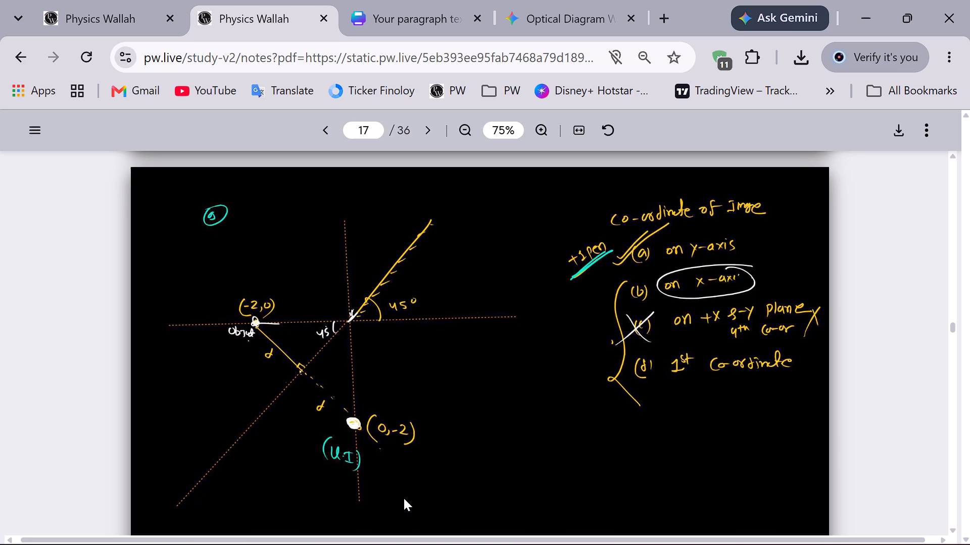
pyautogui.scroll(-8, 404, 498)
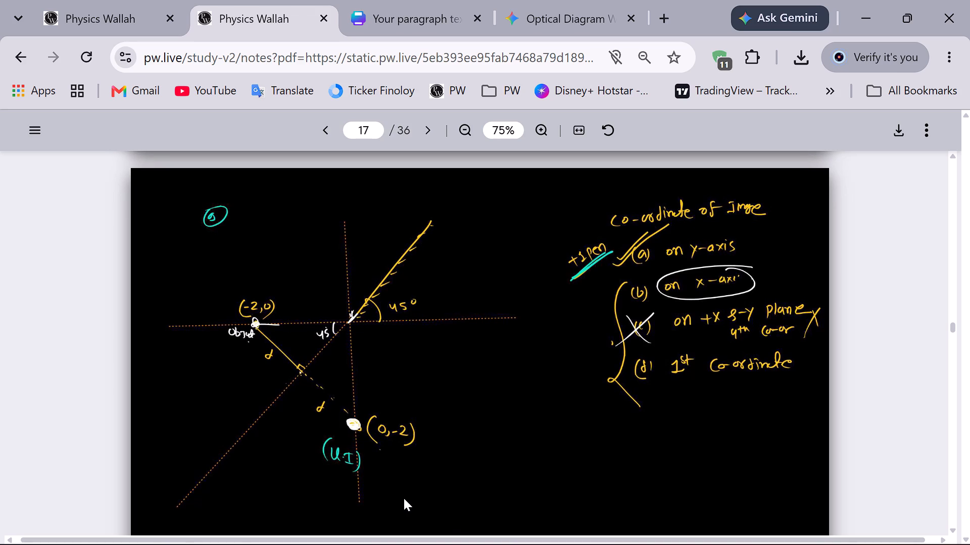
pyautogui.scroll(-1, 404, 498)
# Review backwards through image-coordinate problems 8 and 7 on pages 16 and 15 to the ray-diagram question on page 13.
pyautogui.scroll(3, 404, 498)
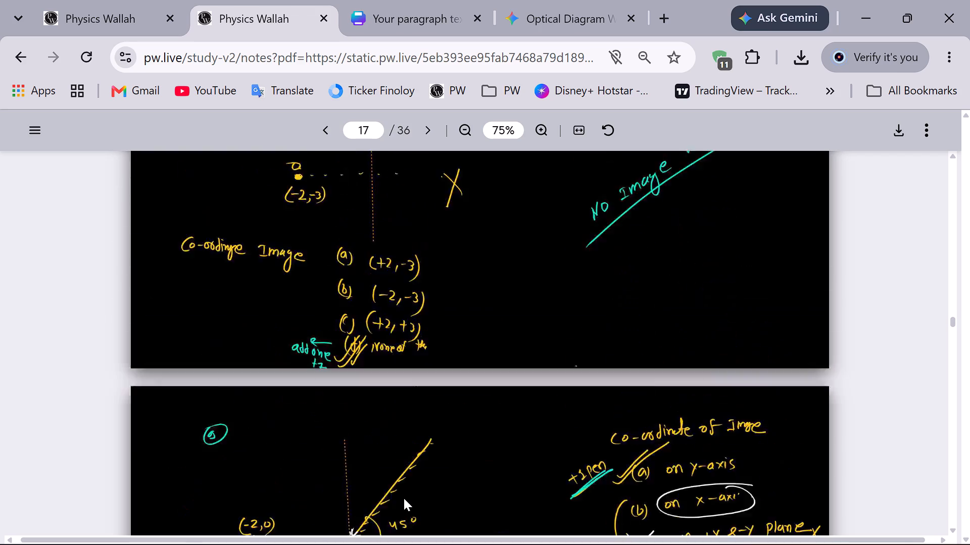
pyautogui.scroll(1, 404, 498)
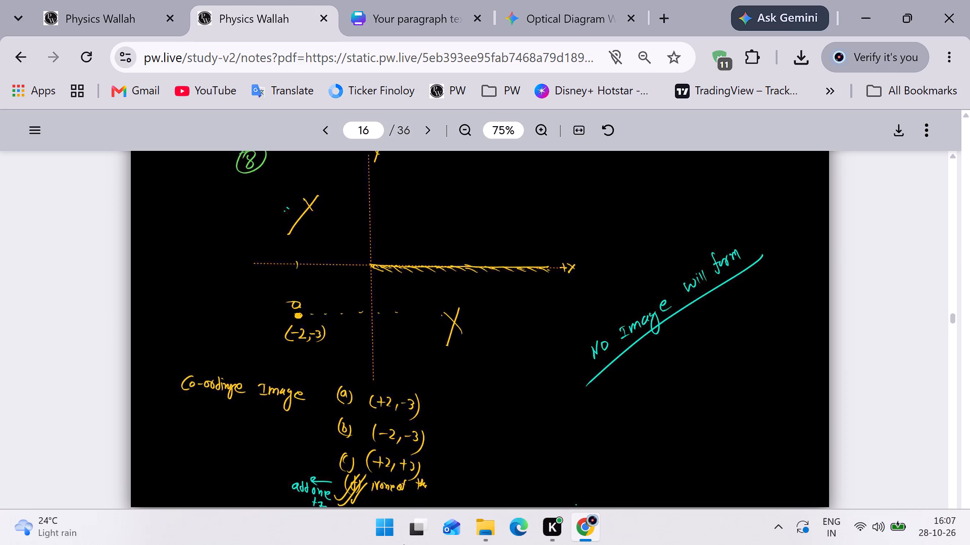
pyautogui.scroll(6, 404, 544)
pyautogui.scroll(5, 319, 386)
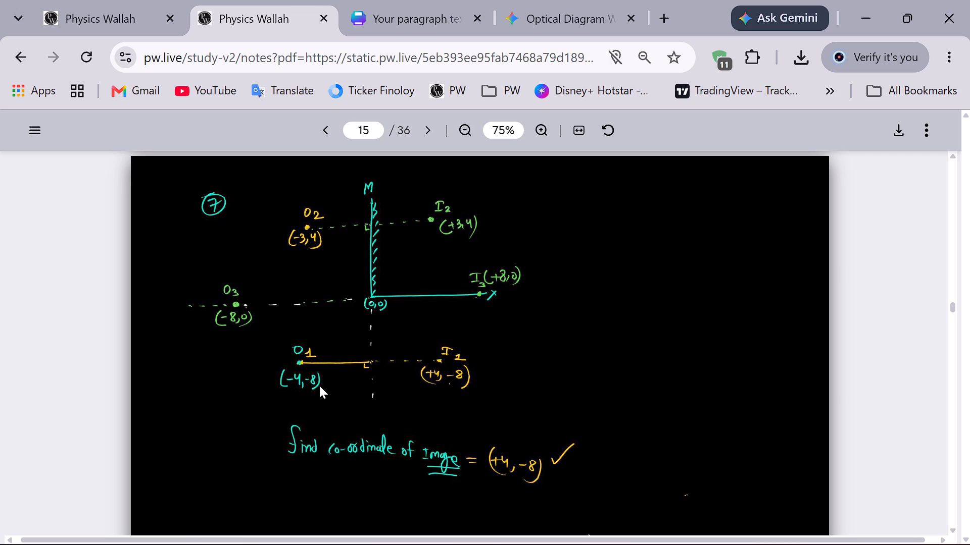
pyautogui.scroll(8, 319, 386)
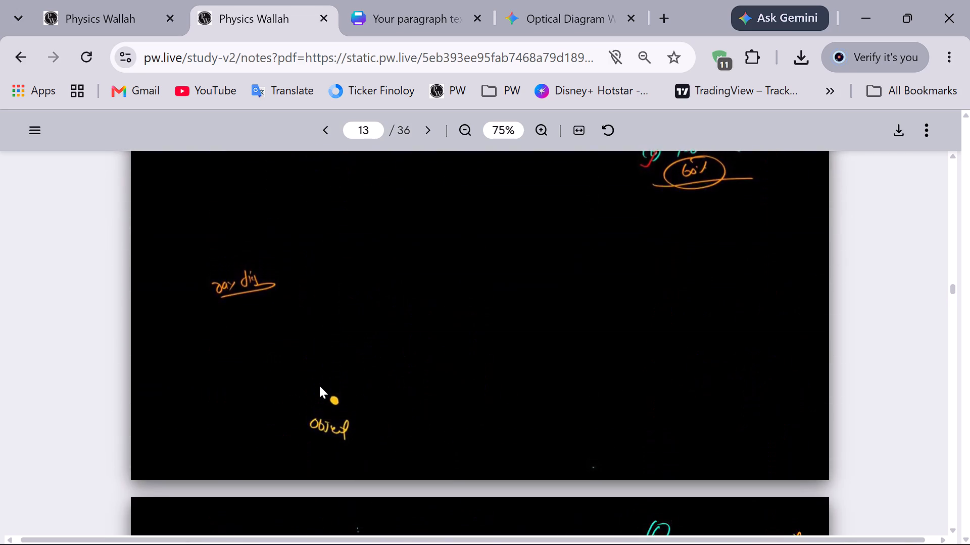
# Examine the field-of-view diagrams 4, 3 and 2 on pages 12 and 11 and the plane mirror image formation on page 10.
pyautogui.scroll(5, 319, 386)
pyautogui.scroll(-1, 319, 386)
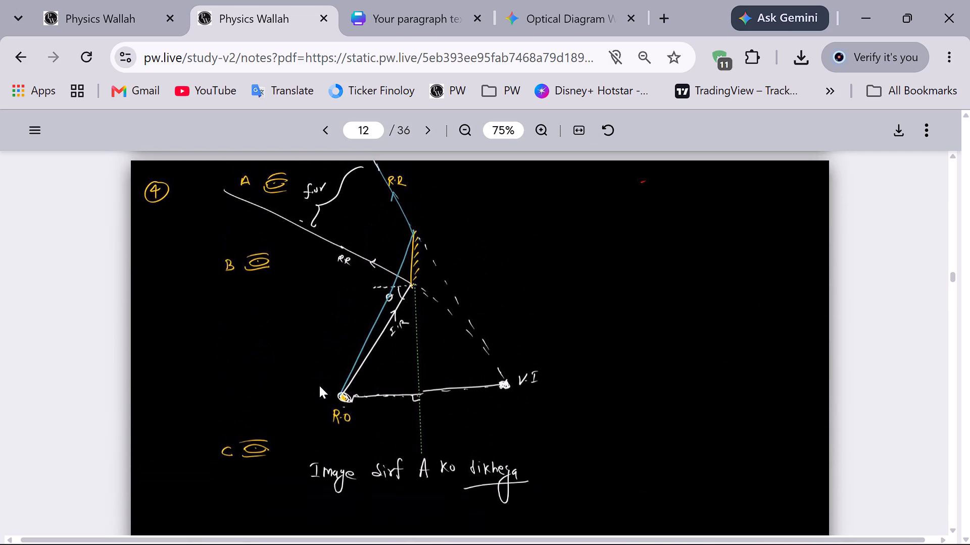
pyautogui.scroll(-2, 319, 386)
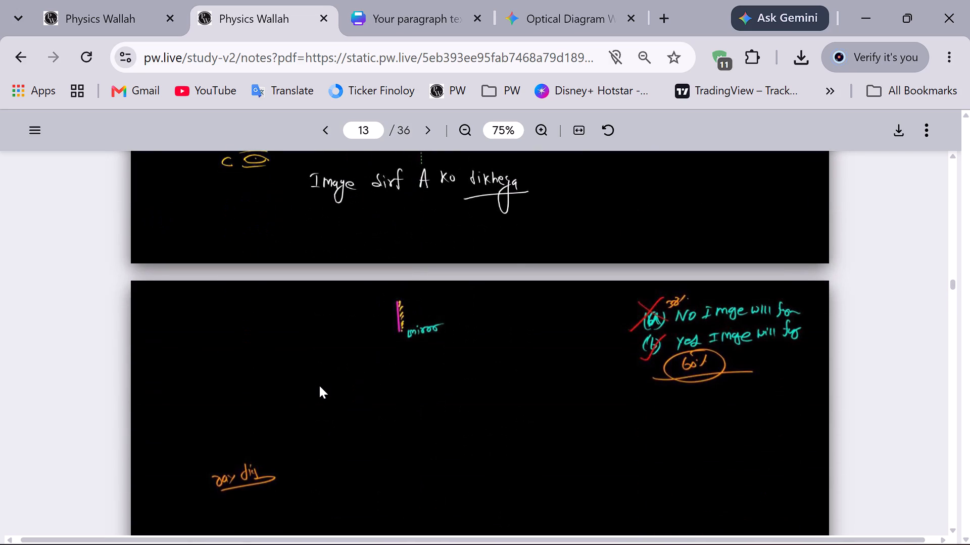
pyautogui.scroll(7, 319, 386)
pyautogui.scroll(-1, 319, 386)
pyautogui.scroll(1, 319, 386)
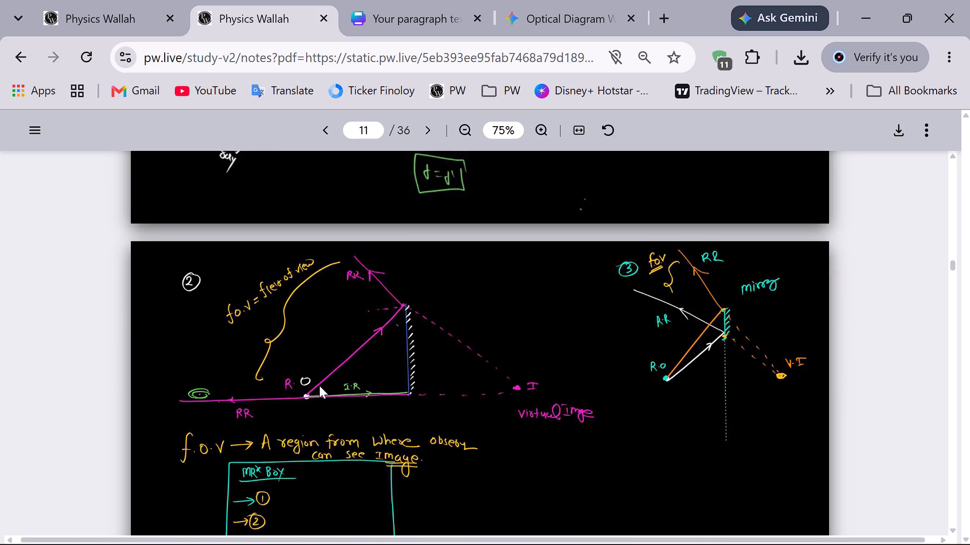
pyautogui.scroll(2, 319, 386)
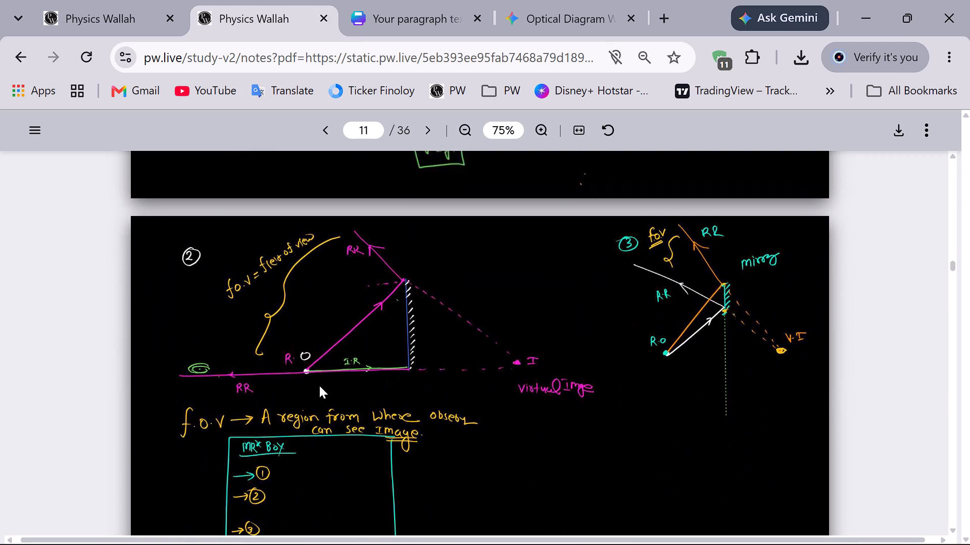
pyautogui.scroll(3, 319, 386)
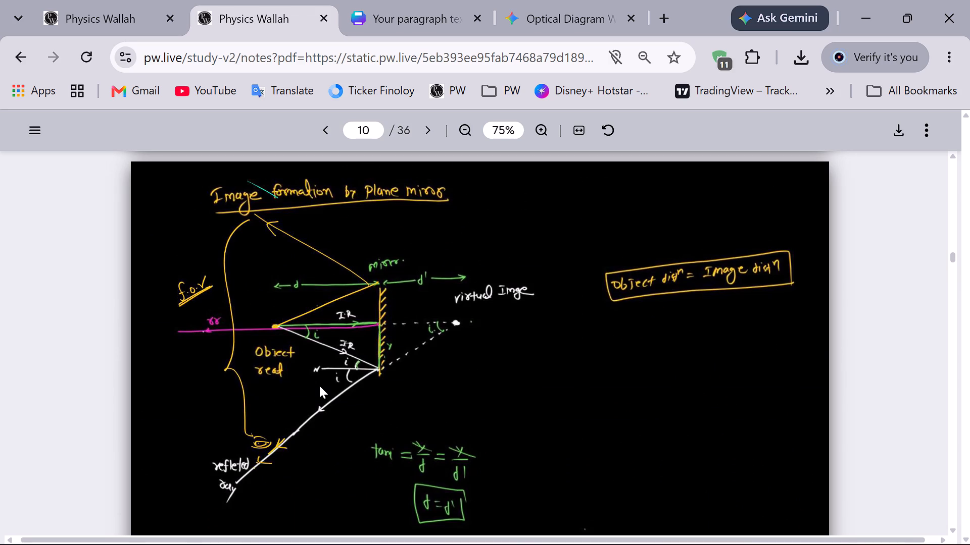
pyautogui.scroll(-1, 319, 386)
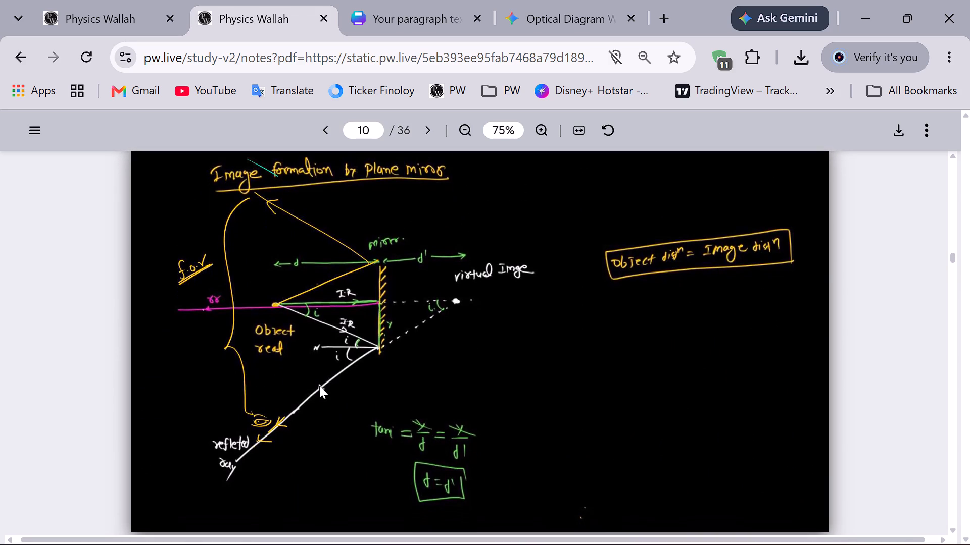
# Review the given diagrams 11, 10 and 9 with their object and image classifications on pages 9 to 7.
pyautogui.scroll(5, 319, 386)
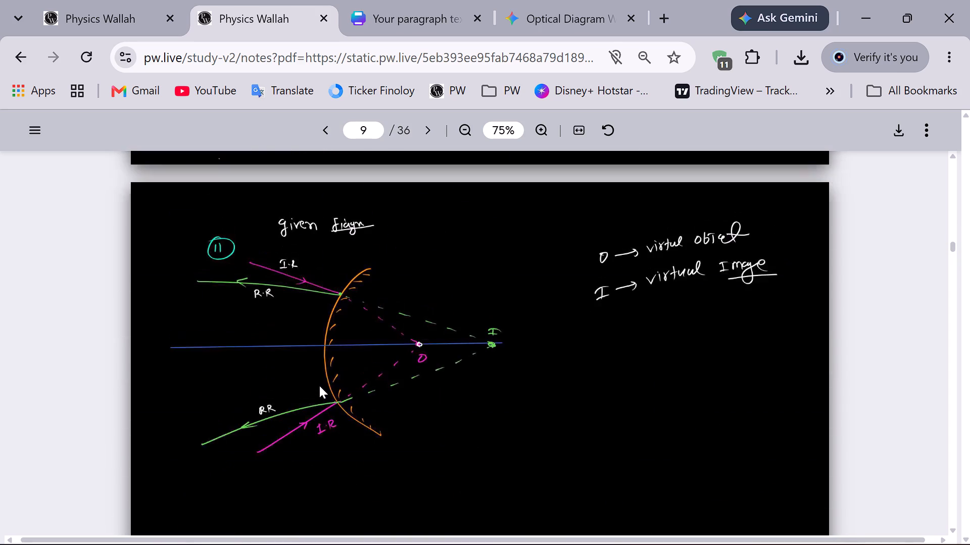
pyautogui.scroll(1, 319, 386)
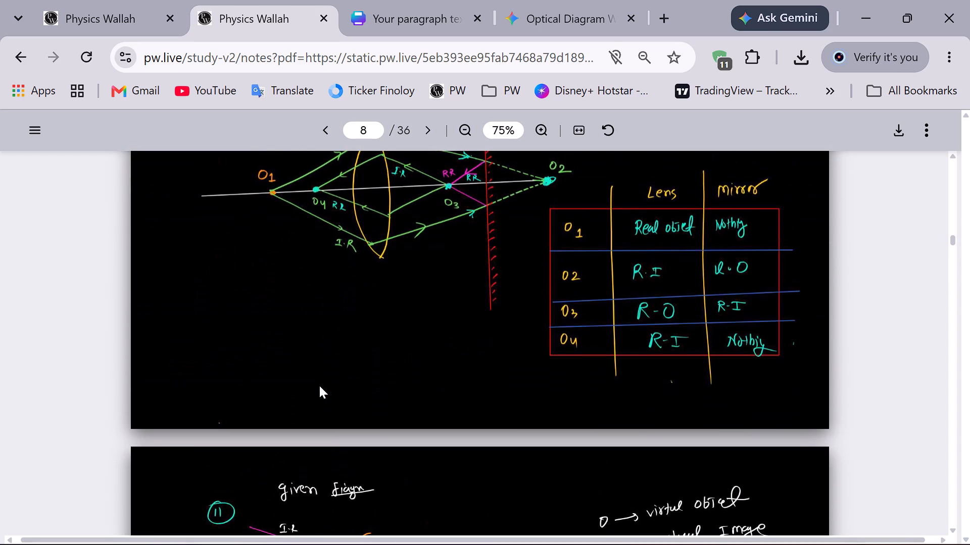
pyautogui.scroll(3, 319, 386)
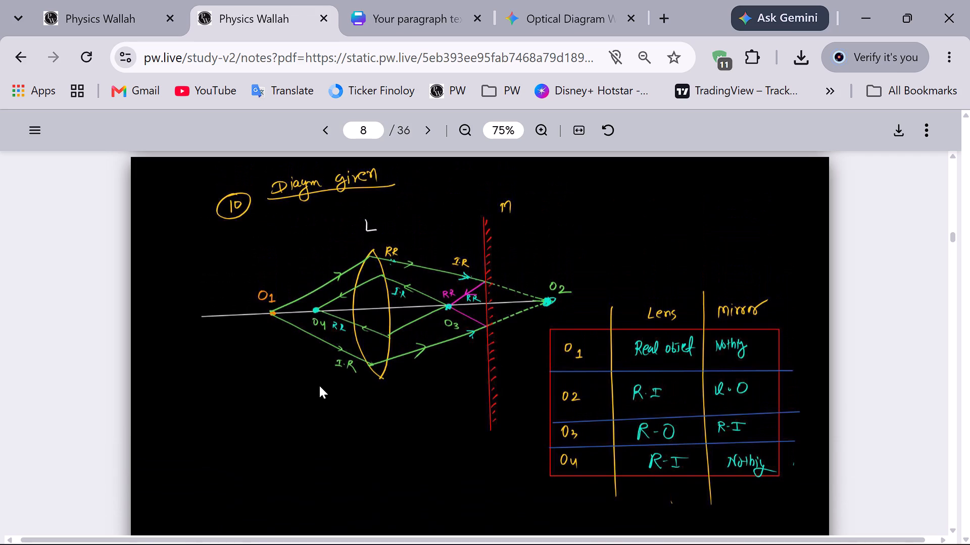
pyautogui.scroll(5, 319, 386)
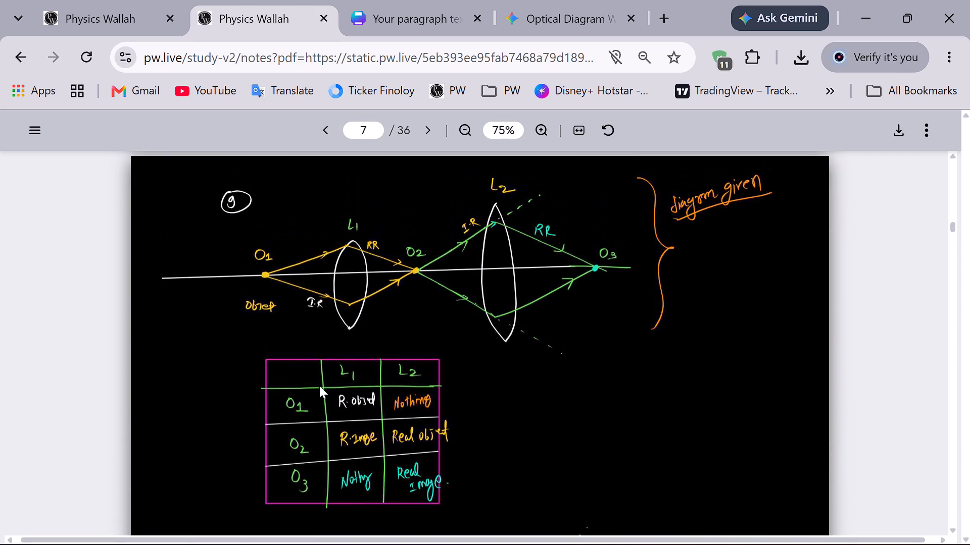
pyautogui.scroll(3, 319, 386)
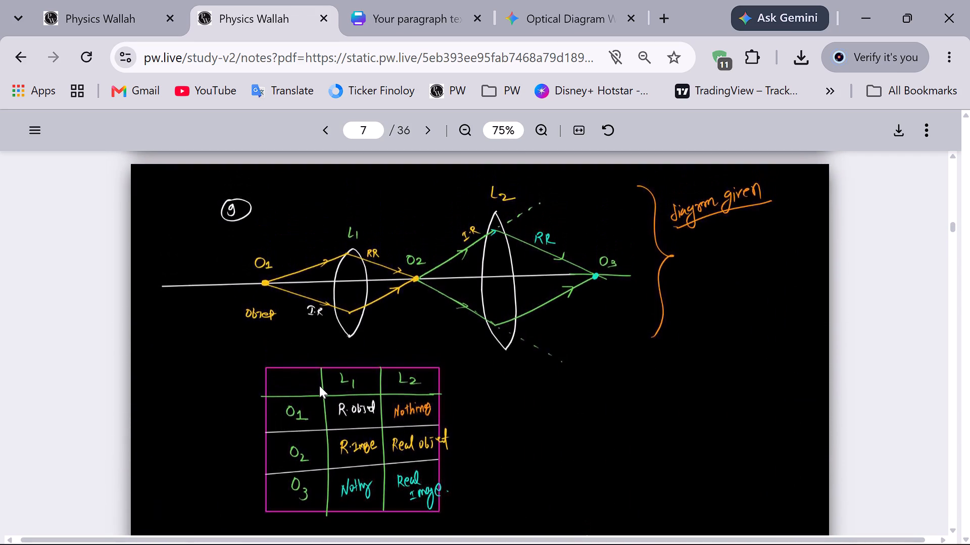
# Review backwards through the lens diagrams on page 5 to the image and object definitions with their mirror diagrams on pages 4 and 3.
pyautogui.scroll(9, 319, 386)
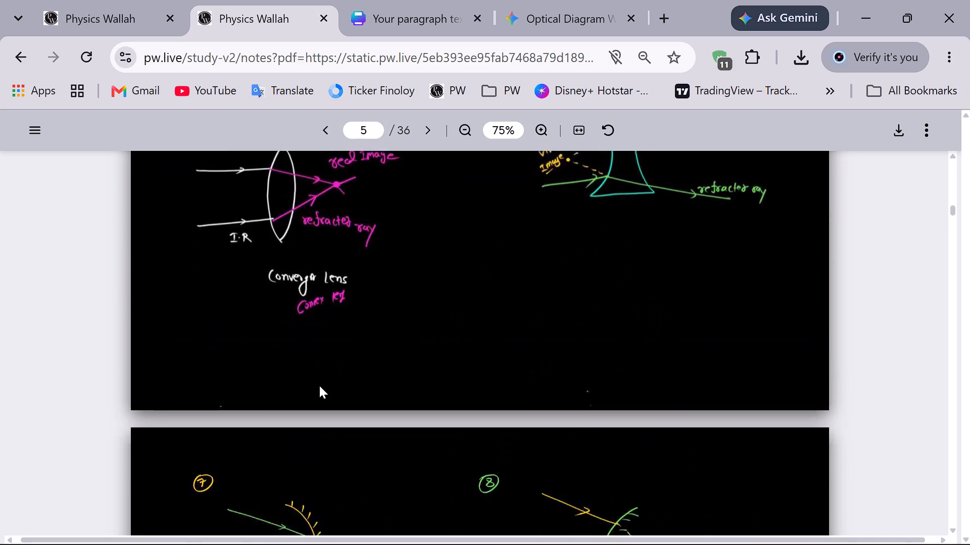
pyautogui.scroll(9, 319, 386)
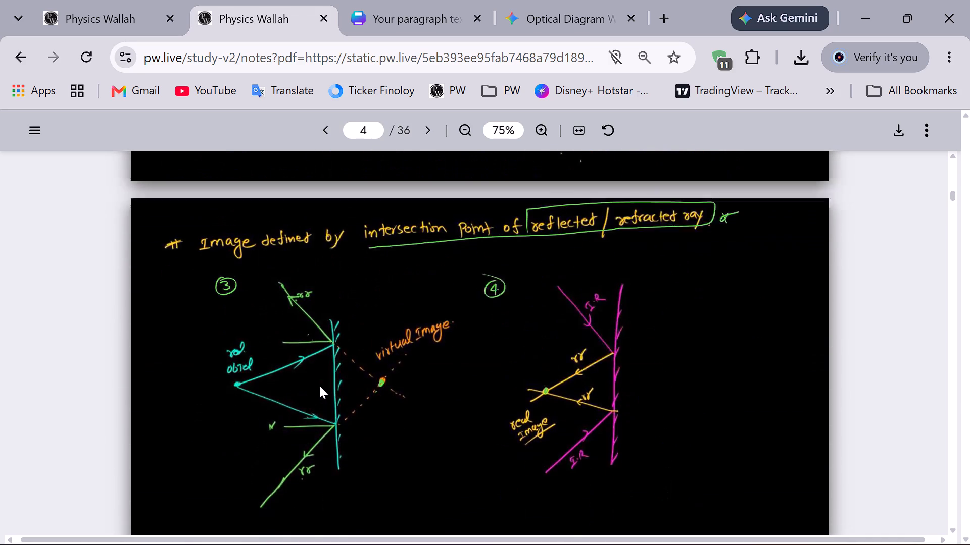
pyautogui.scroll(2, 319, 386)
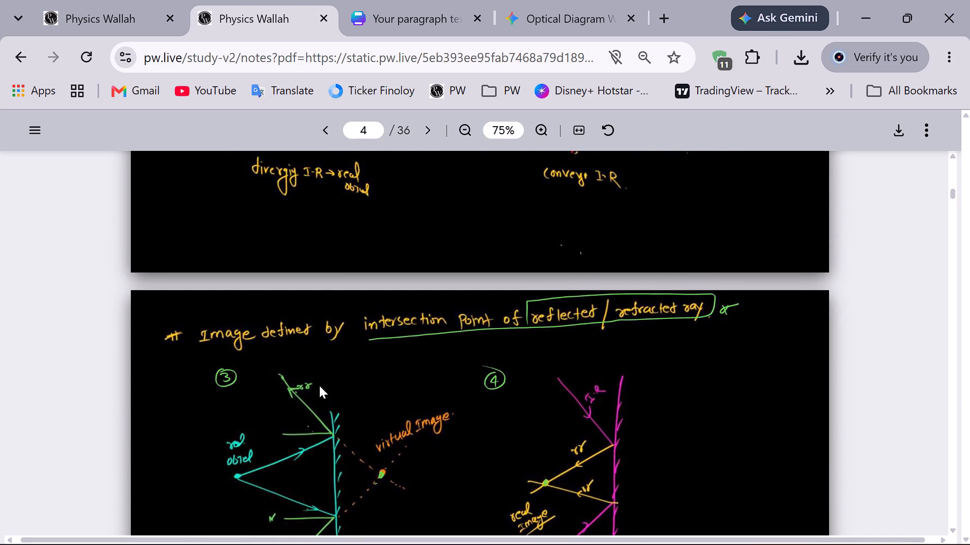
pyautogui.scroll(2, 319, 386)
pyautogui.scroll(-1, 319, 386)
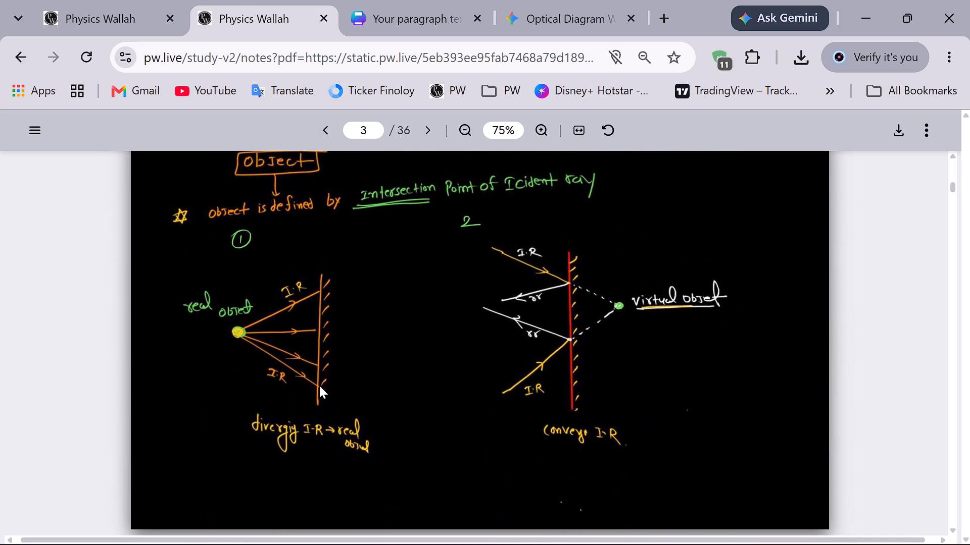
pyautogui.scroll(-1, 319, 386)
pyautogui.scroll(3, 319, 386)
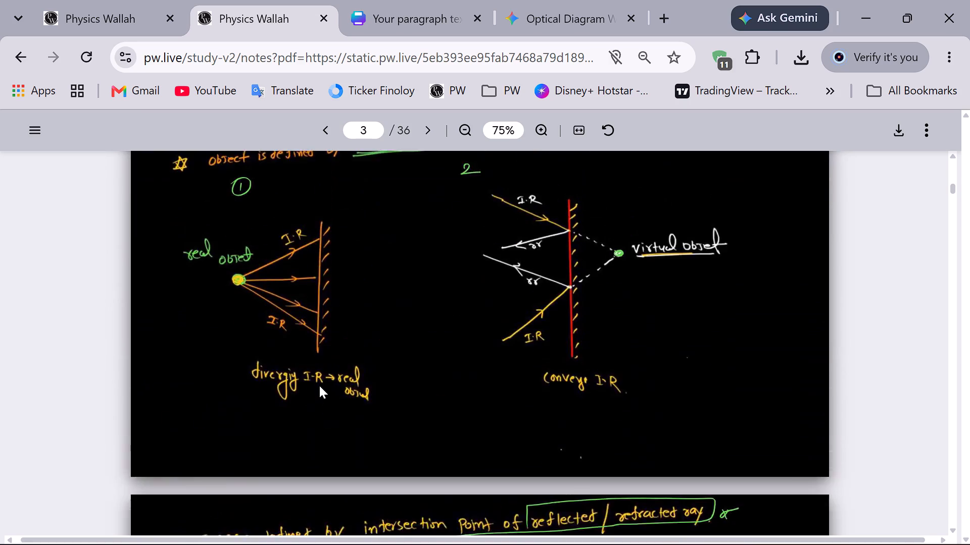
pyautogui.scroll(4, 319, 386)
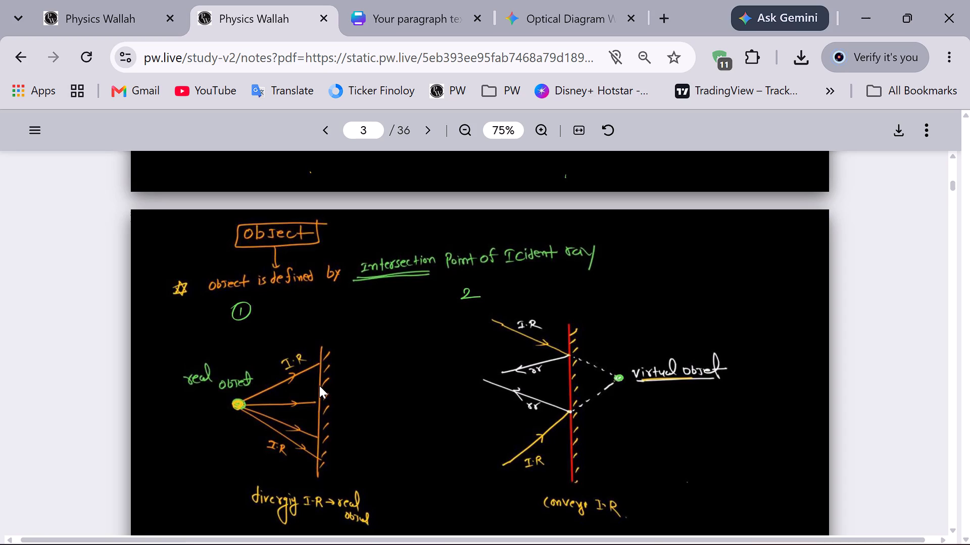
# Recheck the diagrams forward from page 4's image definition through the two-lens table to the lens-and-mirror diagram 10 on page 8.
pyautogui.scroll(-8, 319, 386)
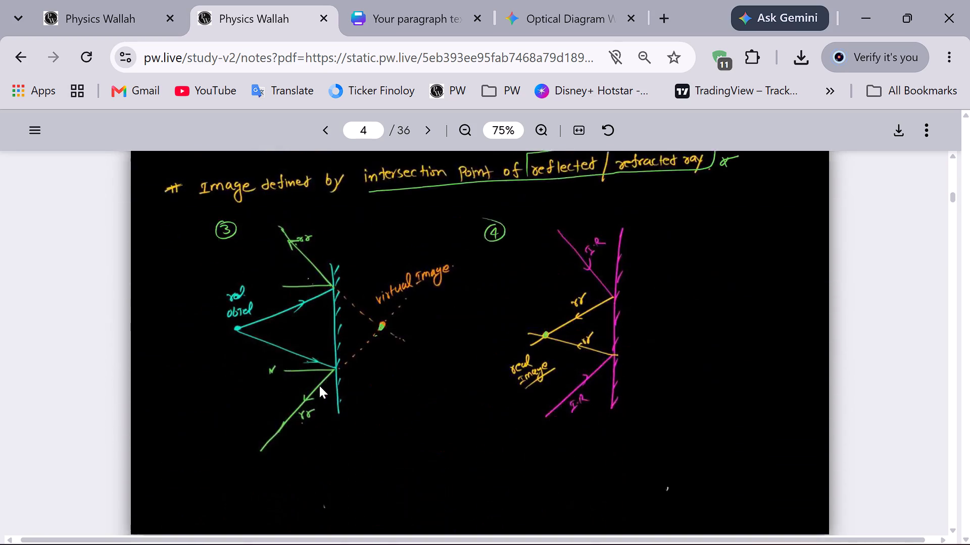
pyautogui.scroll(-6, 319, 386)
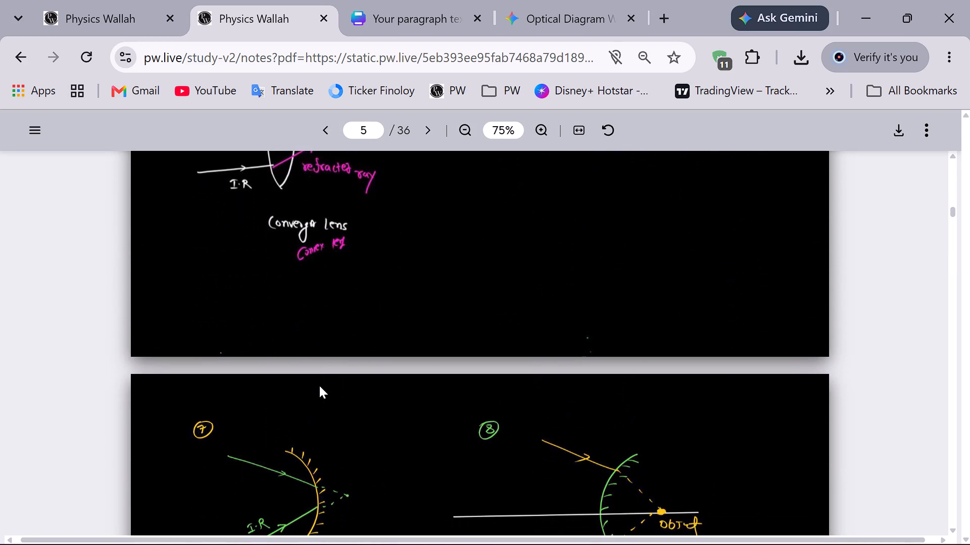
pyautogui.scroll(-12, 319, 386)
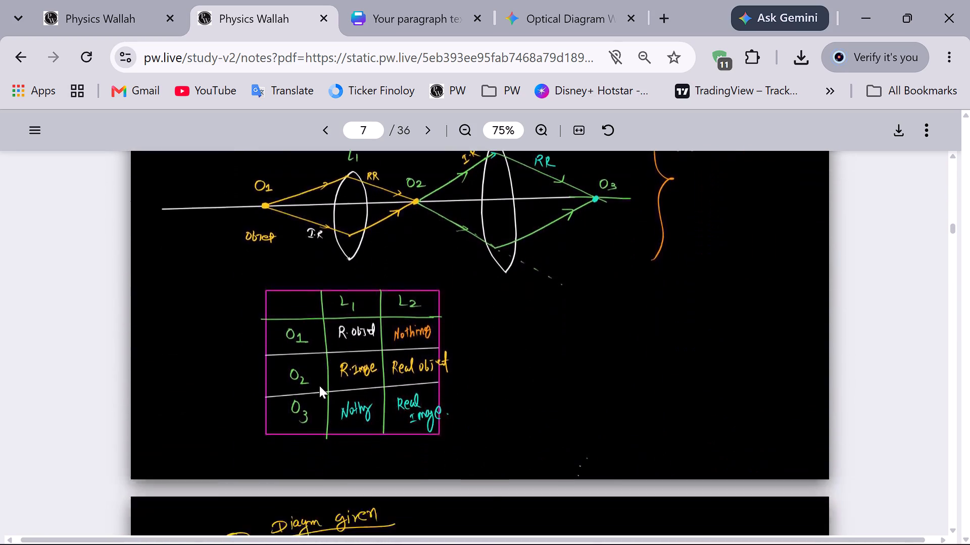
pyautogui.scroll(-3, 319, 386)
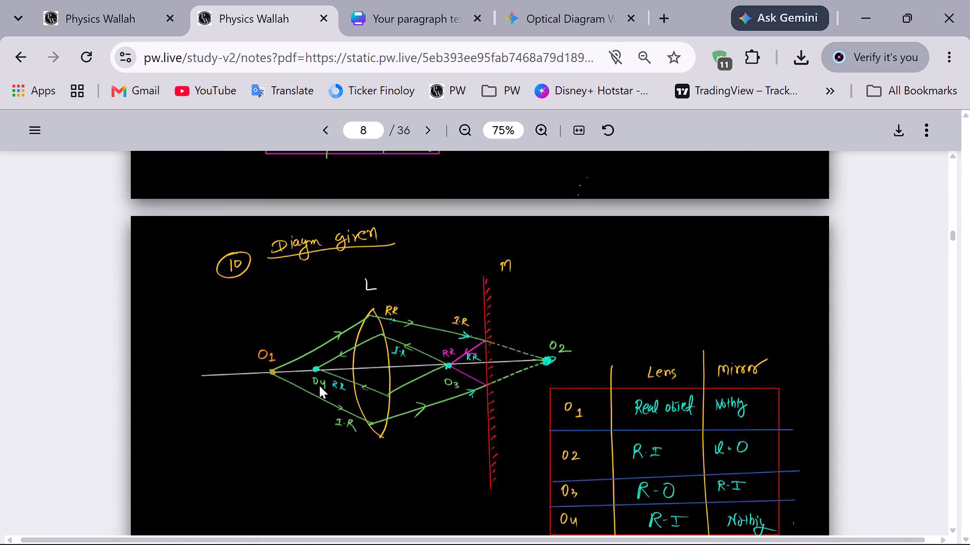
pyautogui.scroll(1, 319, 386)
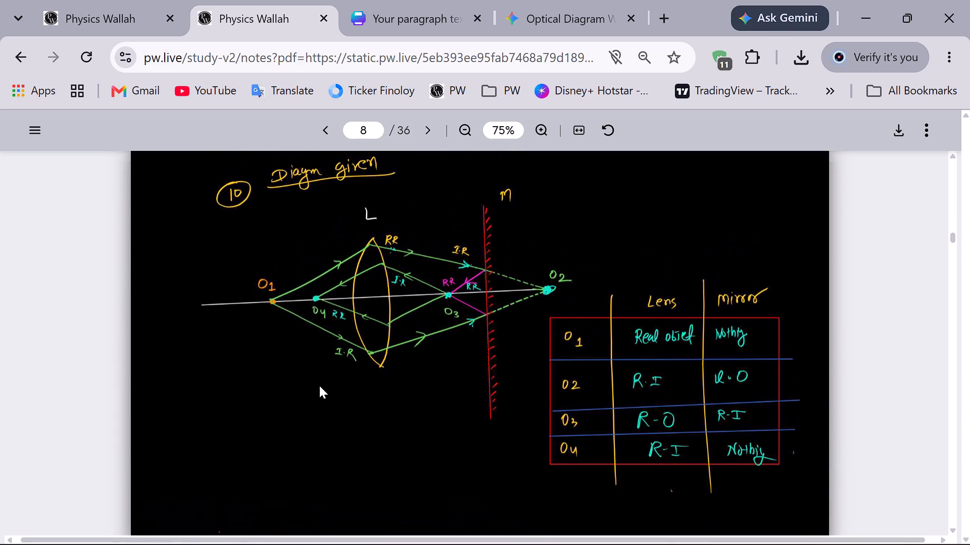
pyautogui.scroll(2, 319, 386)
pyautogui.scroll(-1, 319, 386)
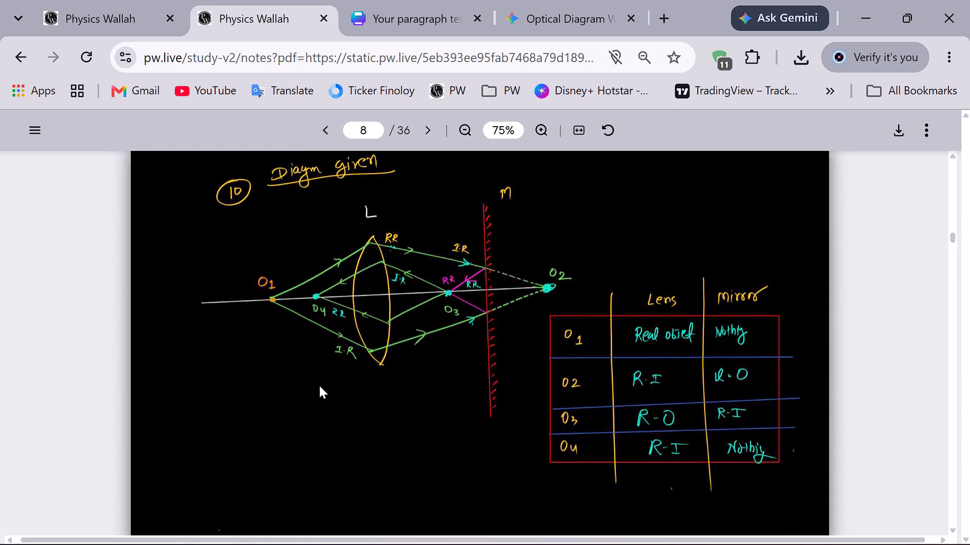
# Capture page 10's "Image formation by plane mirror" diagram with its d = d' derivation, leaving out the boxed object-distance note.
pyautogui.scroll(-12, 319, 386)
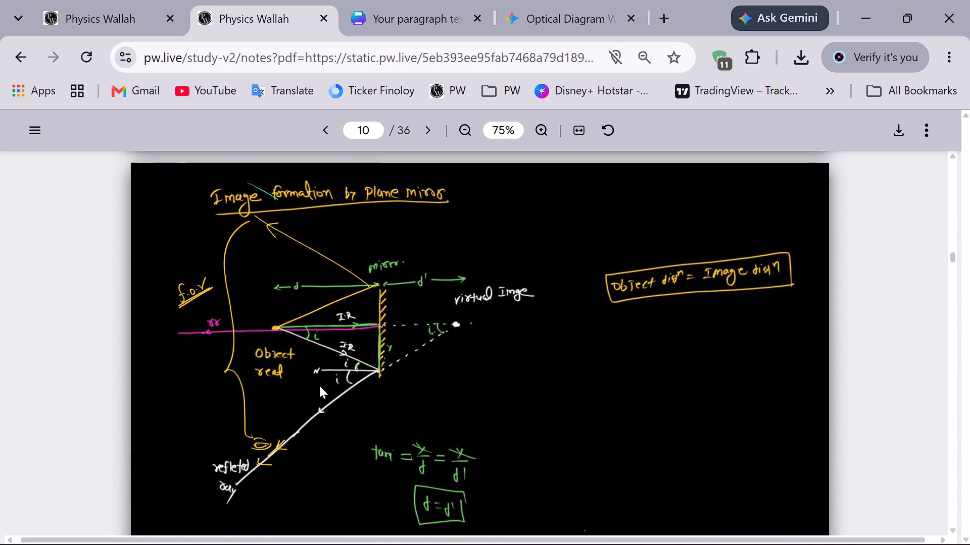
pyautogui.scroll(-1, 319, 386)
pyautogui.scroll(2, 319, 386)
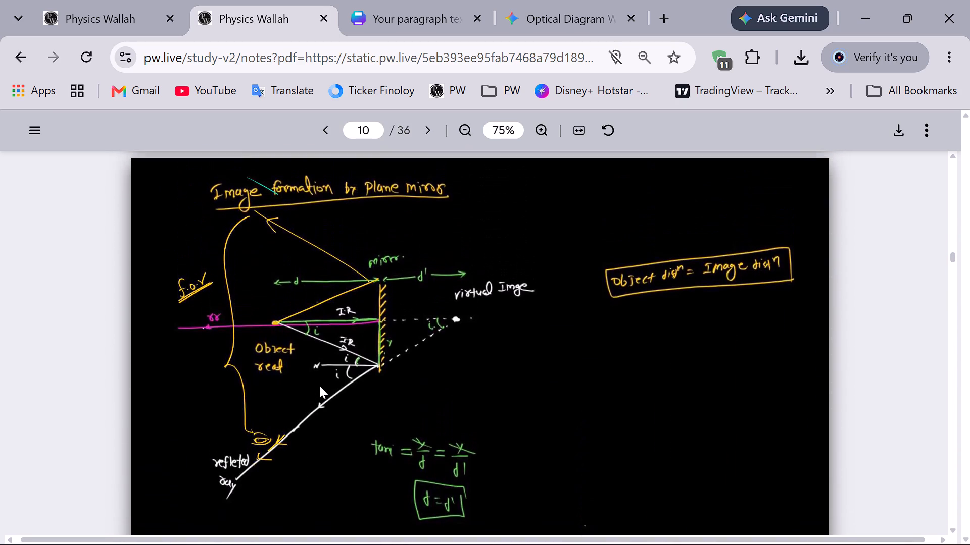
pyautogui.scroll(1, 319, 386)
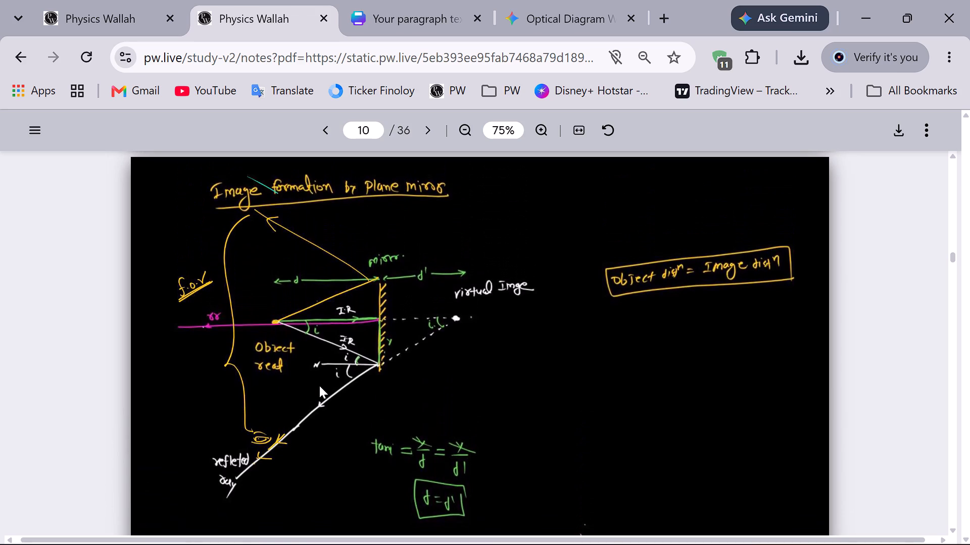
pyautogui.press('shift+super+s')
pyautogui.moveTo(166, 164); pyautogui.dragTo(471, 428)
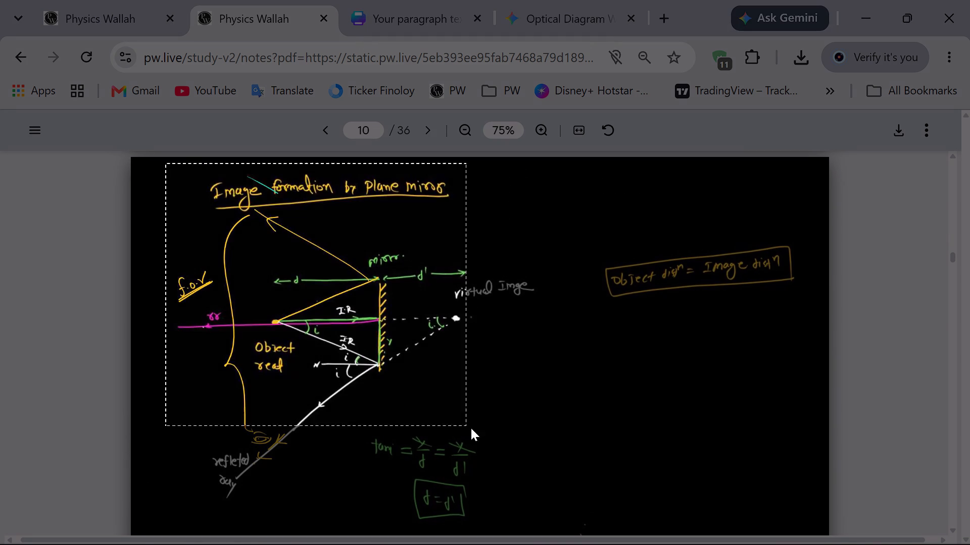
pyautogui.moveTo(471, 428); pyautogui.dragTo(802, 518)
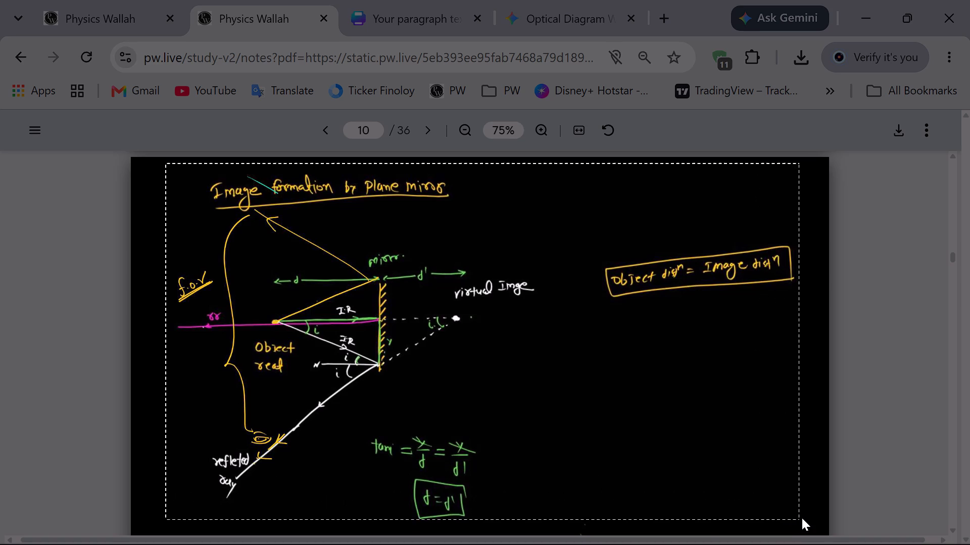
pyautogui.moveTo(802, 518); pyautogui.dragTo(539, 524)
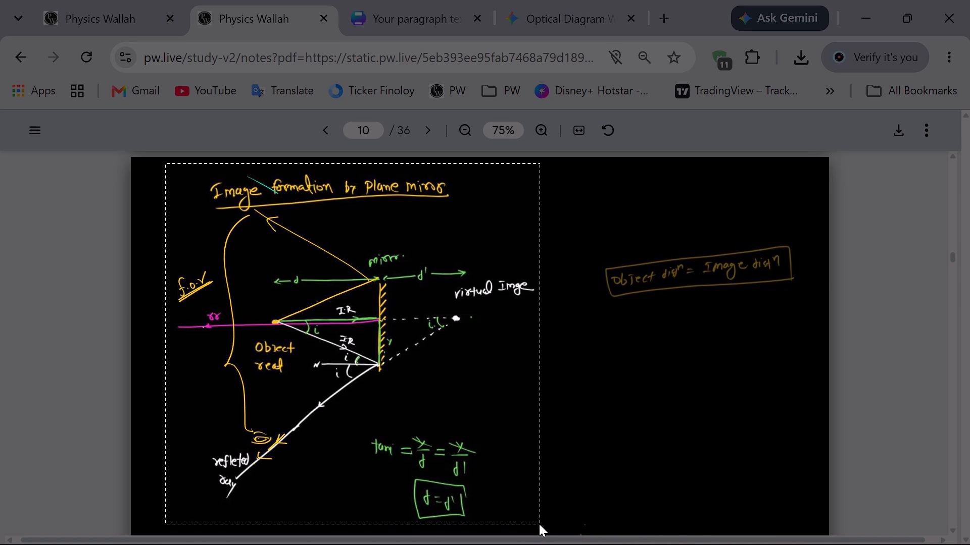
pyautogui.moveTo(539, 524); pyautogui.dragTo(541, 523)
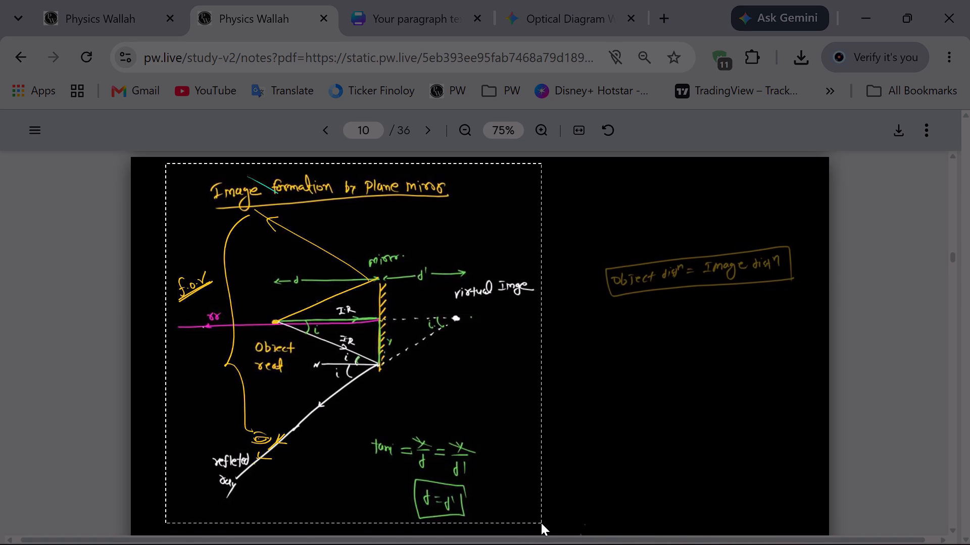
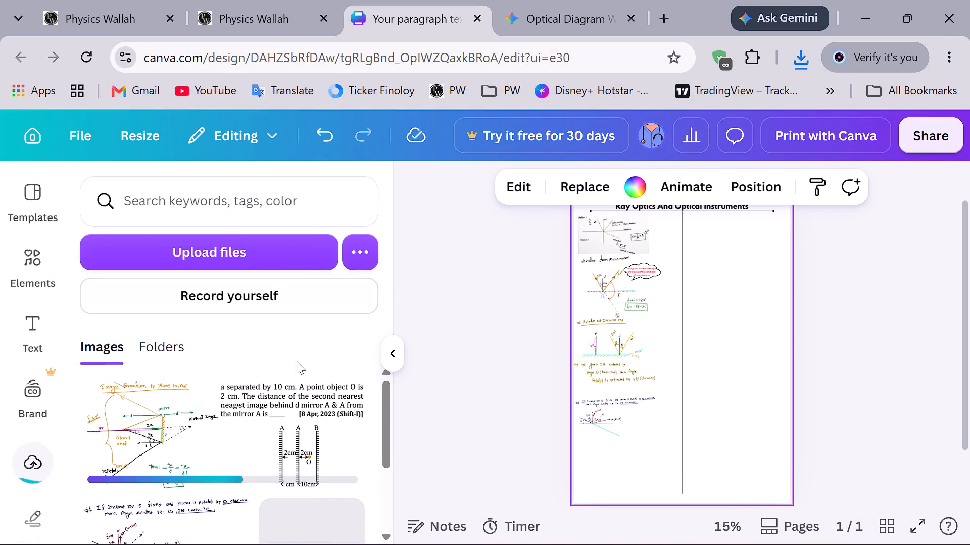
pyautogui.click(263, 429)
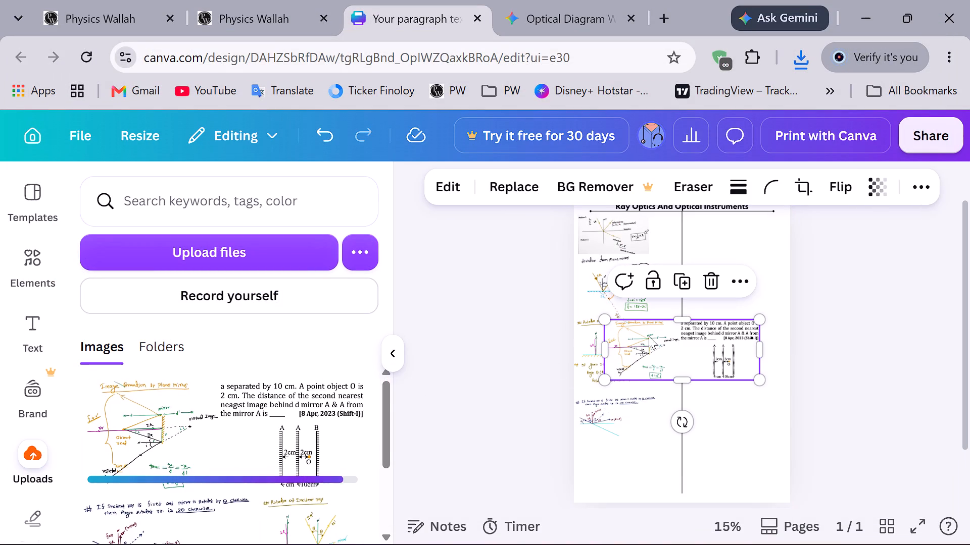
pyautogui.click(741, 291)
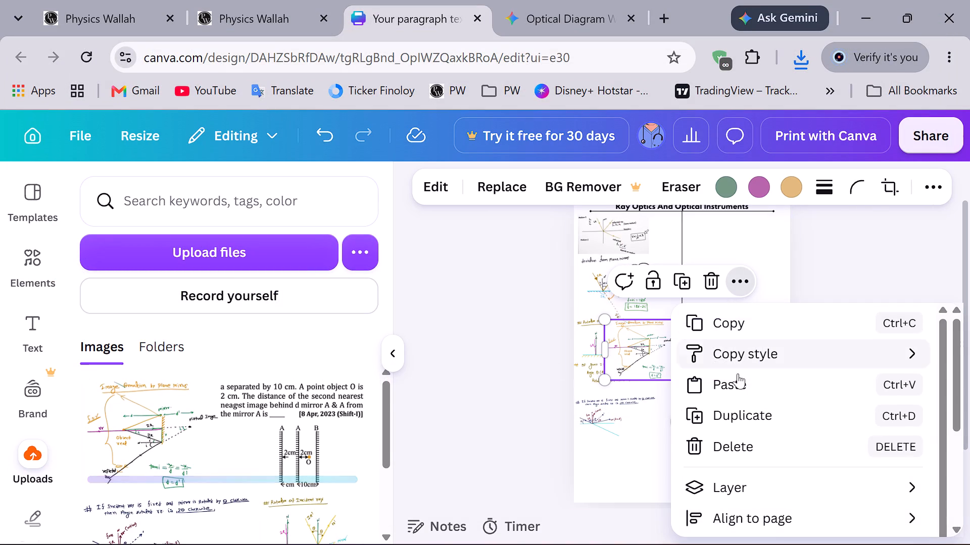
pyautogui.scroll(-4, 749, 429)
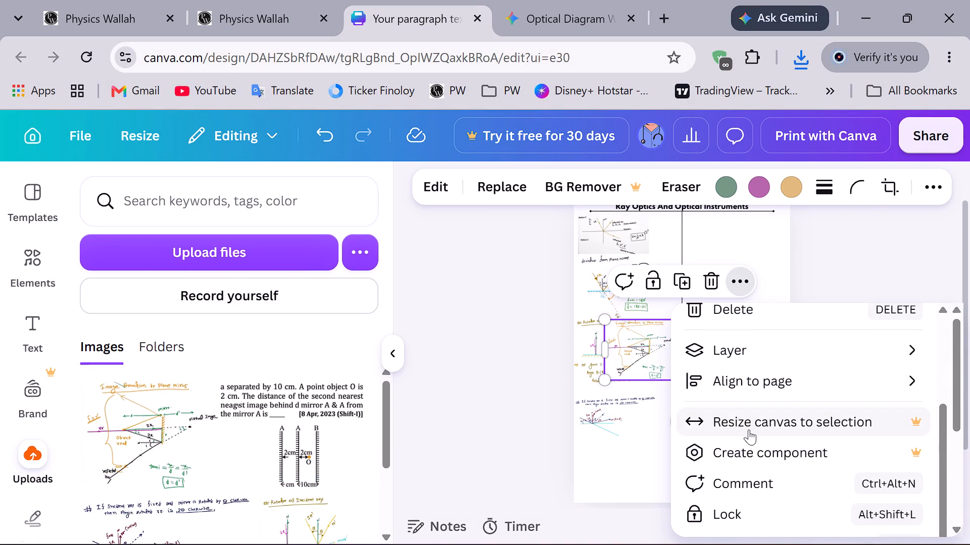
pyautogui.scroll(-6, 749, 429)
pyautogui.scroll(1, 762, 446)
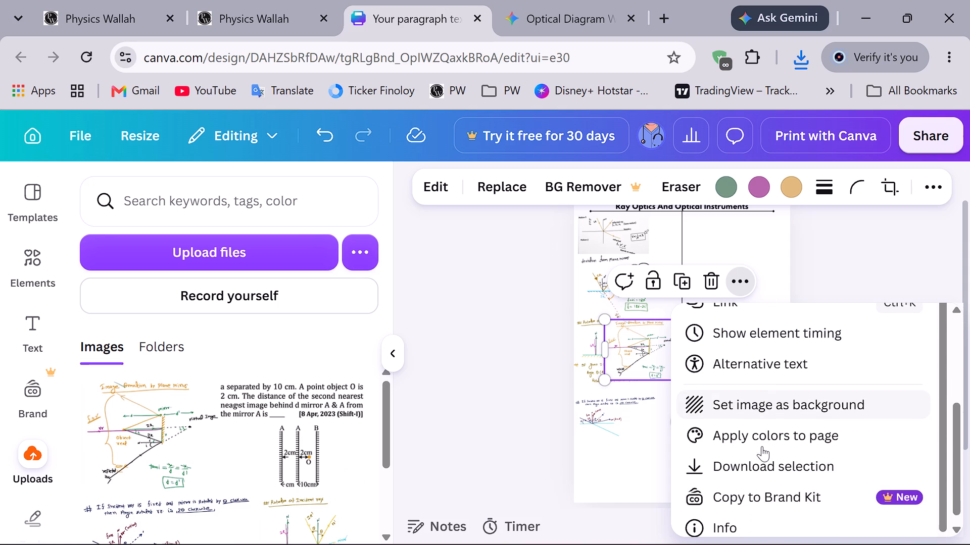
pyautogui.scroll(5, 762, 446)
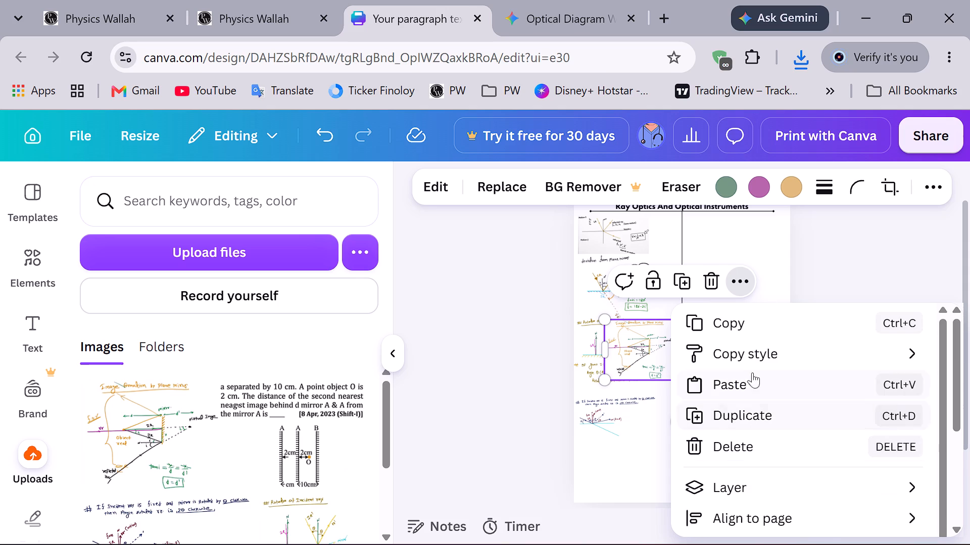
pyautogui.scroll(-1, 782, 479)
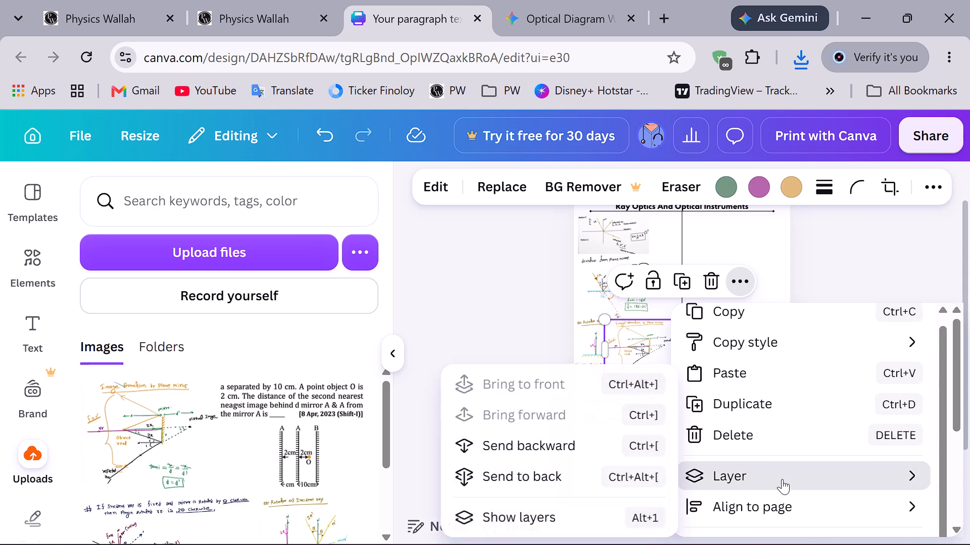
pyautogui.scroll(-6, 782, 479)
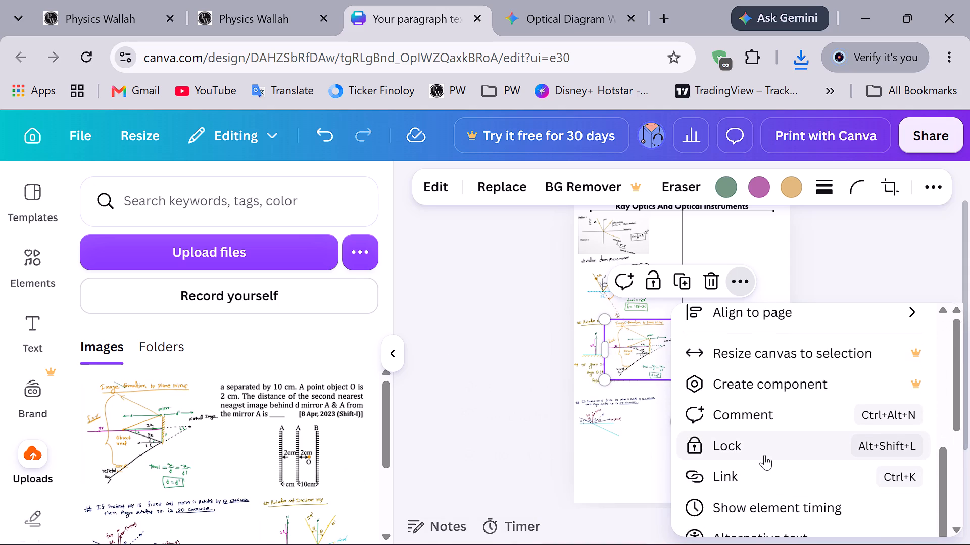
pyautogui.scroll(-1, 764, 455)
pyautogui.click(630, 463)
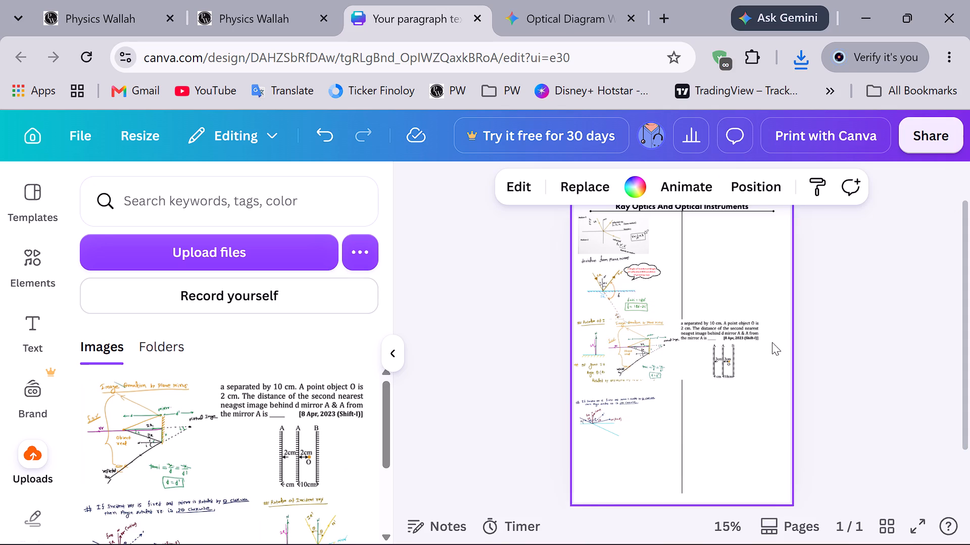
# Crop the newly added image from its right side to remove the mirror question and keep only the plane mirror diagram.
pyautogui.click(749, 350)
pyautogui.moveTo(759, 354); pyautogui.dragTo(686, 349)
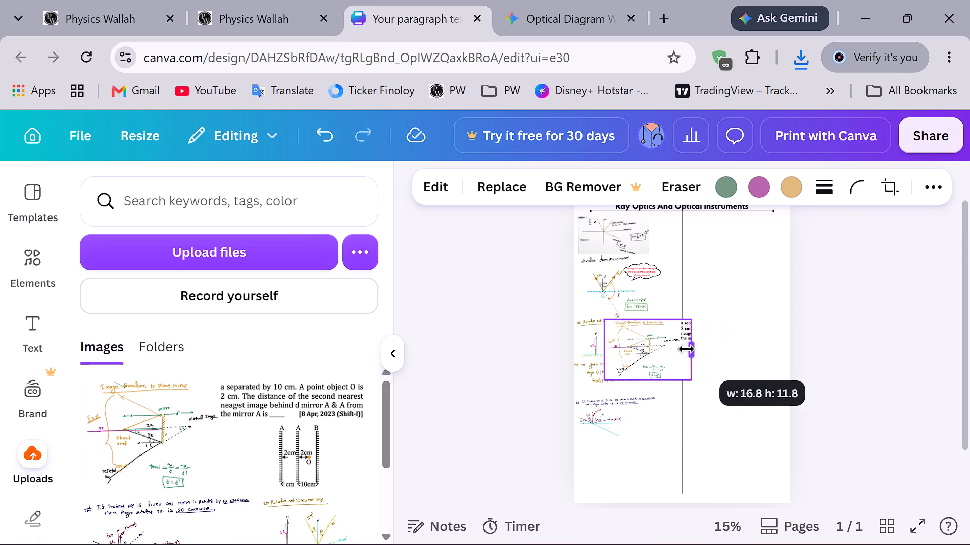
pyautogui.moveTo(686, 349); pyautogui.dragTo(686, 357)
pyautogui.click(714, 362)
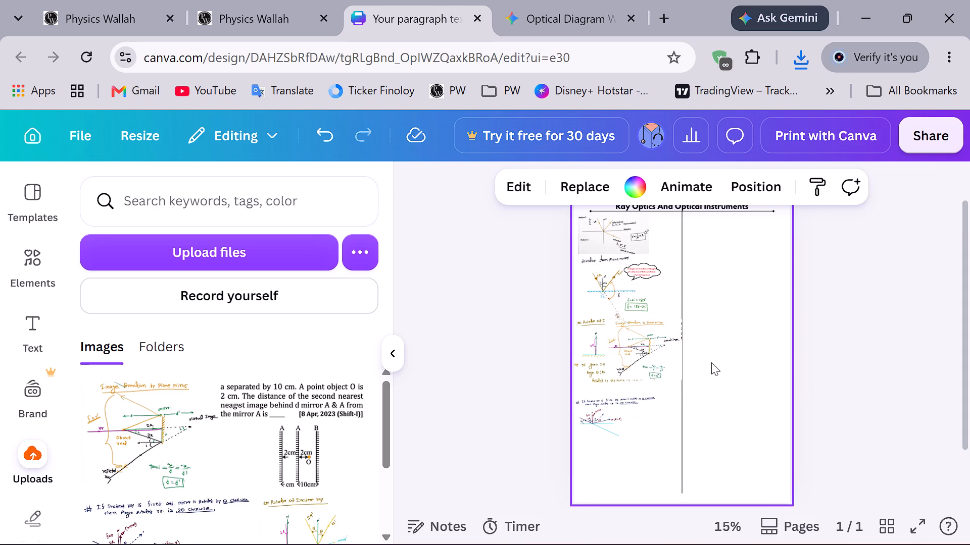
# Move the plane mirror diagram to the bottom of the page's left column, below the rotated-mirror notes.
pyautogui.click(659, 355)
pyautogui.moveTo(652, 350); pyautogui.dragTo(626, 439)
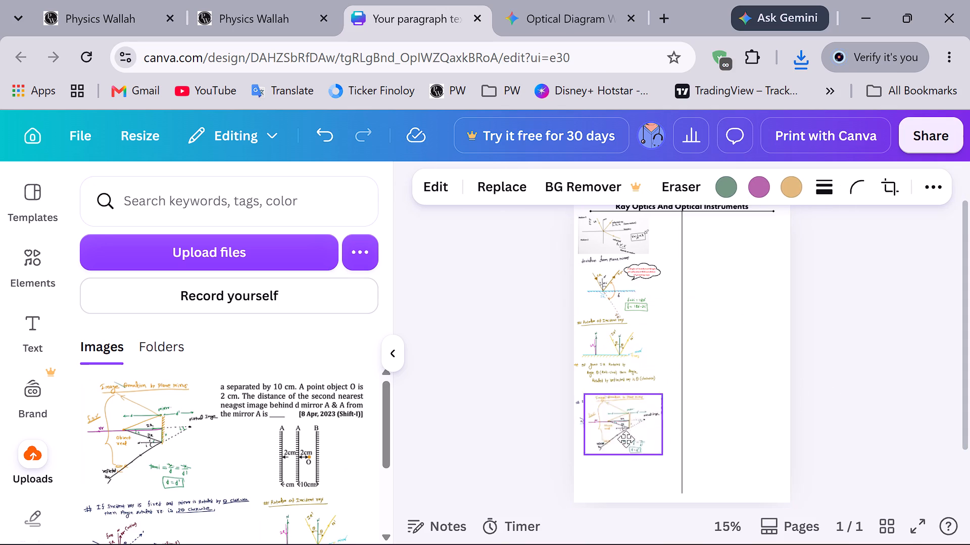
pyautogui.moveTo(626, 439); pyautogui.dragTo(621, 466)
pyautogui.scroll(-1, 809, 396)
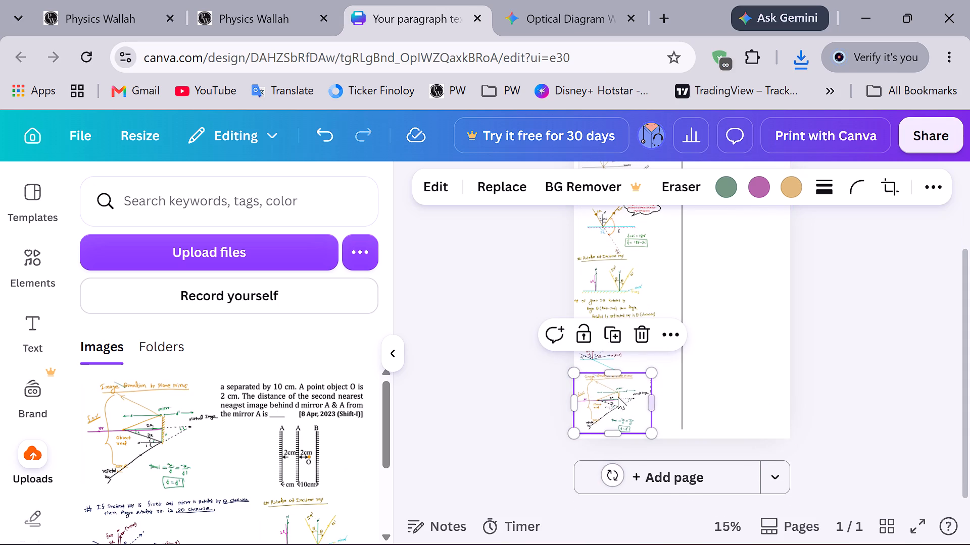
# Trim the right edge of the plane mirror diagram slightly to cut off the leftover question text.
pyautogui.click(618, 397)
pyautogui.click(641, 400)
pyautogui.moveTo(653, 399); pyautogui.dragTo(652, 411)
pyautogui.click(754, 391)
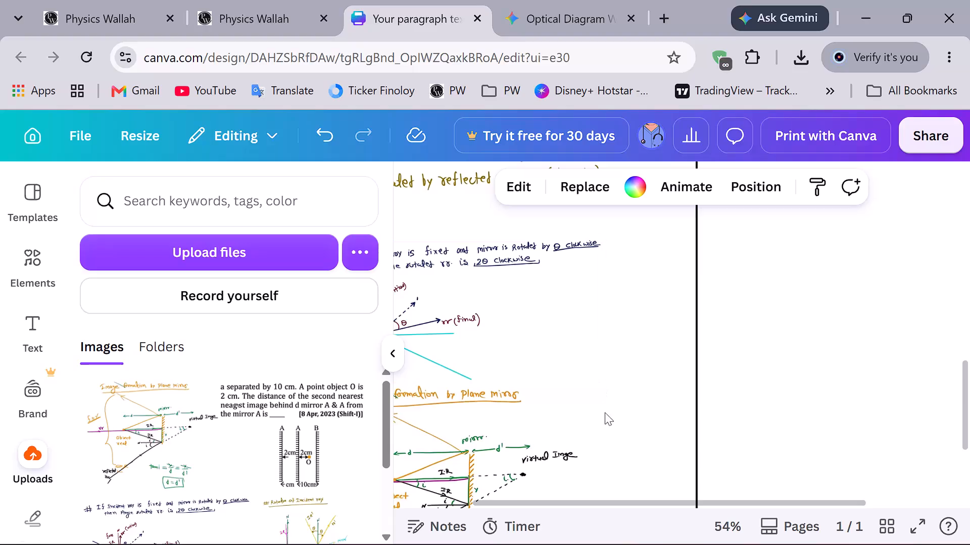
pyautogui.moveTo(616, 426); pyautogui.dragTo(660, 399)
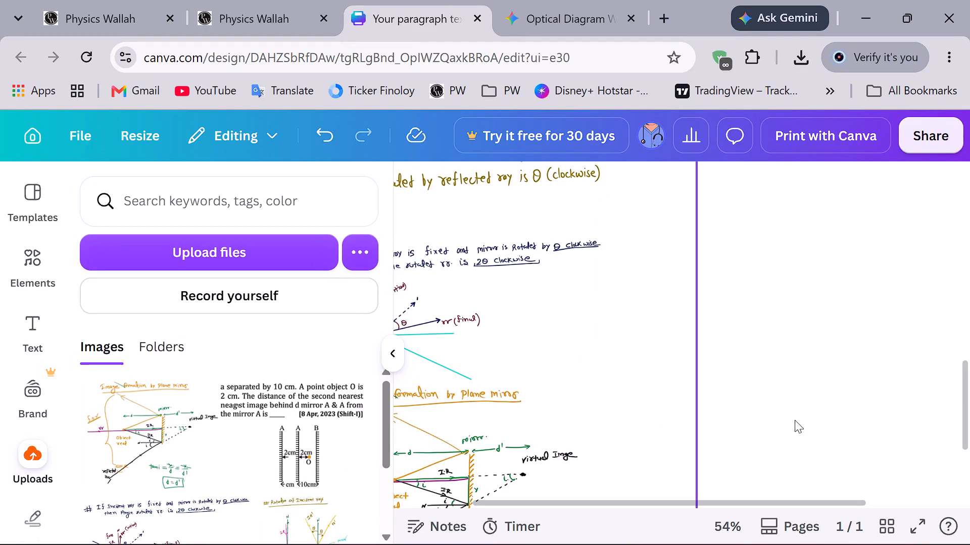
pyautogui.moveTo(795, 420); pyautogui.dragTo(857, 344)
pyautogui.hscroll(2, 755, 387)
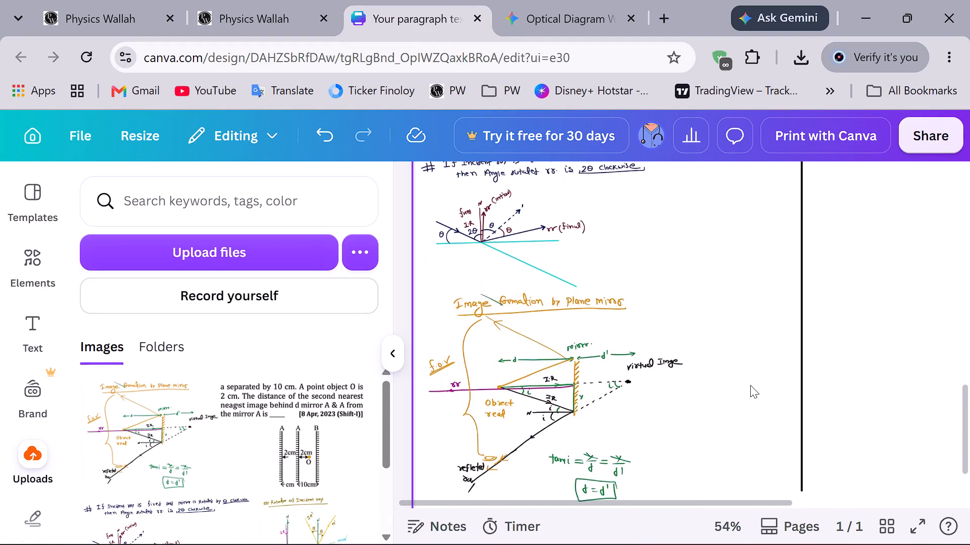
pyautogui.scroll(-1, 738, 387)
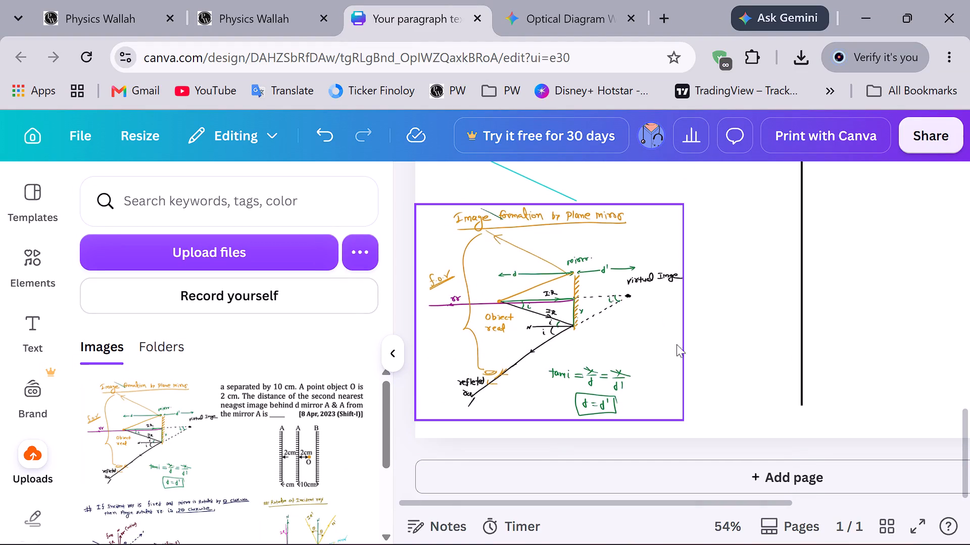
pyautogui.scroll(1, 699, 340)
pyautogui.click(646, 401)
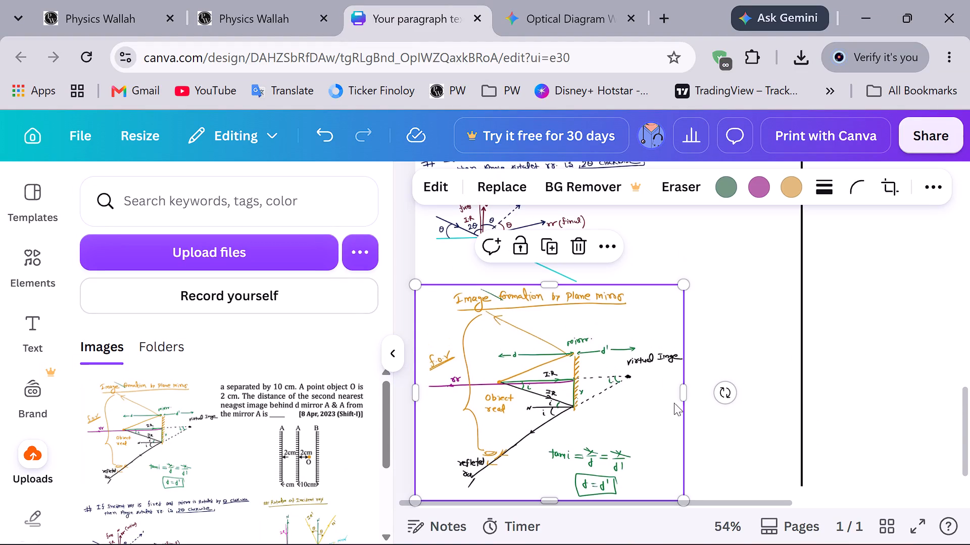
pyautogui.scroll(1, 685, 402)
pyautogui.click(709, 421)
pyautogui.scroll(1, 709, 421)
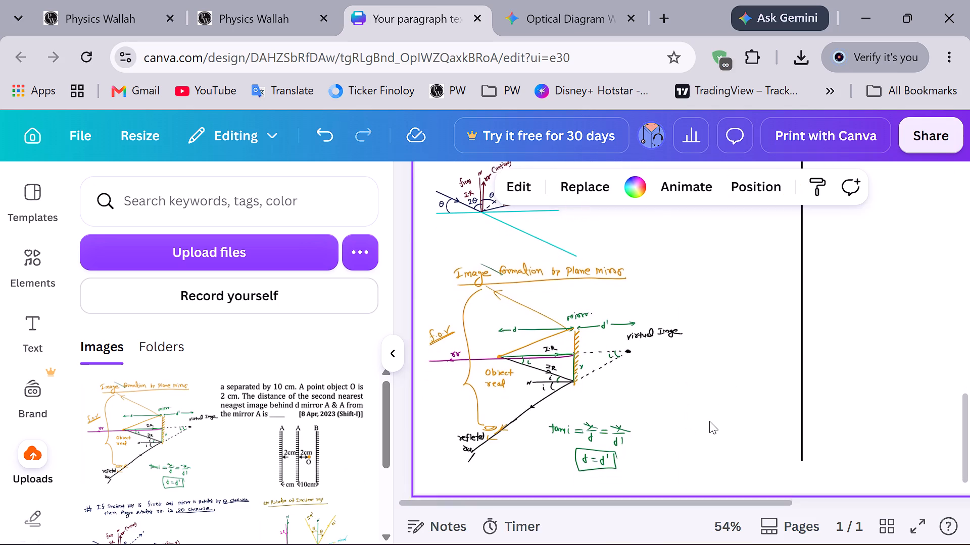
pyautogui.scroll(2, 709, 421)
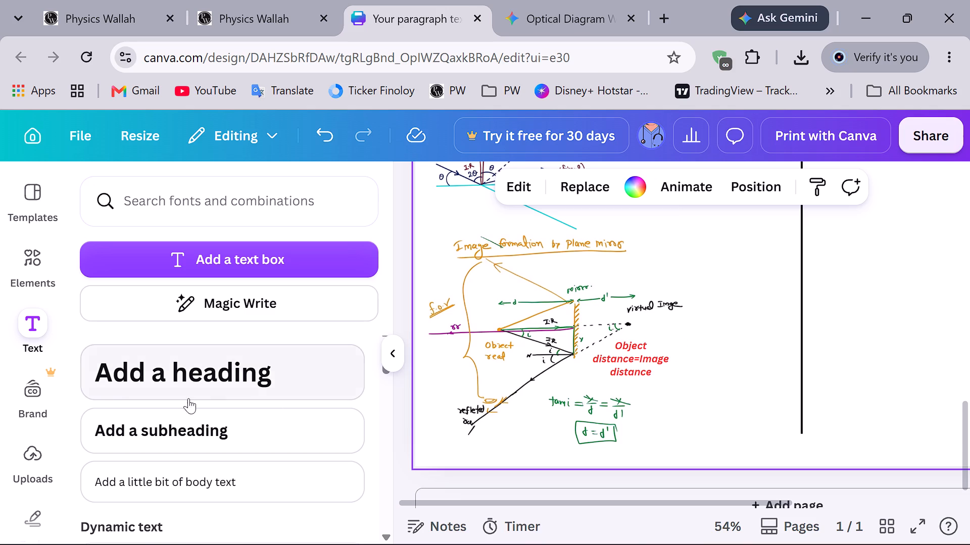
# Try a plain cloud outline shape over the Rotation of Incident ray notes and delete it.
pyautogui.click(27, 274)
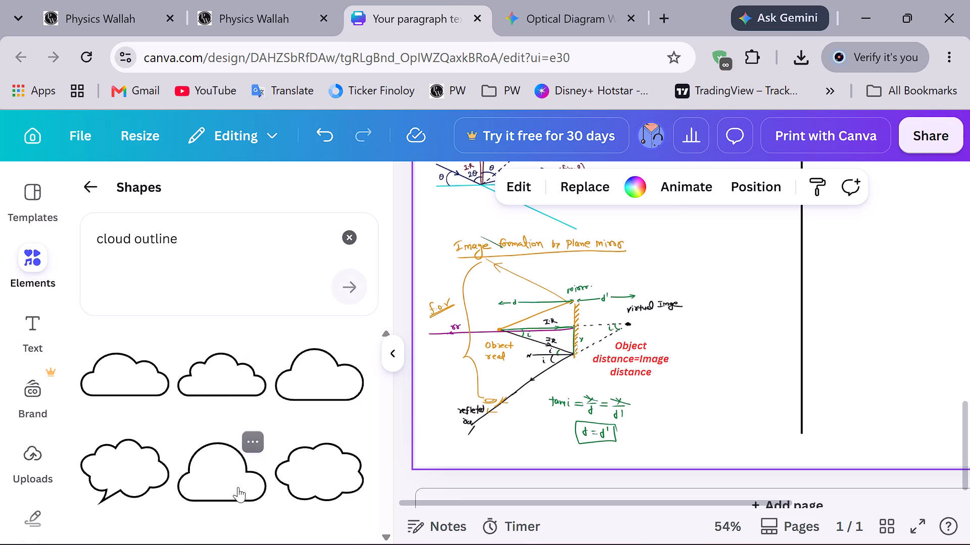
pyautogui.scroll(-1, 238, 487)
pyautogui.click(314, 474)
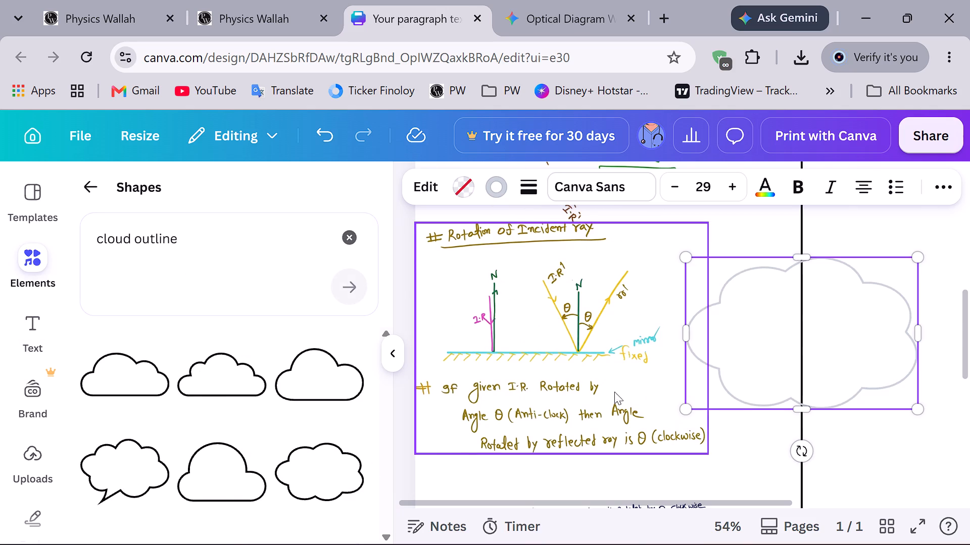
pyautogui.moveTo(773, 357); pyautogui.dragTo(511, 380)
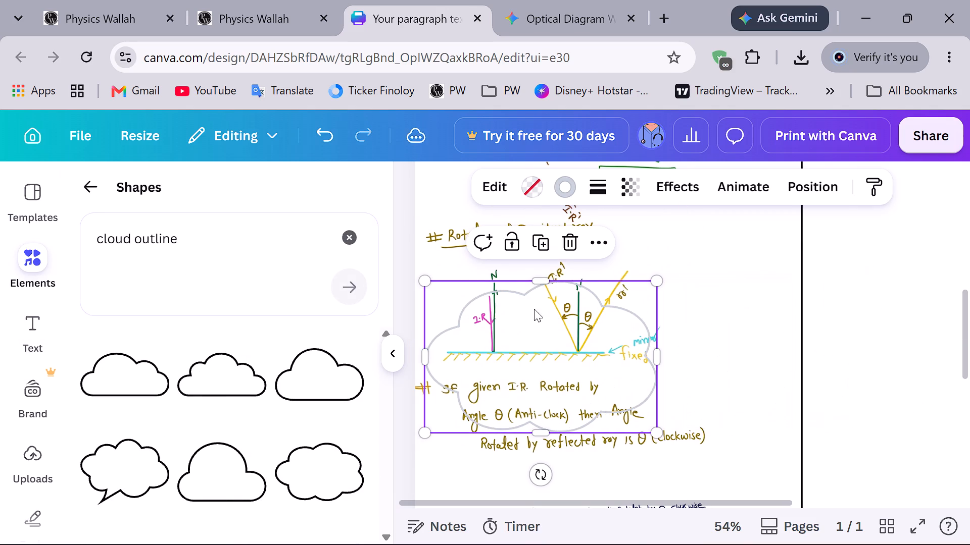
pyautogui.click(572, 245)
# Add the cloud speech bubble outline and bring it down to the plane mirror diagram, over the Object distance=Image distance text.
pyautogui.scroll(-2, 236, 448)
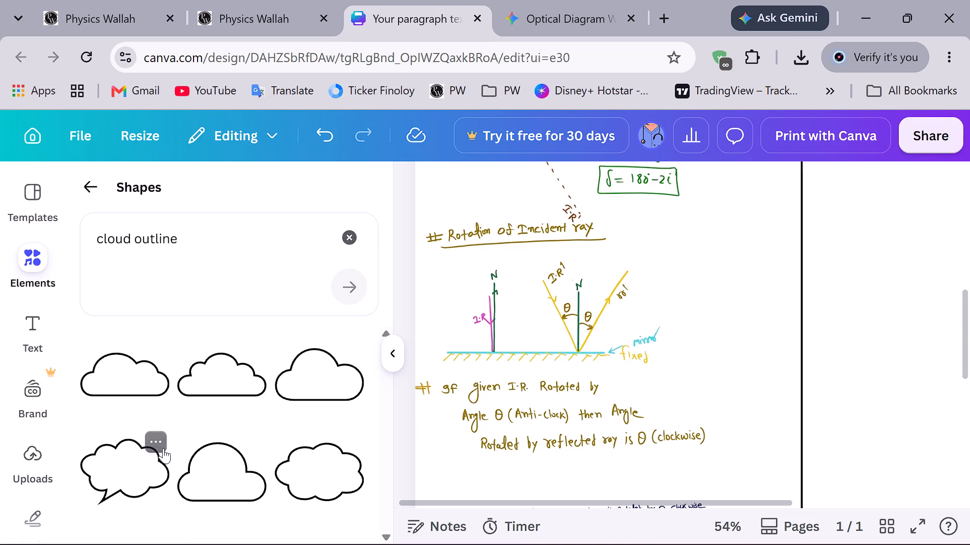
pyautogui.scroll(-1, 182, 448)
pyautogui.scroll(-3, 169, 409)
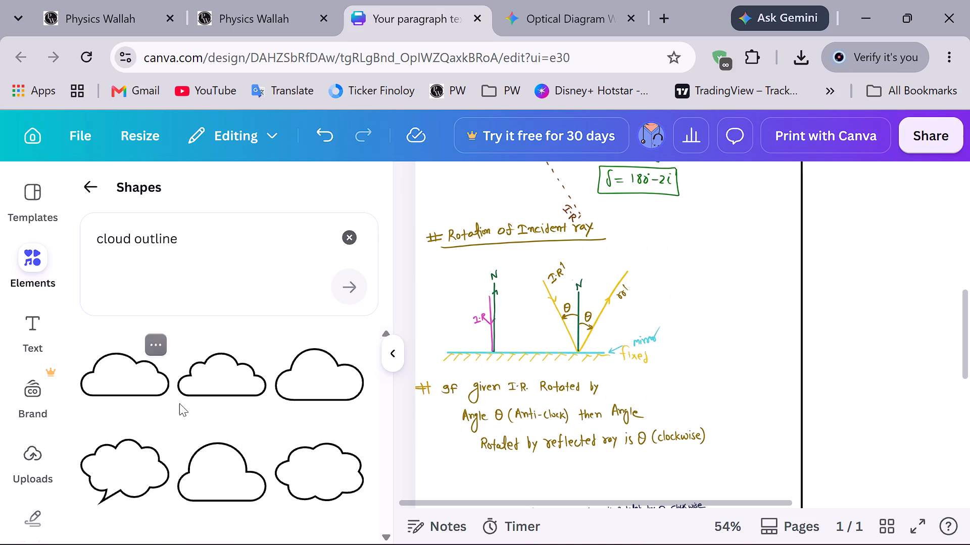
pyautogui.scroll(-1, 668, 373)
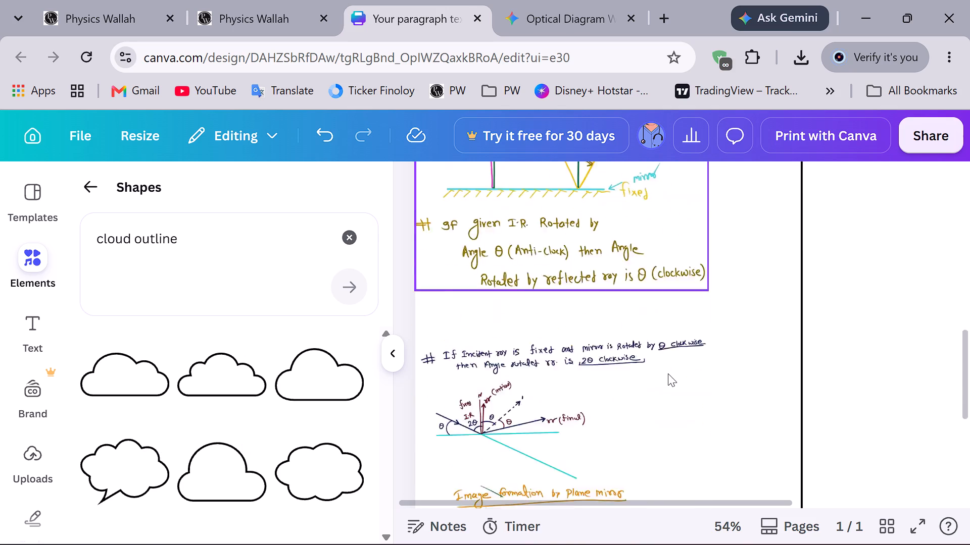
pyautogui.scroll(-4, 668, 373)
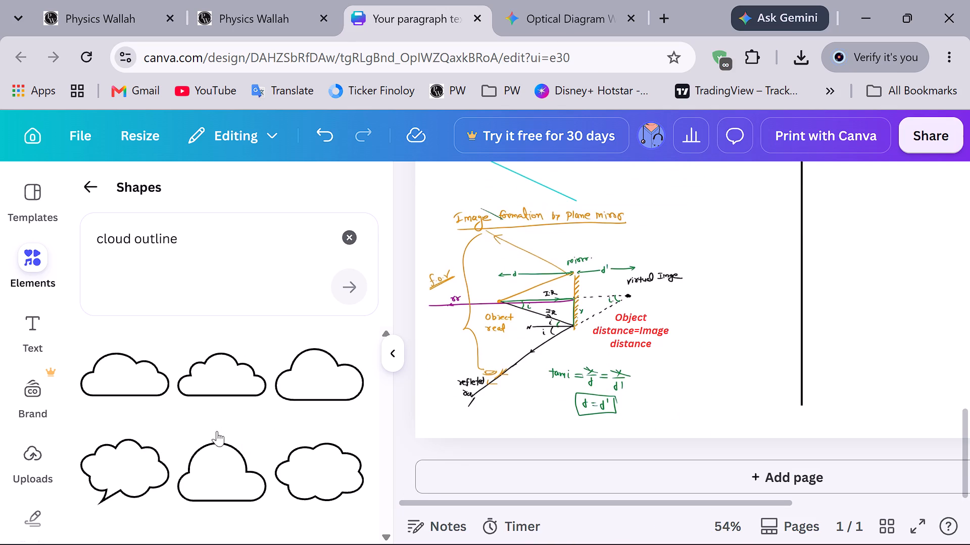
pyautogui.click(162, 473)
pyautogui.scroll(-1, 753, 371)
pyautogui.moveTo(753, 371); pyautogui.dragTo(738, 388)
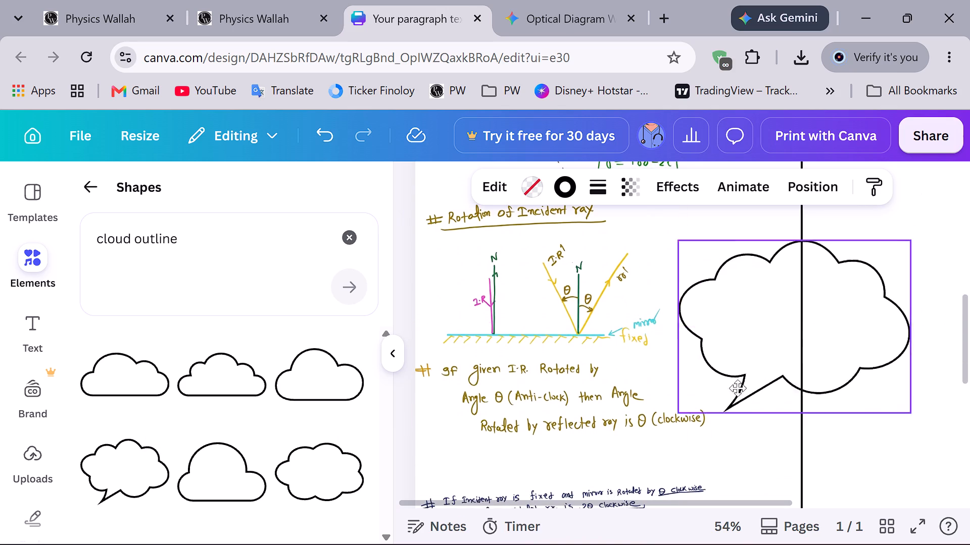
pyautogui.moveTo(738, 388); pyautogui.dragTo(629, 385)
pyautogui.scroll(-7, 680, 476)
pyautogui.scroll(1, 642, 377)
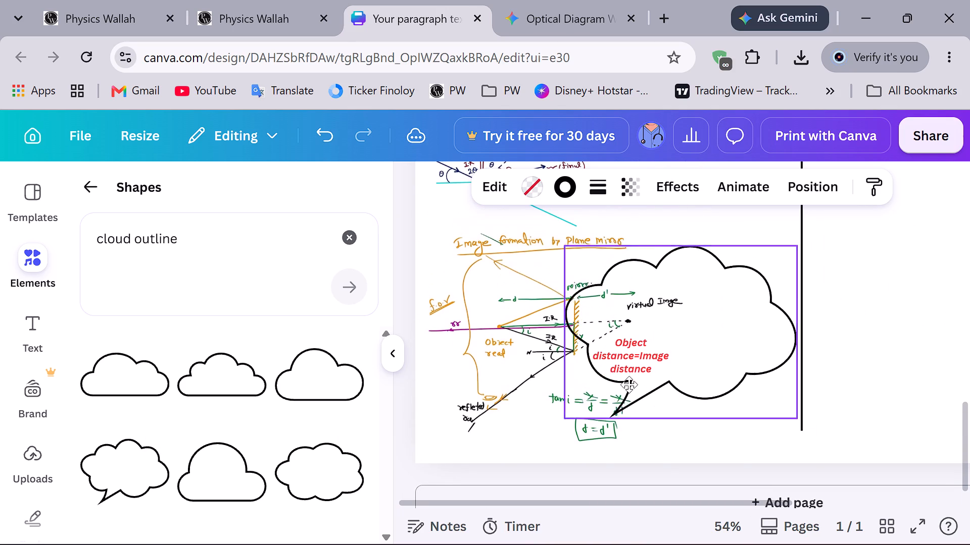
pyautogui.moveTo(629, 385); pyautogui.dragTo(621, 388)
# Shrink and reshape the cloud speech bubble so it surrounds the red Object distance=Image distance text.
pyautogui.moveTo(664, 424); pyautogui.dragTo(659, 350)
pyautogui.moveTo(669, 250); pyautogui.dragTo(670, 265)
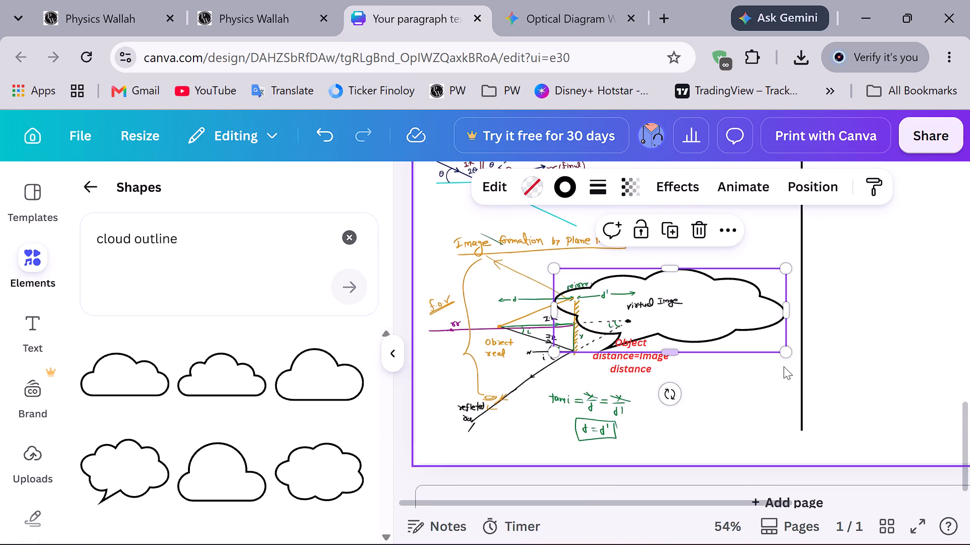
pyautogui.moveTo(784, 348); pyautogui.dragTo(674, 323)
pyautogui.moveTo(634, 279); pyautogui.dragTo(659, 345)
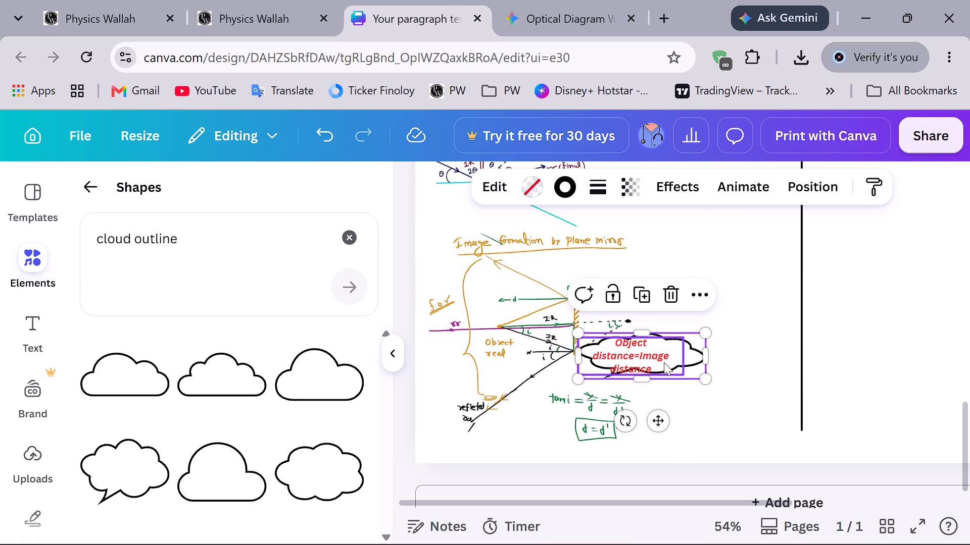
pyautogui.moveTo(649, 375); pyautogui.dragTo(643, 383)
pyautogui.moveTo(704, 354); pyautogui.dragTo(677, 356)
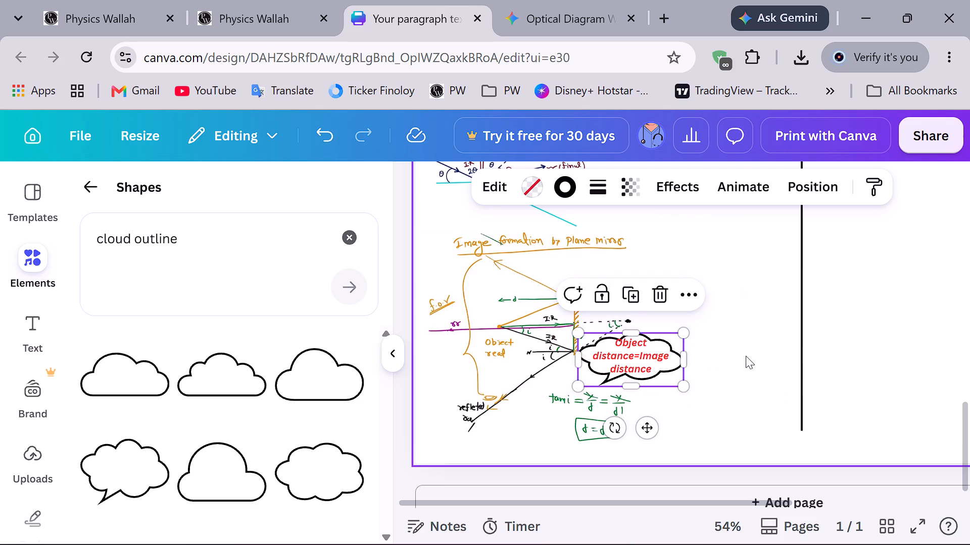
pyautogui.click(746, 356)
# Shift the red text and its cloud speech bubble slightly to the right, away from the mirror and dashed rays.
pyautogui.click(686, 355)
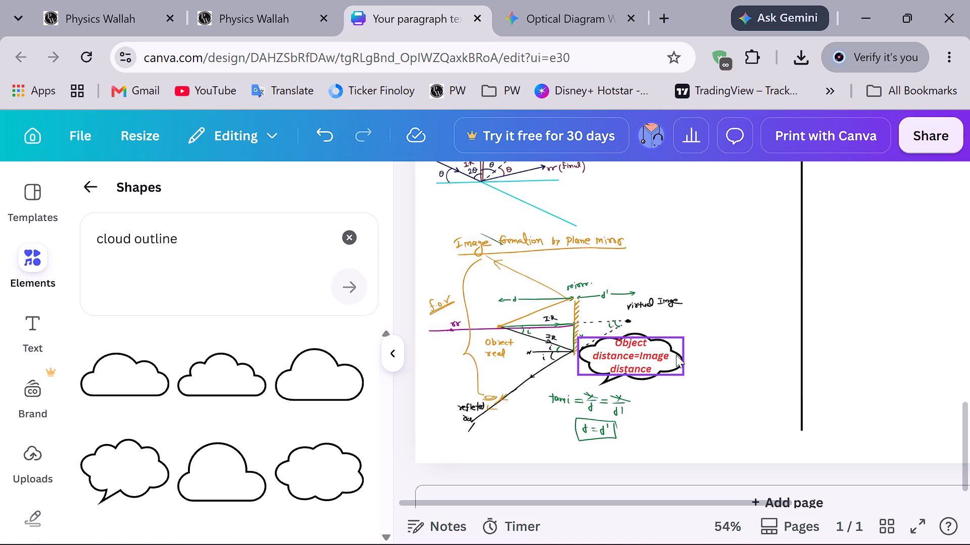
pyautogui.click(629, 345)
pyautogui.moveTo(627, 351); pyautogui.dragTo(651, 350)
pyautogui.click(588, 353)
pyautogui.moveTo(597, 358); pyautogui.dragTo(615, 358)
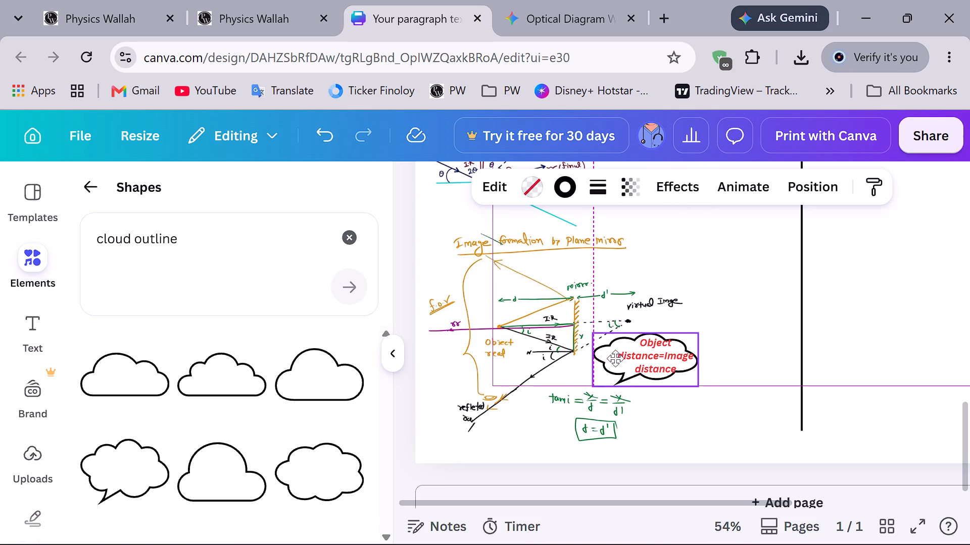
pyautogui.moveTo(615, 358); pyautogui.dragTo(619, 358)
pyautogui.click(722, 394)
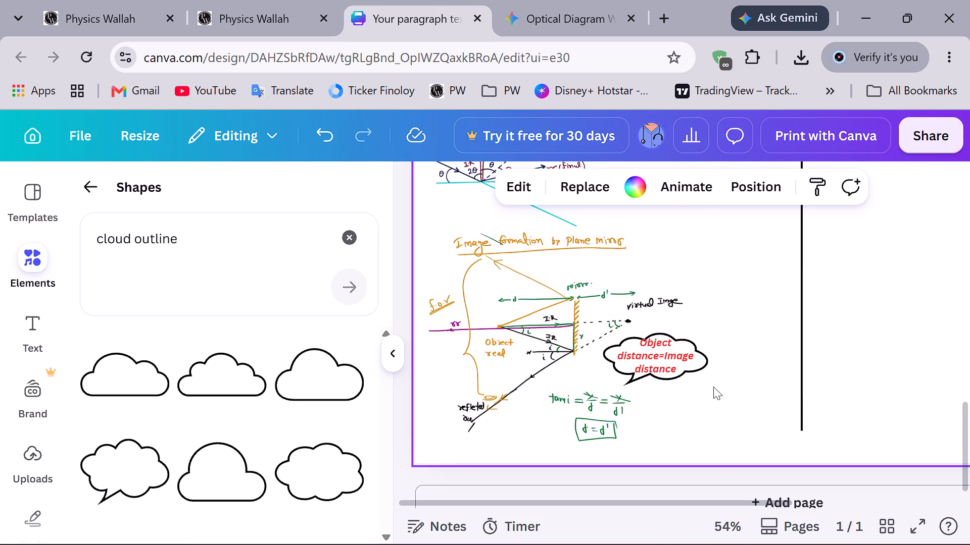
# Reduce the red Object distance=Image distance text to size 12.3, keeping it wrapped onto three lines inside the cloud.
pyautogui.click(678, 358)
pyautogui.click(679, 358)
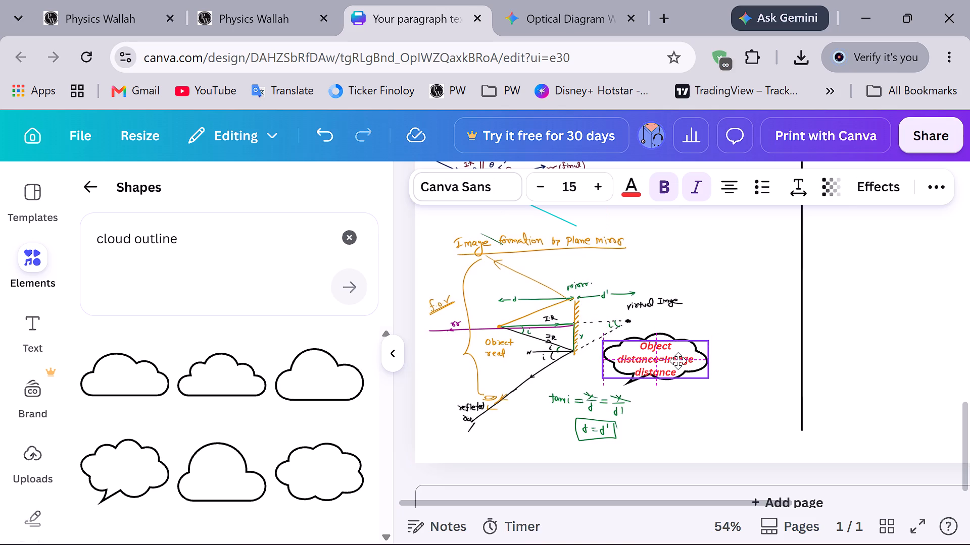
pyautogui.click(543, 189)
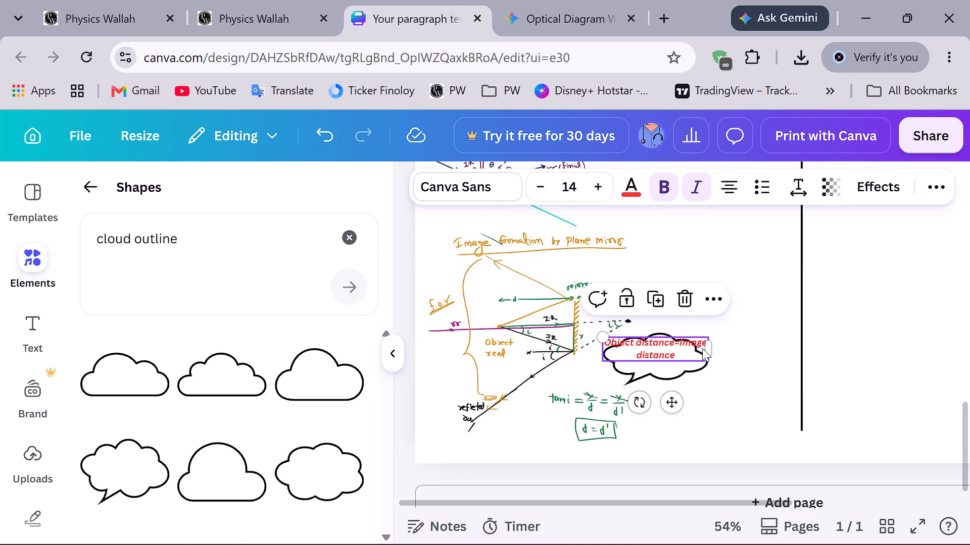
pyautogui.moveTo(708, 347); pyautogui.dragTo(701, 348)
pyautogui.click(670, 346)
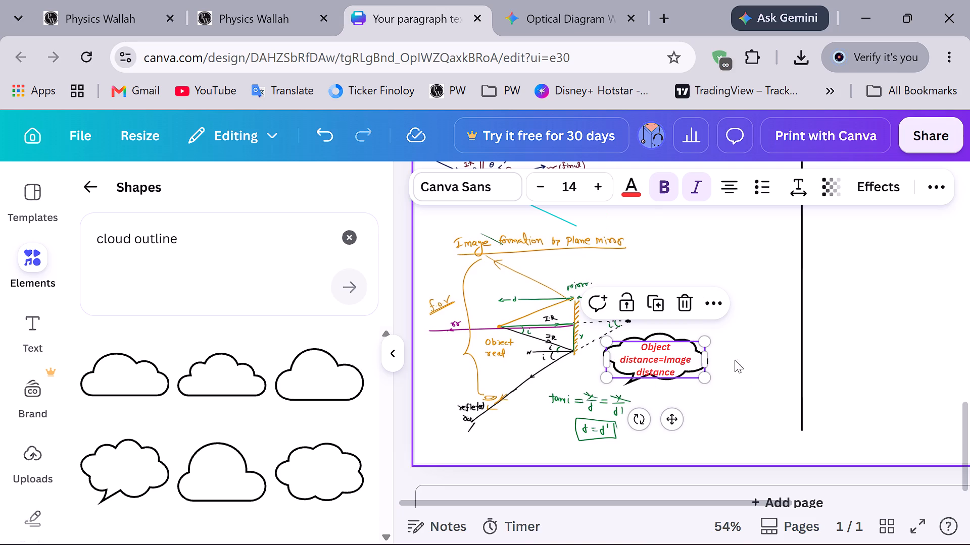
pyautogui.moveTo(705, 376); pyautogui.dragTo(695, 371)
pyautogui.click(746, 380)
pyautogui.click(663, 352)
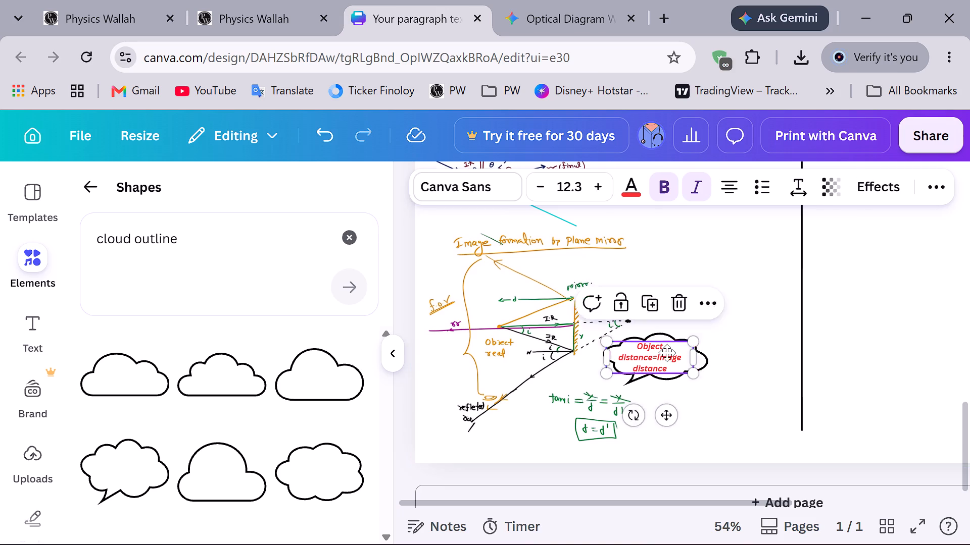
pyautogui.click(741, 366)
# Narrow the cloud speech bubble and stretch it slightly downward so it fits around the smaller text.
pyautogui.click(706, 357)
pyautogui.moveTo(705, 357); pyautogui.dragTo(694, 357)
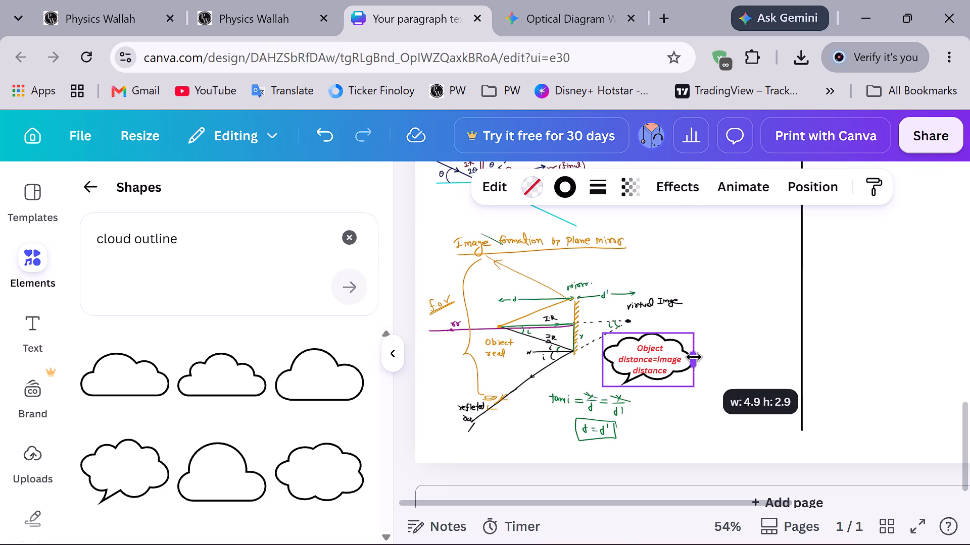
pyautogui.moveTo(694, 357); pyautogui.dragTo(696, 357)
pyautogui.click(746, 358)
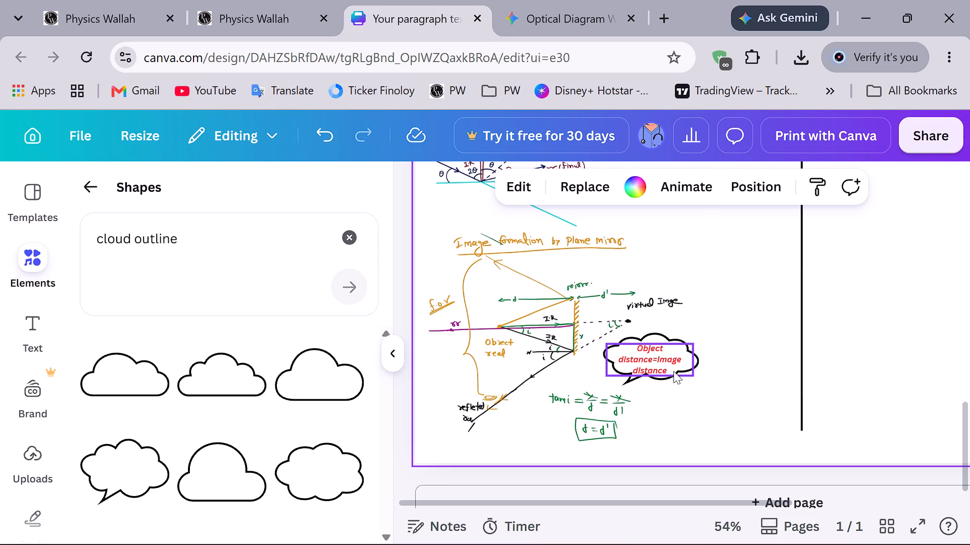
pyautogui.click(659, 343)
pyautogui.click(657, 328)
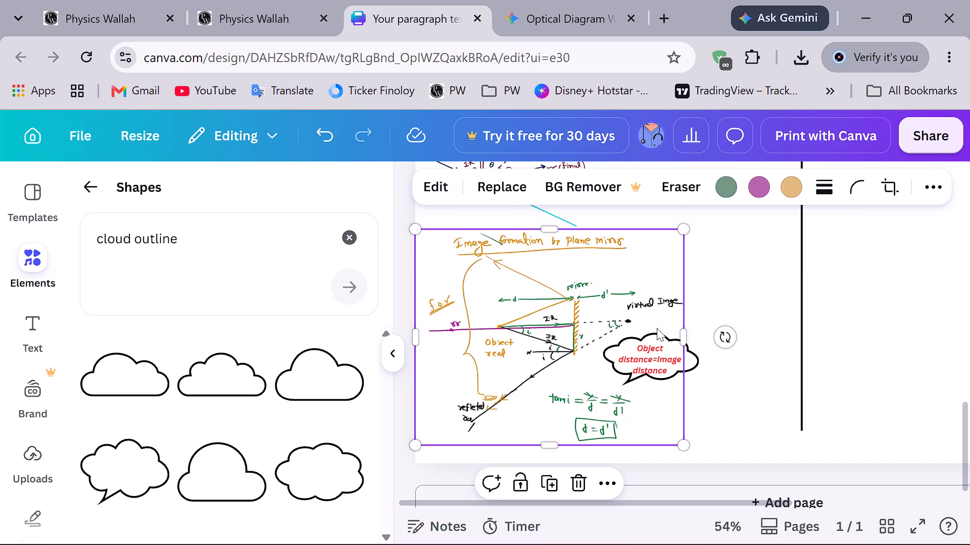
pyautogui.click(699, 356)
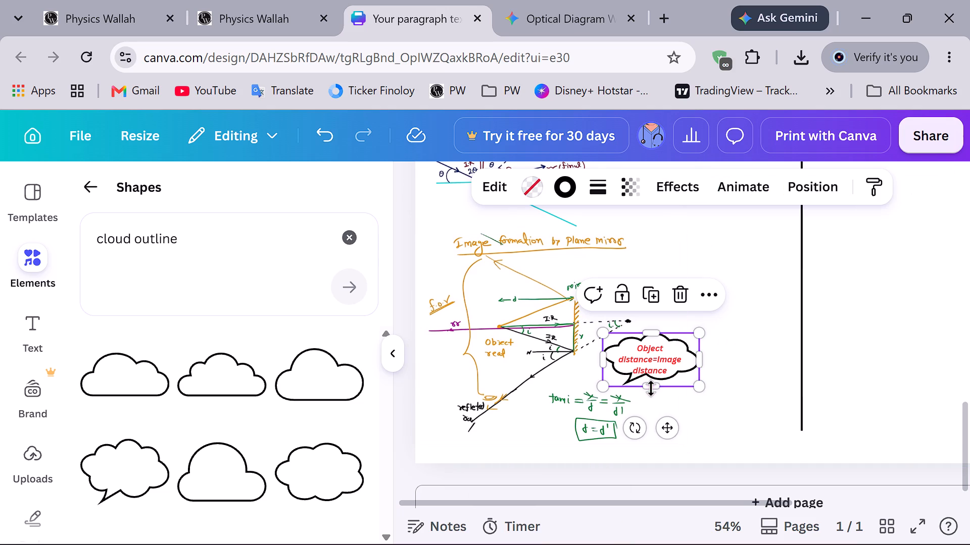
pyautogui.moveTo(651, 385); pyautogui.dragTo(656, 390)
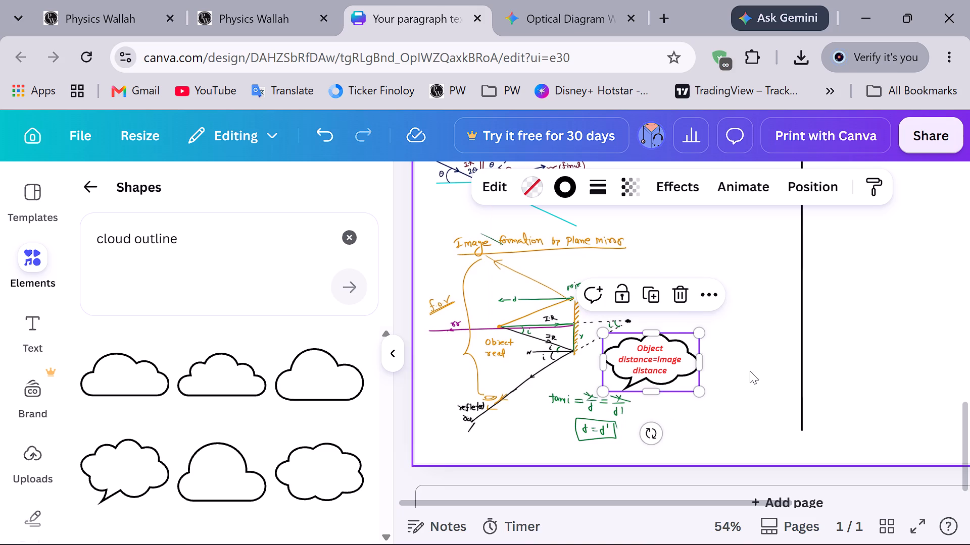
pyautogui.click(753, 371)
pyautogui.click(717, 361)
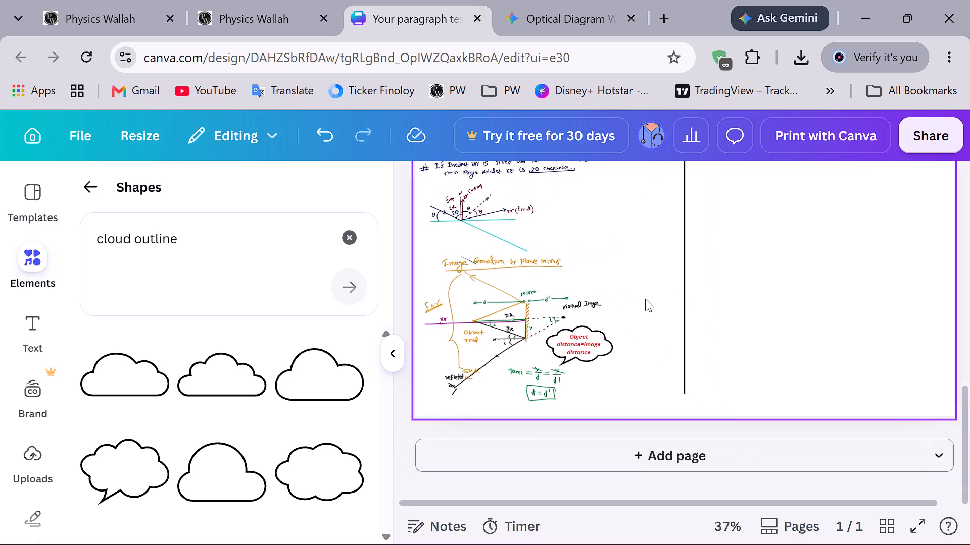
pyautogui.click(39, 467)
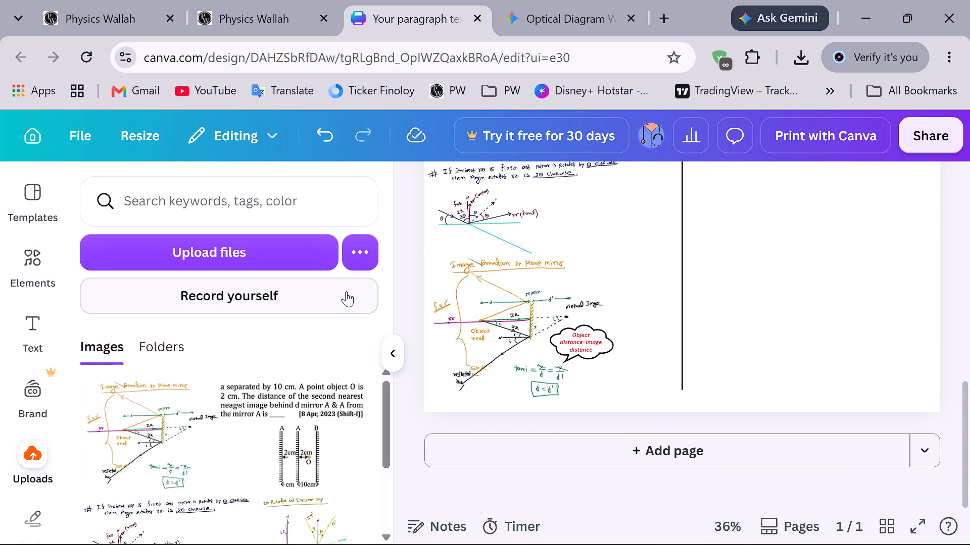
pyautogui.scroll(4, 497, 282)
pyautogui.scroll(1, 628, 314)
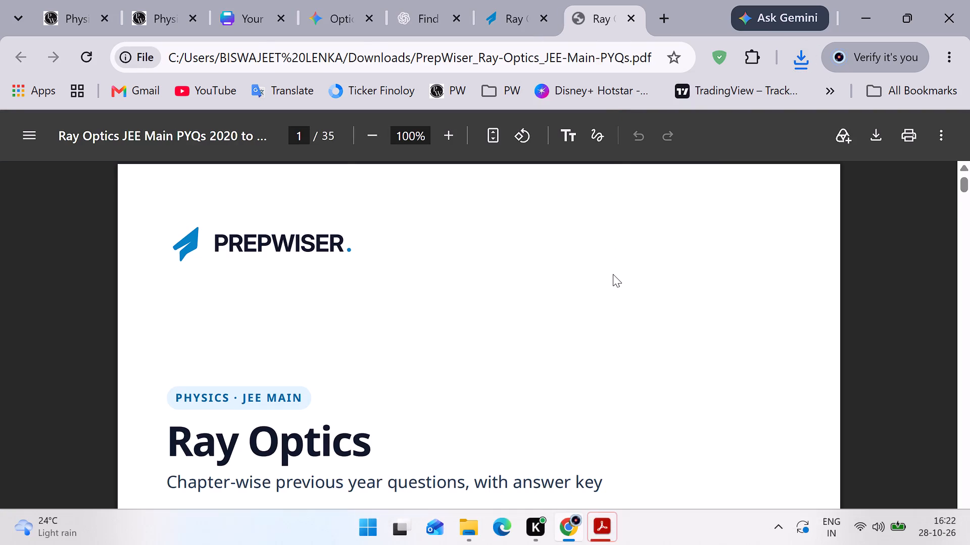
pyautogui.scroll(-13, 613, 274)
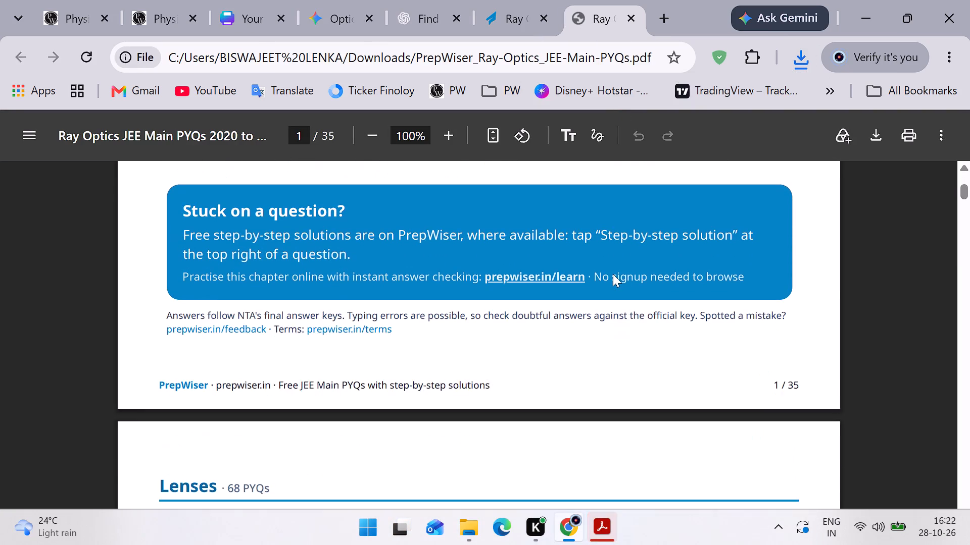
pyautogui.scroll(-2, 613, 274)
pyautogui.scroll(1, 613, 274)
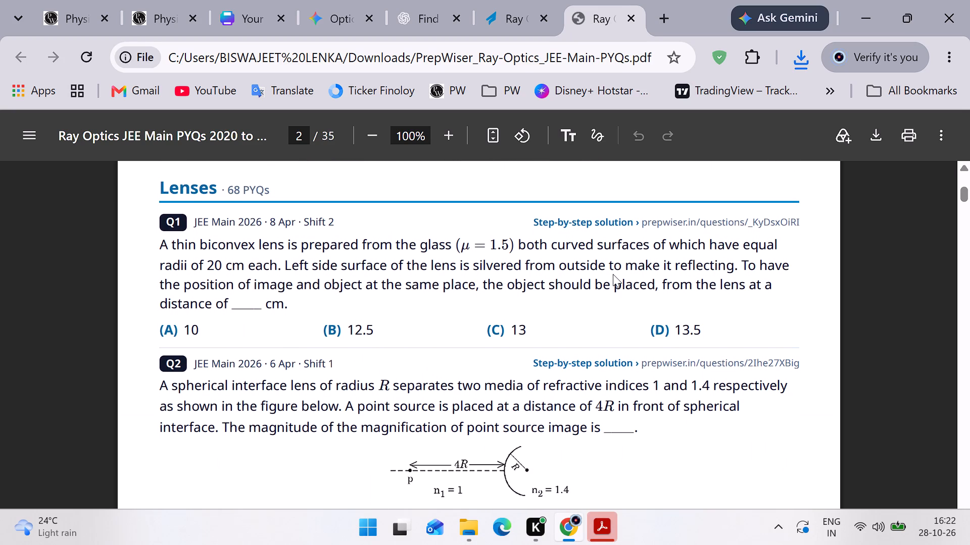
pyautogui.scroll(-3, 613, 274)
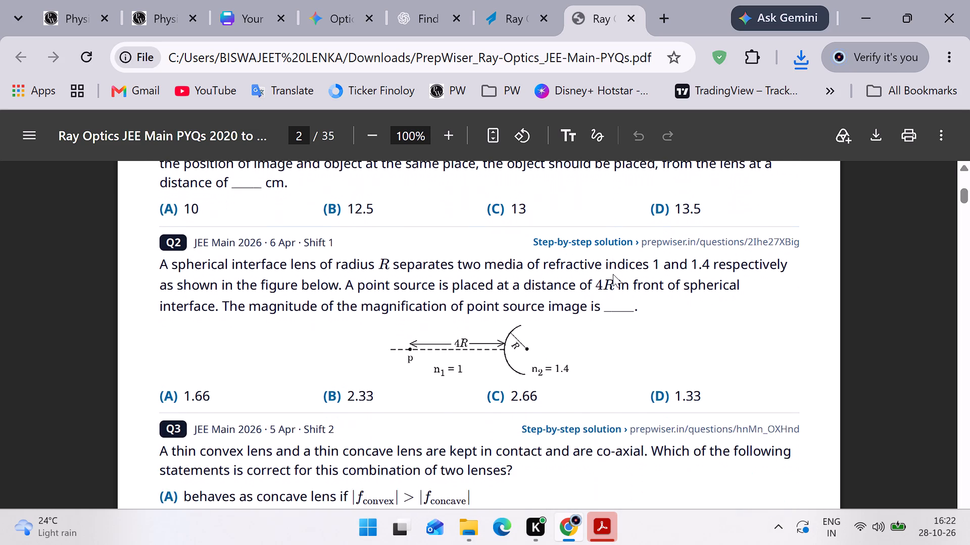
pyautogui.scroll(2, 613, 274)
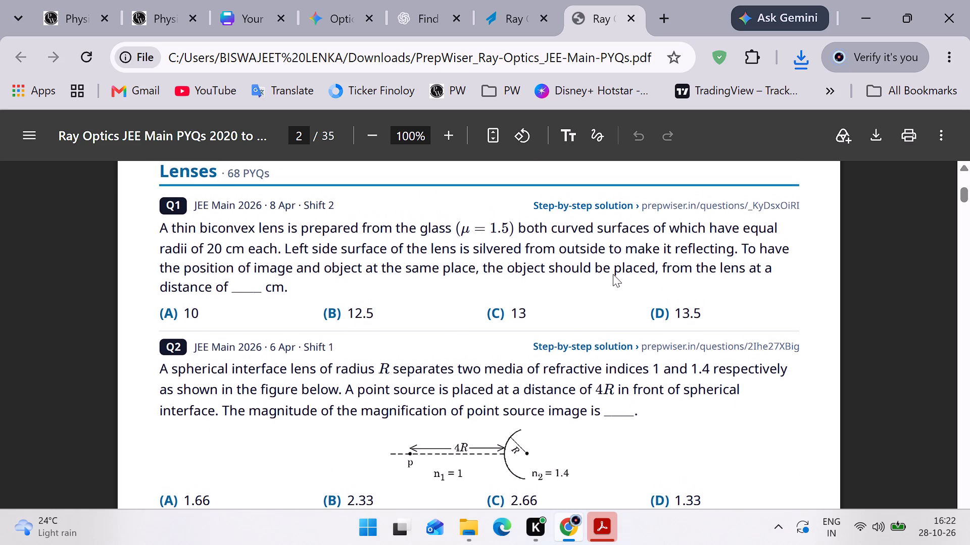
pyautogui.scroll(-14, 613, 274)
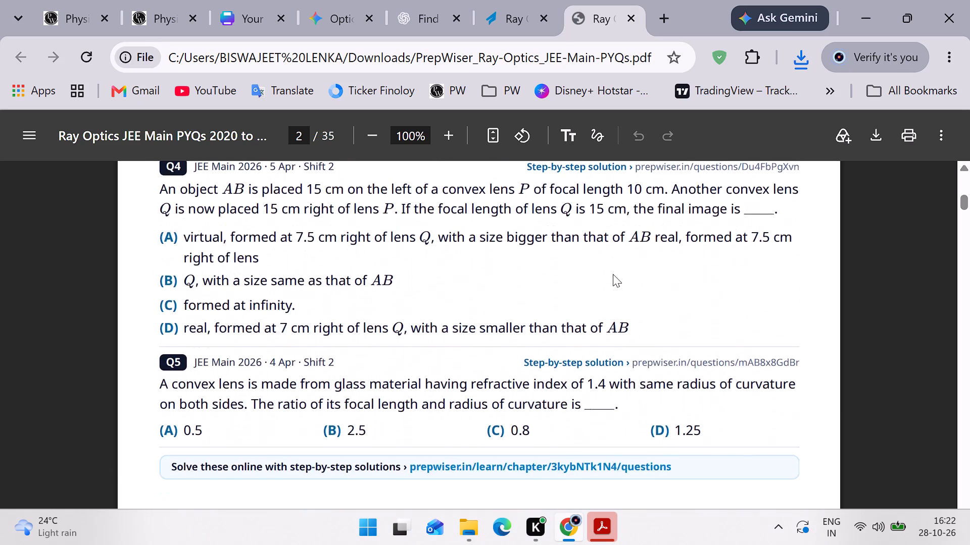
pyautogui.scroll(-13, 613, 274)
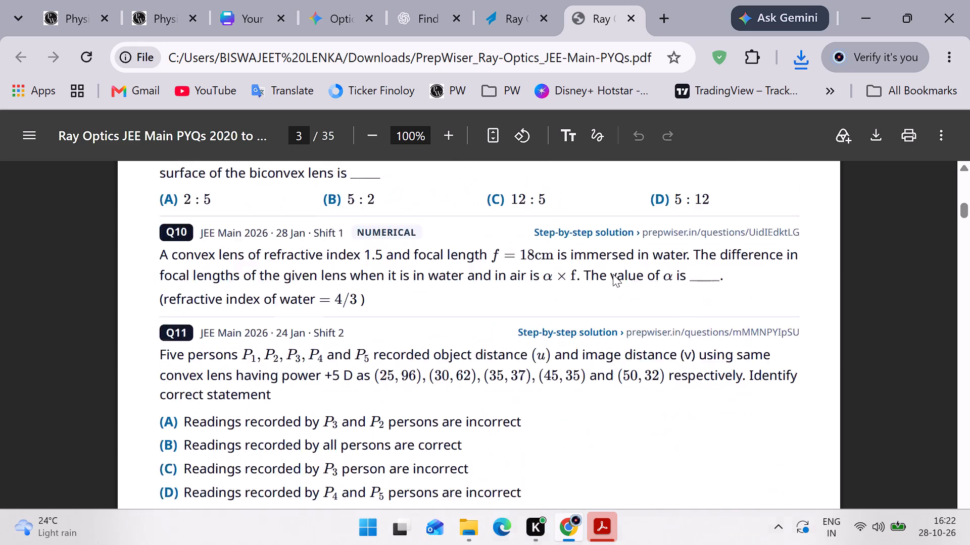
pyautogui.scroll(-13, 613, 274)
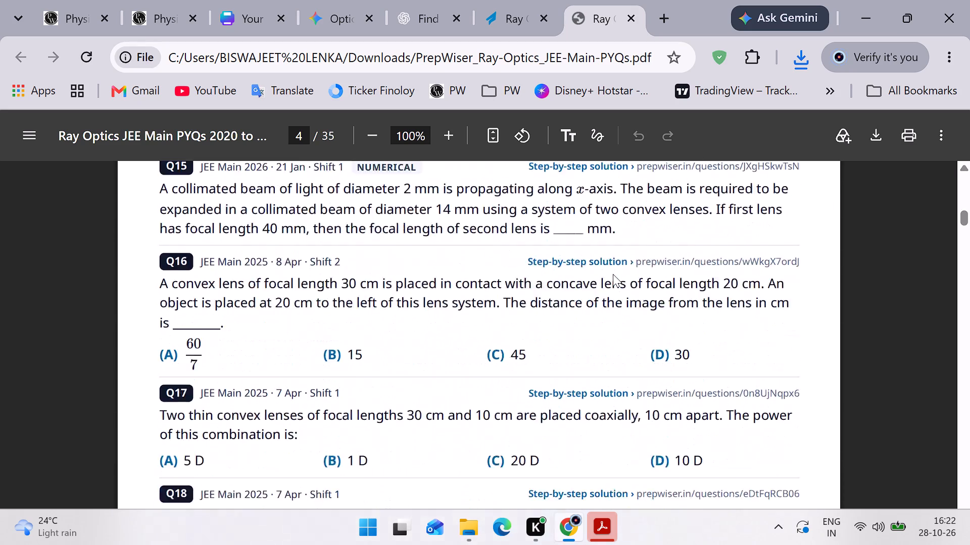
pyautogui.scroll(-16, 613, 274)
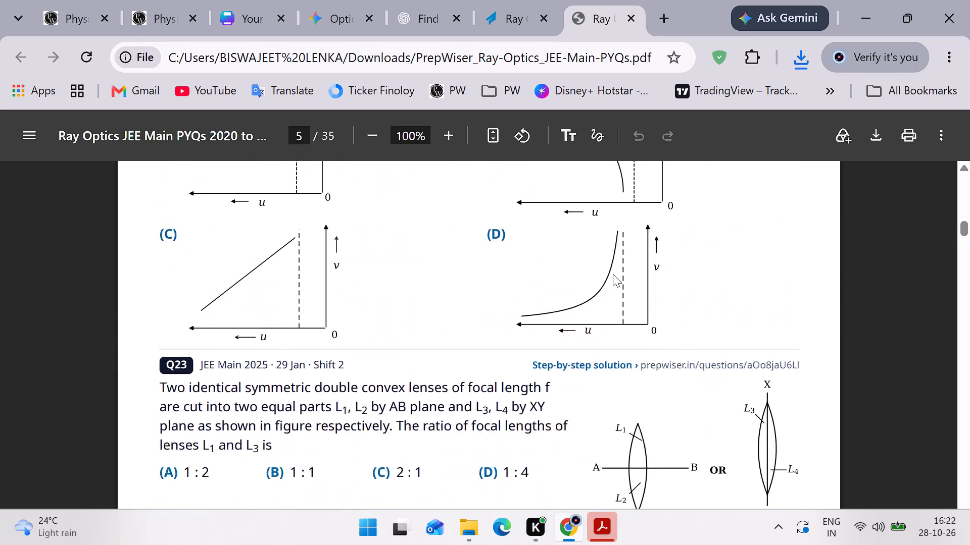
pyautogui.scroll(-2, 613, 274)
pyautogui.scroll(5, 613, 274)
pyautogui.scroll(-10, 613, 274)
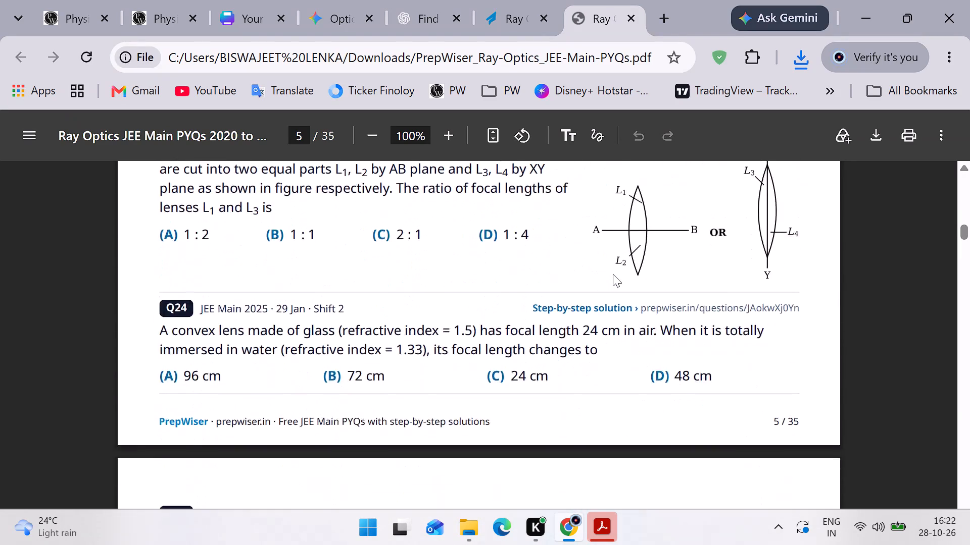
# Search the Lenses questions on pages 6 to 10 of the PDF for the parallel mirrors question.
pyautogui.scroll(-18, 613, 274)
pyautogui.scroll(-13, 613, 274)
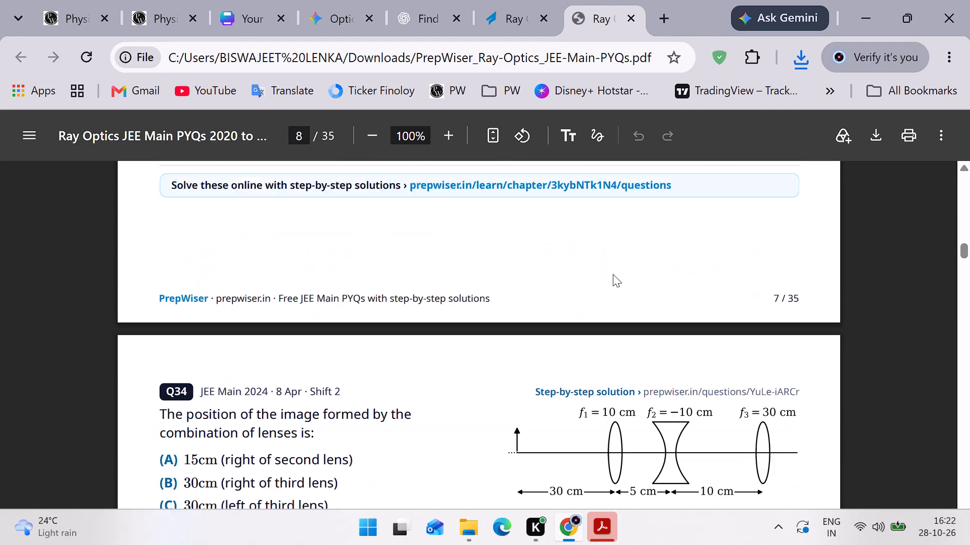
pyautogui.scroll(-13, 613, 274)
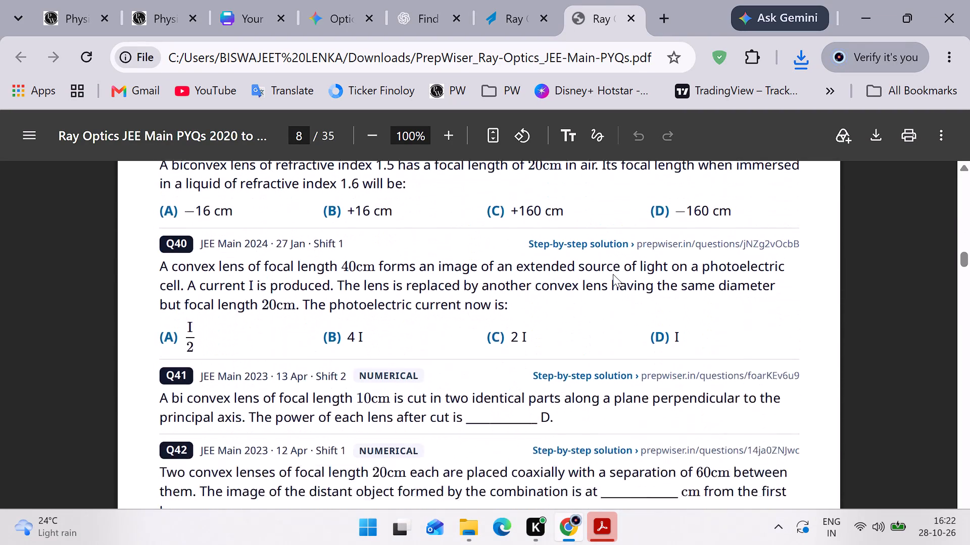
pyautogui.scroll(-13, 613, 274)
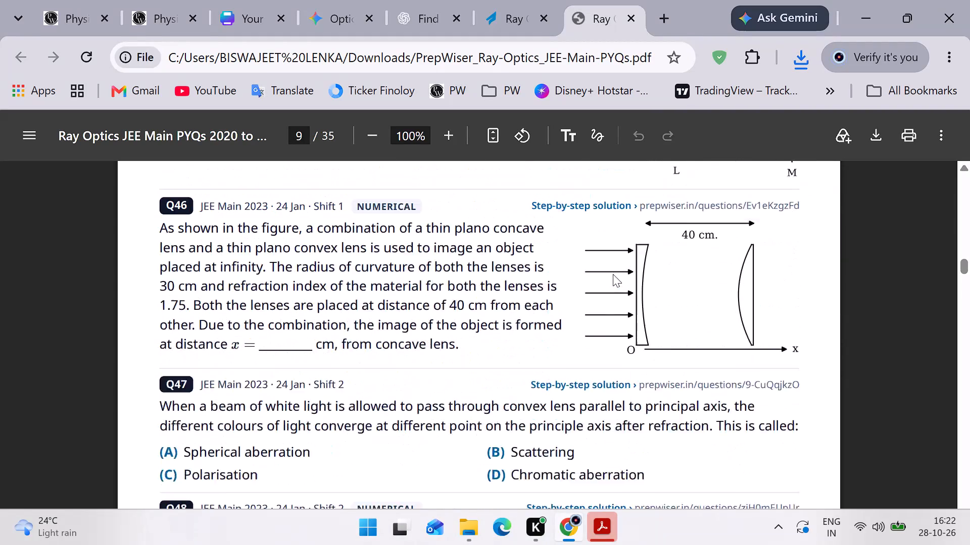
pyautogui.scroll(-16, 613, 274)
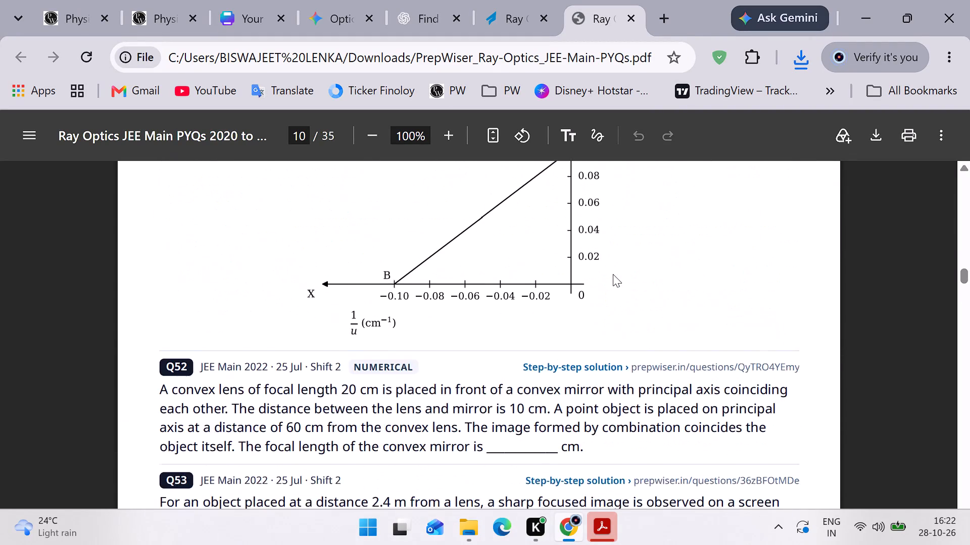
# Check the remaining Lenses questions on pages 10 to 13, up to the Optical Instruments section.
pyautogui.scroll(-14, 613, 274)
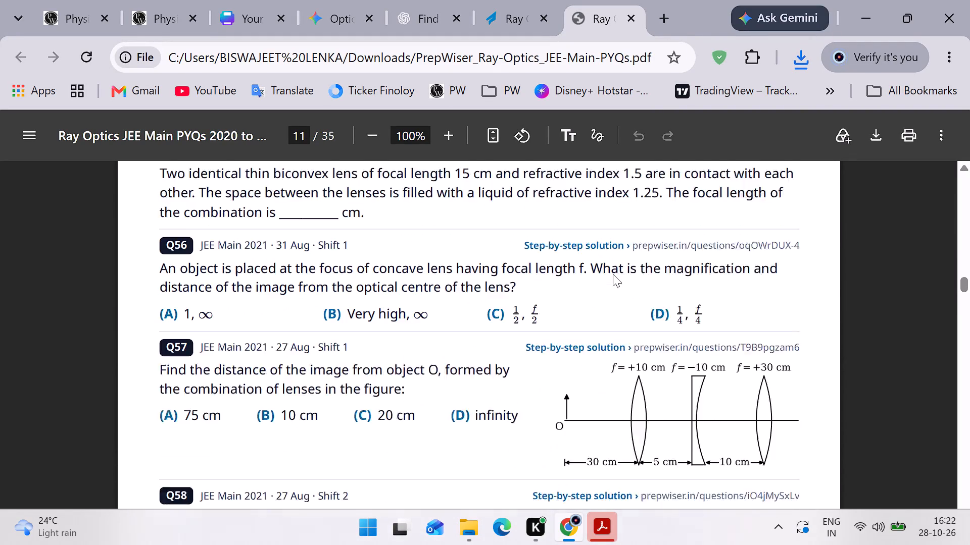
pyautogui.scroll(-11, 613, 274)
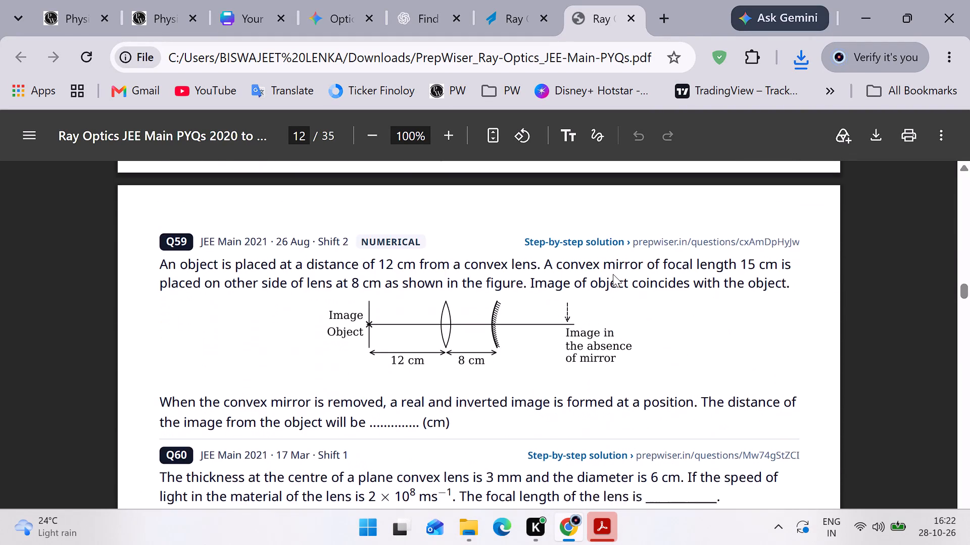
pyautogui.scroll(-15, 613, 274)
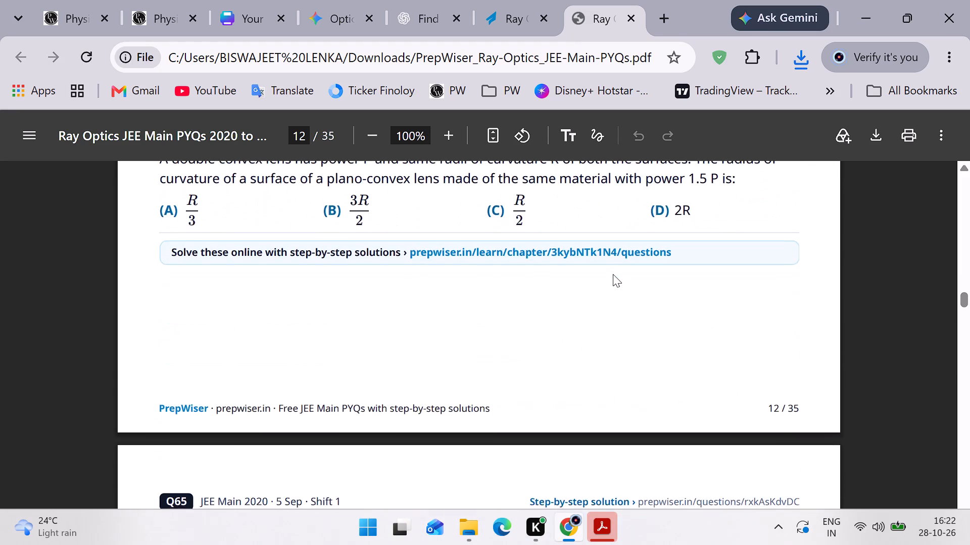
pyautogui.scroll(-13, 613, 274)
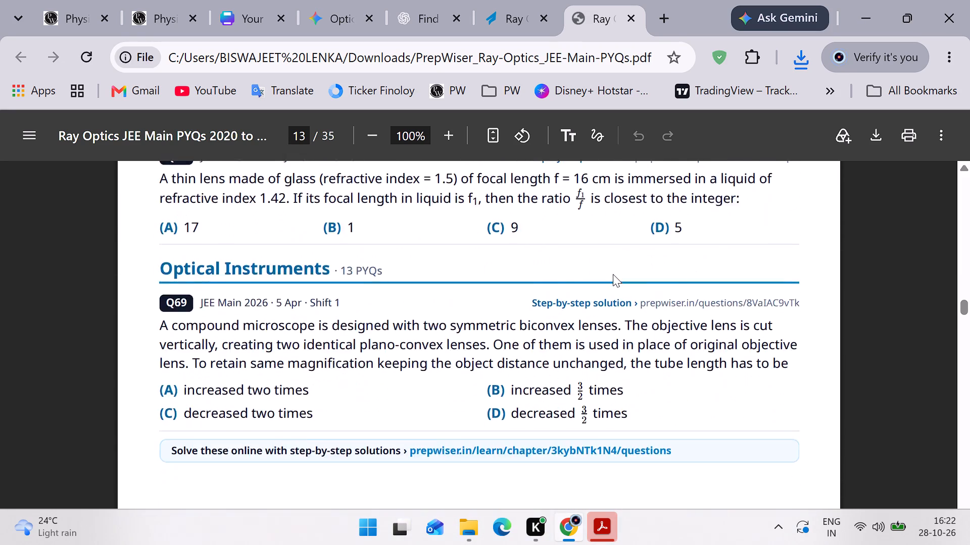
# Look through the Optical Instruments questions and on to the first prism questions on page 15.
pyautogui.scroll(-16, 613, 274)
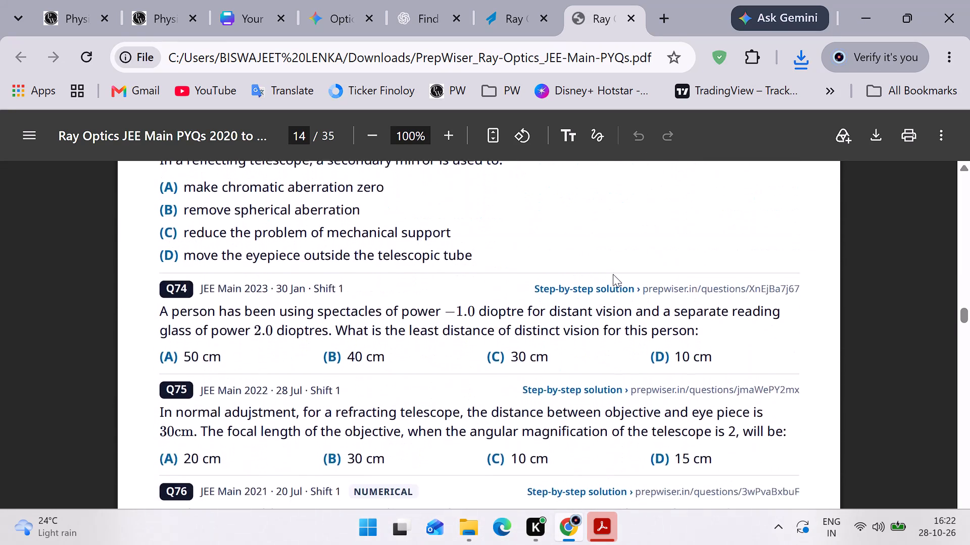
pyautogui.scroll(-16, 613, 274)
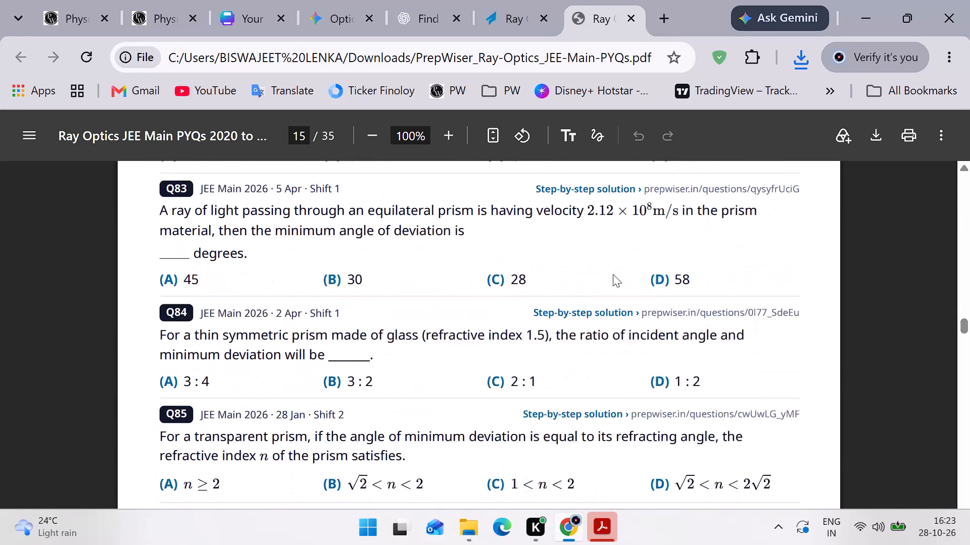
# Search the prism questions on pages 15 to 17 of the PDF for the parallel mirrors question.
pyautogui.scroll(-14, 613, 274)
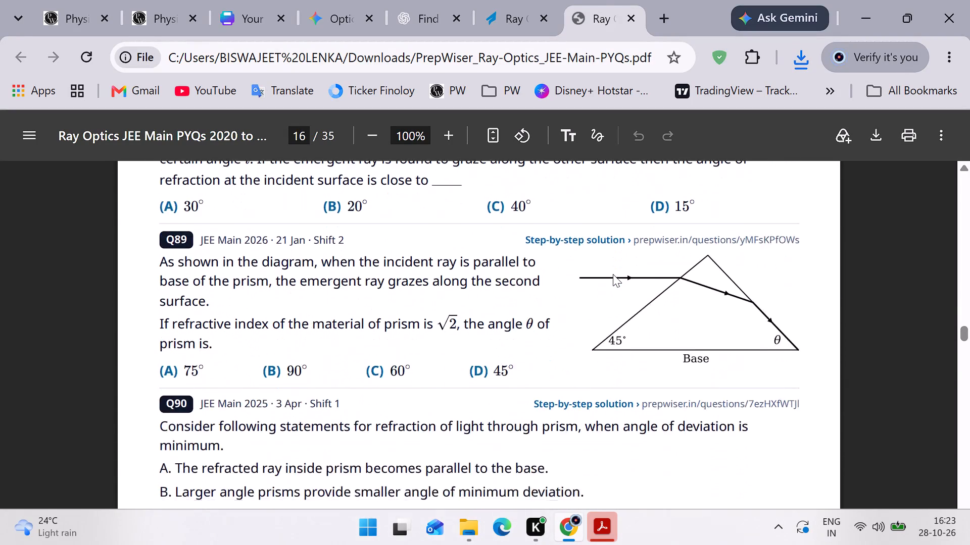
pyautogui.scroll(-12, 613, 274)
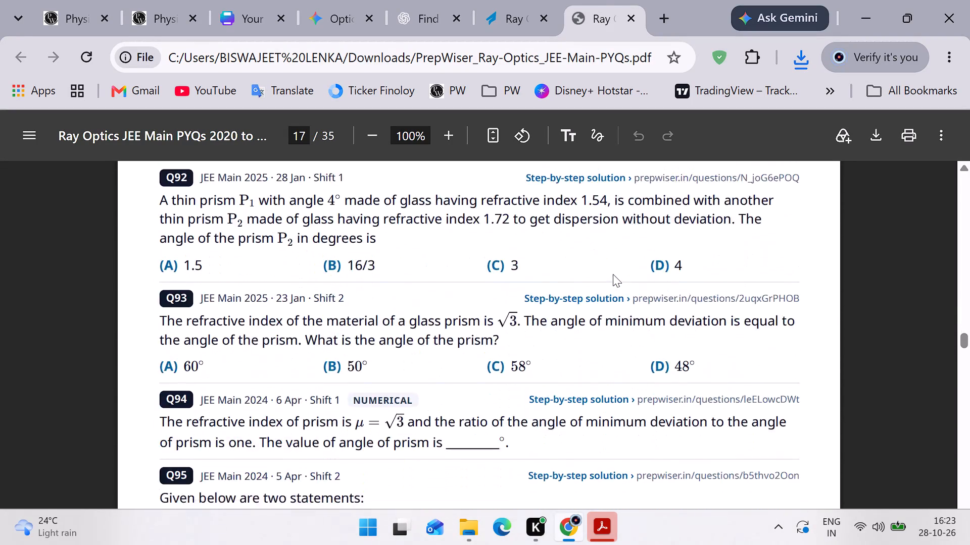
pyautogui.scroll(-14, 613, 274)
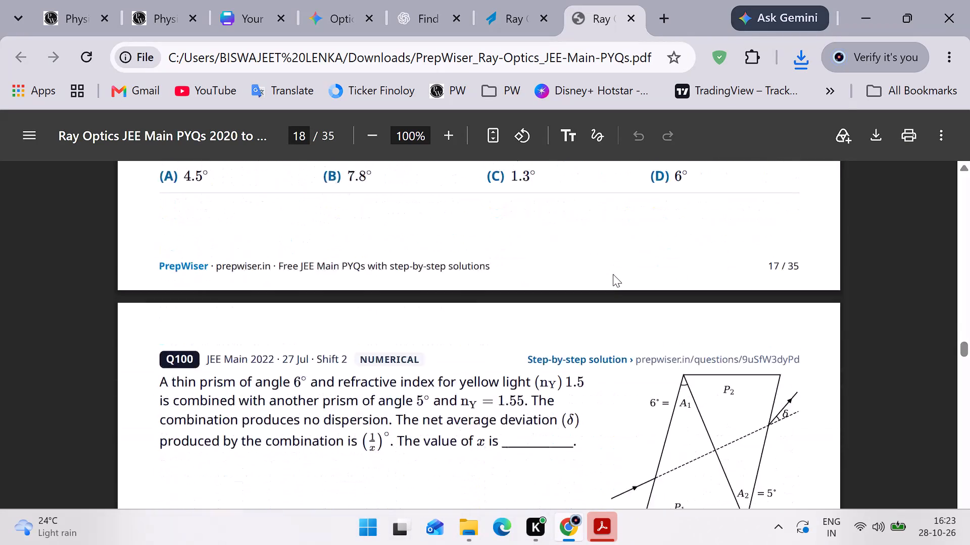
# Look through the remaining prism questions on pages 18 and 19, up to the first mirror questions on page 20.
pyautogui.scroll(-13, 613, 274)
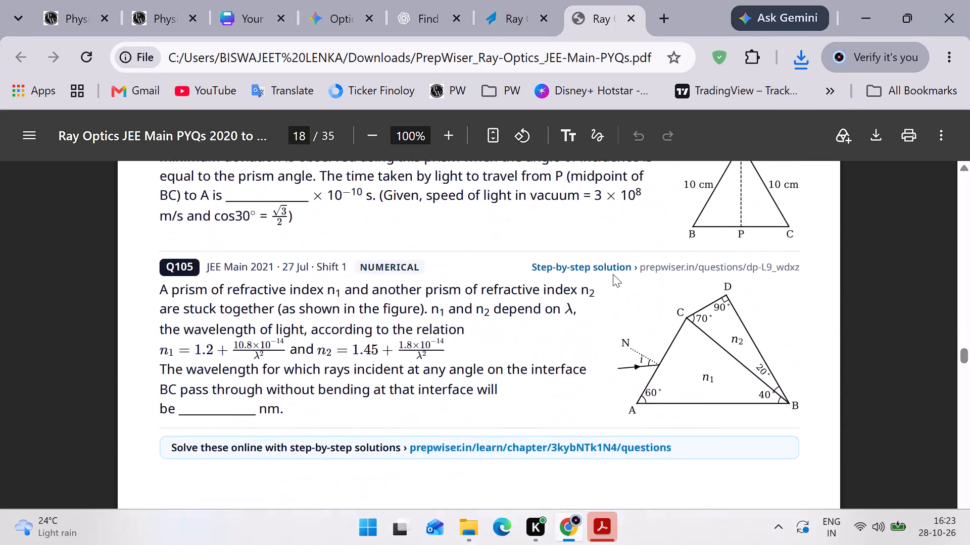
pyautogui.scroll(-16, 613, 274)
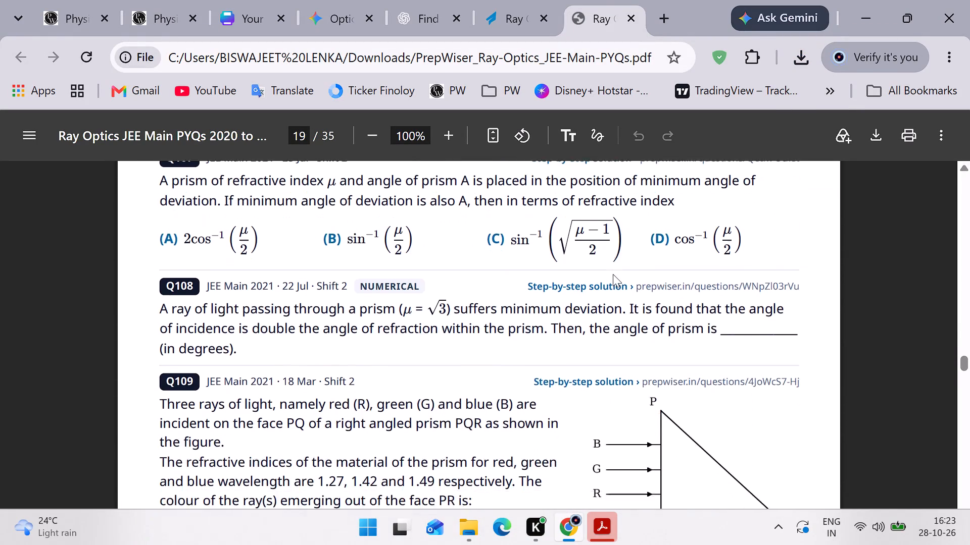
pyautogui.scroll(-17, 613, 274)
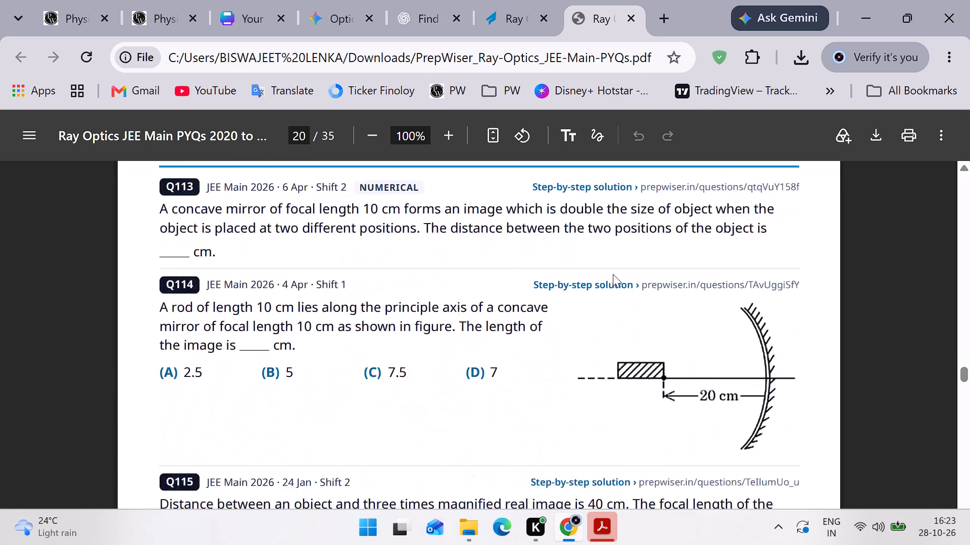
# Search the mirror questions on pages 20 to 22 for the question about two vertical parallel mirrors A and B.
pyautogui.scroll(-14, 613, 274)
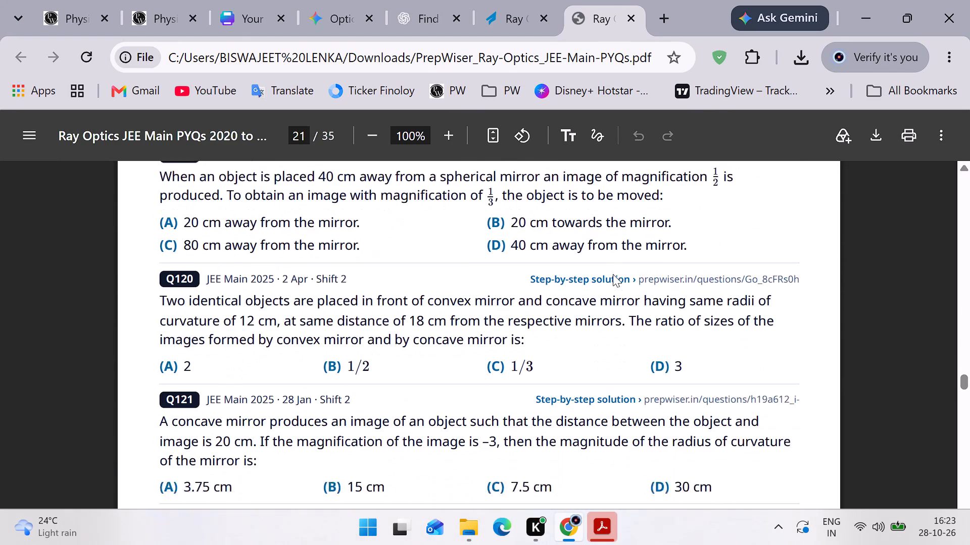
pyautogui.scroll(-14, 613, 274)
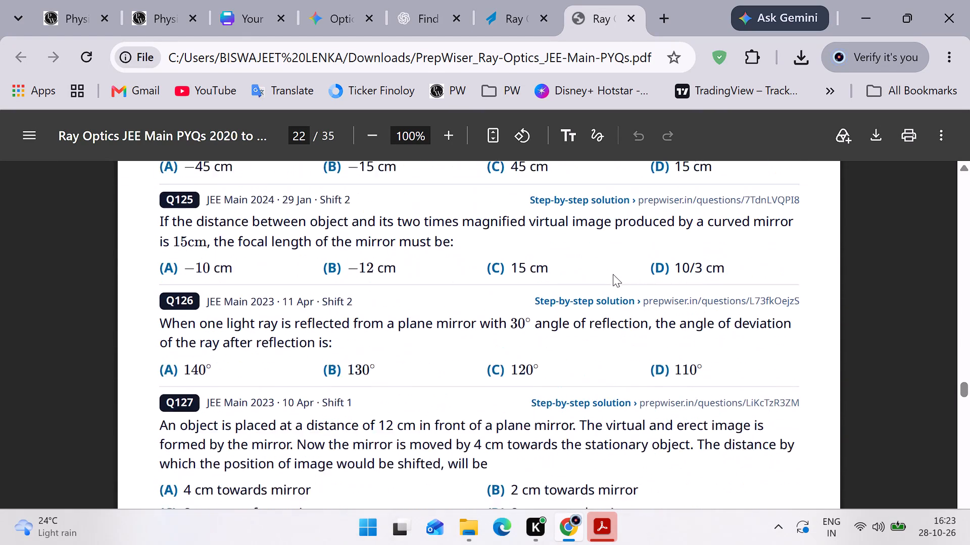
pyautogui.scroll(-9, 613, 274)
pyautogui.scroll(1, 613, 274)
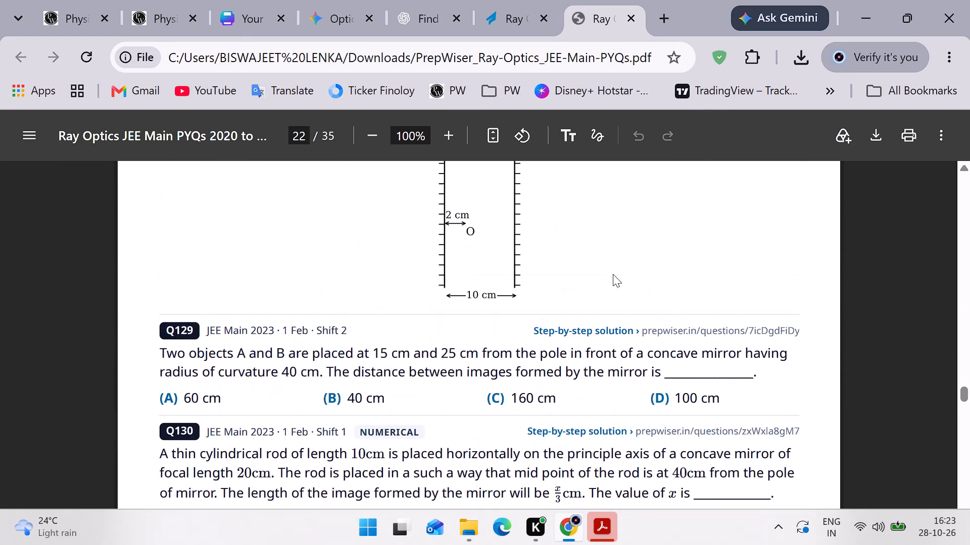
pyautogui.scroll(2, 613, 274)
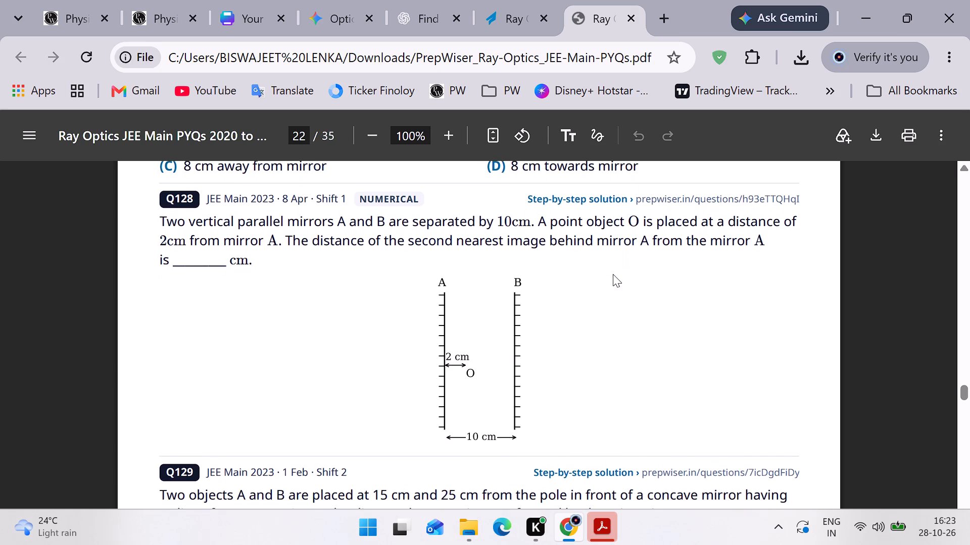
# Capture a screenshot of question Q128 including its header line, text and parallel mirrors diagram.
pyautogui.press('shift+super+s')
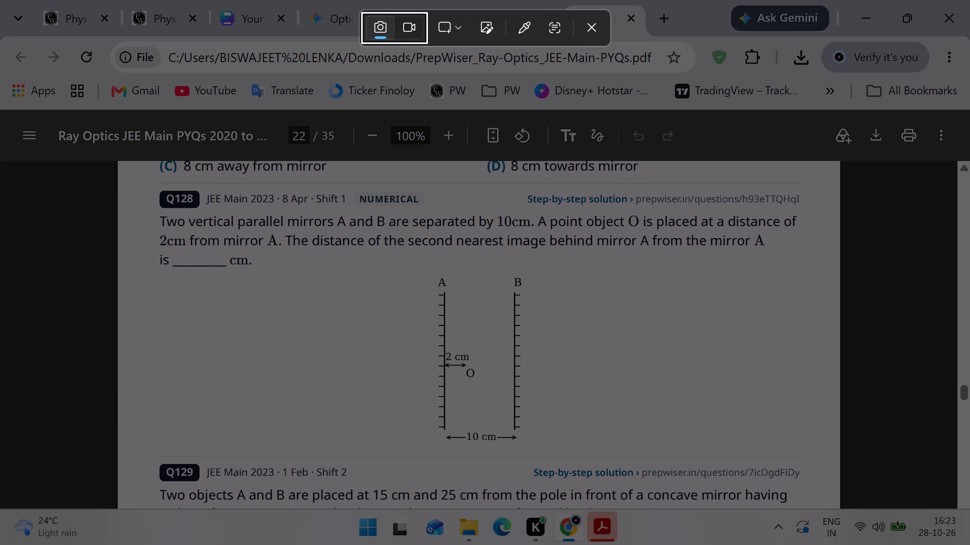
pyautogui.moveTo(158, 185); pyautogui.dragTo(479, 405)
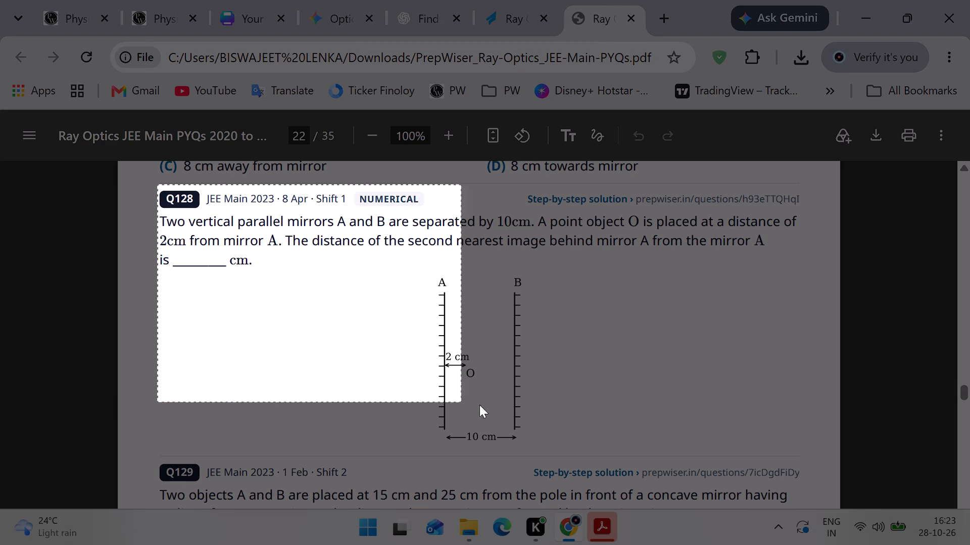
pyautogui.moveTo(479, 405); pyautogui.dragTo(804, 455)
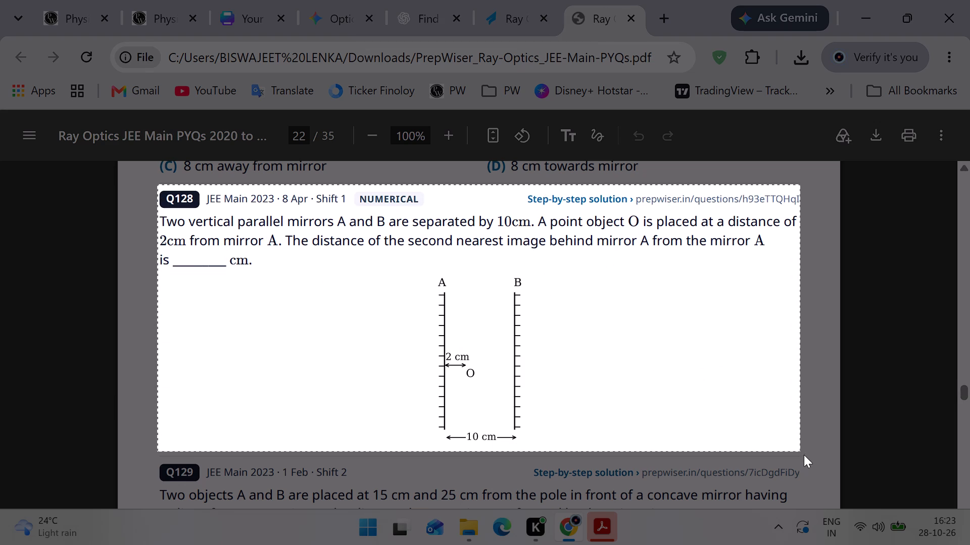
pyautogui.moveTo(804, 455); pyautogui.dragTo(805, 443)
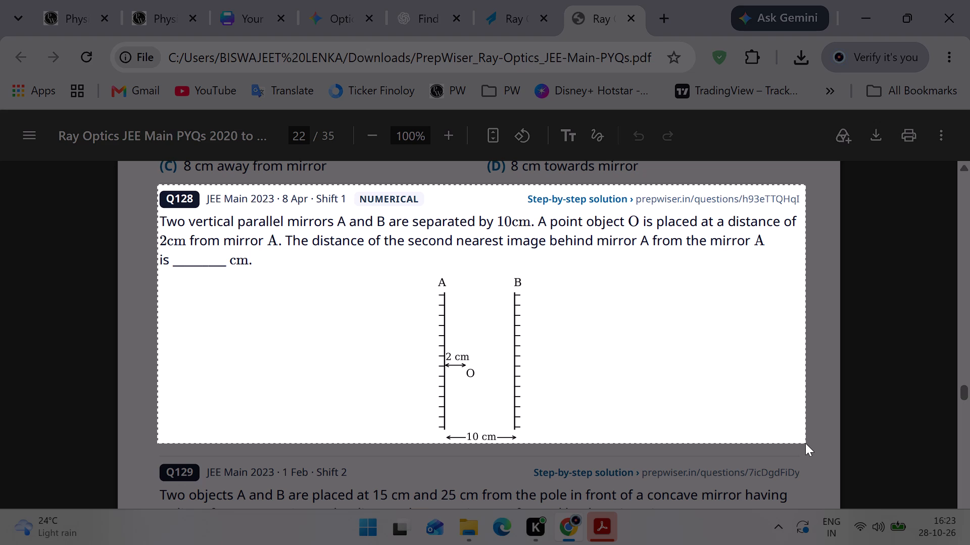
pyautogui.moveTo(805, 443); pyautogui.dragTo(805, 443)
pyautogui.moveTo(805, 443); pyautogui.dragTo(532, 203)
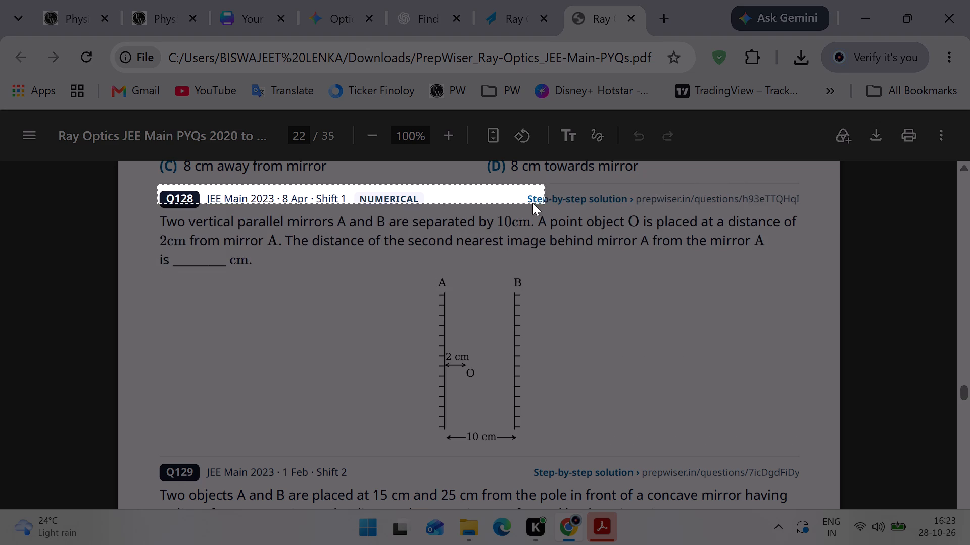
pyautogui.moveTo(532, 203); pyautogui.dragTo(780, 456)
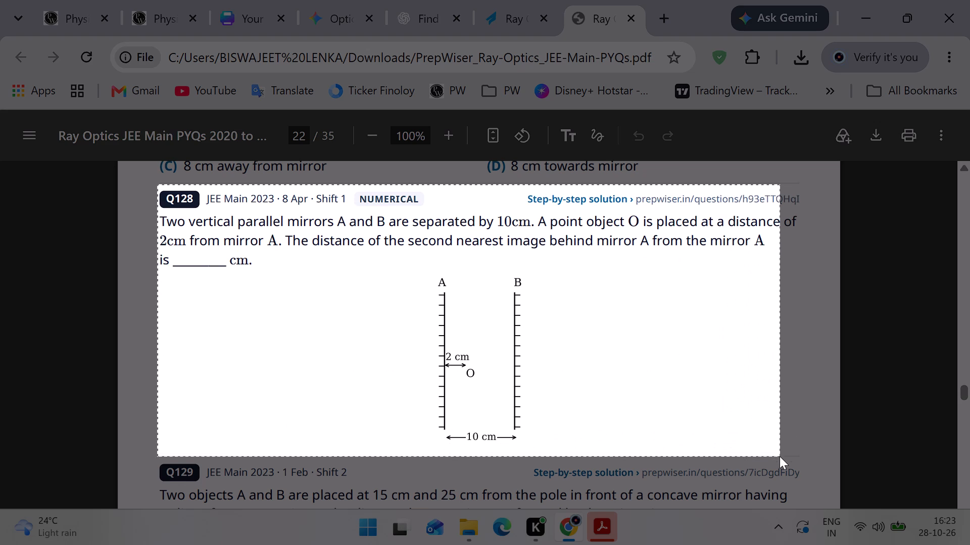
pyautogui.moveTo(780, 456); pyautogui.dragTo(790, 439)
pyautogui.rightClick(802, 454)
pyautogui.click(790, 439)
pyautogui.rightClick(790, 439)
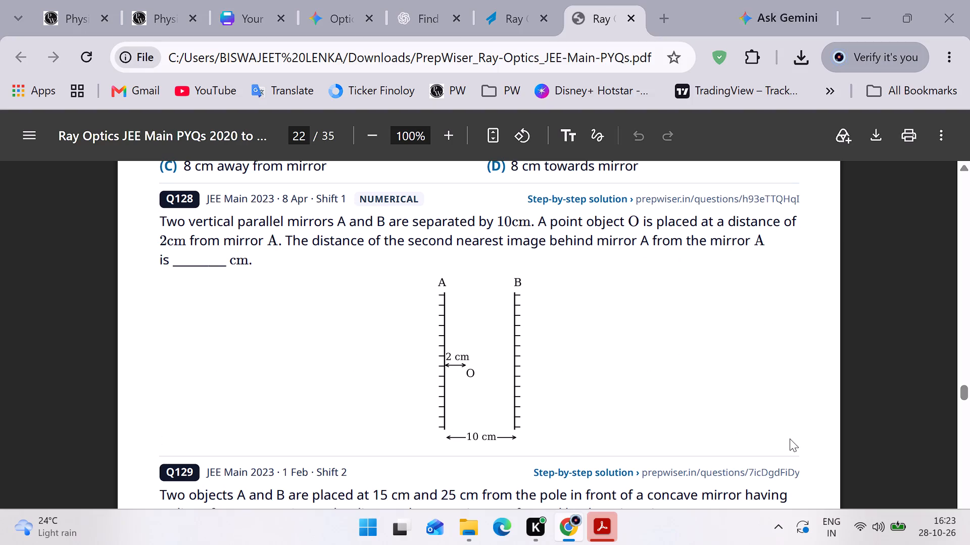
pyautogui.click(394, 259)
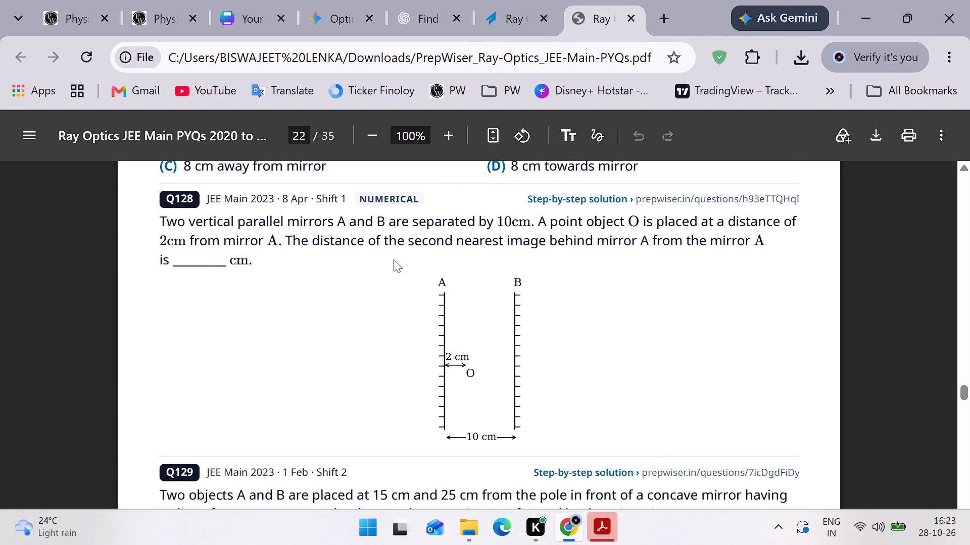
# Capture a screenshot of Q128's question text and mirrors diagram, leaving out the header line.
pyautogui.press('shift+super+s')
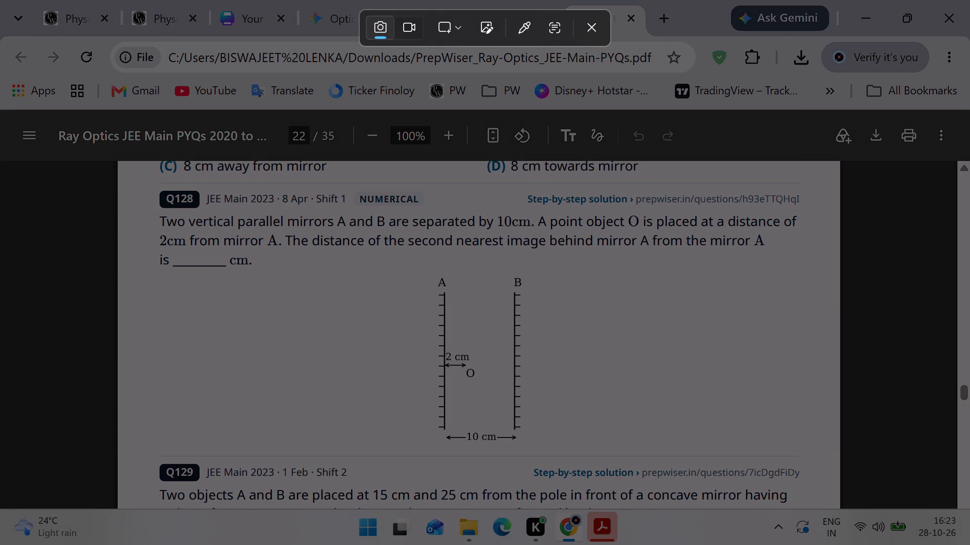
pyautogui.moveTo(160, 214); pyautogui.dragTo(313, 328)
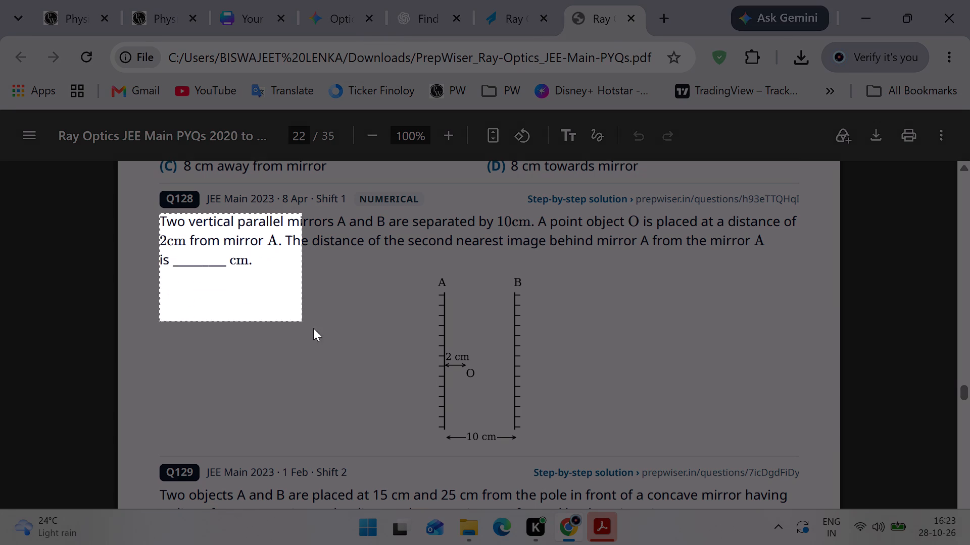
pyautogui.moveTo(313, 328); pyautogui.dragTo(794, 453)
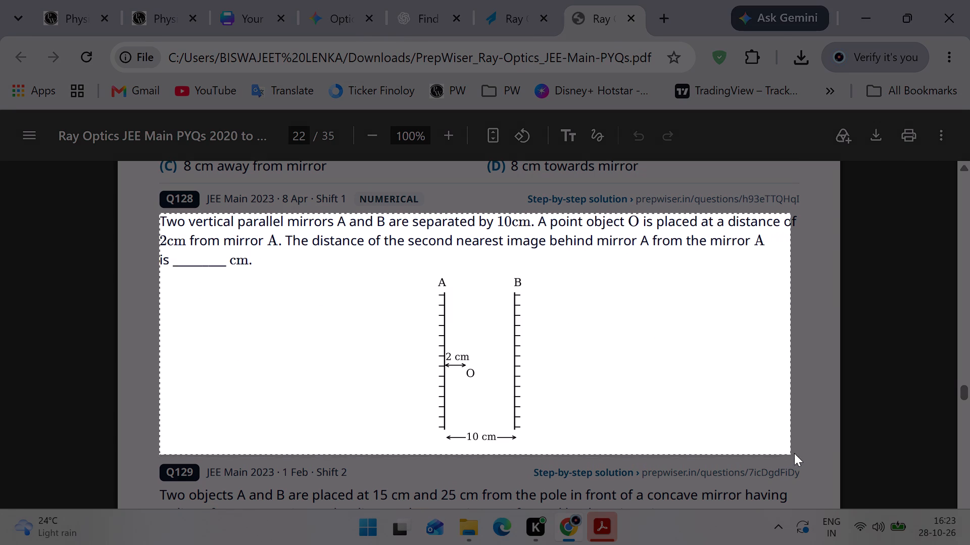
pyautogui.moveTo(794, 453); pyautogui.dragTo(797, 446)
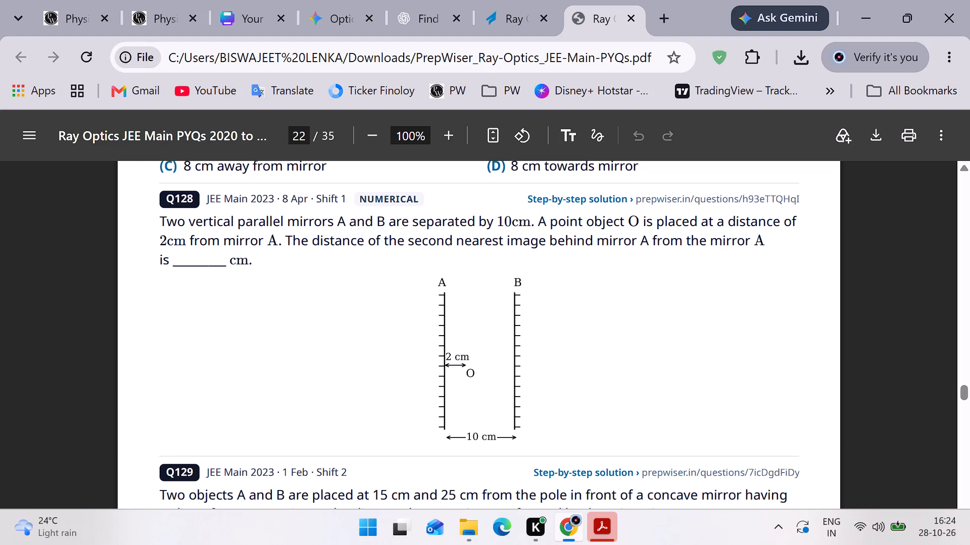
pyautogui.click(250, 14)
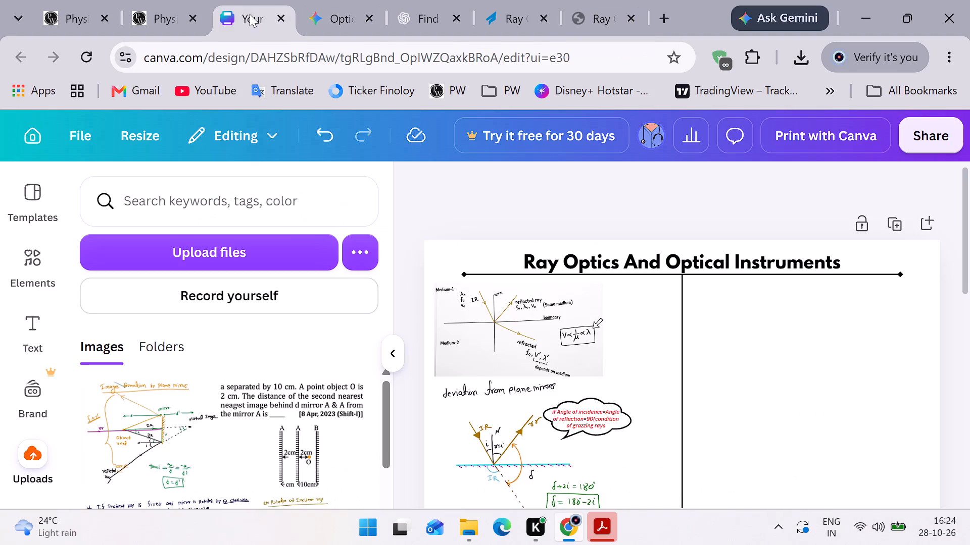
pyautogui.click(249, 244)
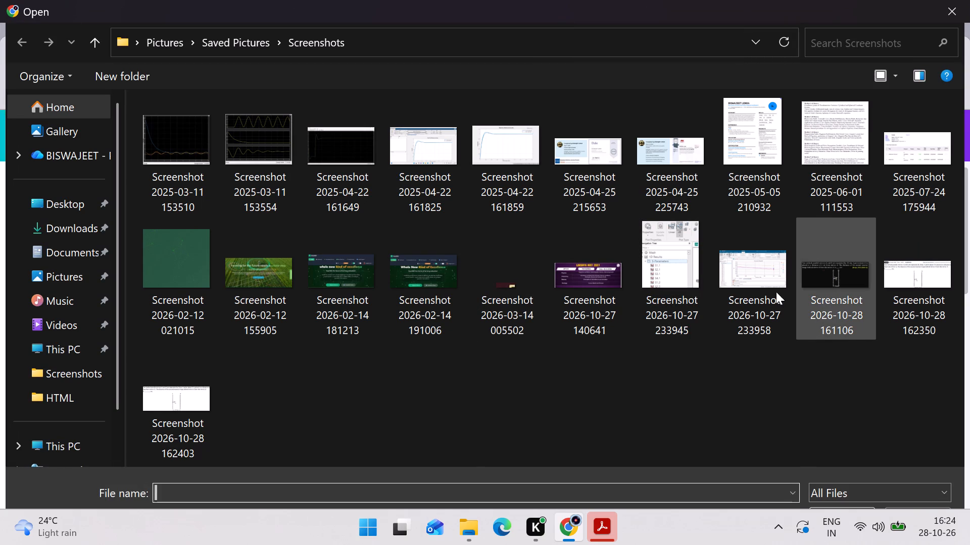
pyautogui.click(818, 293)
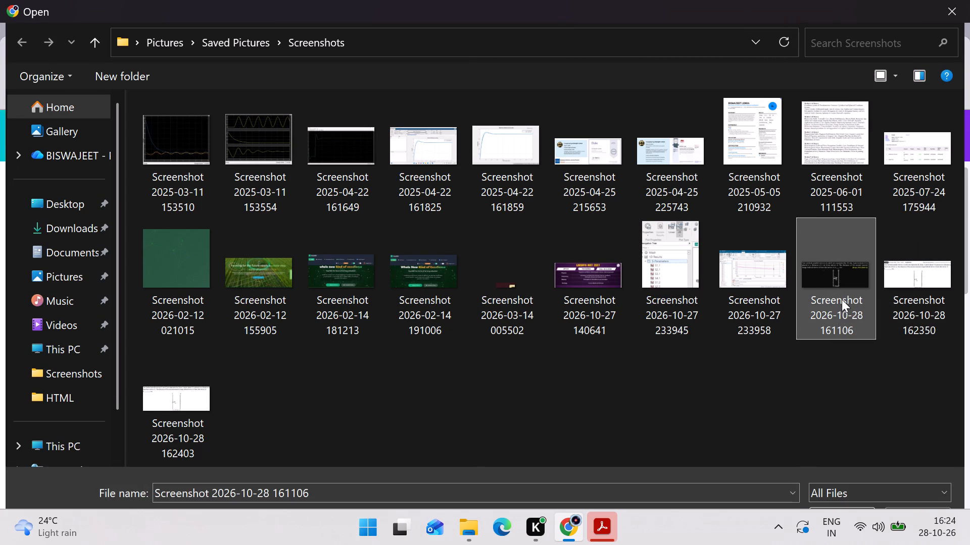
pyautogui.hotkey('ctrl', 'd')
pyautogui.keyDown('ctrl'); pyautogui.click(842, 299); pyautogui.keyUp('ctrl')
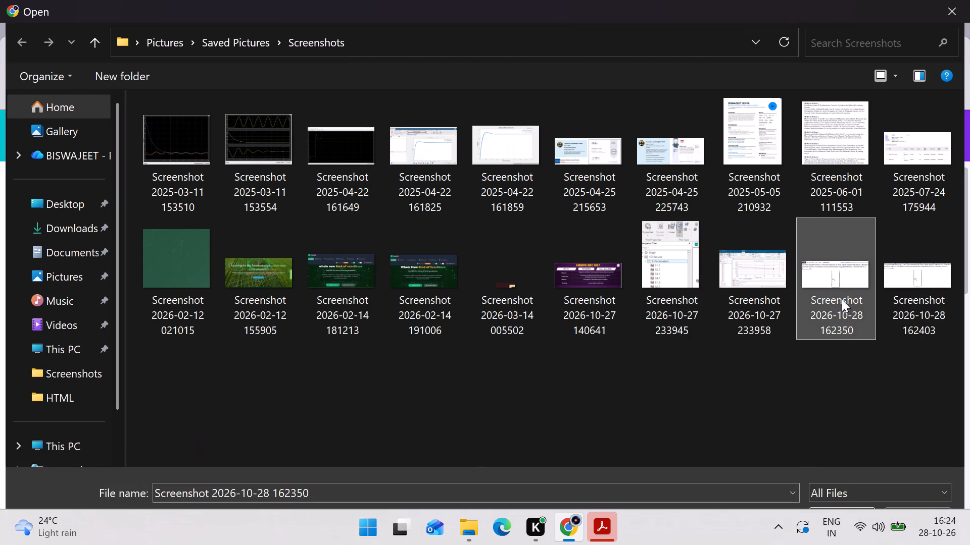
pyautogui.hotkey('ctrl', 'd')
pyautogui.click(833, 302)
pyautogui.doubleClick(833, 302)
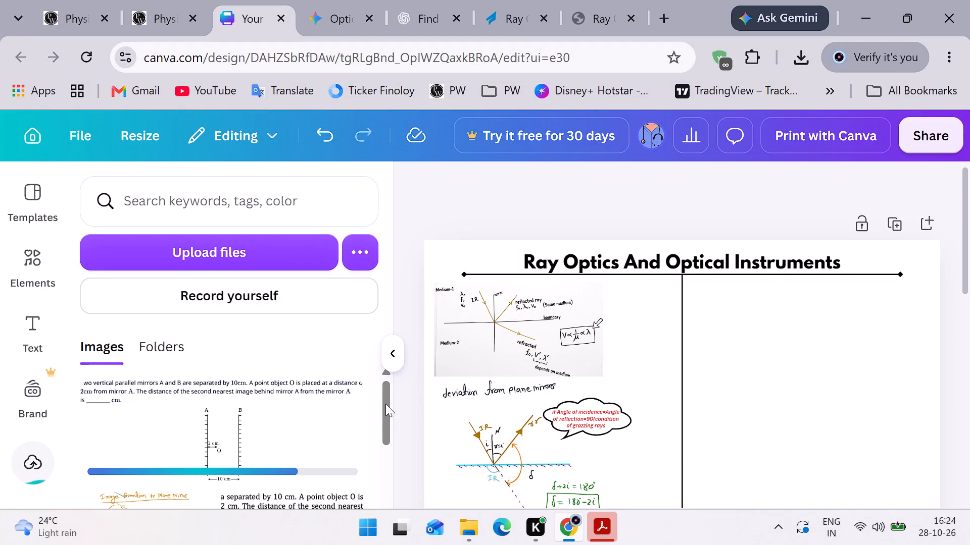
# Add the uploaded parallel mirrors question image to the Ray Optics page and place it near the top of the empty right column.
pyautogui.scroll(-10, 578, 386)
pyautogui.scroll(3, 574, 315)
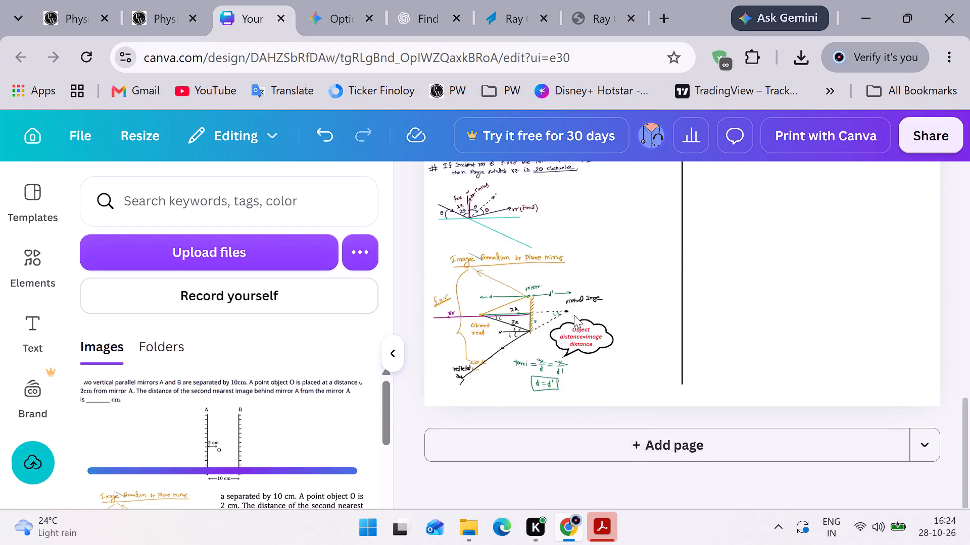
pyautogui.scroll(6, 574, 315)
pyautogui.click(283, 419)
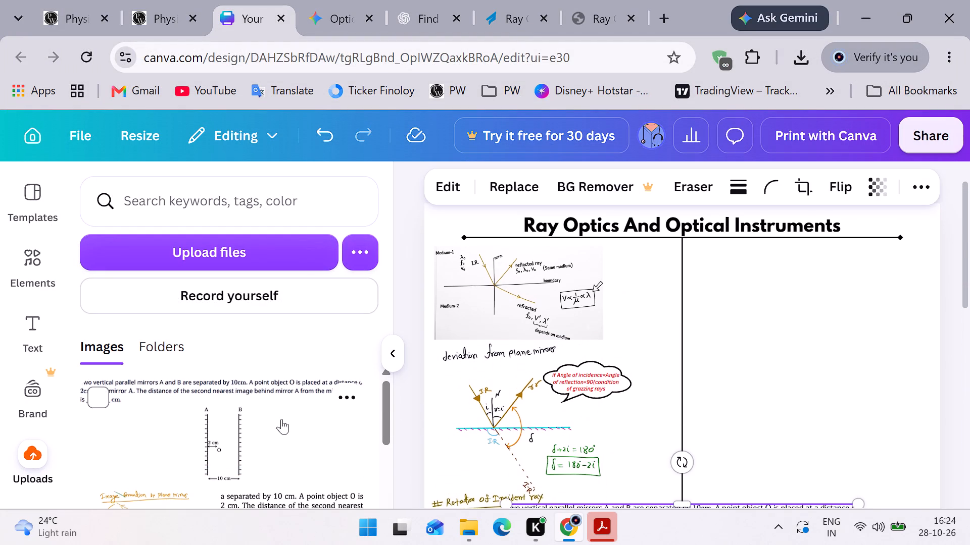
pyautogui.scroll(-1, 648, 400)
pyautogui.moveTo(652, 454); pyautogui.dragTo(756, 278)
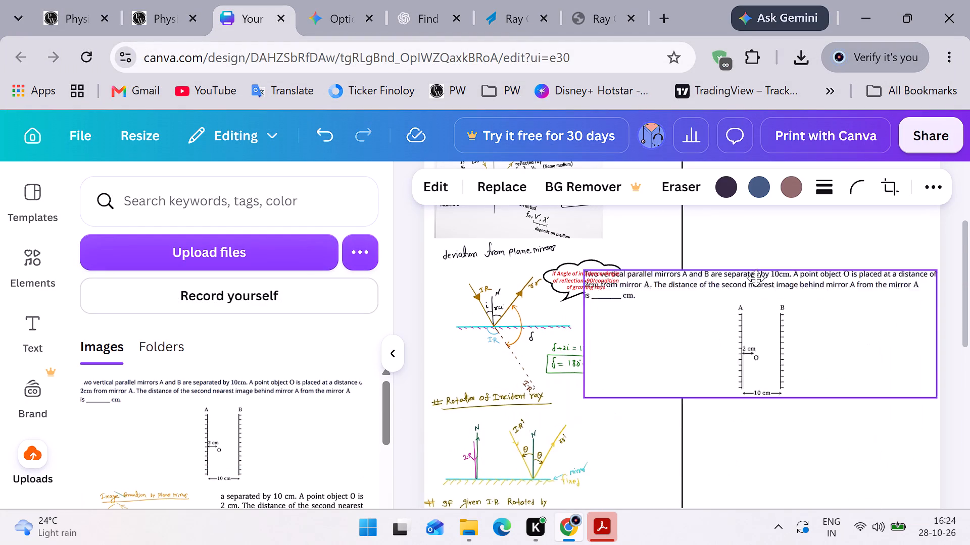
pyautogui.moveTo(756, 278); pyautogui.dragTo(778, 239)
pyautogui.scroll(3, 778, 239)
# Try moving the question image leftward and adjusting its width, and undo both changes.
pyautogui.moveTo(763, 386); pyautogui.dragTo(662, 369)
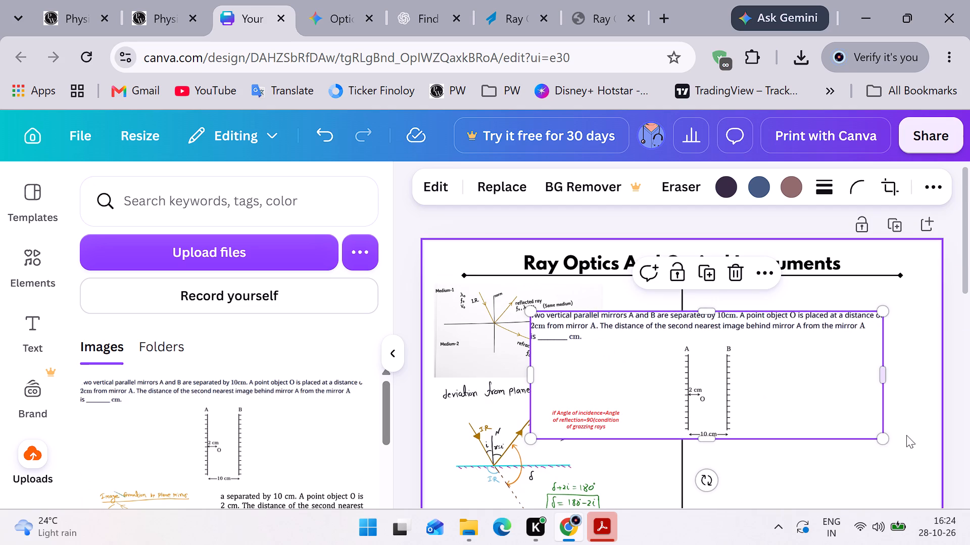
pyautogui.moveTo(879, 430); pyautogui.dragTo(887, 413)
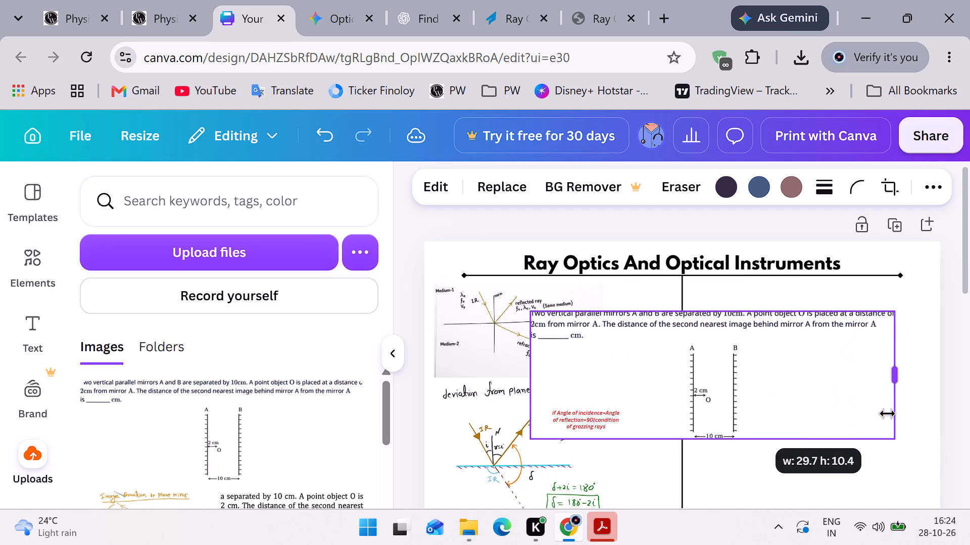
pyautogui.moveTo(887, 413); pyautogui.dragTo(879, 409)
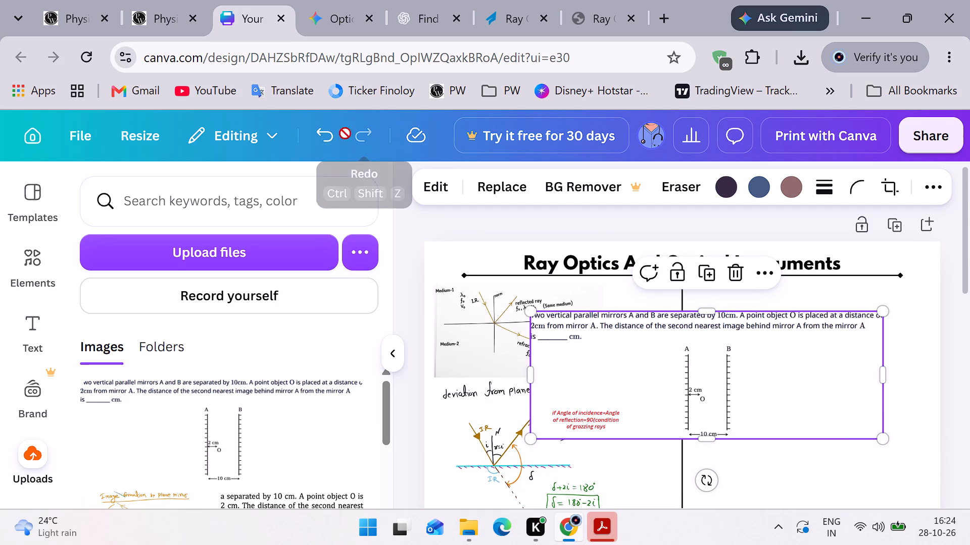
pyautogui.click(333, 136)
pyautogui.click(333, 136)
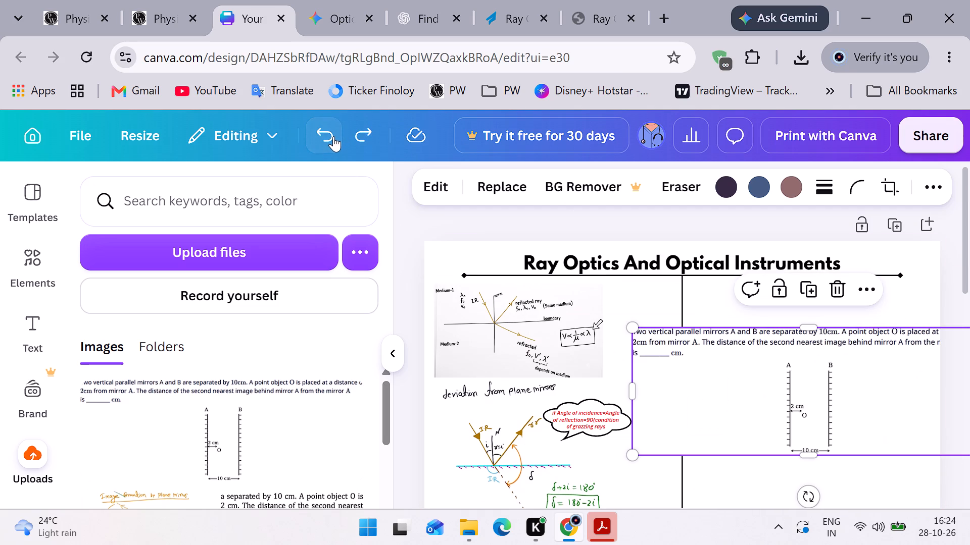
# Scale the parallel mirrors question image down to about 20 by 7 and place it at the top of the right column, beside the divider.
pyautogui.moveTo(733, 381); pyautogui.dragTo(573, 334)
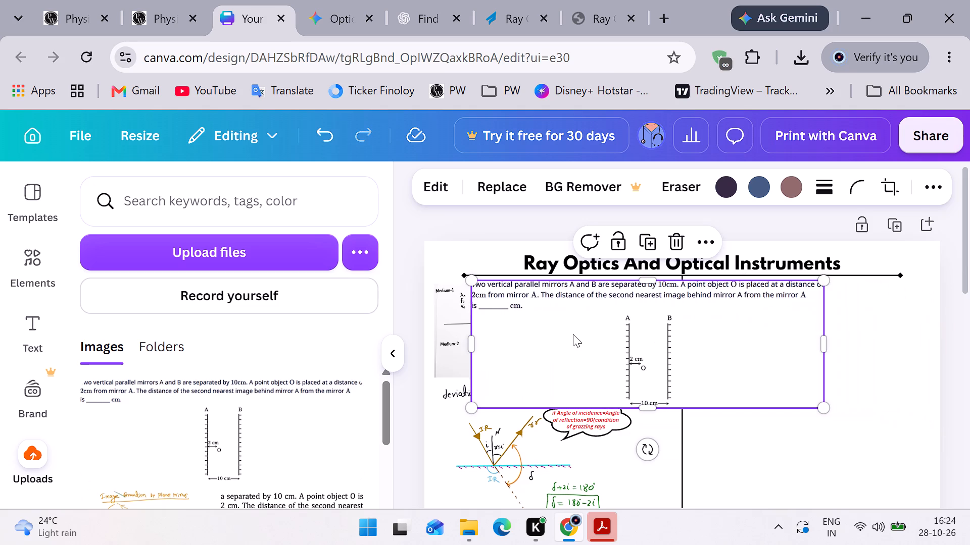
pyautogui.moveTo(826, 407); pyautogui.dragTo(716, 352)
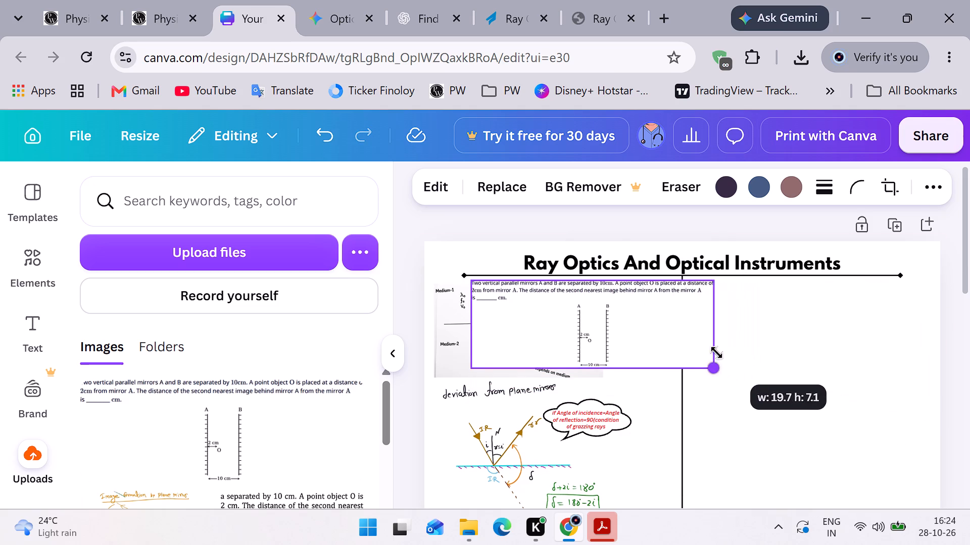
pyautogui.moveTo(716, 352); pyautogui.dragTo(716, 352)
pyautogui.moveTo(642, 338); pyautogui.dragTo(854, 341)
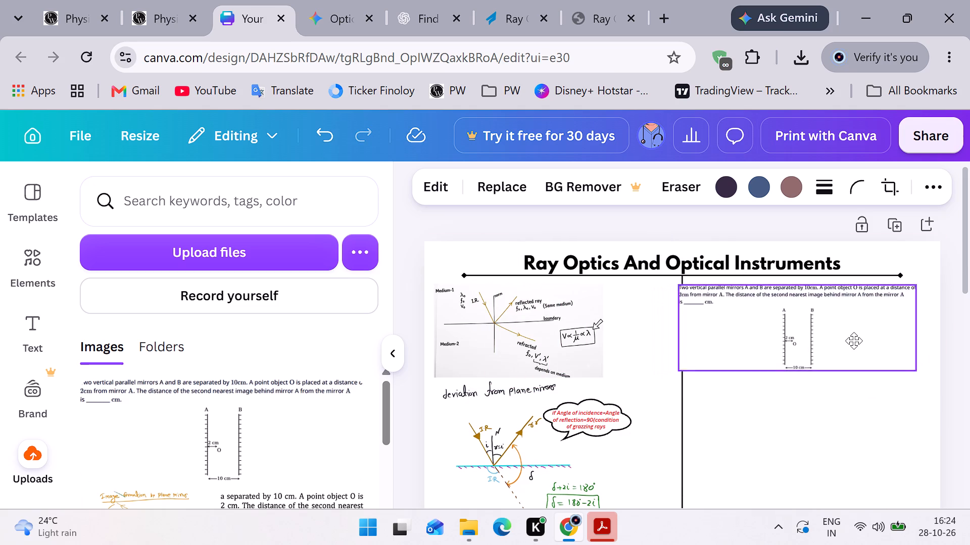
pyautogui.moveTo(854, 341); pyautogui.dragTo(854, 335)
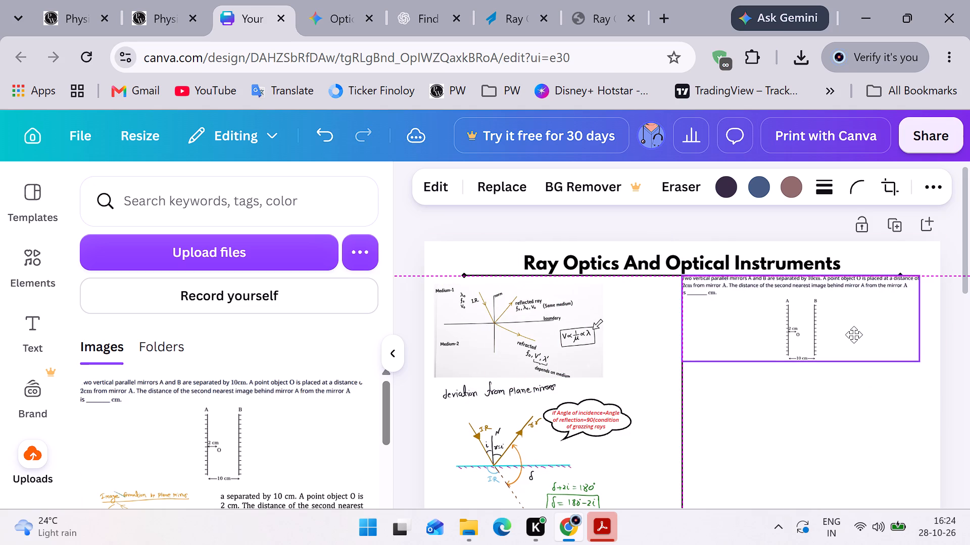
pyautogui.moveTo(854, 335); pyautogui.dragTo(858, 334)
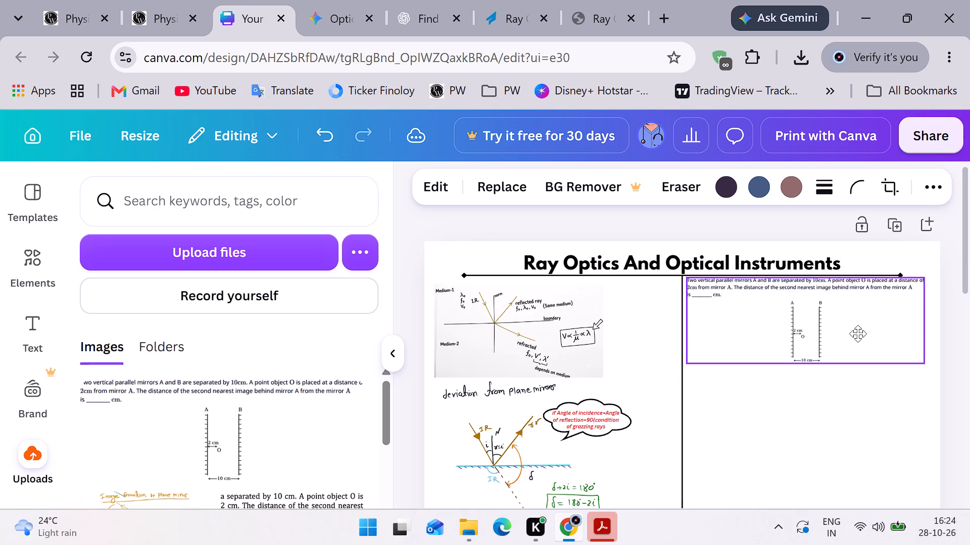
pyautogui.moveTo(858, 334); pyautogui.dragTo(858, 339)
pyautogui.click(882, 442)
pyautogui.click(877, 346)
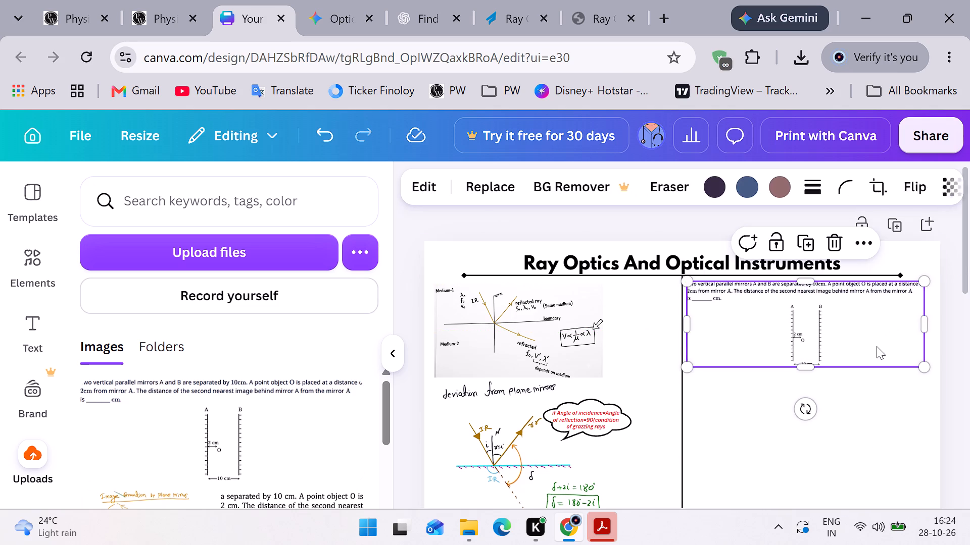
pyautogui.click(910, 426)
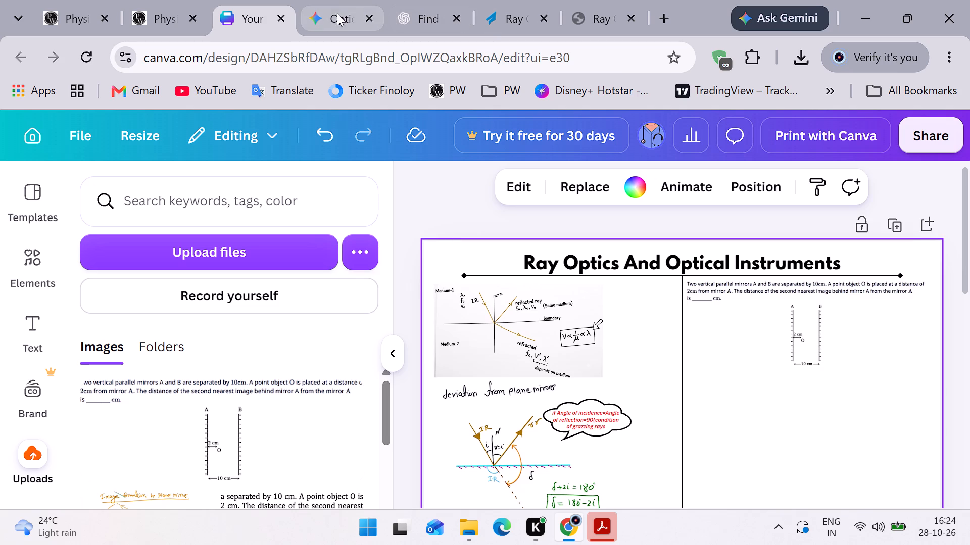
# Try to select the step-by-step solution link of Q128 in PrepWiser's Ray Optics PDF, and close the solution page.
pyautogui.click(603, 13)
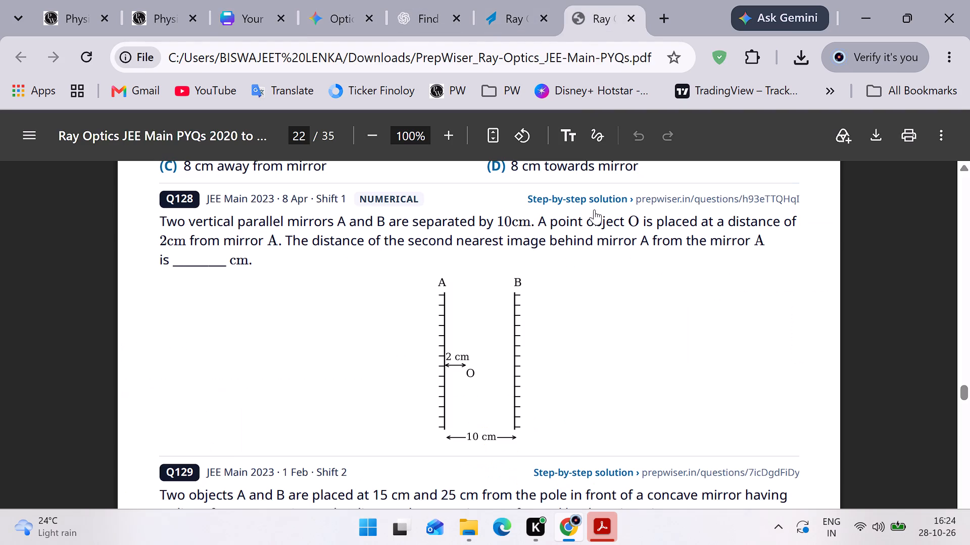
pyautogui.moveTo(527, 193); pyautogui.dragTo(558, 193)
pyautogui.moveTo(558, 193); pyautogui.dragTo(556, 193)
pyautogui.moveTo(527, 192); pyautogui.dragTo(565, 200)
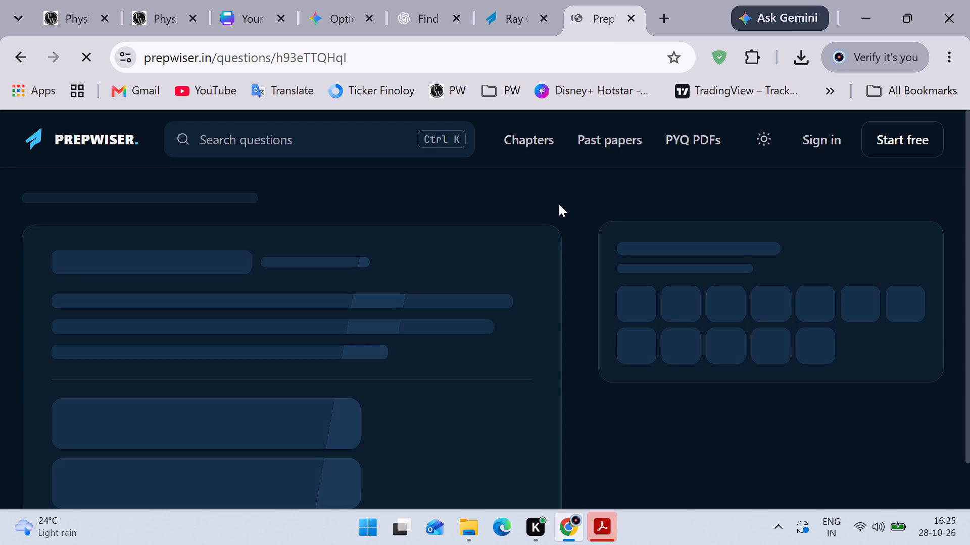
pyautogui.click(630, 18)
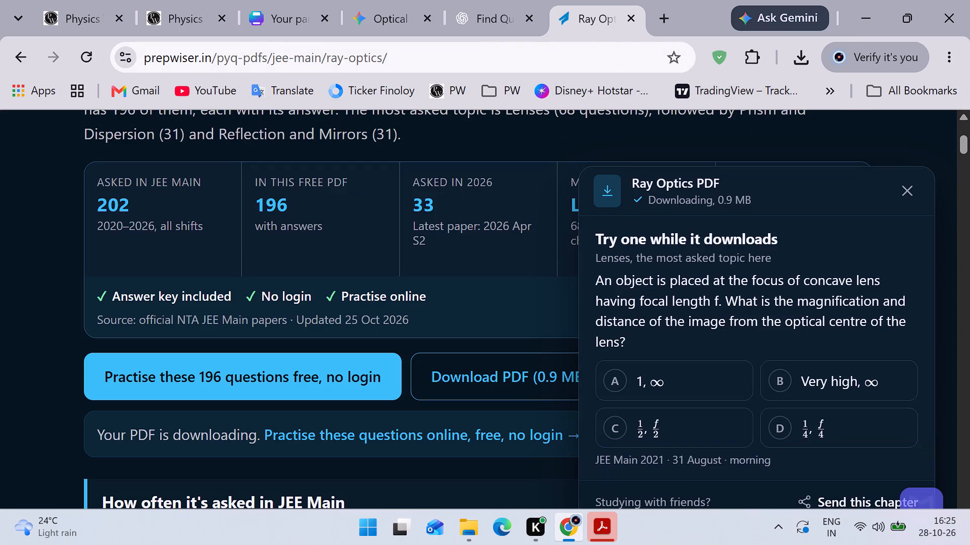
# Dismiss the download pop-up on PrepWiser's Ray Optics page and reopen the downloaded PrepWiser_Ray-Optics_JEE-Main-PYQs.pdf.
pyautogui.click(600, 18)
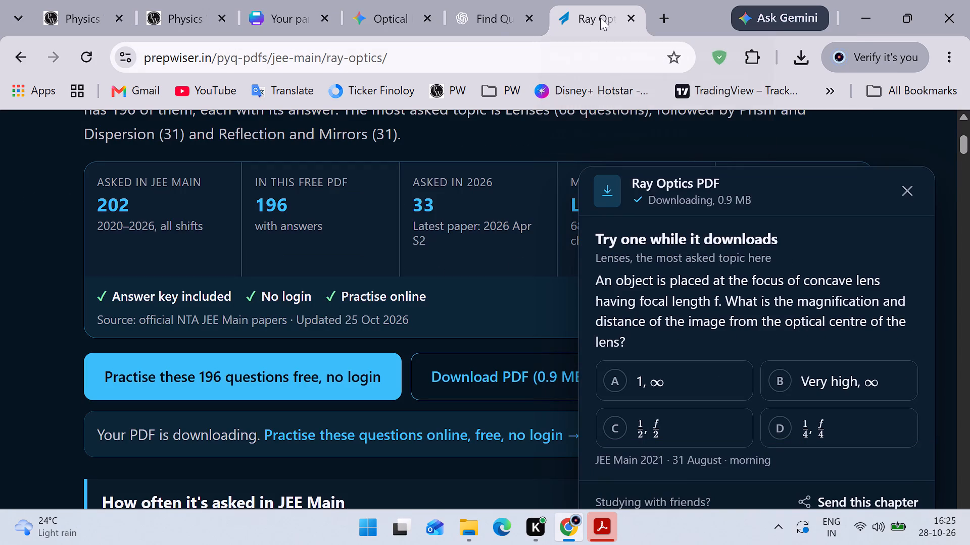
pyautogui.click(912, 186)
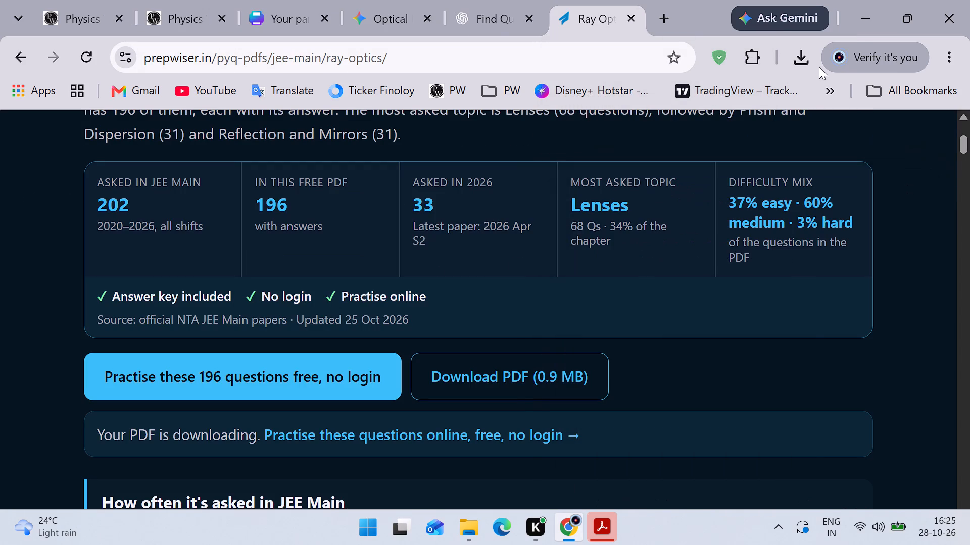
pyautogui.click(799, 48)
pyautogui.click(690, 137)
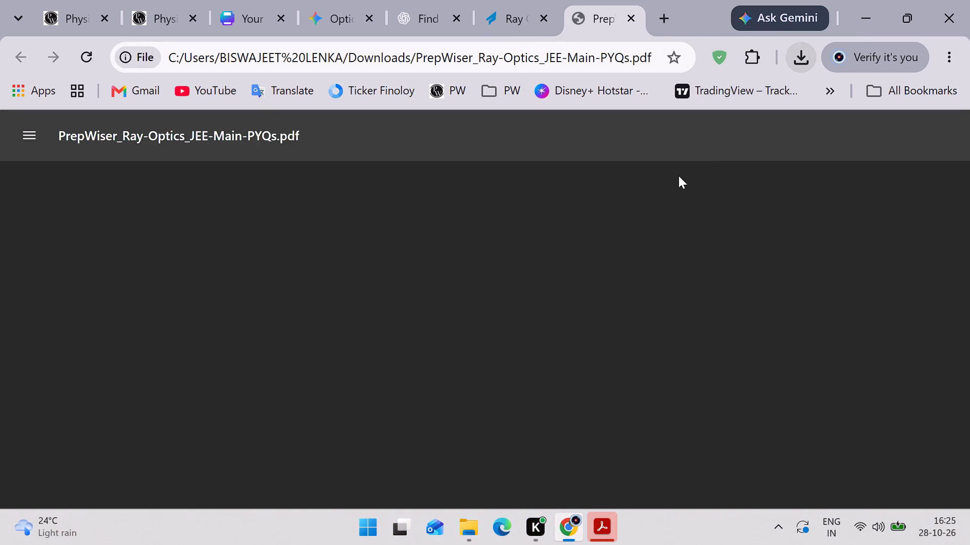
# Find Q128 about two parallel mirrors on page 22 of the PDF and copy its step-by-step solution link text.
pyautogui.scroll(-4, 683, 275)
pyautogui.scroll(-3, 655, 315)
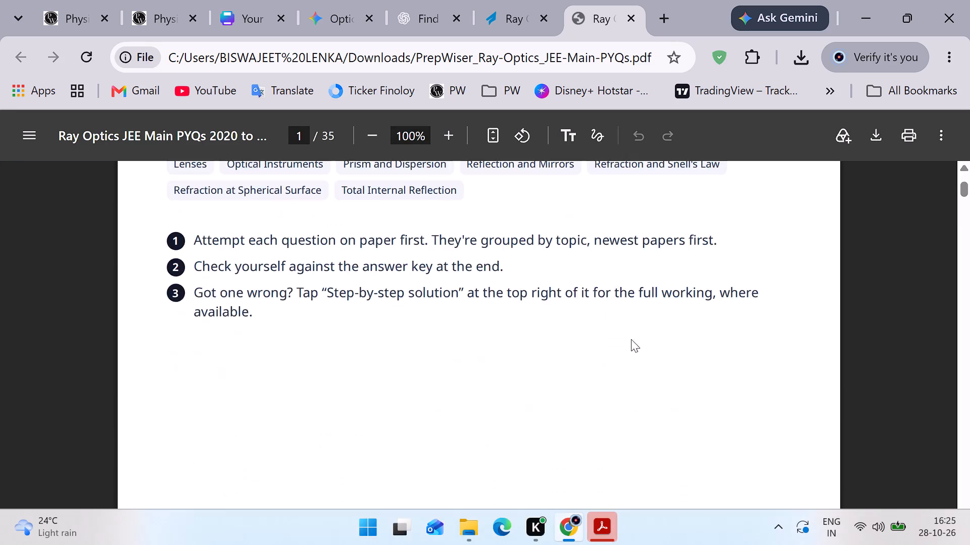
pyautogui.scroll(-15, 627, 345)
pyautogui.scroll(-9, 654, 336)
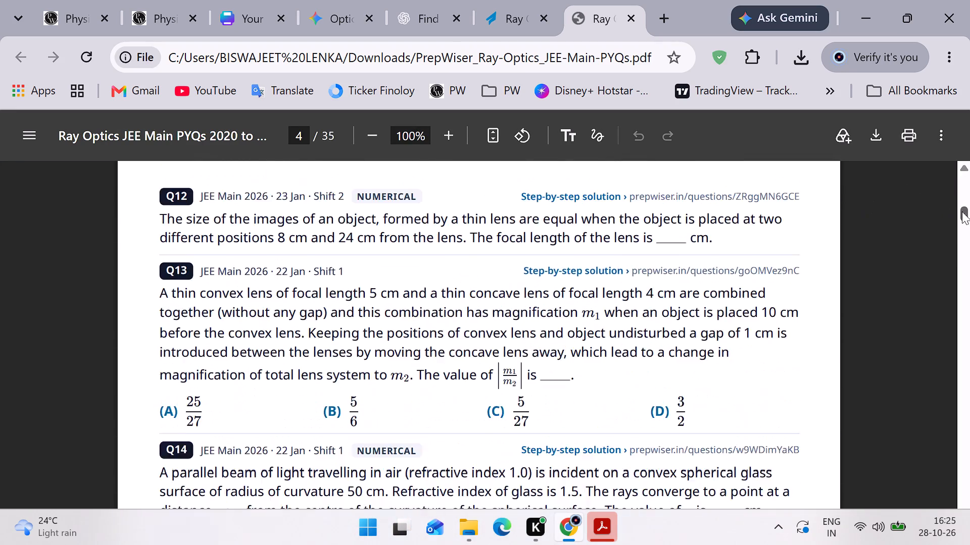
pyautogui.moveTo(965, 211); pyautogui.dragTo(945, 294)
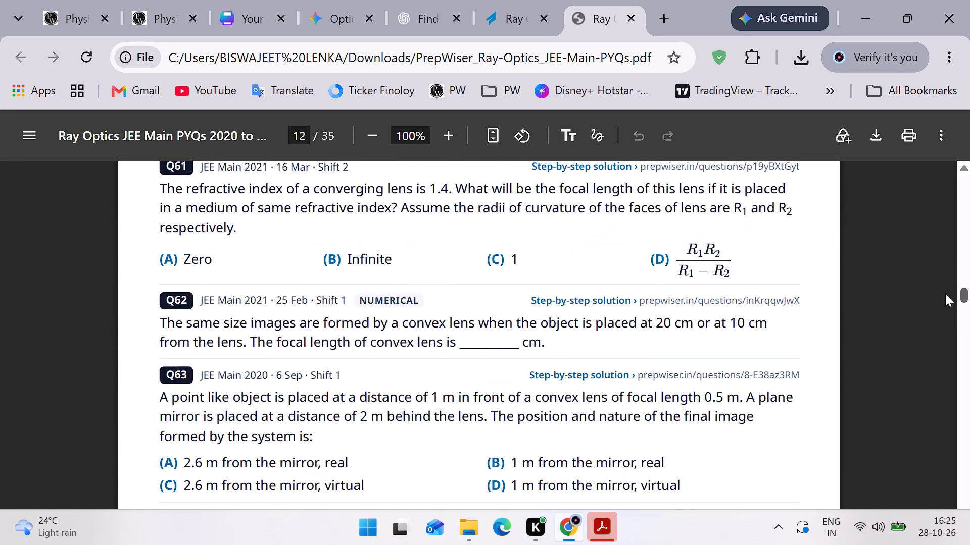
pyautogui.moveTo(945, 294); pyautogui.dragTo(934, 358)
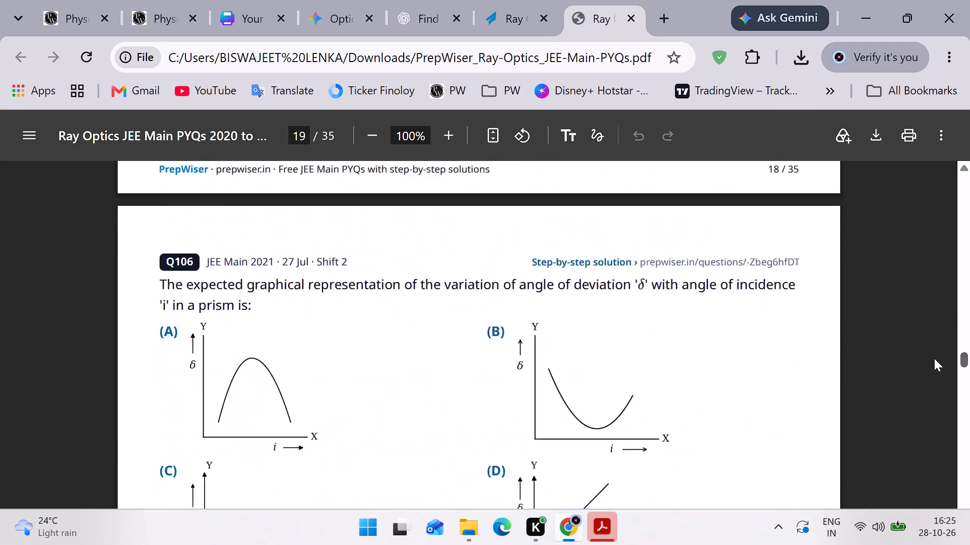
pyautogui.moveTo(934, 358); pyautogui.dragTo(935, 371)
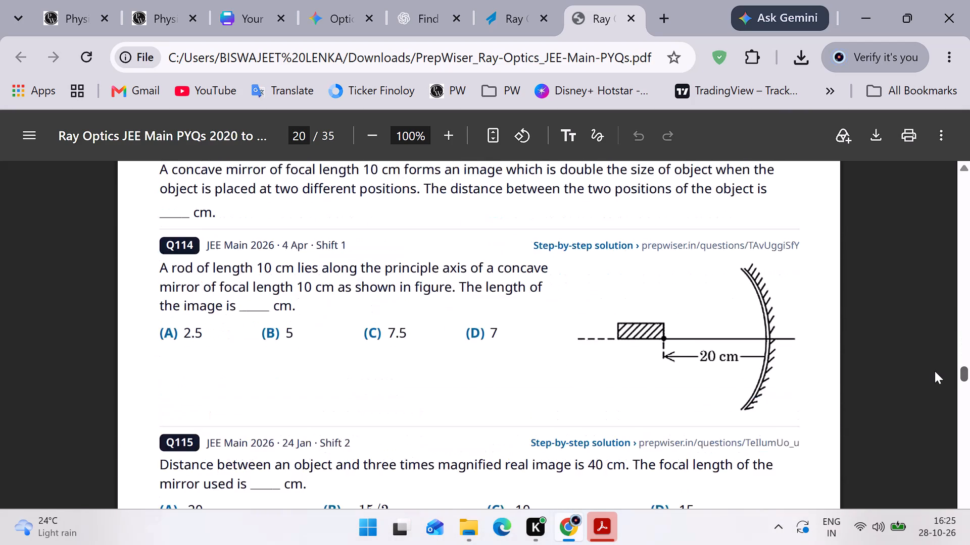
pyautogui.moveTo(935, 371); pyautogui.dragTo(938, 377)
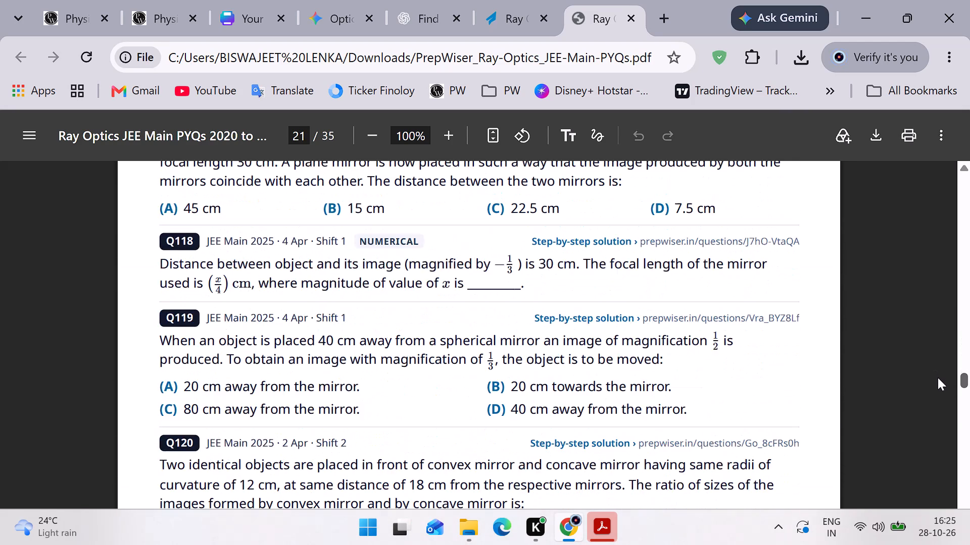
pyautogui.moveTo(938, 377); pyautogui.dragTo(938, 378)
pyautogui.scroll(-4, 837, 329)
pyautogui.scroll(-7, 773, 333)
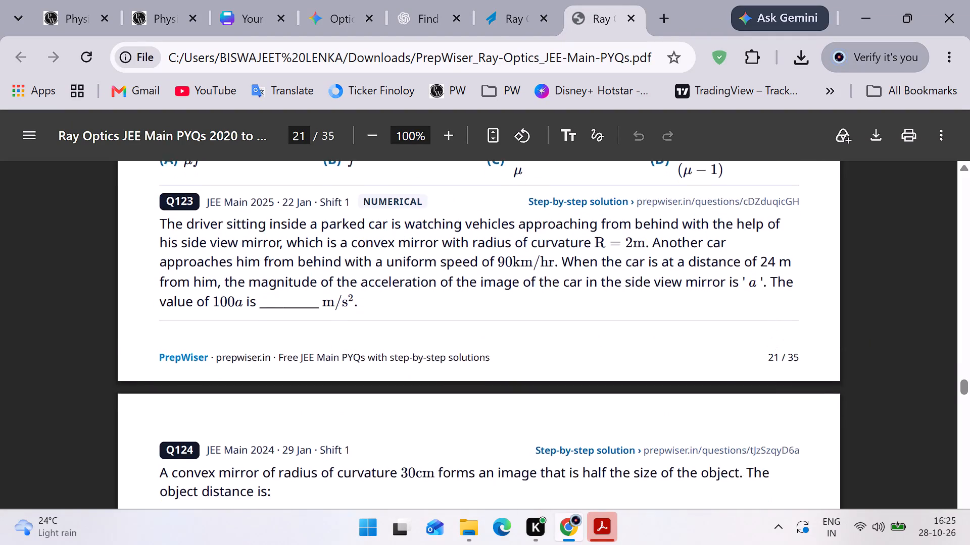
pyautogui.scroll(-7, 772, 333)
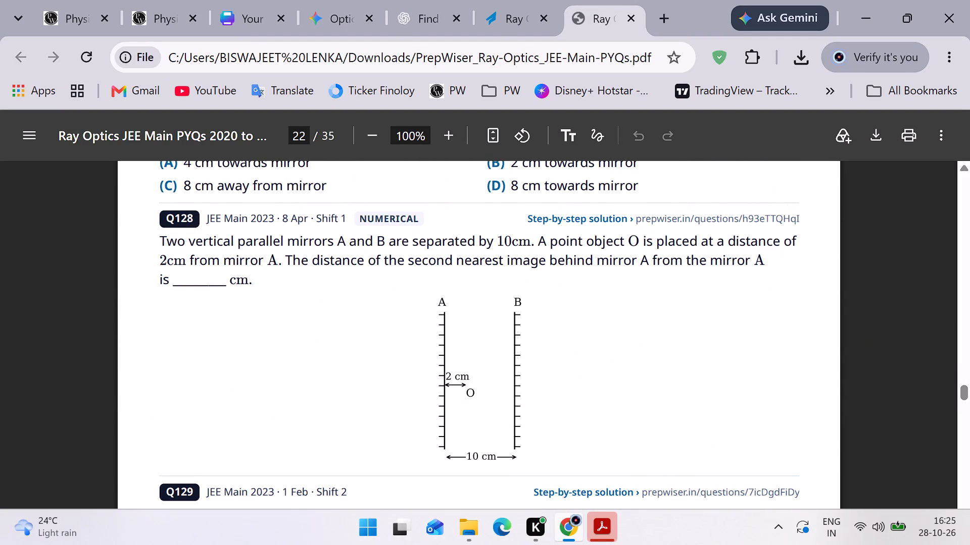
pyautogui.moveTo(510, 239); pyautogui.dragTo(532, 214)
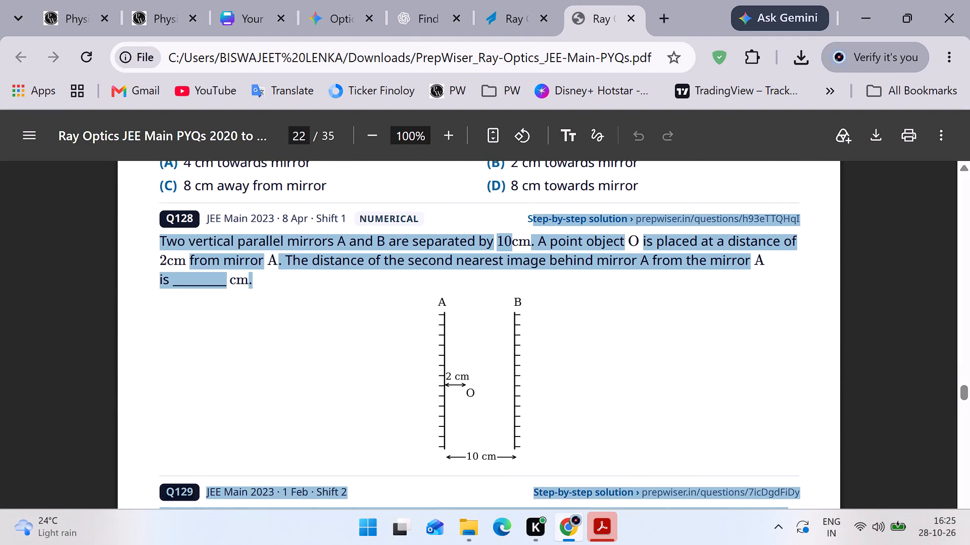
pyautogui.moveTo(532, 214); pyautogui.dragTo(525, 215)
pyautogui.click(454, 211)
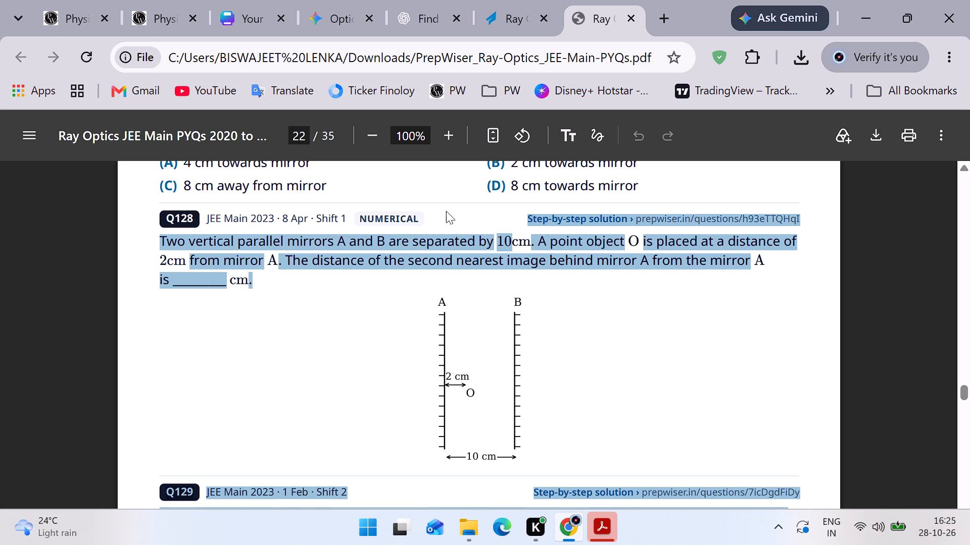
pyautogui.moveTo(394, 217); pyautogui.dragTo(668, 221)
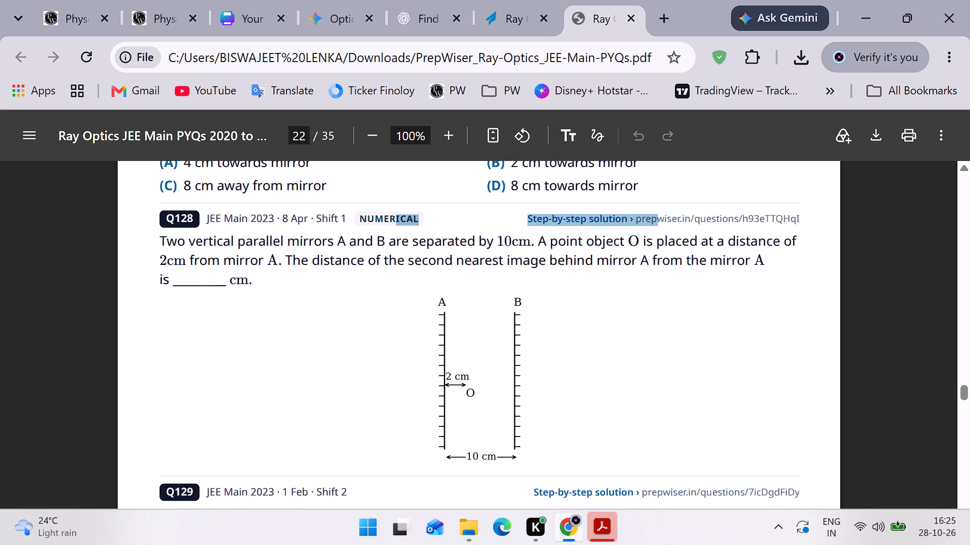
pyautogui.moveTo(668, 221); pyautogui.dragTo(803, 216)
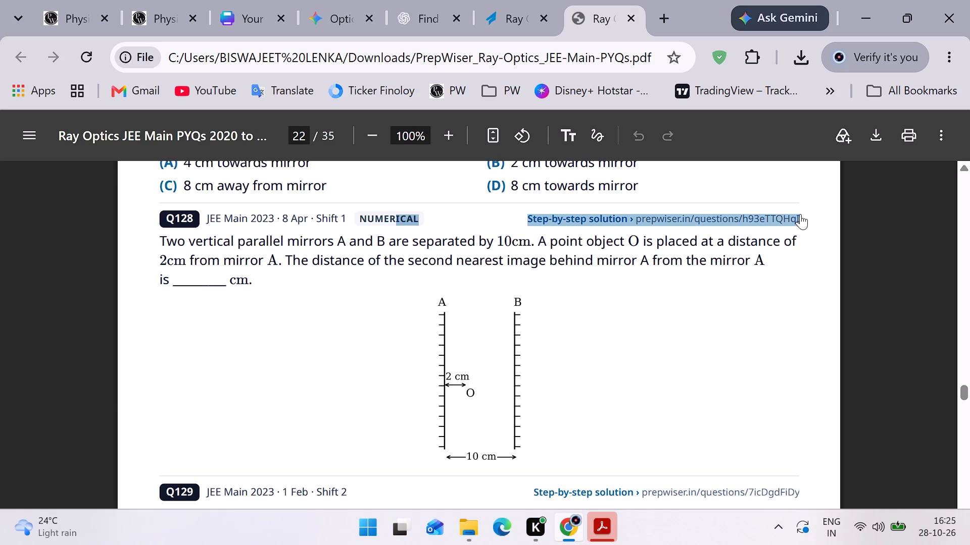
pyautogui.hotkey('ctrl', 'c')
# In the Canva design, add body text reading "Step-by-step solution › prepwiser.in/questions/h93eTTQHqI", removing the stray "ICAL" from the copied text.
pyautogui.click(260, 19)
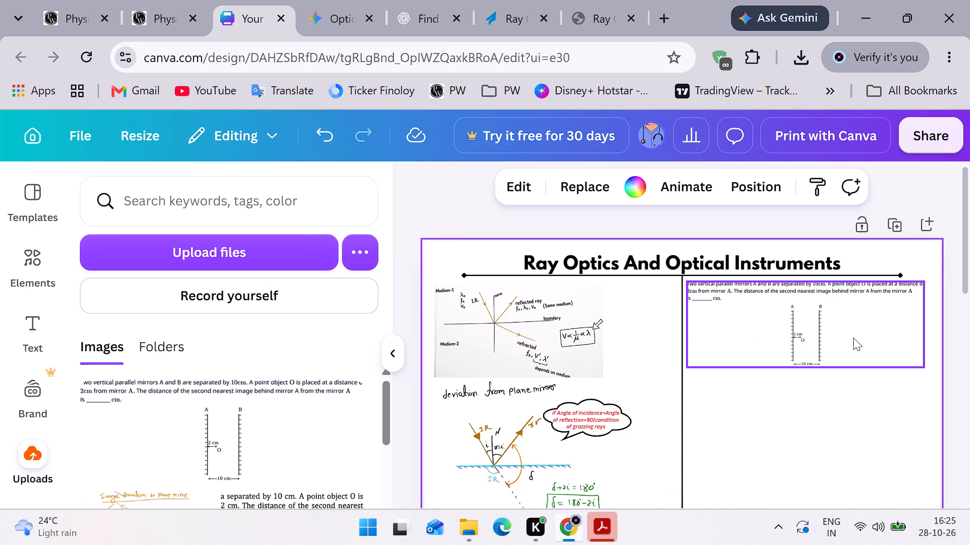
pyautogui.click(26, 330)
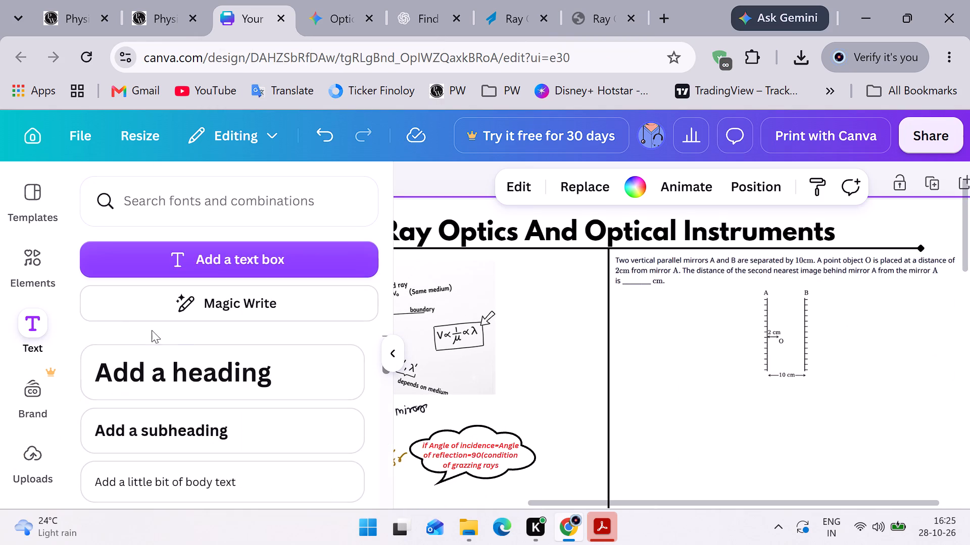
pyautogui.scroll(-1, 230, 441)
pyautogui.click(221, 456)
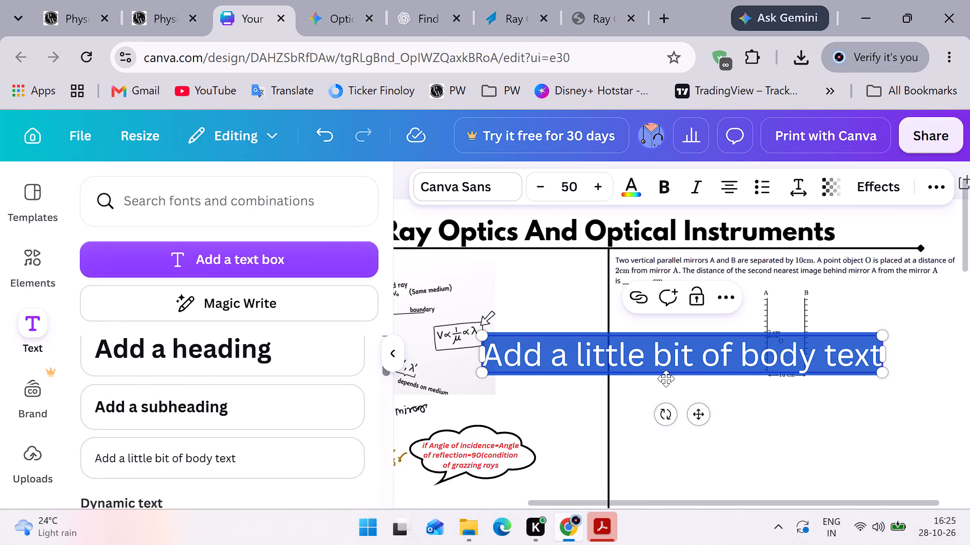
pyautogui.press('BackSpace')
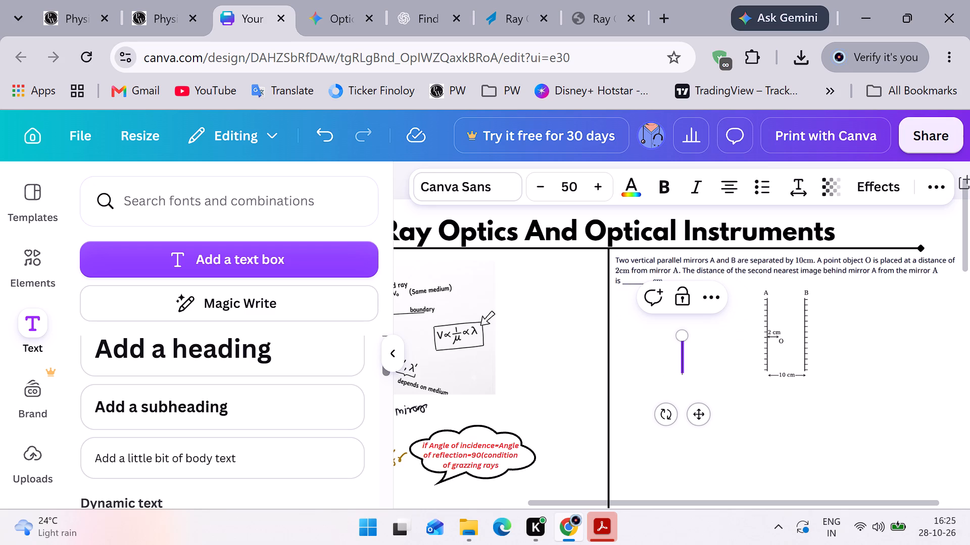
pyautogui.hotkey('ctrl', 'v')
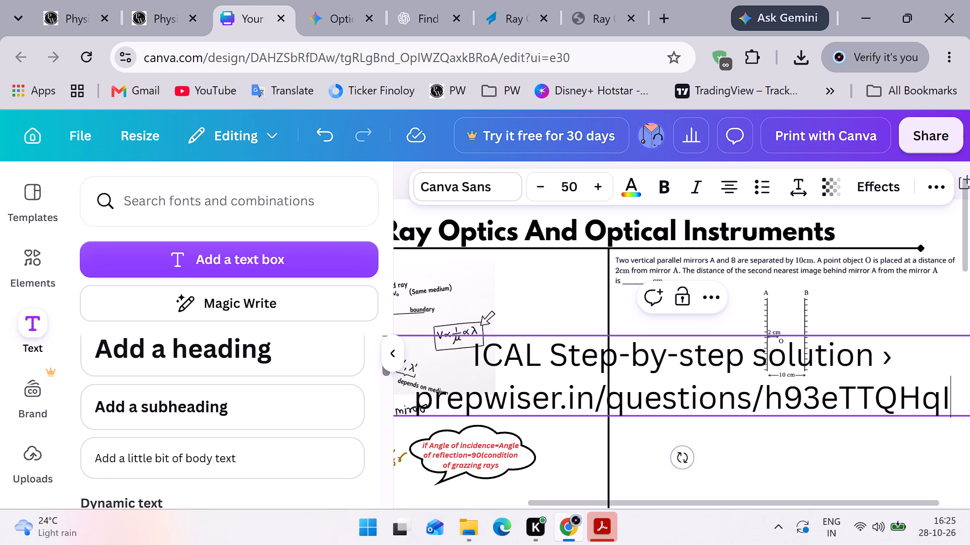
pyautogui.click(546, 351)
pyautogui.press('BackSpace')
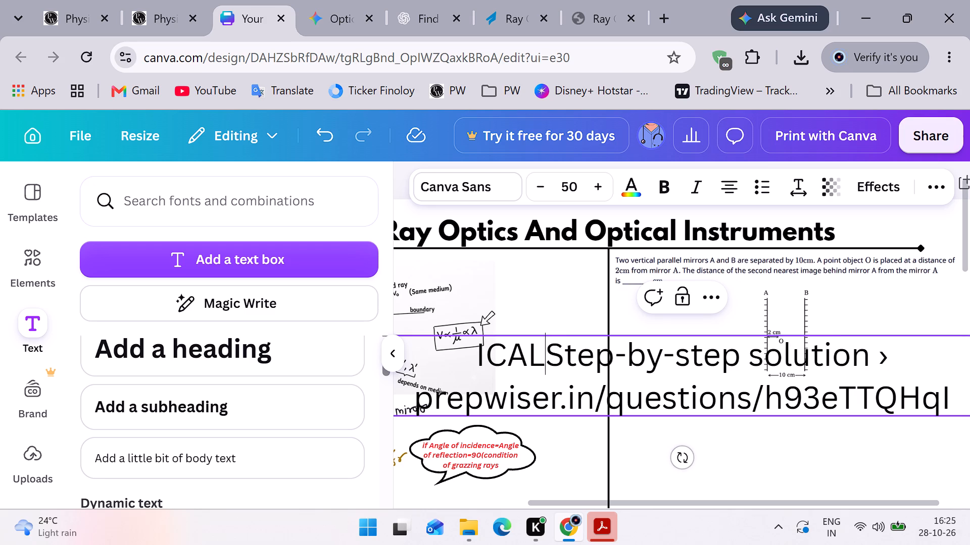
pyautogui.press('BackSpace')
pyautogui.press('BackSpace')
pyautogui.press('BackSpace')
pyautogui.press('BackSpace')
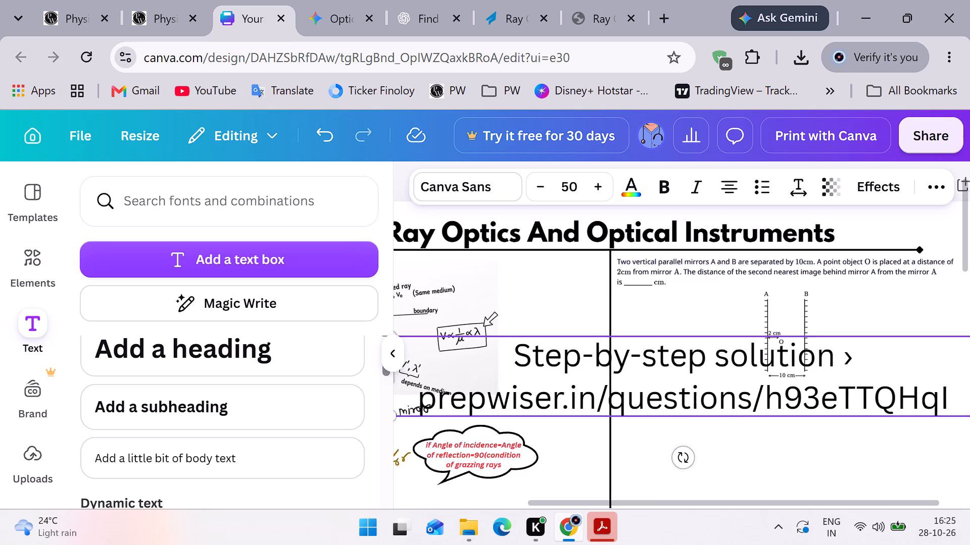
# Shrink the step-by-step solution text to about size 12.3 and move it beside mirror B of the parallel mirrors diagram.
pyautogui.moveTo(950, 411); pyautogui.dragTo(922, 402)
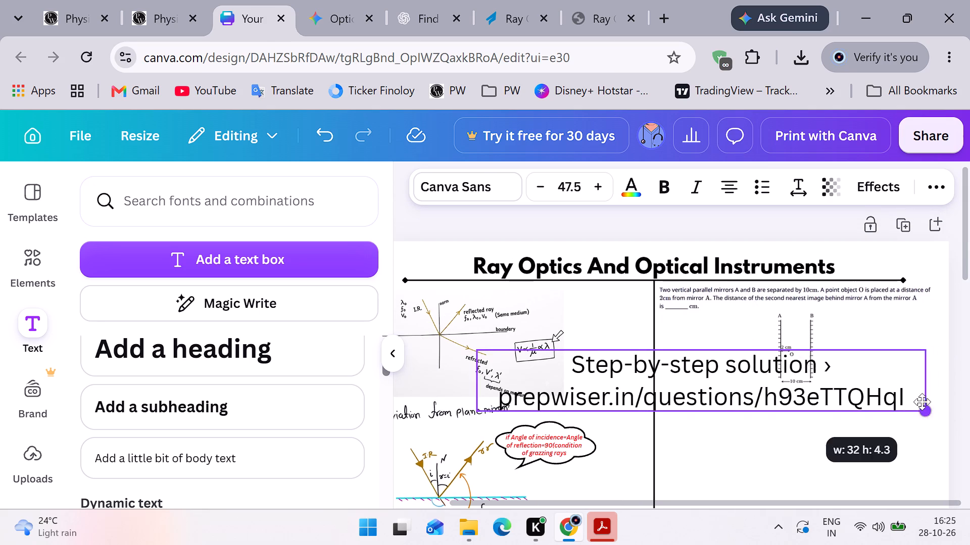
pyautogui.moveTo(922, 402); pyautogui.dragTo(875, 374)
pyautogui.moveTo(862, 371); pyautogui.dragTo(852, 369)
pyautogui.moveTo(822, 369); pyautogui.dragTo(808, 371)
pyautogui.moveTo(869, 401); pyautogui.dragTo(602, 372)
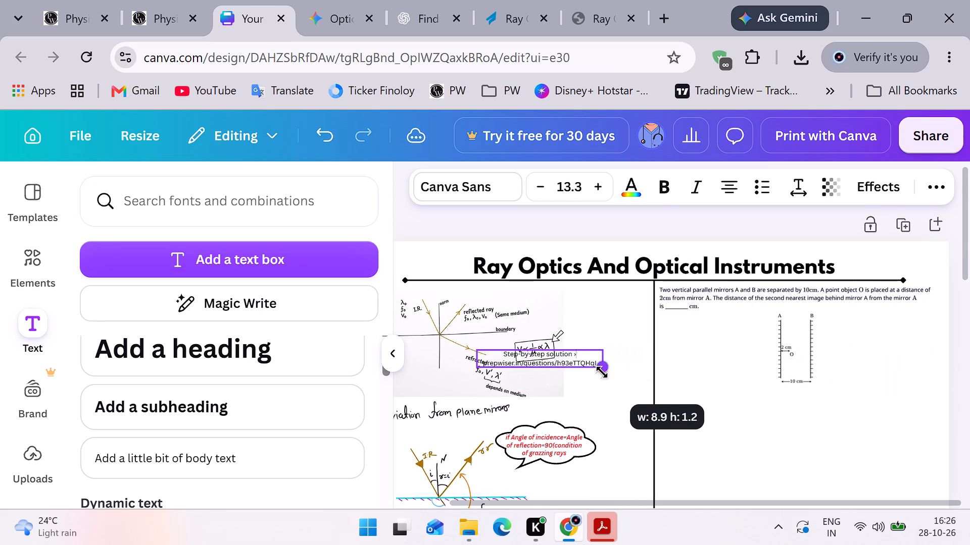
pyautogui.moveTo(602, 372); pyautogui.dragTo(593, 370)
pyautogui.moveTo(545, 357); pyautogui.dragTo(561, 357)
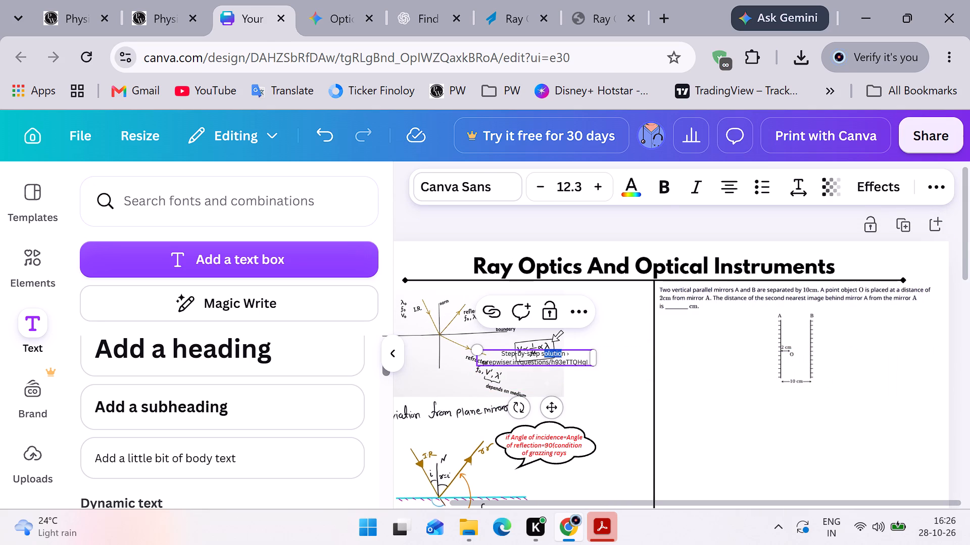
pyautogui.moveTo(553, 409); pyautogui.dragTo(799, 392)
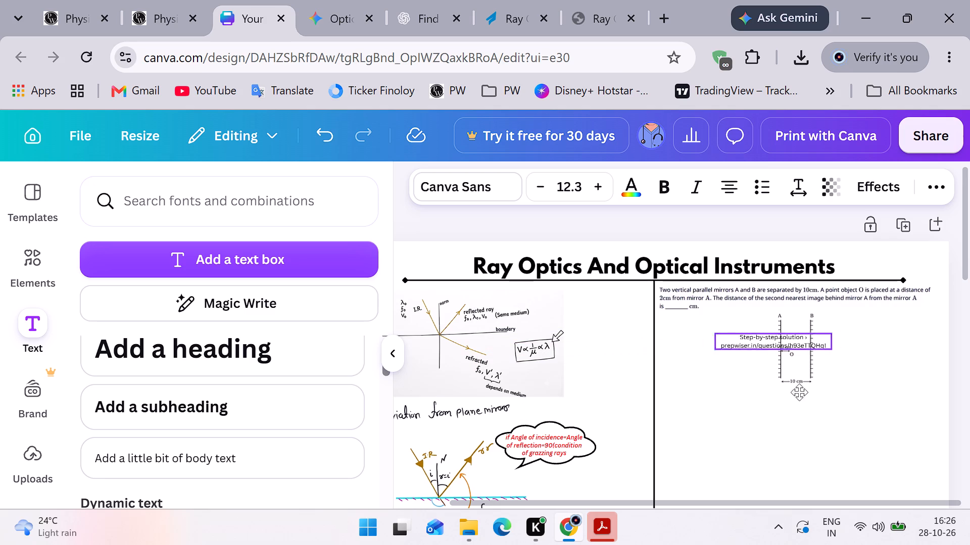
pyautogui.moveTo(799, 392); pyautogui.dragTo(899, 370)
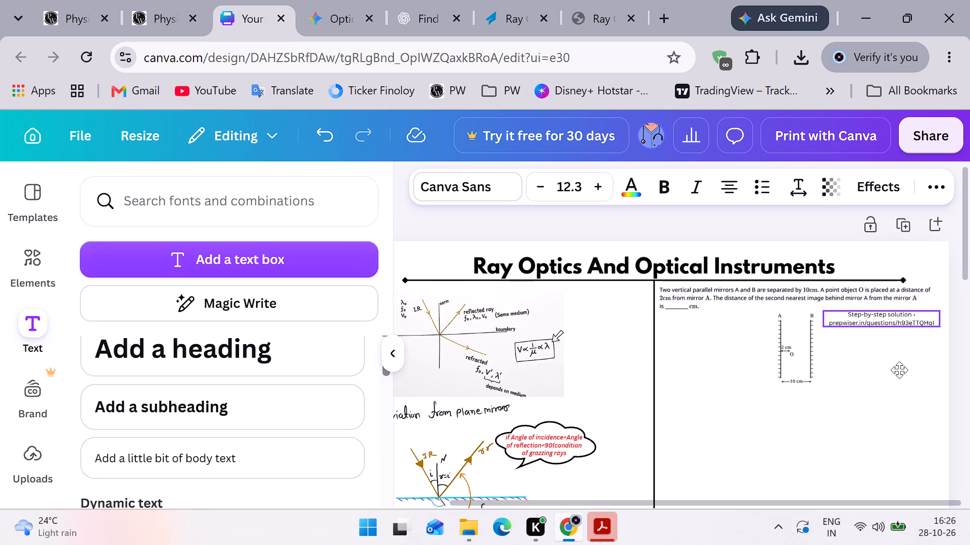
pyautogui.moveTo(899, 370); pyautogui.dragTo(899, 360)
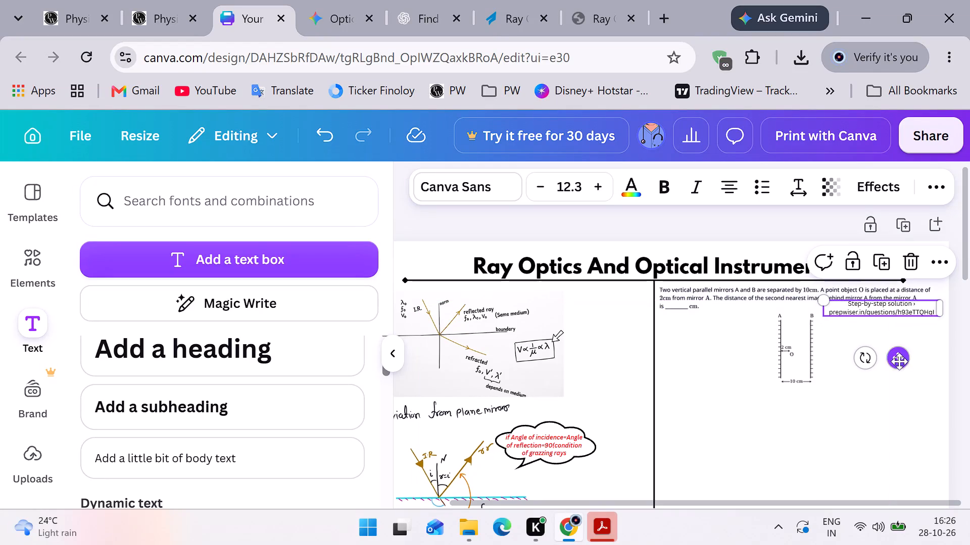
pyautogui.click(905, 421)
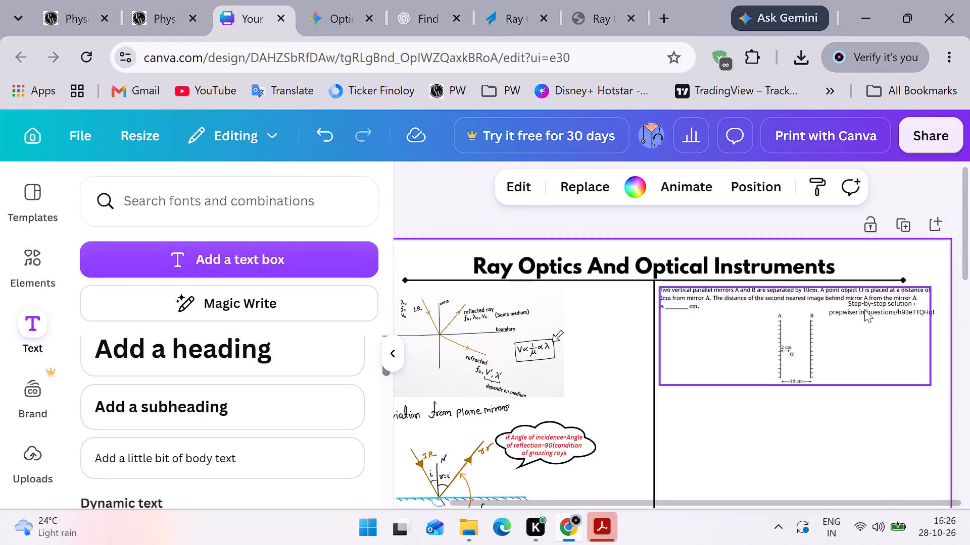
# Change the colour of the step-by-step solution text to light blue.
pyautogui.click(864, 307)
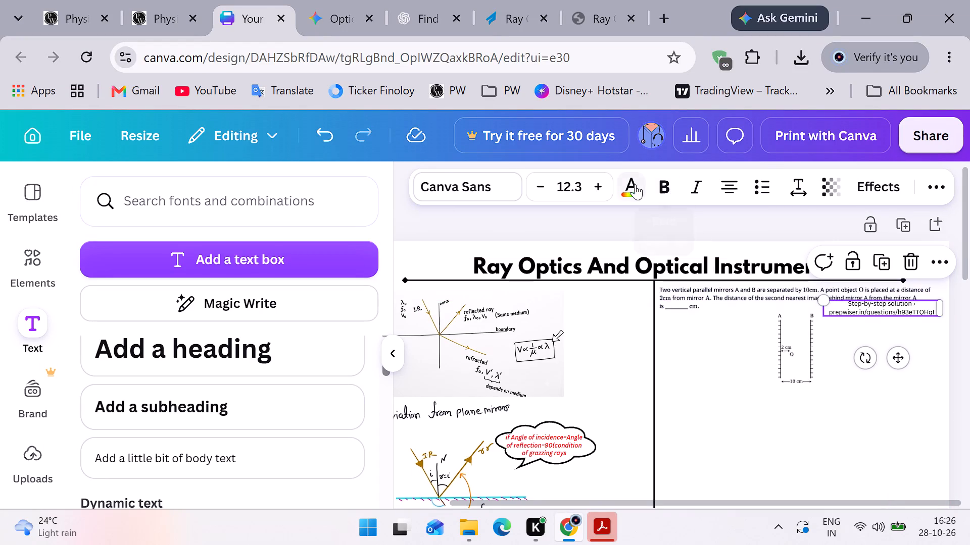
pyautogui.click(633, 183)
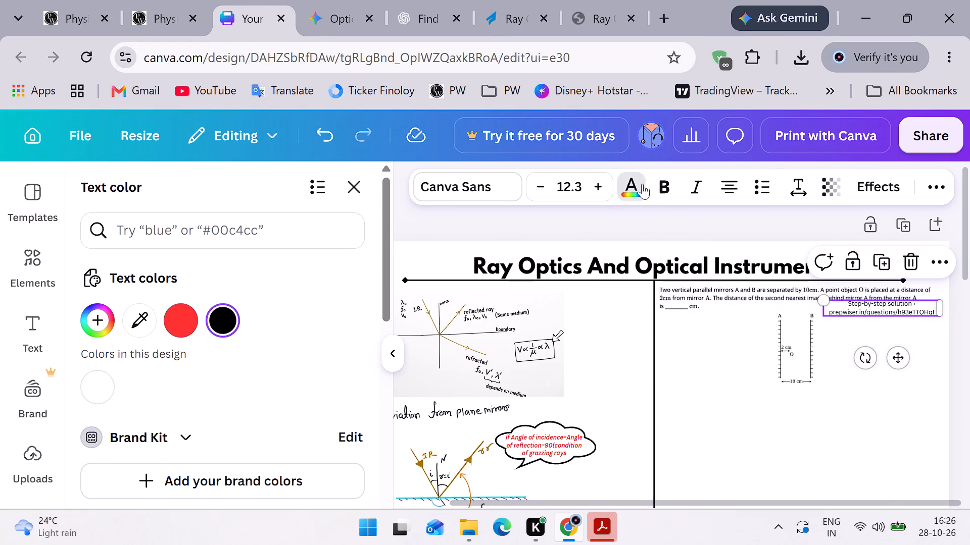
pyautogui.scroll(-6, 263, 367)
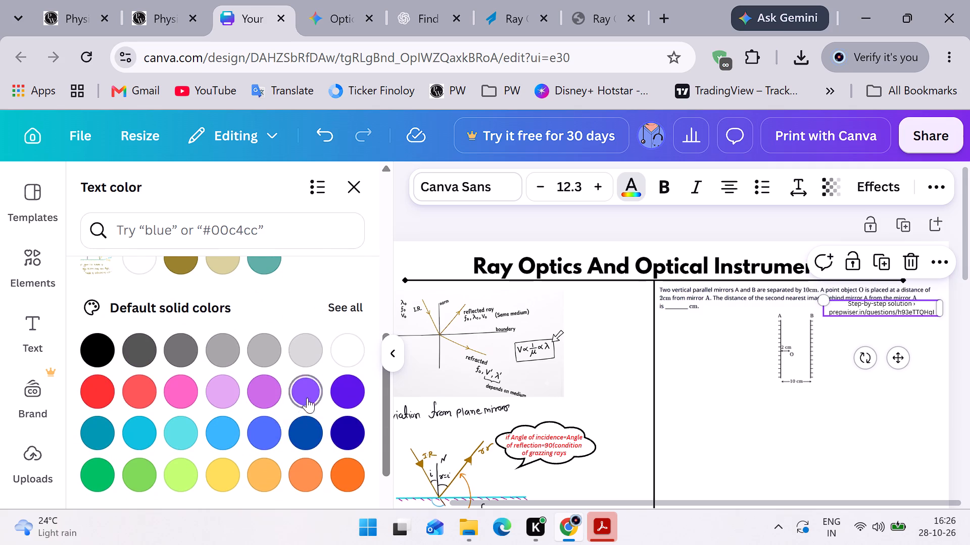
pyautogui.click(233, 427)
pyautogui.click(650, 425)
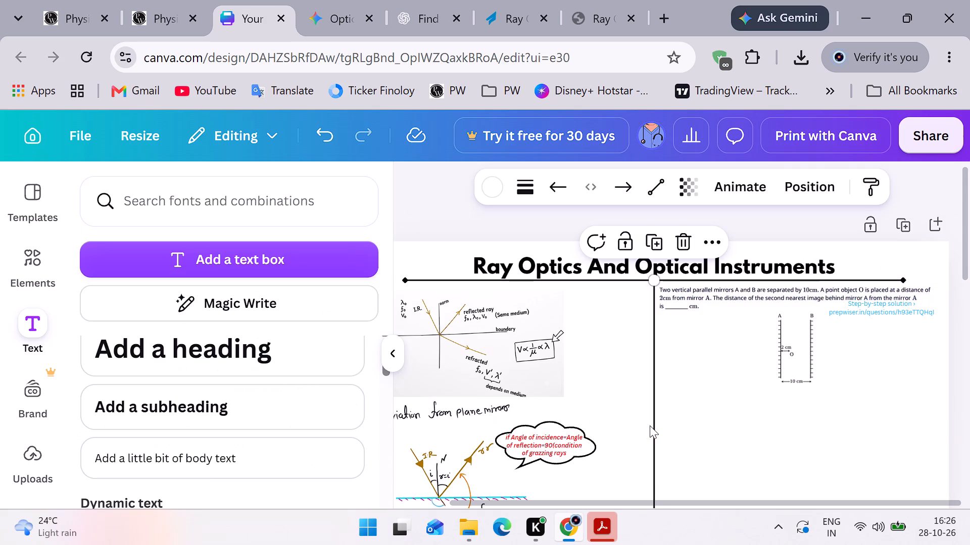
pyautogui.click(854, 307)
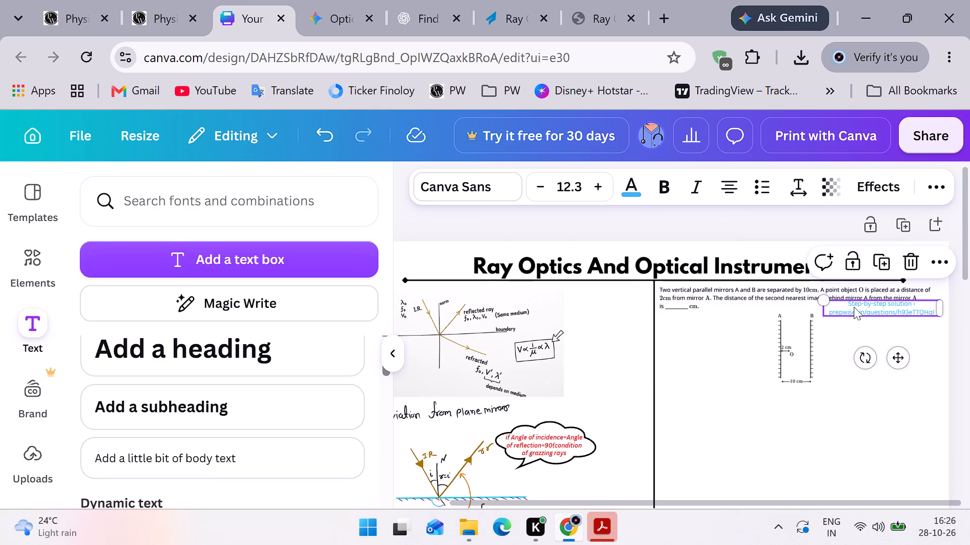
pyautogui.click(847, 459)
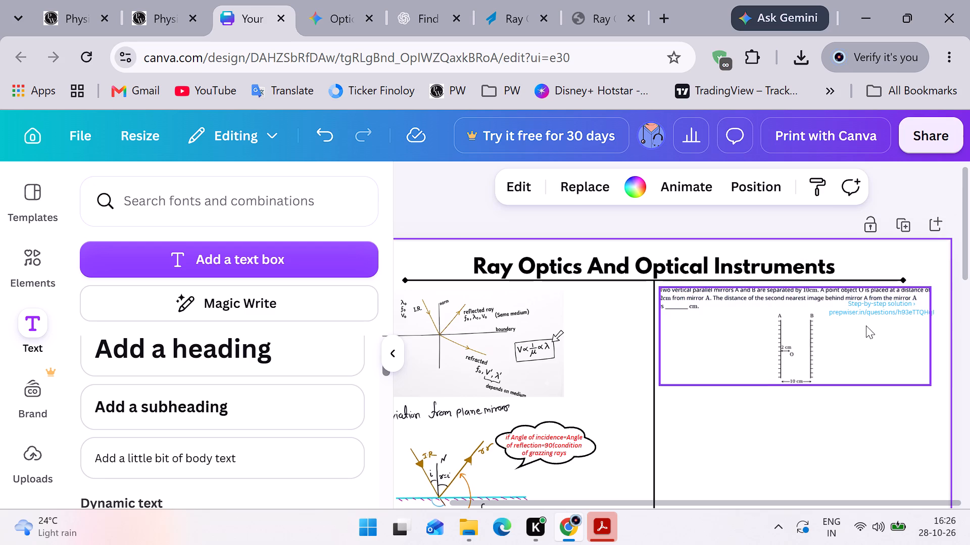
# Move the solution link text level with the diagram's 10 cm label and shrink it to about size 9.2.
pyautogui.moveTo(866, 306); pyautogui.dragTo(888, 377)
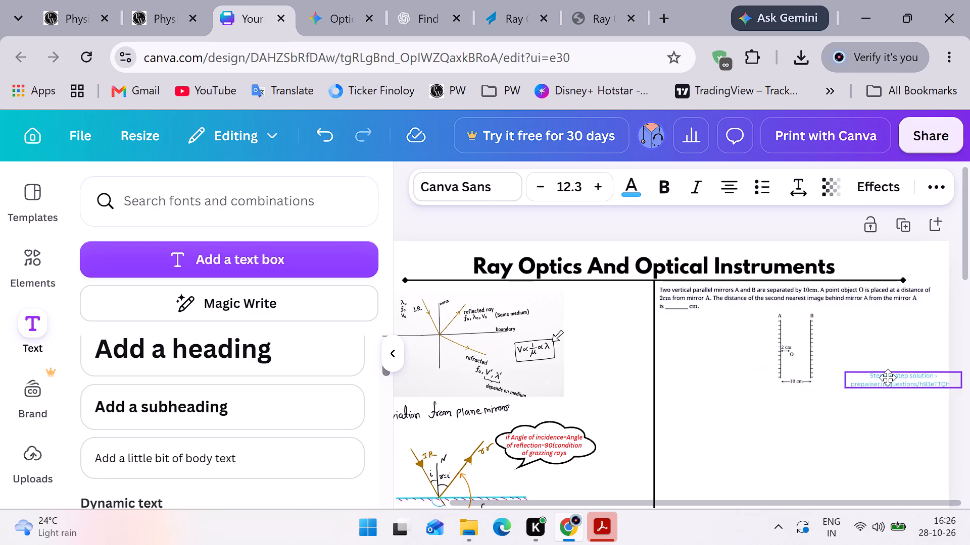
pyautogui.moveTo(888, 377); pyautogui.dragTo(861, 369)
pyautogui.click(778, 448)
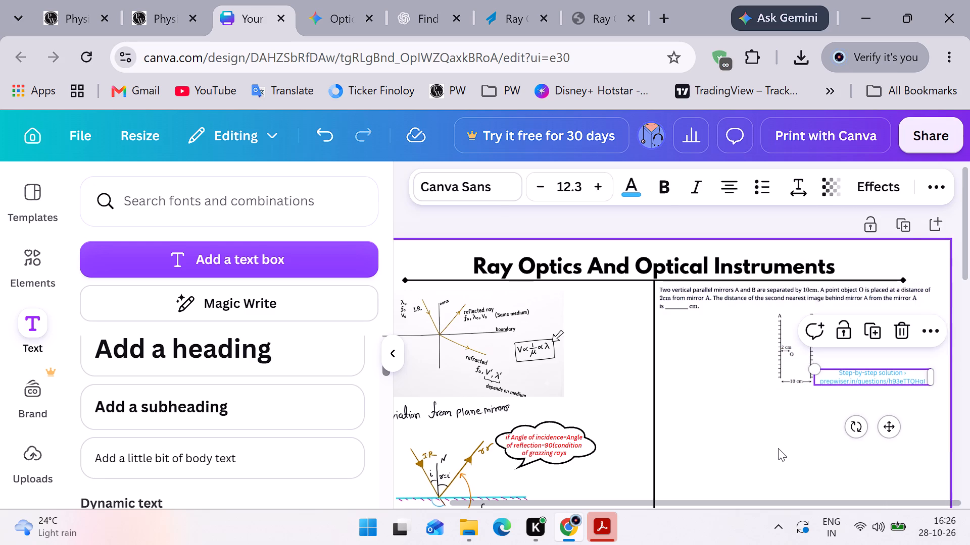
pyautogui.click(849, 371)
pyautogui.moveTo(814, 371); pyautogui.dragTo(833, 371)
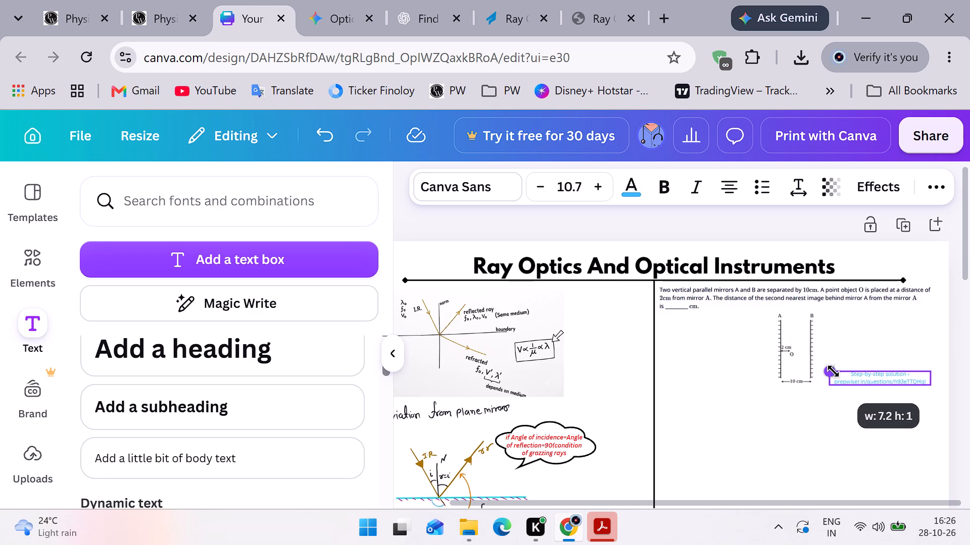
pyautogui.moveTo(833, 371); pyautogui.dragTo(844, 370)
pyautogui.click(830, 459)
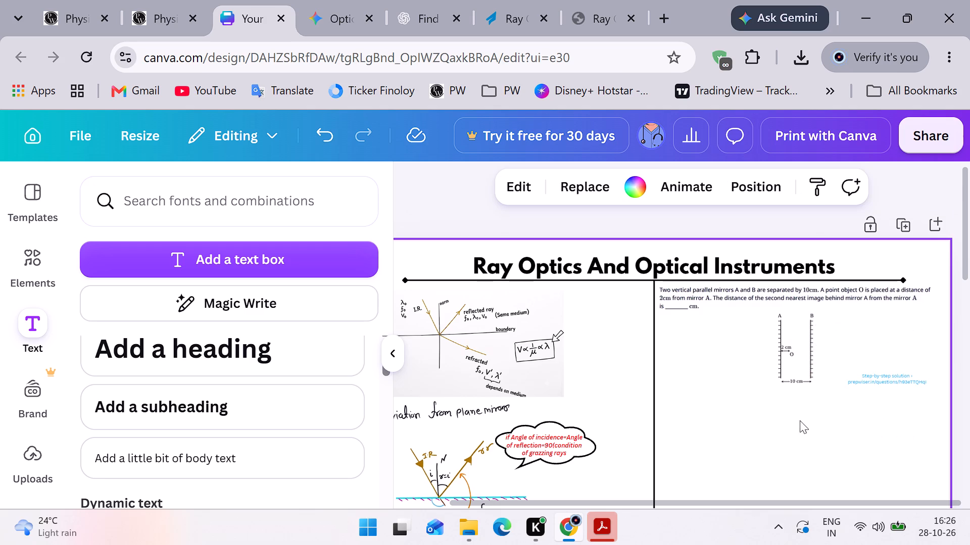
pyautogui.scroll(-2, 788, 404)
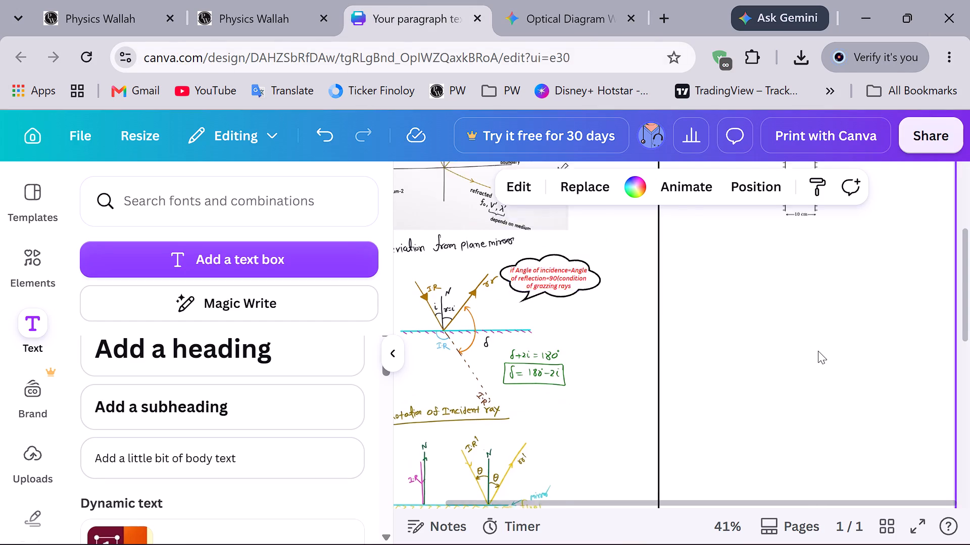
pyautogui.scroll(1, 818, 351)
pyautogui.scroll(-1, 286, 50)
# Browse the plane mirror questions in the Physics Wallah notes PDF, from page 25 to page 32.
pyautogui.click(254, 8)
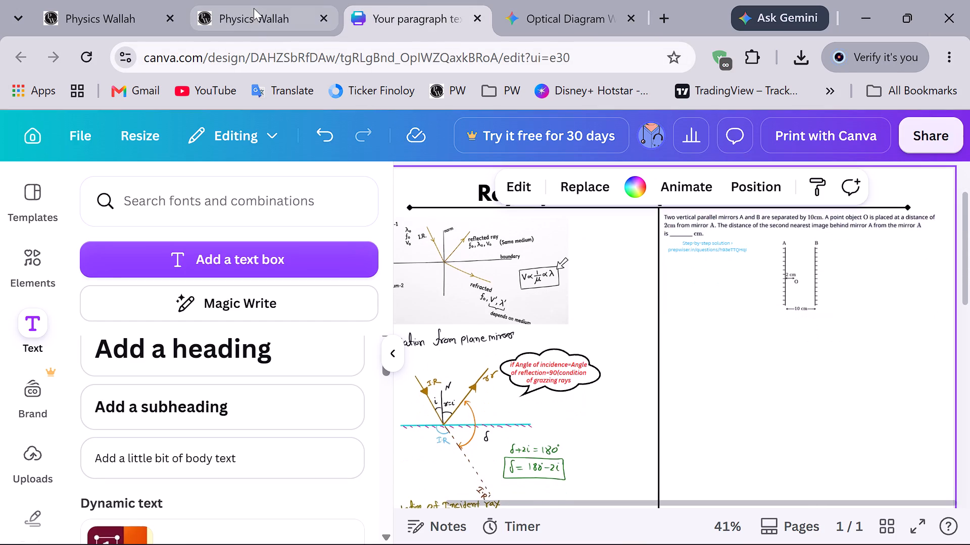
pyautogui.scroll(-3, 510, 263)
pyautogui.scroll(5, 530, 306)
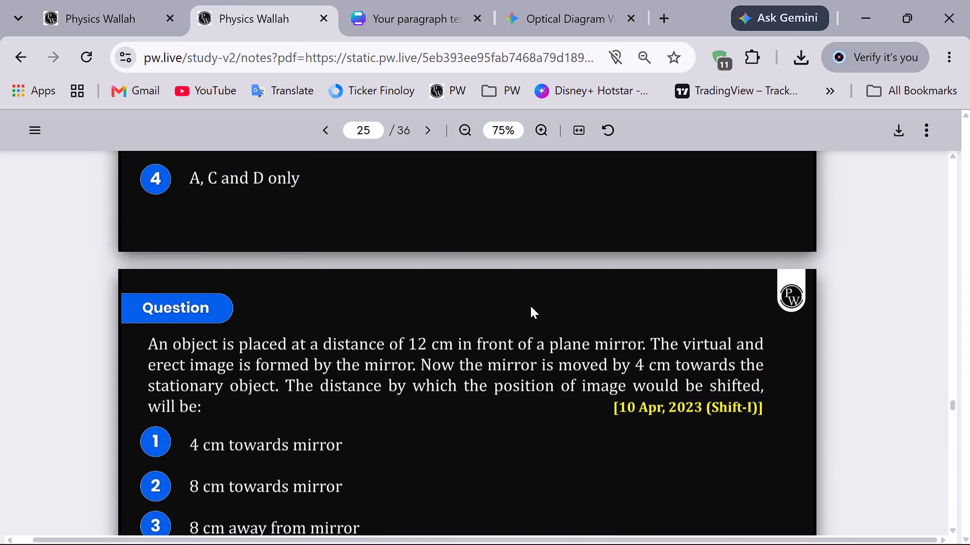
pyautogui.scroll(2, 530, 306)
pyautogui.scroll(-7, 530, 306)
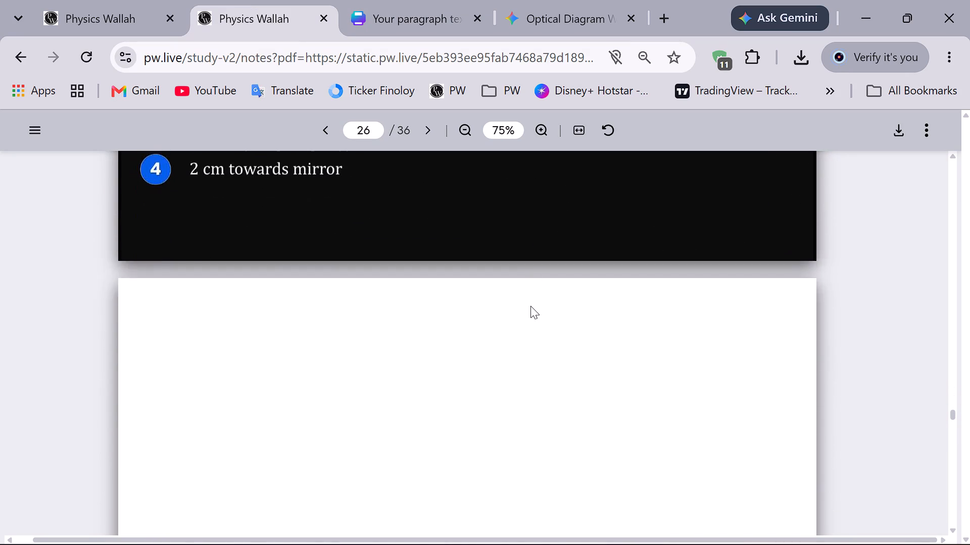
pyautogui.scroll(-18, 530, 306)
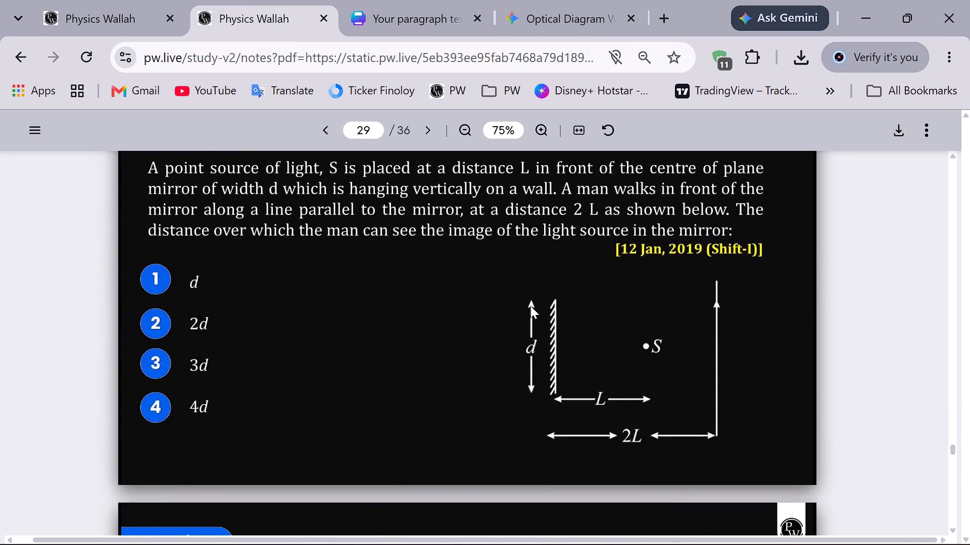
pyautogui.scroll(-11, 530, 306)
pyautogui.scroll(-4, 585, 293)
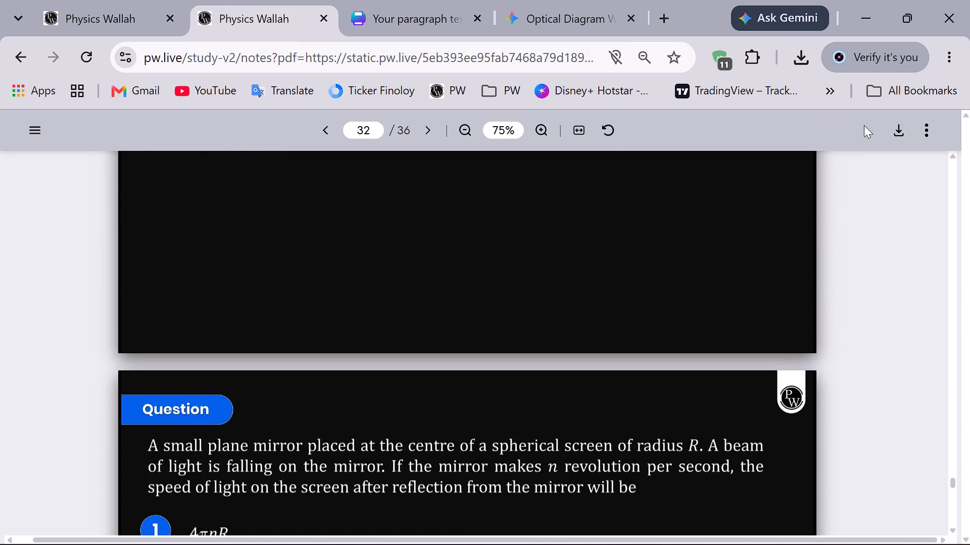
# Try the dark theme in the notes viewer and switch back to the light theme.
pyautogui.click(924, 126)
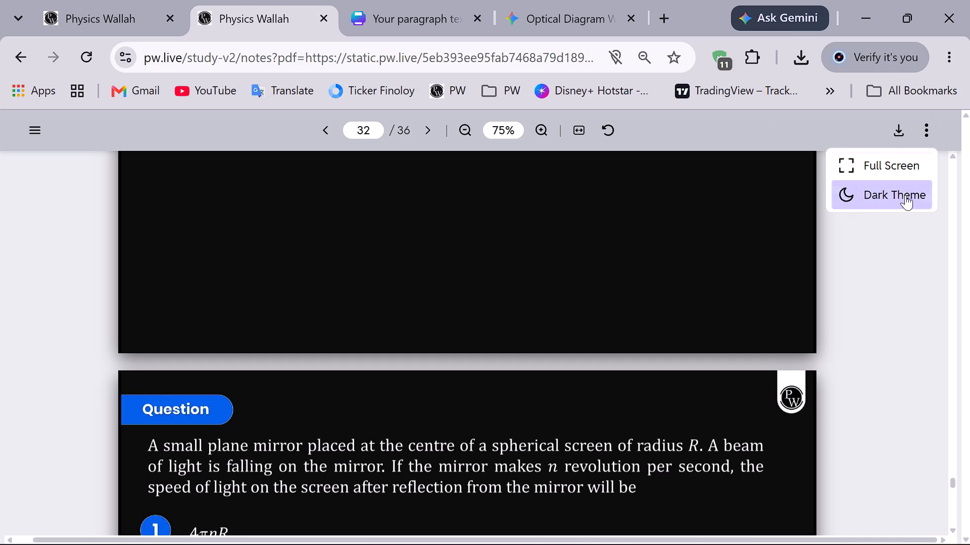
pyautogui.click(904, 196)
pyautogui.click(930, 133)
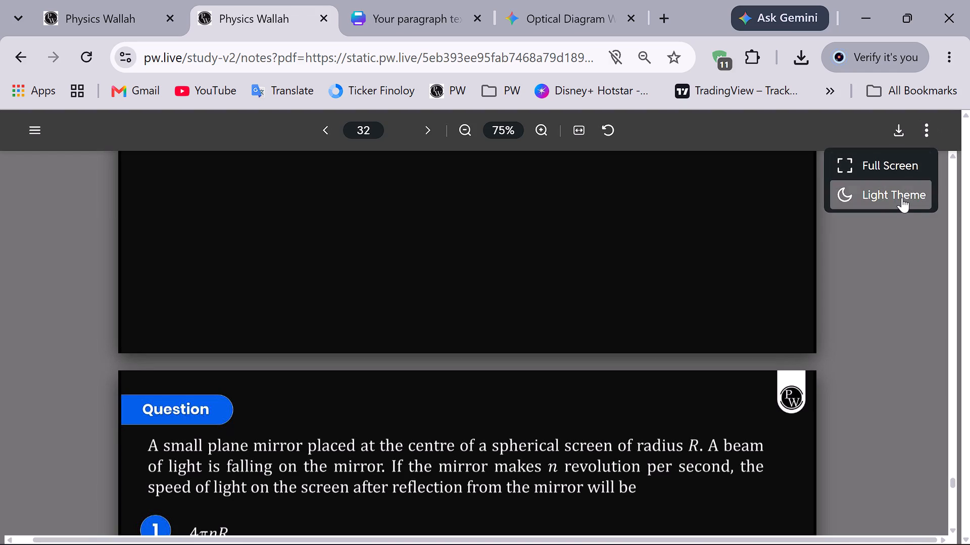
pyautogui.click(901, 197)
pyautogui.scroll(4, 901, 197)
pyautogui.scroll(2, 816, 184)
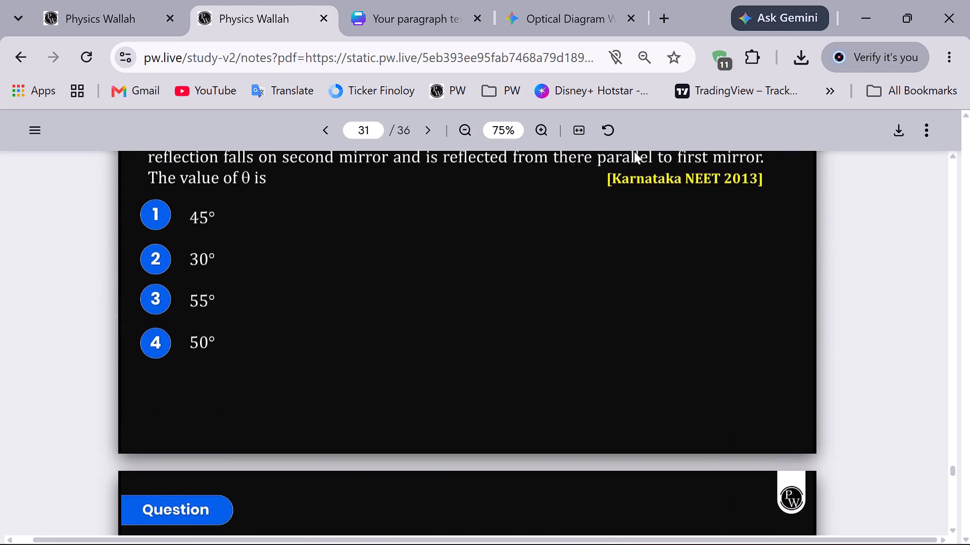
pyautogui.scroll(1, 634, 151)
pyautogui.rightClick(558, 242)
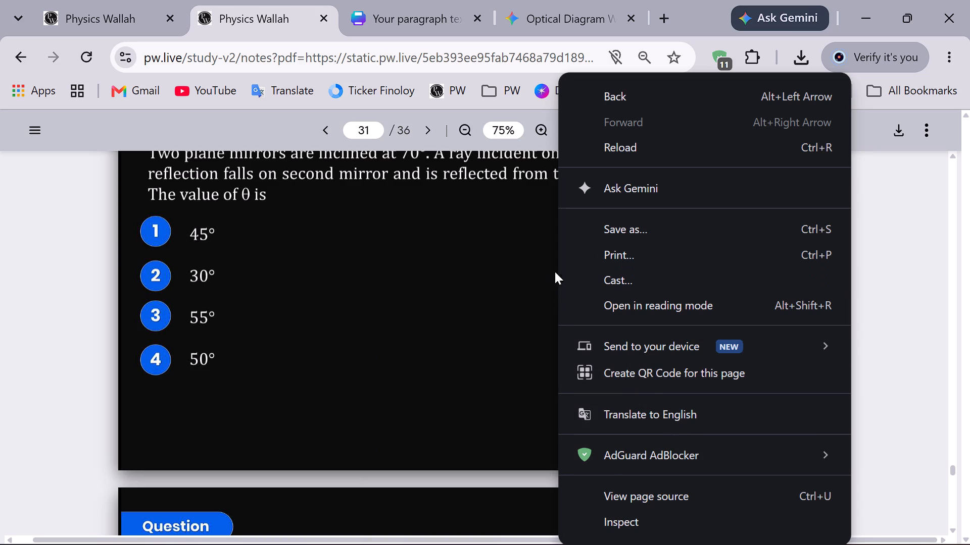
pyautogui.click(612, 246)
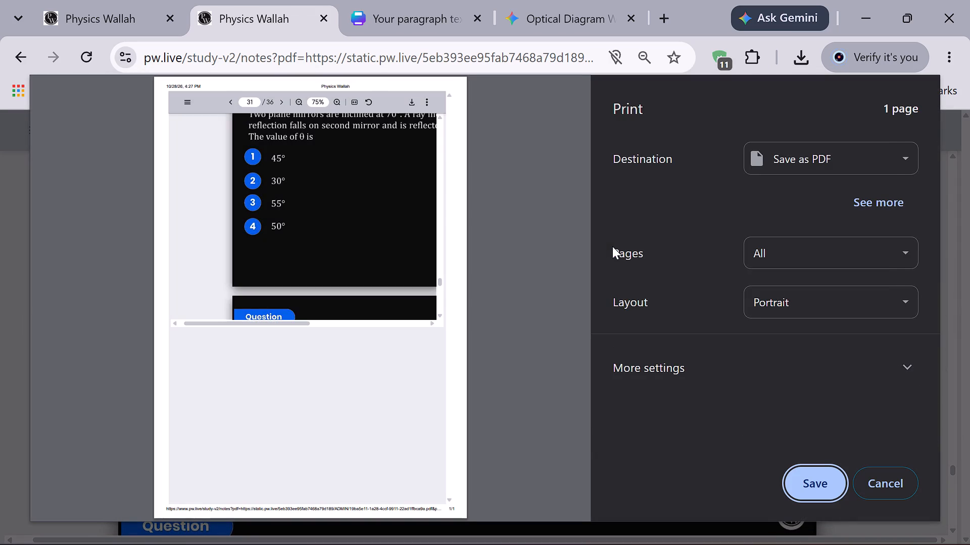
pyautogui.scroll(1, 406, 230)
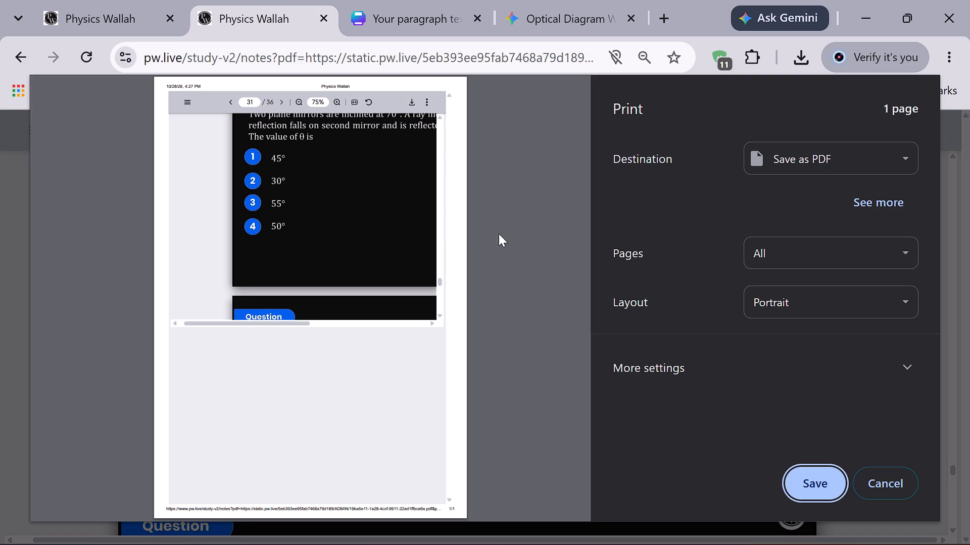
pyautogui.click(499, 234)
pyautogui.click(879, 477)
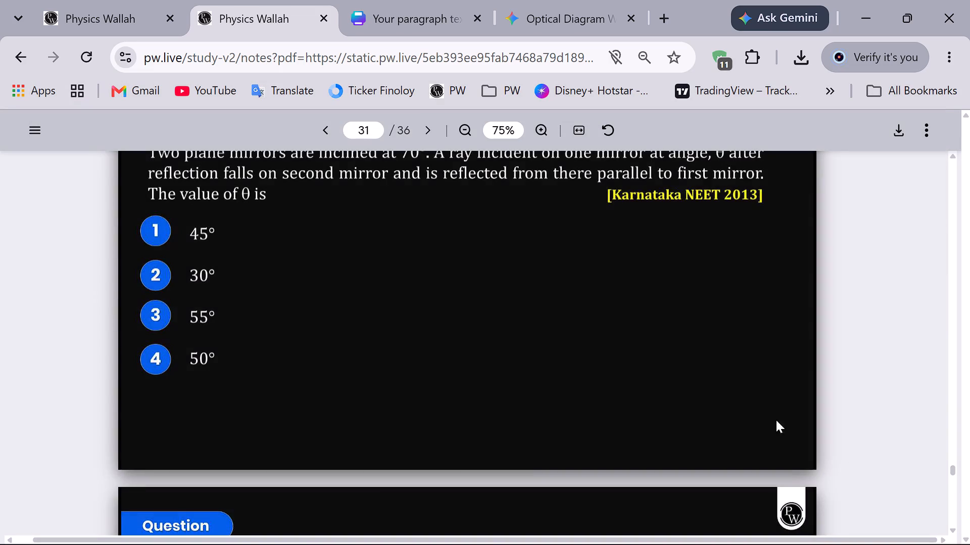
# Examine the print destinations and additional print settings for the point source question on notes page 29, leaving without saving.
pyautogui.scroll(12, 685, 389)
pyautogui.scroll(-2, 684, 388)
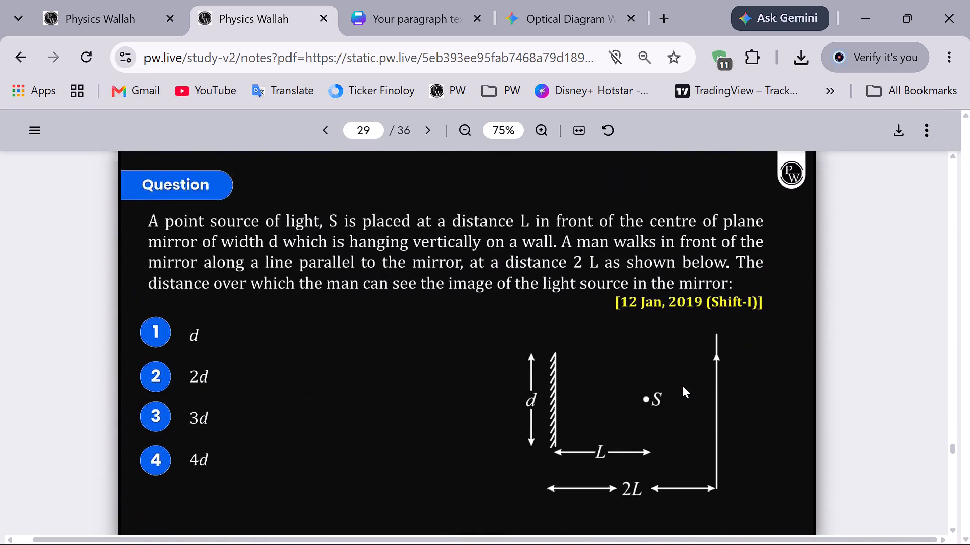
pyautogui.scroll(6, 680, 382)
pyautogui.scroll(-7, 680, 382)
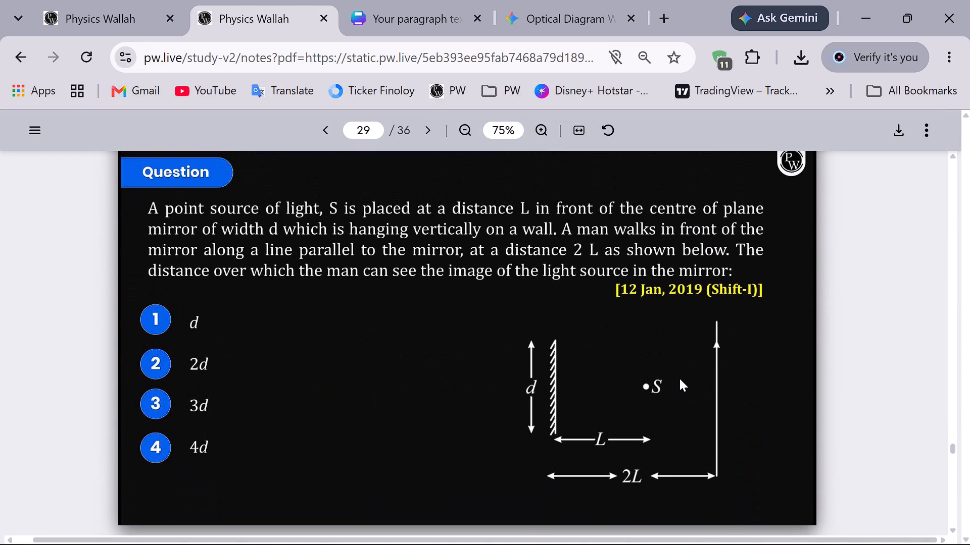
pyautogui.click(644, 354)
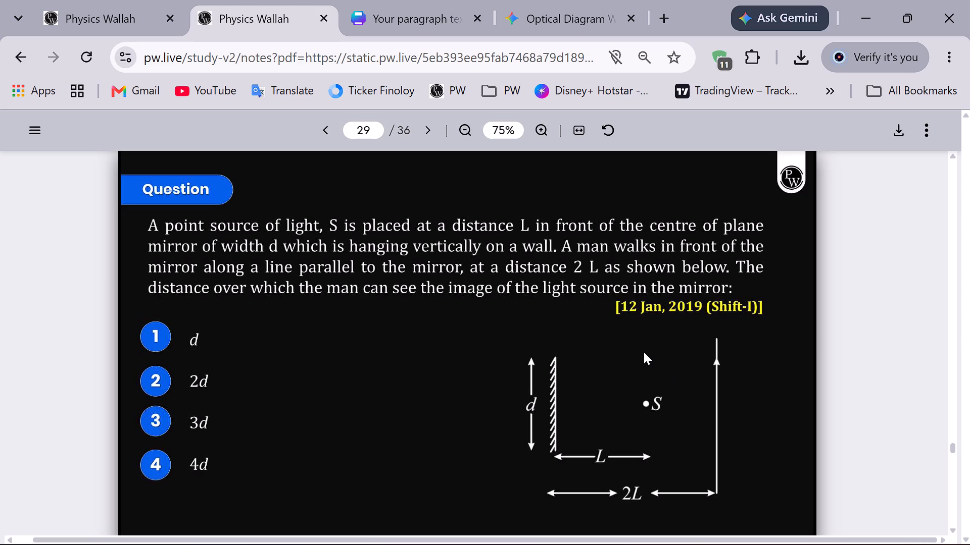
pyautogui.rightClick(644, 352)
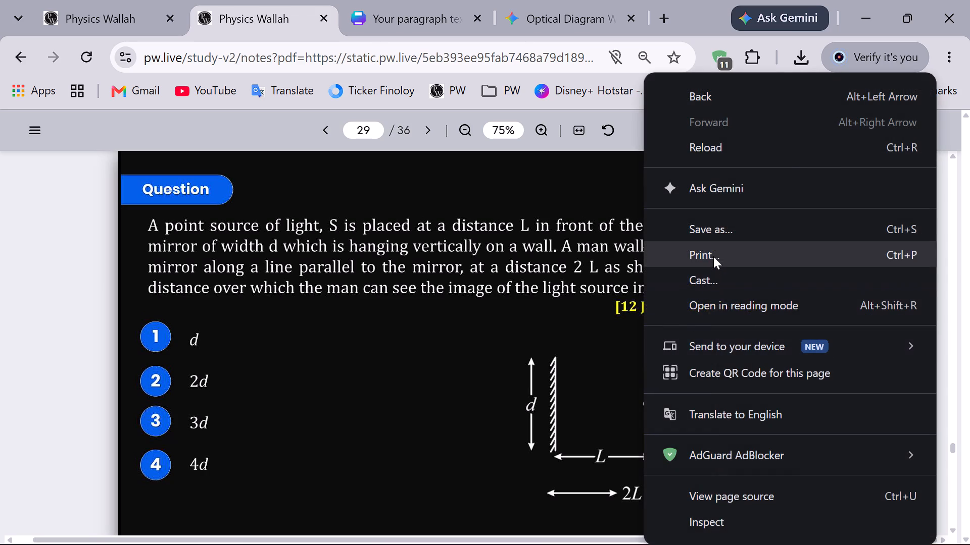
pyautogui.click(713, 256)
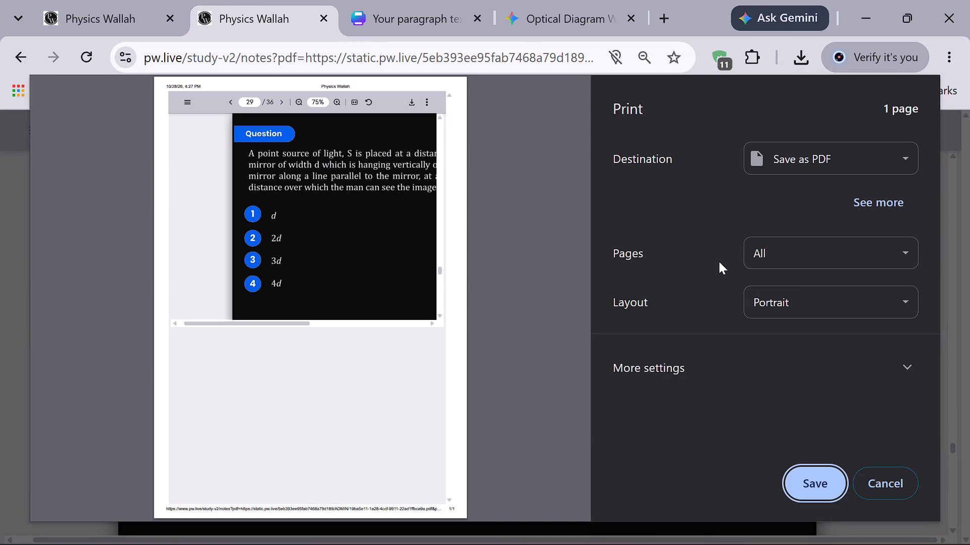
pyautogui.click(779, 315)
pyautogui.click(777, 305)
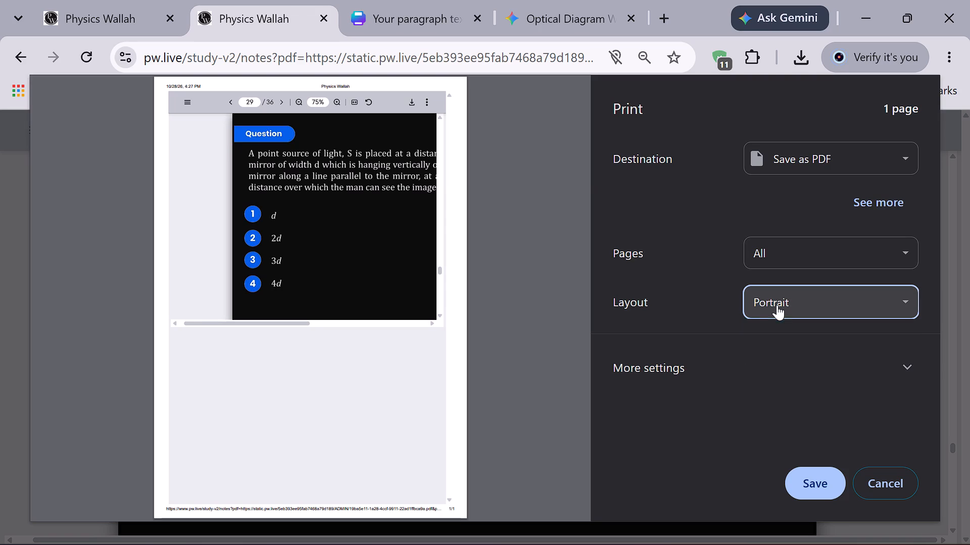
pyautogui.click(867, 203)
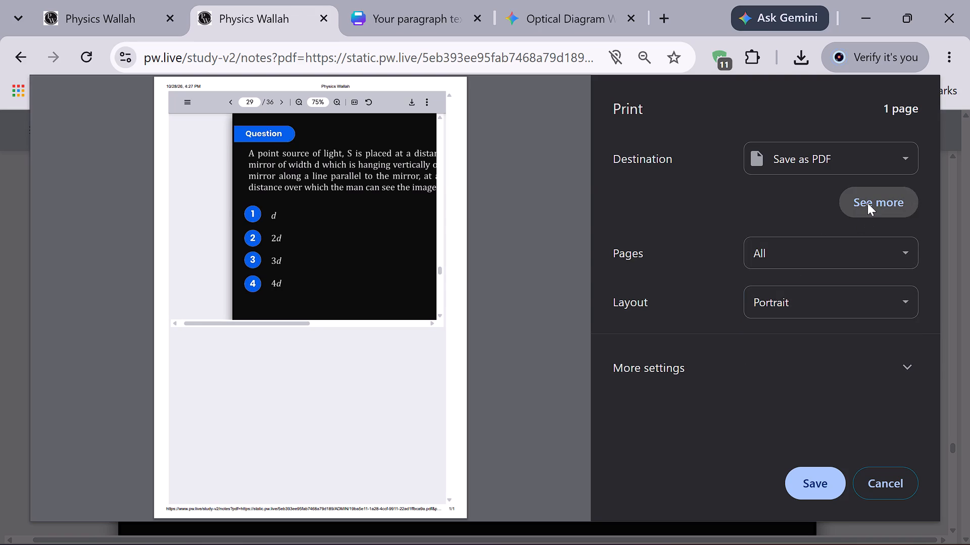
pyautogui.click(860, 203)
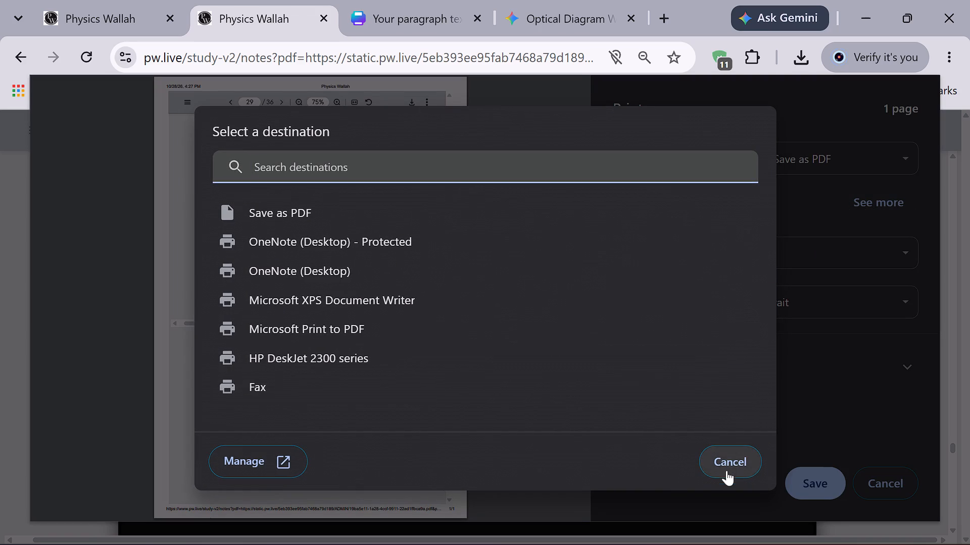
pyautogui.click(726, 470)
pyautogui.scroll(-2, 736, 435)
pyautogui.click(745, 367)
pyautogui.scroll(-2, 743, 376)
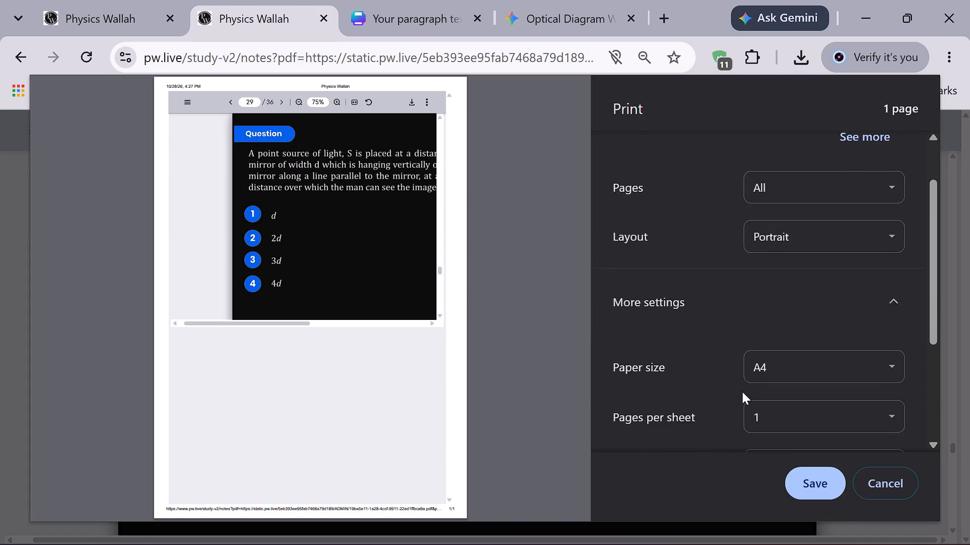
pyautogui.scroll(-3, 742, 392)
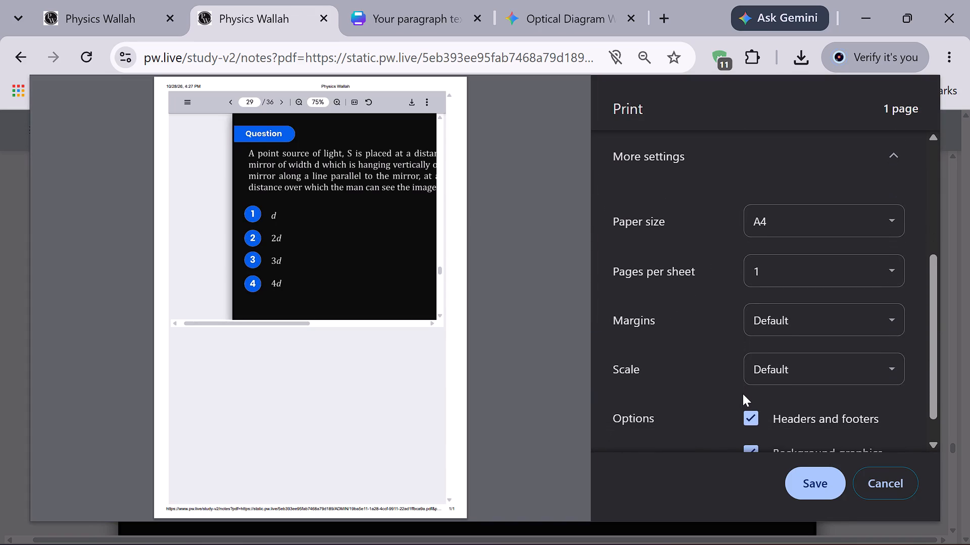
pyautogui.scroll(-1, 743, 394)
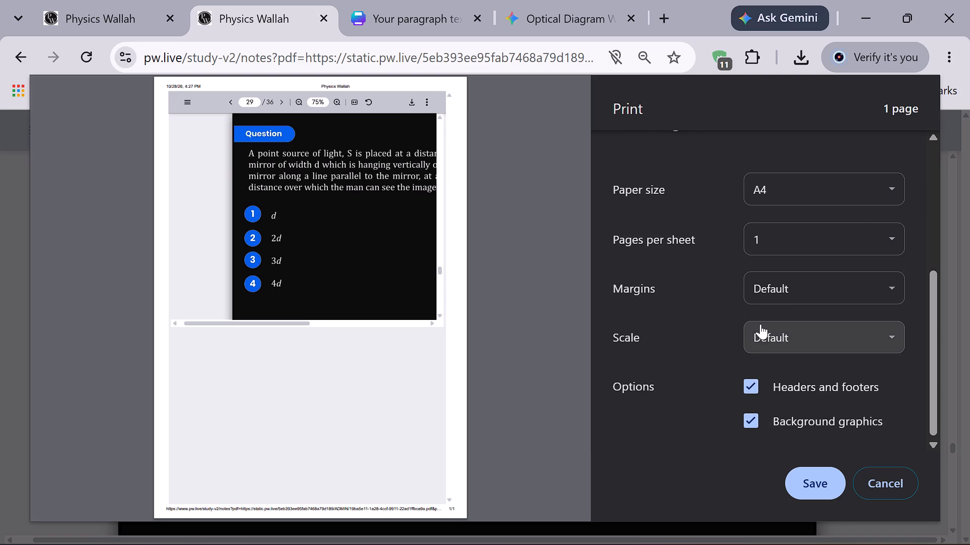
pyautogui.scroll(7, 760, 336)
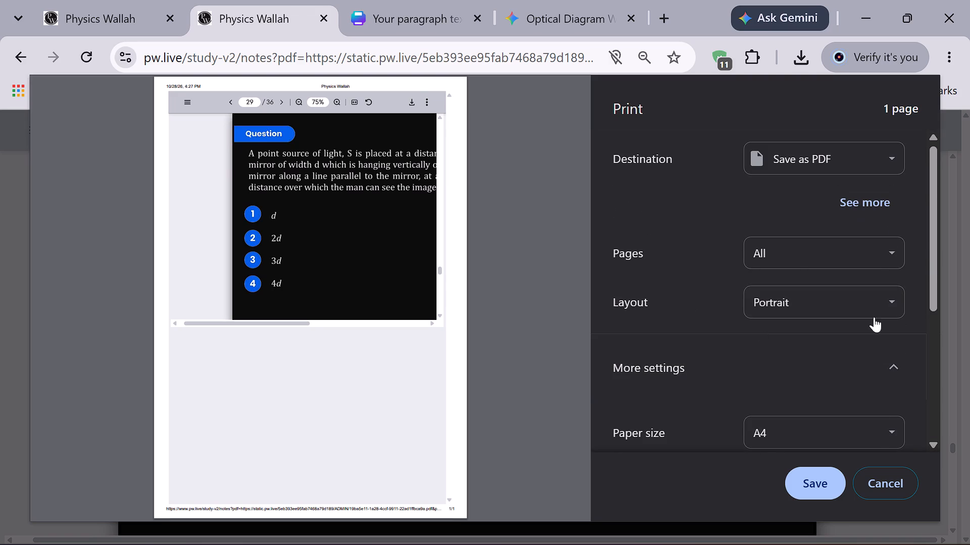
pyautogui.click(878, 486)
# Skim the remaining notes questions up to page 33, check the Canva page, and close the notes tab.
pyautogui.scroll(-2, 658, 387)
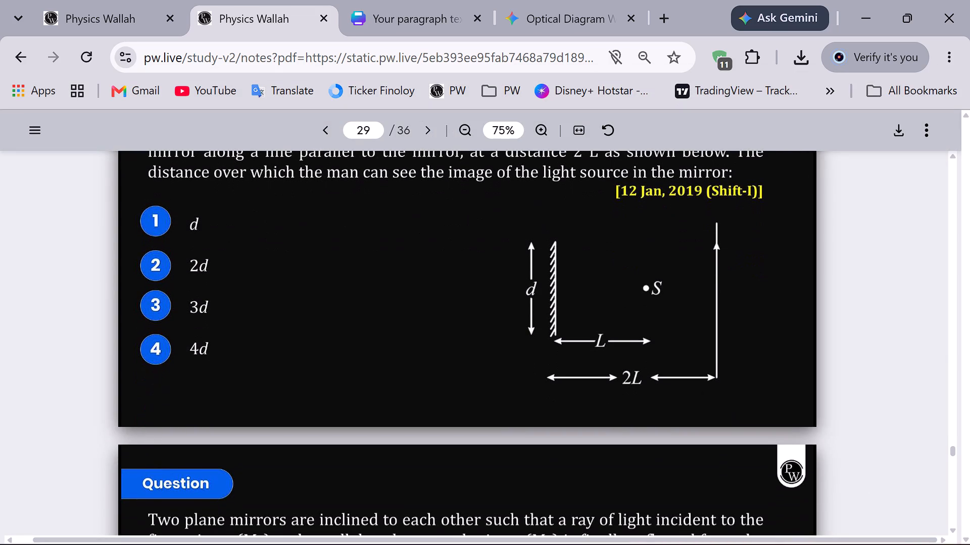
pyautogui.scroll(-2, 444, 45)
pyautogui.click(416, 16)
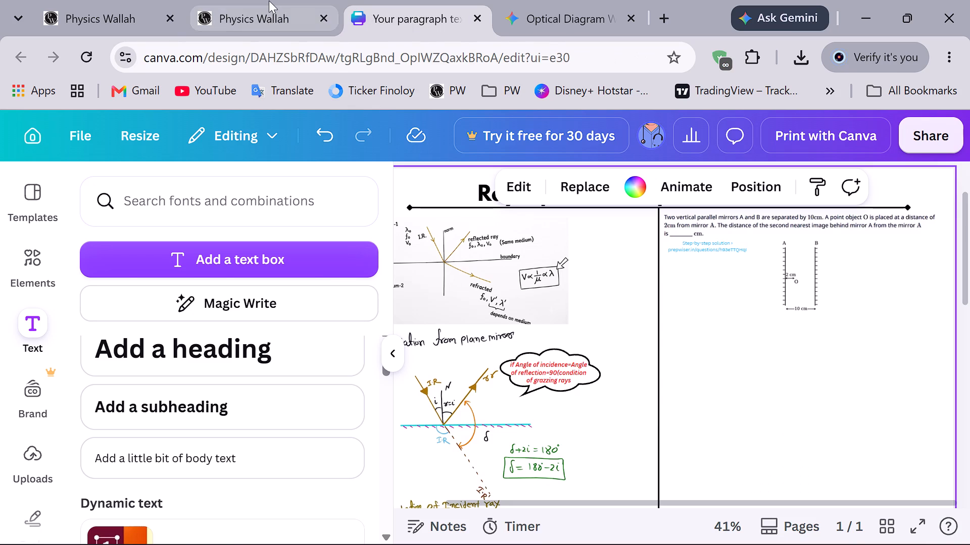
pyautogui.click(269, 1)
pyautogui.scroll(-10, 336, 109)
pyautogui.scroll(-4, 304, 280)
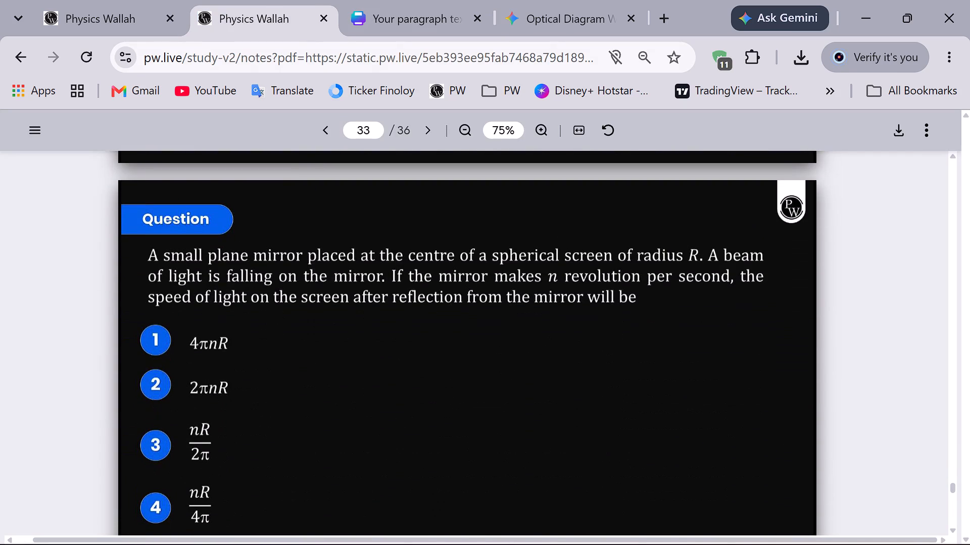
pyautogui.click(6, 60)
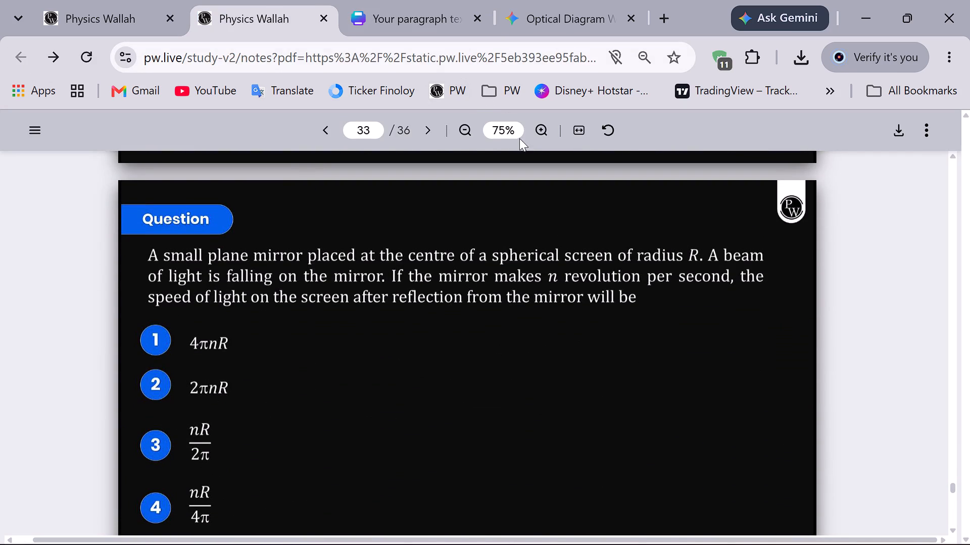
pyautogui.click(324, 19)
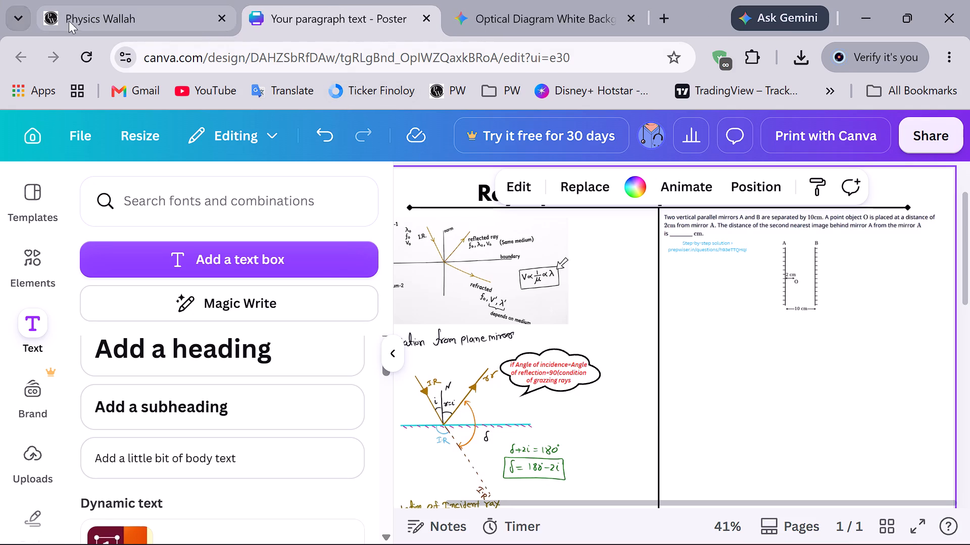
# From the Physics Wallah class list, open the notes PDF attached to lecture Ray Optics and Optical Instruments 03: Concept of Plane Mirror.
pyautogui.click(74, 18)
pyautogui.click(644, 269)
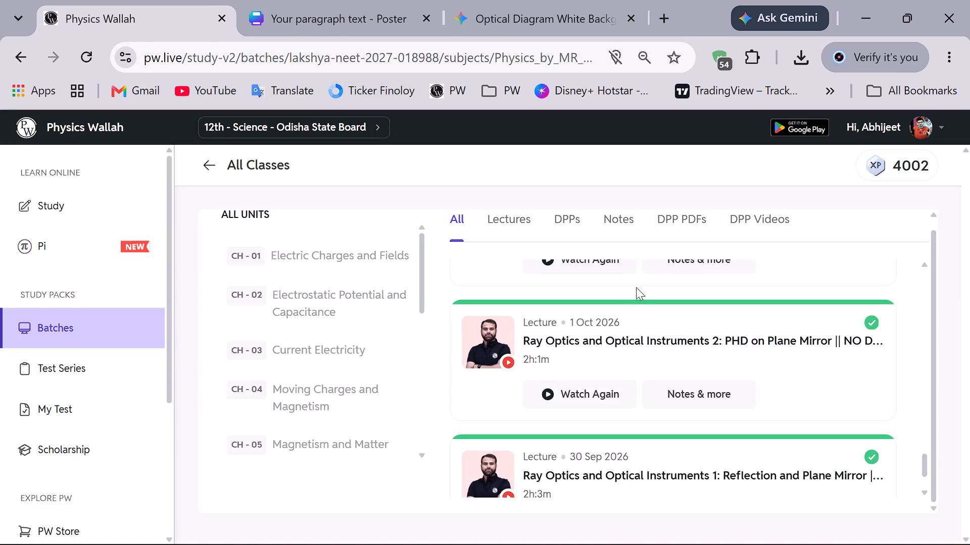
pyautogui.scroll(1, 649, 315)
pyautogui.scroll(1, 681, 395)
pyautogui.click(666, 345)
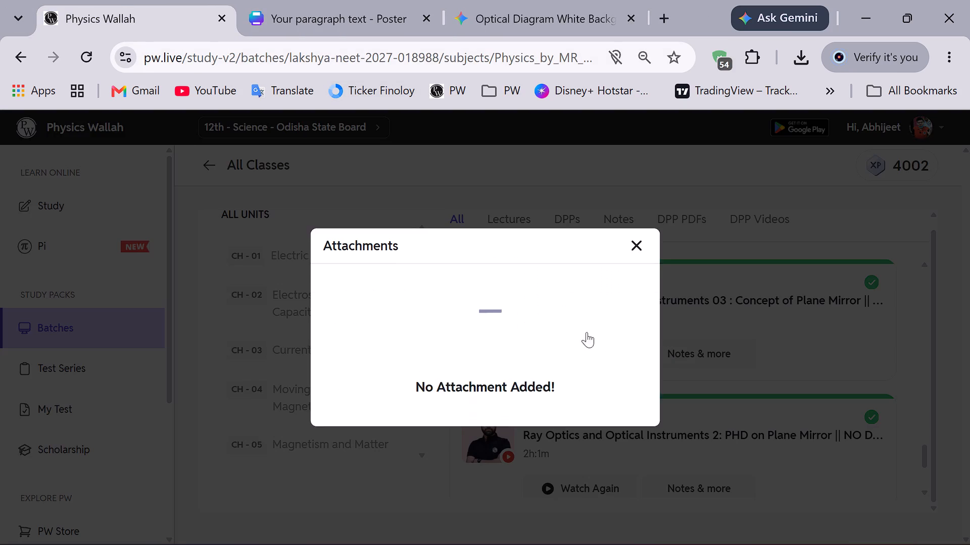
pyautogui.click(443, 348)
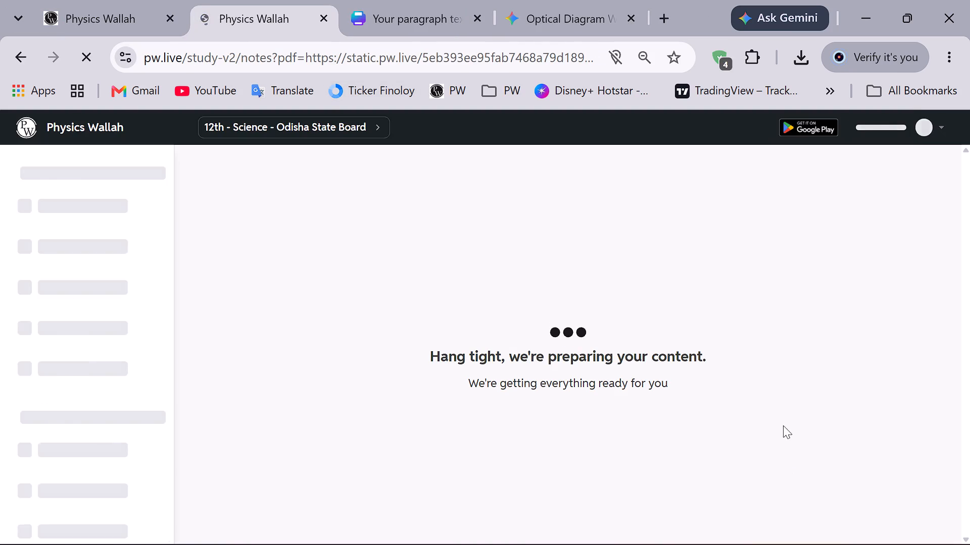
pyautogui.scroll(-3, 582, 348)
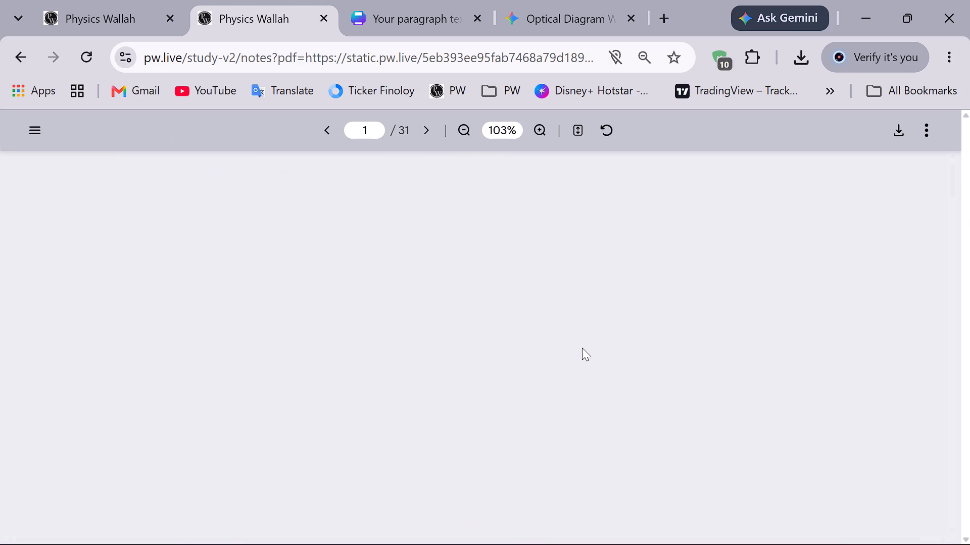
# Skim the opening pages of the lecture 03 notes, examining the parallel mirrors diagram and image distance table on page 3.
pyautogui.scroll(-1, 582, 348)
pyautogui.scroll(1, 582, 348)
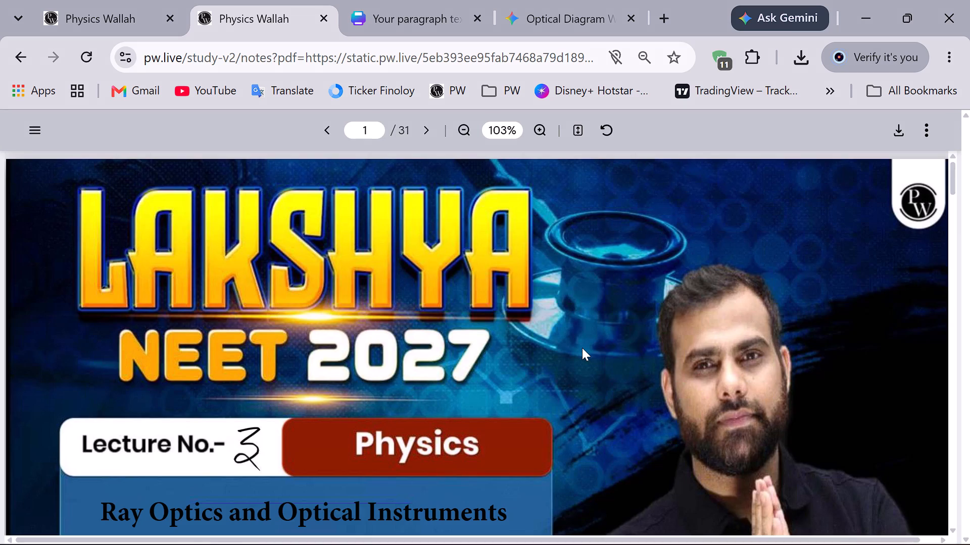
pyautogui.scroll(-12, 582, 348)
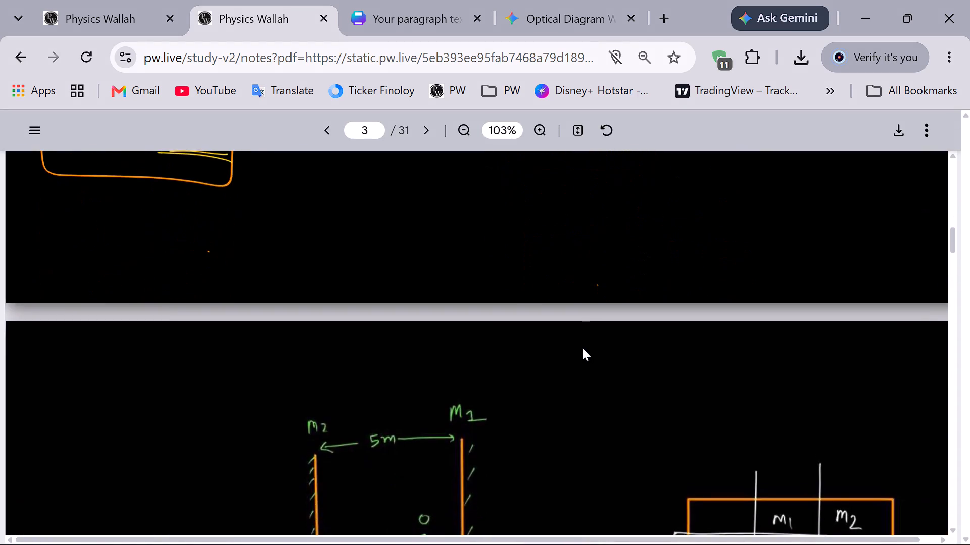
pyautogui.scroll(1, 582, 348)
pyautogui.scroll(-1, 582, 348)
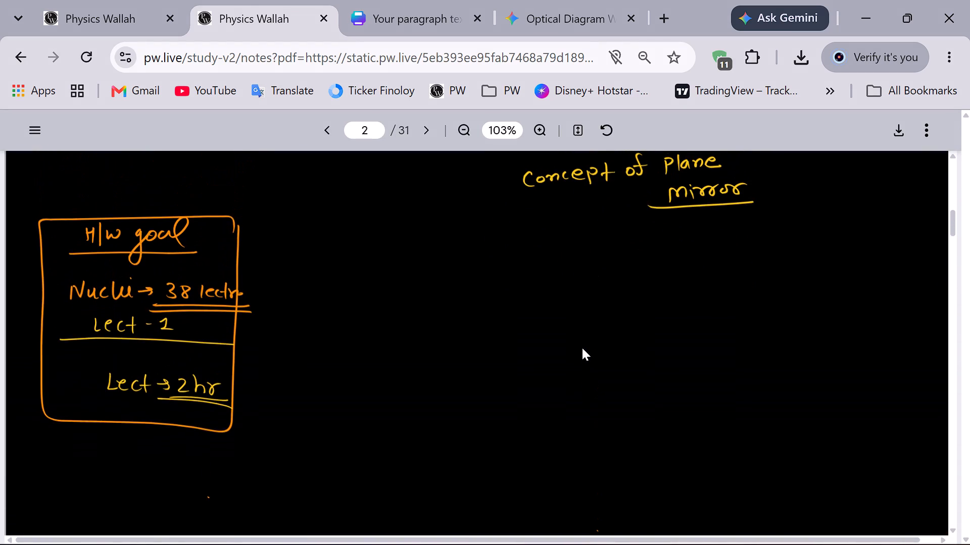
pyautogui.scroll(-1, 582, 348)
pyautogui.scroll(5, 582, 348)
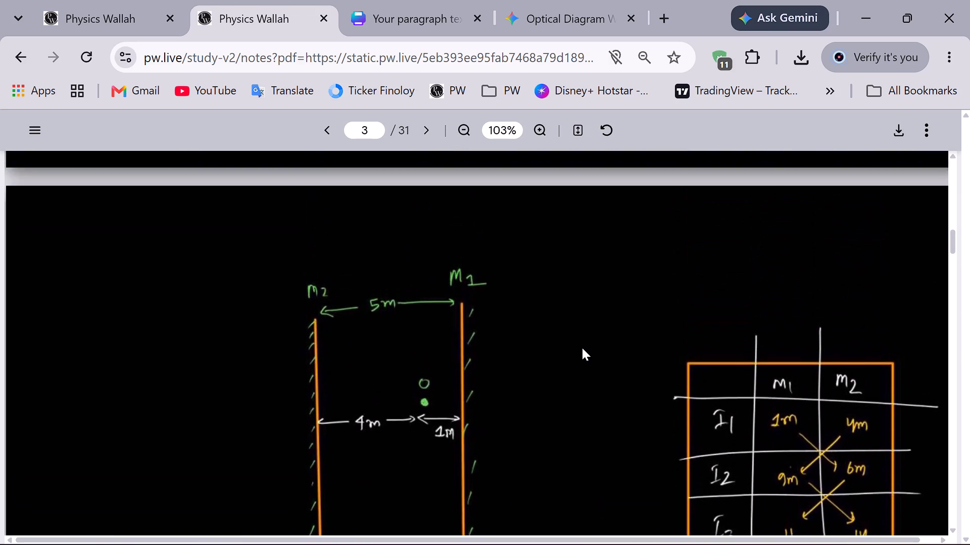
pyautogui.scroll(3, 582, 348)
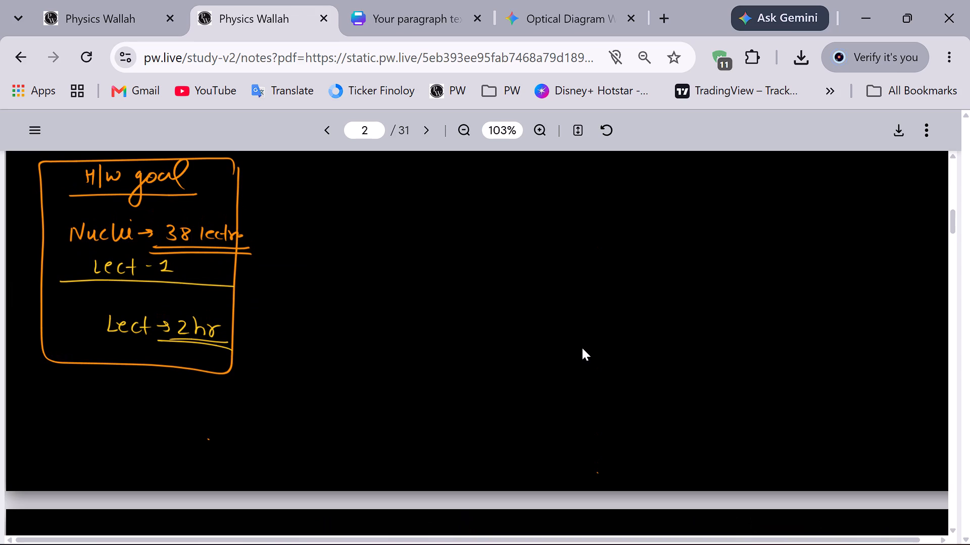
pyautogui.scroll(-7, 582, 348)
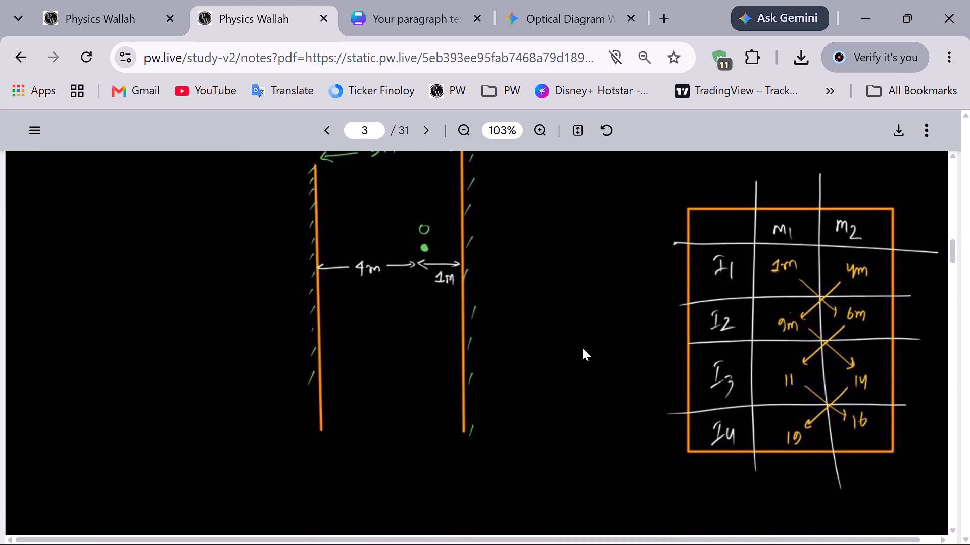
pyautogui.scroll(1, 582, 348)
pyautogui.scroll(-1, 564, 346)
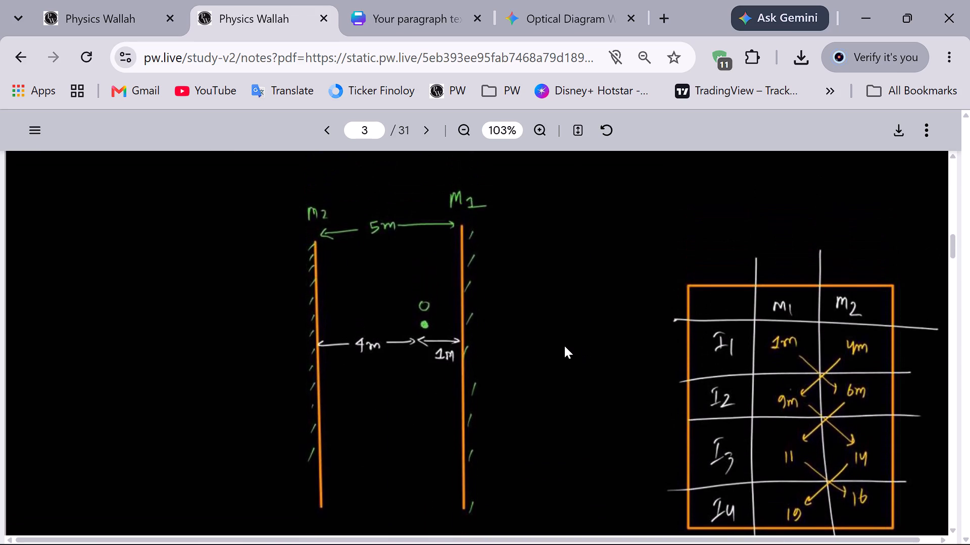
# Read on through the parallel mirror questions on pages 4 and 5 to the two inclined plane mirrors notes on page 6.
pyautogui.scroll(-4, 564, 346)
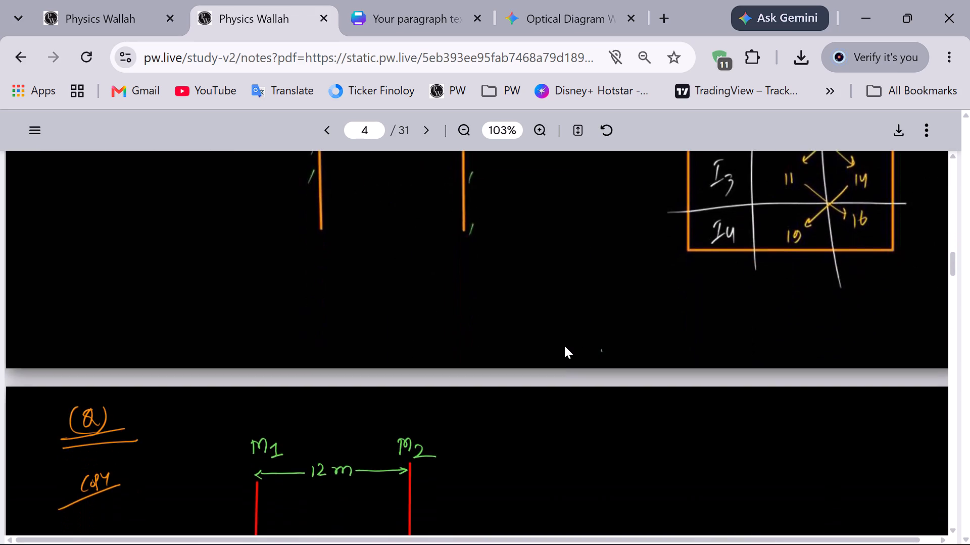
pyautogui.scroll(-12, 564, 346)
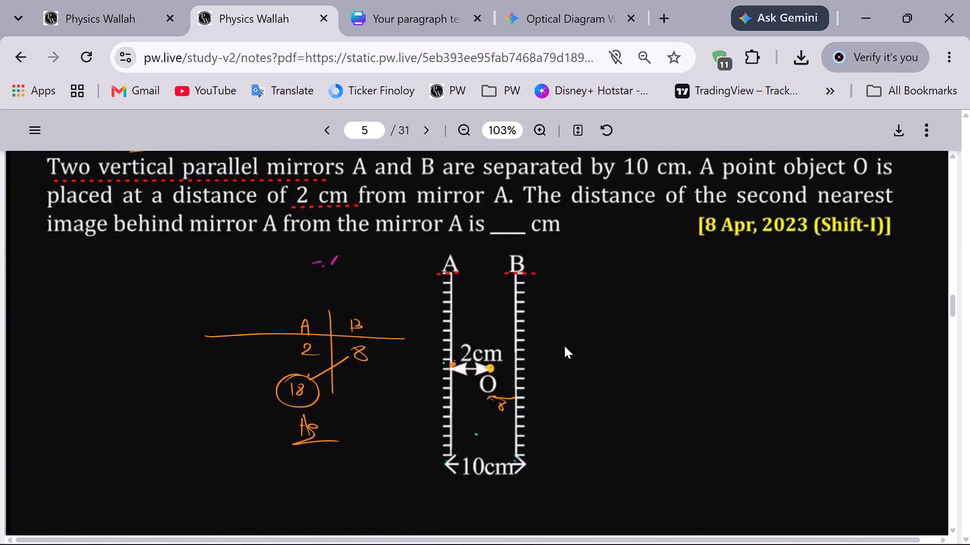
pyautogui.scroll(-3, 564, 346)
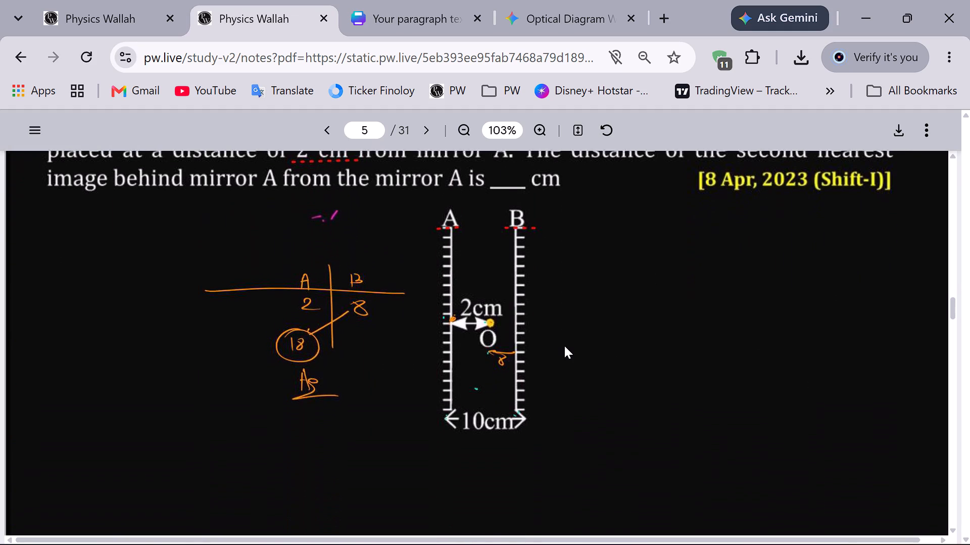
pyautogui.scroll(-7, 564, 346)
pyautogui.scroll(1, 564, 346)
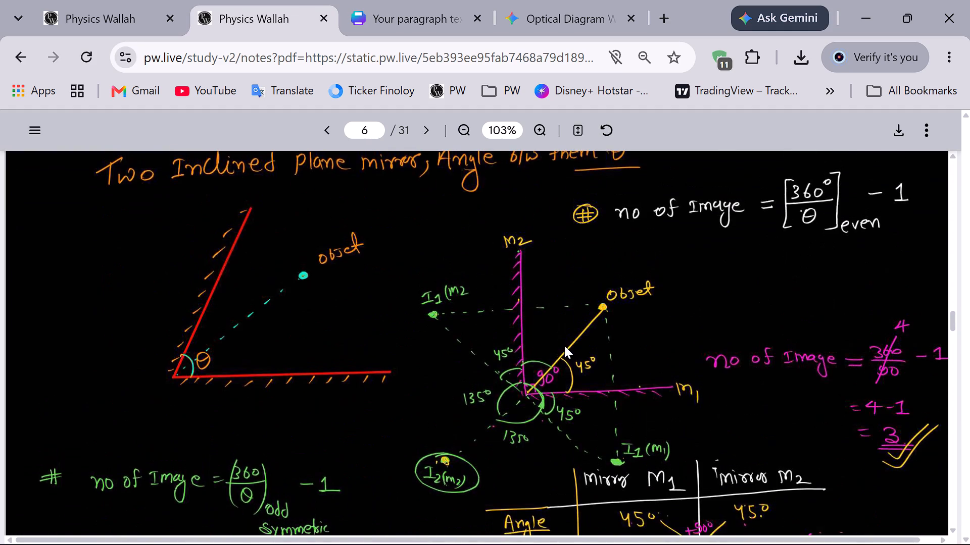
pyautogui.scroll(2, 564, 346)
pyautogui.scroll(-1, 564, 346)
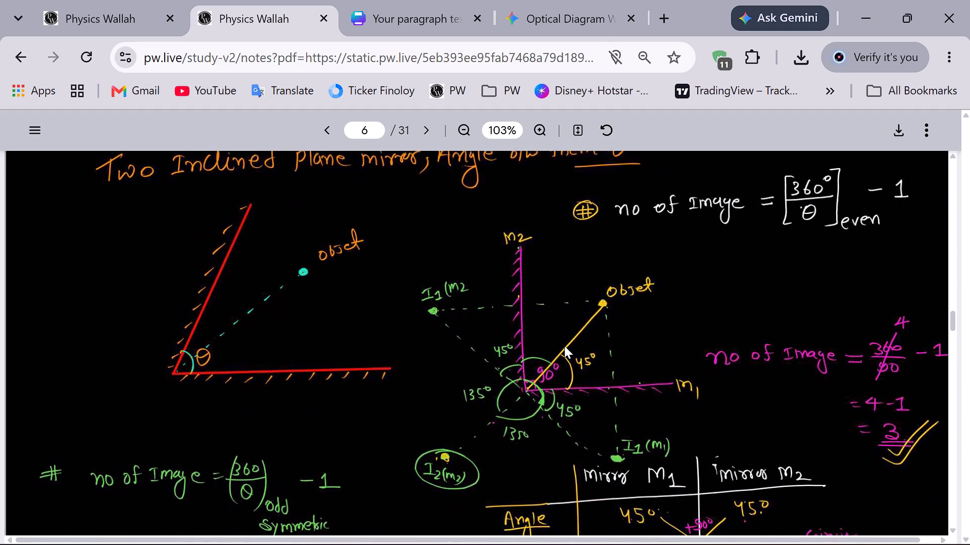
pyautogui.scroll(-1, 564, 346)
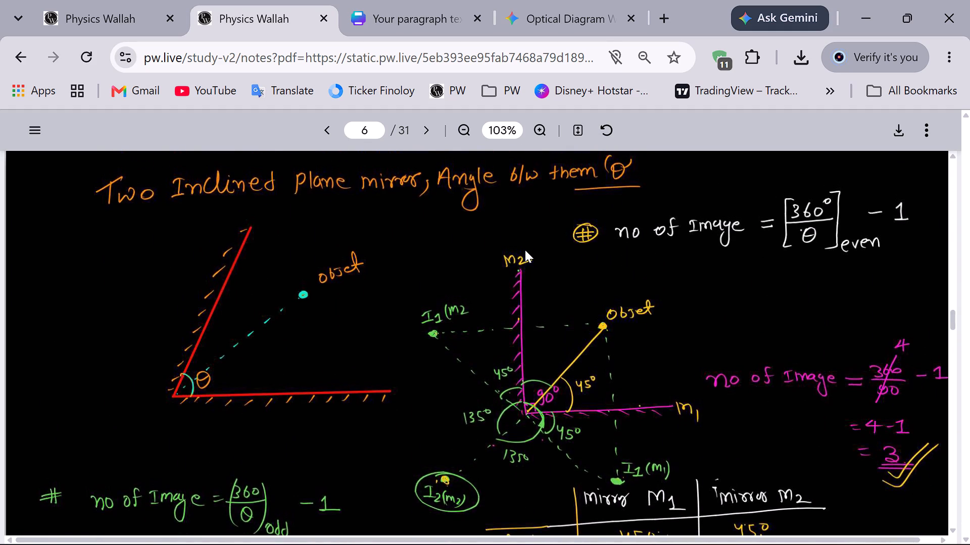
# Set the notes viewer's zoom to 70% to fit the whole inclined plane mirrors page in view.
pyautogui.doubleClick(461, 129)
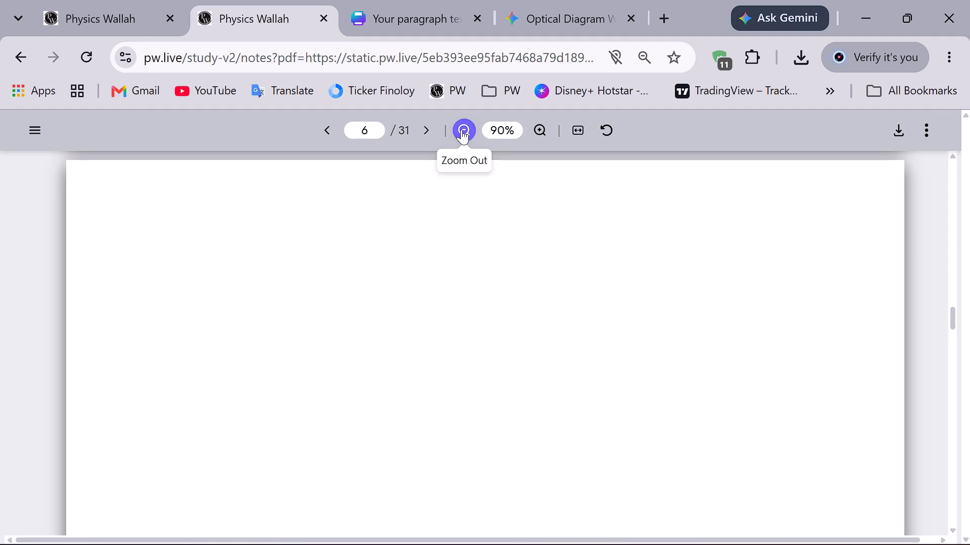
pyautogui.click(461, 129)
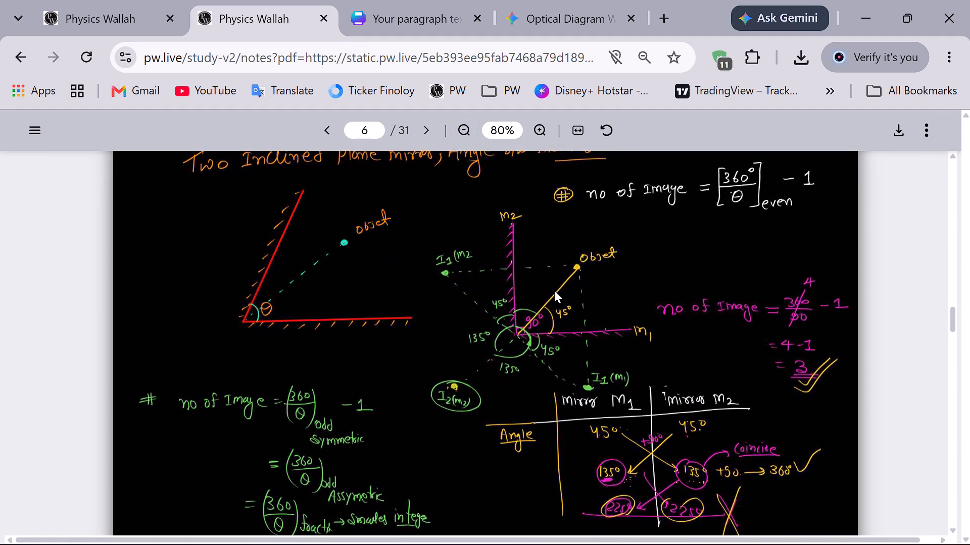
pyautogui.doubleClick(464, 126)
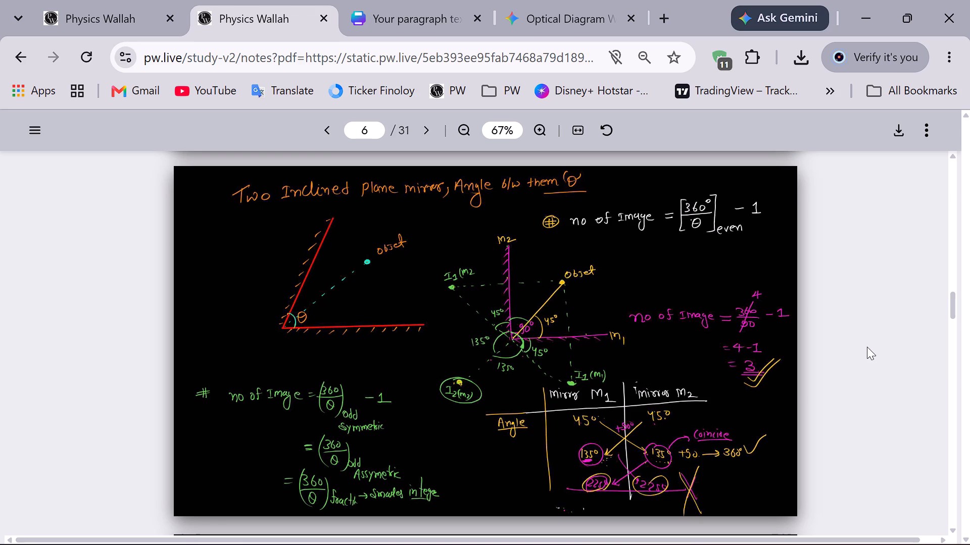
pyautogui.click(578, 134)
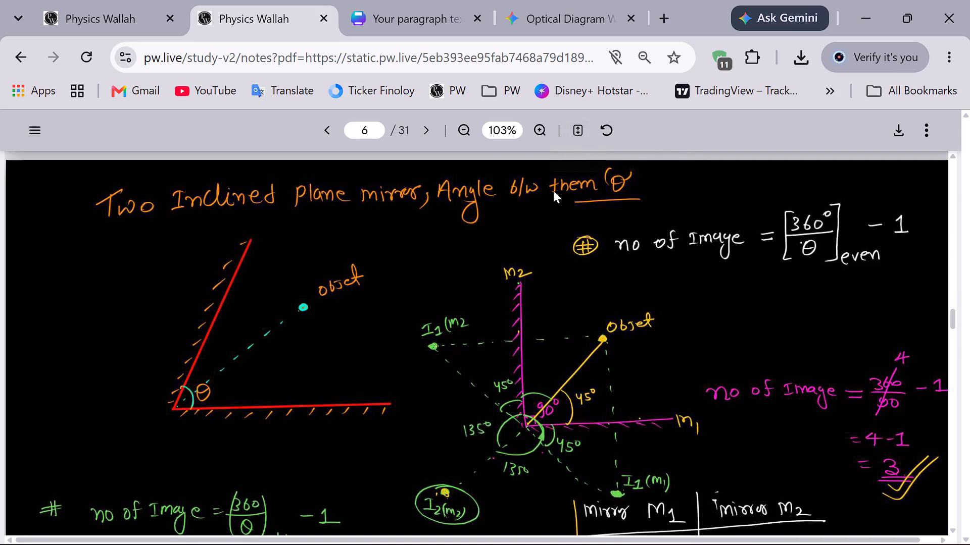
pyautogui.doubleClick(467, 128)
pyautogui.tripleClick(467, 128)
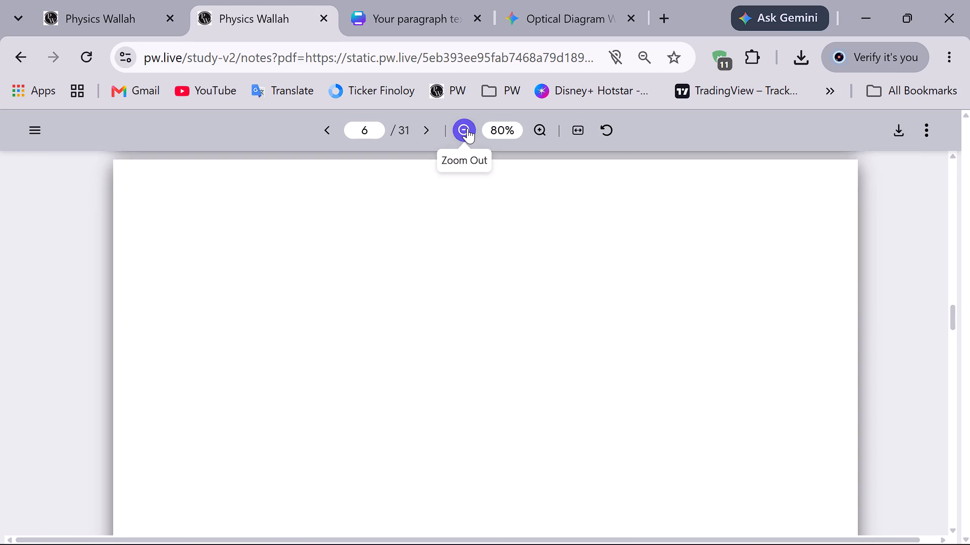
pyautogui.click(467, 128)
pyautogui.click(540, 125)
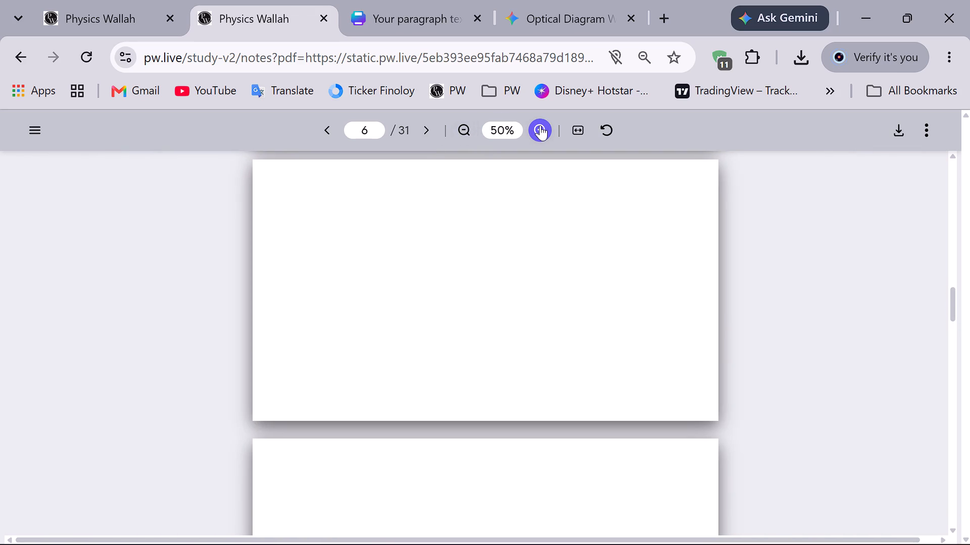
pyautogui.click(540, 125)
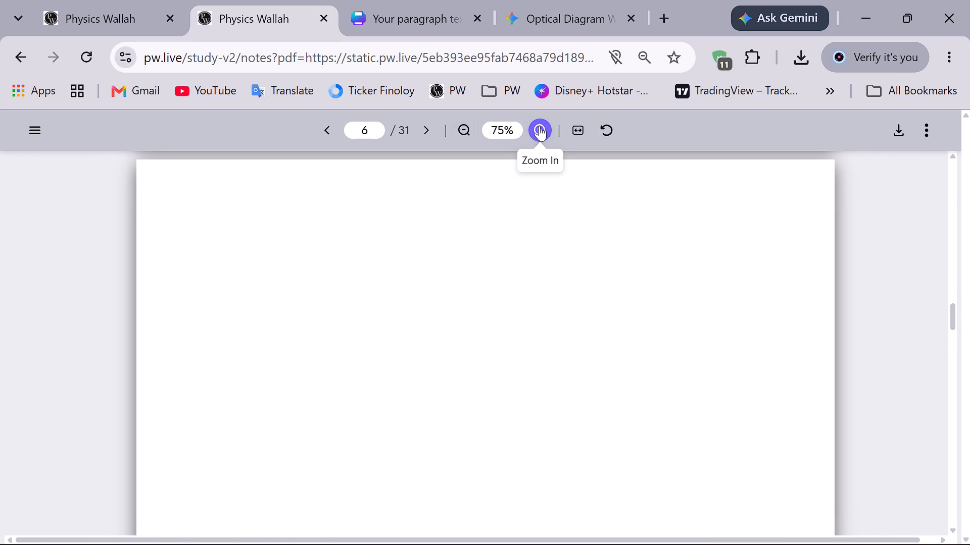
pyautogui.moveTo(619, 291); pyautogui.dragTo(619, 271)
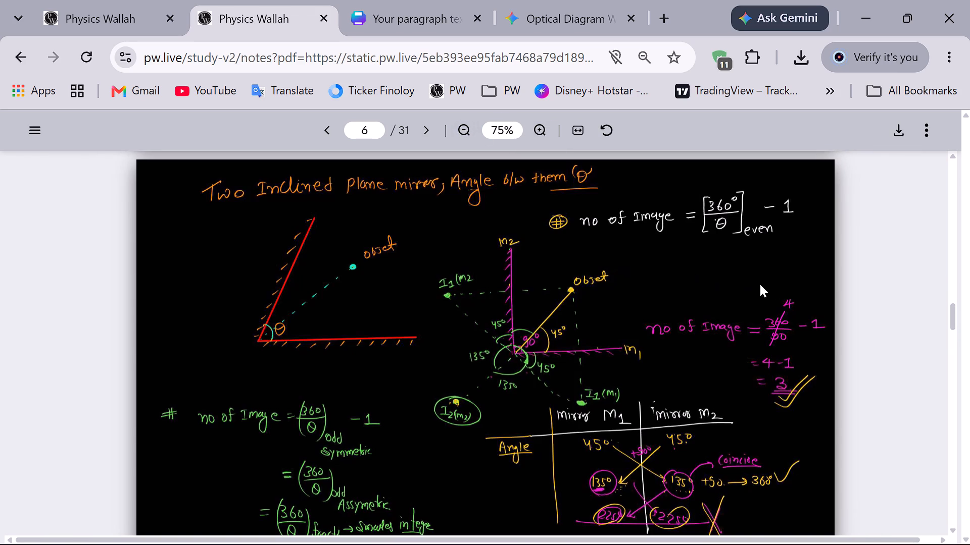
pyautogui.click(470, 133)
pyautogui.click(503, 128)
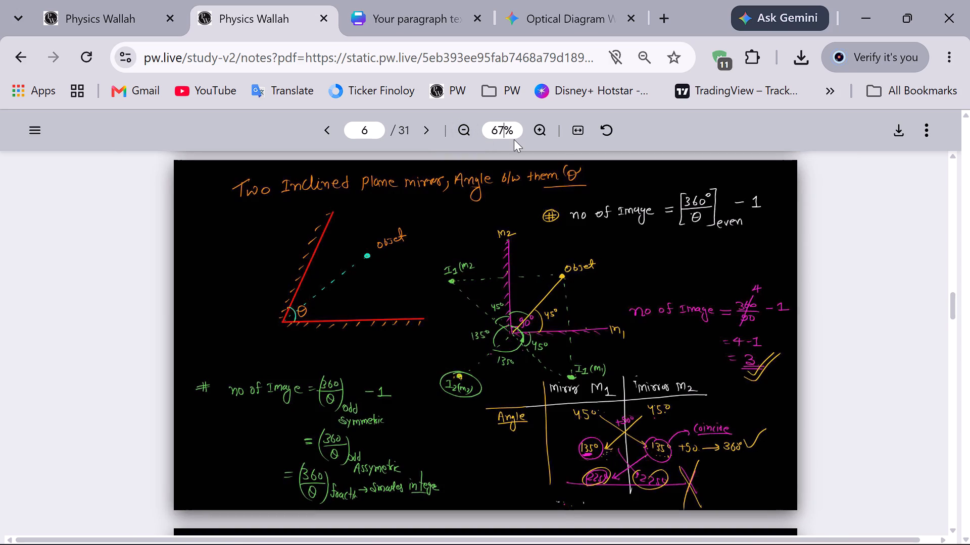
pyautogui.press('BackSpace')
pyautogui.press('BackSpace')
pyautogui.write('70')
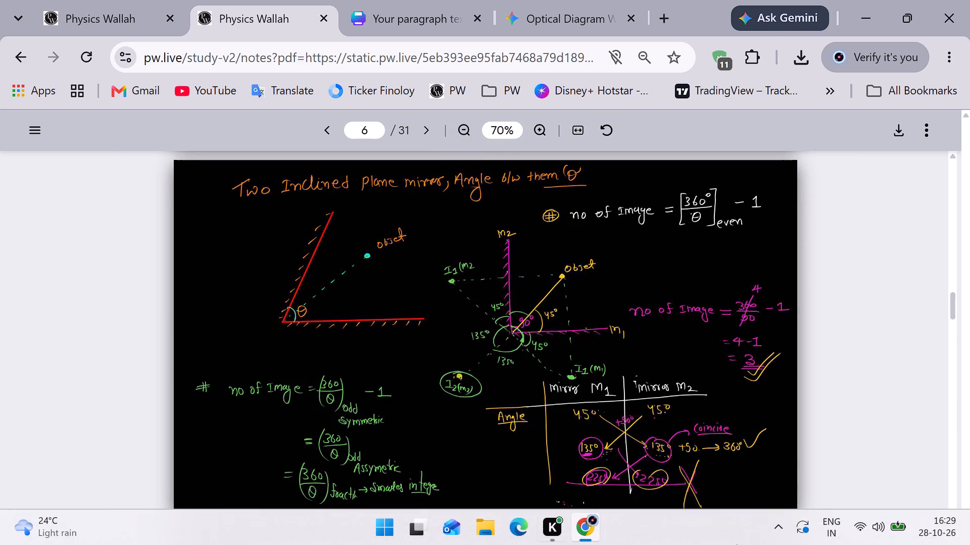
pyautogui.click(899, 329)
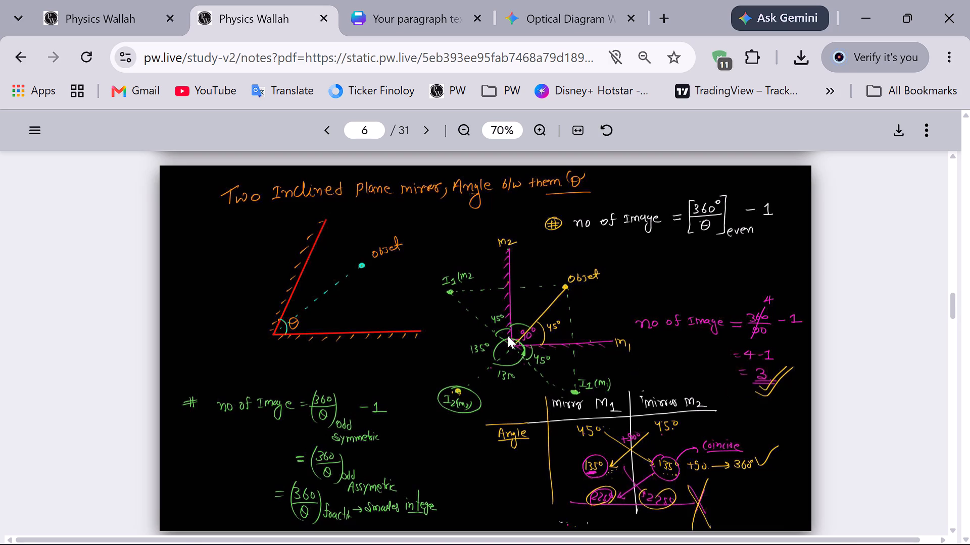
# Capture a rectangular screen snip of the whole notes page 6 on two inclined plane mirrors.
pyautogui.press('shift+super+s')
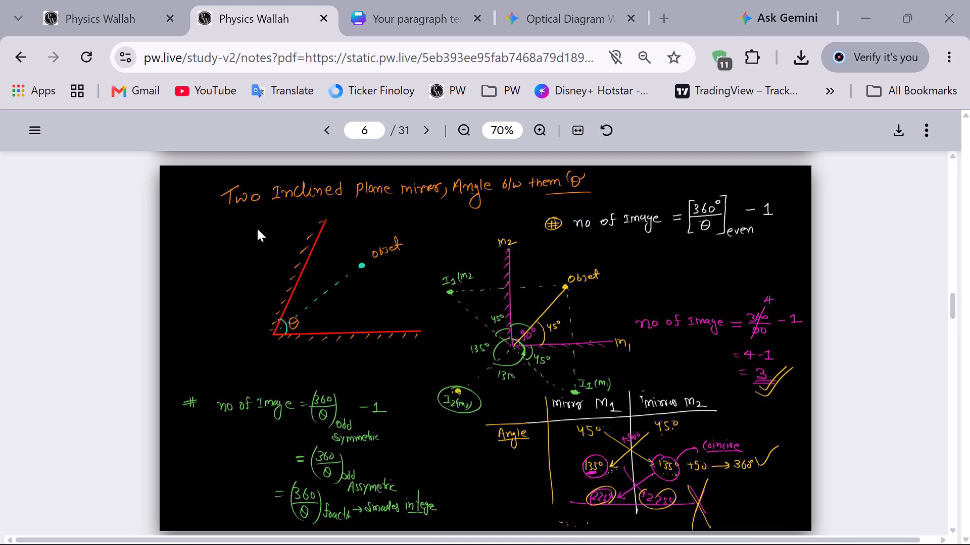
pyautogui.moveTo(163, 167); pyautogui.dragTo(240, 218)
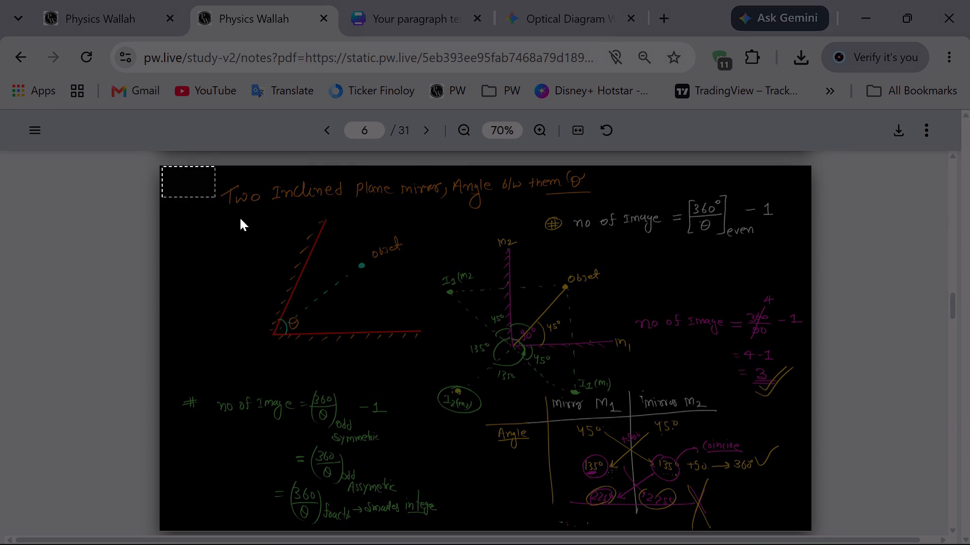
pyautogui.moveTo(240, 218); pyautogui.dragTo(793, 529)
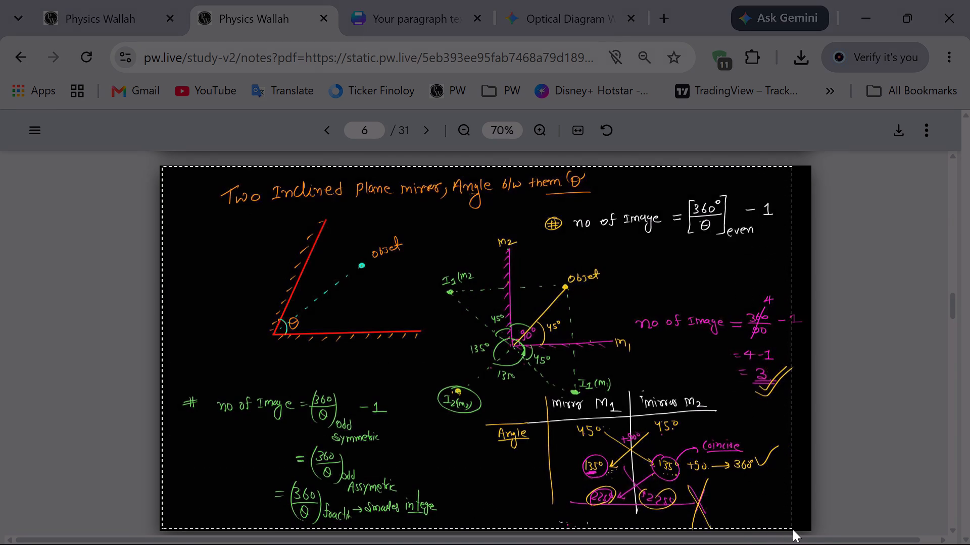
pyautogui.moveTo(793, 529); pyautogui.dragTo(801, 531)
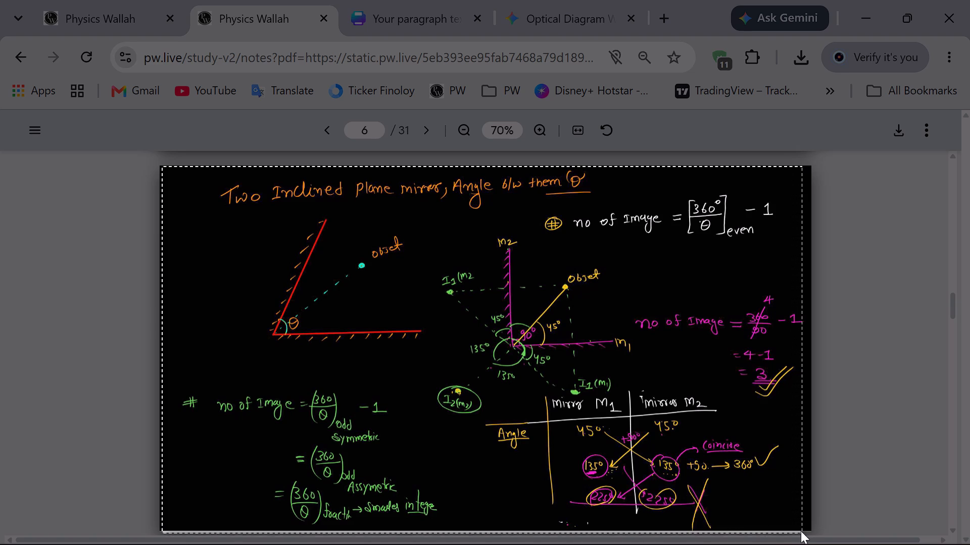
pyautogui.moveTo(801, 531); pyautogui.dragTo(804, 529)
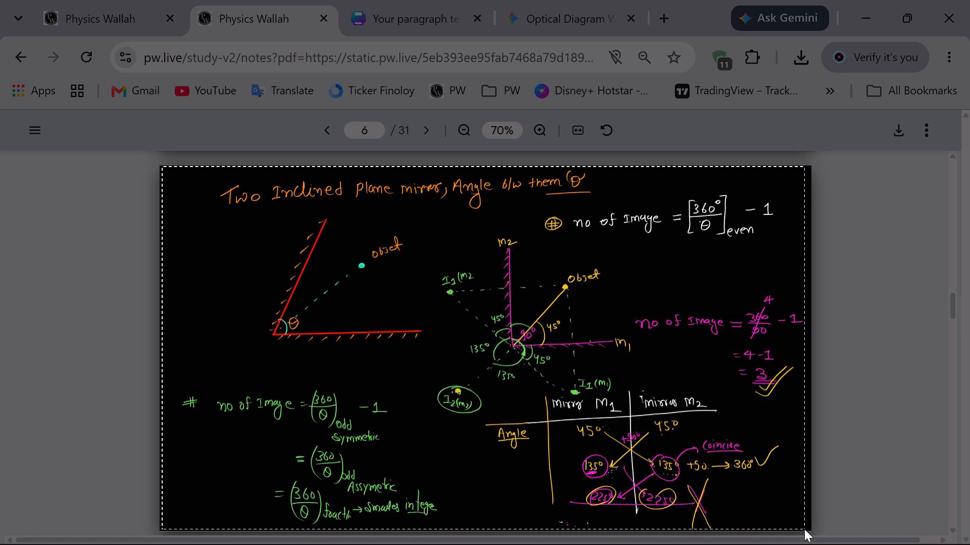
pyautogui.moveTo(804, 529); pyautogui.dragTo(807, 529)
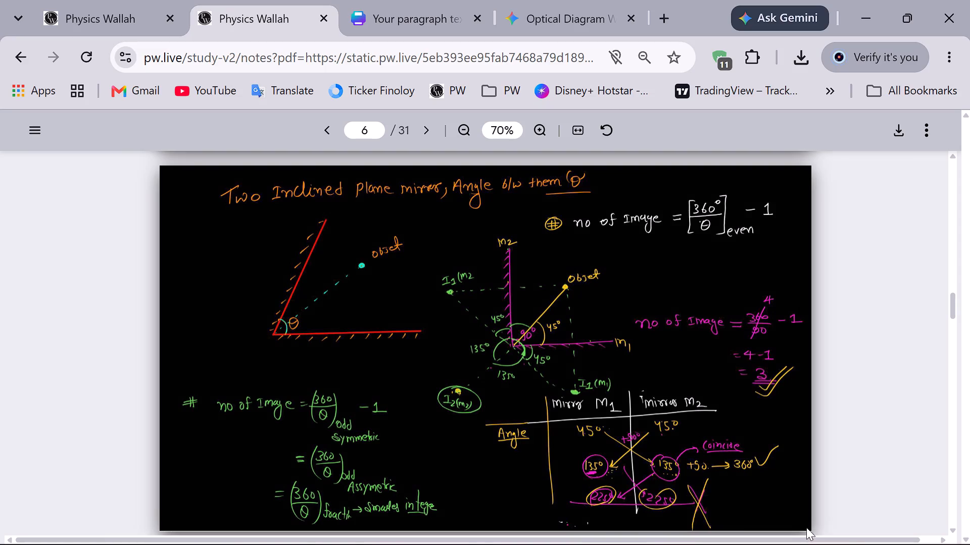
# Skim notes pages 7 to 11, examining the inclined mirror image tables and the three plane mirror problems.
pyautogui.scroll(-4, 617, 401)
pyautogui.scroll(-3, 510, 334)
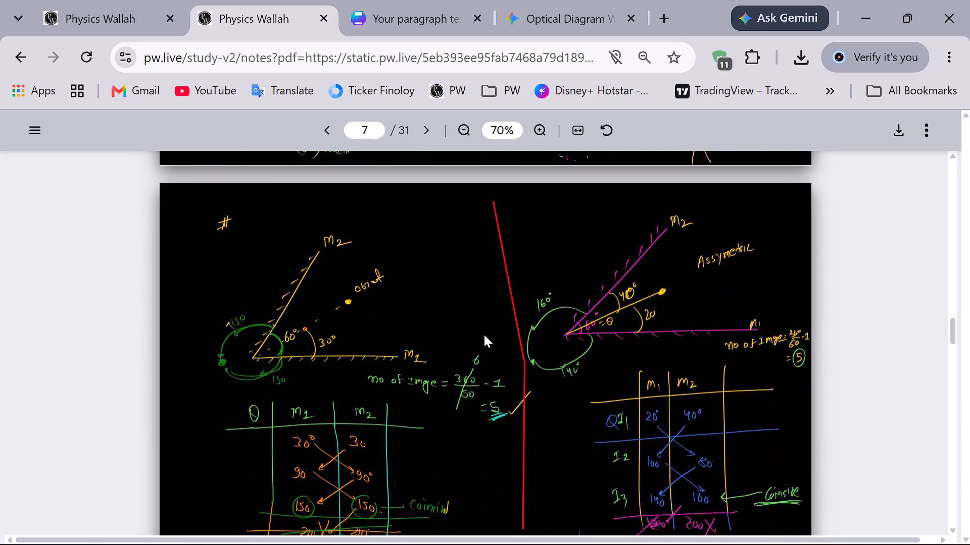
pyautogui.scroll(-1, 484, 335)
pyautogui.scroll(1, 484, 335)
pyautogui.scroll(-1, 484, 335)
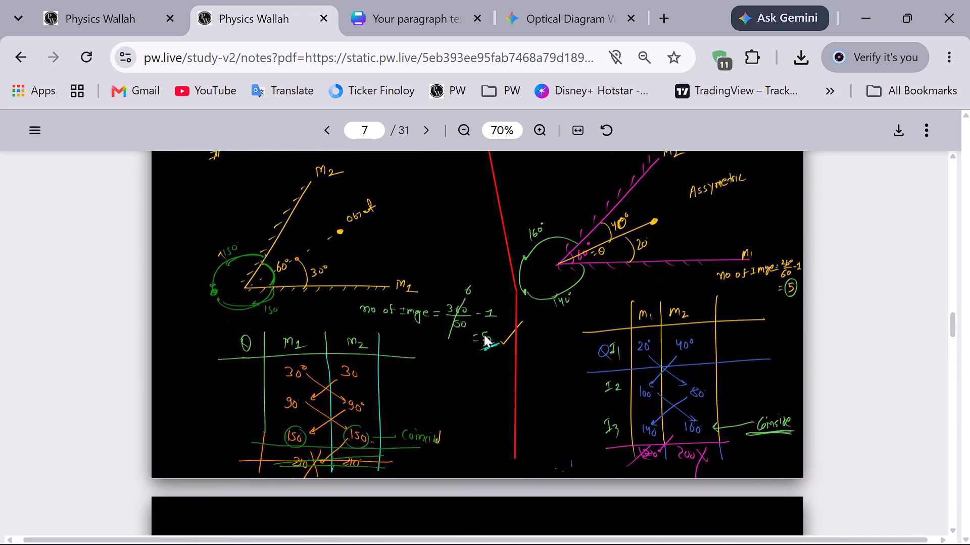
pyautogui.scroll(-14, 484, 335)
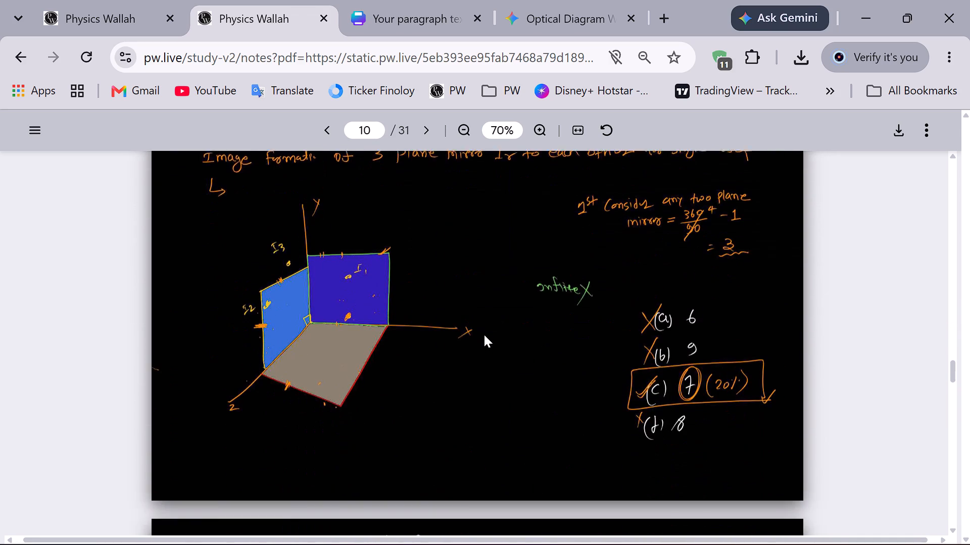
pyautogui.scroll(-6, 484, 335)
pyautogui.scroll(6, 484, 335)
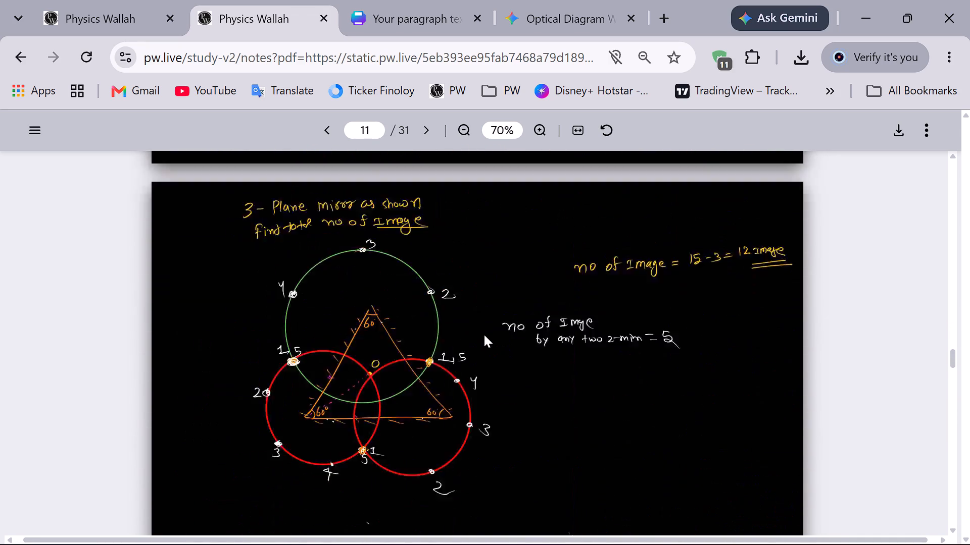
# Read notes pages 11 to 15, examining extended object image formation, lateral inversion and the minimum mirror length for a full image.
pyautogui.scroll(1, 484, 335)
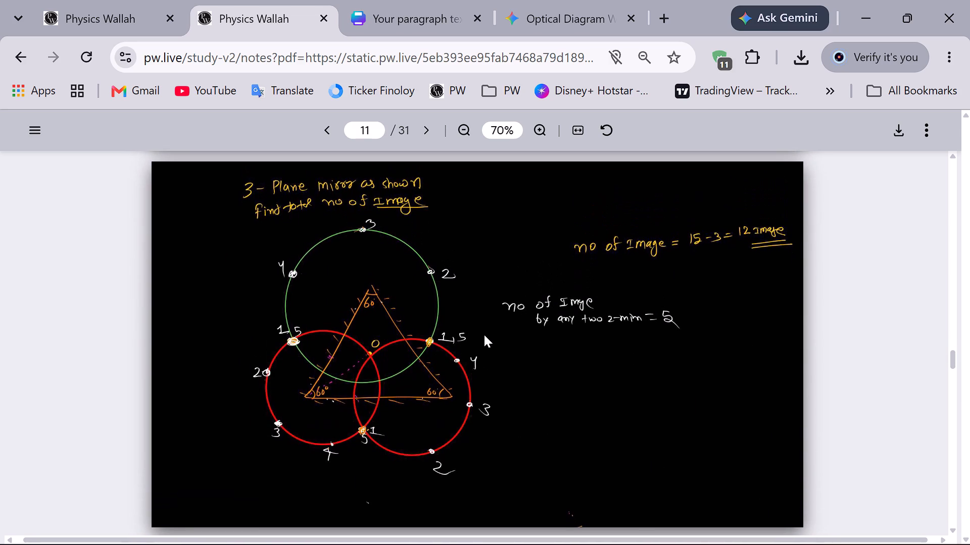
pyautogui.scroll(-2, 484, 335)
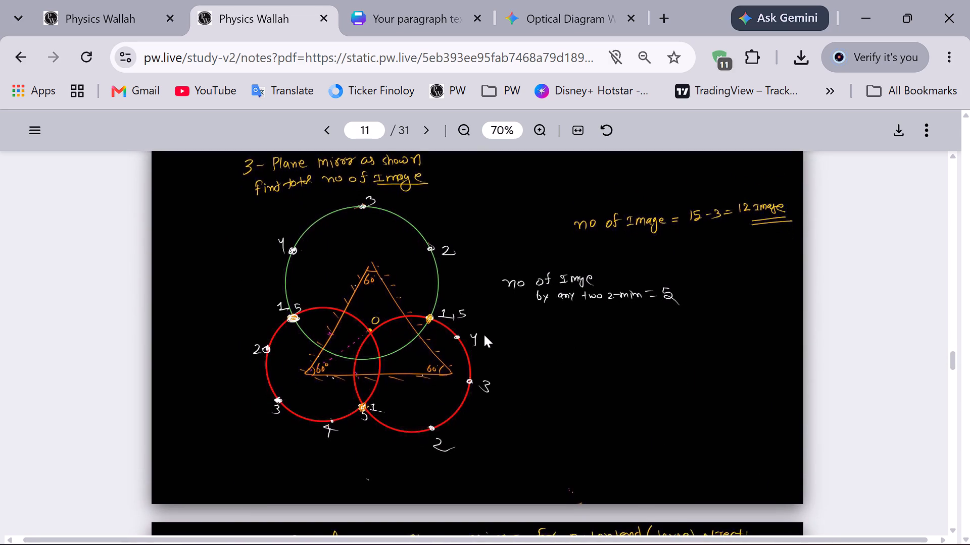
pyautogui.scroll(-4, 484, 335)
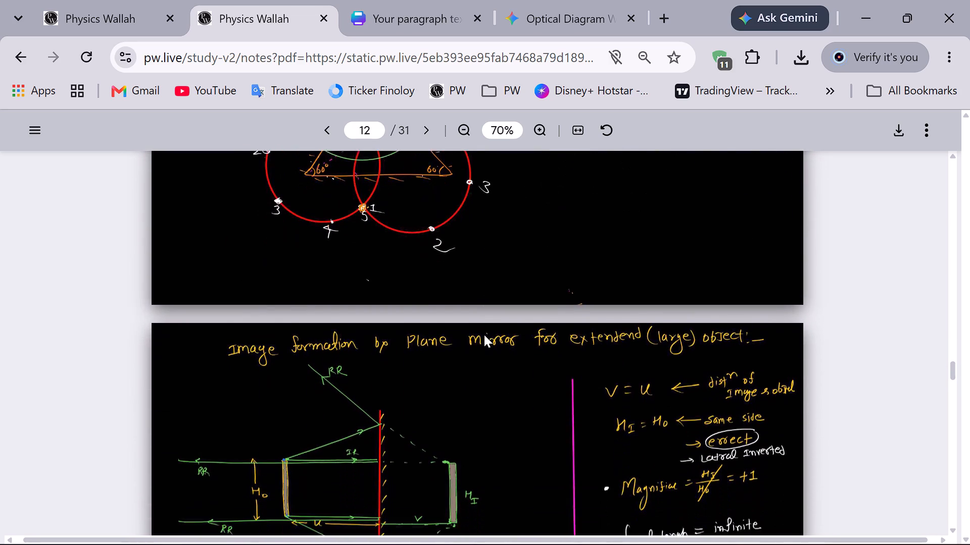
pyautogui.scroll(-3, 484, 335)
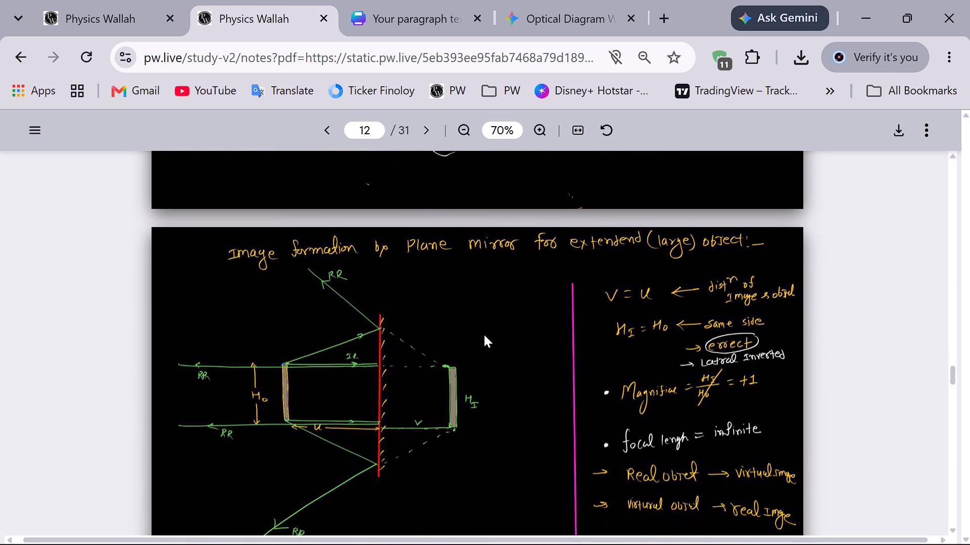
pyautogui.scroll(-1, 484, 335)
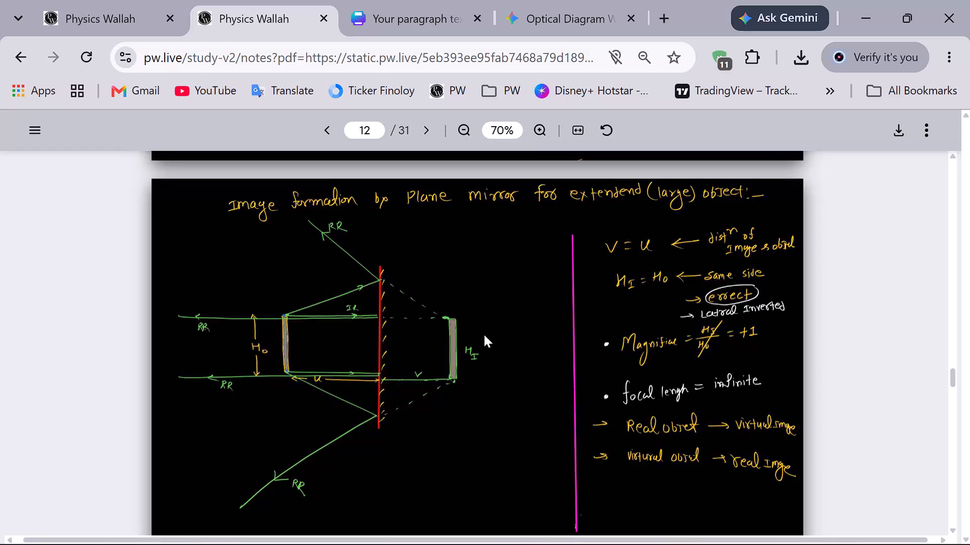
pyautogui.scroll(-7, 484, 335)
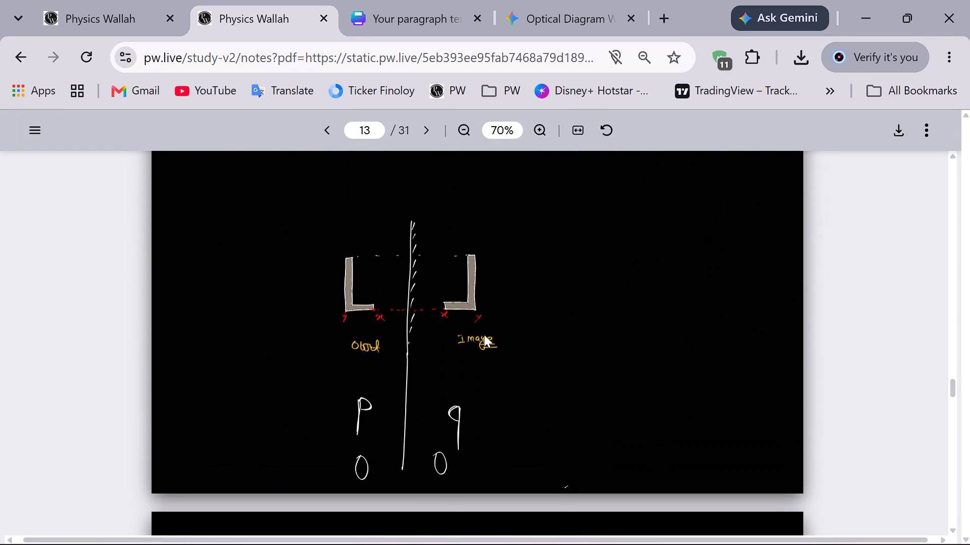
pyautogui.scroll(-12, 484, 335)
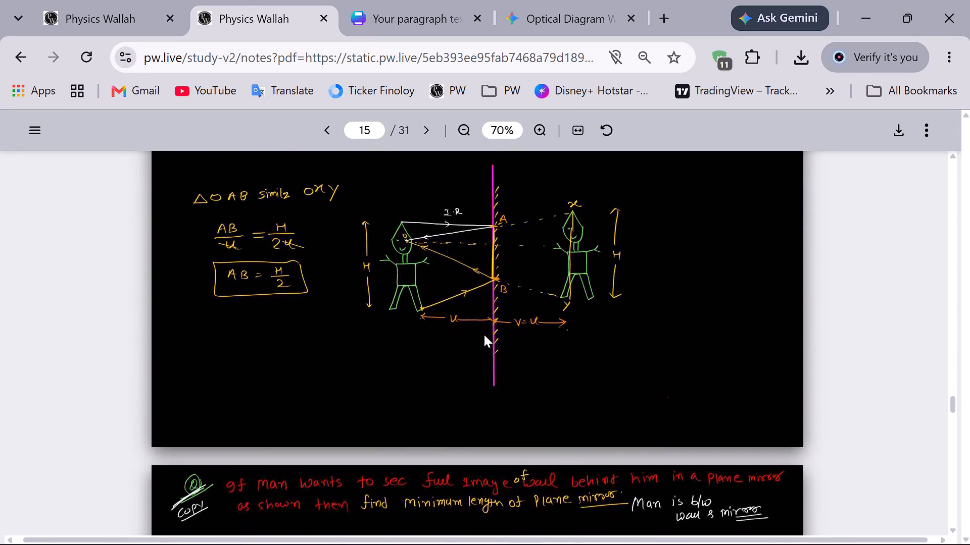
# Compare the two questions on notes pages 16 and 17 about the minimum mirror length for seeing the wall behind a man.
pyautogui.scroll(-8, 484, 335)
pyautogui.scroll(2, 484, 335)
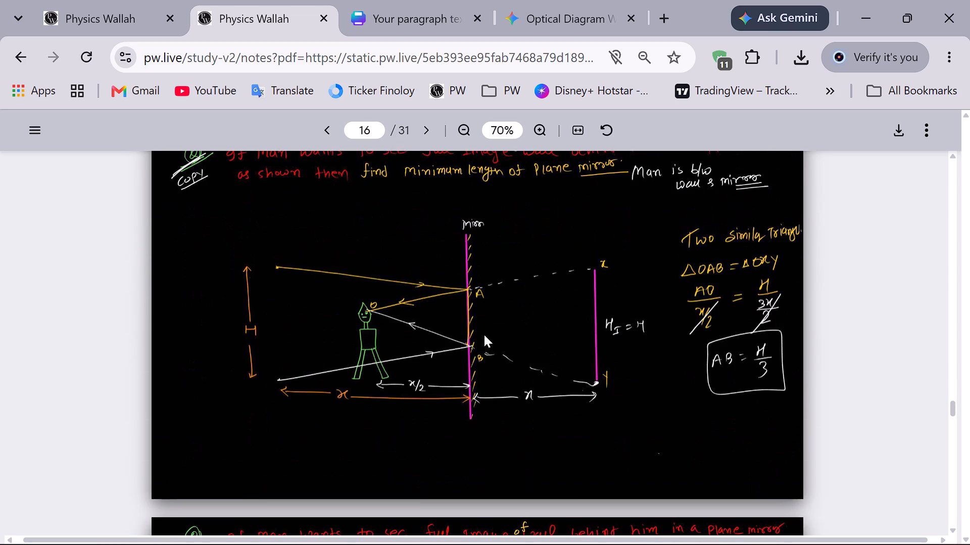
pyautogui.scroll(1, 484, 335)
pyautogui.scroll(-3, 484, 335)
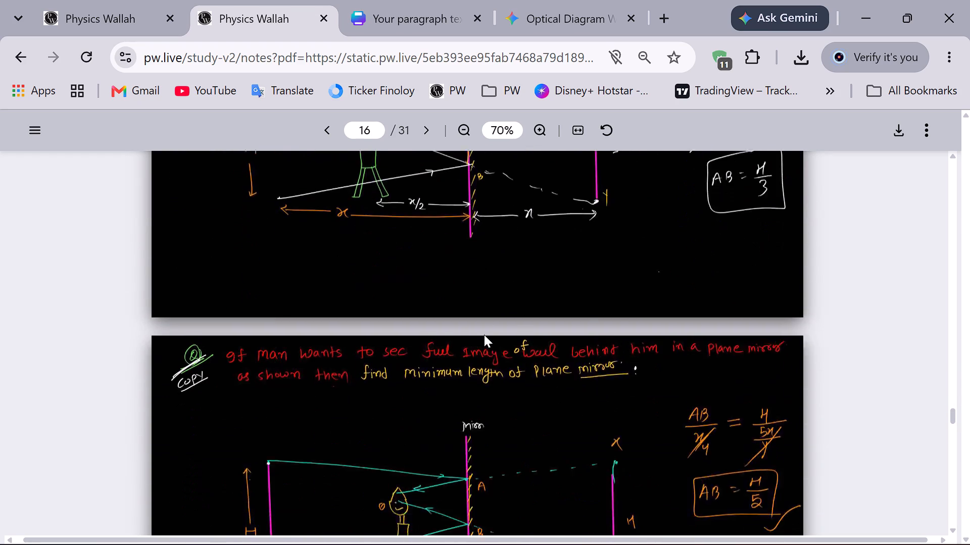
pyautogui.scroll(-4, 484, 335)
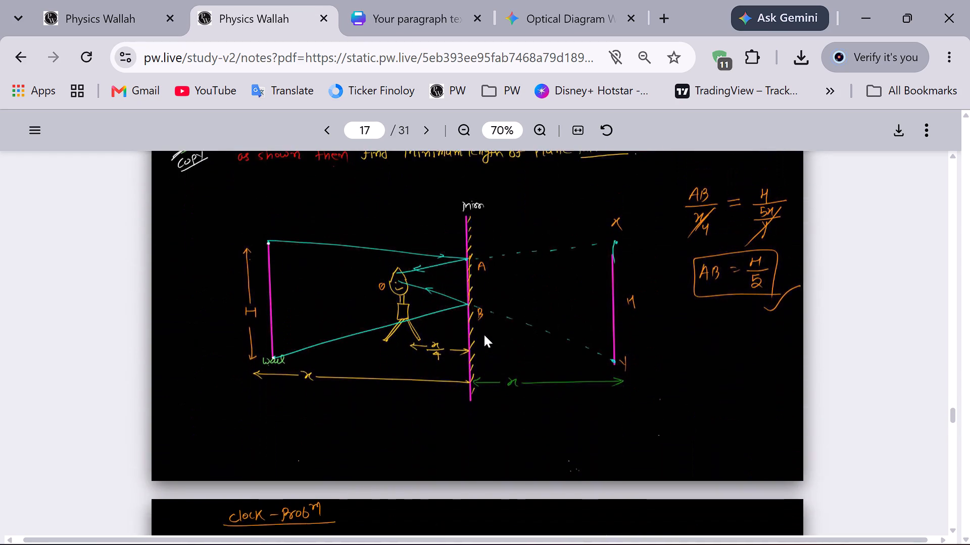
pyautogui.scroll(-1, 484, 335)
pyautogui.scroll(1, 484, 403)
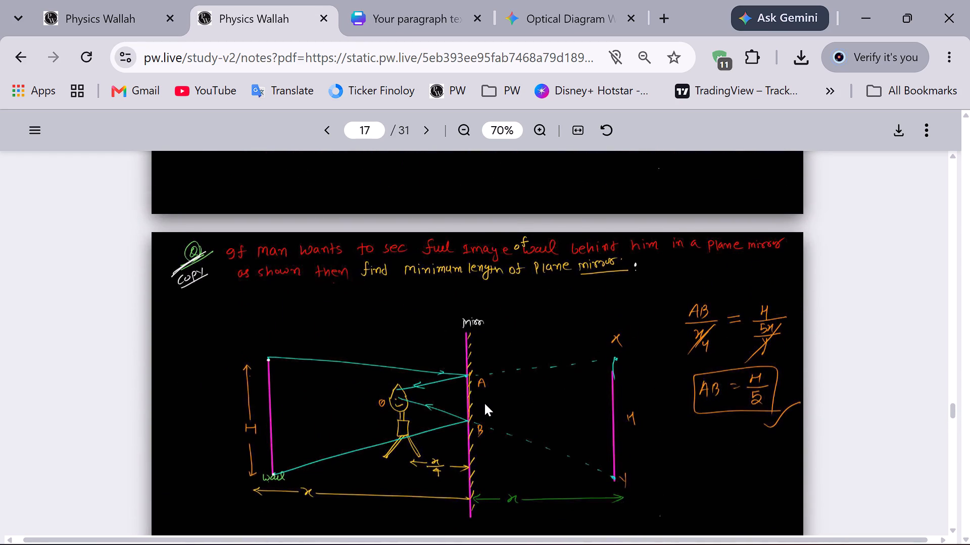
pyautogui.scroll(2, 484, 403)
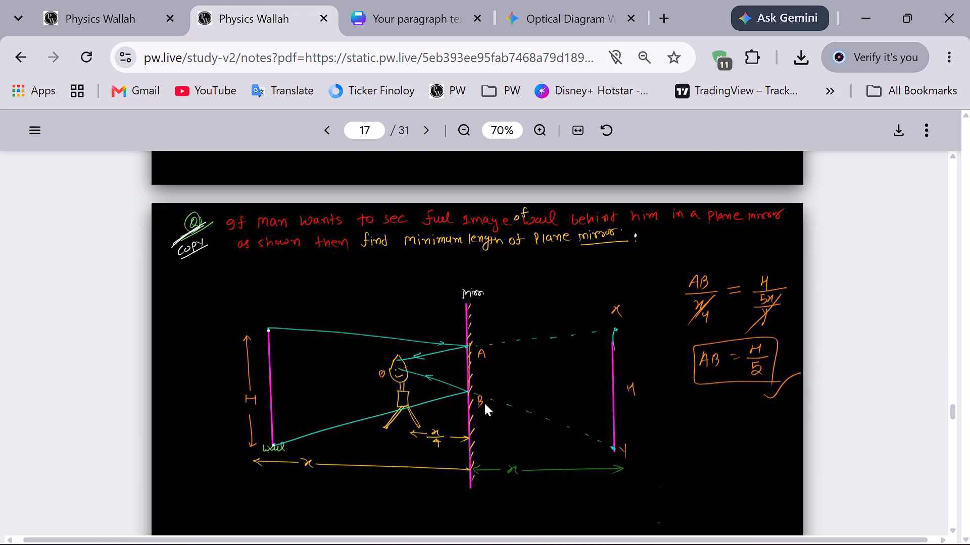
pyautogui.scroll(4, 484, 403)
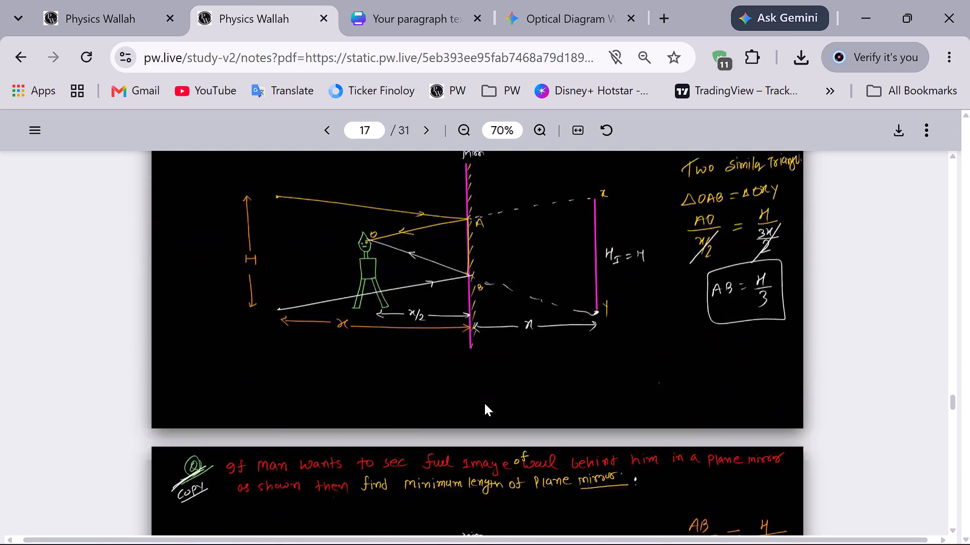
pyautogui.scroll(3, 484, 403)
pyautogui.scroll(-2, 484, 403)
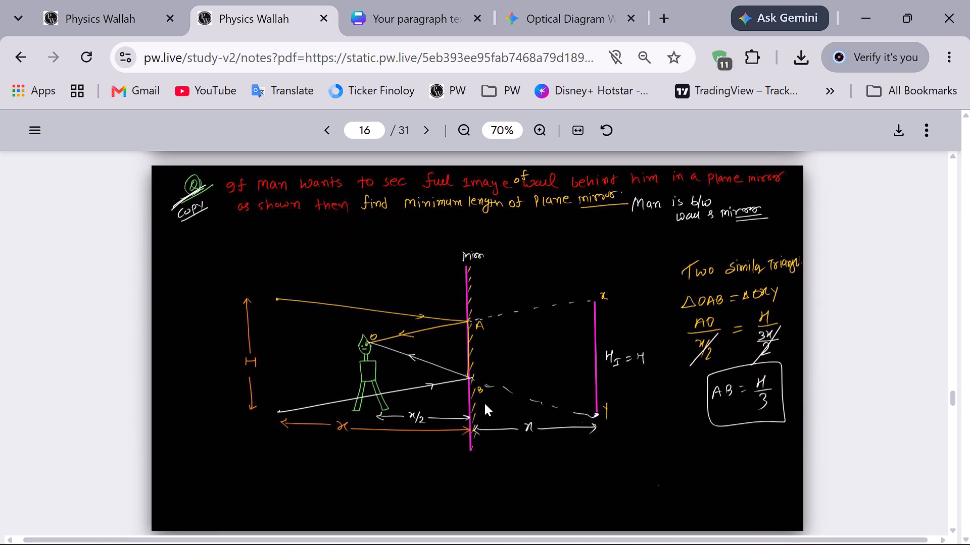
pyautogui.scroll(-5, 484, 403)
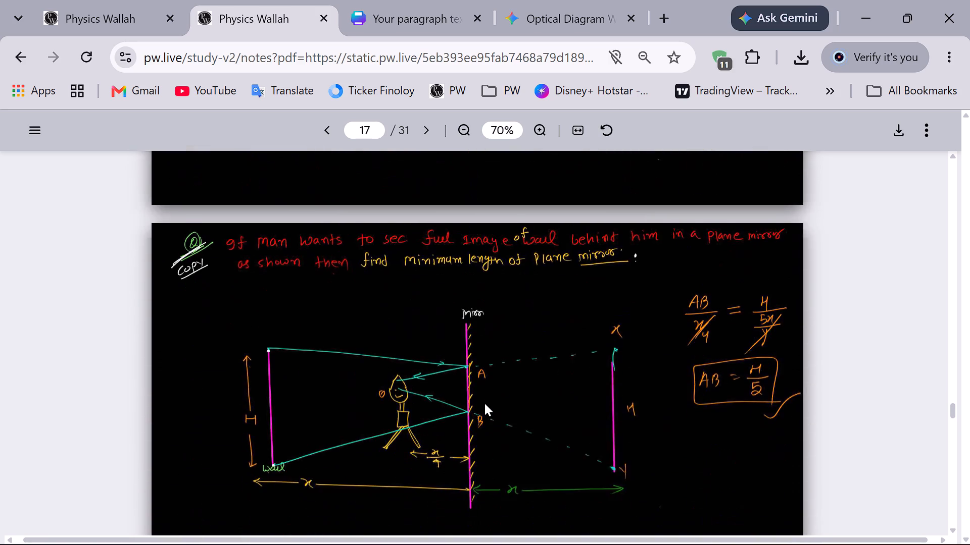
pyautogui.scroll(1, 484, 403)
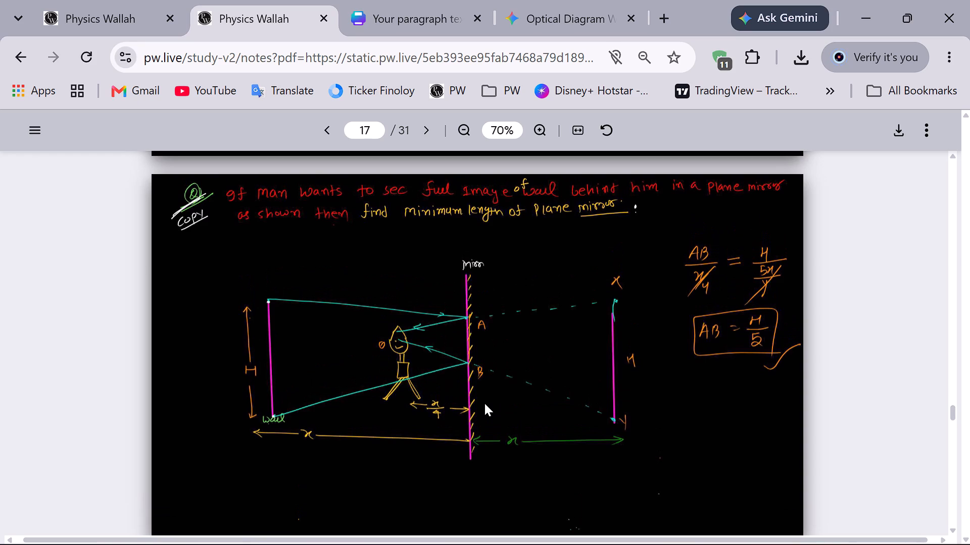
pyautogui.click(484, 403)
pyautogui.scroll(1, 484, 403)
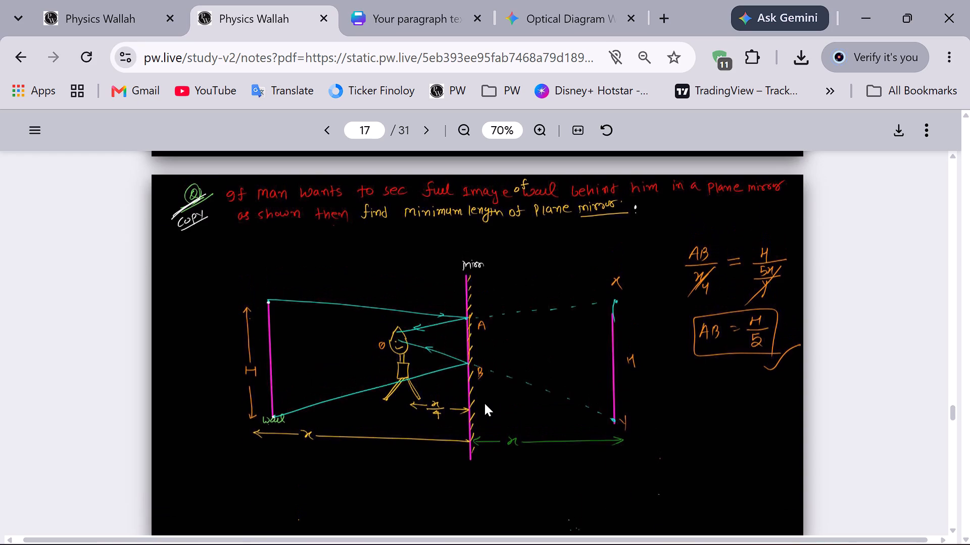
# Capture a rectangular screen snip of the page 16 wall-image question, including its ray diagram and the similar triangles solution.
pyautogui.scroll(4, 484, 403)
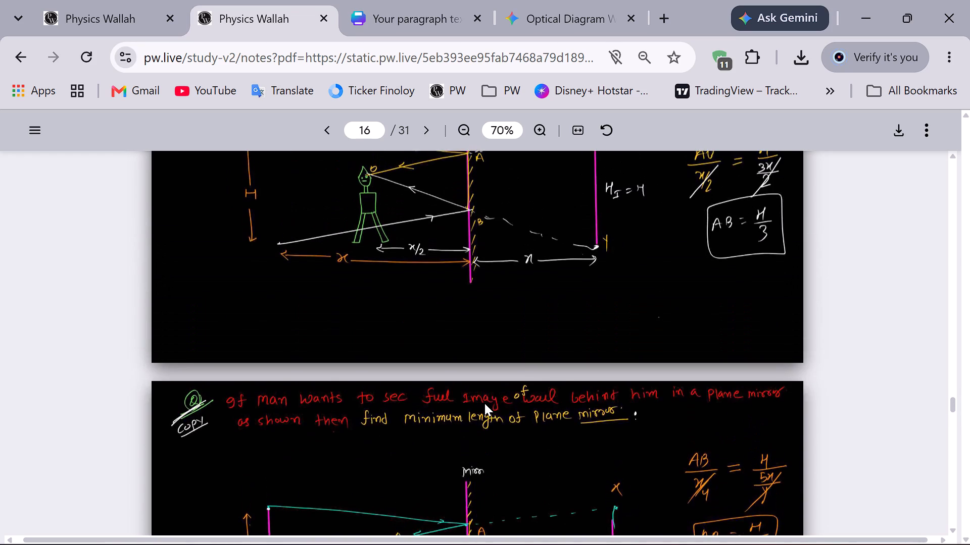
pyautogui.scroll(3, 484, 403)
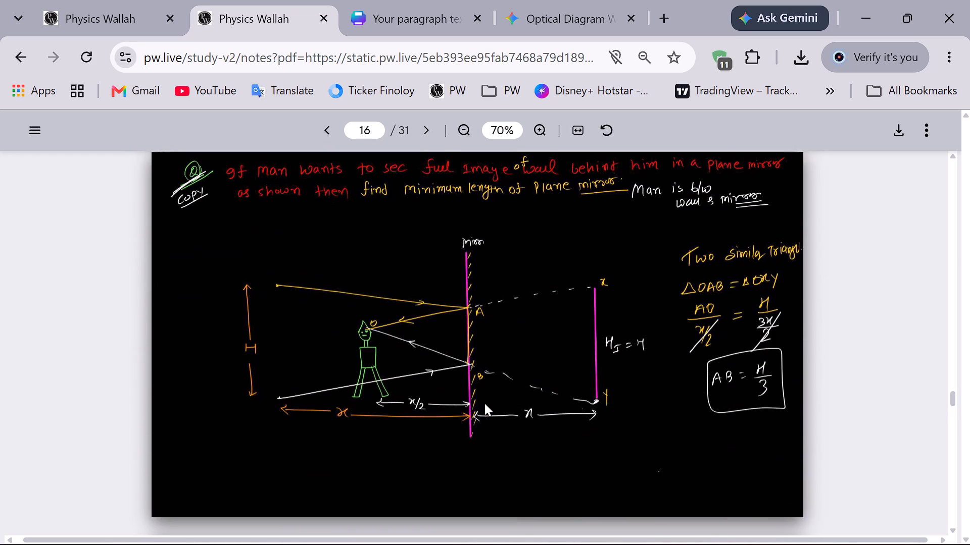
pyautogui.scroll(1, 484, 403)
pyautogui.scroll(-1, 484, 403)
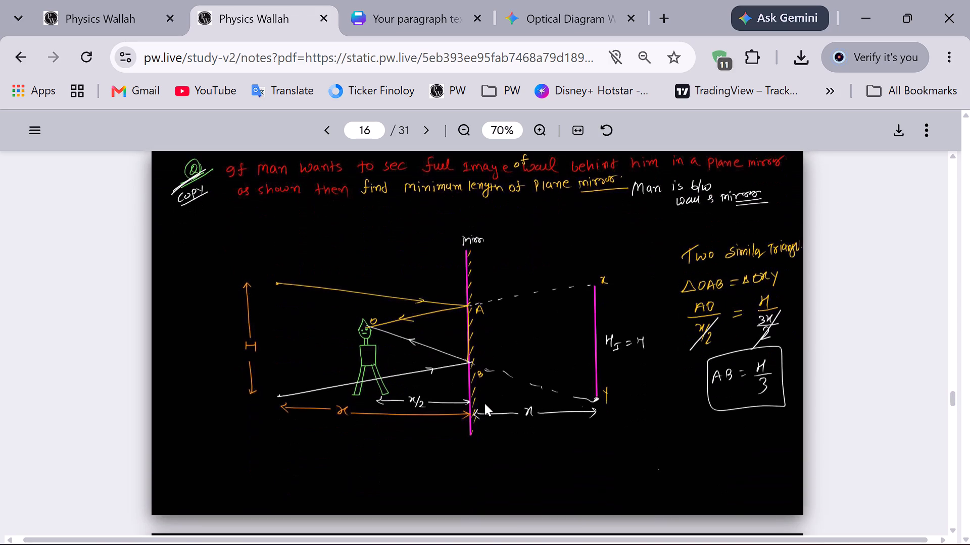
pyautogui.scroll(-1, 484, 403)
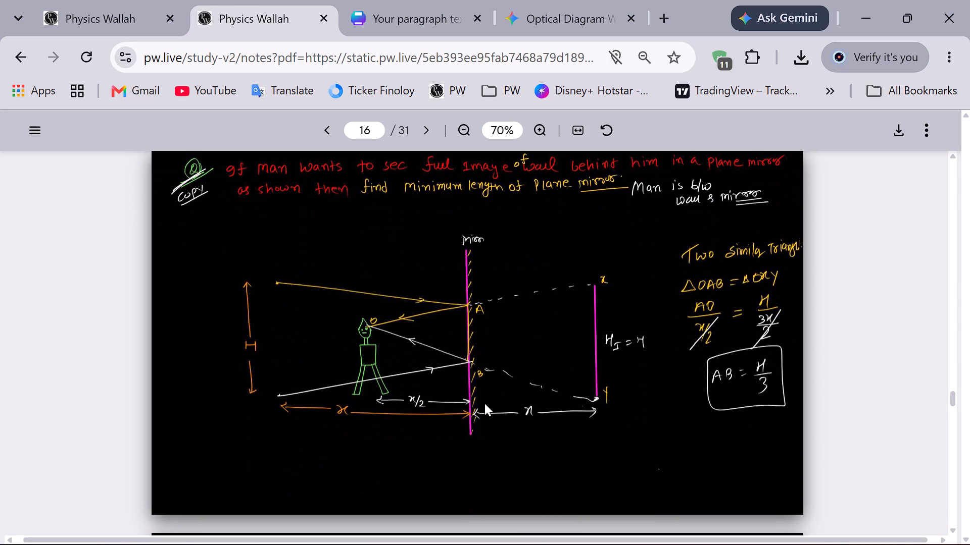
pyautogui.press('shift+super+s')
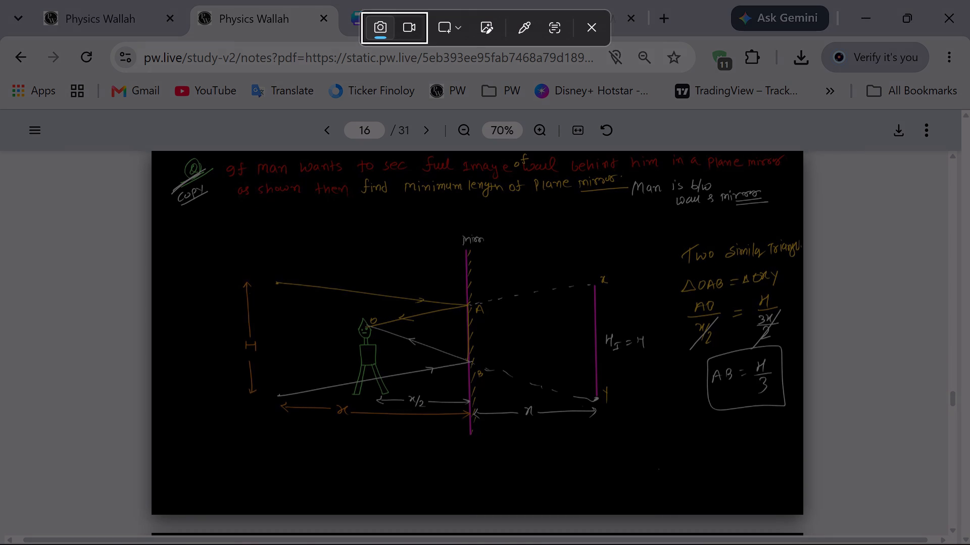
pyautogui.moveTo(170, 152); pyautogui.dragTo(170, 159)
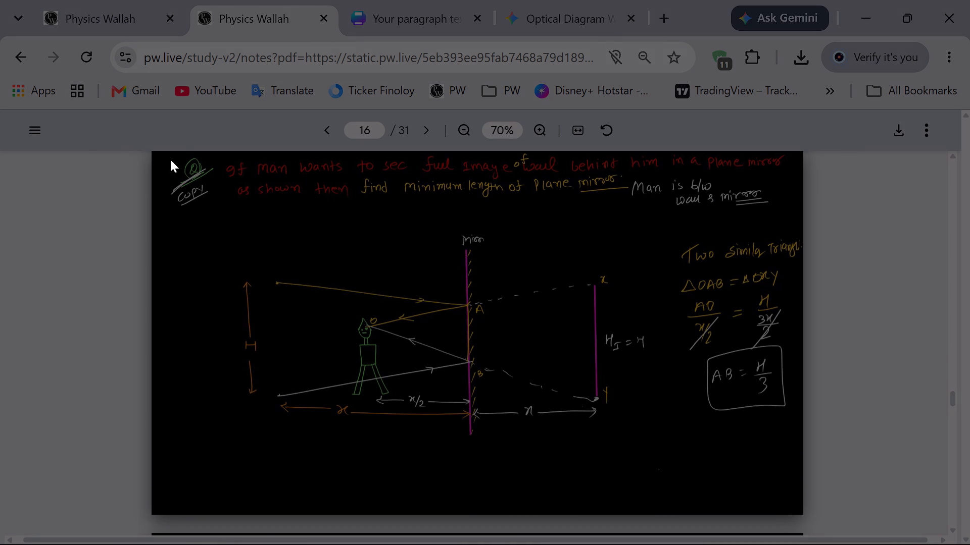
pyautogui.moveTo(170, 159); pyautogui.dragTo(796, 436)
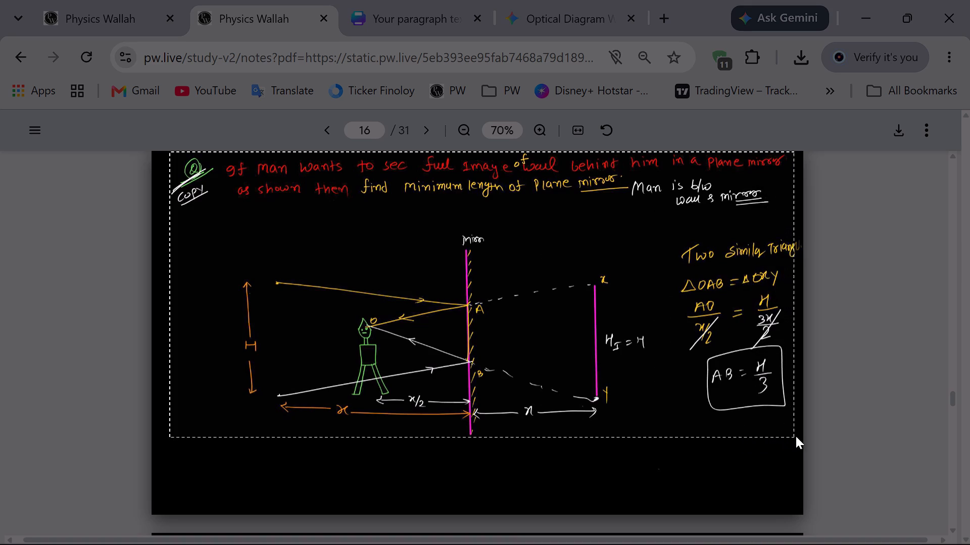
pyautogui.moveTo(796, 436); pyautogui.dragTo(802, 434)
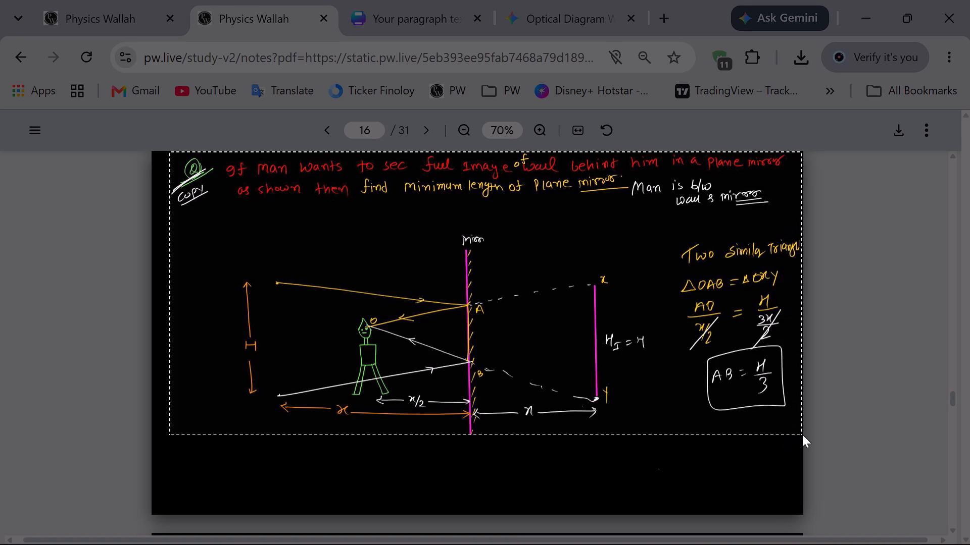
pyautogui.moveTo(802, 434); pyautogui.dragTo(804, 437)
pyautogui.scroll(-4, 732, 435)
pyautogui.scroll(-2, 672, 432)
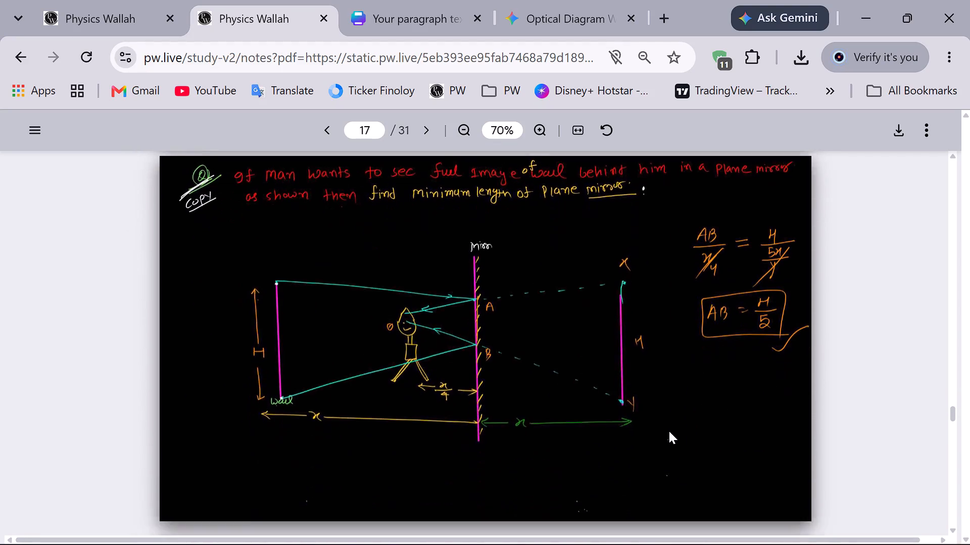
pyautogui.scroll(-5, 669, 431)
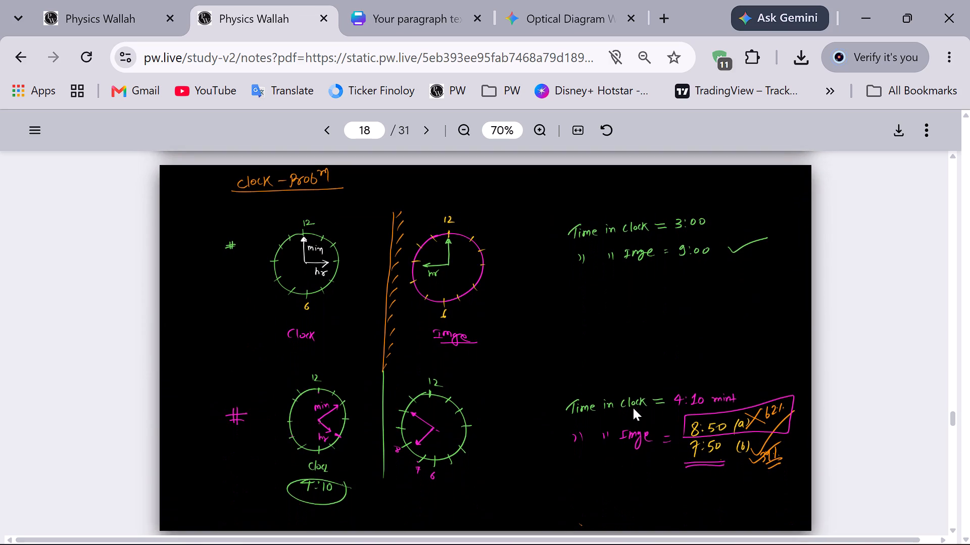
pyautogui.scroll(-7, 633, 408)
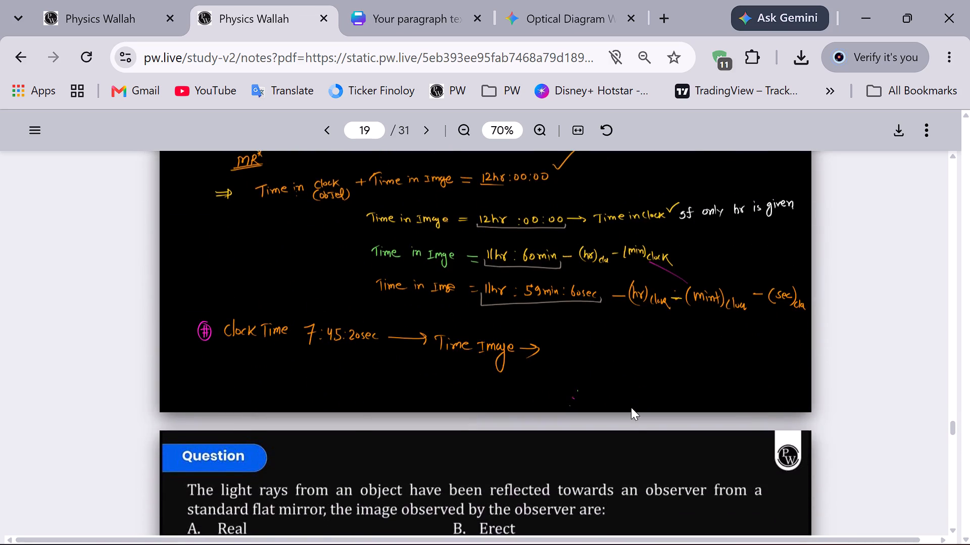
pyautogui.scroll(2, 631, 407)
pyautogui.scroll(-1, 631, 407)
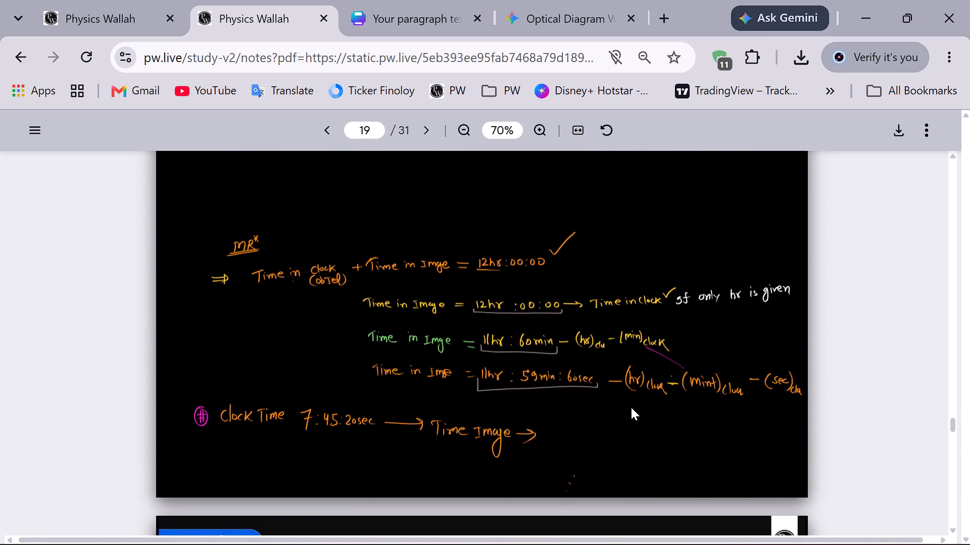
pyautogui.scroll(-15, 631, 407)
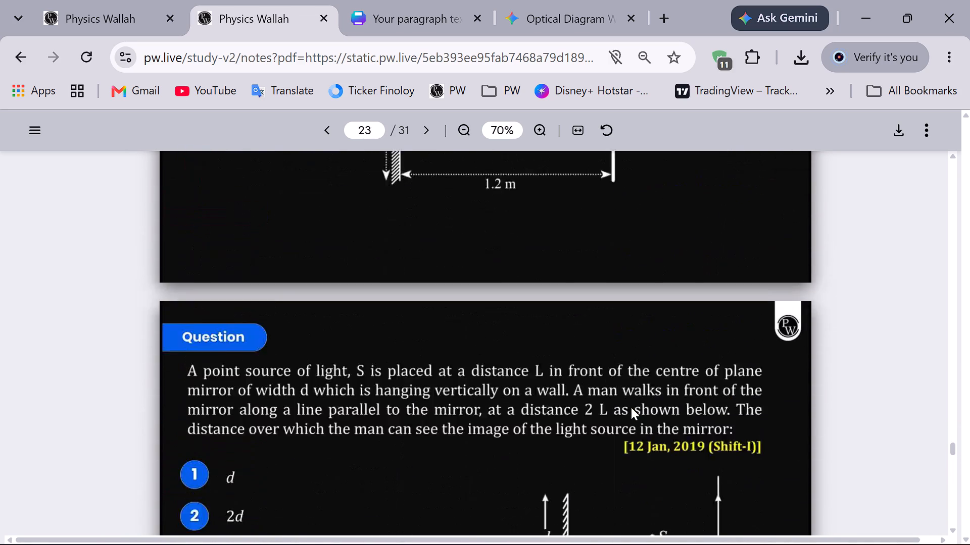
pyautogui.scroll(-1, 631, 407)
pyautogui.scroll(6, 631, 407)
pyautogui.scroll(-12, 631, 407)
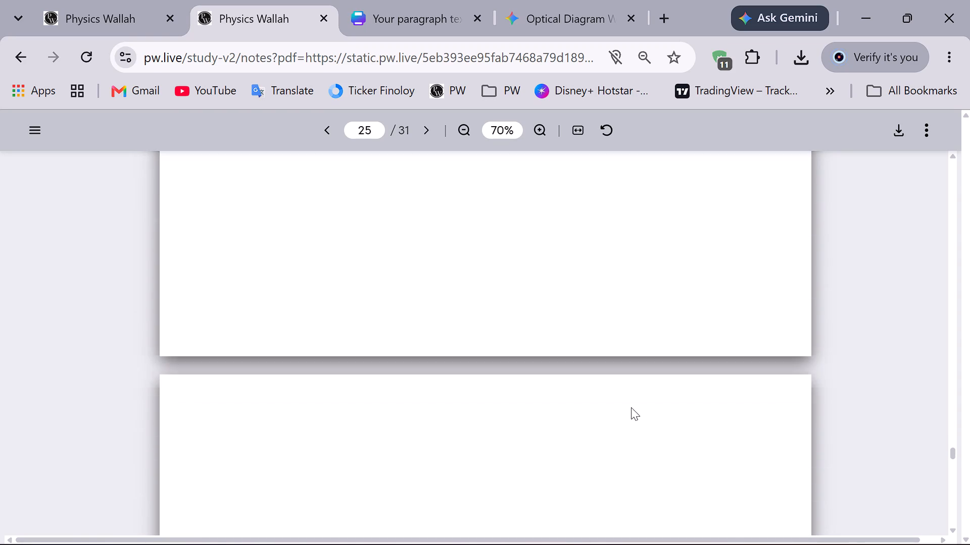
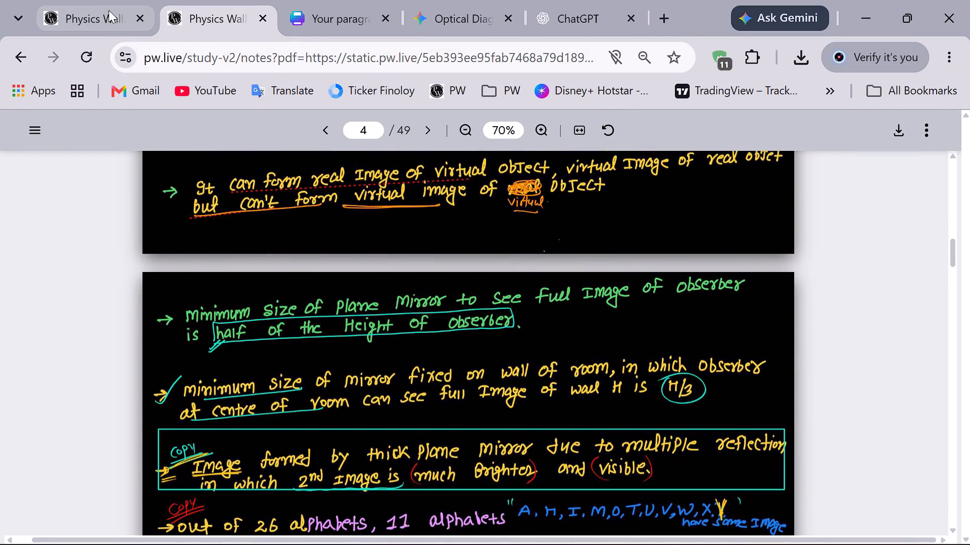
# On the Physics Wallah All Classes page, close the lecture 04 attachments and look through the chapter and Ray Optics lecture lists.
pyautogui.click(105, 3)
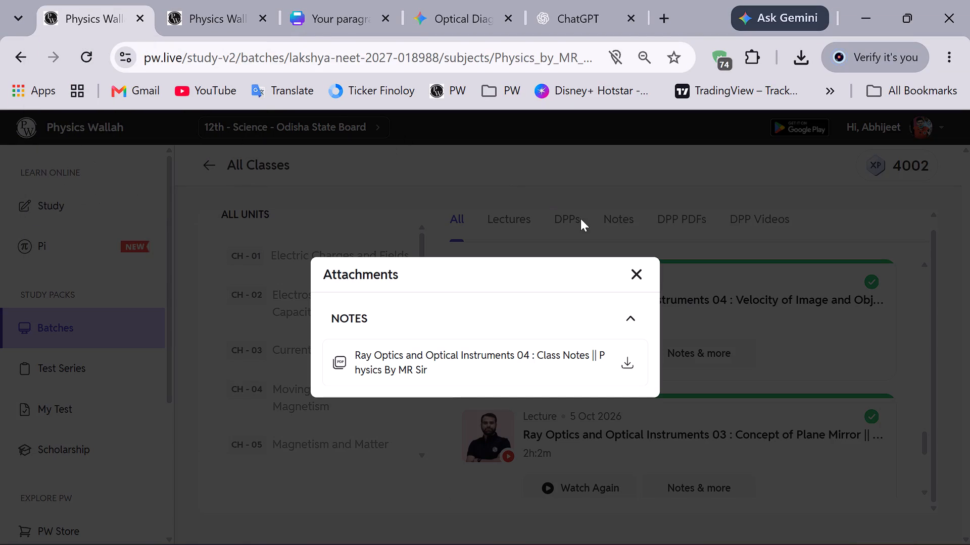
pyautogui.click(642, 275)
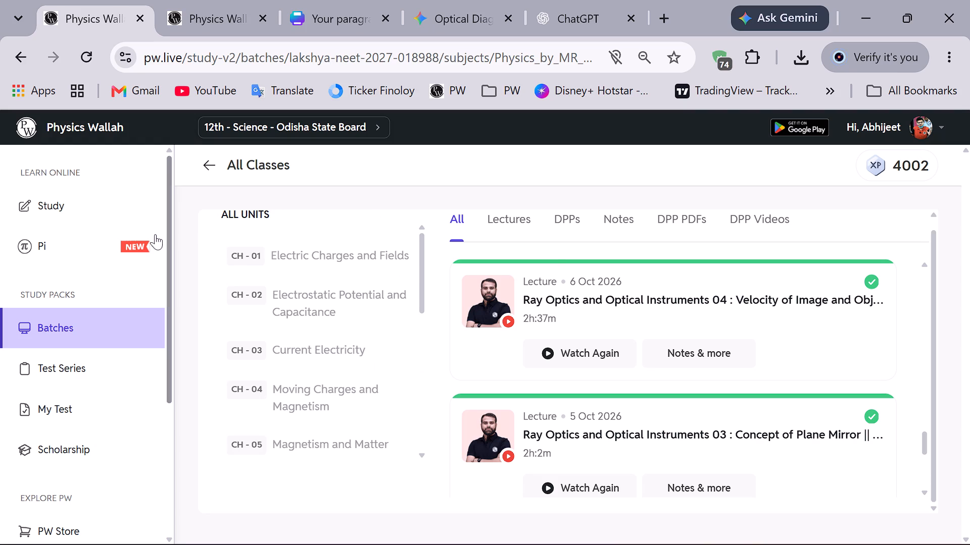
pyautogui.scroll(-5, 303, 329)
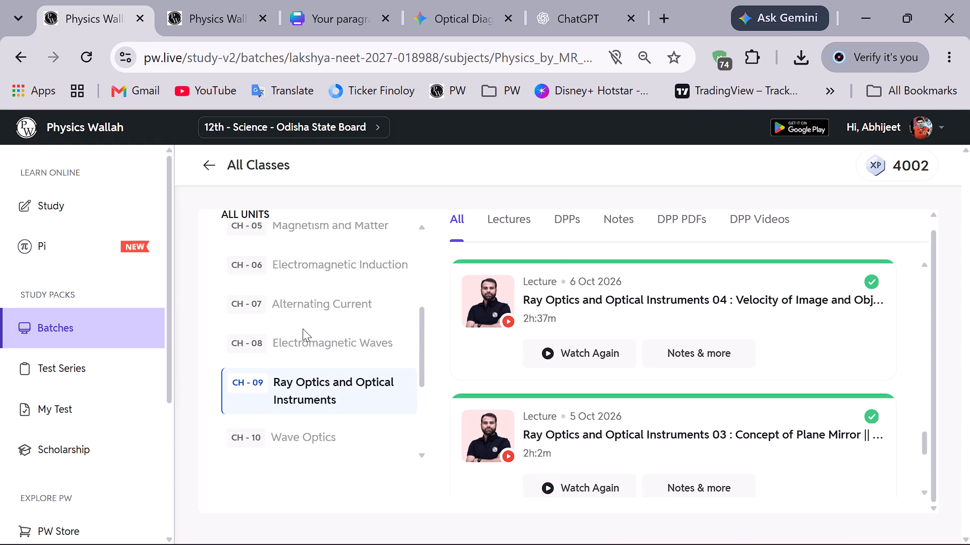
pyautogui.scroll(-4, 303, 329)
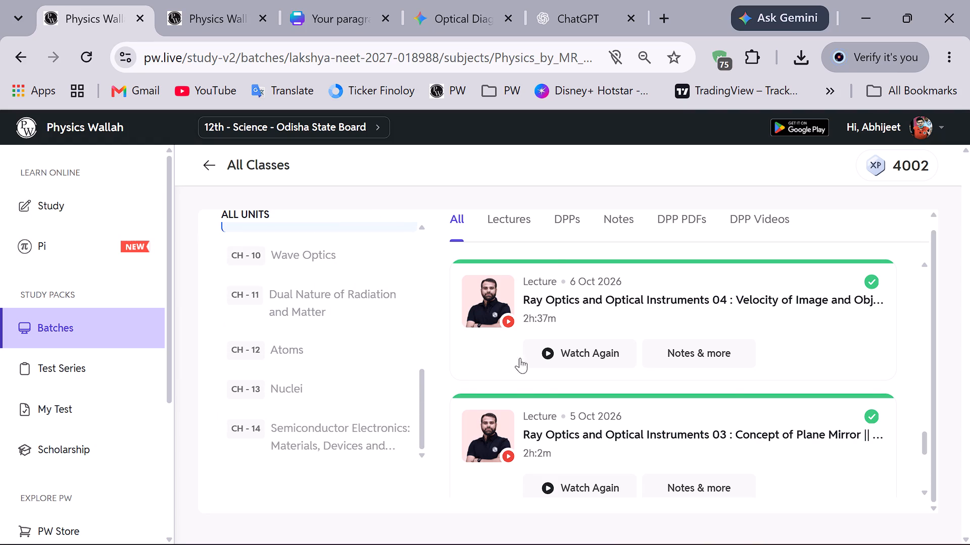
pyautogui.scroll(18, 604, 328)
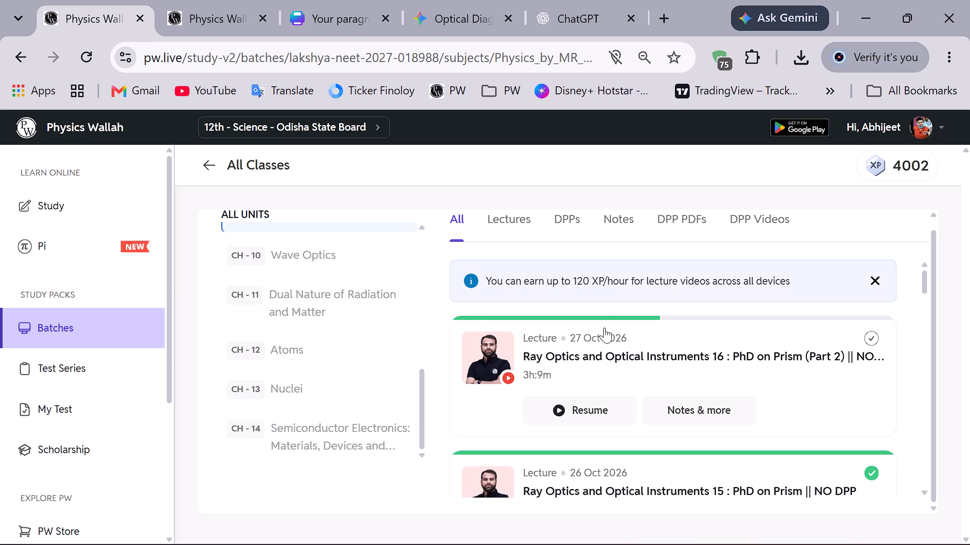
pyautogui.scroll(1, 604, 328)
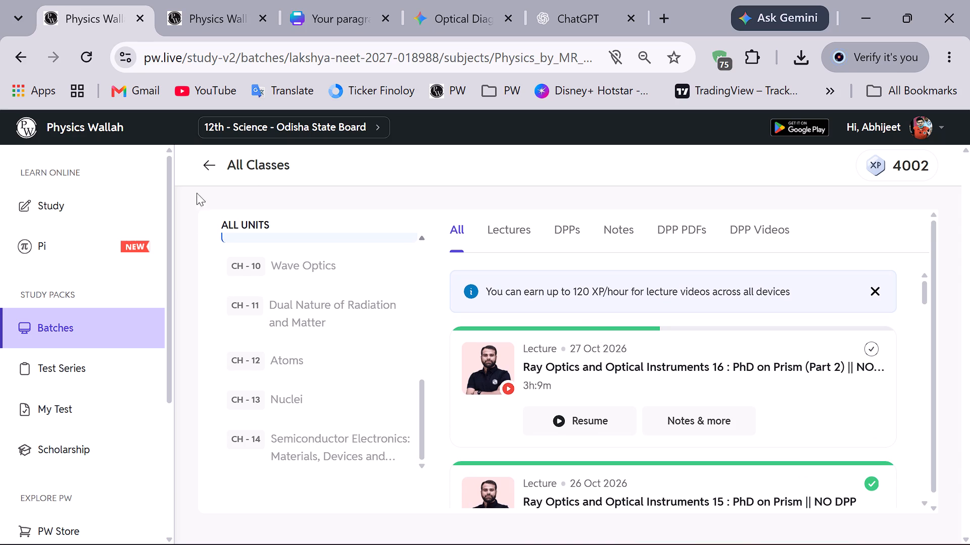
# From the Study page's upcoming events, open the live Physics by MR Sir lecture, Ray Optics and Optical Instruments 17.
pyautogui.click(84, 185)
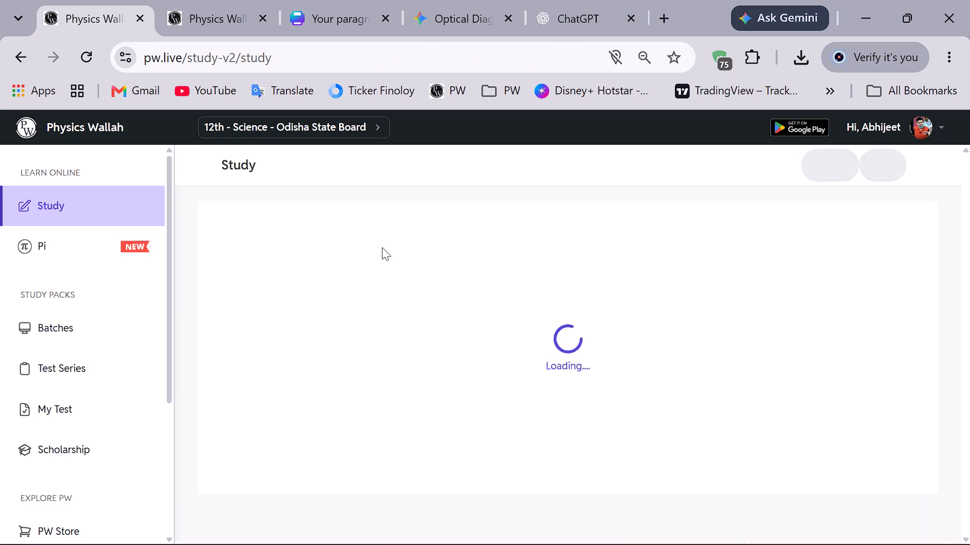
pyautogui.click(105, 335)
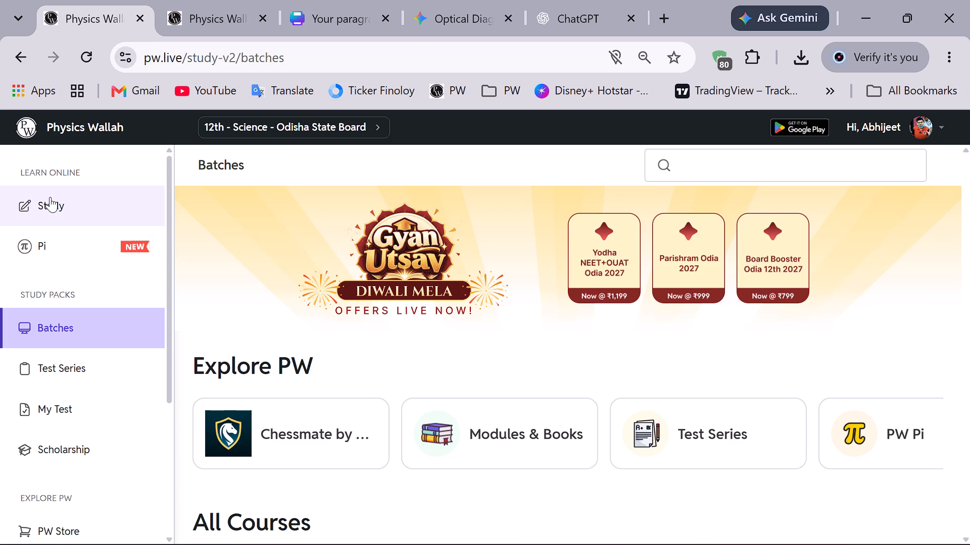
pyautogui.click(50, 197)
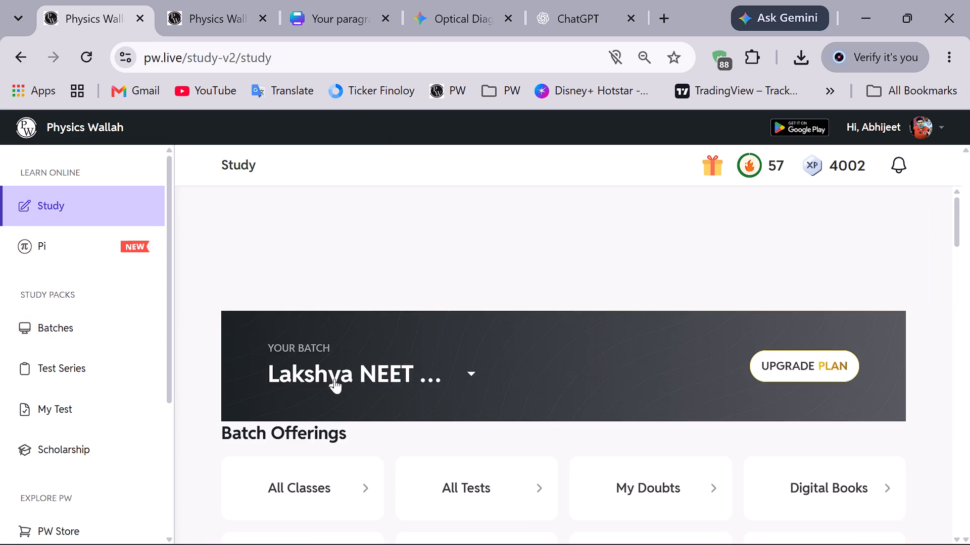
pyautogui.scroll(-3, 474, 418)
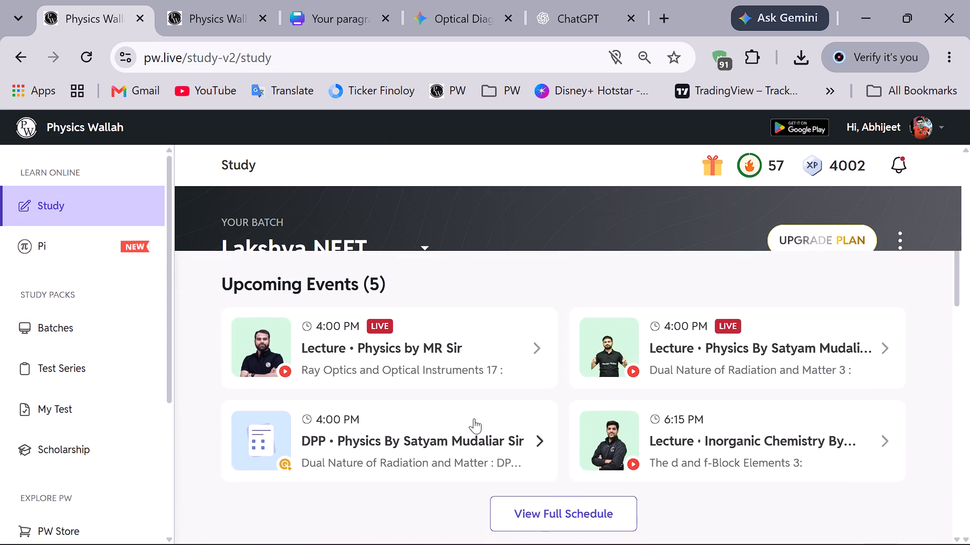
pyautogui.click(424, 388)
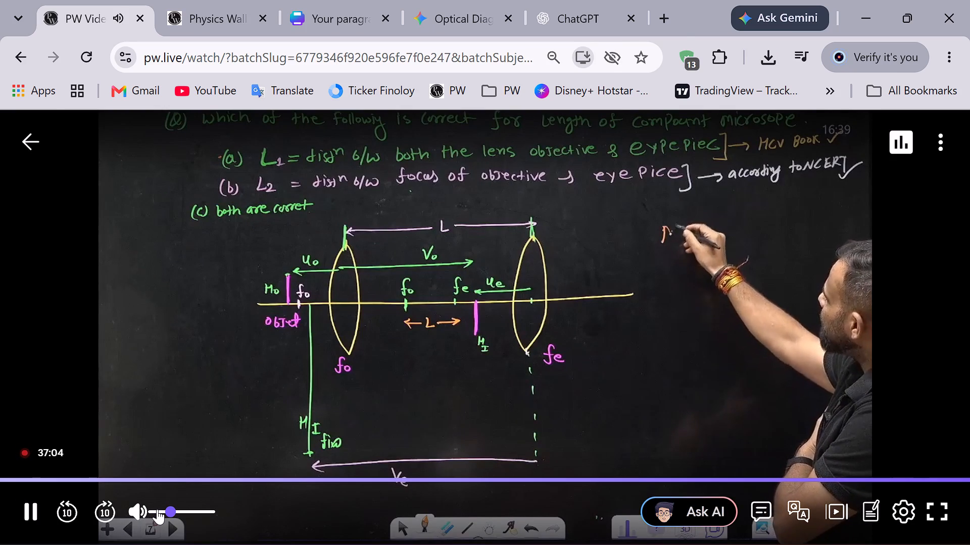
# Adjust the playback volume of the live lecture video.
pyautogui.moveTo(157, 509); pyautogui.dragTo(170, 509)
pyautogui.click(170, 509)
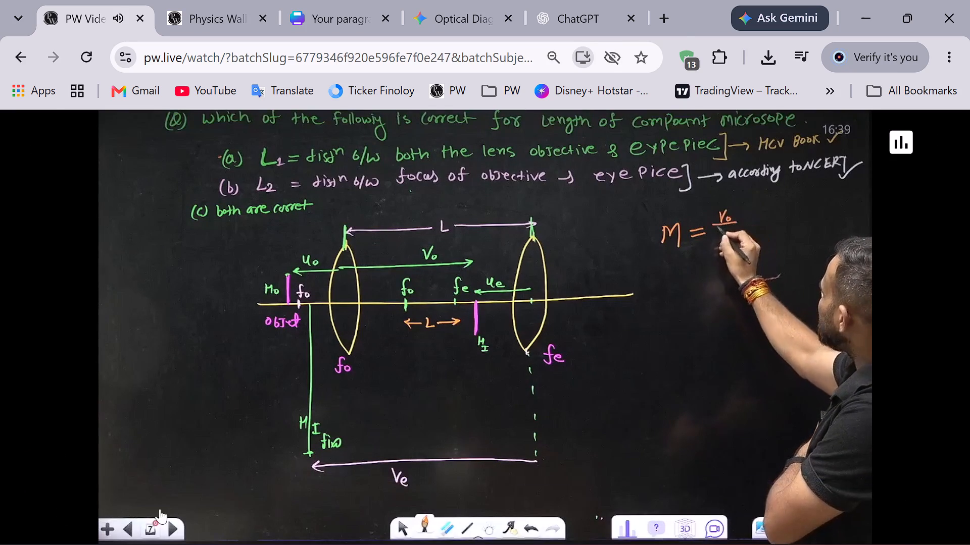
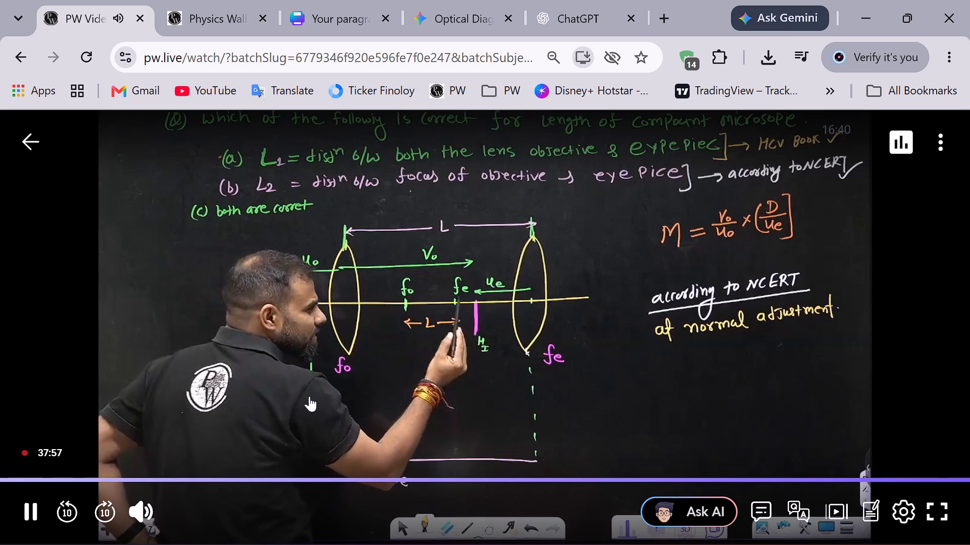
# Pause the live Ray Optics 17 lecture and leave it, returning to the Study page.
pyautogui.click(313, 365)
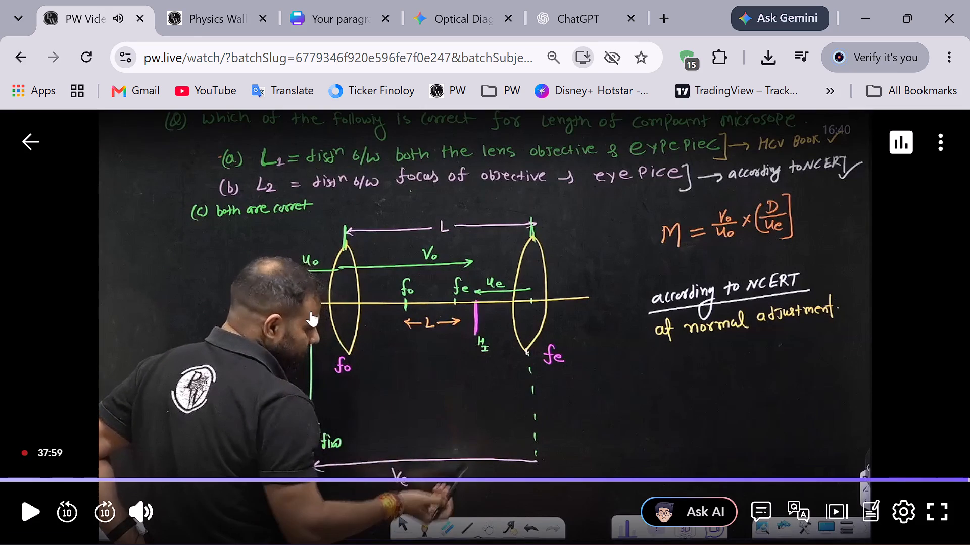
pyautogui.click(142, 18)
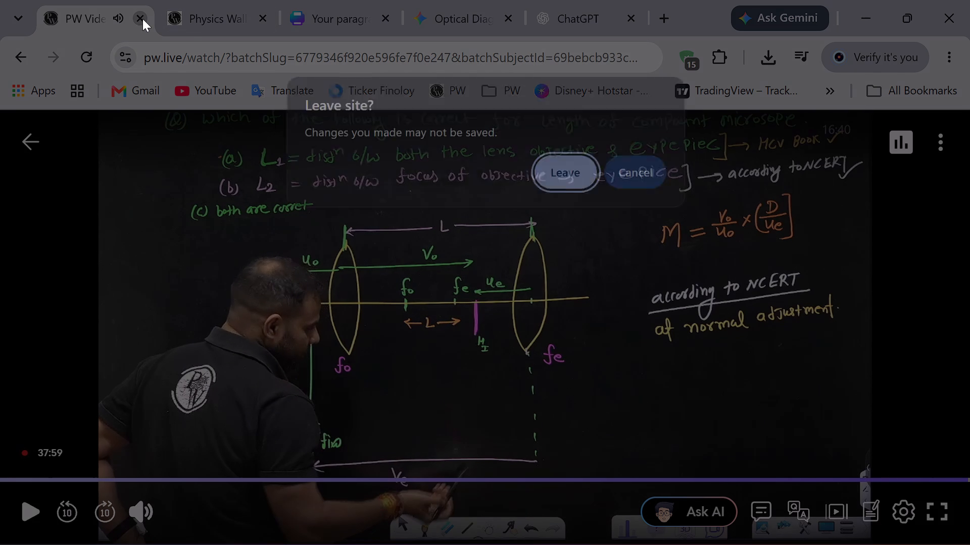
pyautogui.click(505, 271)
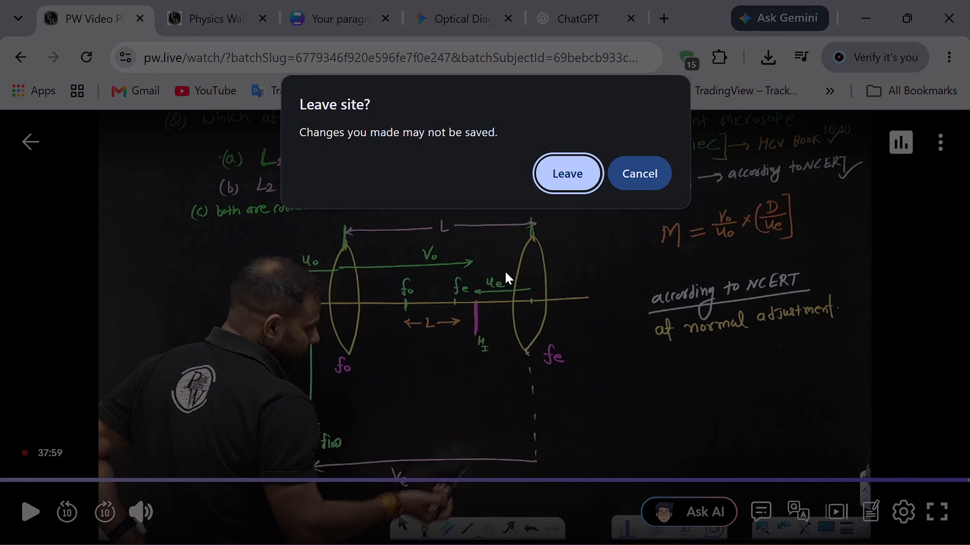
pyautogui.click(620, 171)
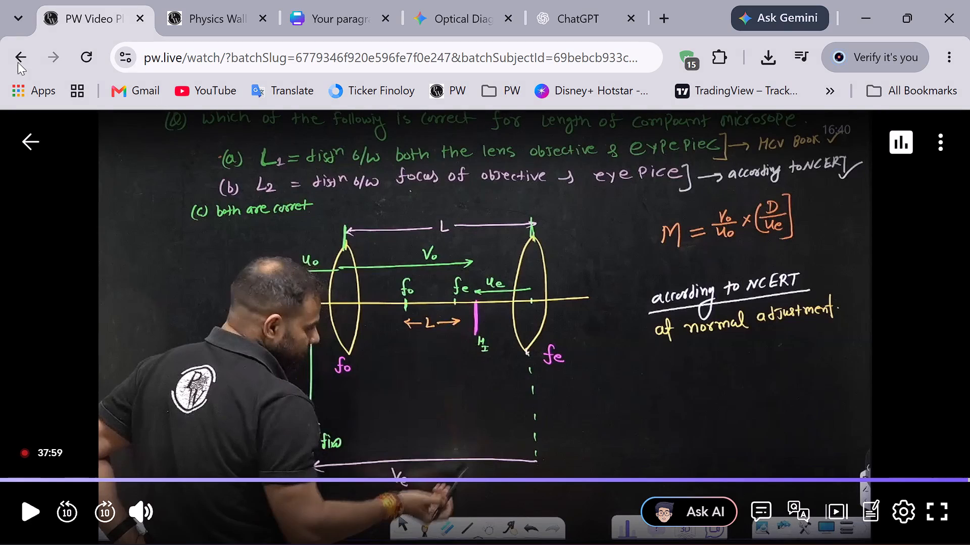
pyautogui.click(17, 55)
pyautogui.click(553, 207)
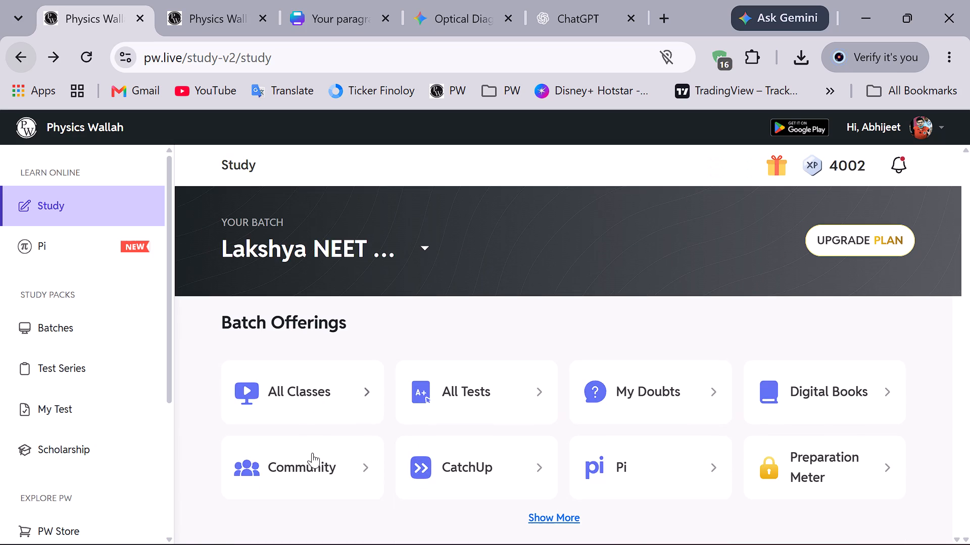
# Open the Physics by MR Sir chapter list from the batch's All Classes.
pyautogui.click(309, 370)
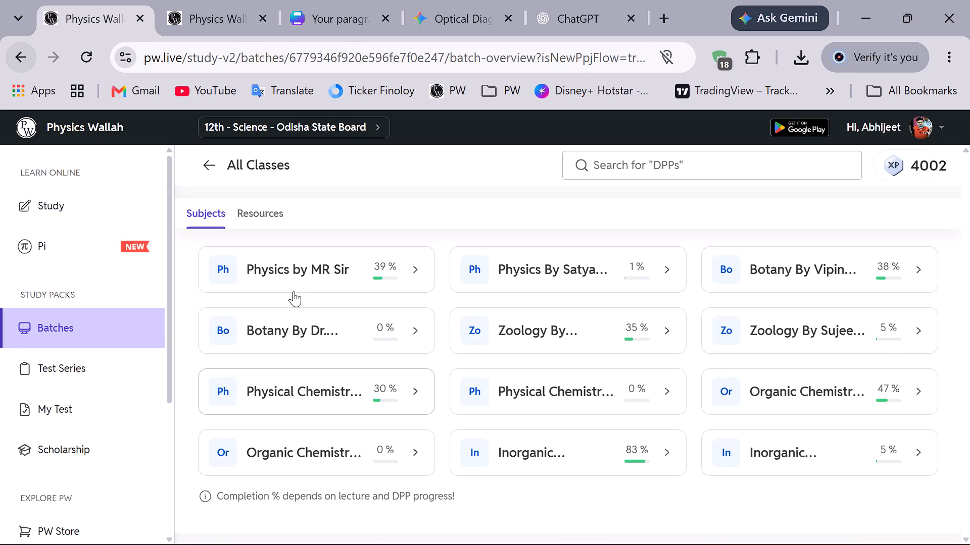
pyautogui.click(289, 281)
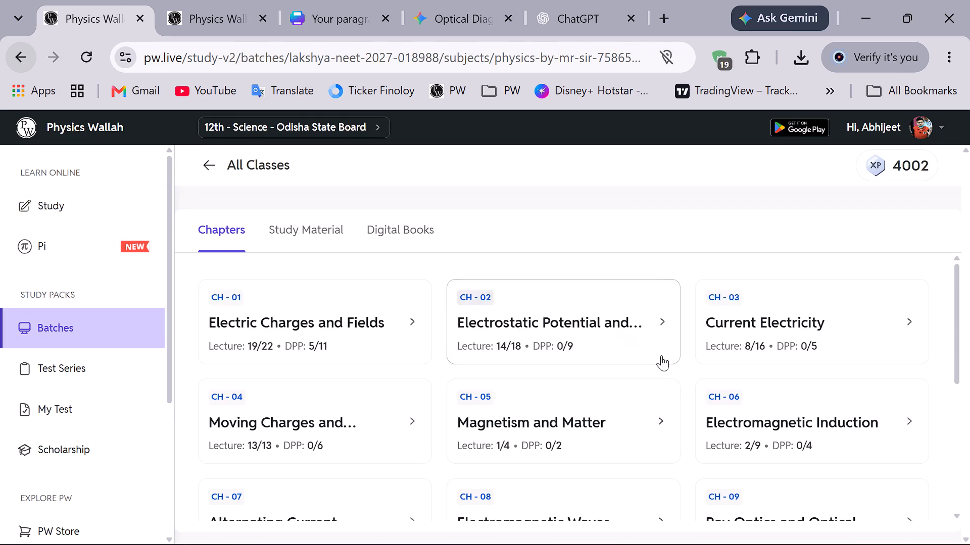
# Look through the lecture lists of the Current Electricity, Wave Optics, Dual Nature, Atoms and Nuclei chapters.
pyautogui.click(861, 348)
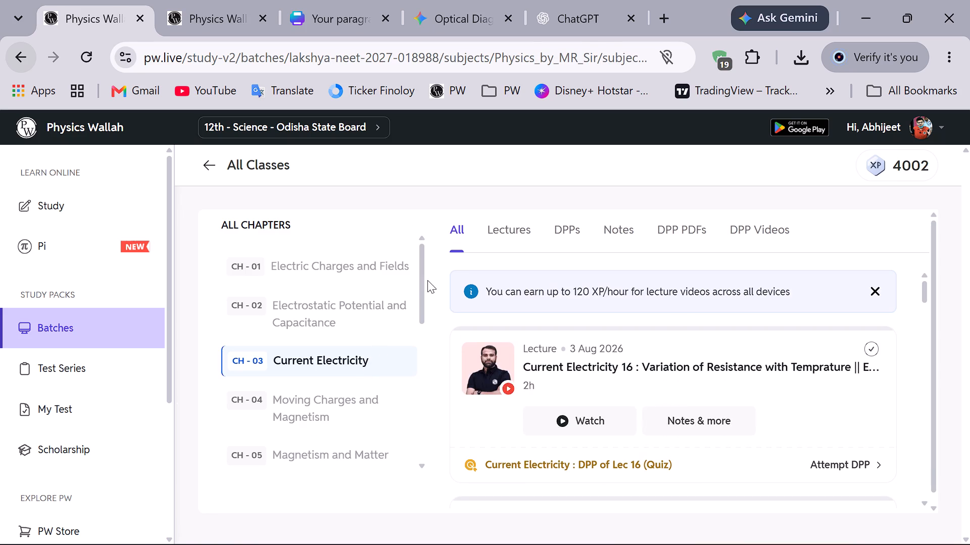
pyautogui.moveTo(418, 282); pyautogui.dragTo(414, 432)
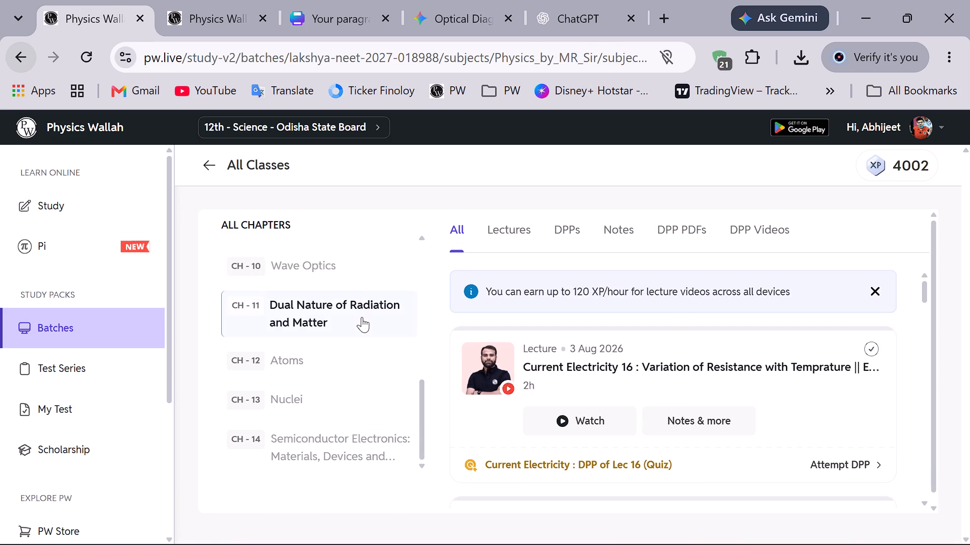
pyautogui.click(361, 270)
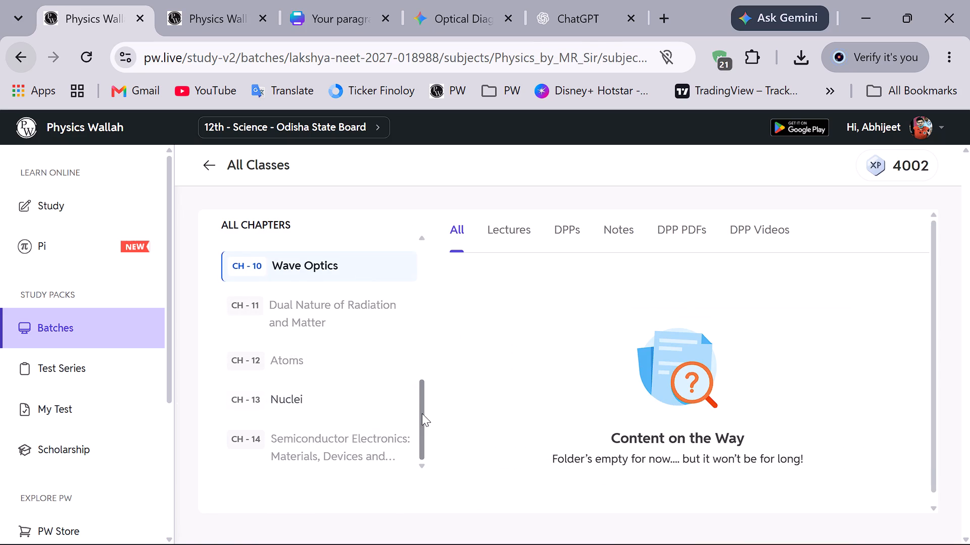
pyautogui.moveTo(422, 413); pyautogui.dragTo(422, 395)
pyautogui.click(375, 354)
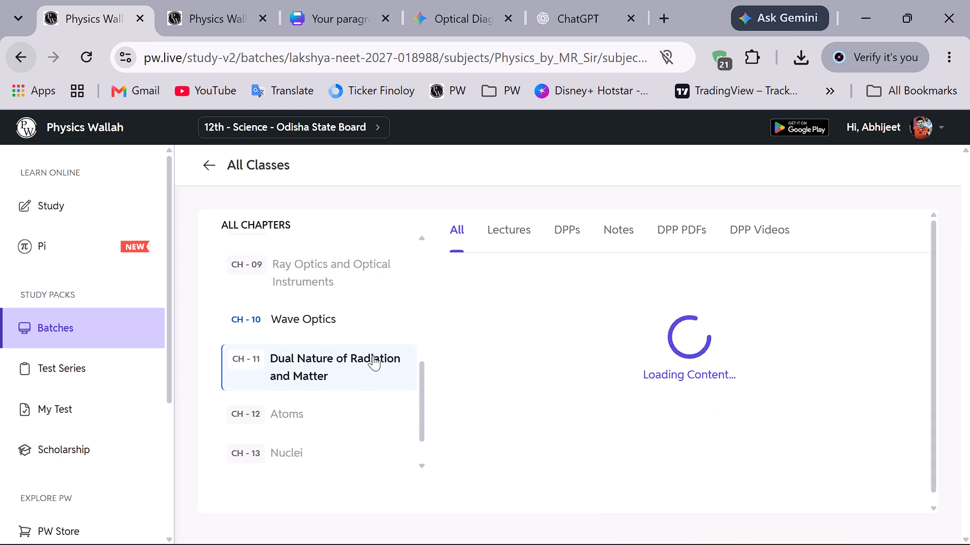
pyautogui.click(345, 412)
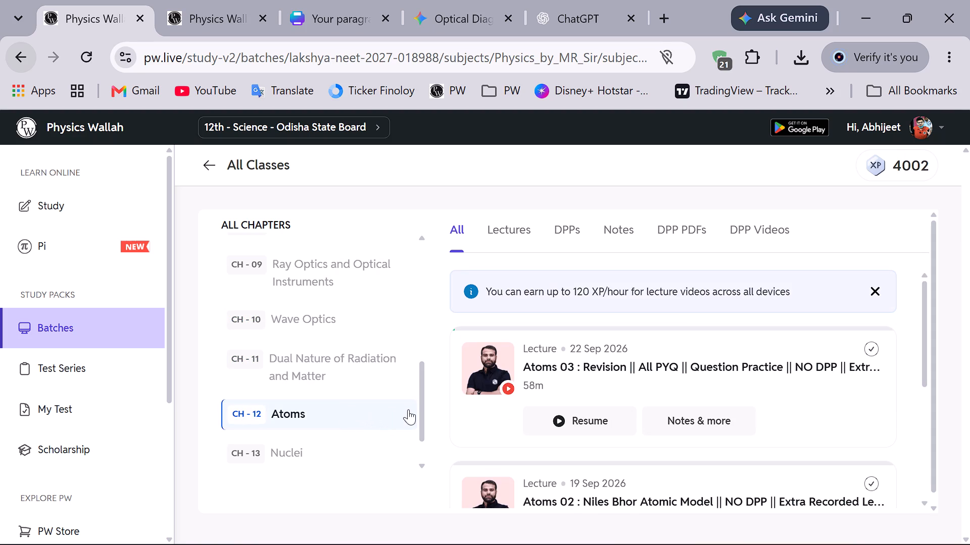
pyautogui.click(352, 456)
pyautogui.moveTo(421, 417); pyautogui.dragTo(418, 422)
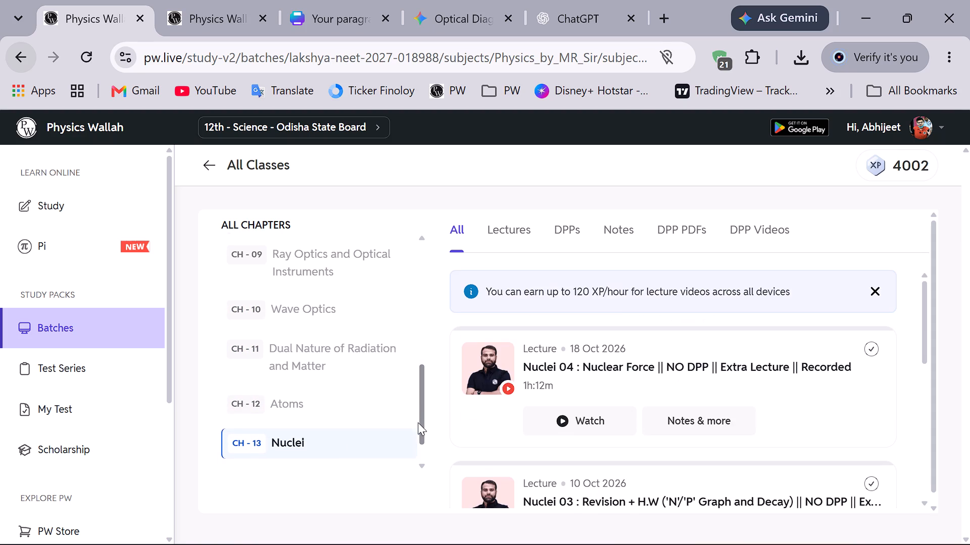
pyautogui.moveTo(418, 422); pyautogui.dragTo(419, 389)
# Browse the Ray Optics and Optical Instruments chapter's lectures and open lecture 16, PhD on Prism (Part 2).
pyautogui.click(358, 354)
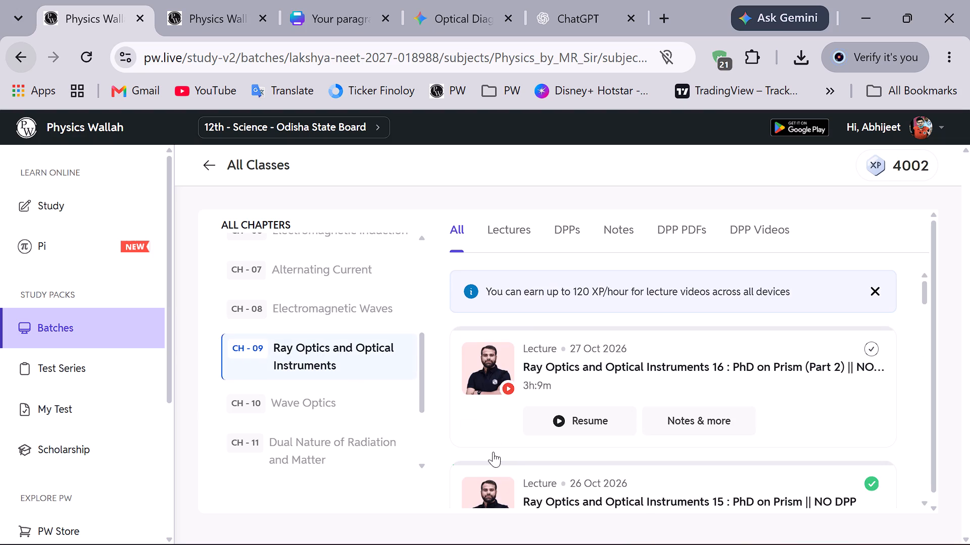
pyautogui.moveTo(925, 287); pyautogui.dragTo(933, 457)
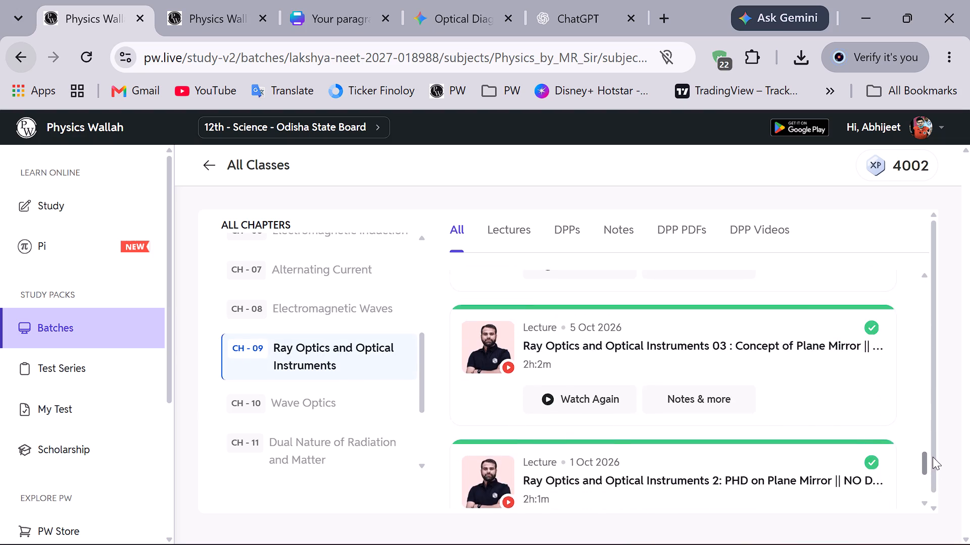
pyautogui.moveTo(933, 457); pyautogui.dragTo(940, 350)
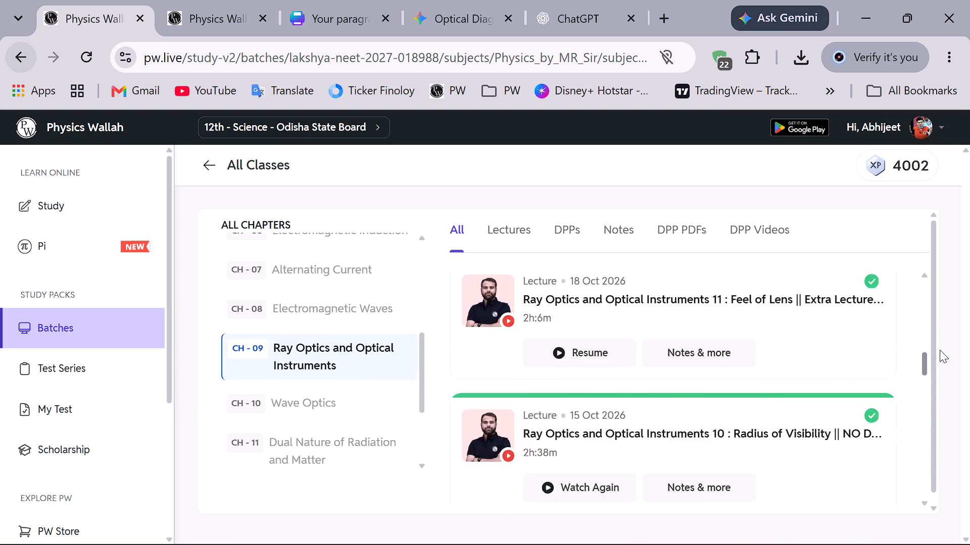
pyautogui.moveTo(940, 350); pyautogui.dragTo(940, 257)
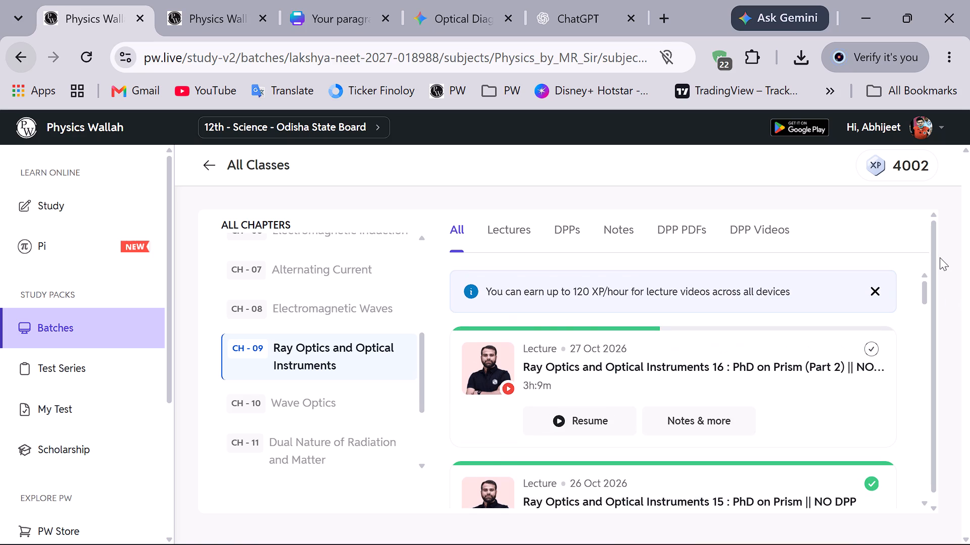
pyautogui.click(772, 383)
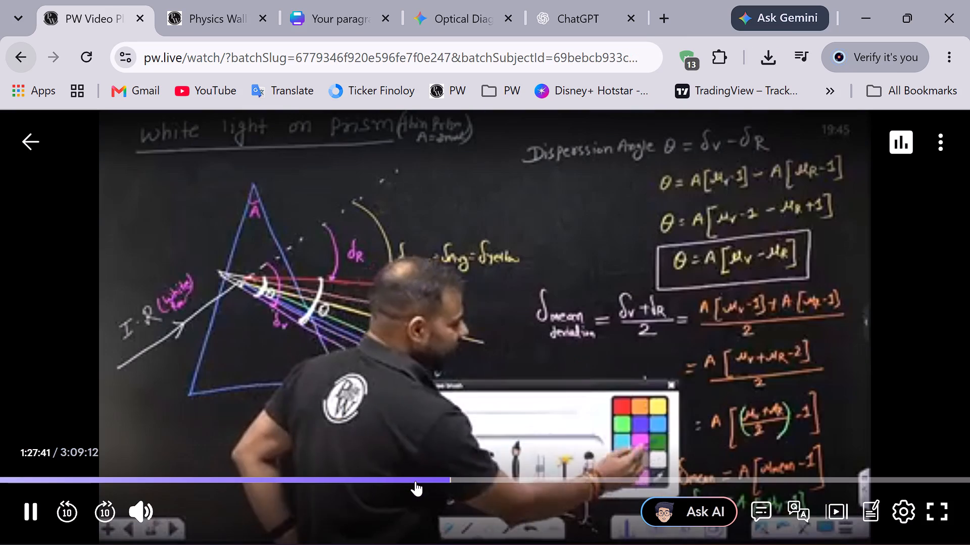
# Skim the lecture 16 recording from the prism dispersion topics through the visual angle section, to about 2:06:14.
pyautogui.click(415, 481)
pyautogui.click(462, 479)
pyautogui.click(527, 478)
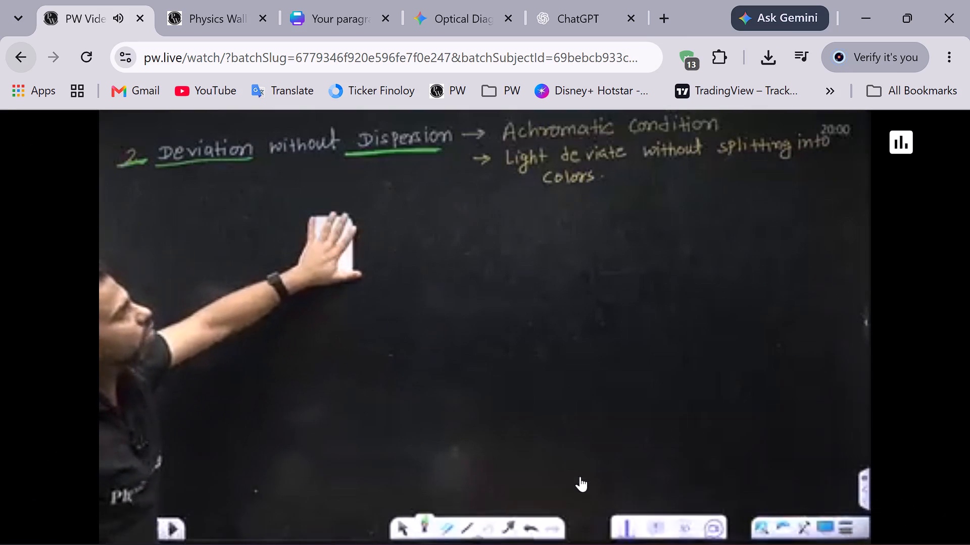
pyautogui.moveTo(542, 479); pyautogui.dragTo(549, 480)
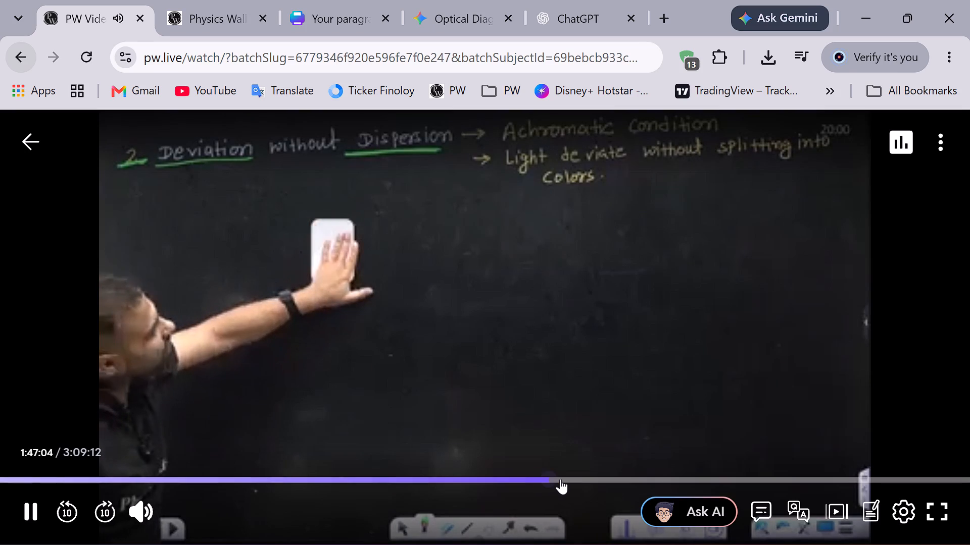
pyautogui.click(564, 477)
pyautogui.click(579, 477)
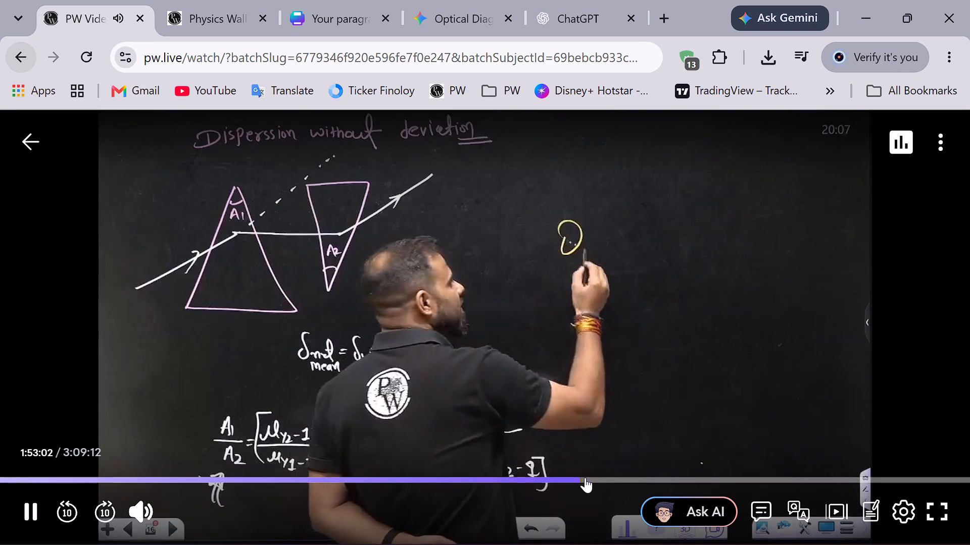
pyautogui.click(596, 477)
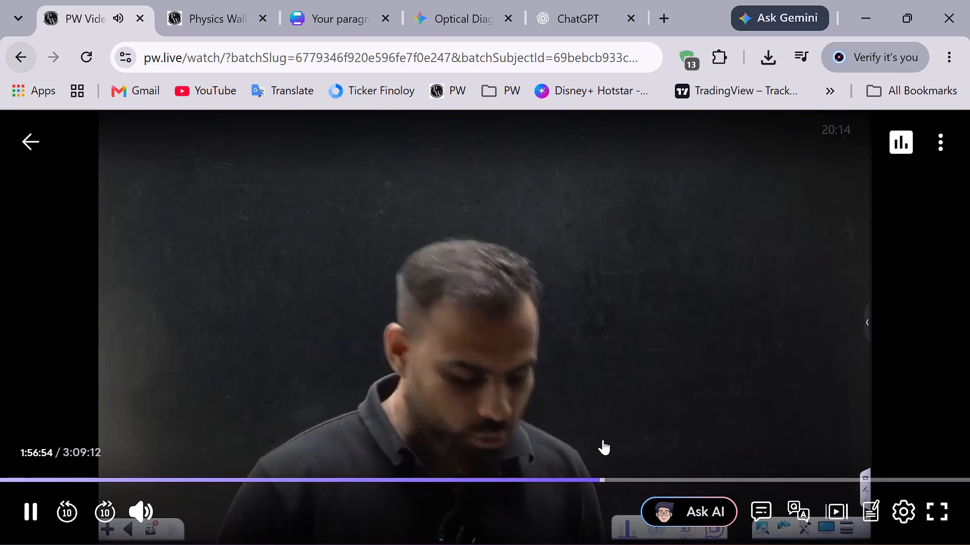
pyautogui.click(609, 480)
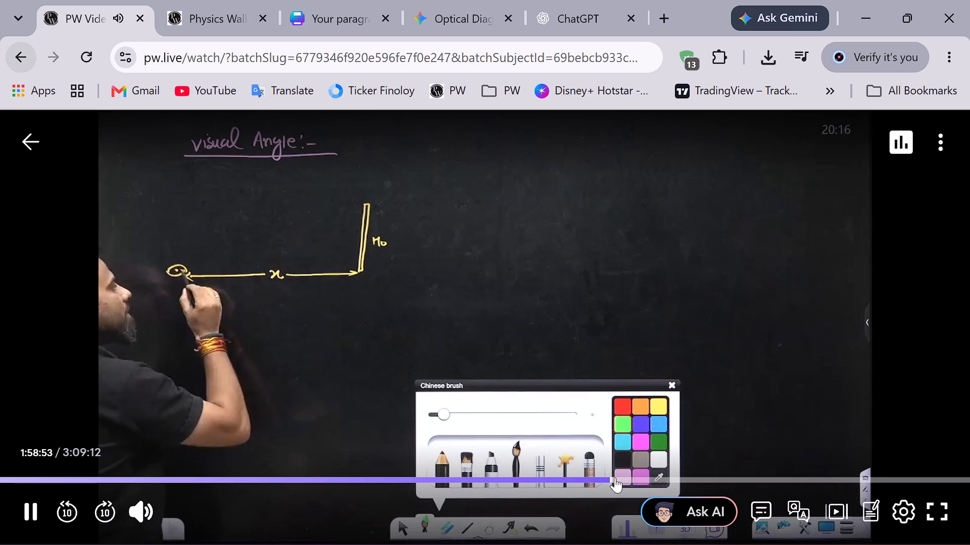
pyautogui.click(614, 477)
pyautogui.click(621, 478)
pyautogui.click(632, 477)
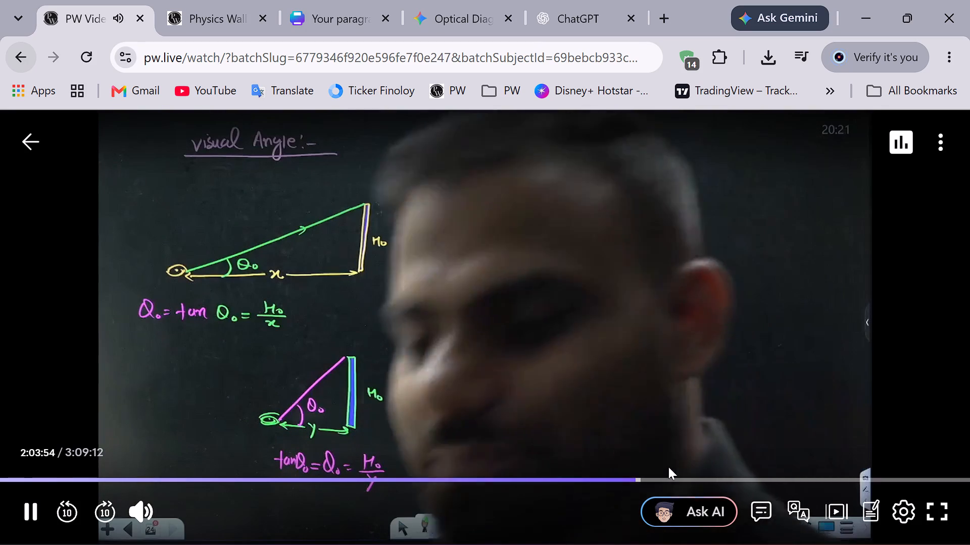
pyautogui.click(648, 478)
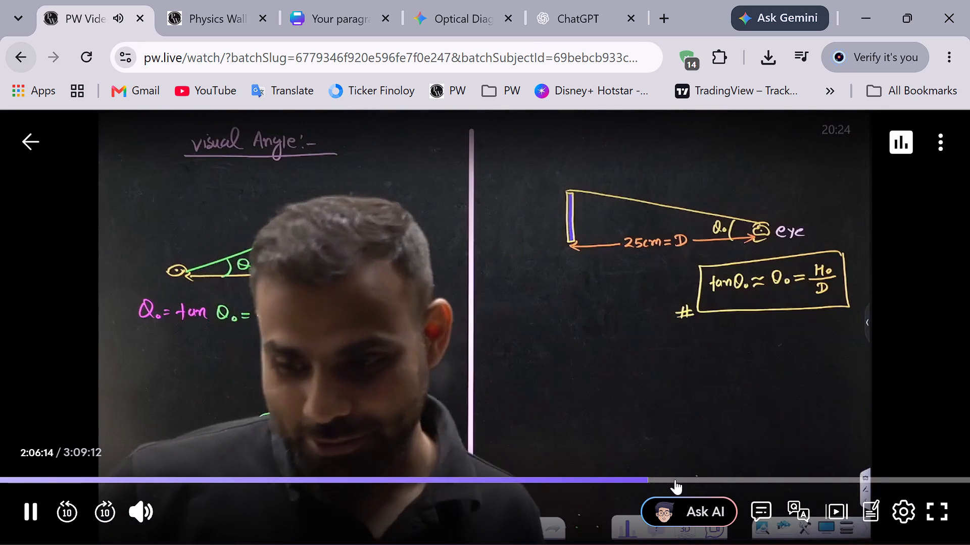
pyautogui.click(677, 481)
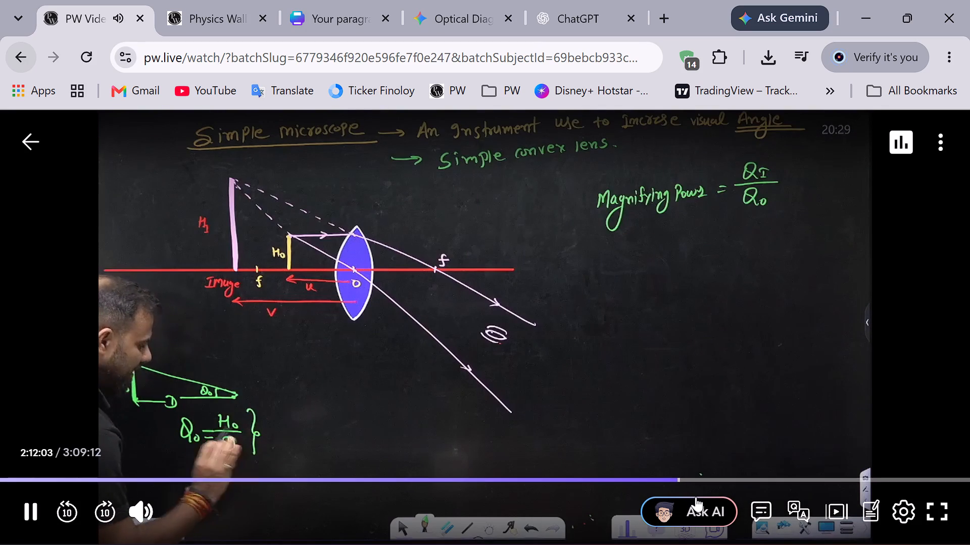
pyautogui.click(691, 480)
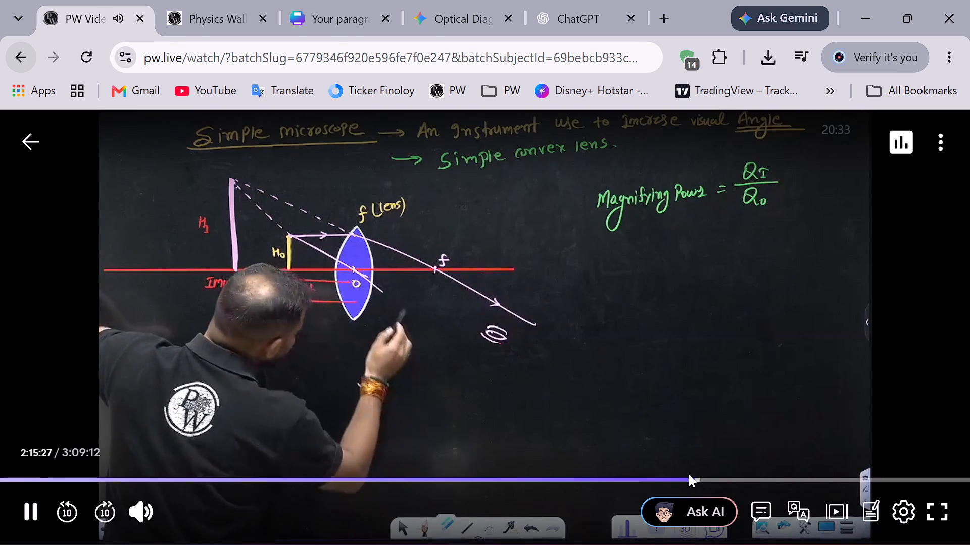
pyautogui.click(713, 478)
pyautogui.click(744, 479)
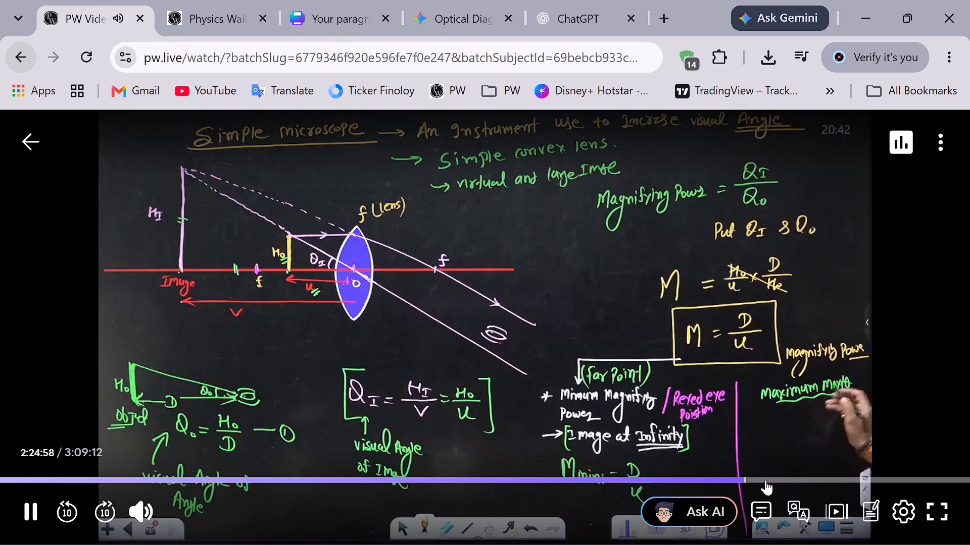
pyautogui.click(774, 479)
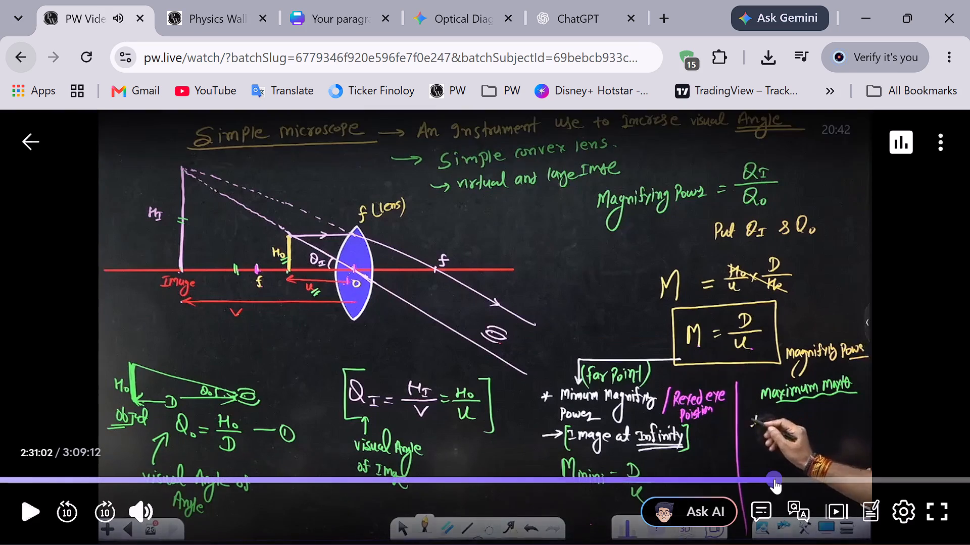
pyautogui.click(933, 478)
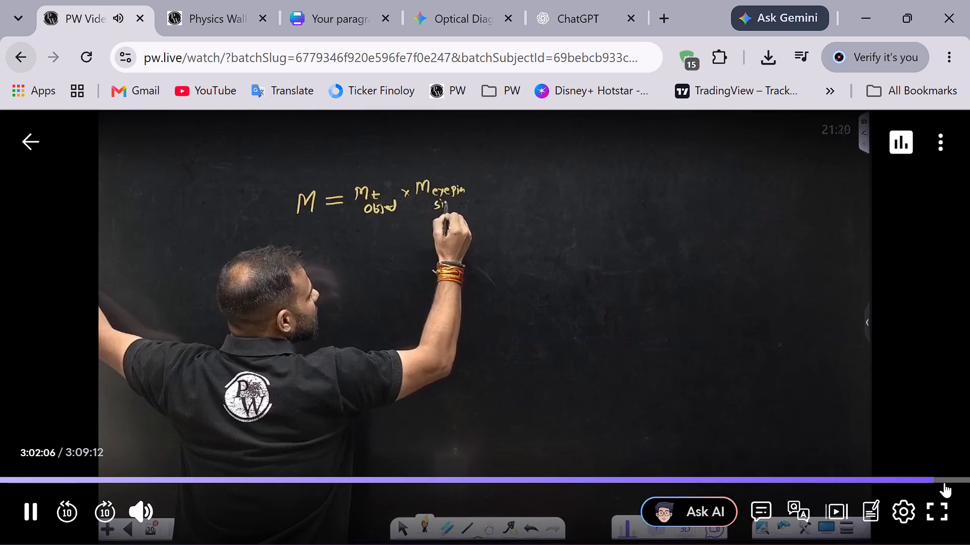
pyautogui.click(955, 480)
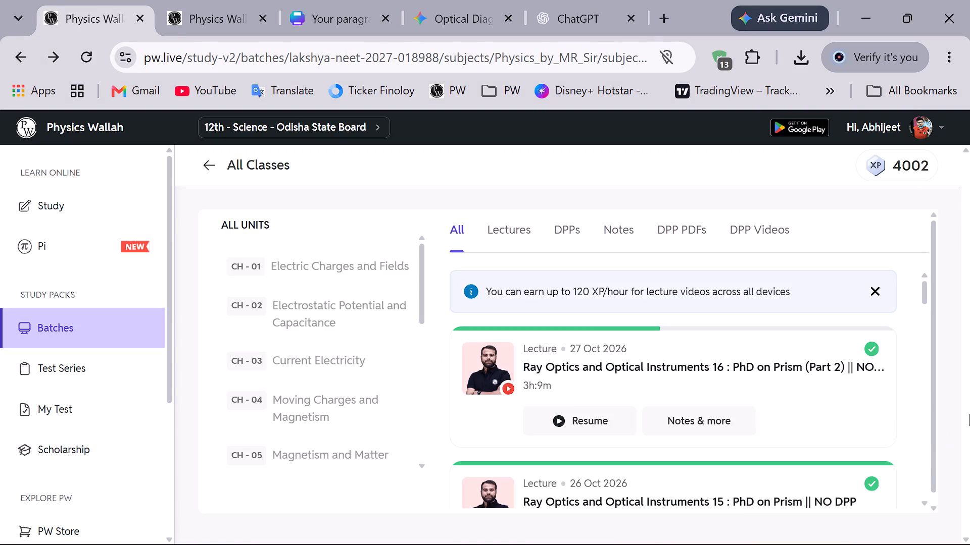
# Find Ray Optics and Optical Instruments lecture 04 in the class list and check its attached class notes.
pyautogui.moveTo(925, 289); pyautogui.dragTo(925, 289)
pyautogui.moveTo(925, 289); pyautogui.dragTo(918, 466)
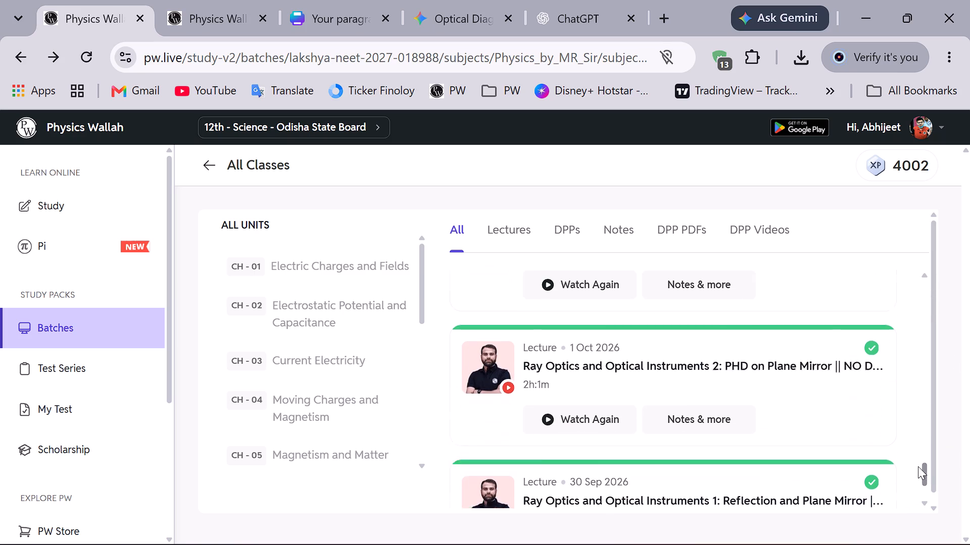
pyautogui.moveTo(918, 466); pyautogui.dragTo(924, 446)
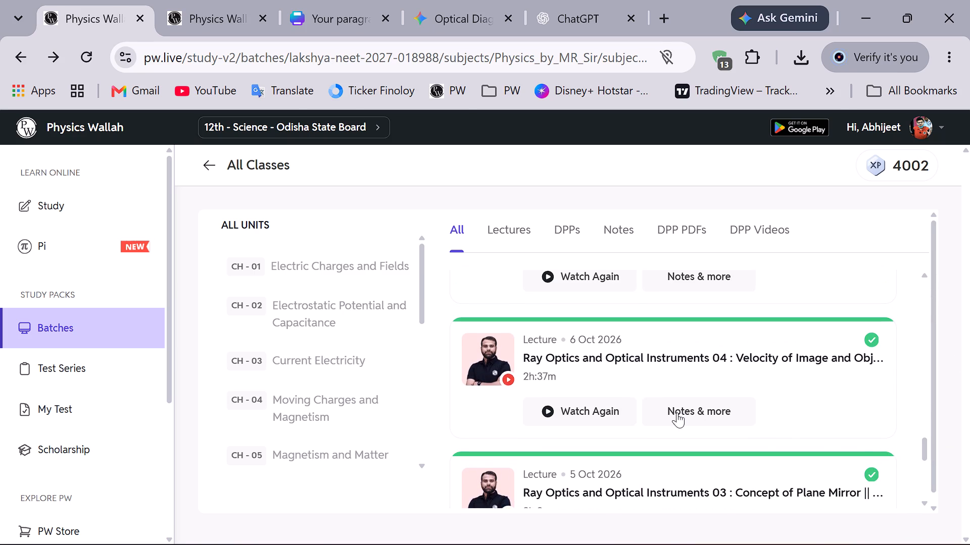
pyautogui.click(677, 412)
pyautogui.click(429, 243)
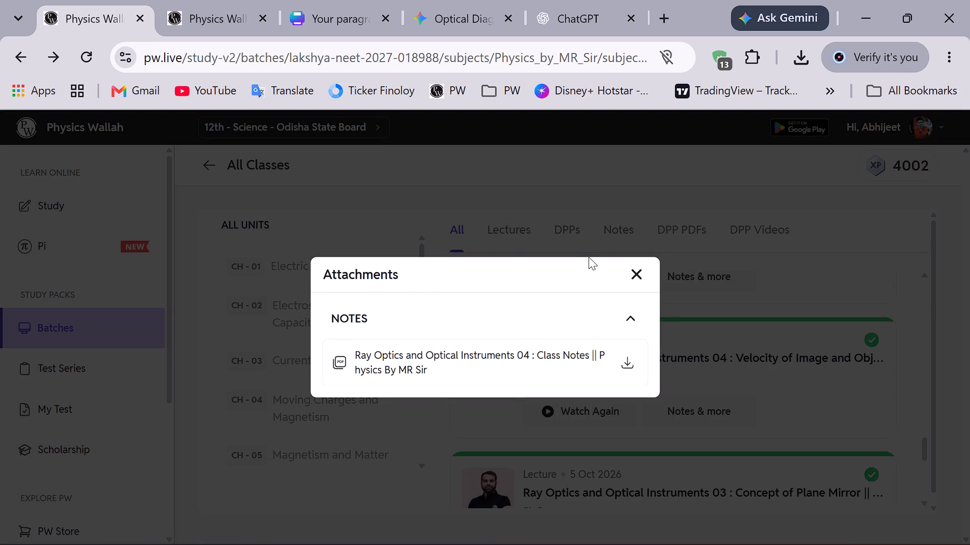
pyautogui.click(639, 273)
# Review pages 2 to 6 of the open lecture 04 notes PDF, covering plane mirror properties and the two-mirror image questions.
pyautogui.click(174, 14)
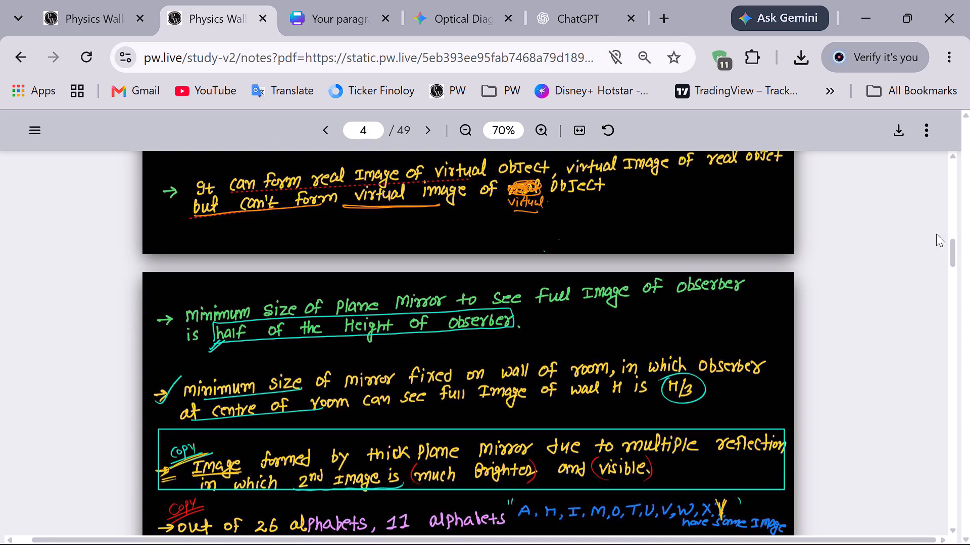
pyautogui.moveTo(951, 243); pyautogui.dragTo(951, 217)
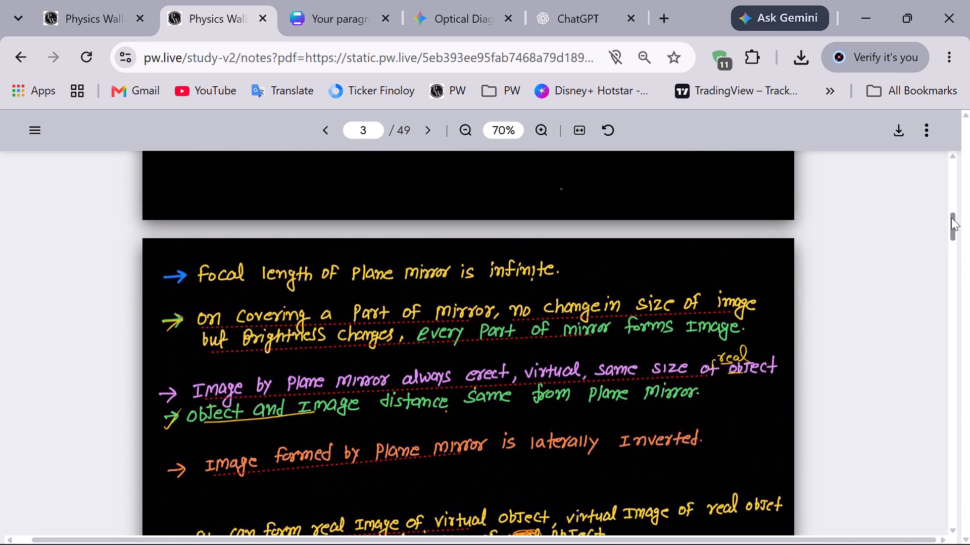
pyautogui.moveTo(951, 217); pyautogui.dragTo(942, 255)
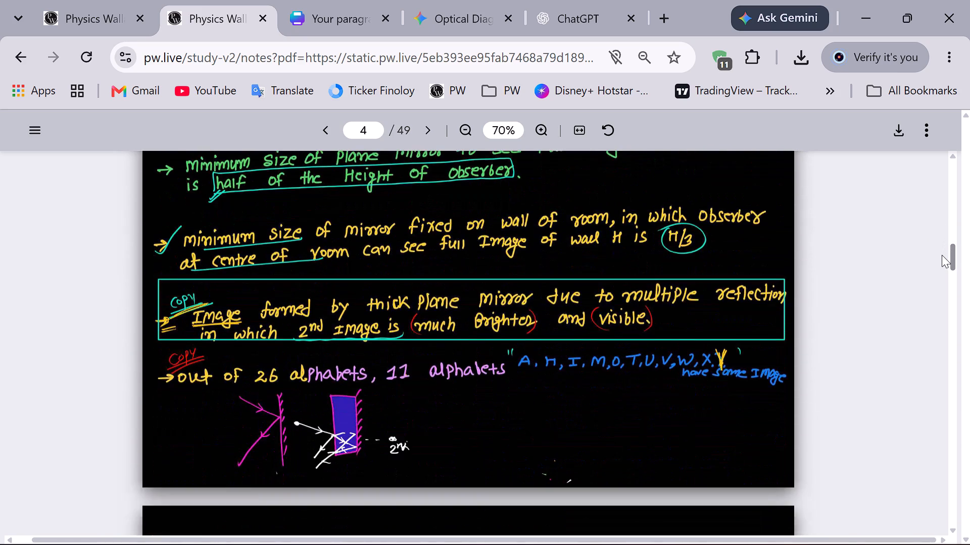
pyautogui.moveTo(942, 255); pyautogui.dragTo(924, 272)
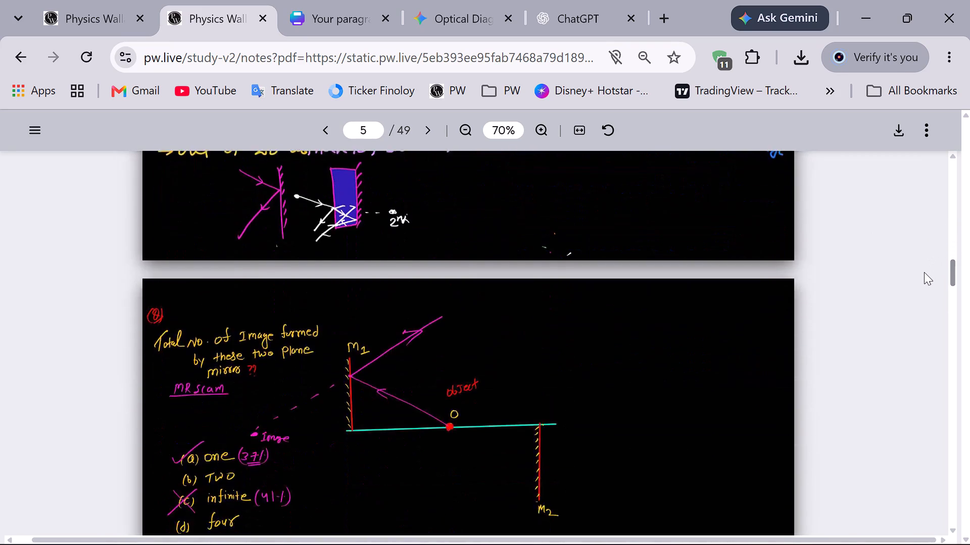
pyautogui.moveTo(924, 272); pyautogui.dragTo(914, 300)
pyautogui.moveTo(914, 296); pyautogui.dragTo(914, 255)
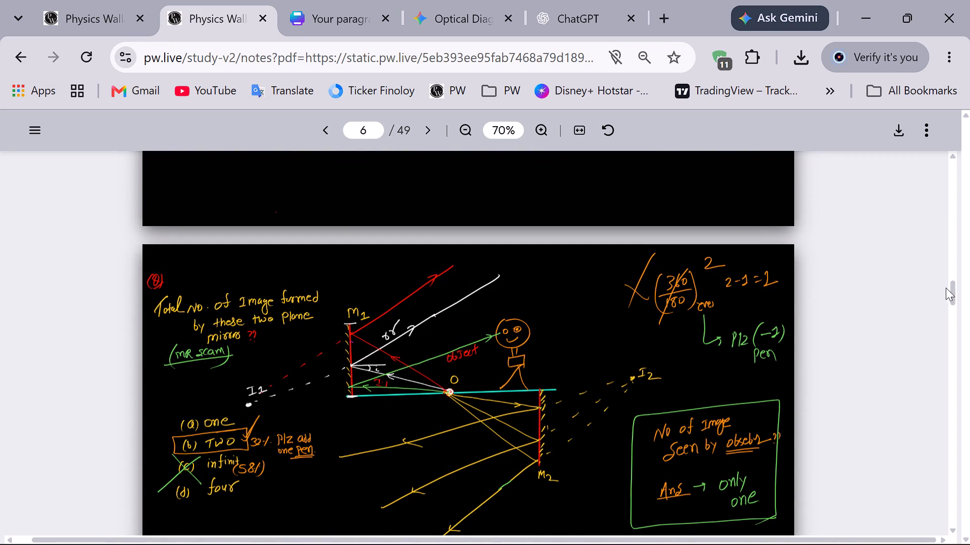
pyautogui.moveTo(954, 287); pyautogui.dragTo(939, 197)
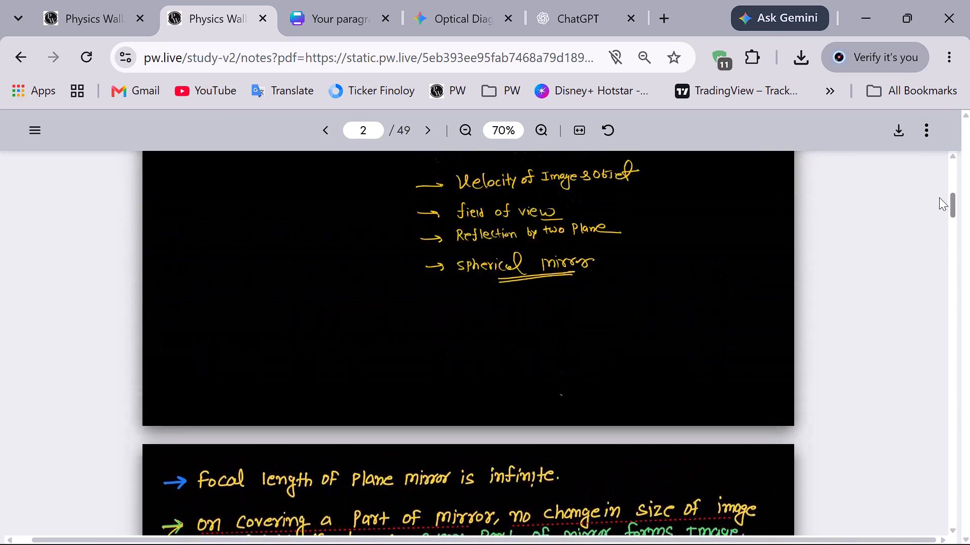
pyautogui.moveTo(939, 197); pyautogui.dragTo(925, 220)
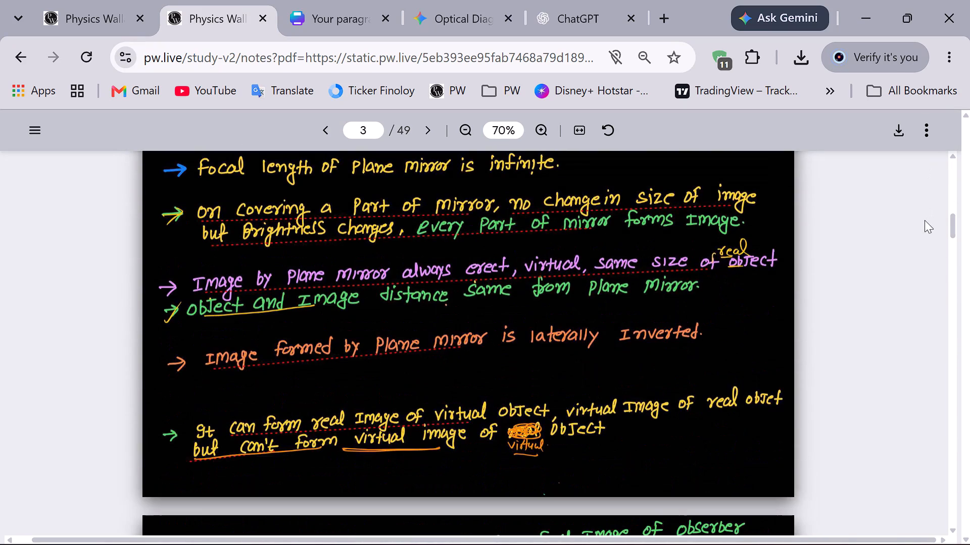
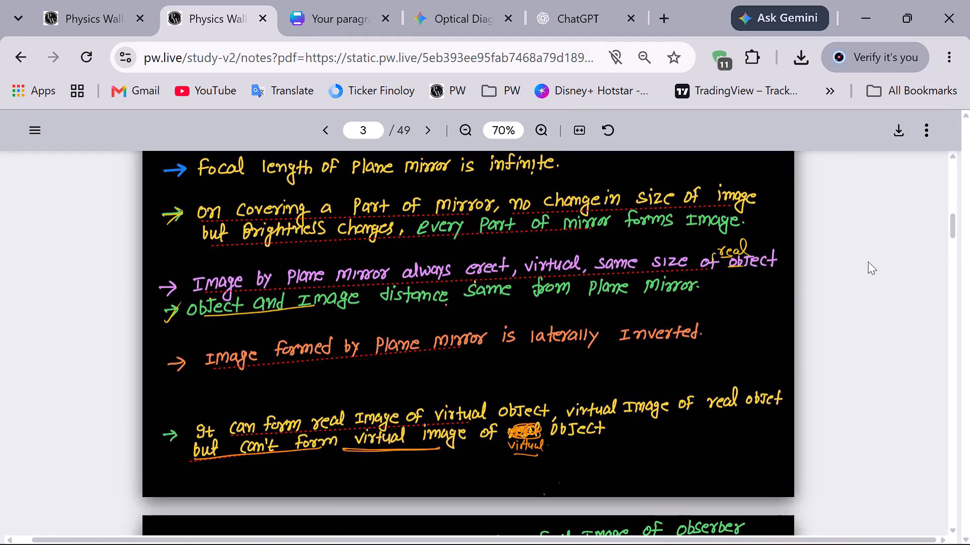
# Reread pages 2 to 4 of the lecture 04 notes, covering the day's goals, plane mirror properties and minimum mirror size.
pyautogui.moveTo(951, 214); pyautogui.dragTo(948, 214)
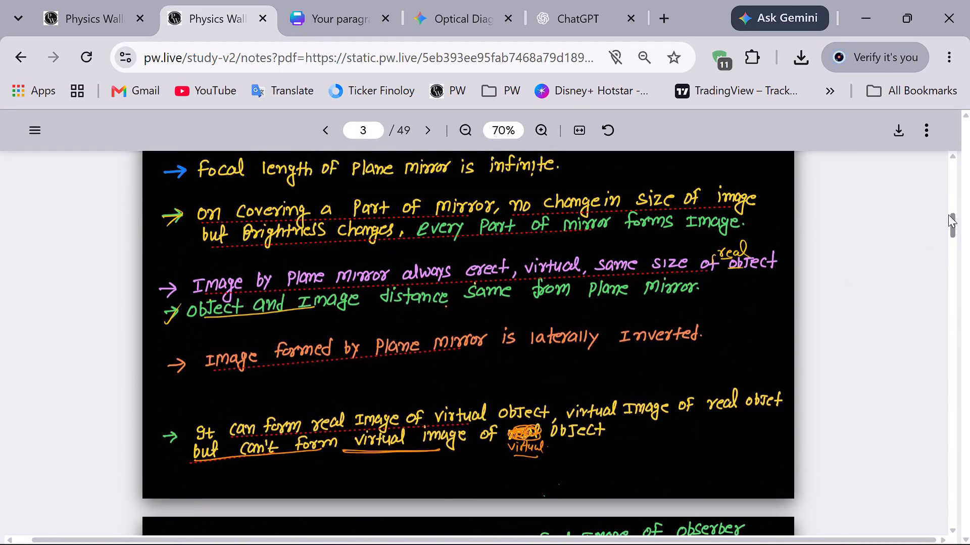
pyautogui.moveTo(948, 214); pyautogui.dragTo(947, 216)
pyautogui.click(321, 130)
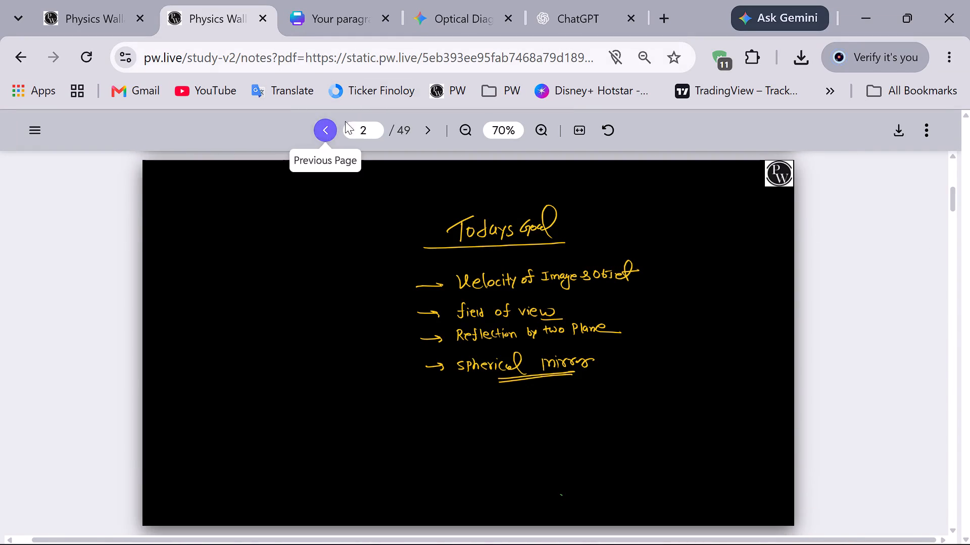
pyautogui.click(431, 131)
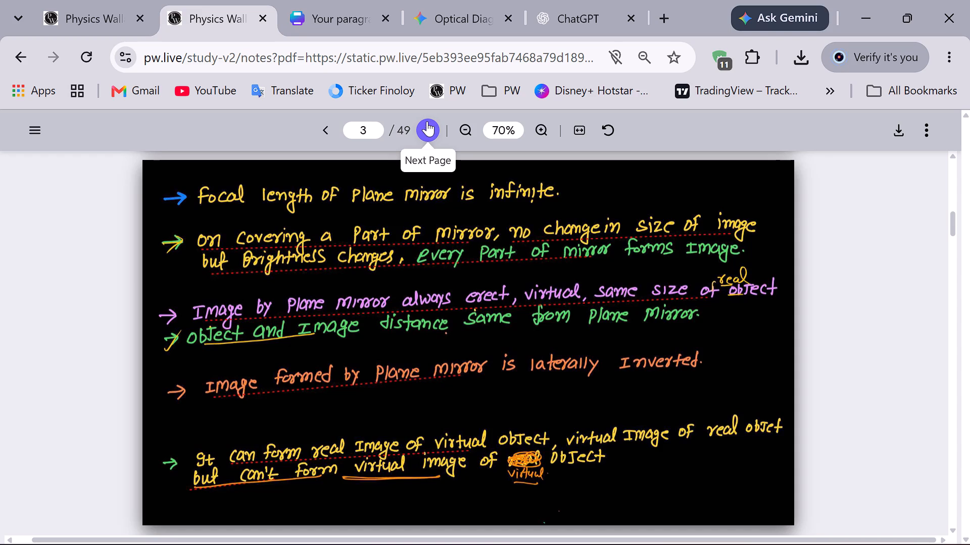
pyautogui.click(427, 121)
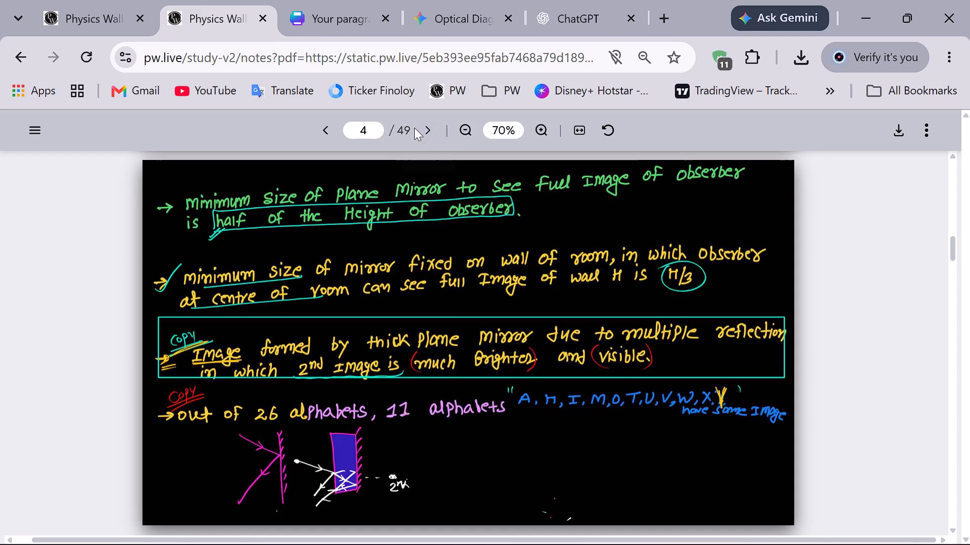
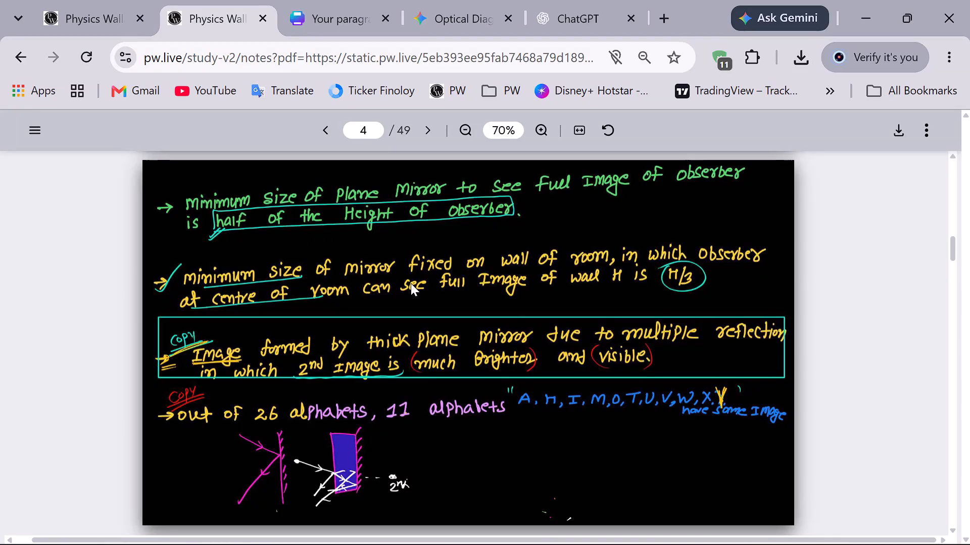
# Read on through the lecture 04 notes from page 4 to the velocity of image in plane mirror case on page 8.
pyautogui.middleClick(412, 284)
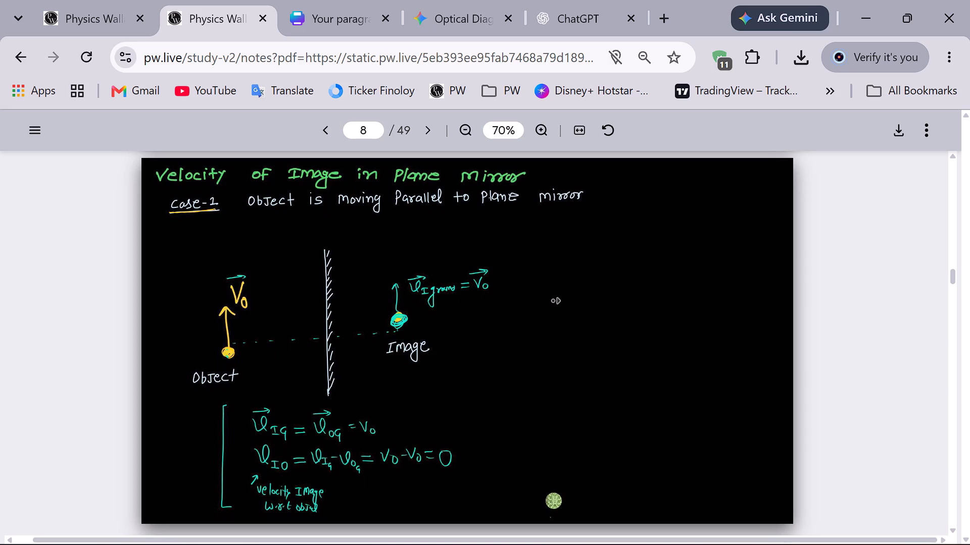
# Switch to the Kuro app.
pyautogui.moveTo(488, 544); pyautogui.dragTo(196, 544)
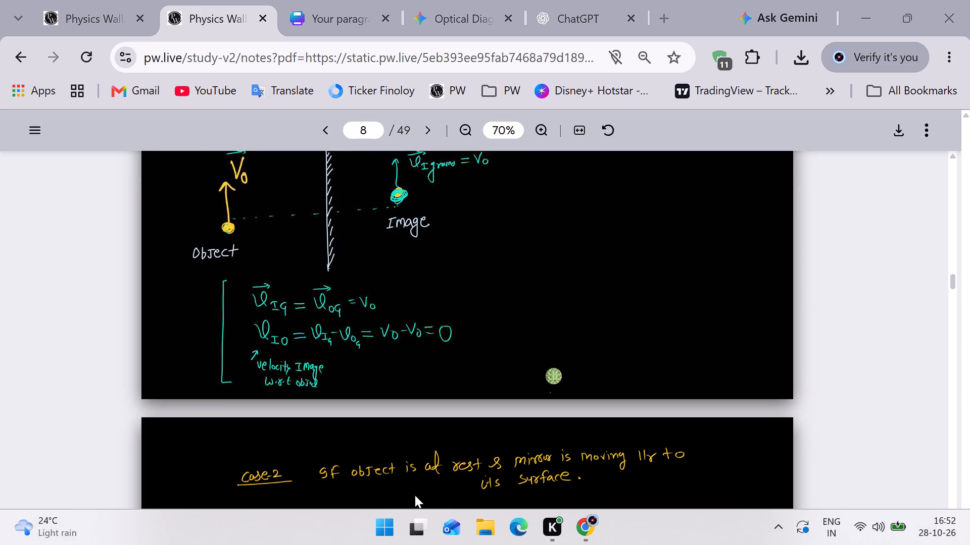
pyautogui.click(558, 538)
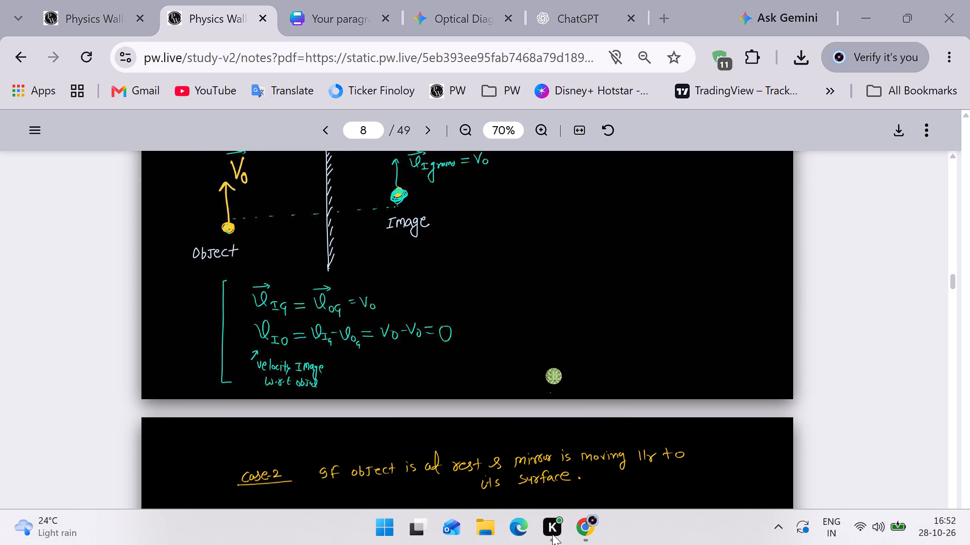
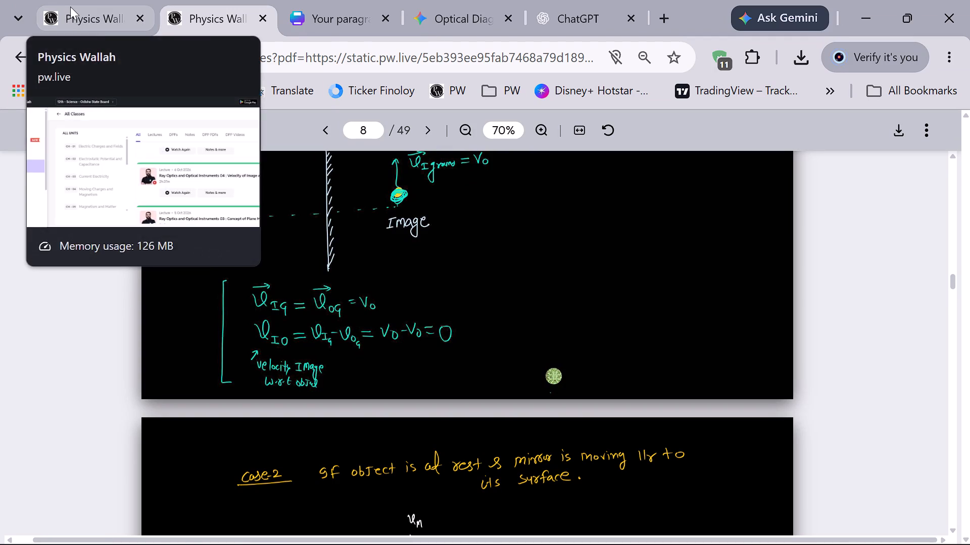
# Open the YouTube home page in place of the Physics Wallah All Classes page.
pyautogui.click(114, 16)
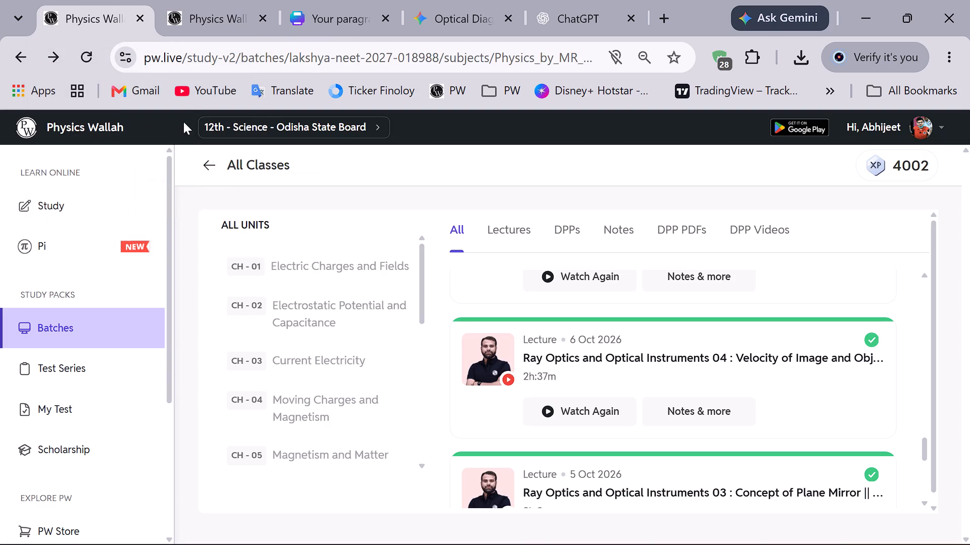
pyautogui.click(187, 91)
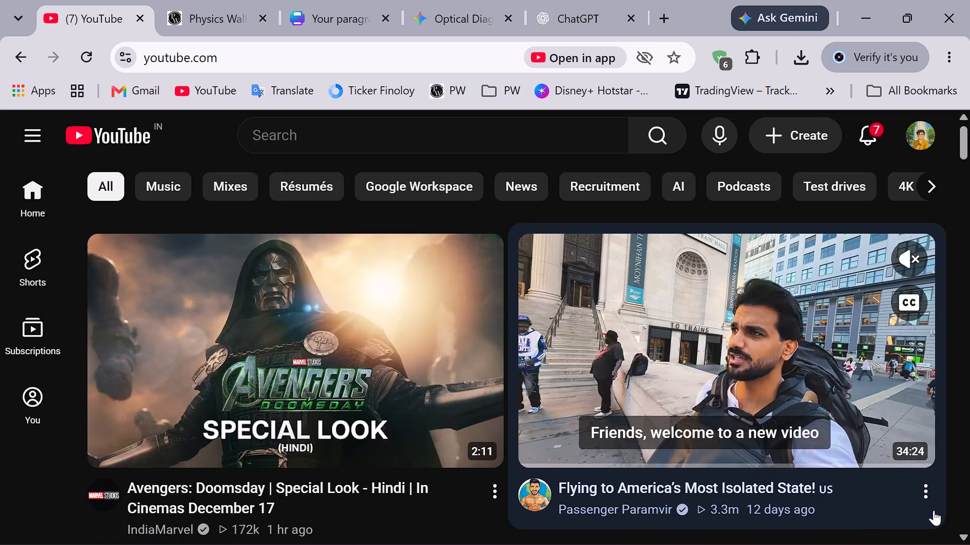
# Unmute the preview of the video "Flying to America's Most Isolated State!" on the YouTube home page.
pyautogui.click(912, 260)
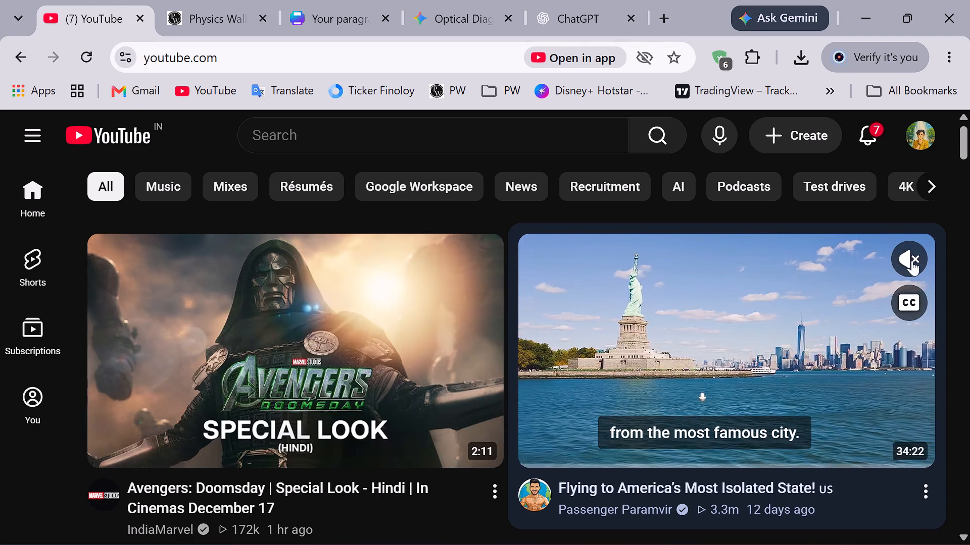
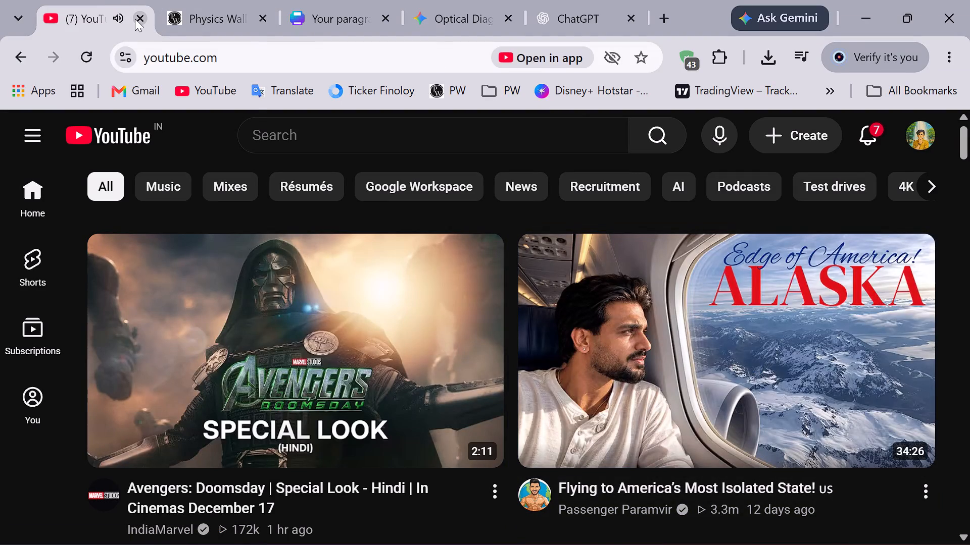
# Mute the YouTube page and replace it with the Physics Wallah batches page.
pyautogui.click(86, 15)
pyautogui.click(438, 86)
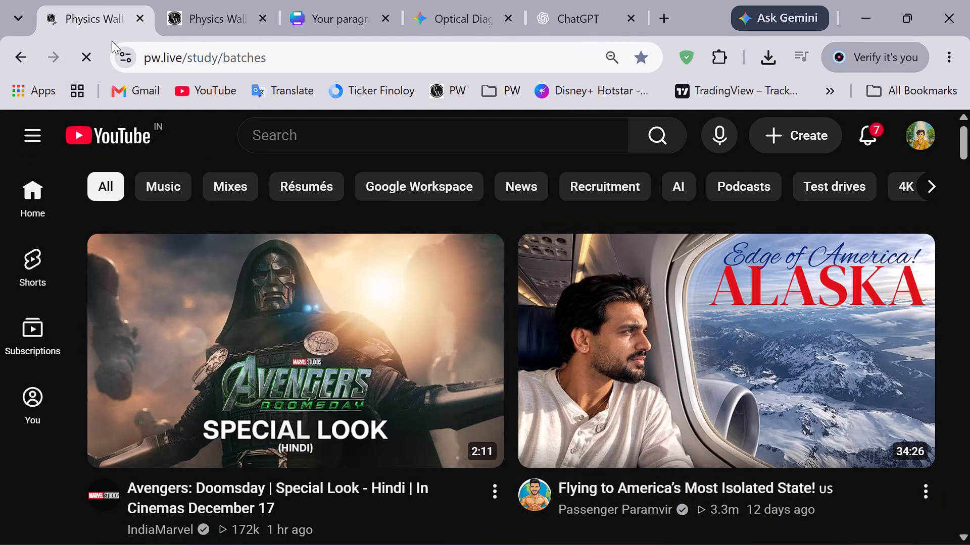
# Return to the lecture notes PDF and capture the Case-1 "Velocity of Image in Plane Mirror" heading, diagram and equations on page 8.
pyautogui.click(231, 8)
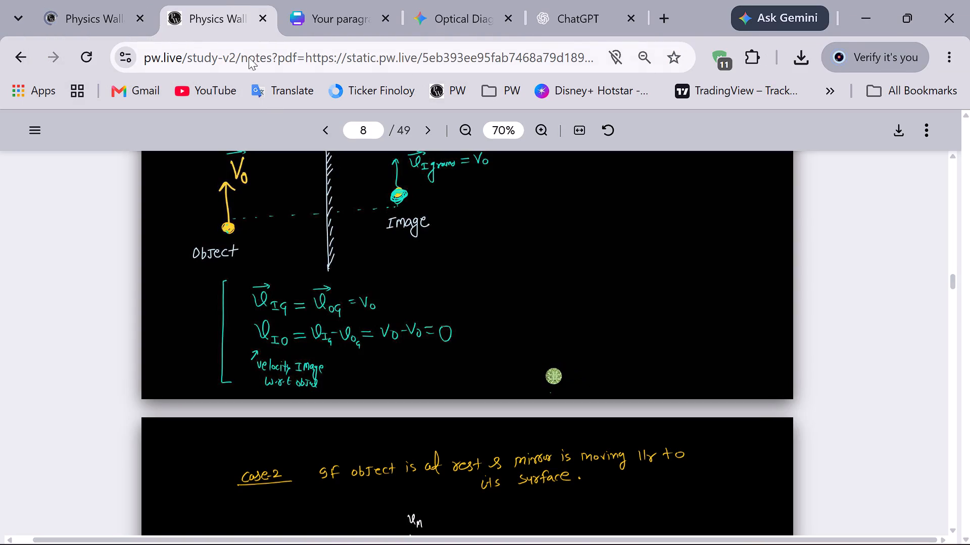
pyautogui.scroll(3, 353, 309)
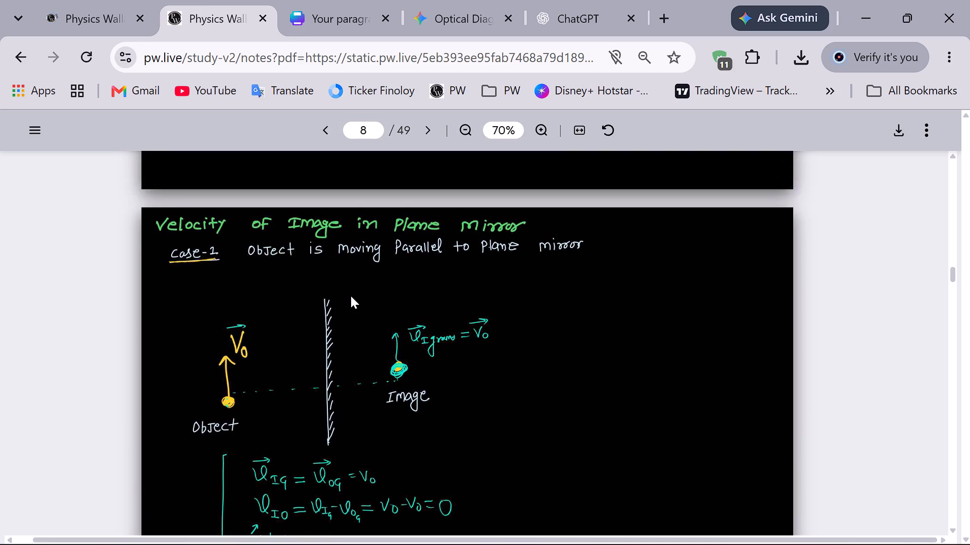
pyautogui.scroll(1, 351, 296)
pyautogui.scroll(-2, 351, 296)
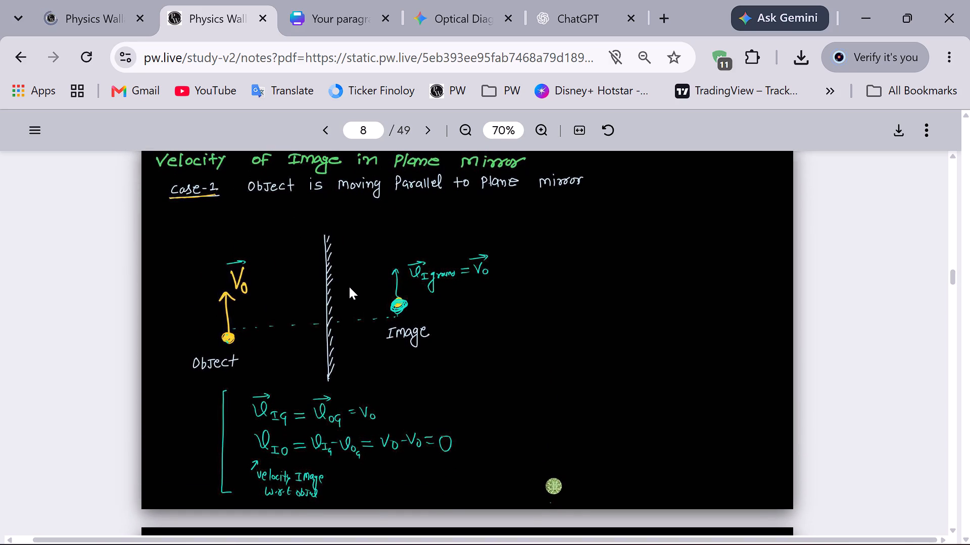
pyautogui.scroll(1, 349, 287)
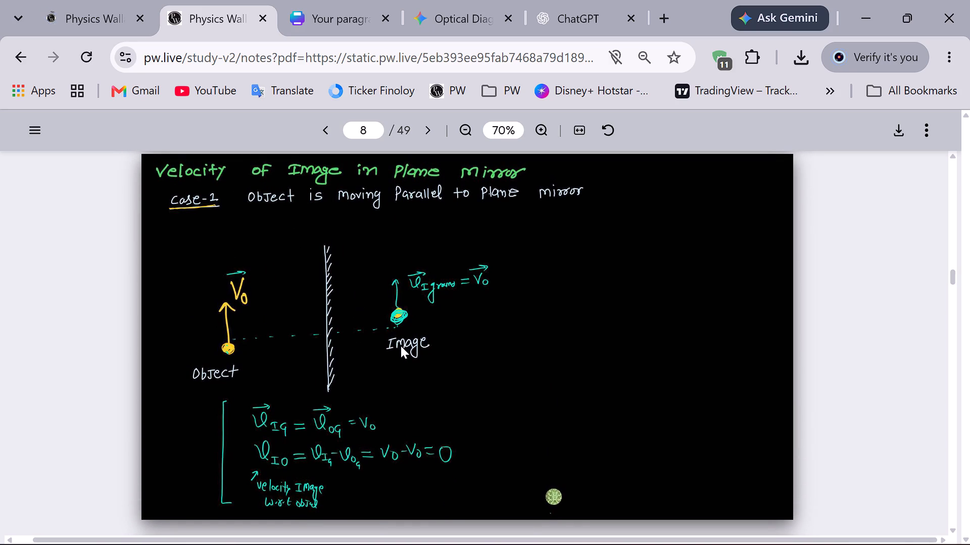
pyautogui.press('shift+super+s')
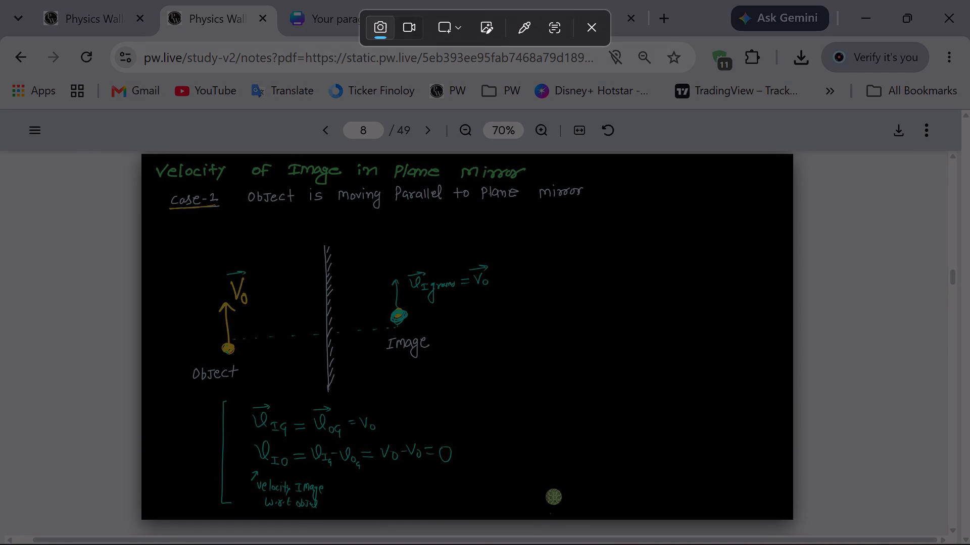
pyautogui.moveTo(152, 157); pyautogui.dragTo(420, 500)
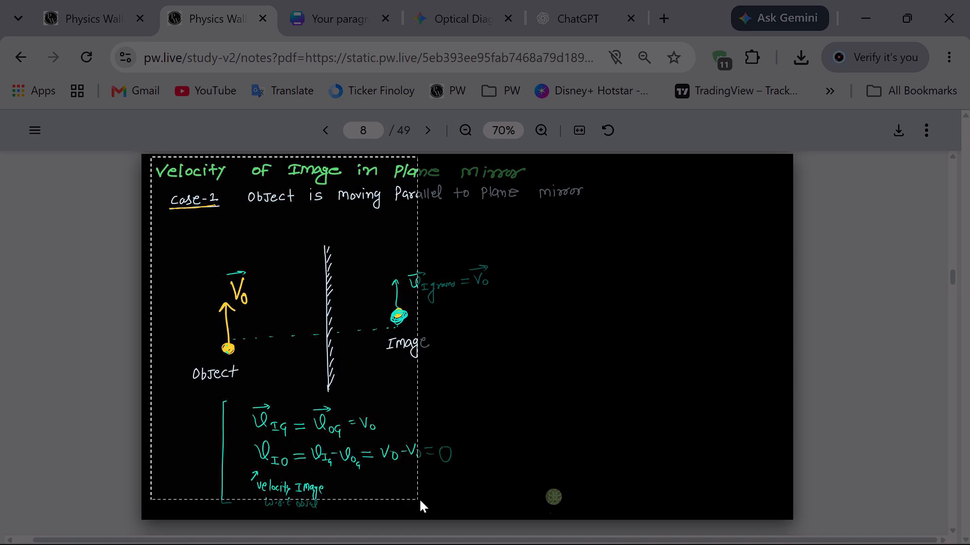
pyautogui.moveTo(420, 500); pyautogui.dragTo(585, 512)
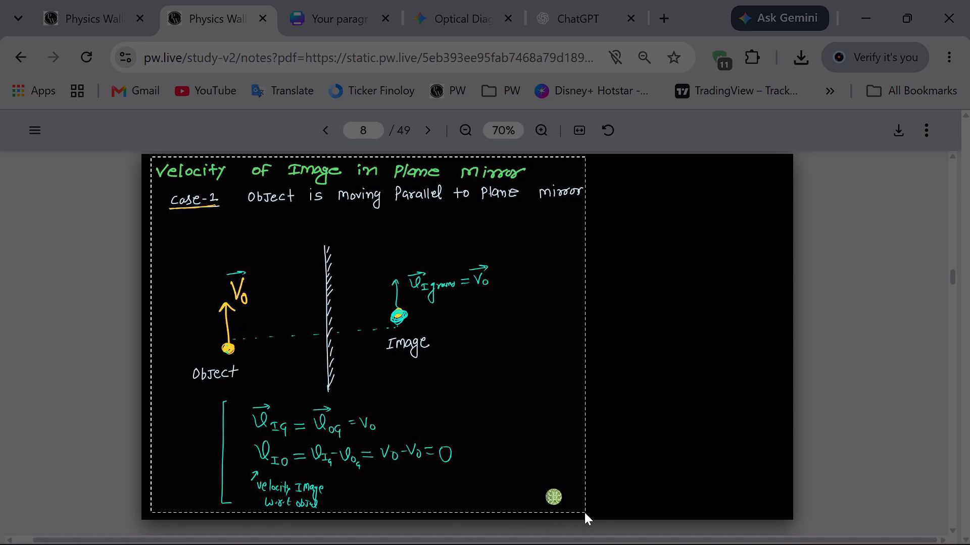
pyautogui.moveTo(585, 512); pyautogui.dragTo(588, 517)
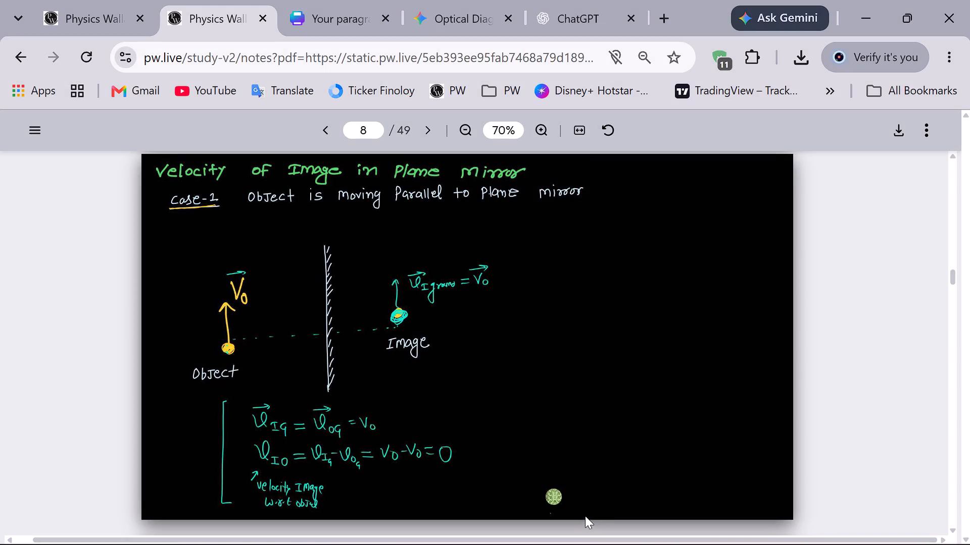
pyautogui.click(548, 494)
# Capture the Case-2 notes on page 9, covering the heading, the moving-mirror diagram and the image velocity equations.
pyautogui.scroll(-6, 576, 498)
pyautogui.scroll(4, 576, 498)
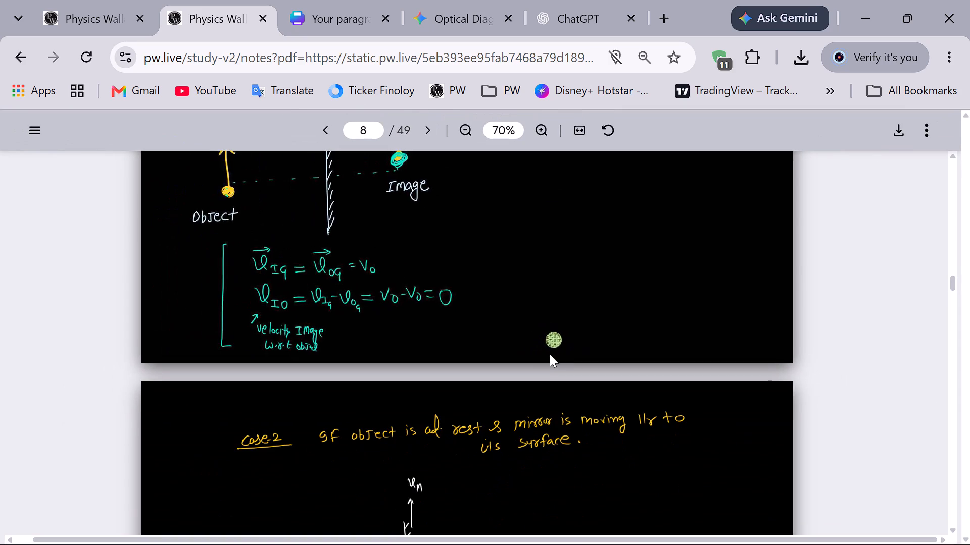
pyautogui.scroll(-2, 496, 359)
pyautogui.scroll(-1, 421, 385)
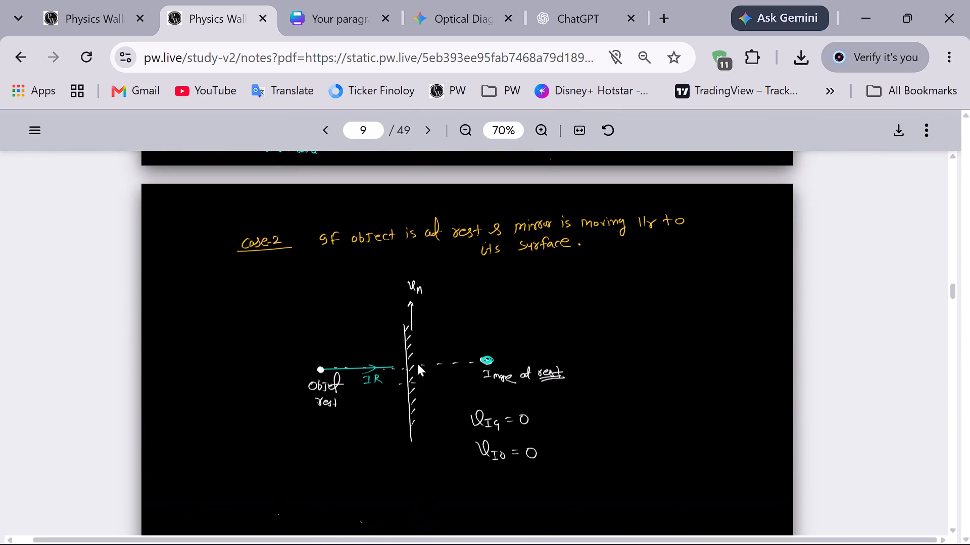
pyautogui.press('shift+super+s')
pyautogui.moveTo(230, 217); pyautogui.dragTo(245, 276)
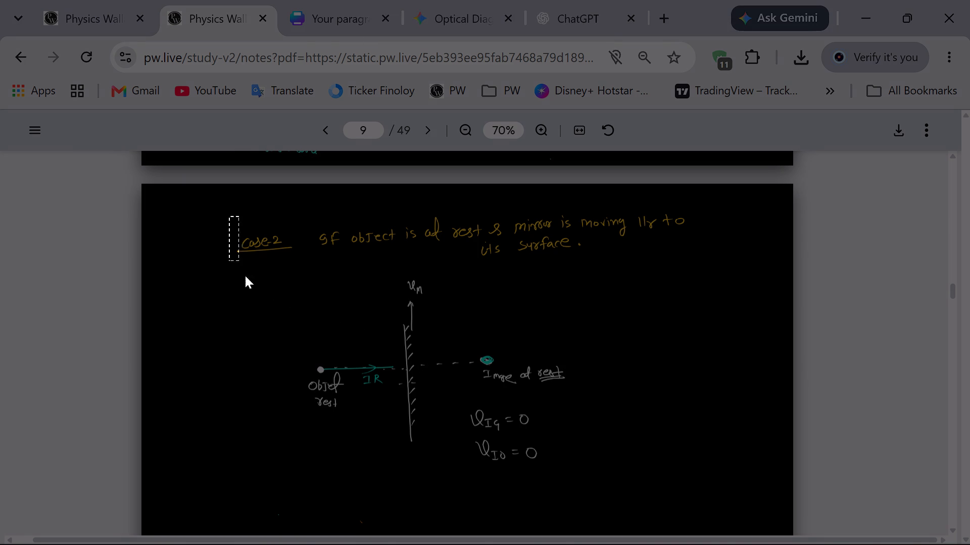
pyautogui.moveTo(245, 276); pyautogui.dragTo(685, 481)
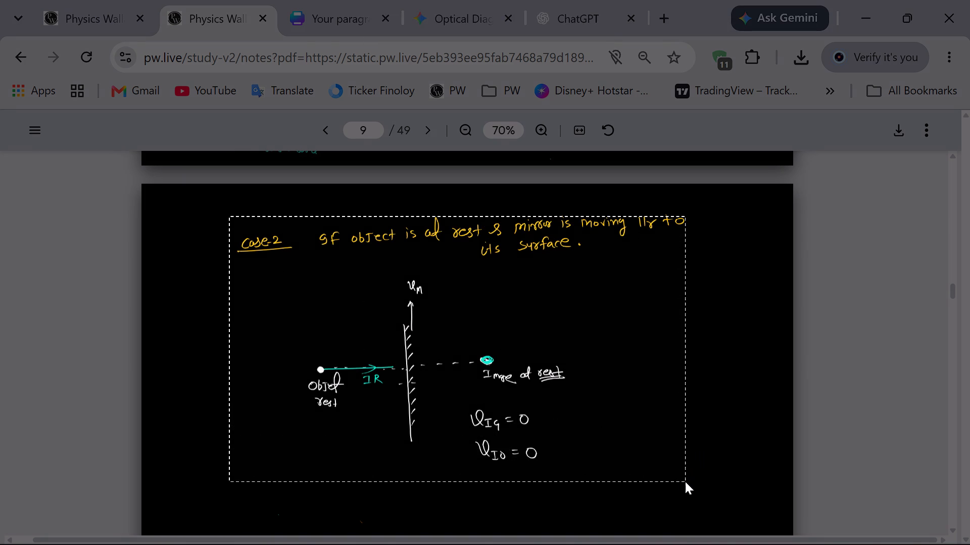
pyautogui.moveTo(685, 481); pyautogui.dragTo(687, 472)
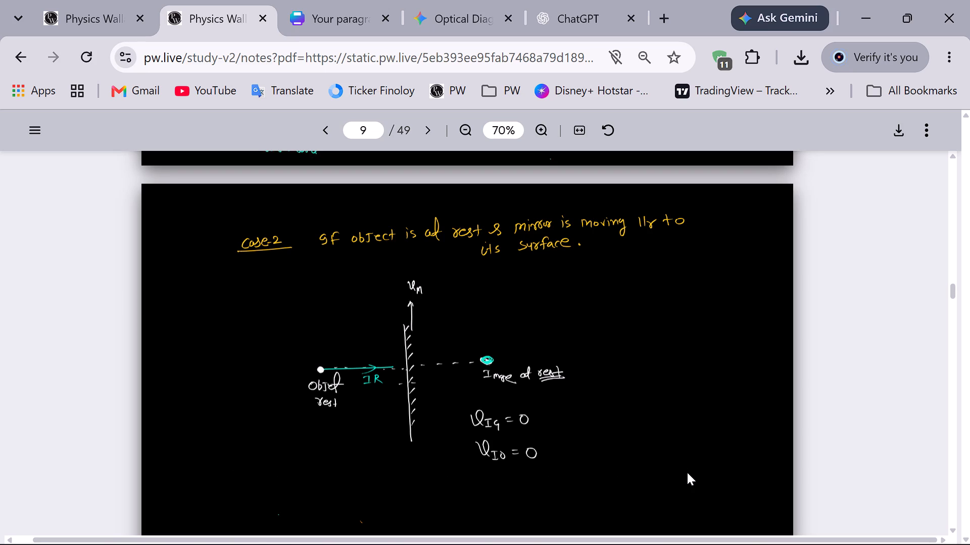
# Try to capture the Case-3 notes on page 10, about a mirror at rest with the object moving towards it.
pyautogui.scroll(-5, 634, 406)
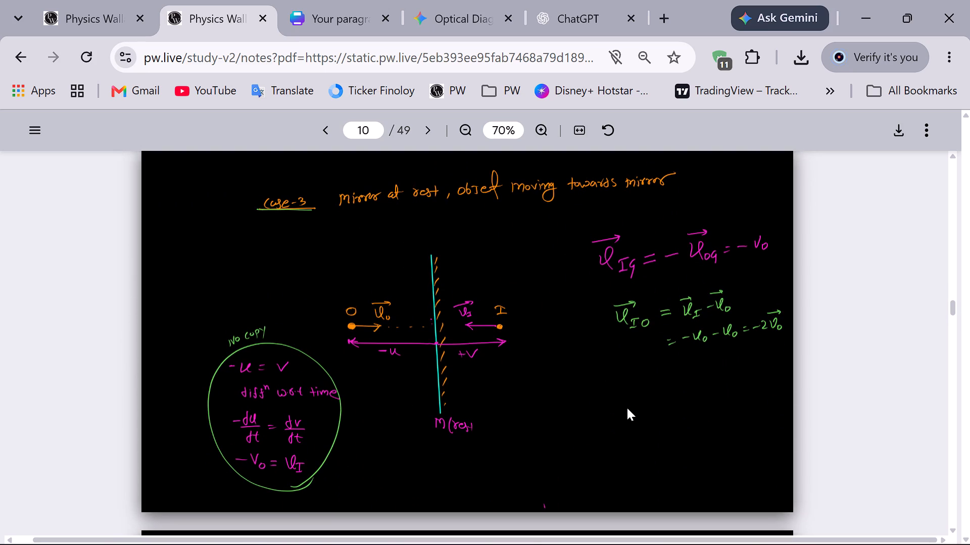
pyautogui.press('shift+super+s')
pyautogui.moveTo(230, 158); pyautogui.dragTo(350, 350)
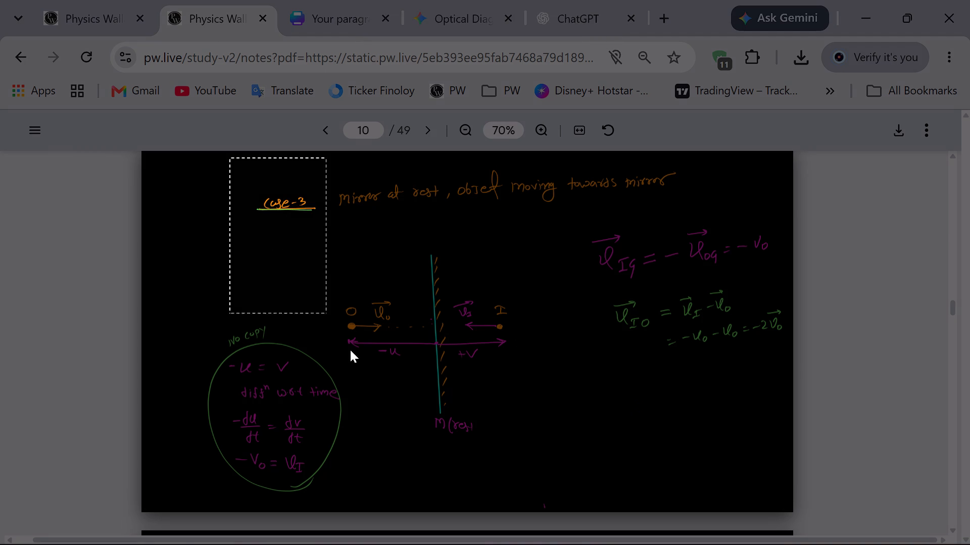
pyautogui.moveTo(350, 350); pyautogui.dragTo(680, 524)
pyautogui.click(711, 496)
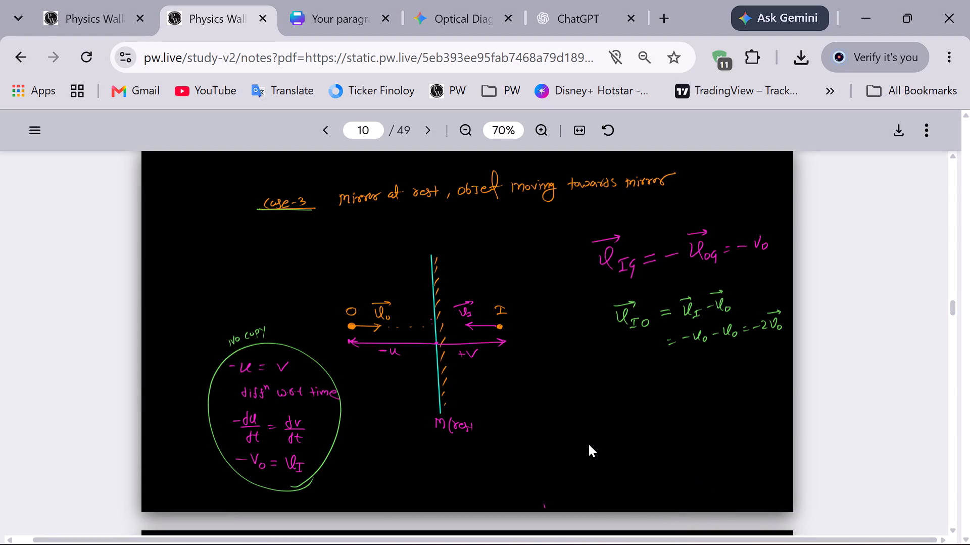
# Capture the full Case-3 notes on page 10, including the circled derivation and the velocity equations beside the diagram.
pyautogui.press('shift+super+s')
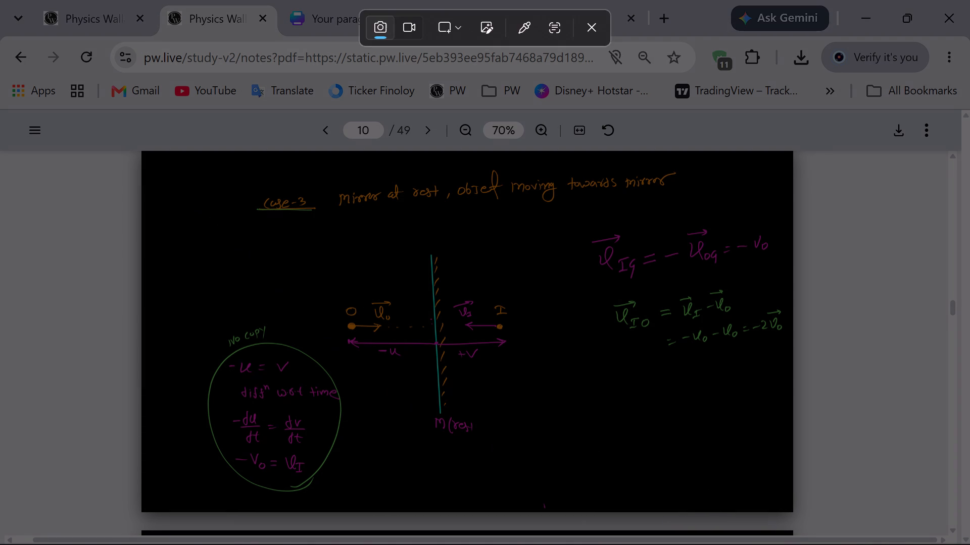
pyautogui.moveTo(191, 173); pyautogui.dragTo(775, 491)
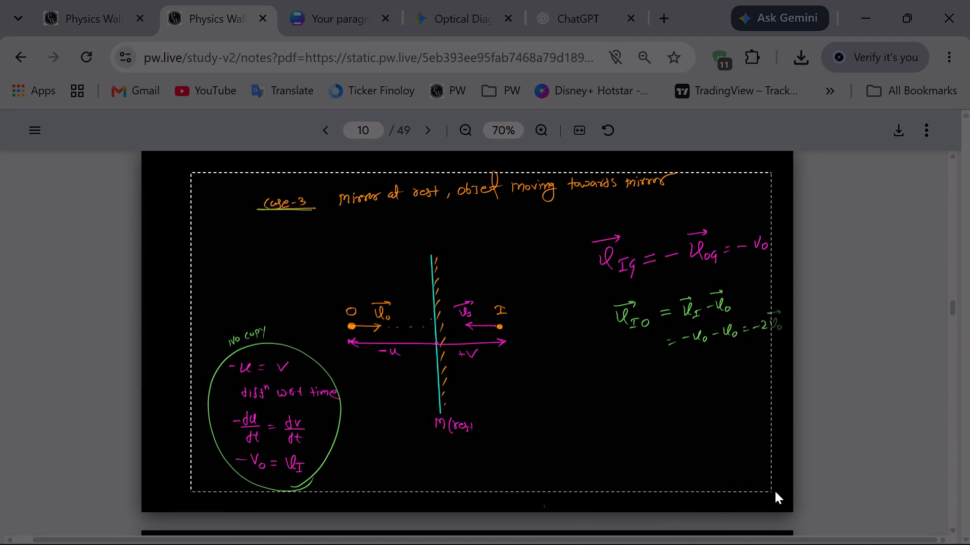
pyautogui.moveTo(775, 491); pyautogui.dragTo(786, 490)
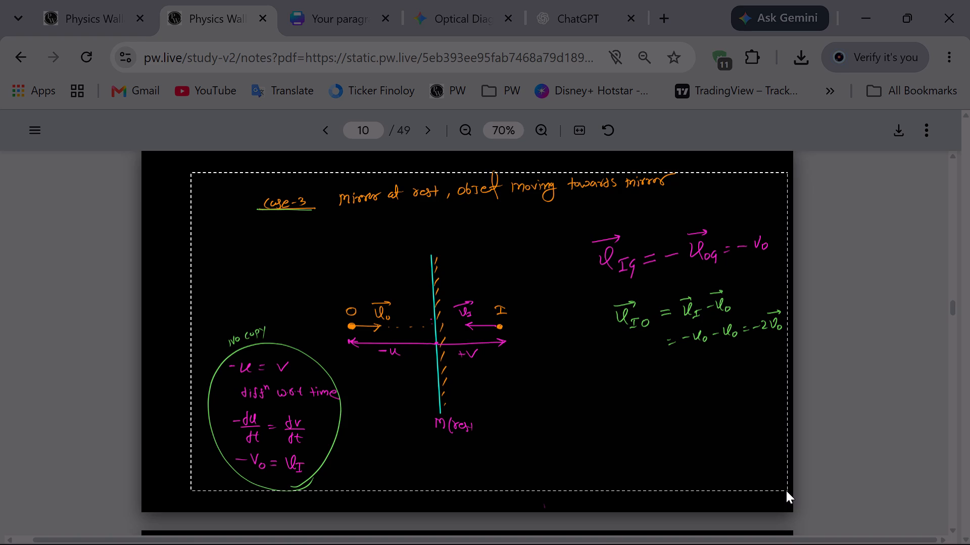
pyautogui.moveTo(786, 490); pyautogui.dragTo(785, 496)
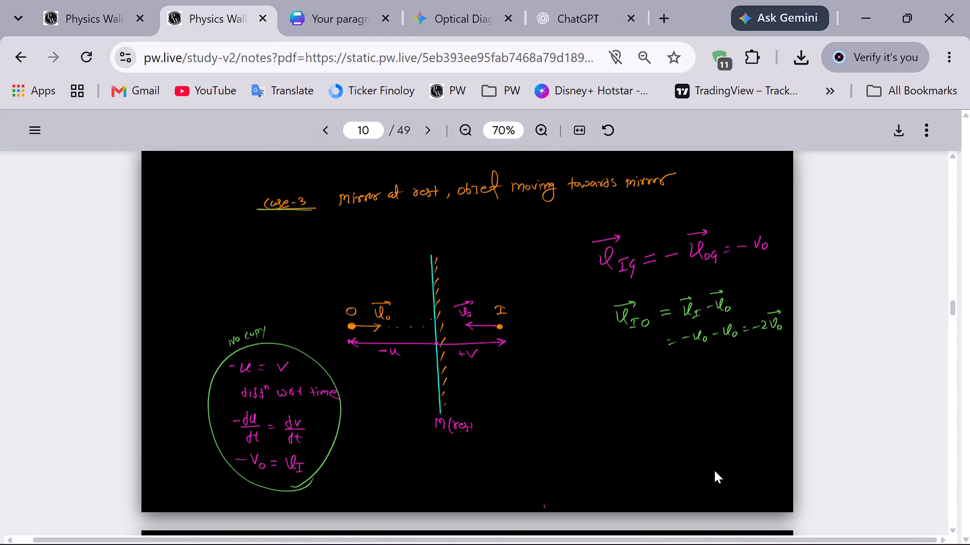
# Capture the Case-4 notes on page 11, including the 37° velocity diagram and the relative velocity calculation.
pyautogui.scroll(-4, 711, 468)
pyautogui.scroll(-2, 630, 447)
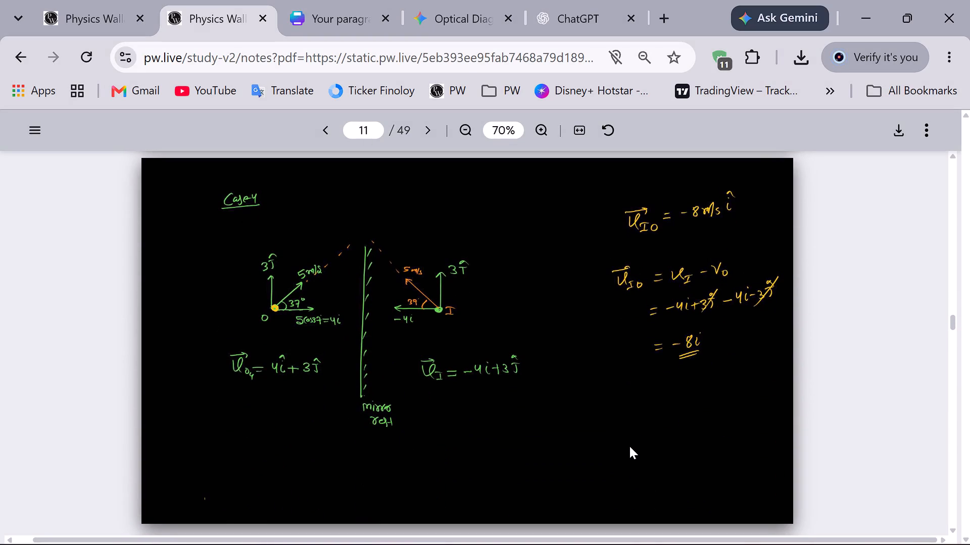
pyautogui.press('shift+super+s')
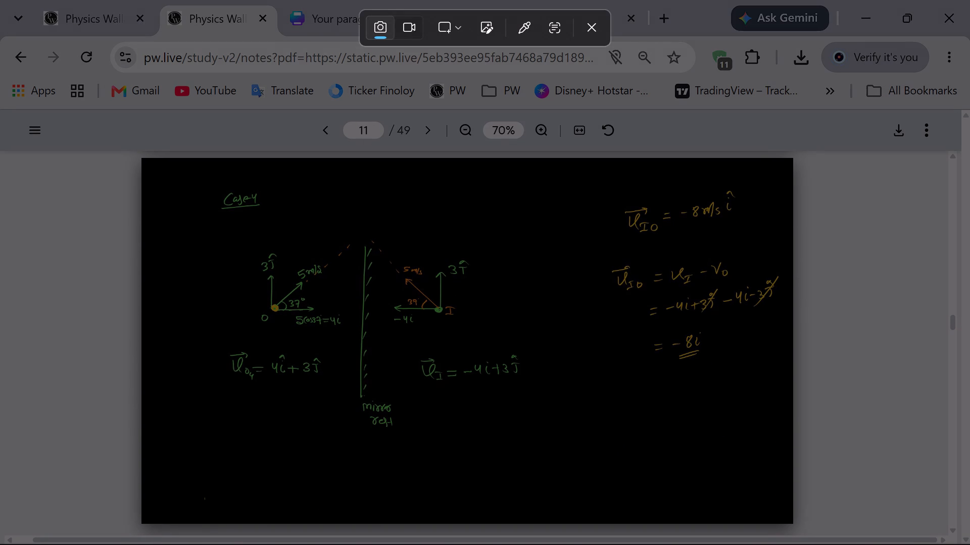
pyautogui.moveTo(206, 171); pyautogui.dragTo(773, 436)
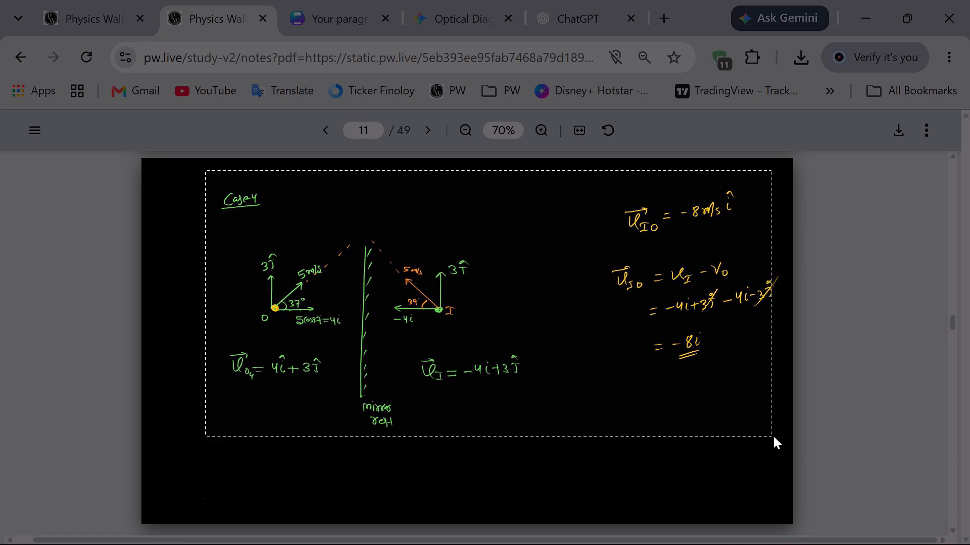
pyautogui.moveTo(773, 436); pyautogui.dragTo(779, 443)
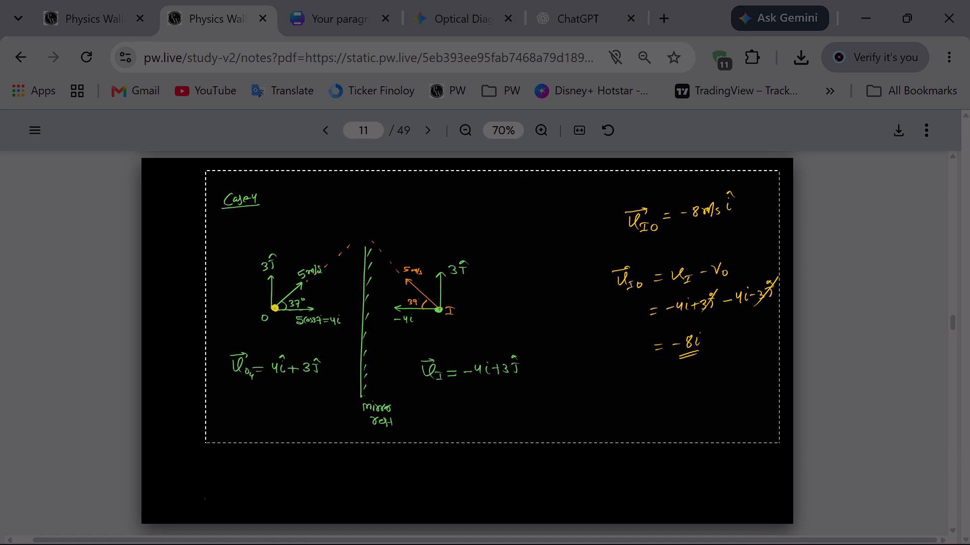
pyautogui.moveTo(779, 443); pyautogui.dragTo(782, 436)
pyautogui.scroll(-5, 649, 403)
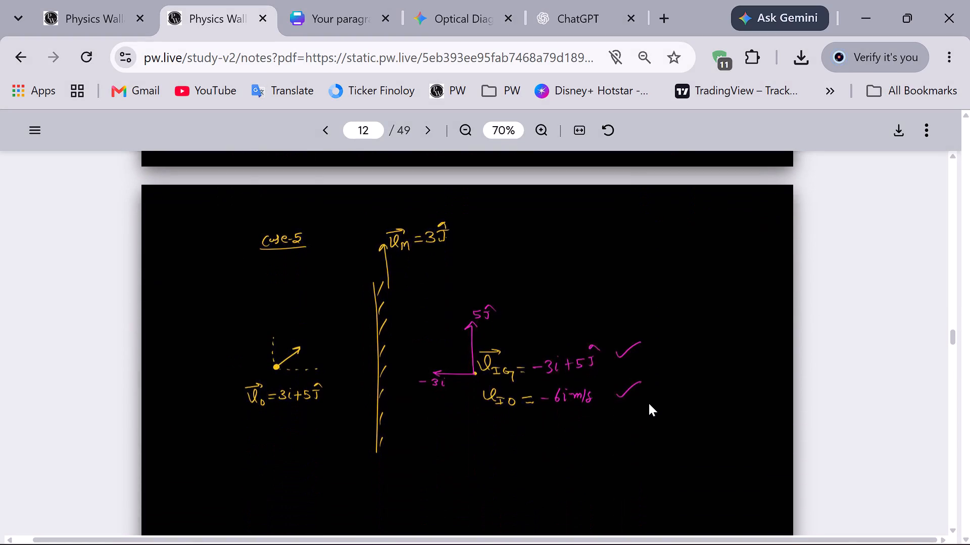
pyautogui.press('shift+super+s')
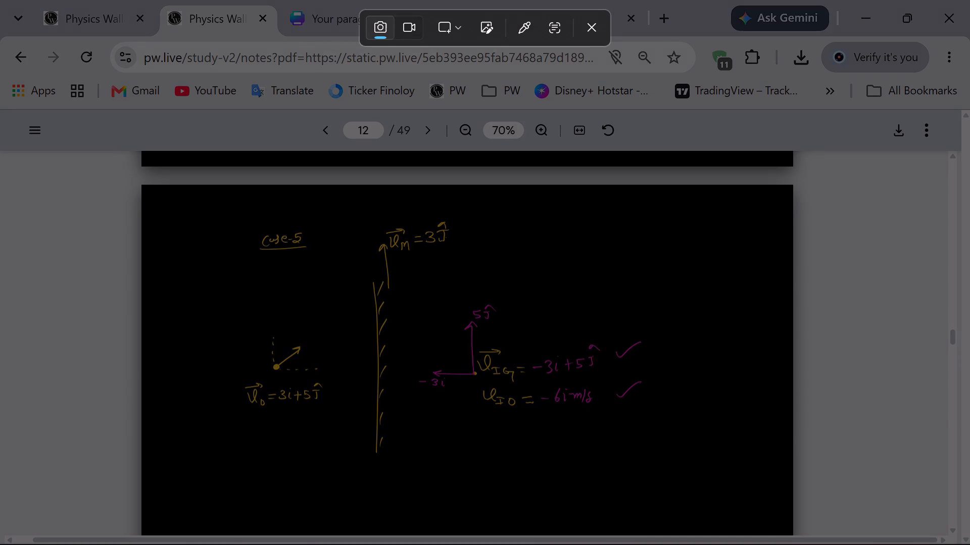
pyautogui.moveTo(240, 217); pyautogui.dragTo(559, 435)
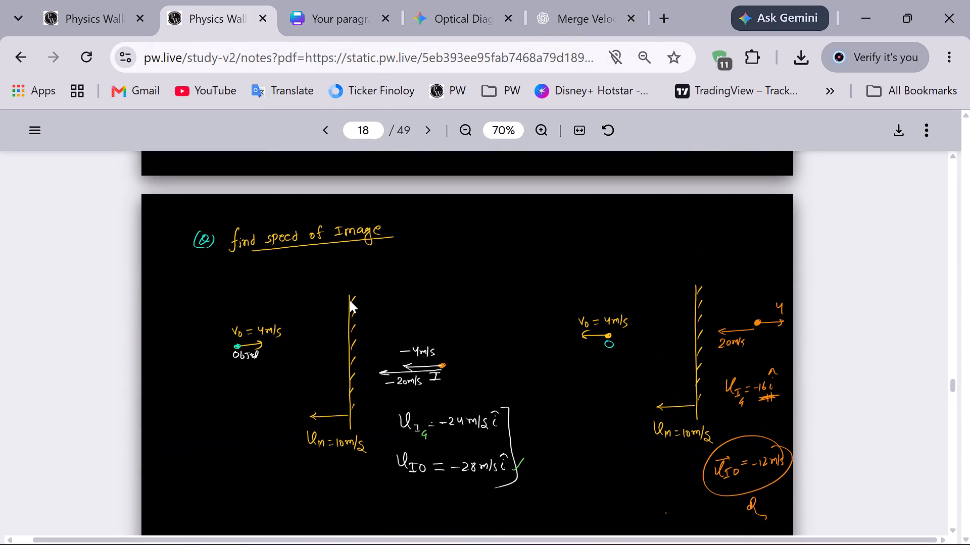
pyautogui.scroll(12, 350, 300)
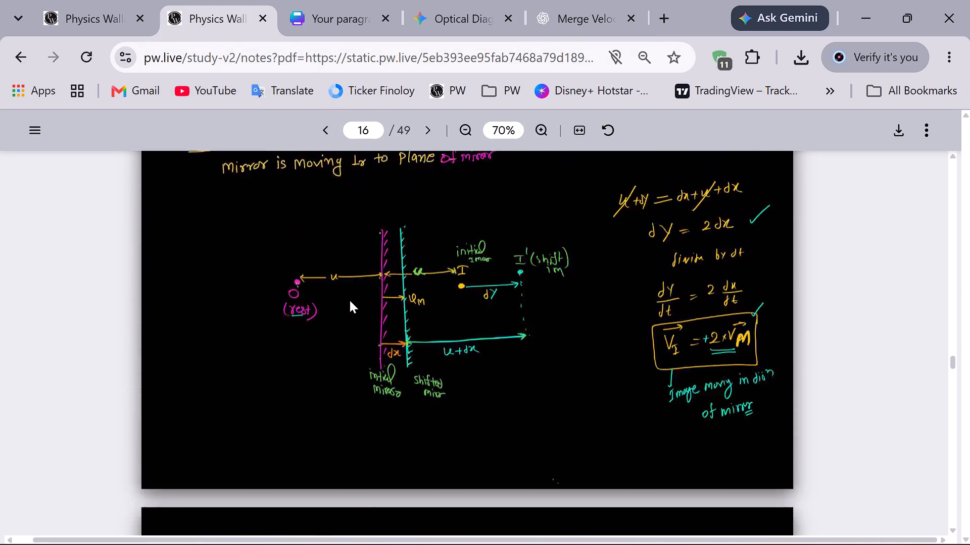
pyautogui.scroll(9, 350, 300)
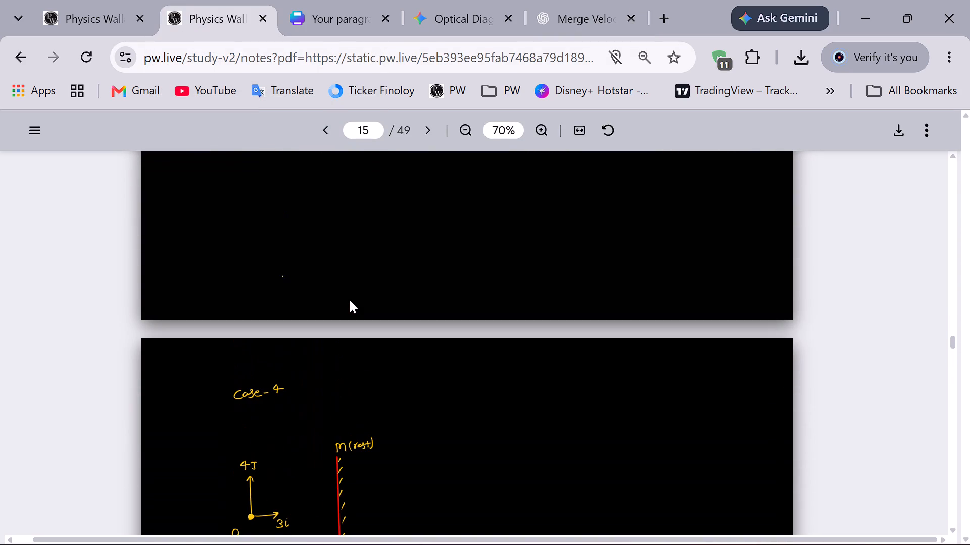
pyautogui.scroll(10, 350, 300)
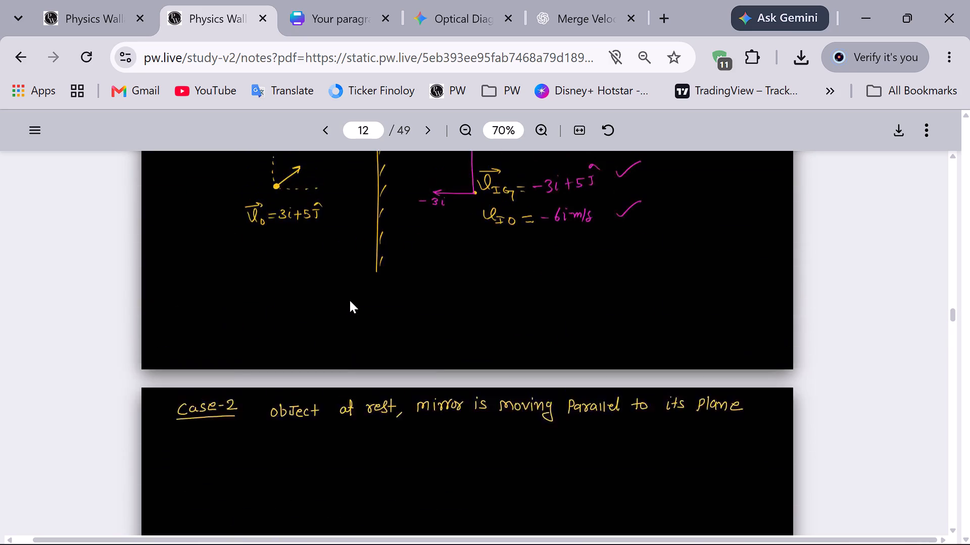
pyautogui.scroll(14, 350, 300)
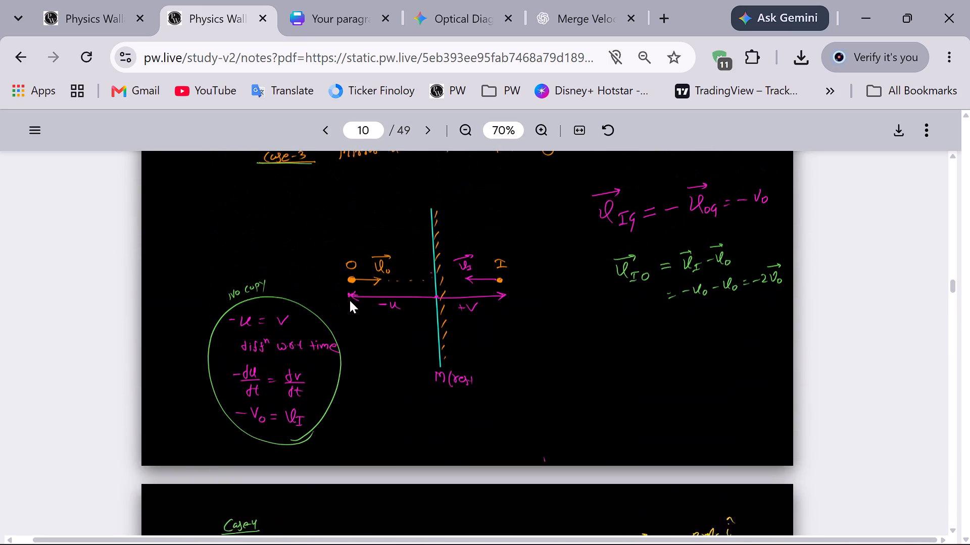
pyautogui.scroll(5, 350, 300)
pyautogui.scroll(-4, 350, 300)
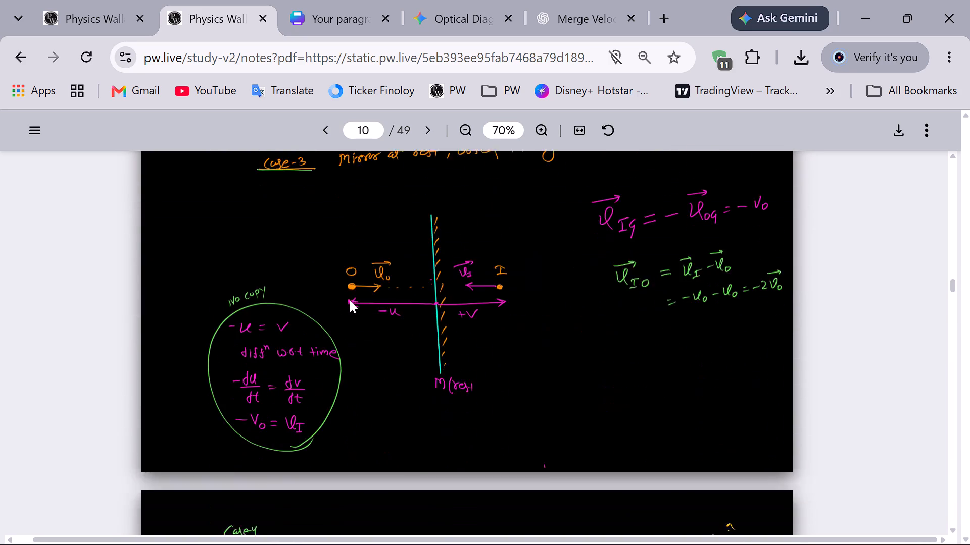
# Examine the original Case-4 notes on page 11 and Case-5 notes on page 12 for comparison with the generated picture.
pyautogui.scroll(-6, 350, 300)
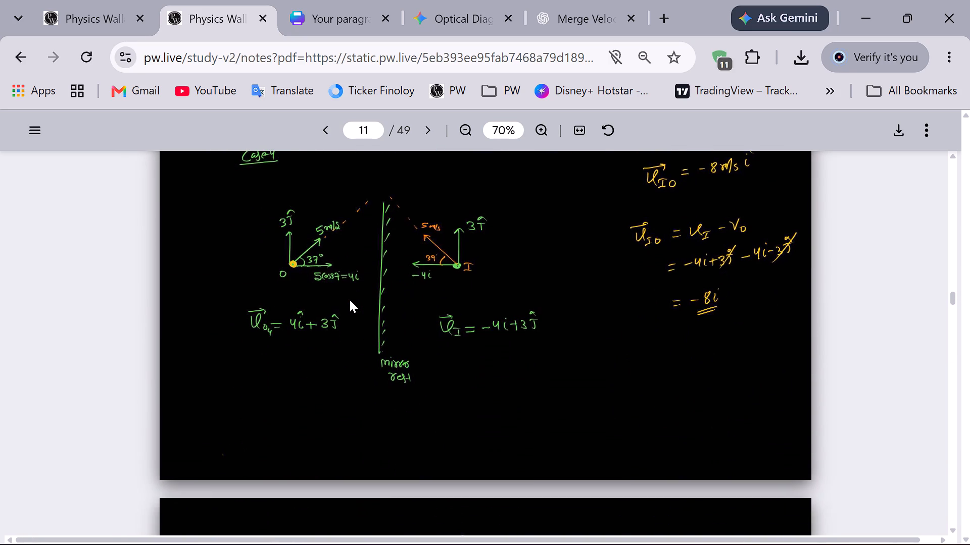
pyautogui.scroll(-4, 350, 300)
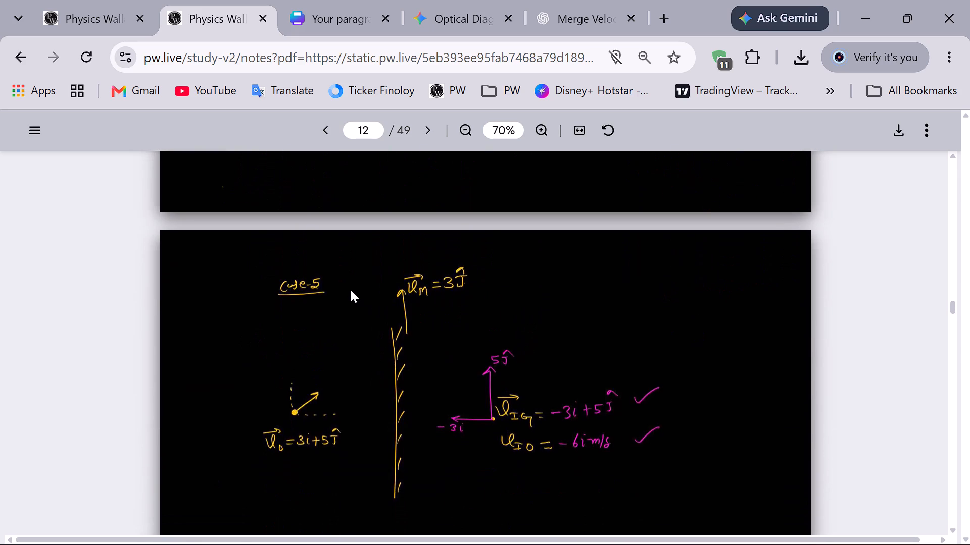
pyautogui.scroll(-1, 351, 290)
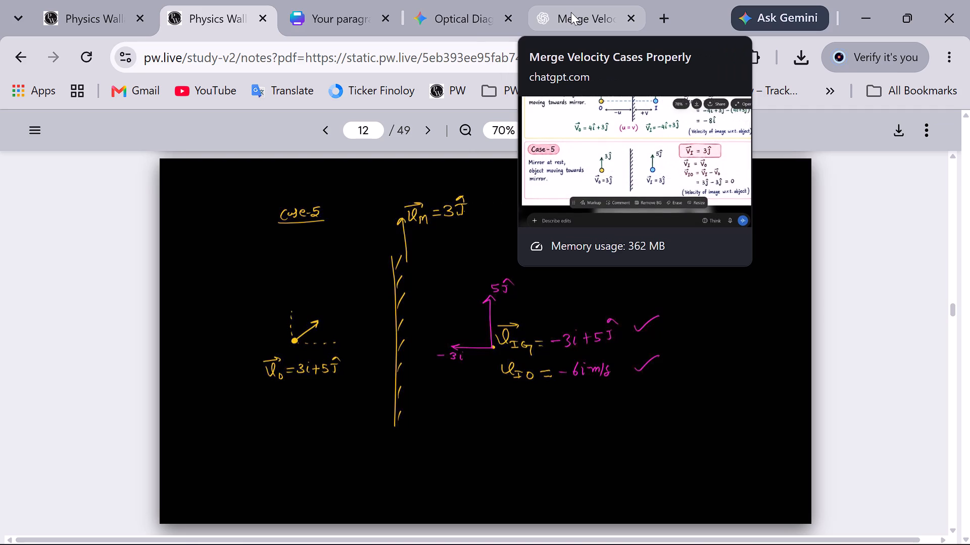
pyautogui.scroll(1, 547, 229)
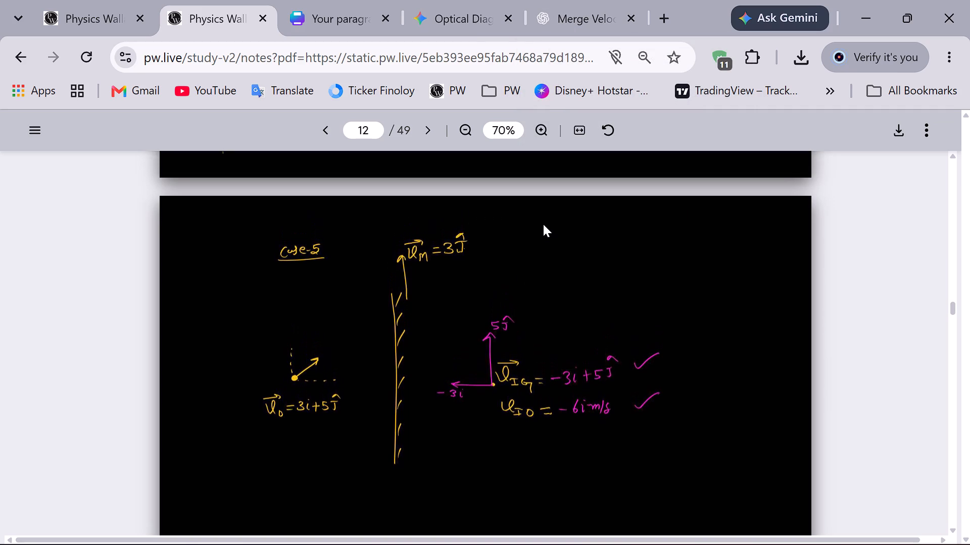
pyautogui.scroll(1, 543, 224)
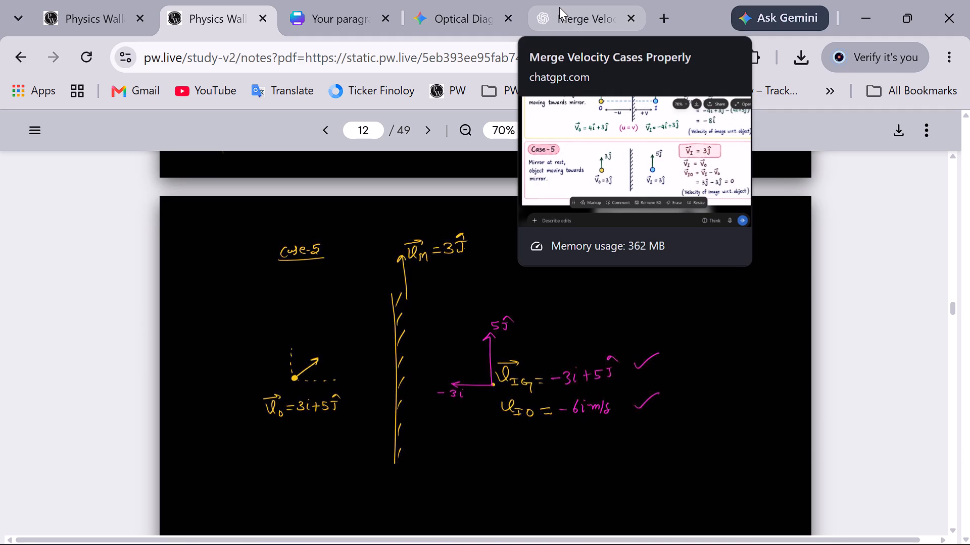
# Compare the Case-4 section of ChatGPT's generated picture with the original Case-4 notes on page 11 of the Physics Wallah PDF.
pyautogui.click(565, 0)
pyautogui.scroll(3, 576, 246)
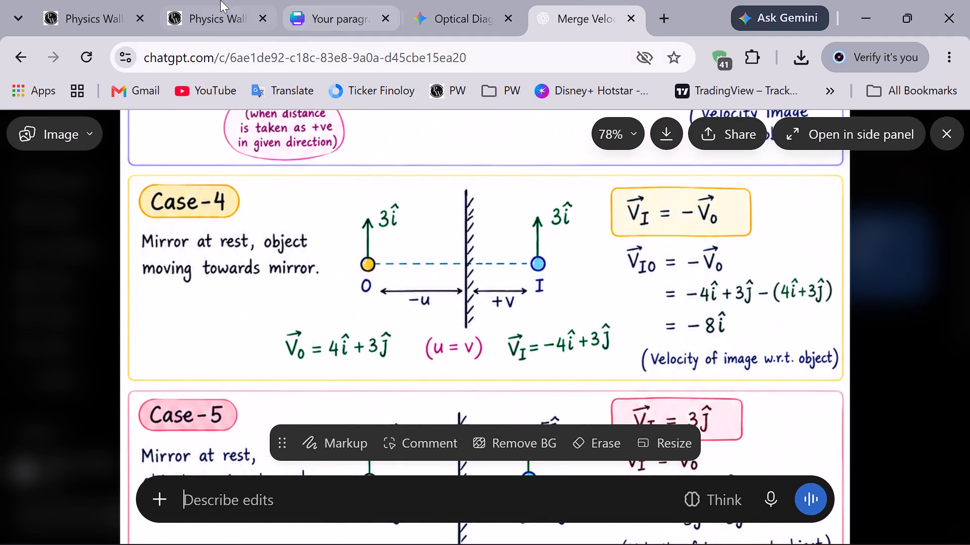
pyautogui.click(214, 4)
pyautogui.scroll(5, 441, 335)
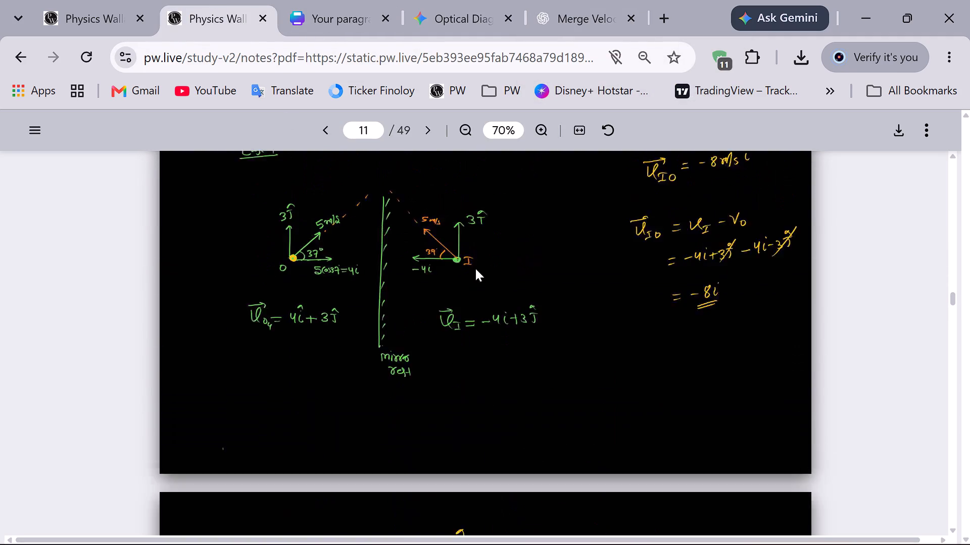
pyautogui.scroll(1, 475, 268)
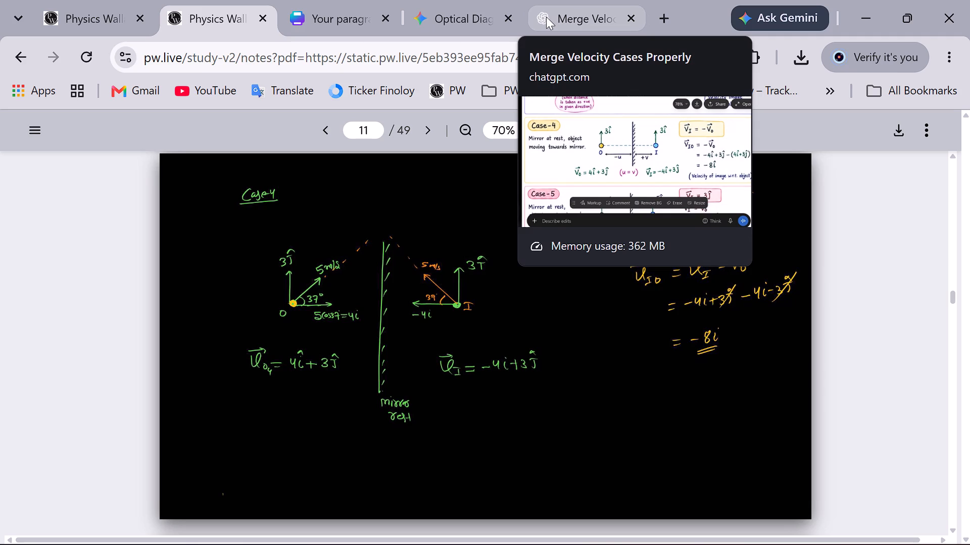
pyautogui.scroll(2, 469, 205)
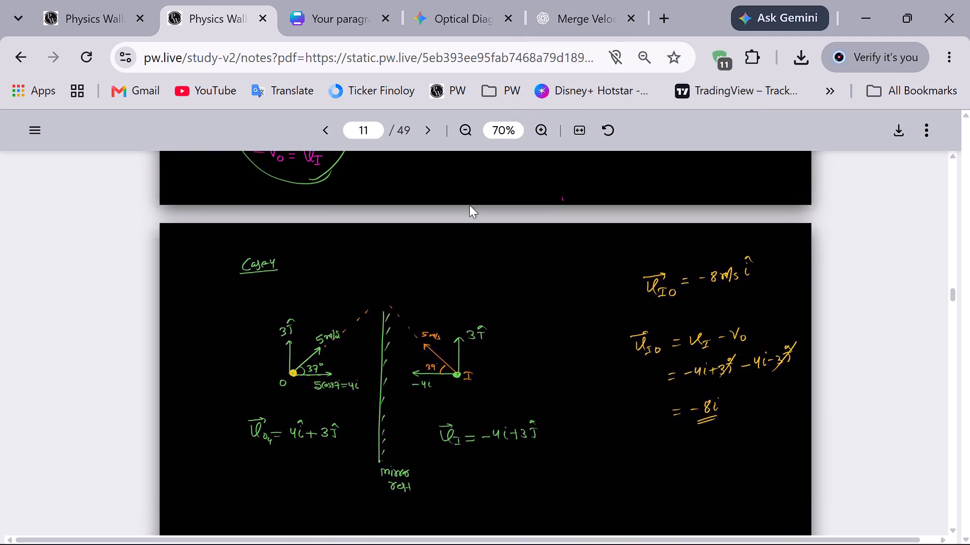
pyautogui.scroll(2, 469, 205)
pyautogui.scroll(-2, 469, 205)
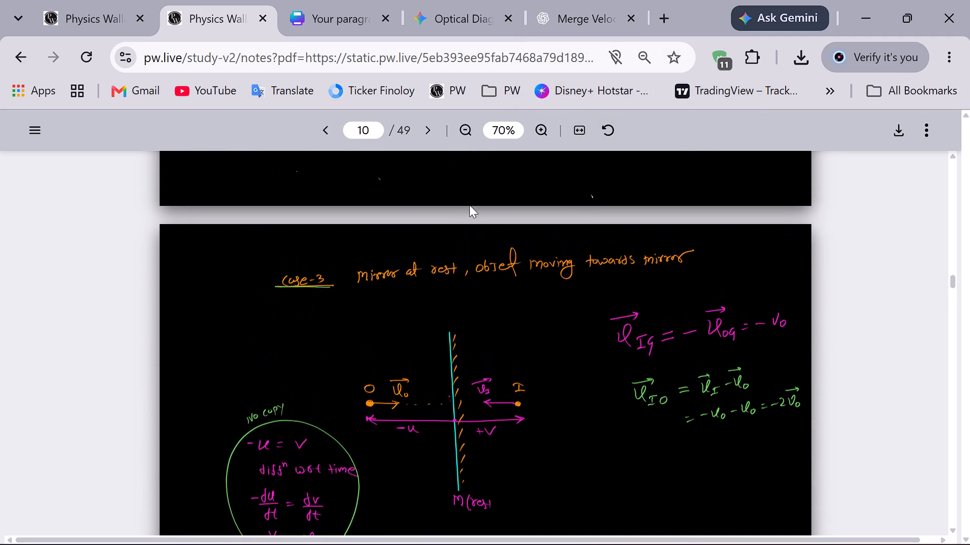
pyautogui.scroll(-1, 469, 205)
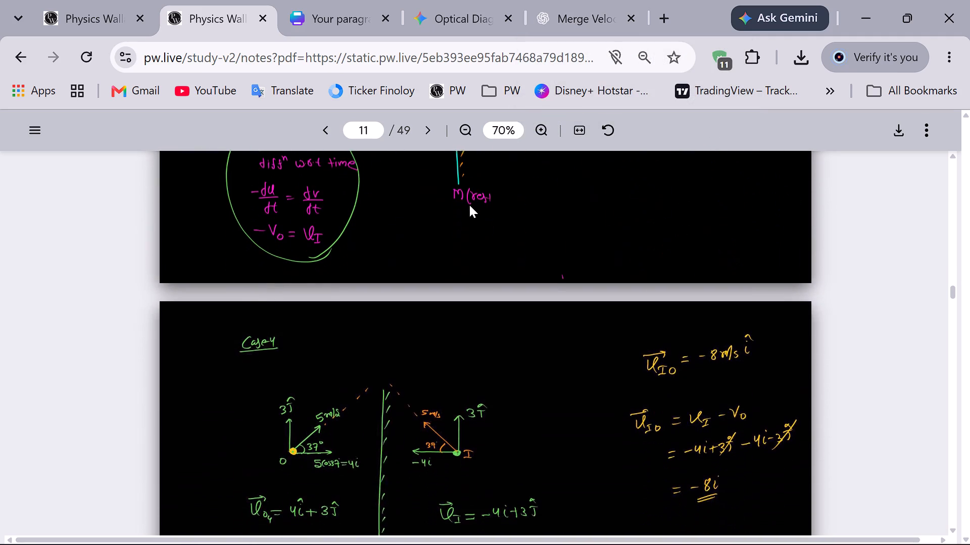
pyautogui.scroll(-1, 469, 205)
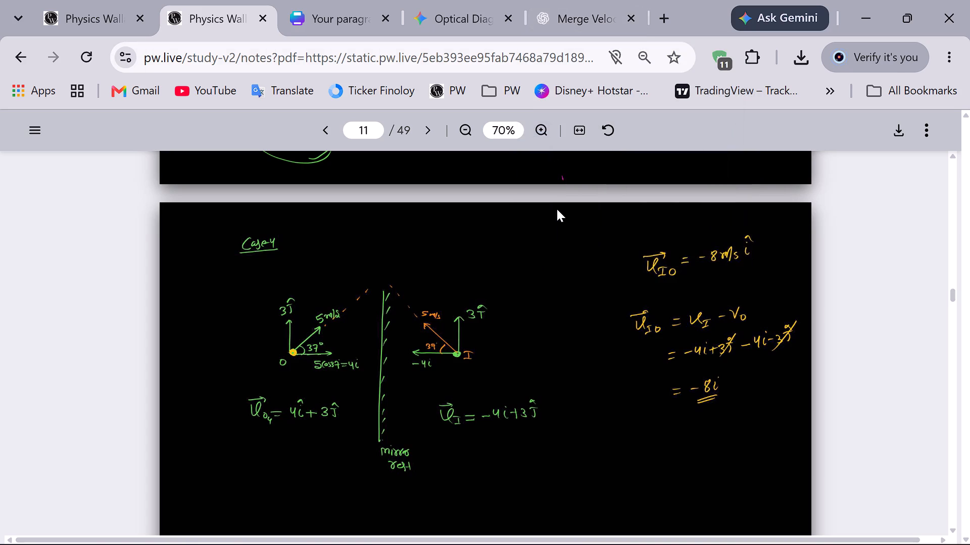
# Review the velocity-of-image notes from Case-1 on page 8 onward to the Case-4 sketch on page 15.
pyautogui.scroll(2, 561, 227)
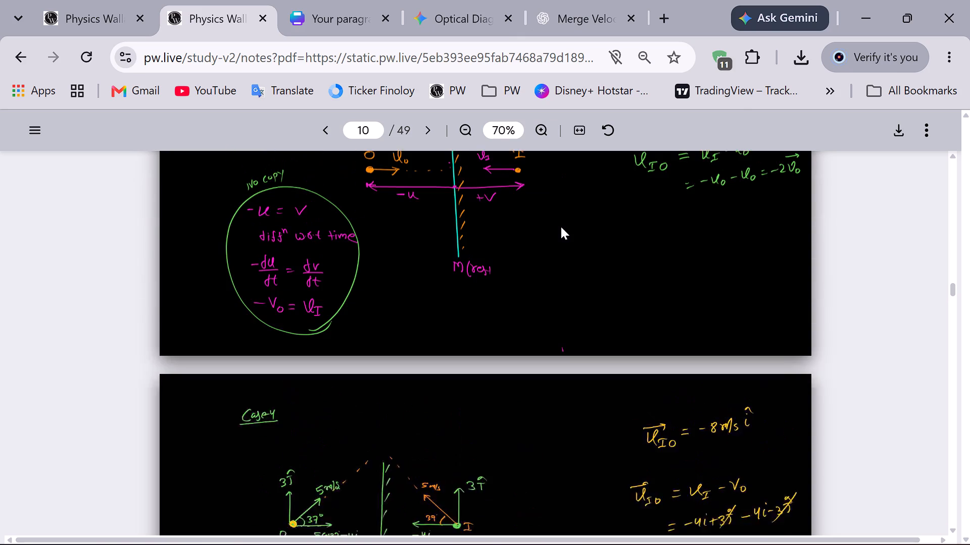
pyautogui.scroll(11, 561, 227)
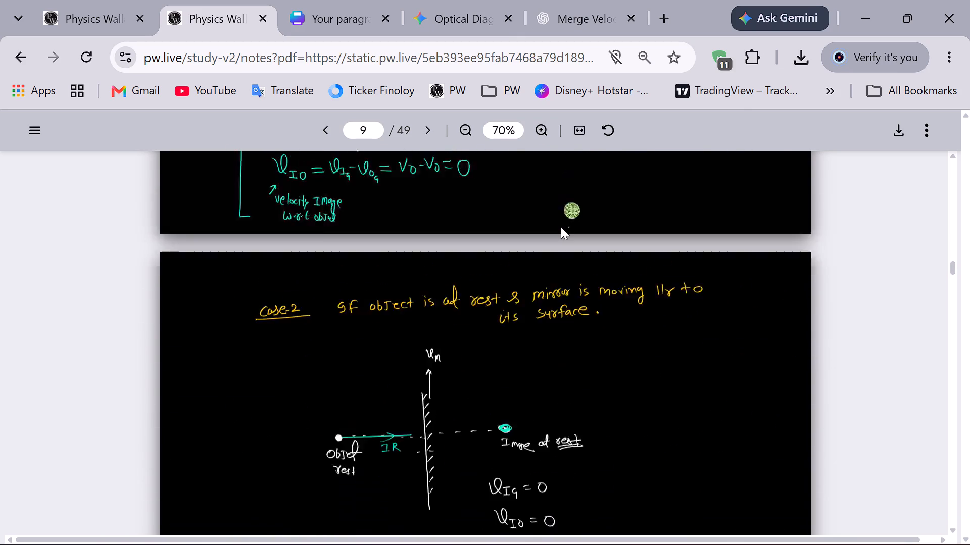
pyautogui.scroll(4, 561, 227)
pyautogui.scroll(-1, 561, 227)
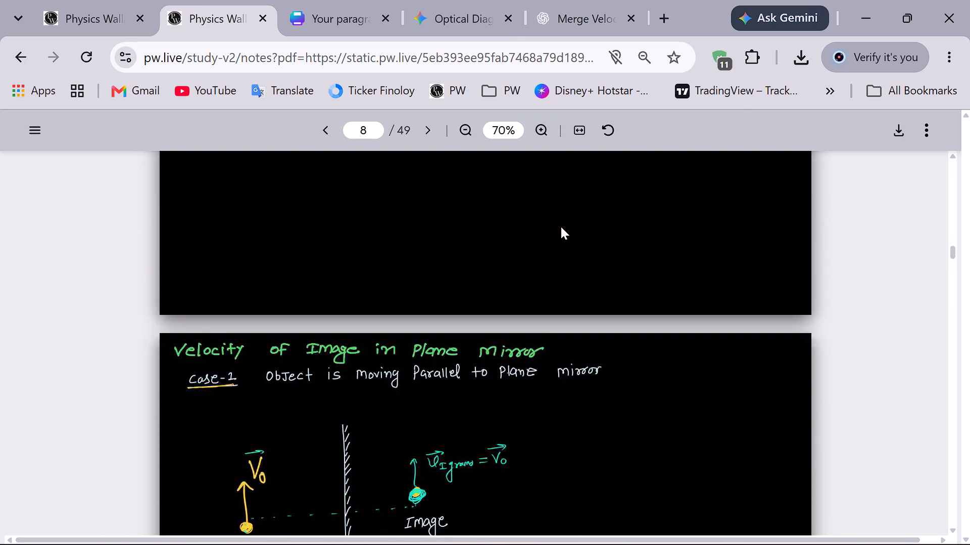
pyautogui.scroll(-7, 561, 227)
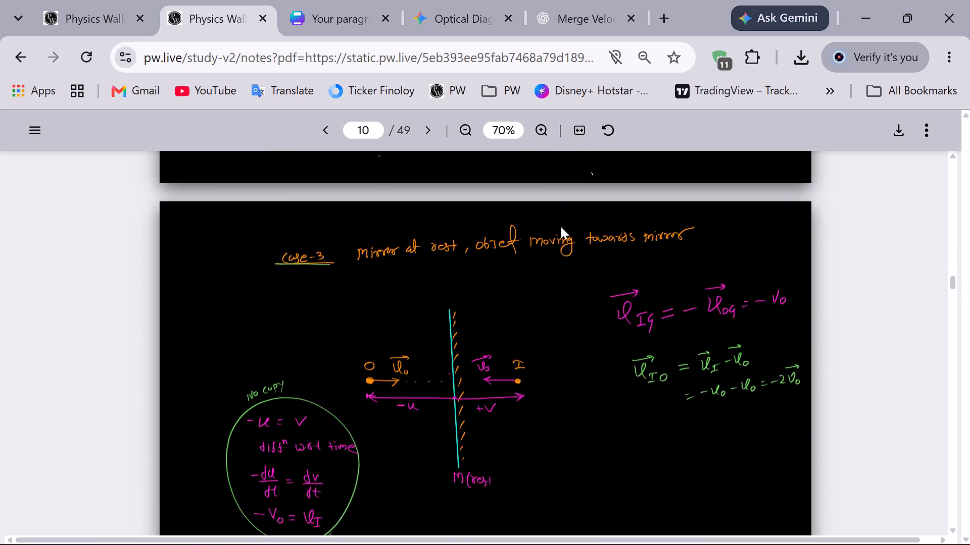
pyautogui.scroll(-16, 561, 227)
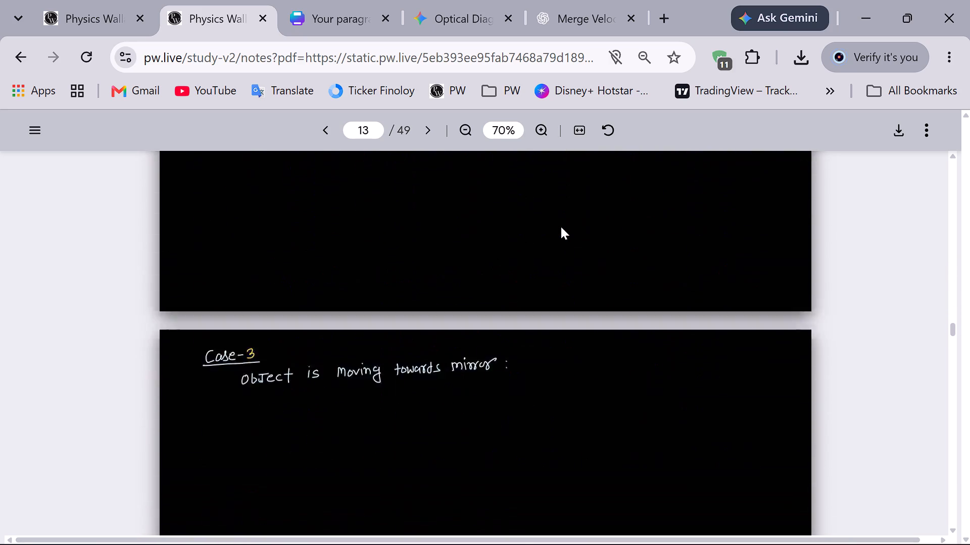
pyautogui.scroll(-8, 561, 227)
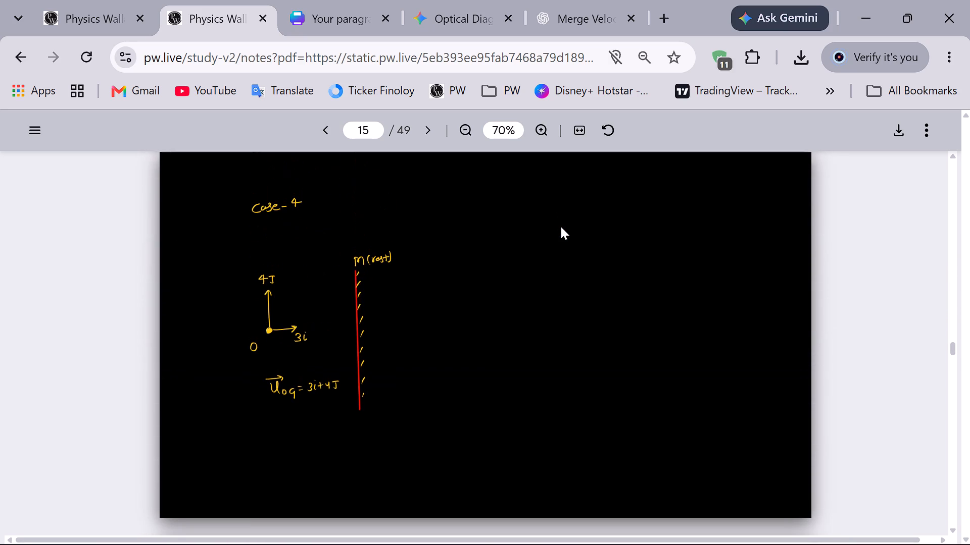
# Go back through the notes to re-examine Case-5 on page 12 and Case-4 on page 11.
pyautogui.scroll(6, 561, 227)
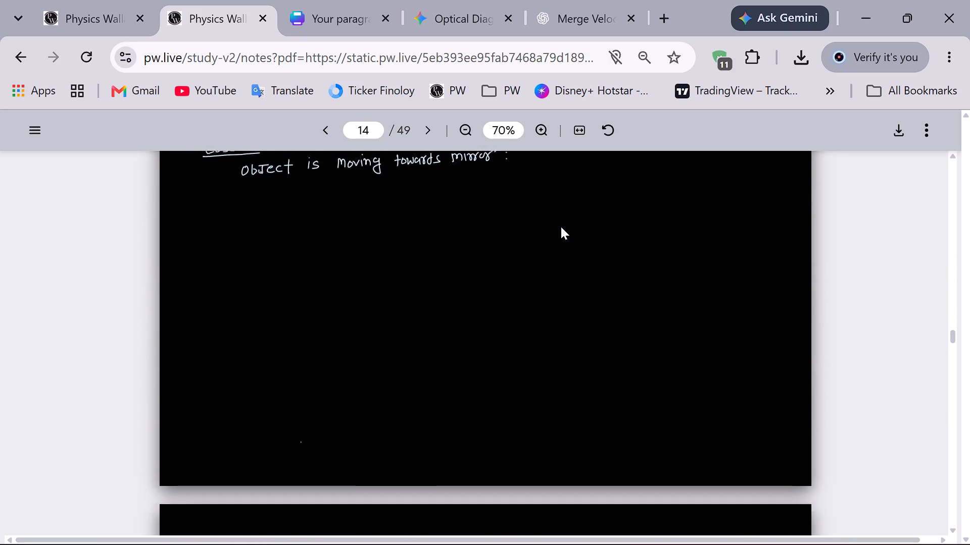
pyautogui.scroll(13, 561, 227)
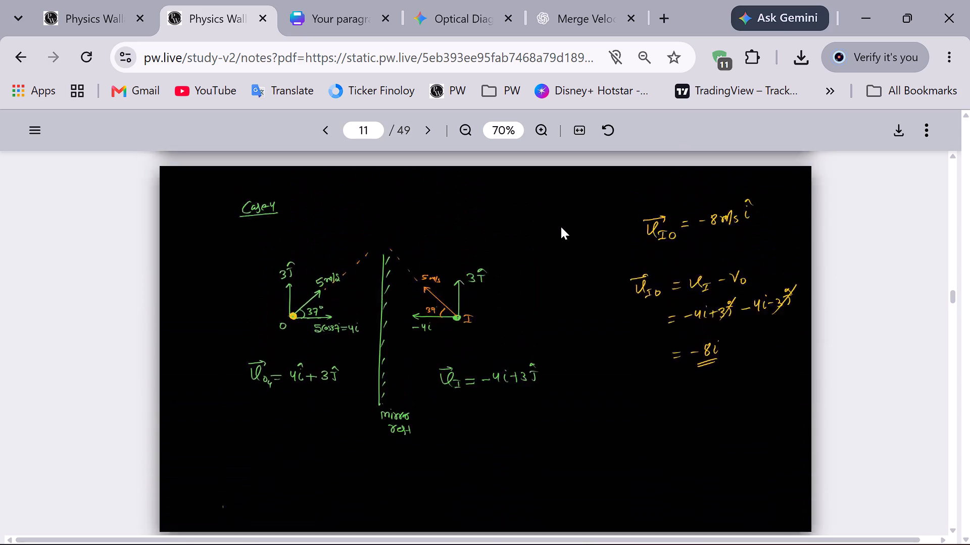
pyautogui.scroll(1, 561, 227)
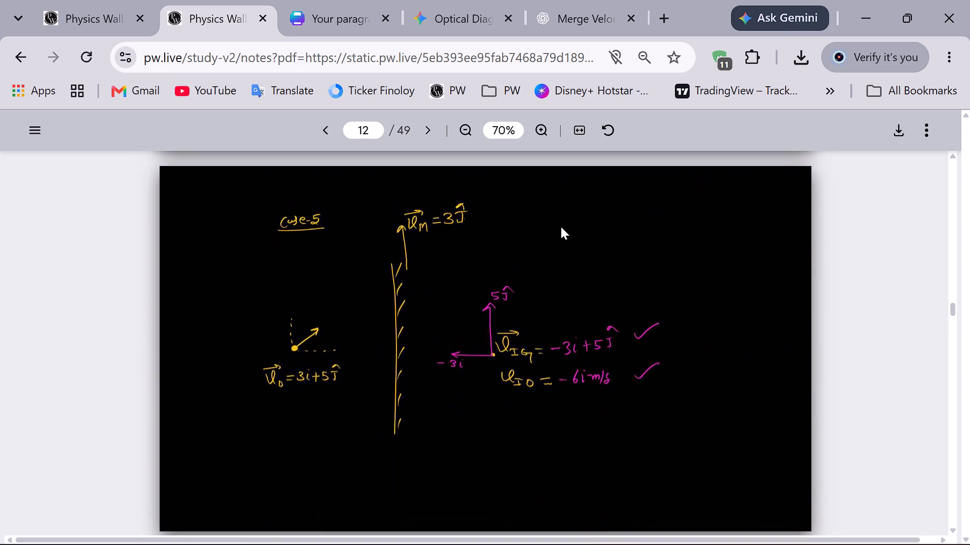
pyautogui.scroll(12, 561, 227)
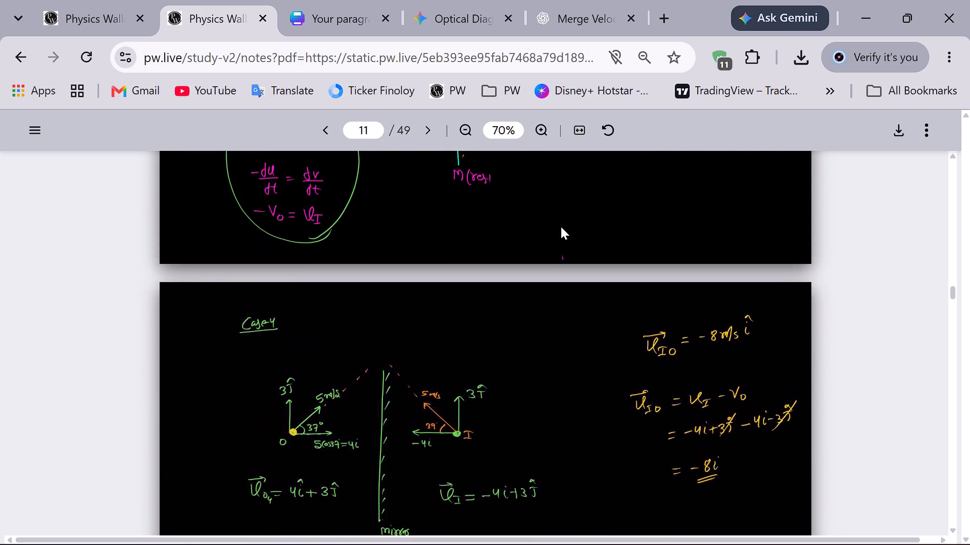
pyautogui.scroll(4, 561, 227)
# Look through the notes onward to the speed-of-image question on page 18 for further velocity cases.
pyautogui.scroll(-14, 561, 227)
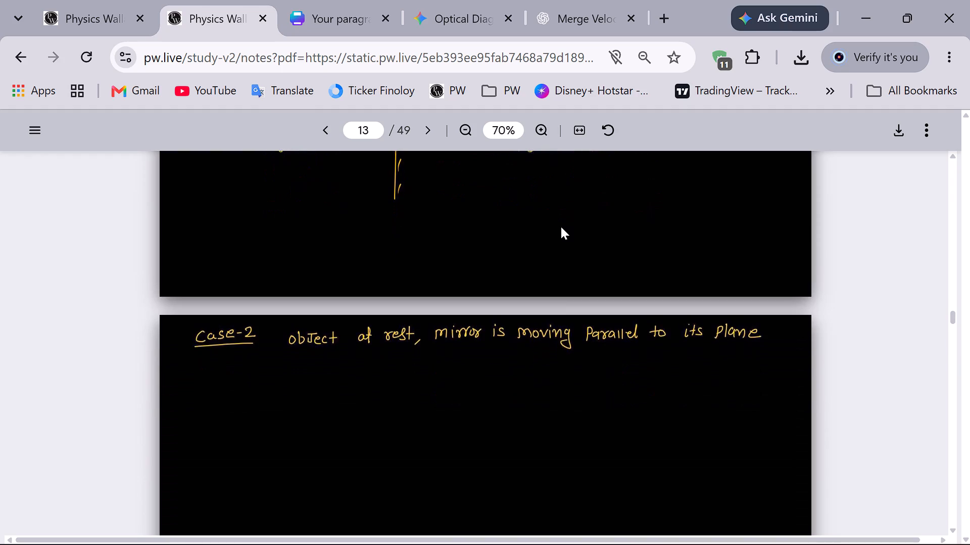
pyautogui.scroll(-11, 561, 227)
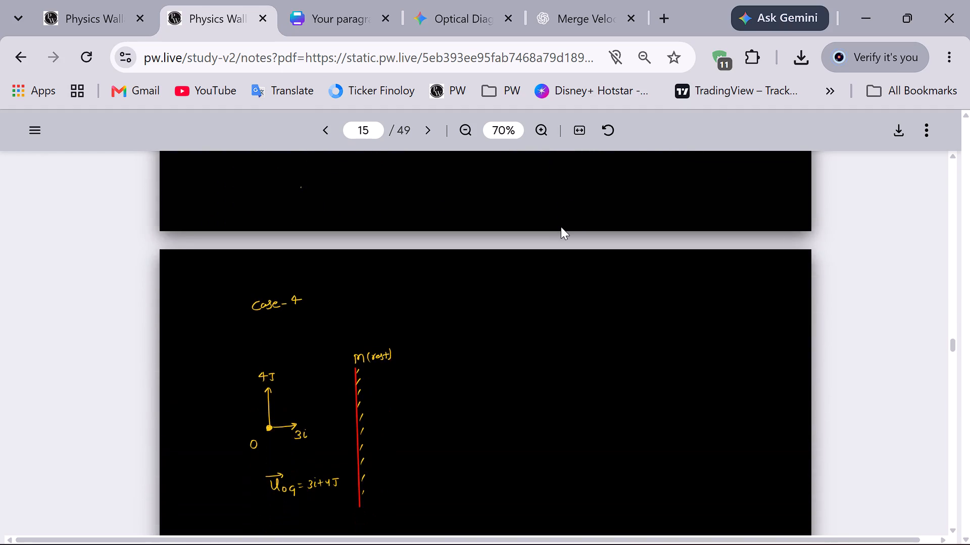
pyautogui.scroll(-8, 561, 227)
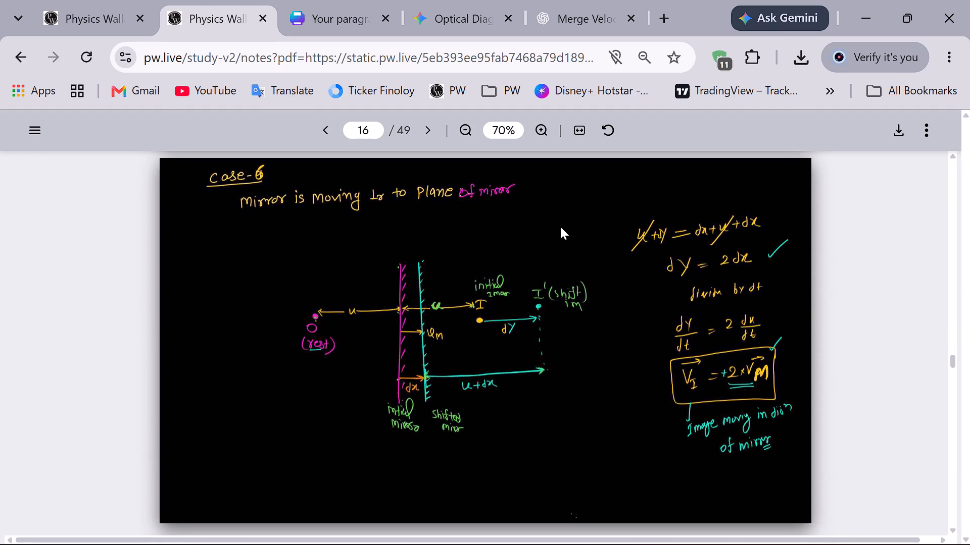
pyautogui.scroll(1, 560, 227)
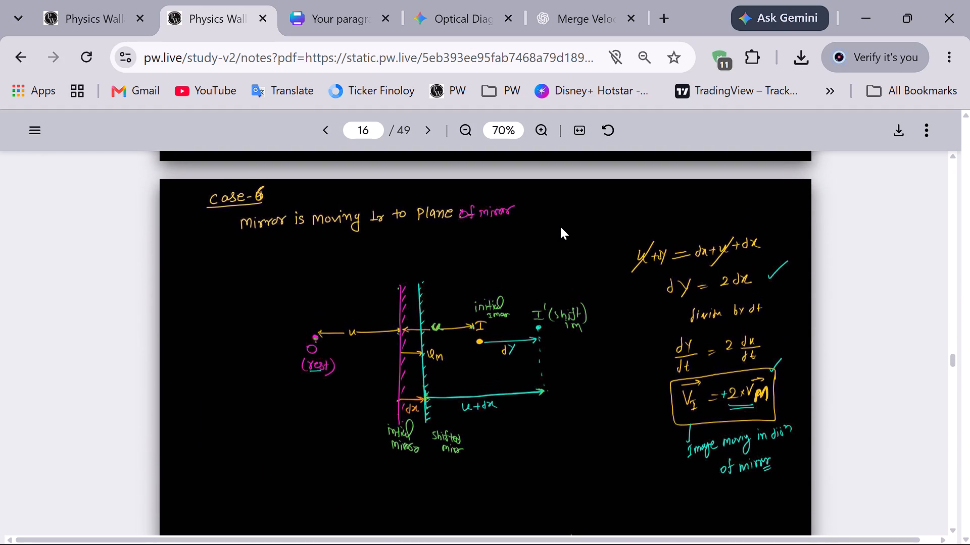
pyautogui.scroll(-9, 560, 227)
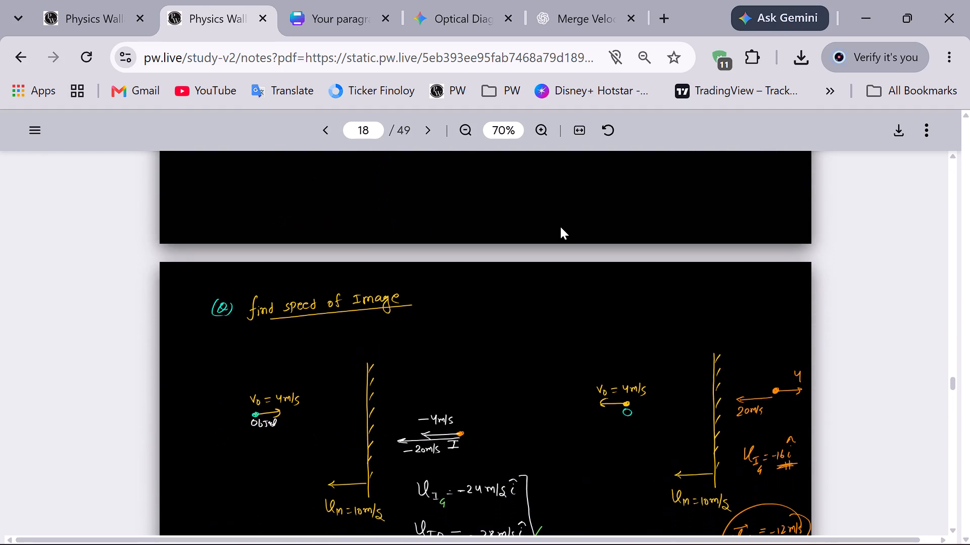
# Capture a screenshot of the Case-6 notes on page 16, covering the moving-mirror diagram and its derivation.
pyautogui.scroll(9, 560, 227)
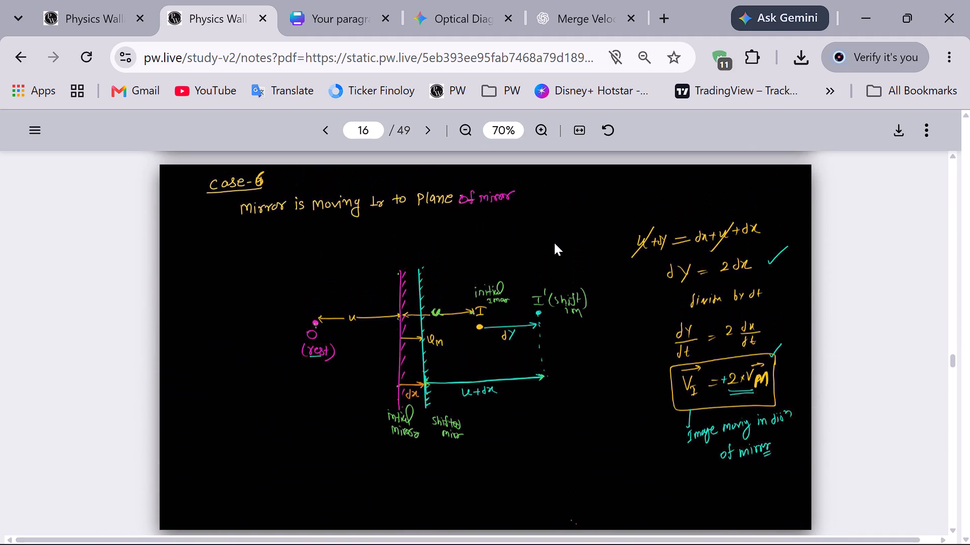
pyautogui.scroll(1, 554, 243)
pyautogui.press('shift+super+s')
pyautogui.moveTo(191, 169); pyautogui.dragTo(222, 185)
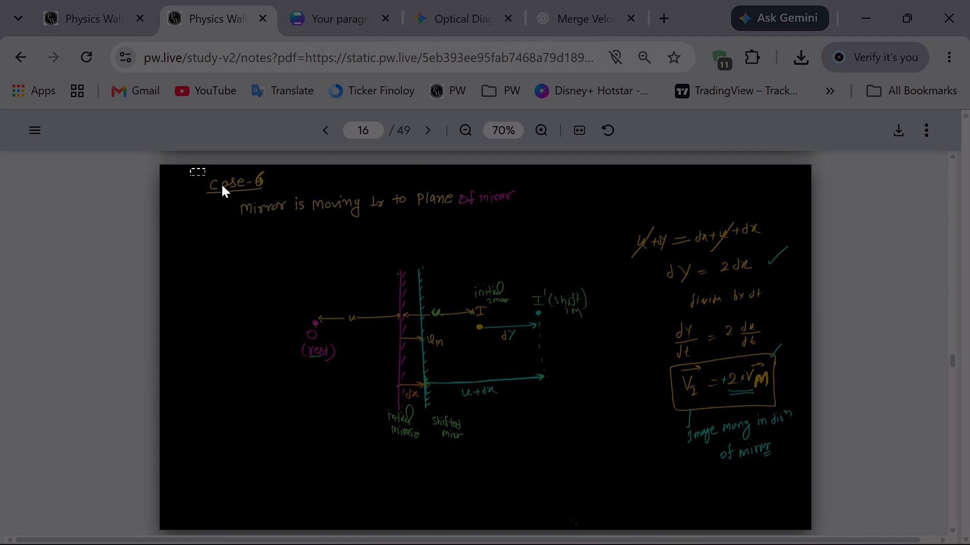
pyautogui.moveTo(222, 185); pyautogui.dragTo(801, 493)
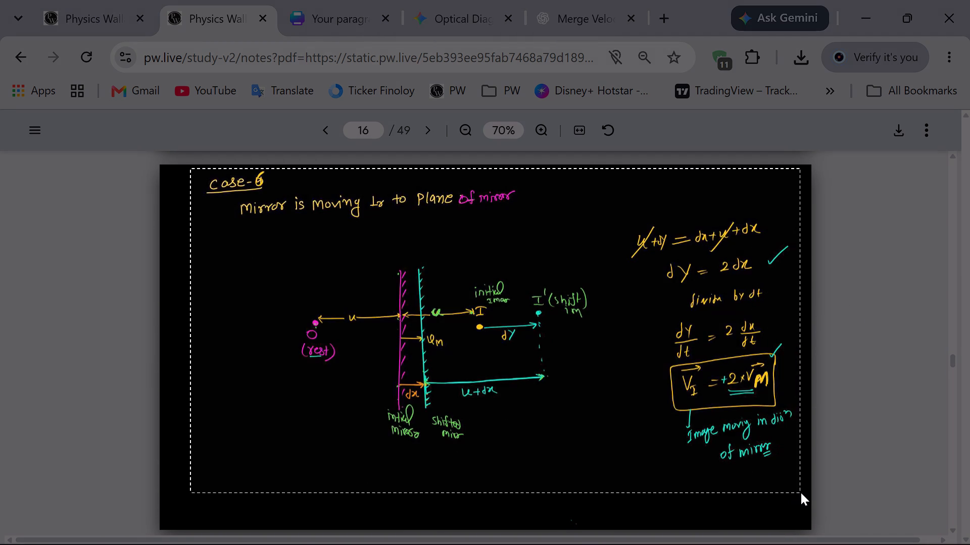
pyautogui.moveTo(801, 493); pyautogui.dragTo(801, 493)
pyautogui.scroll(8, 408, 285)
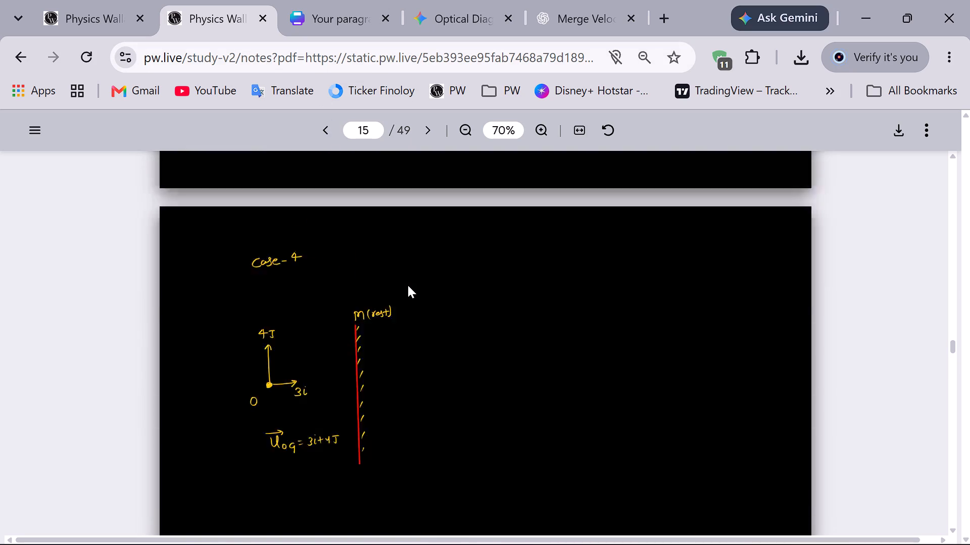
pyautogui.scroll(5, 396, 249)
pyautogui.click(548, 10)
pyautogui.scroll(-5, 543, 387)
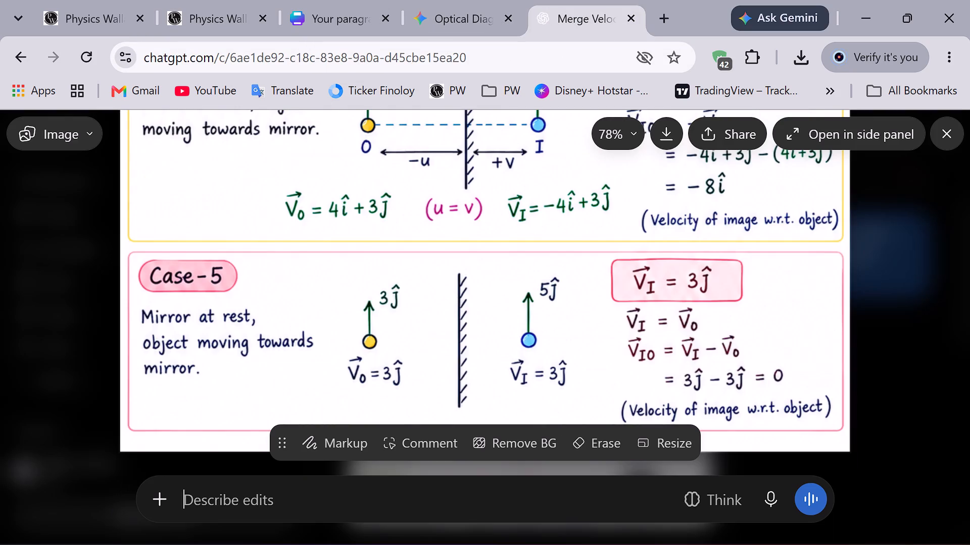
pyautogui.click(951, 146)
pyautogui.scroll(-5, 768, 272)
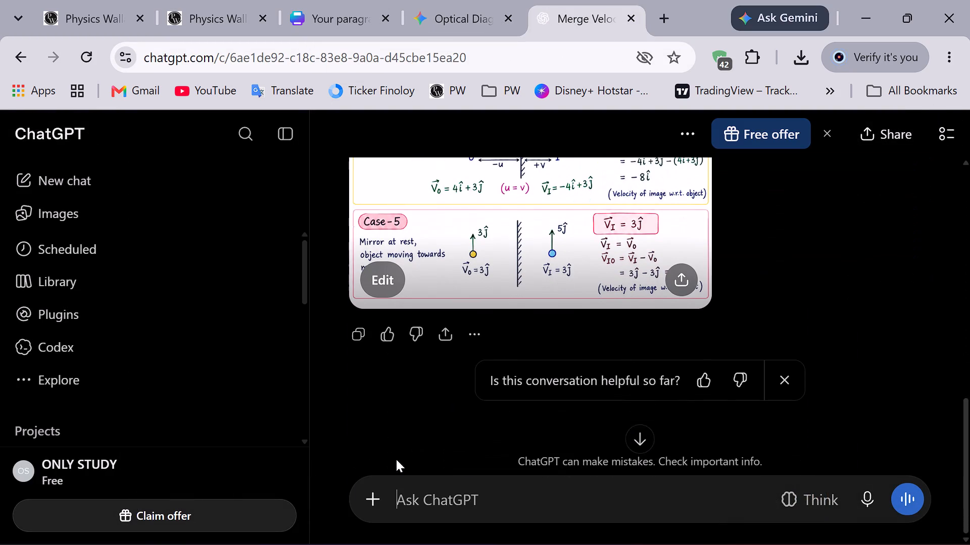
pyautogui.scroll(-3, 392, 469)
pyautogui.click(369, 490)
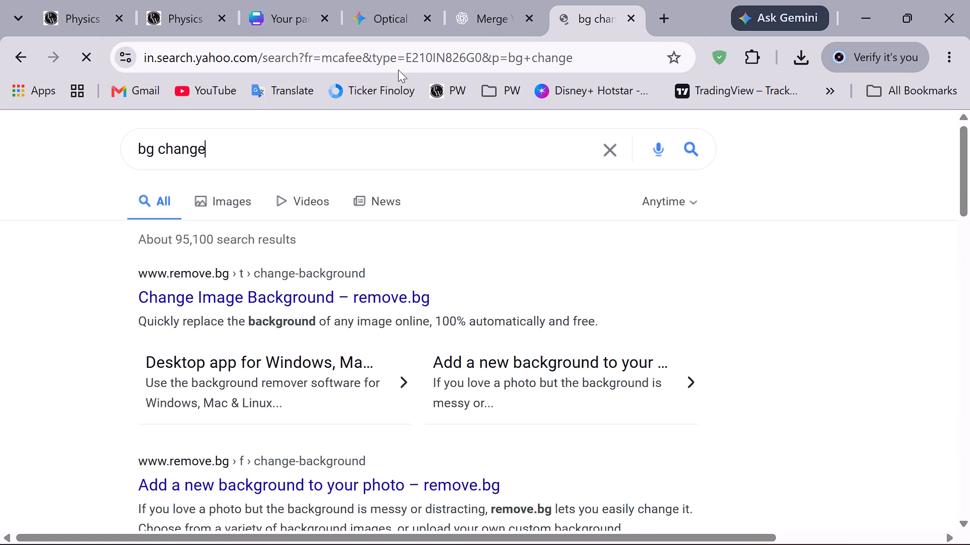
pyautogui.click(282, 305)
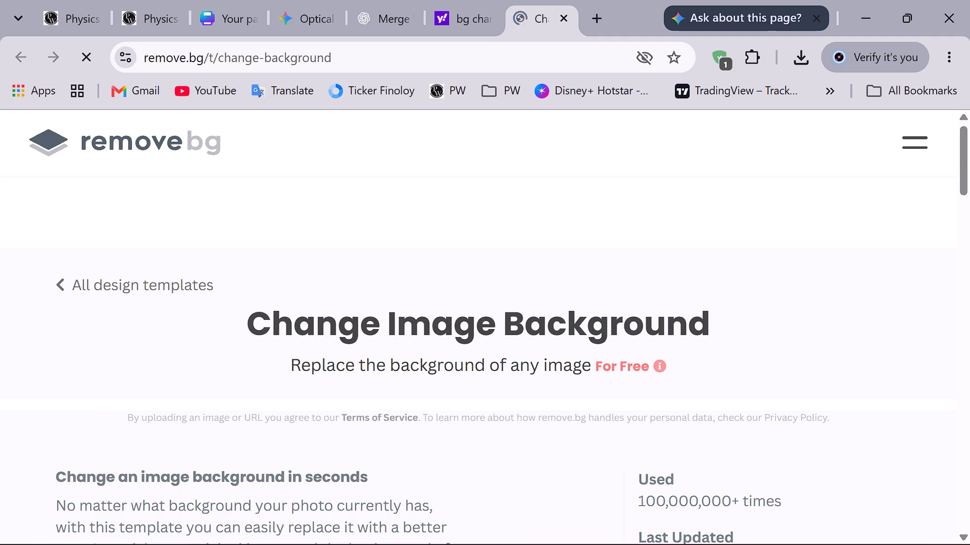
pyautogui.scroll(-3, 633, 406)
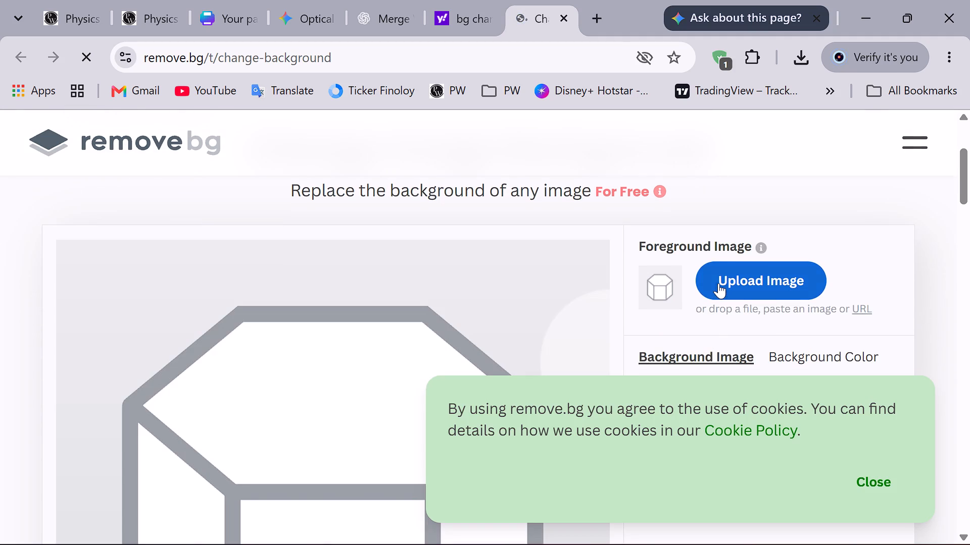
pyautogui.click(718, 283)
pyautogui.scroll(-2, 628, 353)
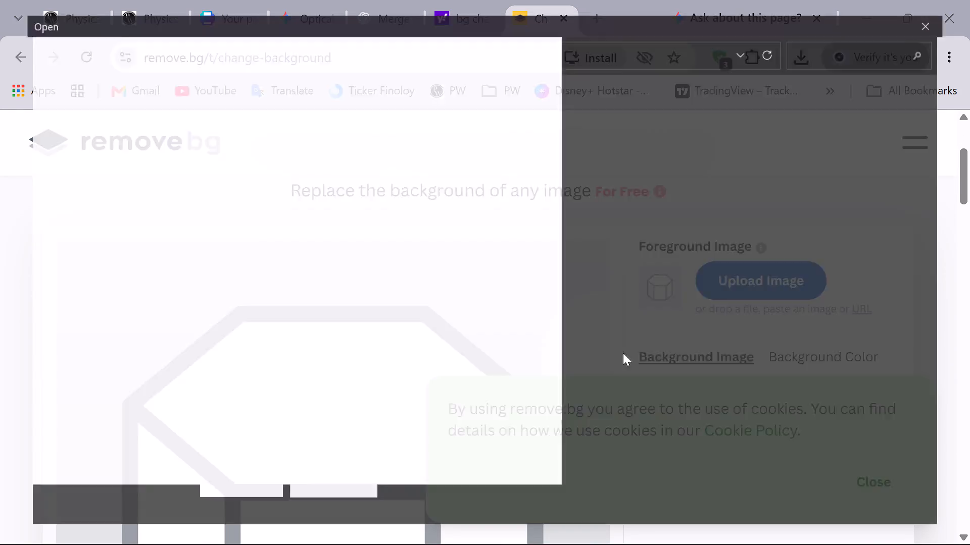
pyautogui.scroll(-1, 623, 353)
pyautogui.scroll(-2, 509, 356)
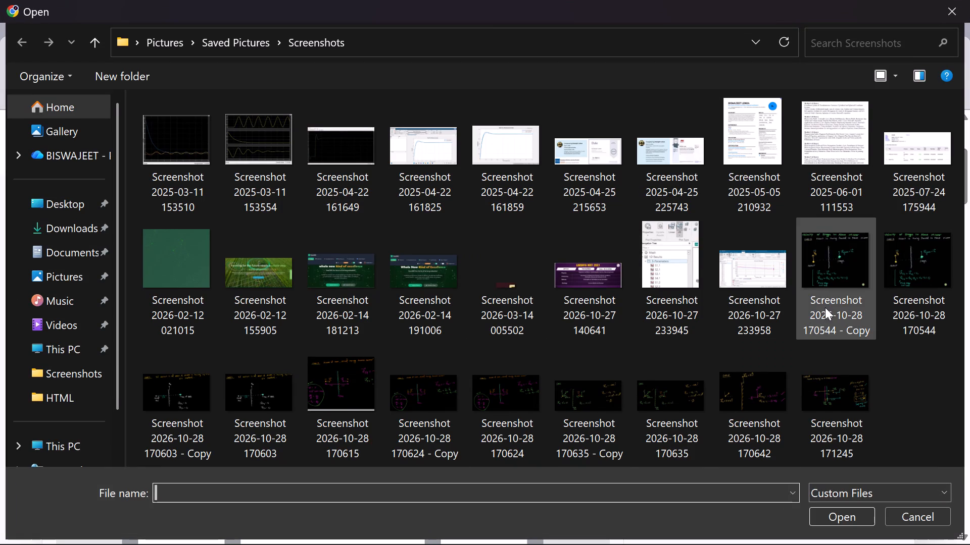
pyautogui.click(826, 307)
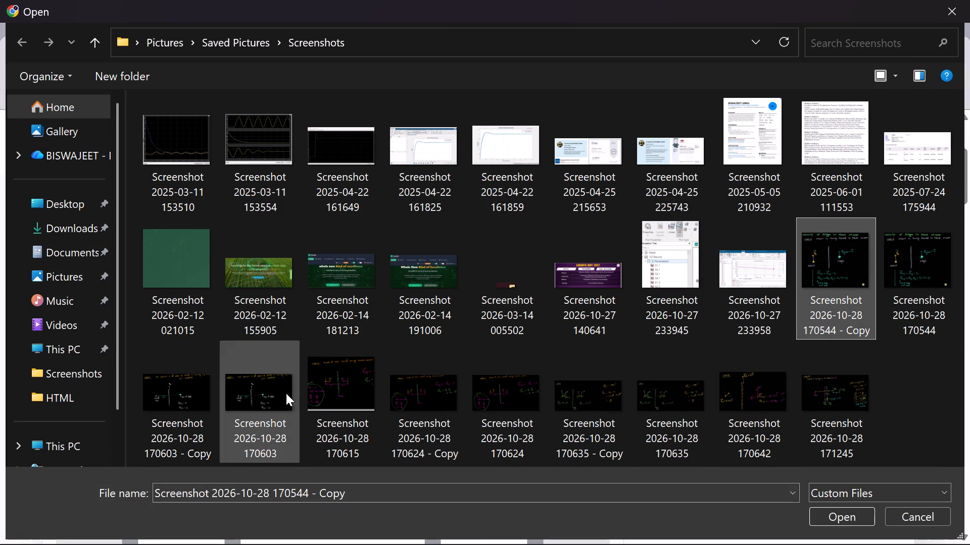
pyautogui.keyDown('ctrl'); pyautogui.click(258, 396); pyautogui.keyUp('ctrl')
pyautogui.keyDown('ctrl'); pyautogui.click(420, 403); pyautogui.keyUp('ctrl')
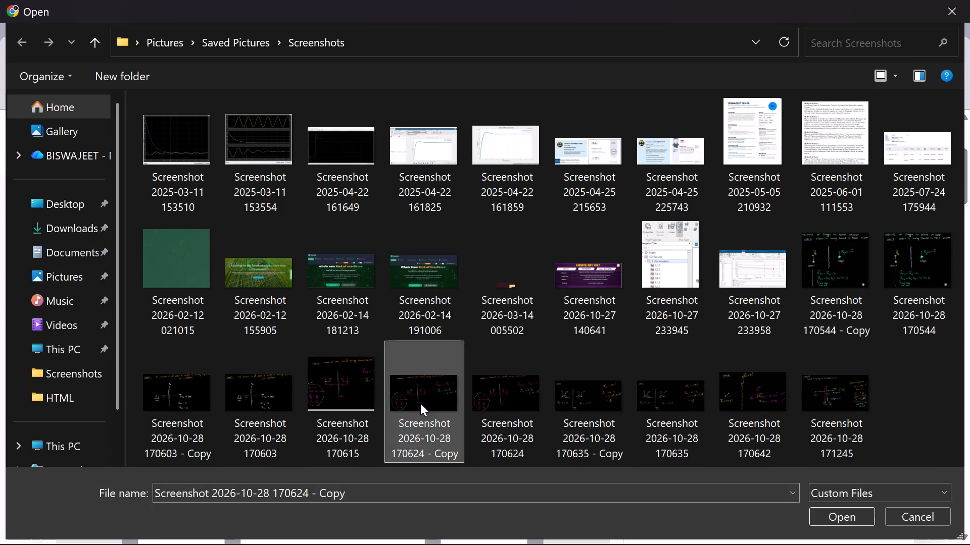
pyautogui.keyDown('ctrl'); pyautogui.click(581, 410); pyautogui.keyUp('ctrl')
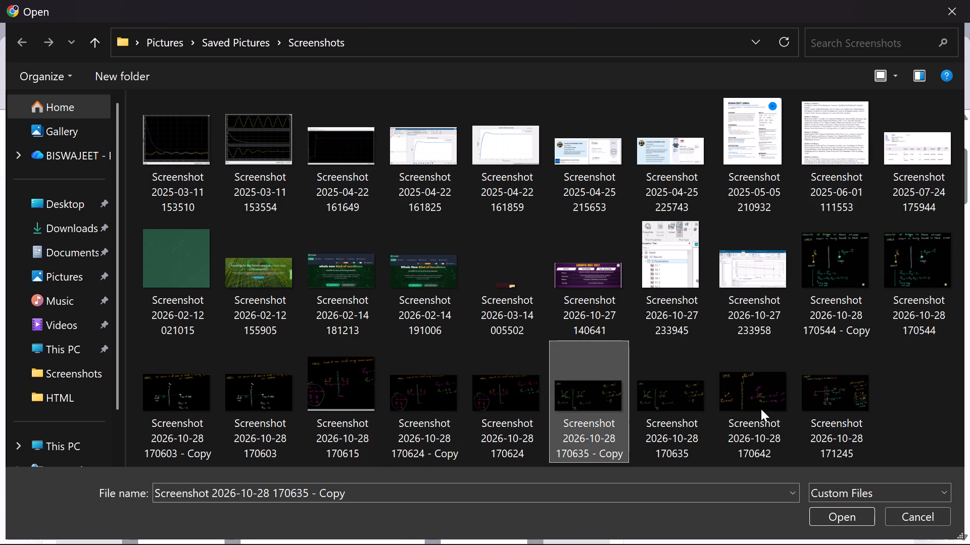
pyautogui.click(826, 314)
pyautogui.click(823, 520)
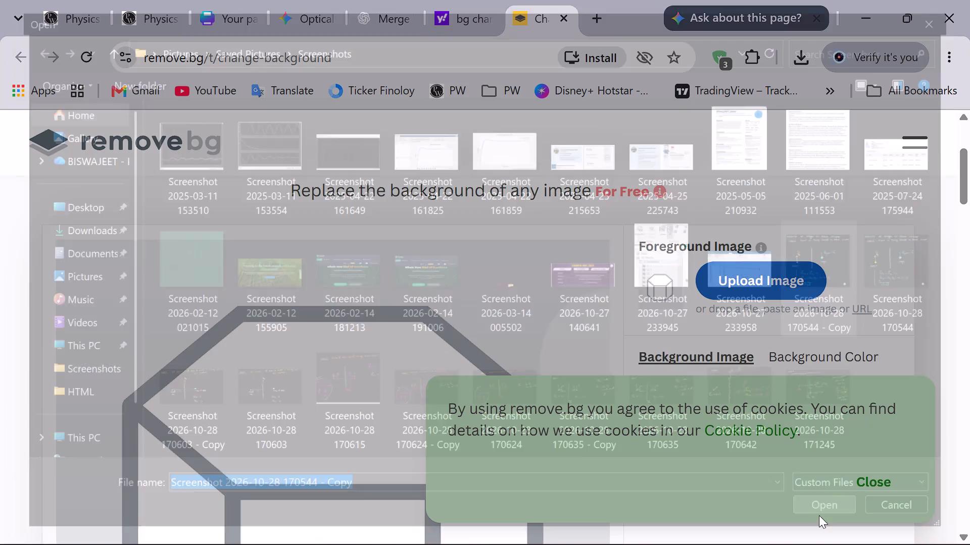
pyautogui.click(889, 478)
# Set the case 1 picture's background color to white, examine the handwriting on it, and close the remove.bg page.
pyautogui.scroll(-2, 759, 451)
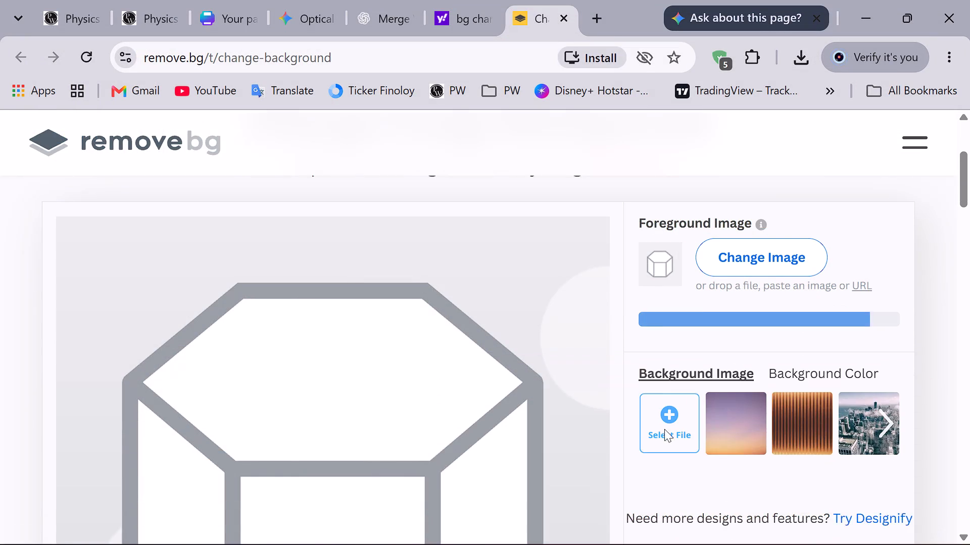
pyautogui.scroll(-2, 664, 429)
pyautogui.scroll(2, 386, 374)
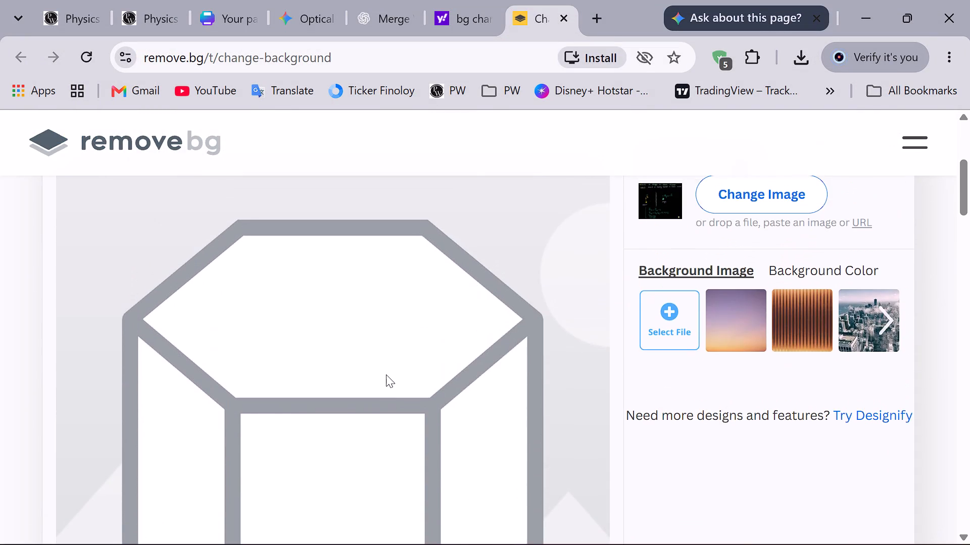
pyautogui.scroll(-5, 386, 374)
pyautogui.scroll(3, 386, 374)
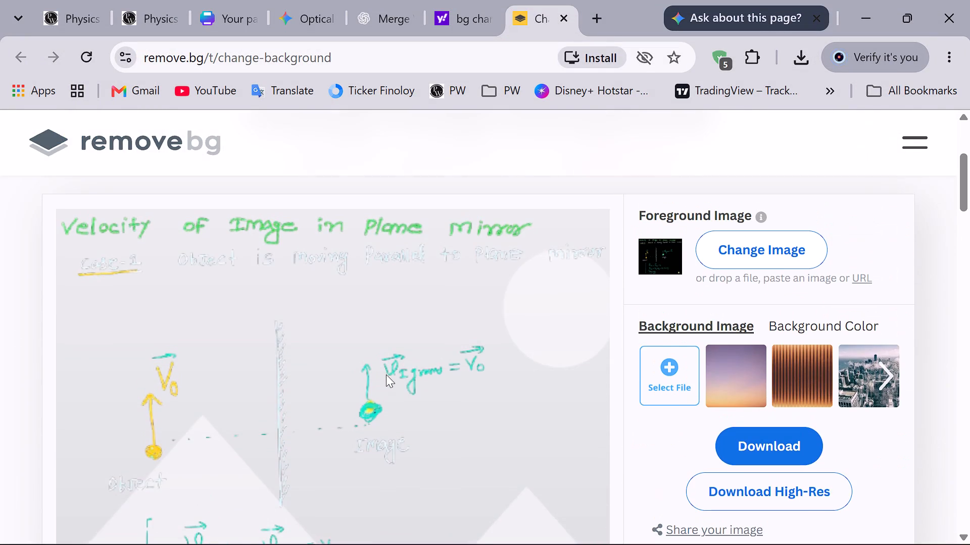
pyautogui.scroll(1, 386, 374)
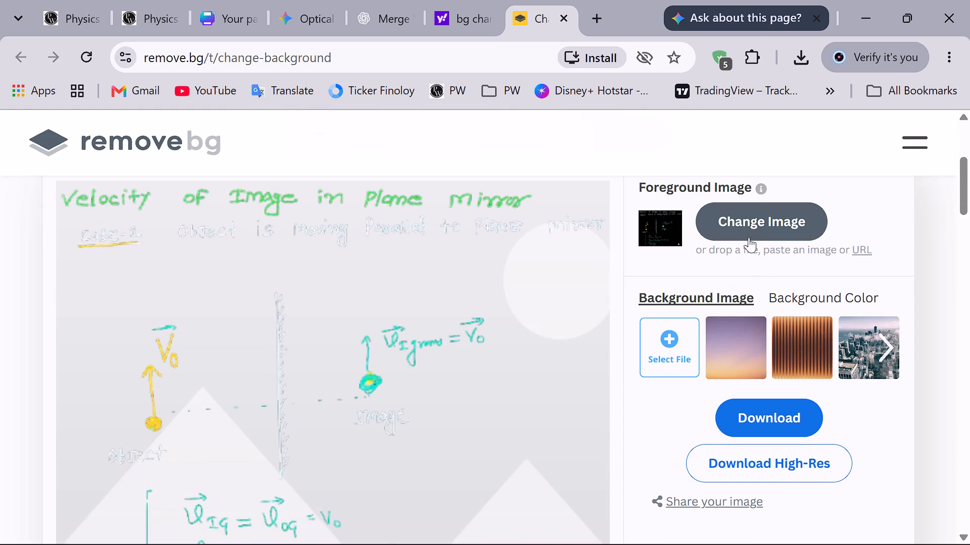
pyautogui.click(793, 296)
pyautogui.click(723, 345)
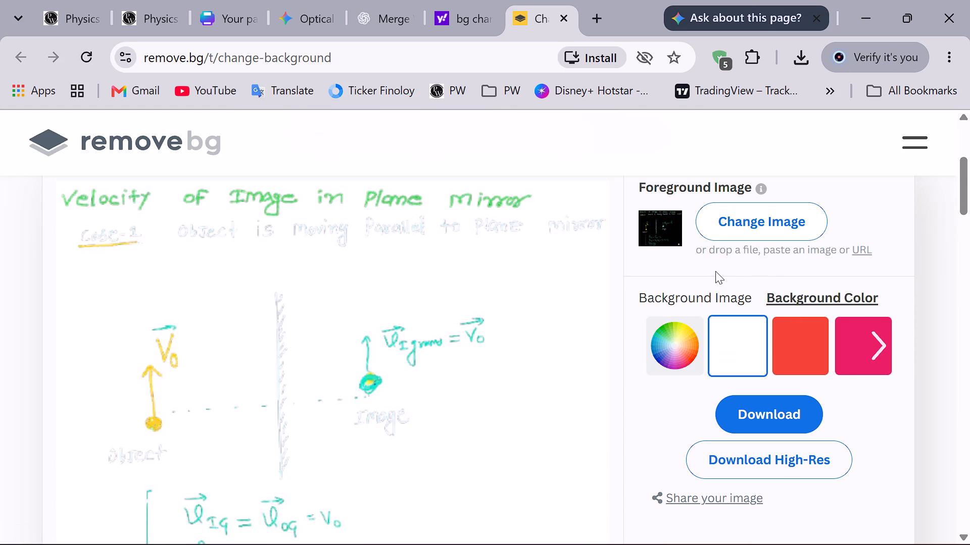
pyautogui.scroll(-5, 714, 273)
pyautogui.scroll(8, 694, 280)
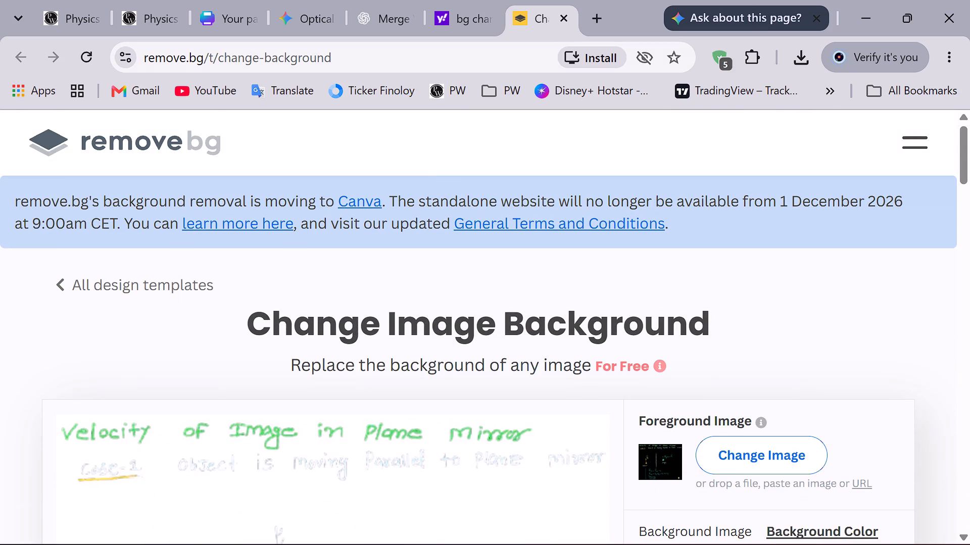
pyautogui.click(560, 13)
pyautogui.scroll(-5, 458, 212)
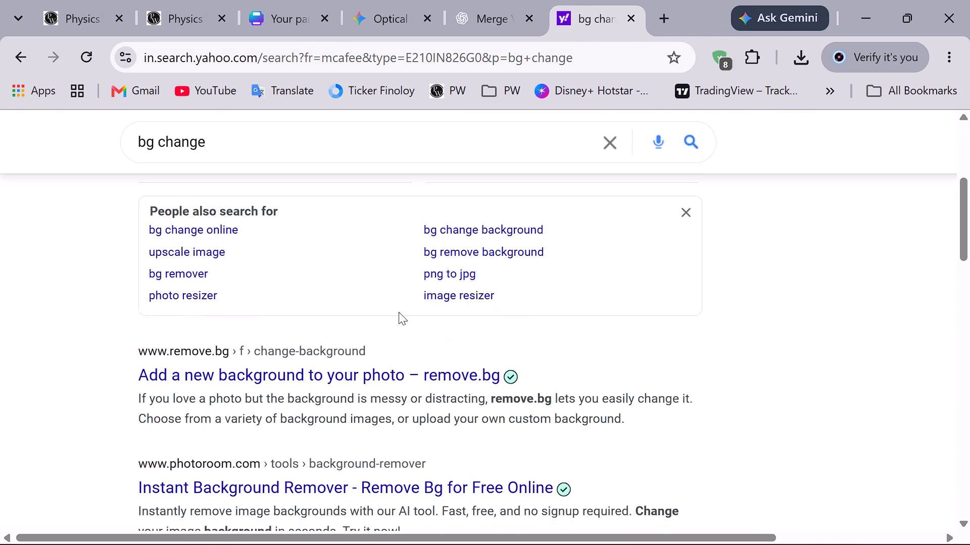
pyautogui.scroll(-1, 351, 312)
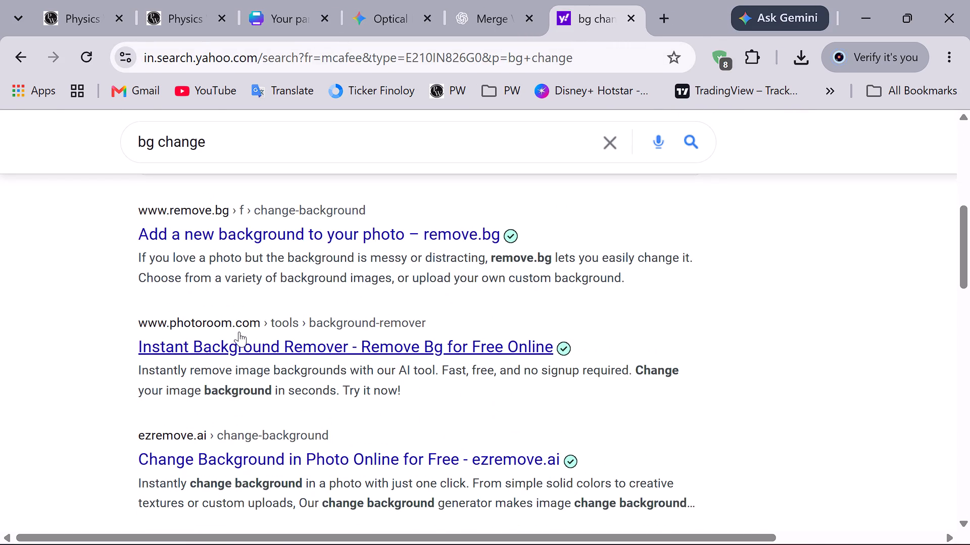
pyautogui.click(240, 336)
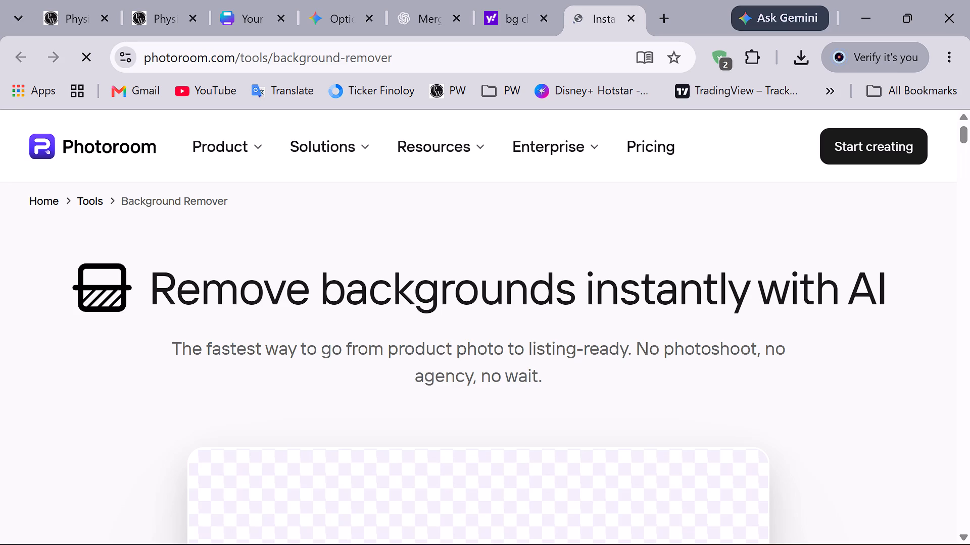
pyautogui.scroll(-3, 374, 408)
pyautogui.click(536, 443)
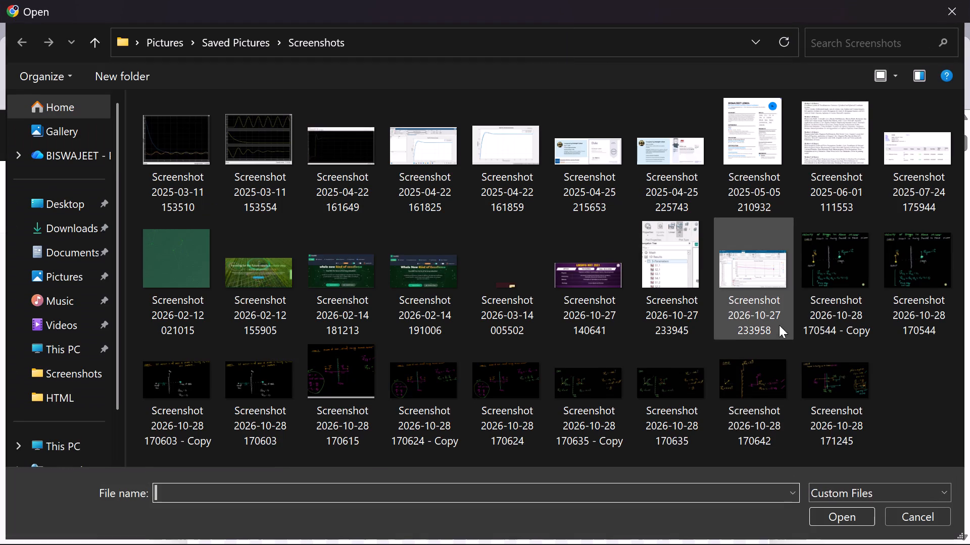
pyautogui.doubleClick(816, 299)
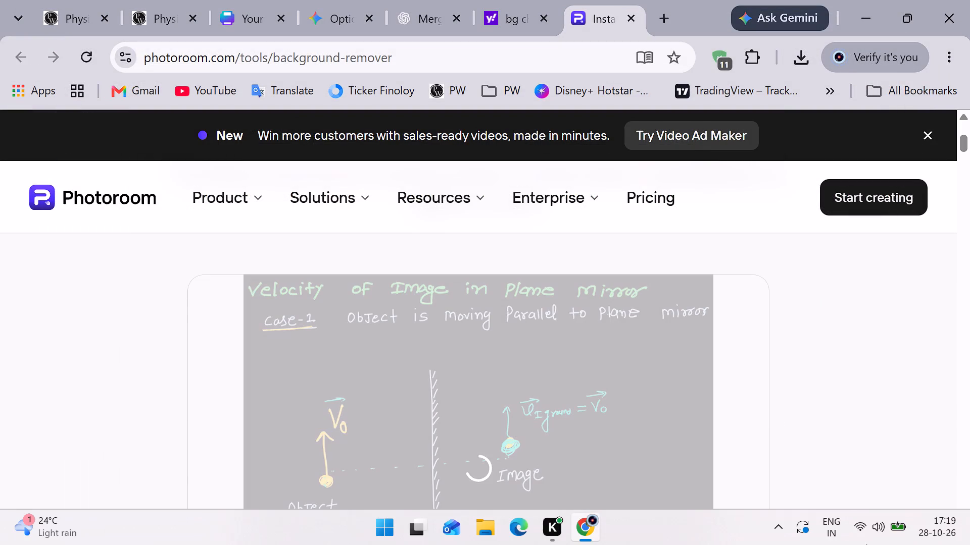
# Check the case 1 cutout and try to add a background to it in Photoroom's editor without signing in.
pyautogui.scroll(-1, 826, 513)
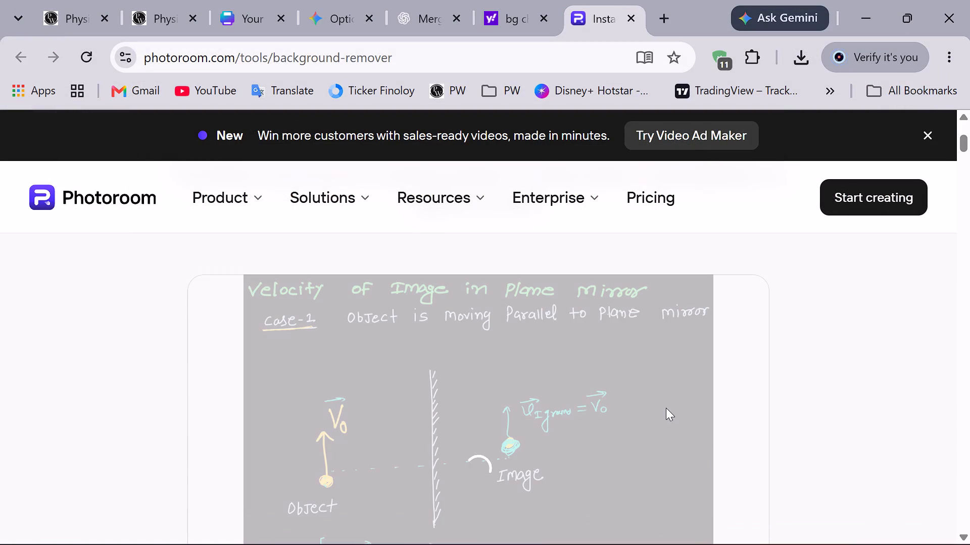
pyautogui.scroll(-1, 662, 396)
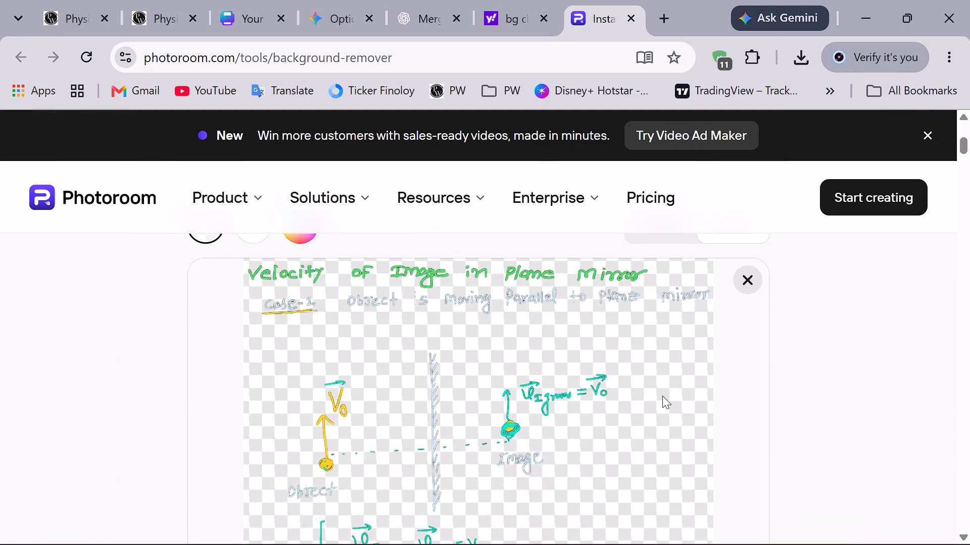
pyautogui.scroll(-2, 662, 396)
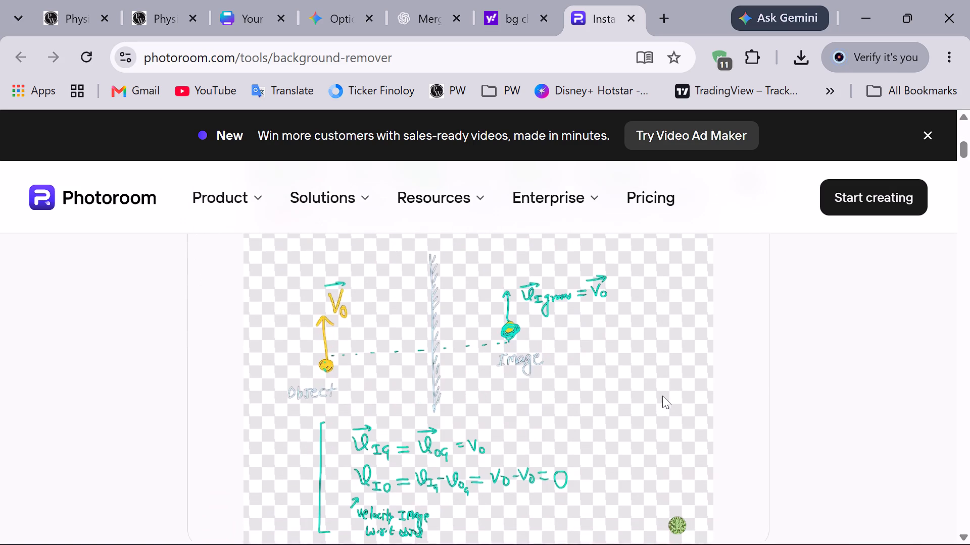
pyautogui.scroll(-3, 662, 396)
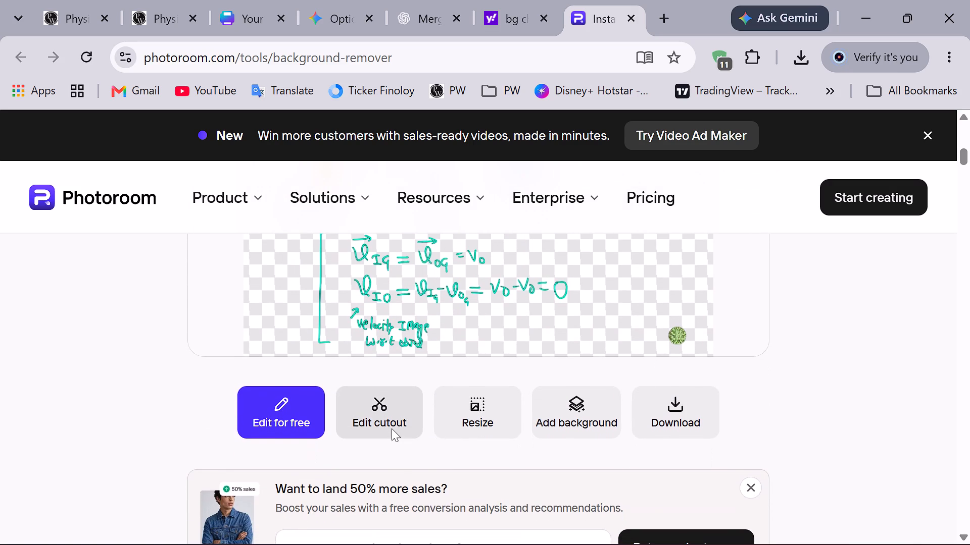
pyautogui.click(562, 407)
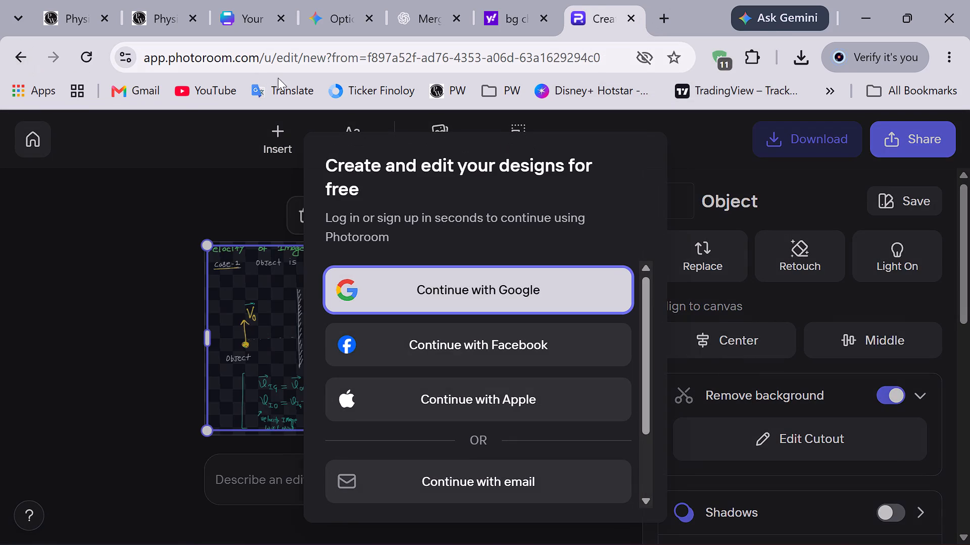
pyautogui.click(149, 251)
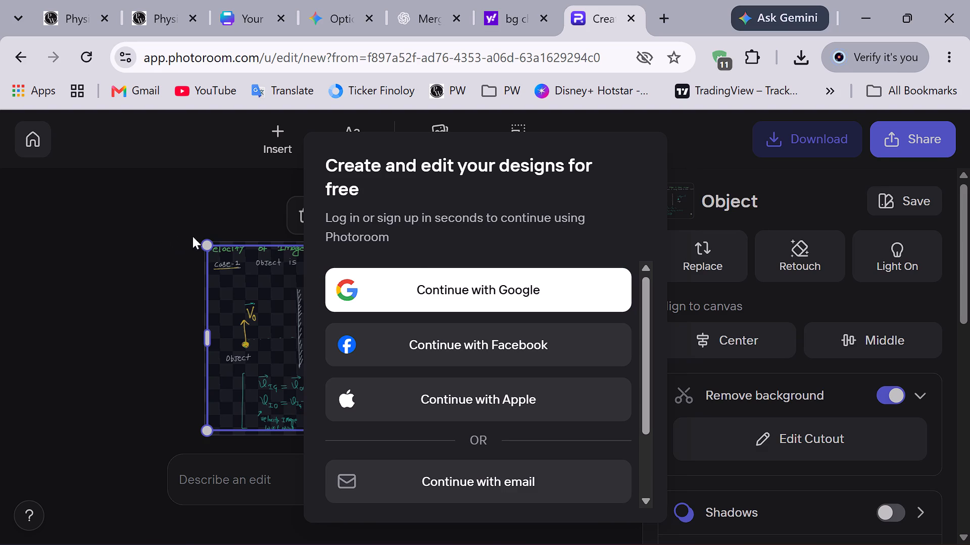
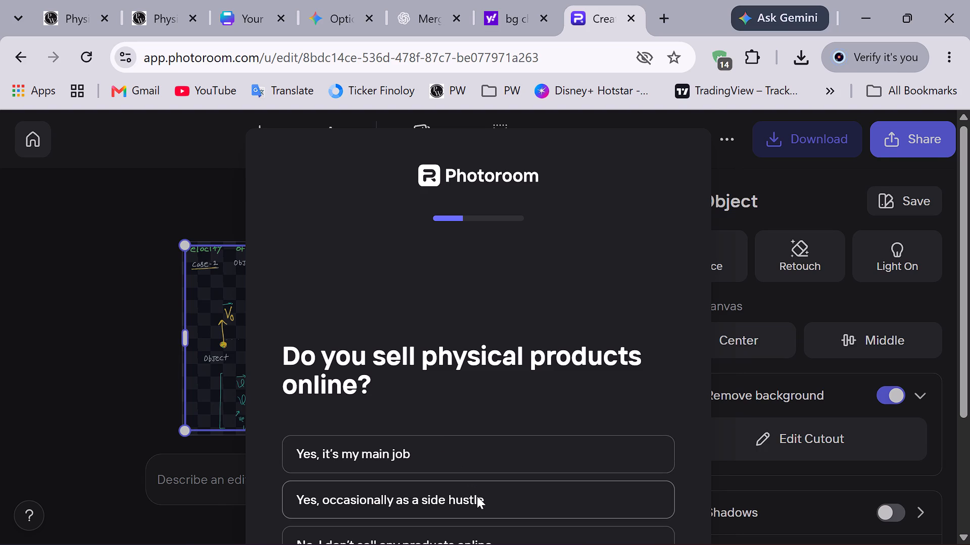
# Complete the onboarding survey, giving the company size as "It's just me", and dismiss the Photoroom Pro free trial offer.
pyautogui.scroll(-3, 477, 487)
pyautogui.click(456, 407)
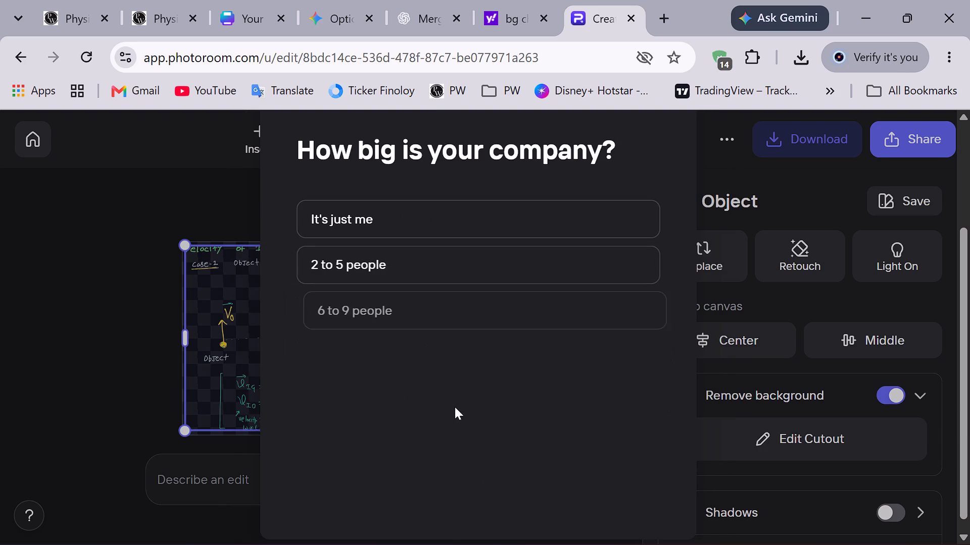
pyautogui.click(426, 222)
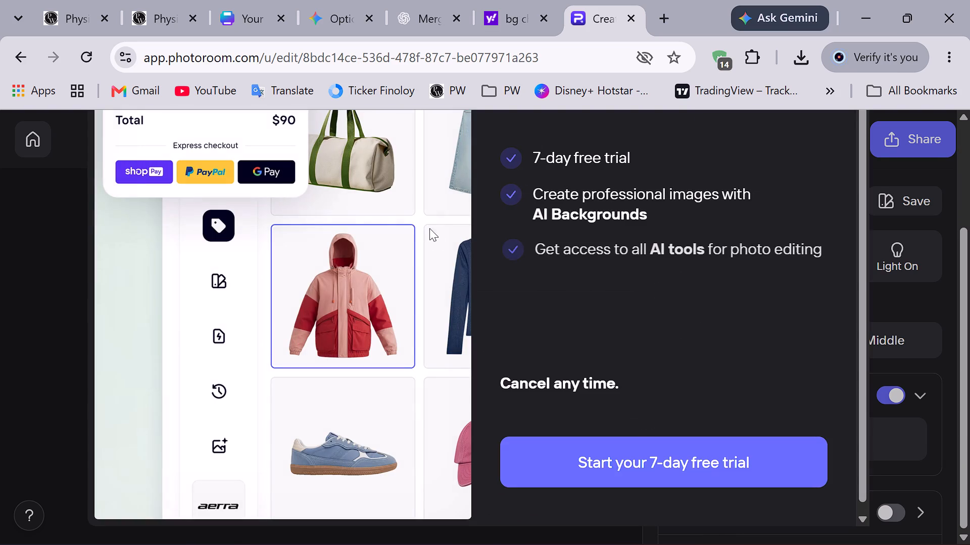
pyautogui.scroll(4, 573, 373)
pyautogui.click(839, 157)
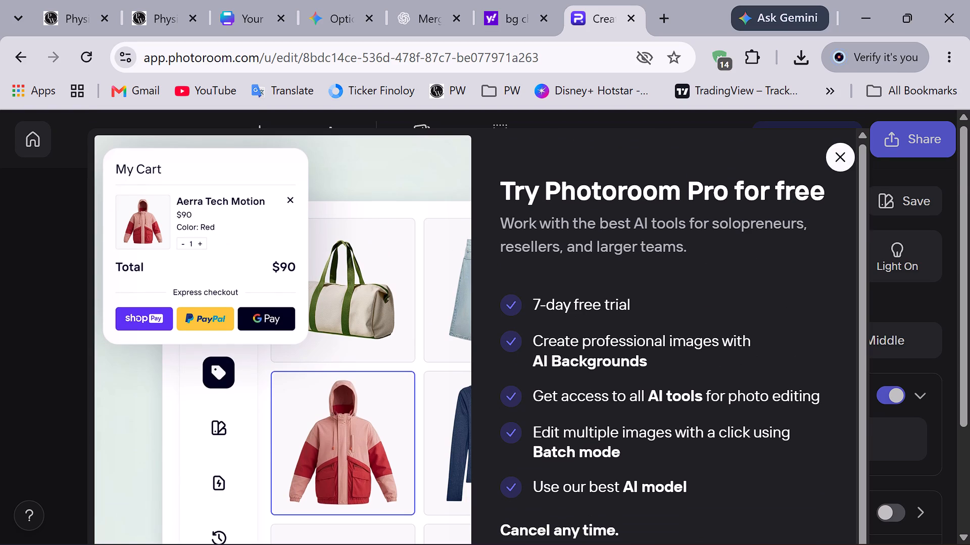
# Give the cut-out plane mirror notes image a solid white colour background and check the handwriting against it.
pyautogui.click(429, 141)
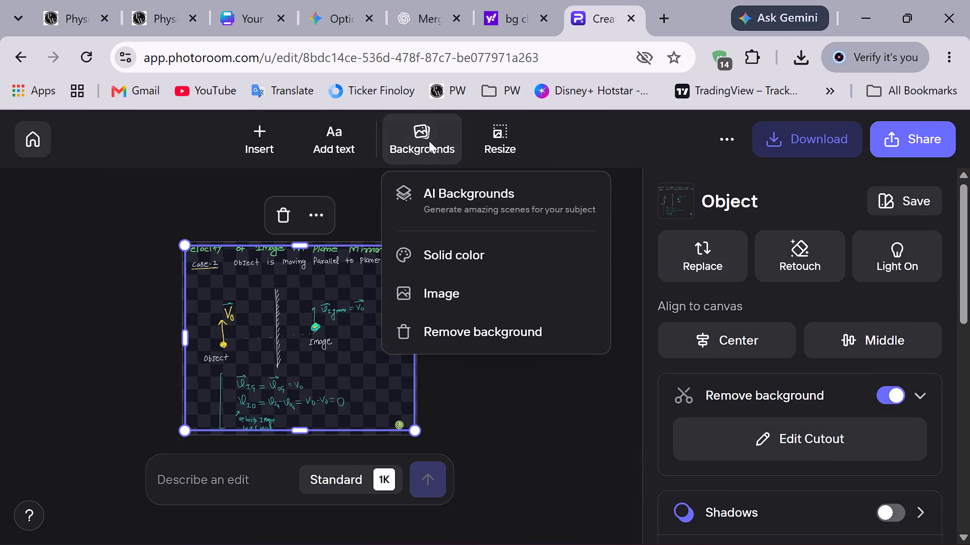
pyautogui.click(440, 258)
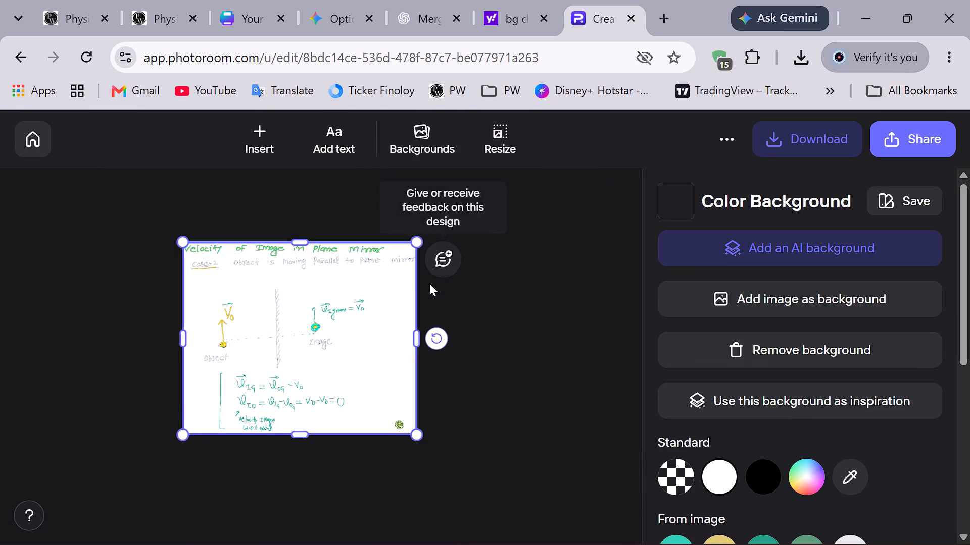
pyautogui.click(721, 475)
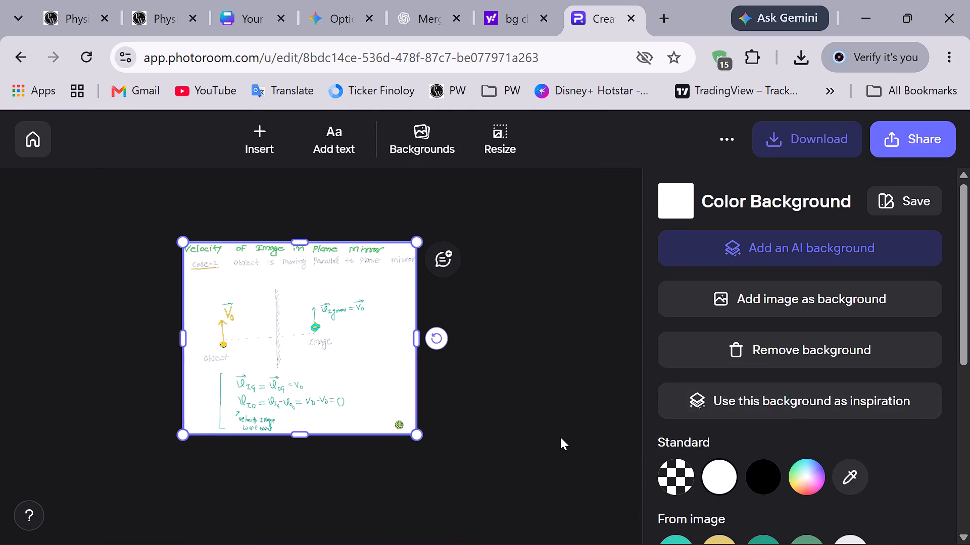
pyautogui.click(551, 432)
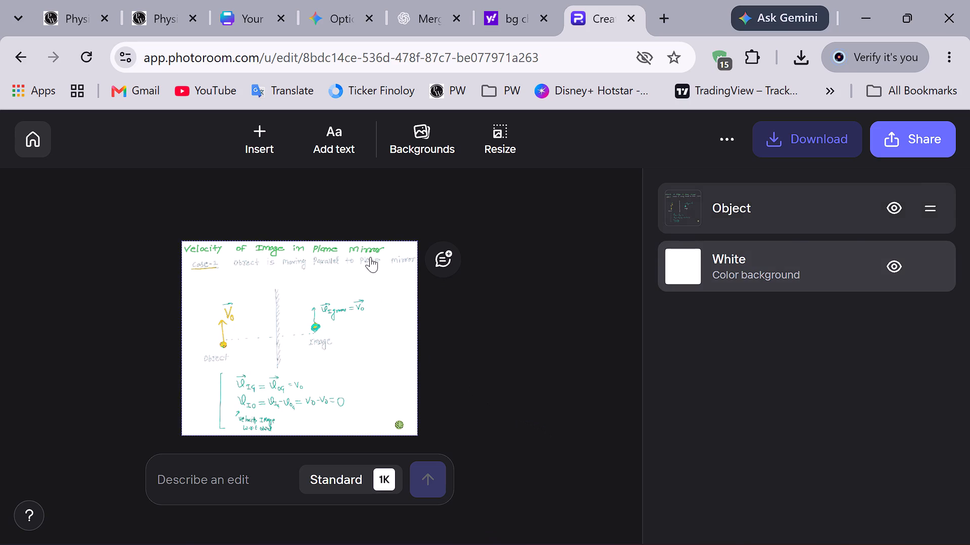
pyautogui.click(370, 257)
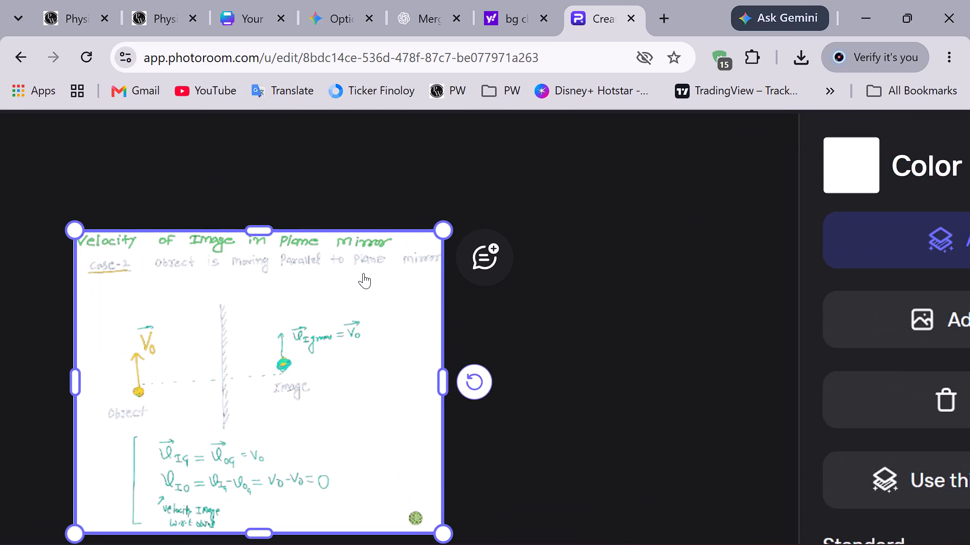
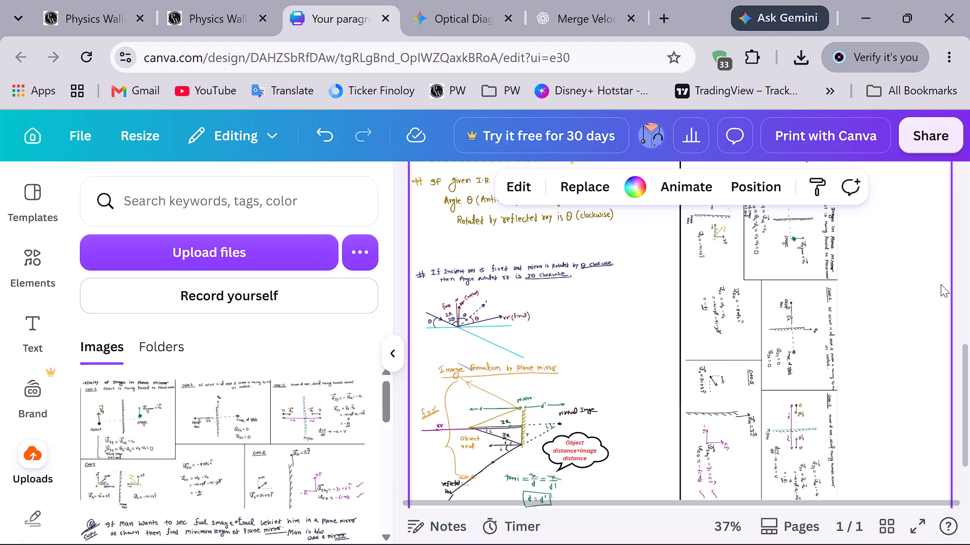
pyautogui.hotkey('ctrl', 'v')
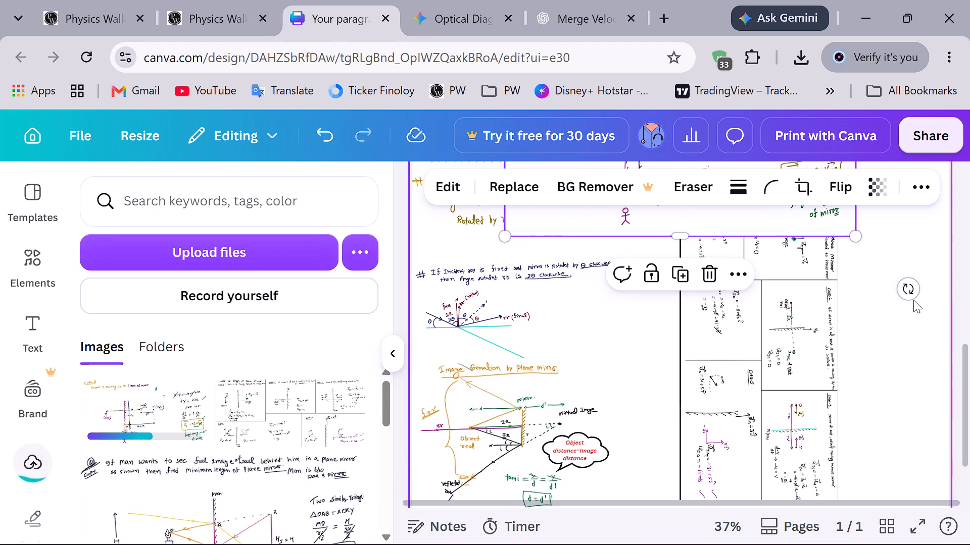
# Rotate the pasted Case-6 image a quarter turn clockwise on the Canva notes page.
pyautogui.scroll(3, 819, 286)
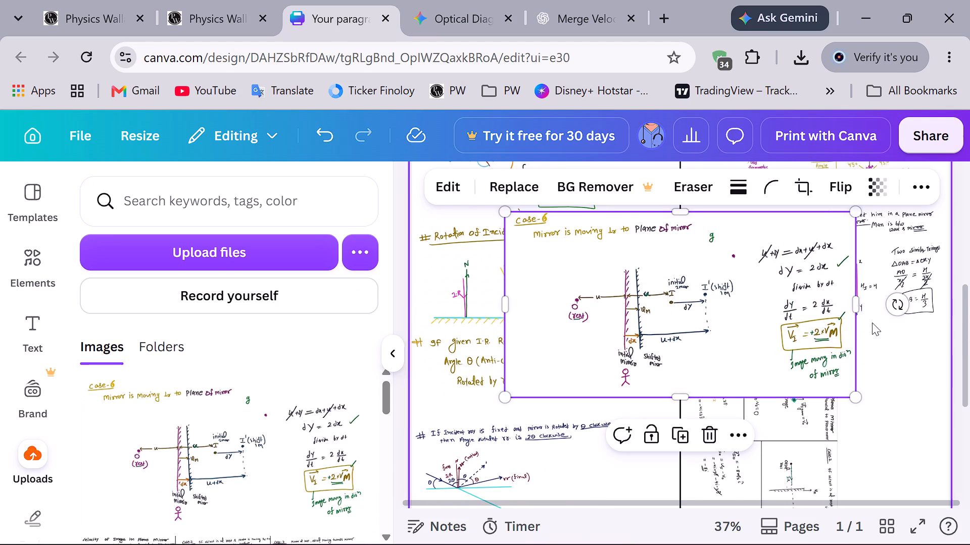
pyautogui.moveTo(901, 301); pyautogui.dragTo(812, 385)
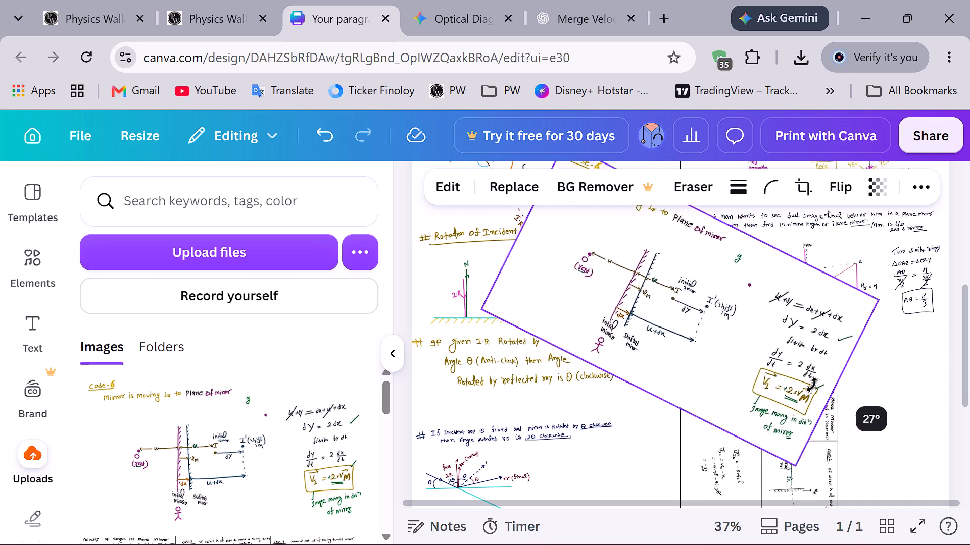
pyautogui.moveTo(812, 385); pyautogui.dragTo(684, 440)
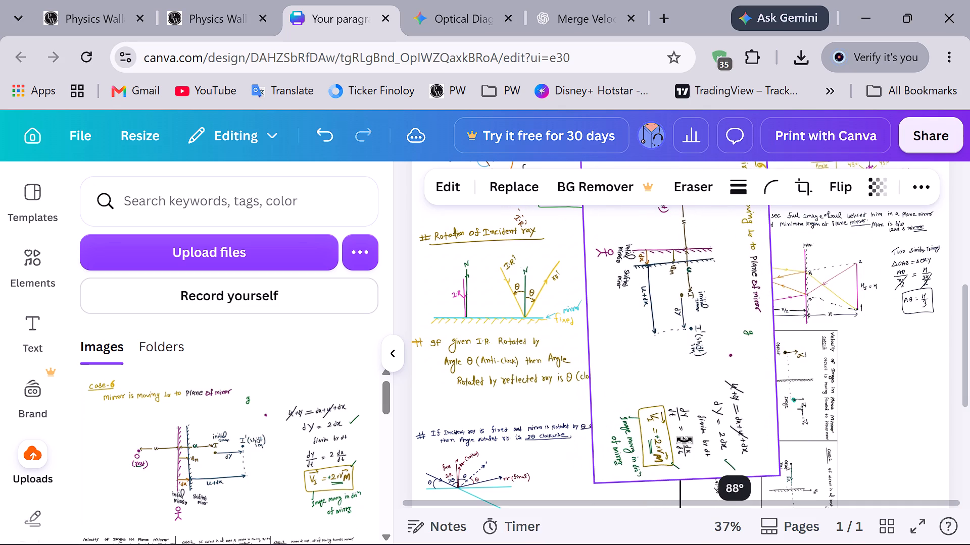
pyautogui.moveTo(684, 440); pyautogui.dragTo(684, 437)
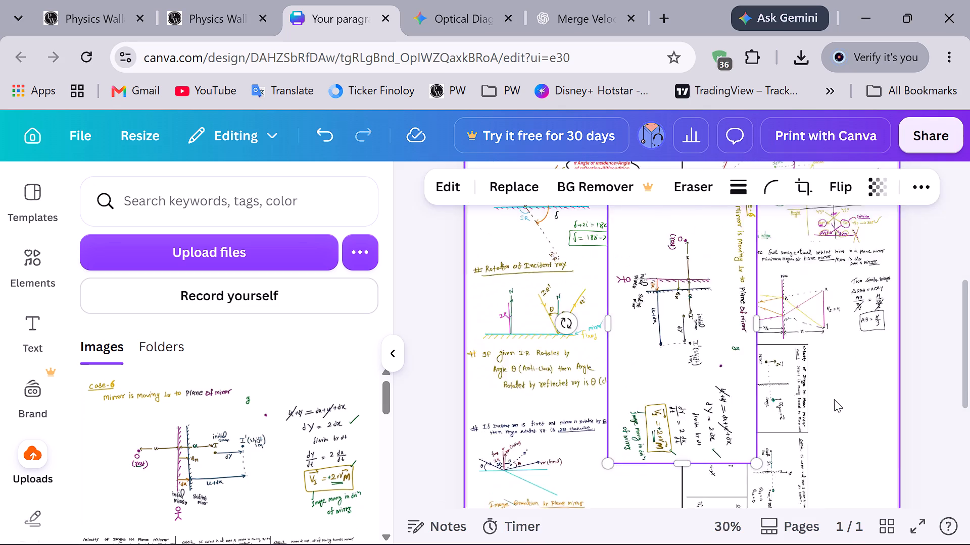
# Move the rotated Case-6 image into the empty space beside the Cases 1 to 5 image, near the page's outer edge.
pyautogui.moveTo(681, 359); pyautogui.dragTo(777, 415)
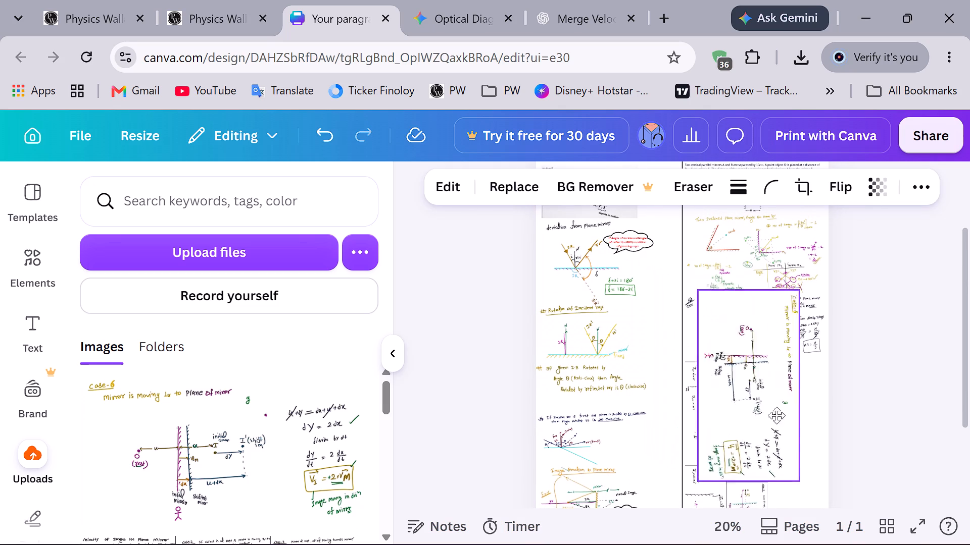
pyautogui.moveTo(777, 415); pyautogui.dragTo(817, 470)
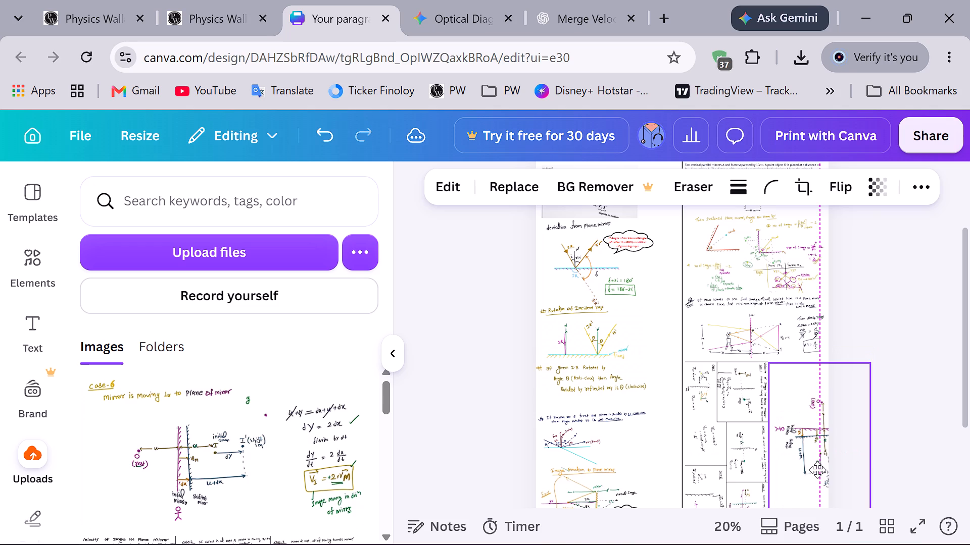
pyautogui.moveTo(817, 470); pyautogui.dragTo(815, 470)
pyautogui.scroll(-3, 870, 431)
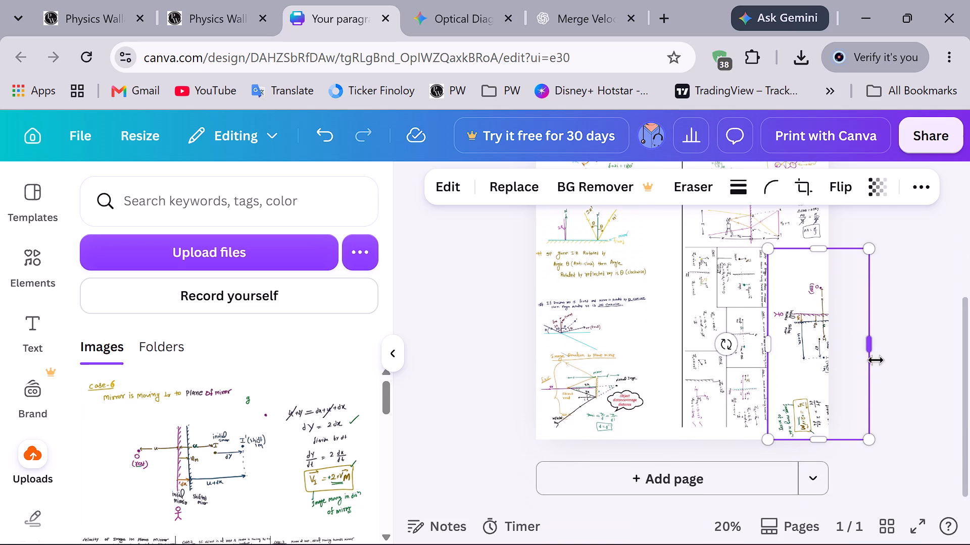
# Trim and shrink the Case-6 image to fit between the Cases 1 to 5 image and the page edge.
pyautogui.moveTo(866, 349); pyautogui.dragTo(852, 352)
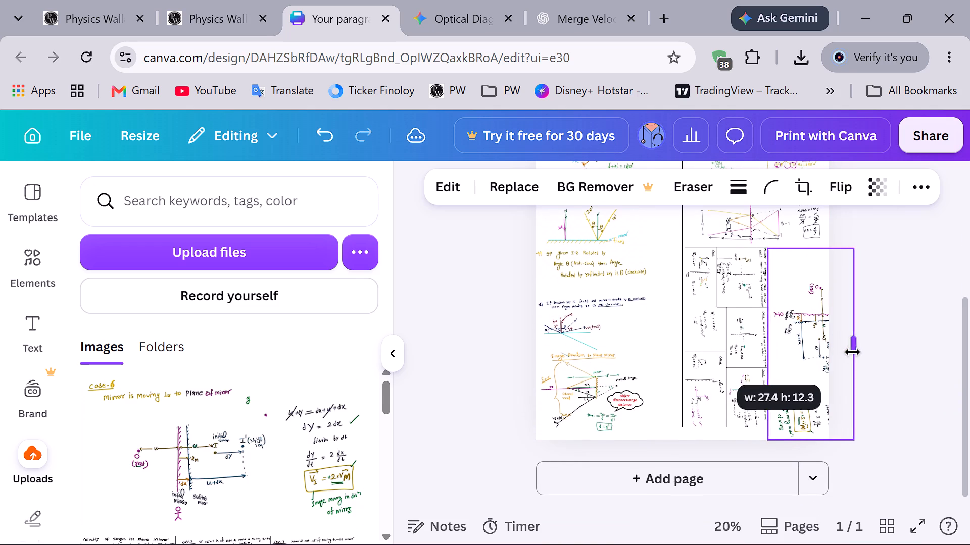
pyautogui.moveTo(852, 352); pyautogui.dragTo(861, 351)
pyautogui.moveTo(865, 439); pyautogui.dragTo(852, 431)
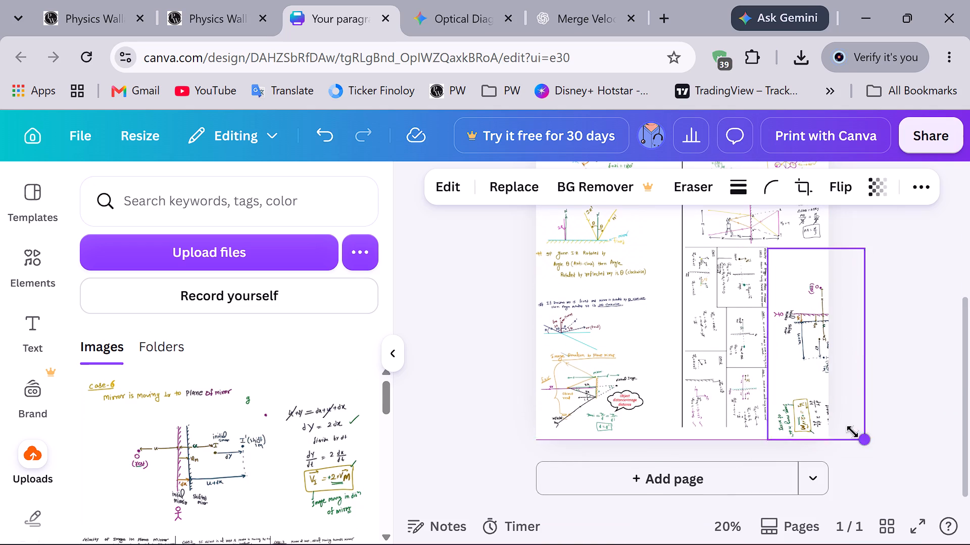
pyautogui.moveTo(852, 431); pyautogui.dragTo(781, 387)
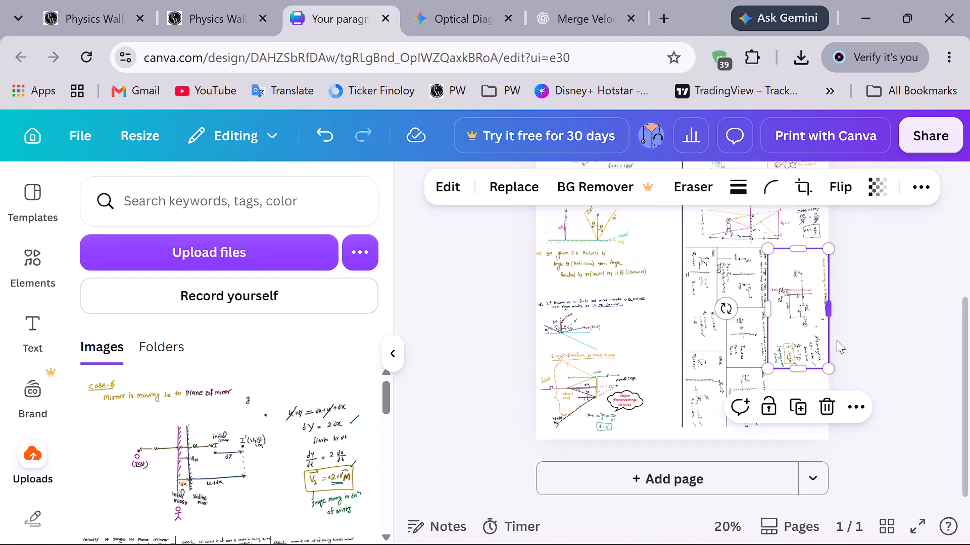
pyautogui.click(848, 313)
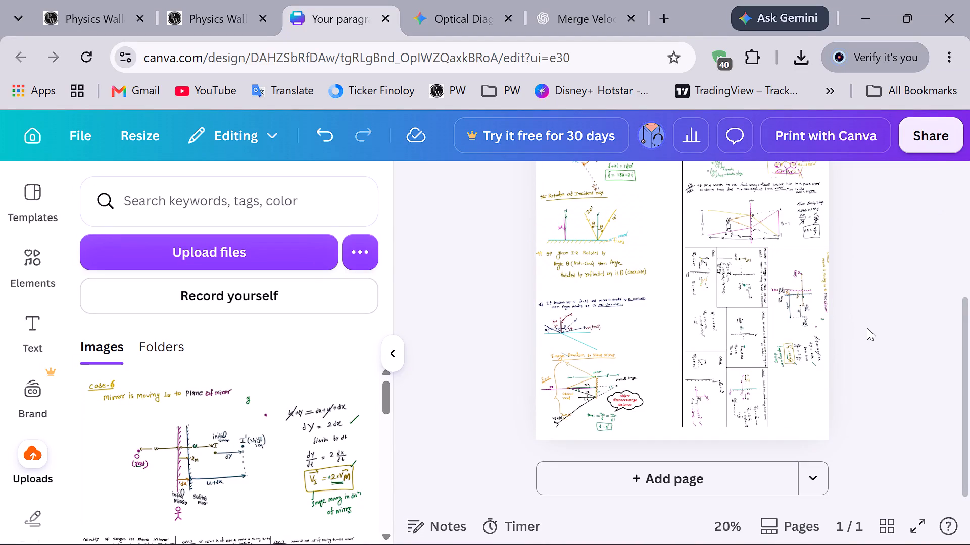
pyautogui.click(867, 328)
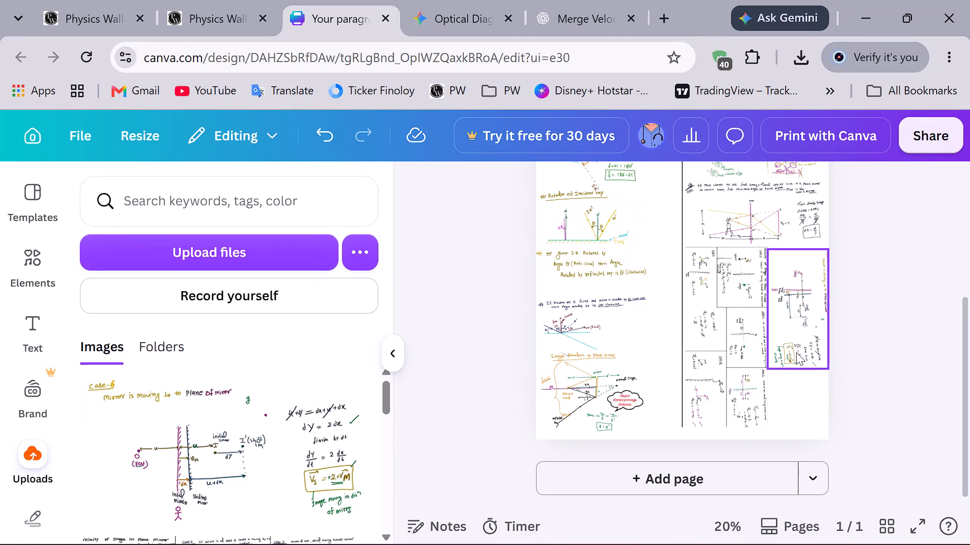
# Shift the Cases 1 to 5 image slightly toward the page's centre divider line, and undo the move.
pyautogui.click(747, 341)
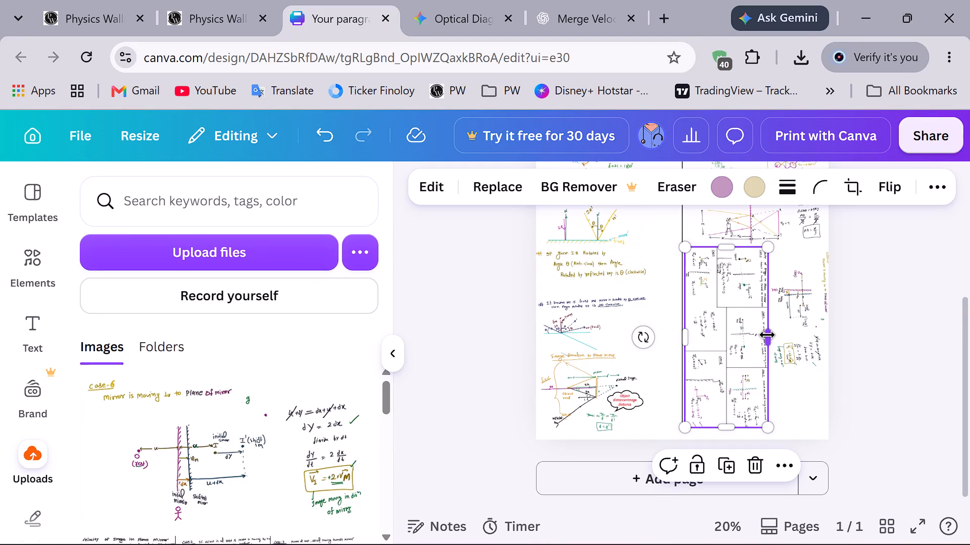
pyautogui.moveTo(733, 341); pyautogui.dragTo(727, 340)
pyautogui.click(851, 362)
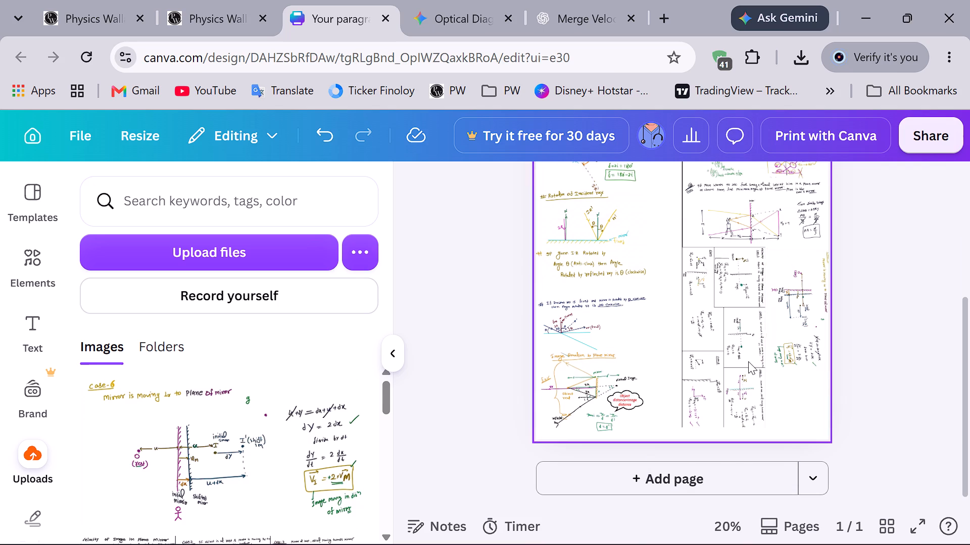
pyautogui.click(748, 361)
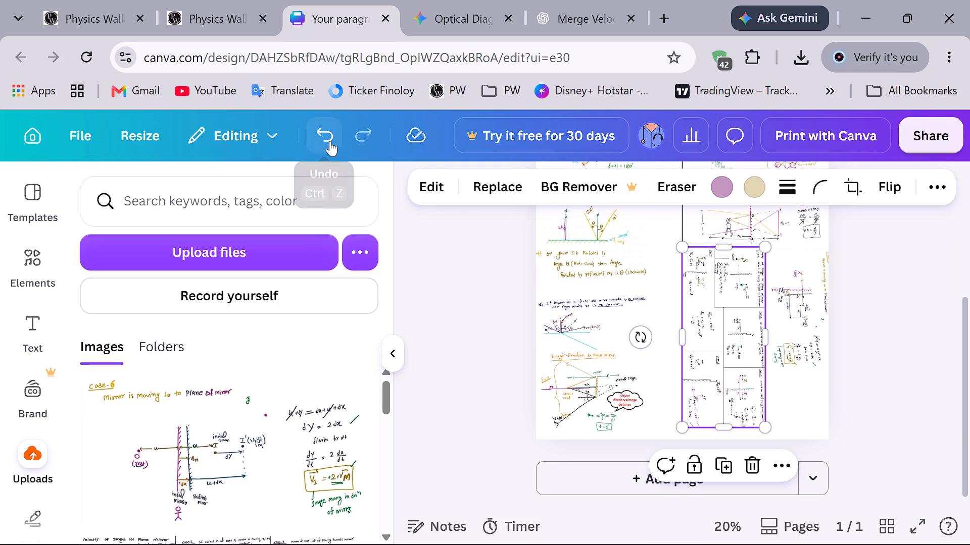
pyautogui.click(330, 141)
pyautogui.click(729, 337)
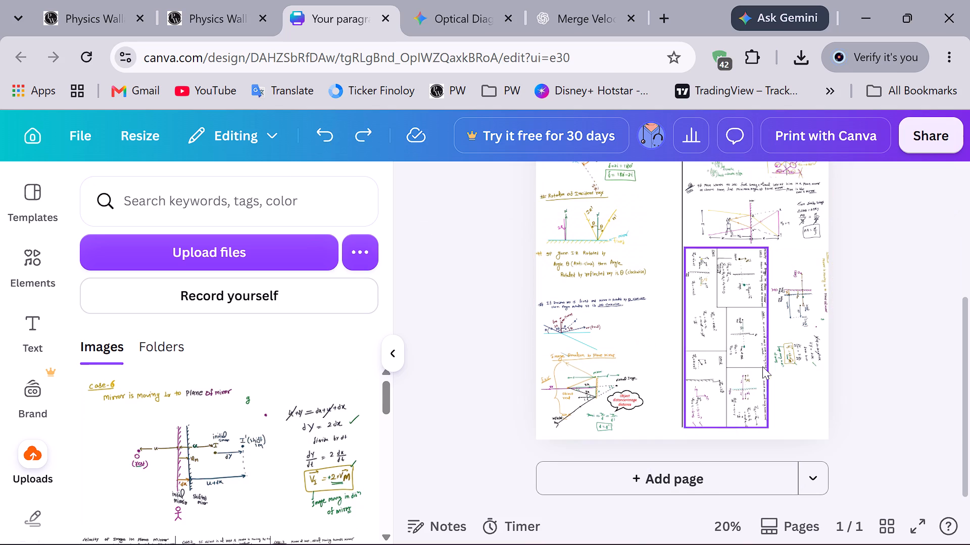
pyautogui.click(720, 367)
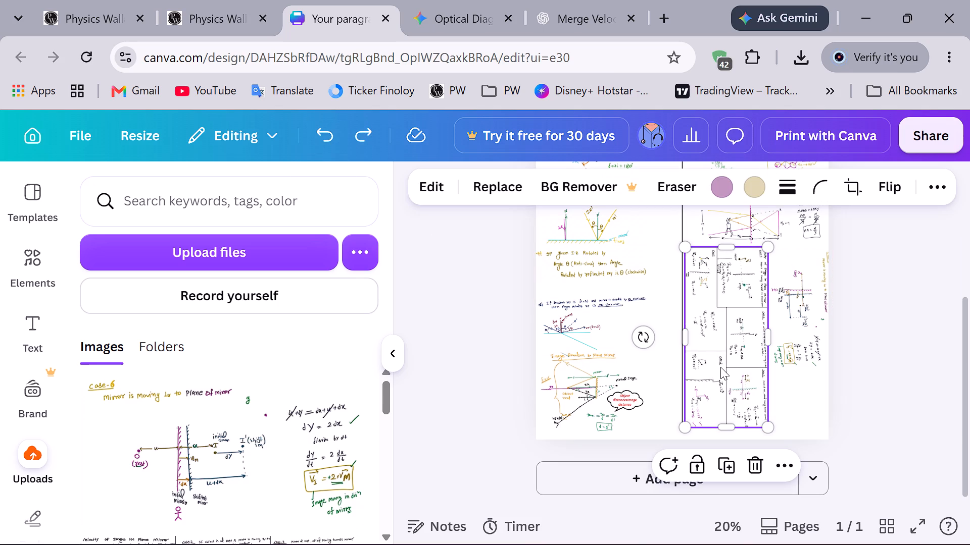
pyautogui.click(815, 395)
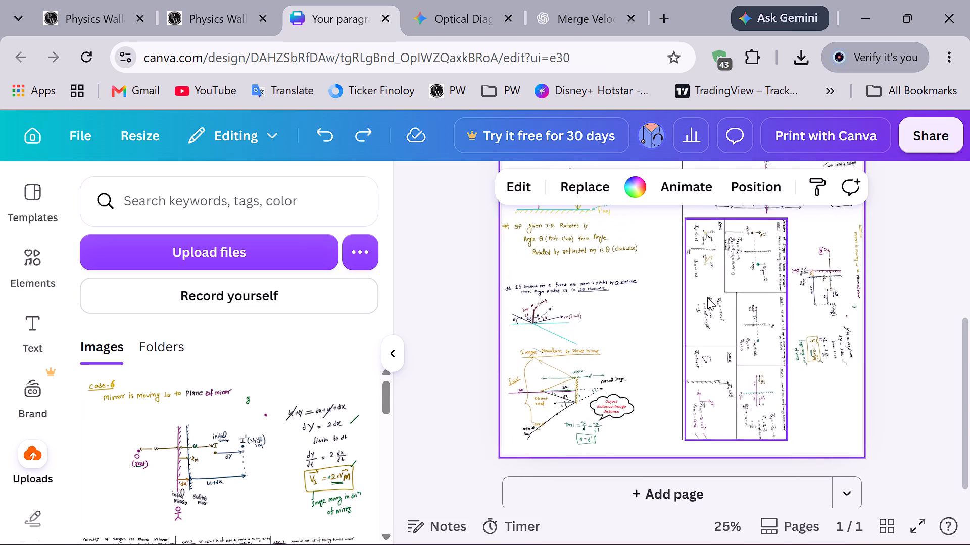
# Examine the placement and legibility of the Cases 1 to 5 and Case-6 images on the notes page.
pyautogui.scroll(1, 704, 287)
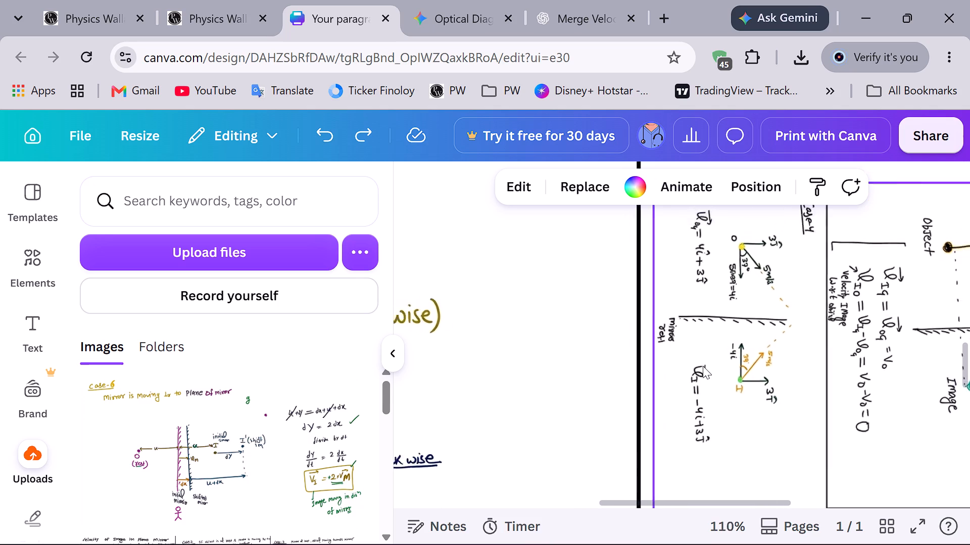
pyautogui.hscroll(-1, 708, 360)
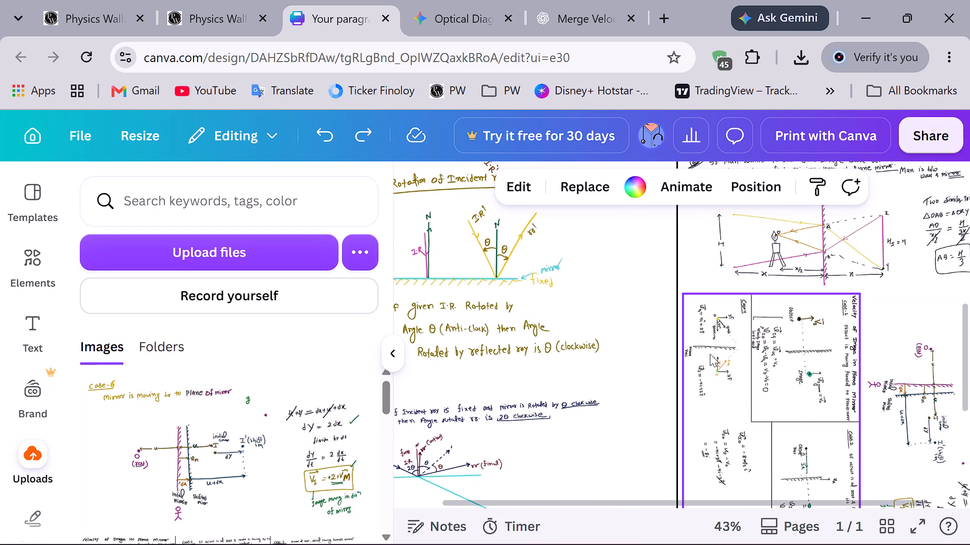
pyautogui.hscroll(-1, 710, 354)
pyautogui.hscroll(-2, 841, 384)
pyautogui.click(845, 410)
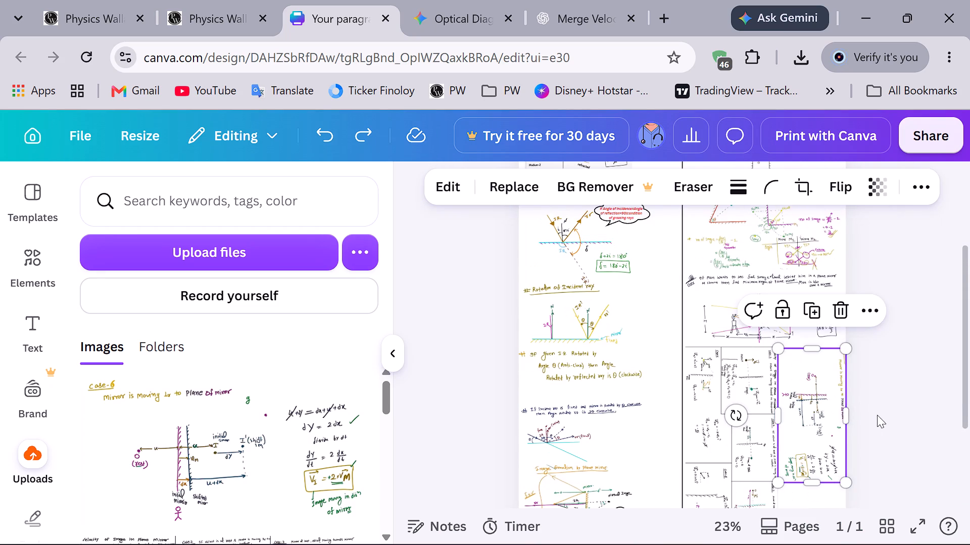
pyautogui.click(877, 415)
pyautogui.scroll(1, 806, 381)
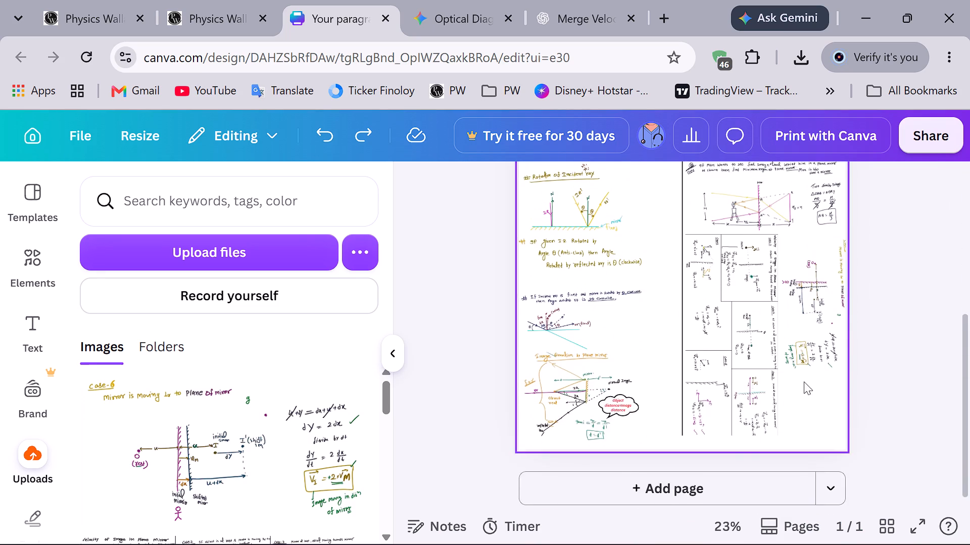
pyautogui.scroll(3, 804, 381)
# Switch to the Physics Wallah PDF notes and look through pages 13 to 17, past the mirror-velocity cases already copied.
pyautogui.click(431, 11)
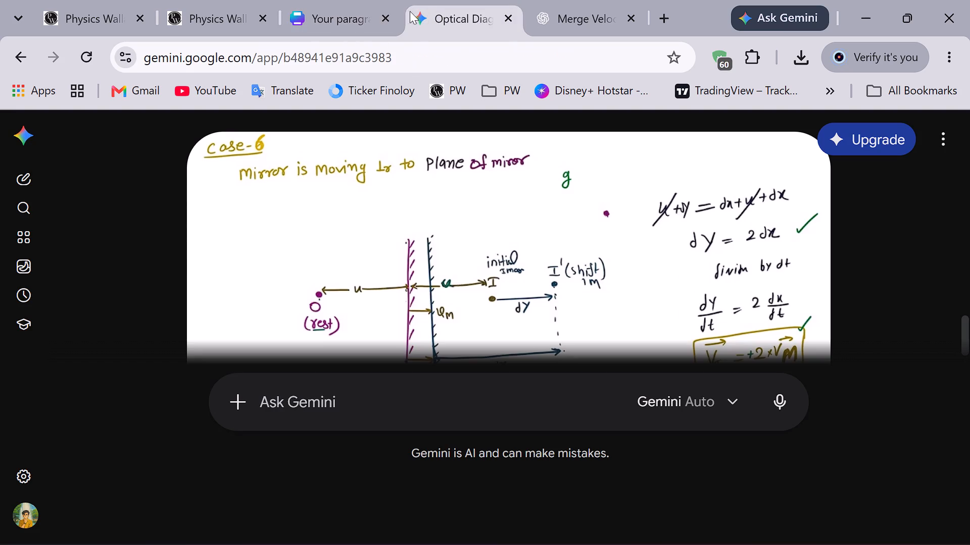
pyautogui.click(233, 3)
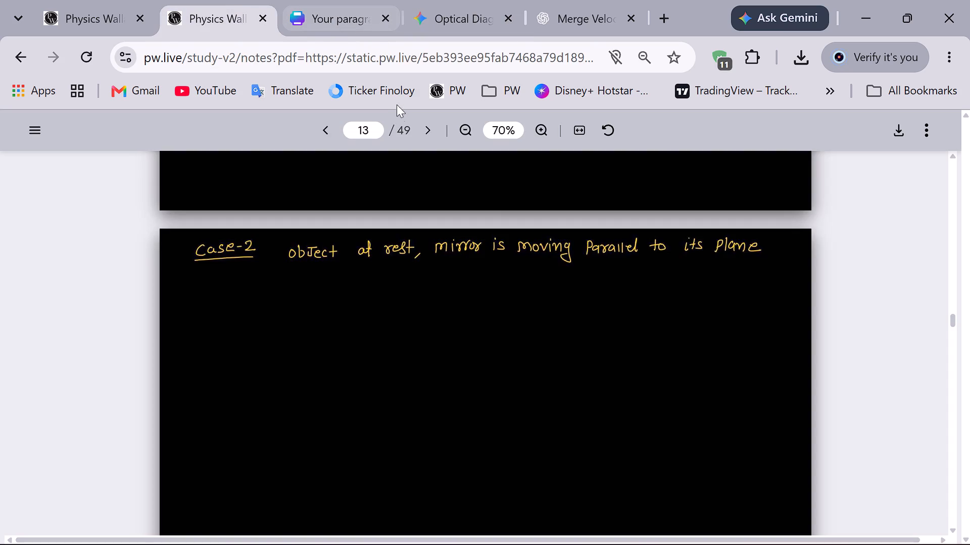
pyautogui.scroll(3, 556, 253)
pyautogui.scroll(-2, 558, 254)
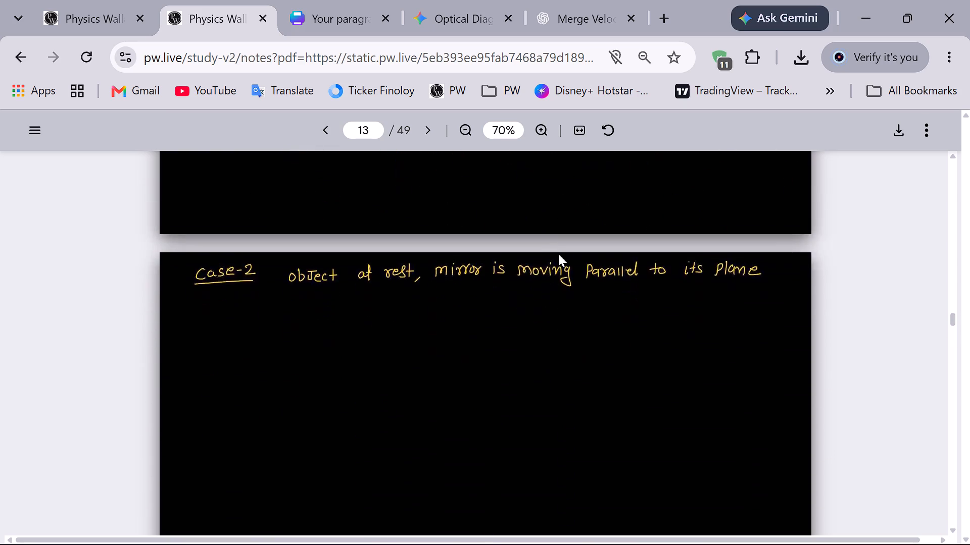
pyautogui.scroll(-9, 558, 254)
pyautogui.scroll(5, 552, 249)
pyautogui.scroll(3, 634, 263)
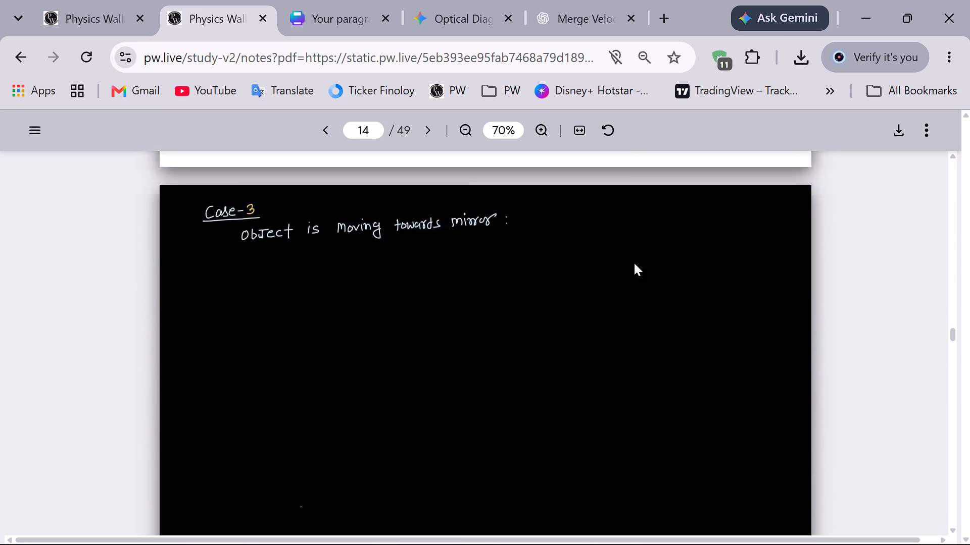
pyautogui.scroll(2, 634, 263)
pyautogui.scroll(-13, 636, 263)
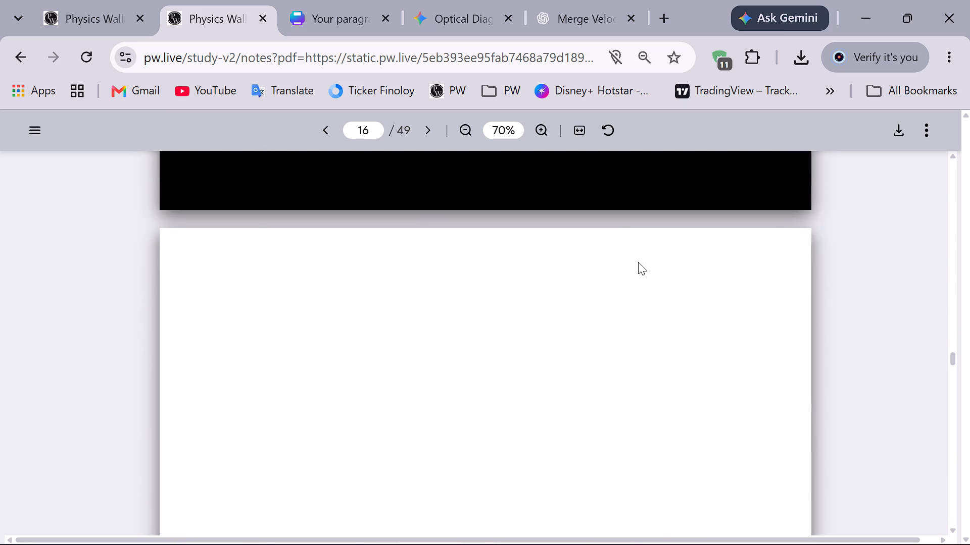
pyautogui.scroll(-2, 638, 262)
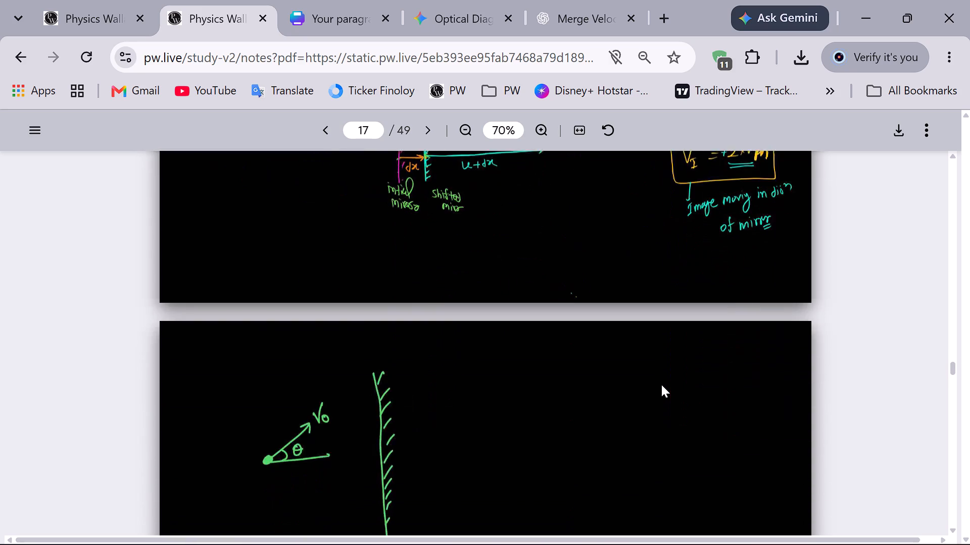
# Look through the PDF notes from page 18 to the 53° inclined-mirror example on page 22 for further material.
pyautogui.scroll(-12, 661, 385)
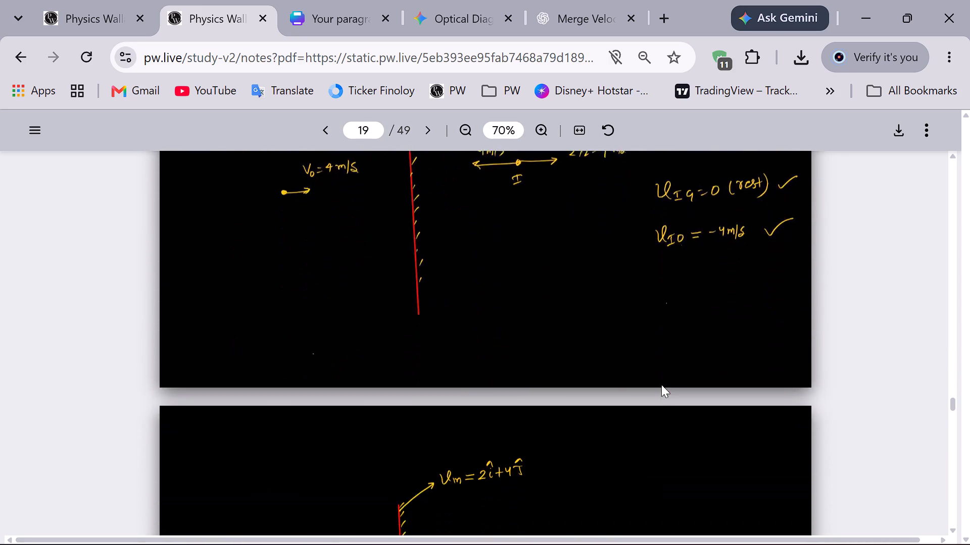
pyautogui.scroll(-10, 661, 385)
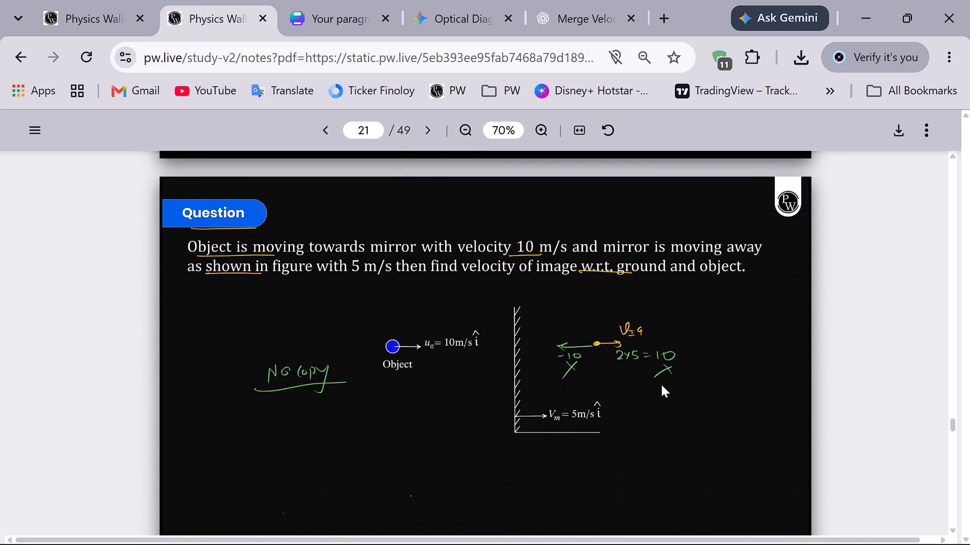
pyautogui.scroll(-1, 661, 385)
pyautogui.scroll(1, 661, 385)
pyautogui.scroll(-4, 661, 385)
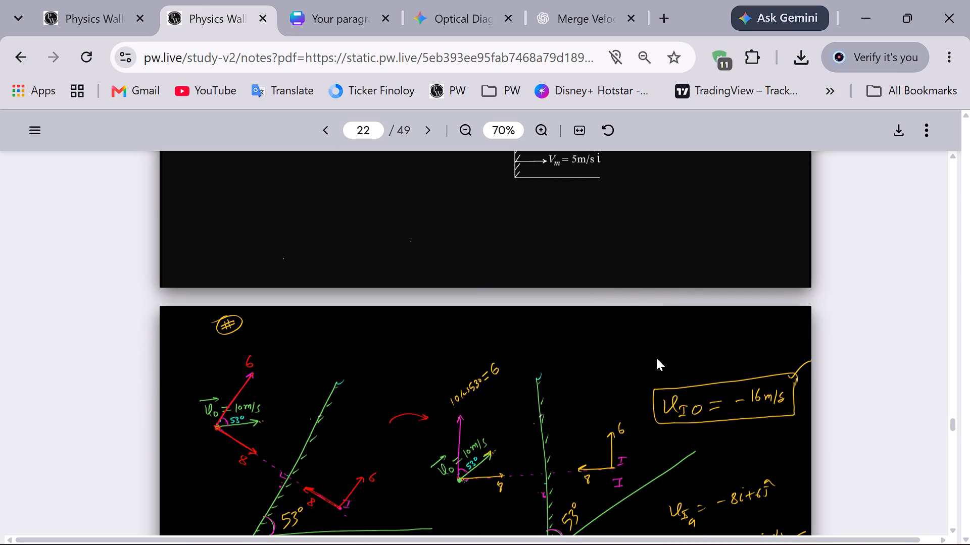
pyautogui.scroll(-3, 656, 358)
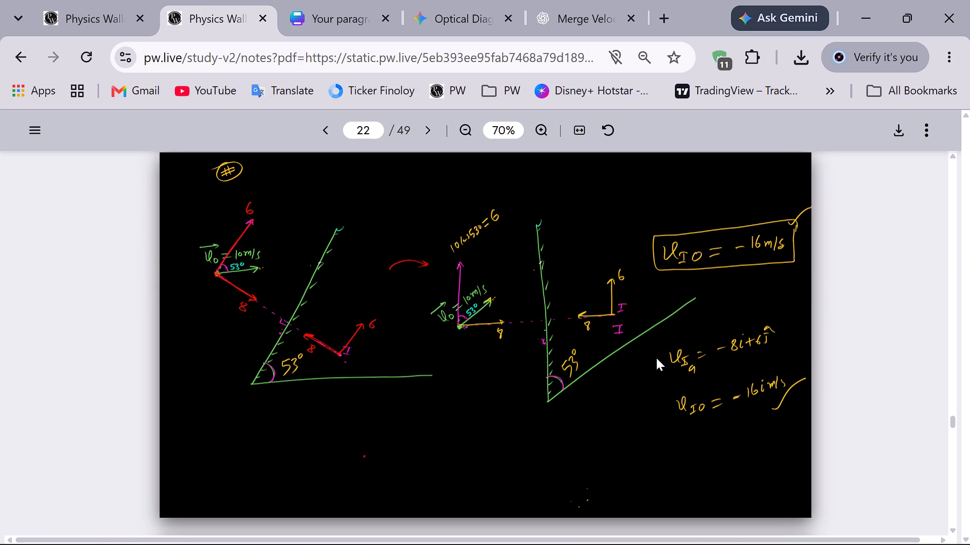
pyautogui.scroll(-1, 656, 358)
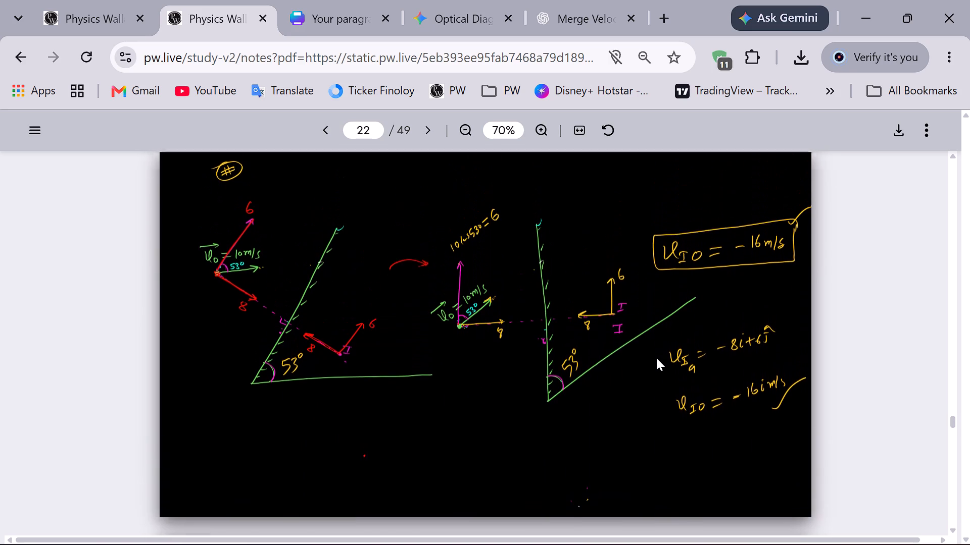
pyautogui.scroll(-1, 656, 358)
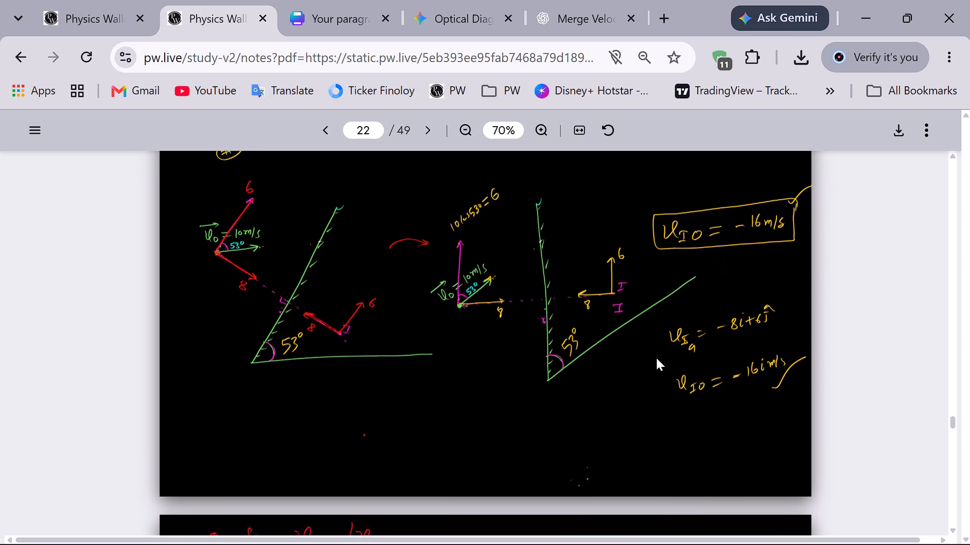
pyautogui.scroll(-2, 656, 358)
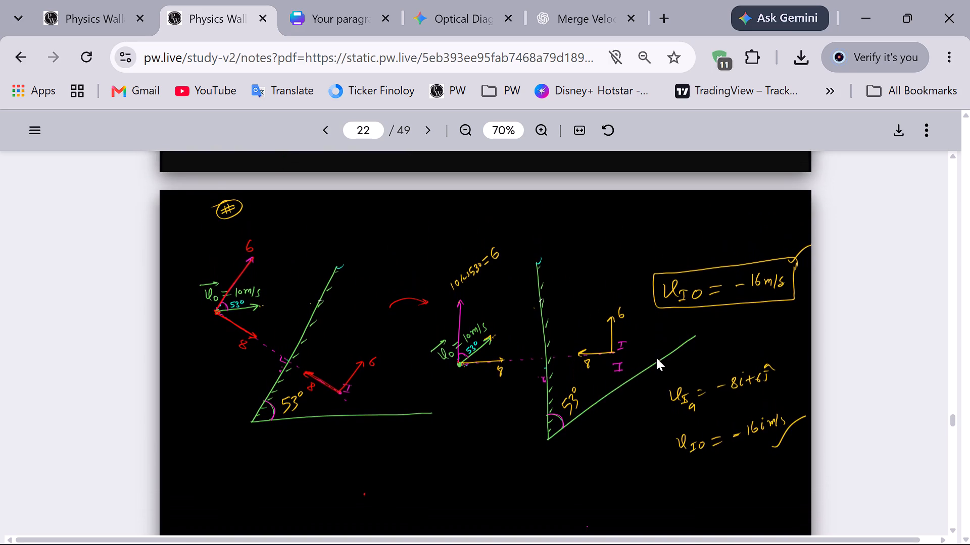
# Review the 53° inclined-mirror example on page 22 of the PDF notes and continue to the field of view definition on page 24.
pyautogui.scroll(-1, 656, 358)
pyautogui.scroll(2, 656, 358)
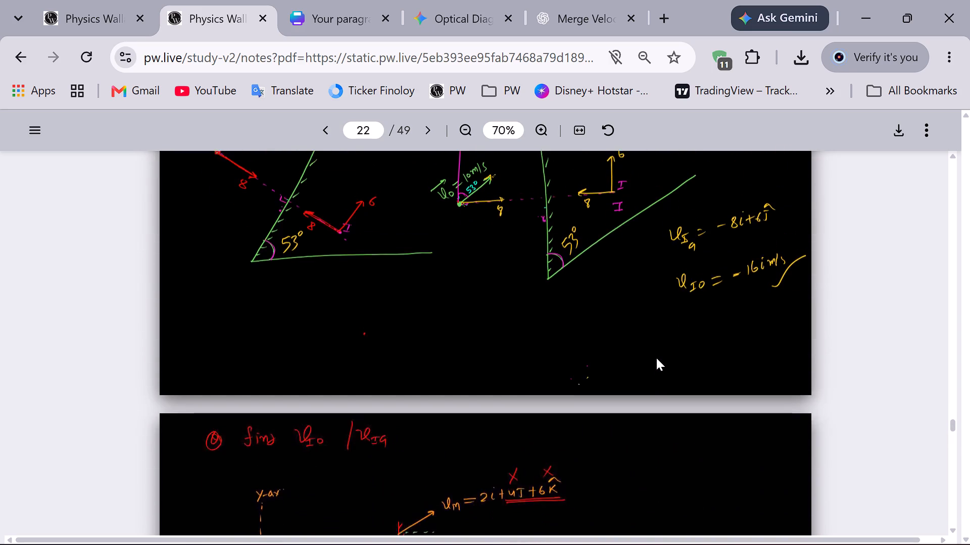
pyautogui.scroll(1, 656, 358)
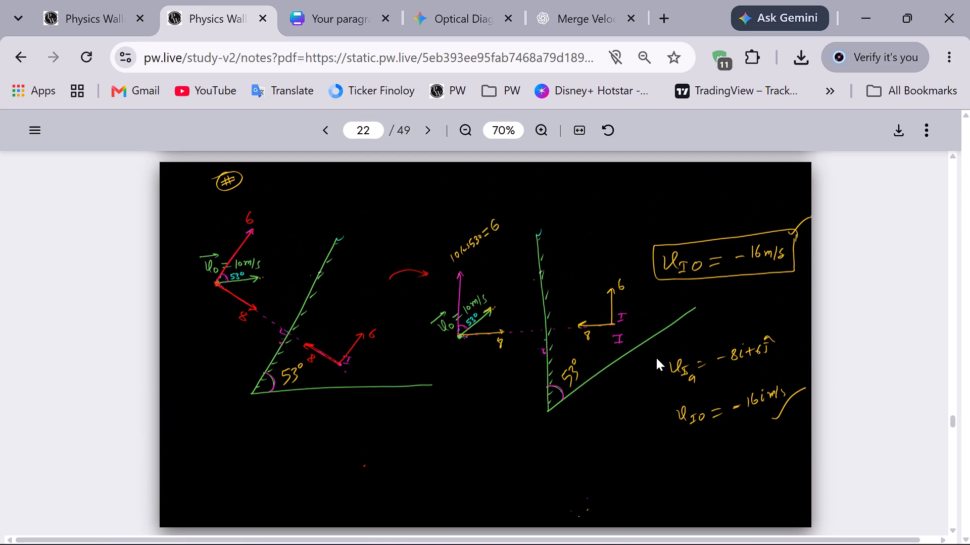
pyautogui.scroll(-1, 656, 358)
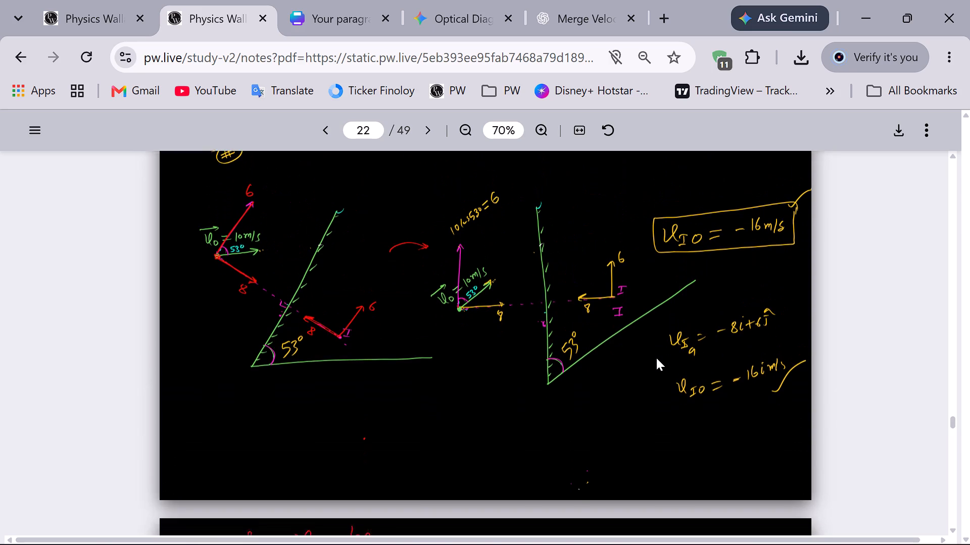
pyautogui.scroll(-3, 656, 358)
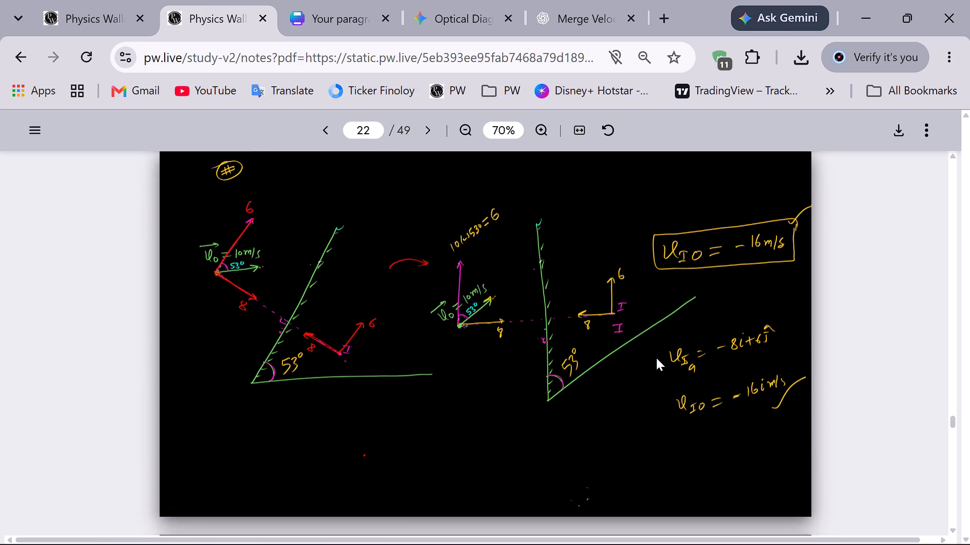
pyautogui.scroll(-2, 656, 358)
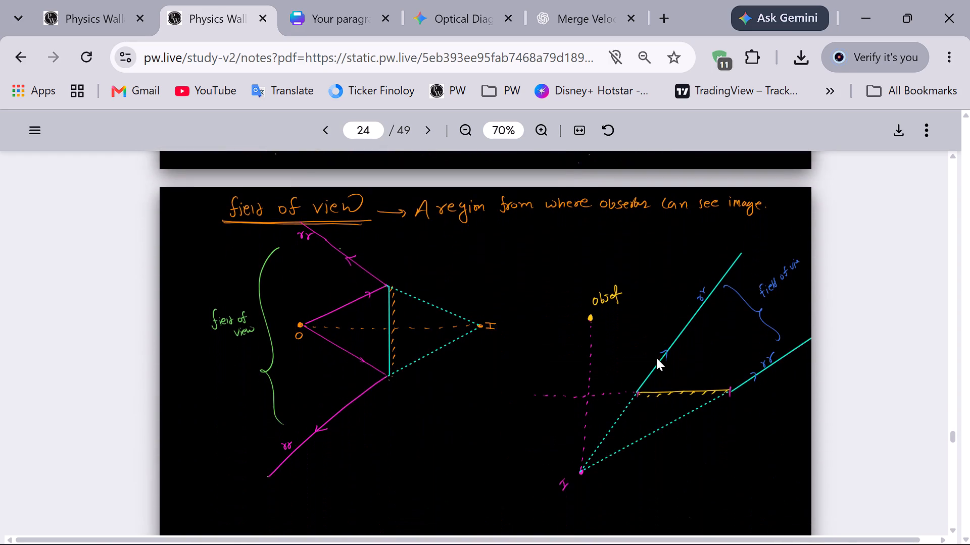
# Examine the page 25 question on the length of the field of view on the y-axis, including its diagram and tanθ working.
pyautogui.scroll(-7, 656, 358)
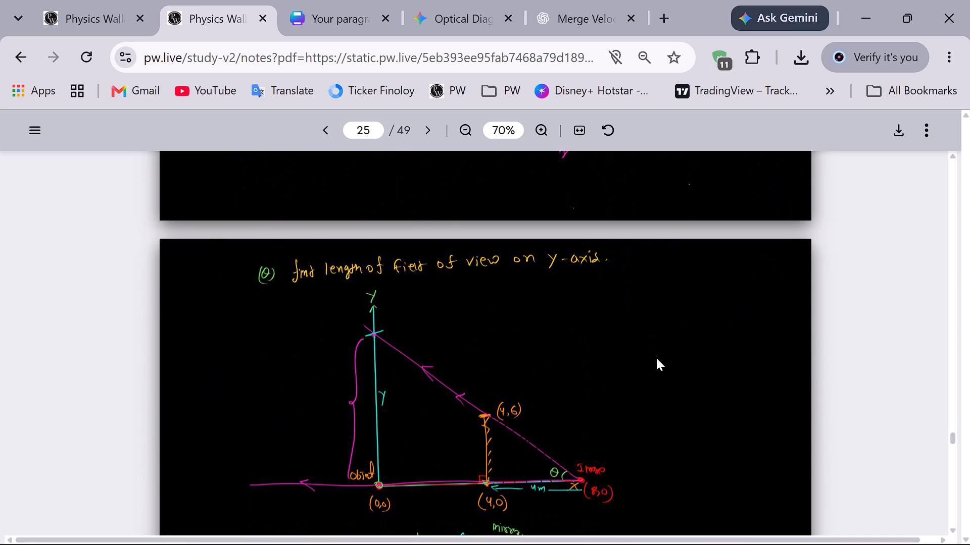
pyautogui.scroll(-2, 656, 358)
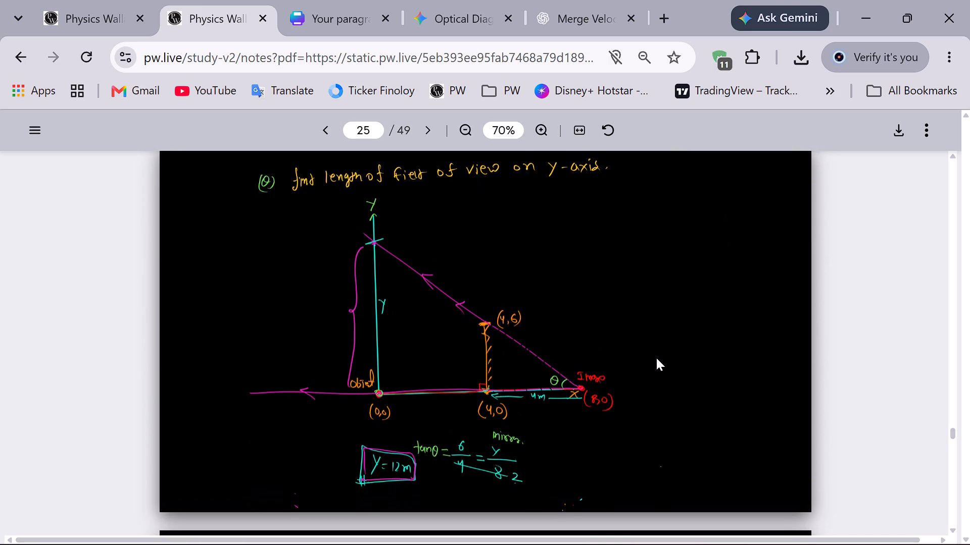
pyautogui.scroll(-2, 656, 358)
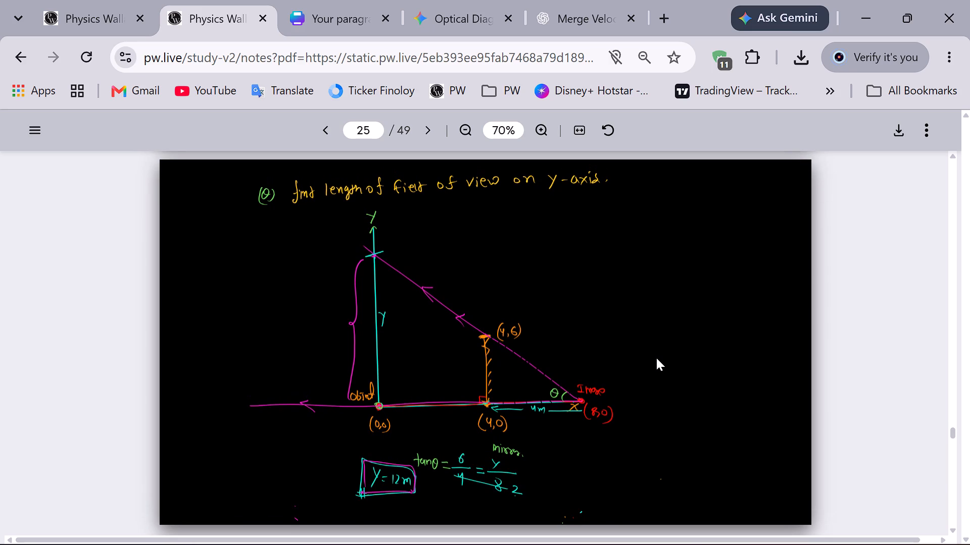
pyautogui.scroll(-2, 656, 358)
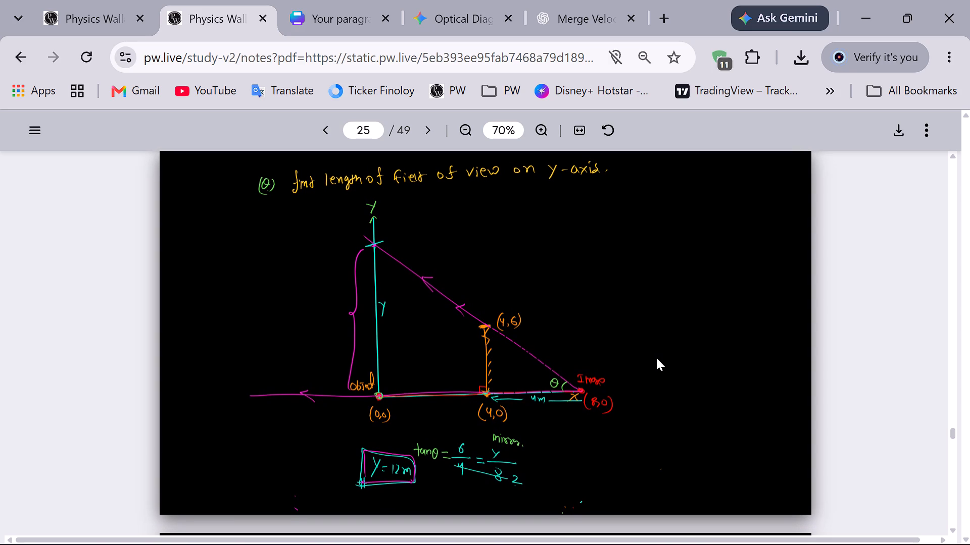
pyautogui.scroll(-1, 656, 358)
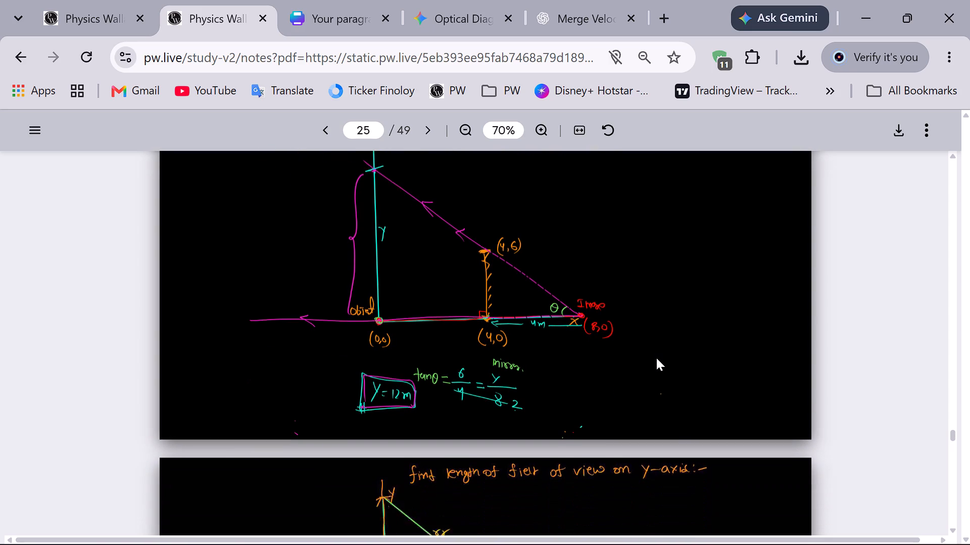
pyautogui.scroll(-3, 656, 358)
pyautogui.scroll(3, 657, 342)
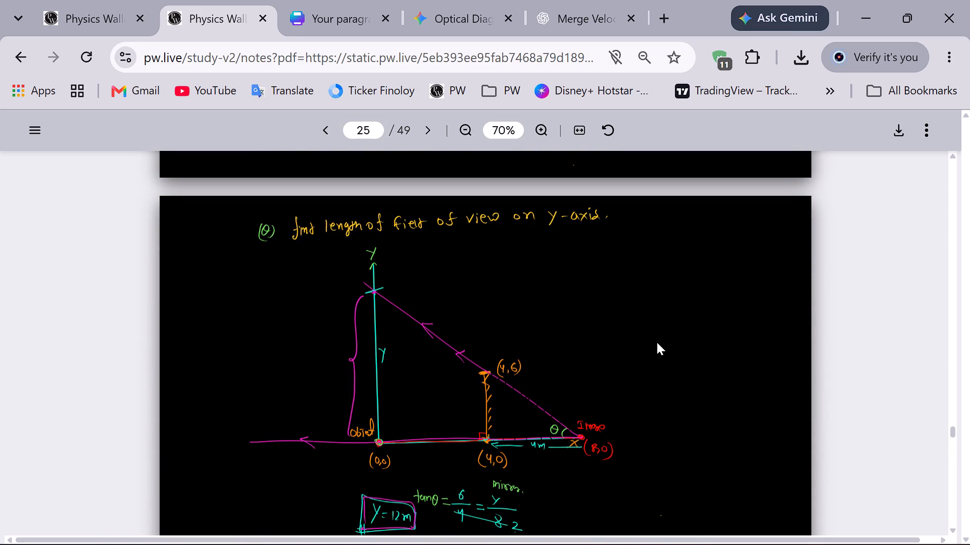
pyautogui.scroll(6, 657, 342)
pyautogui.scroll(-5, 657, 342)
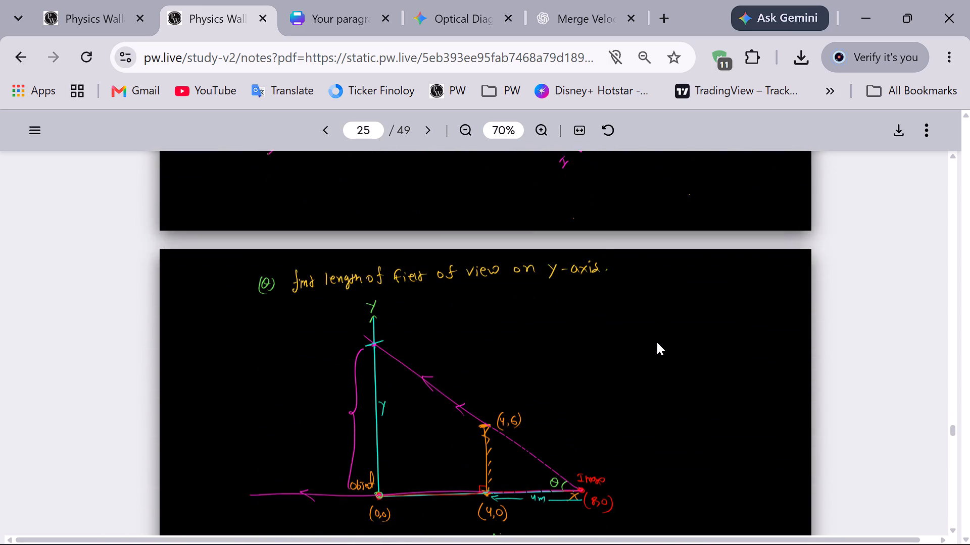
pyautogui.scroll(-3, 657, 342)
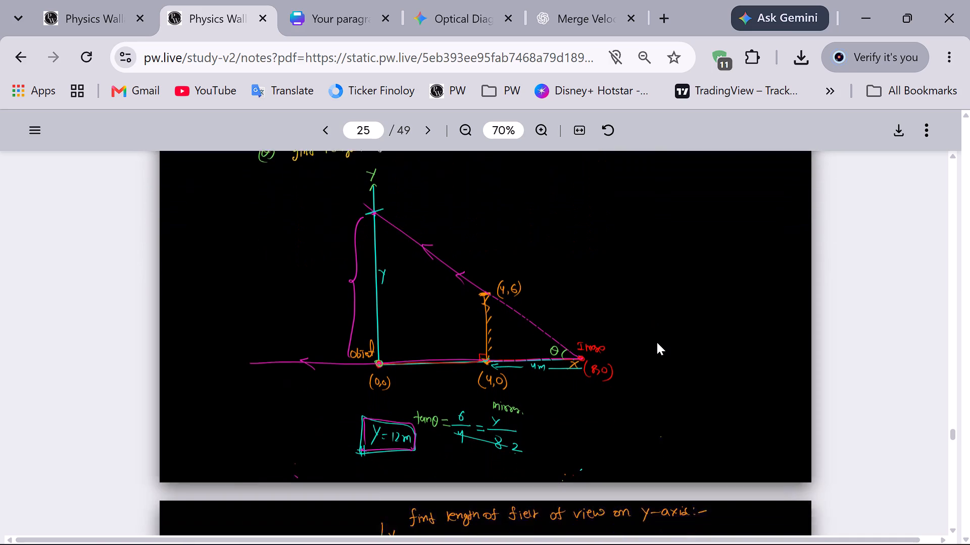
# Look through the field of view problems on pages 26 to 28, including the vertical-line case with the moving observer.
pyautogui.scroll(-11, 657, 342)
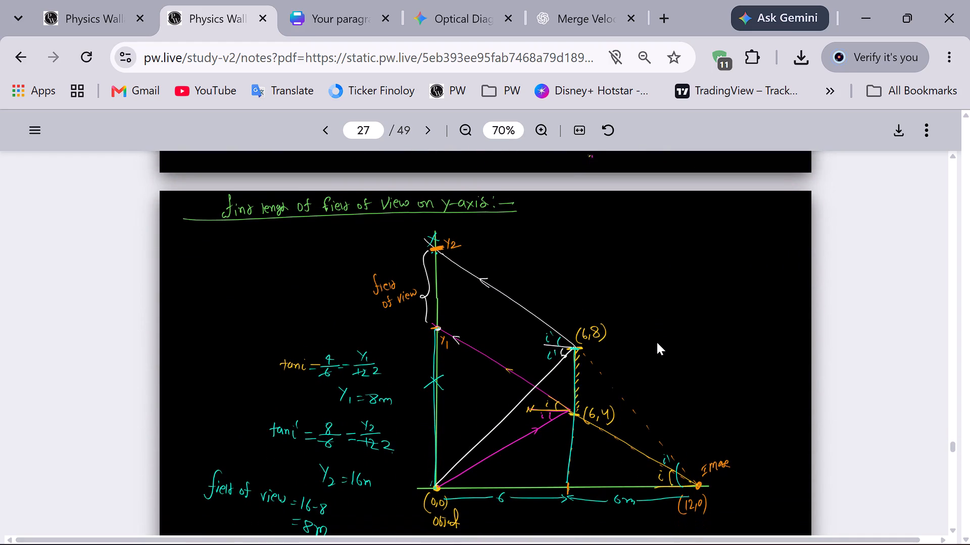
pyautogui.scroll(-2, 657, 342)
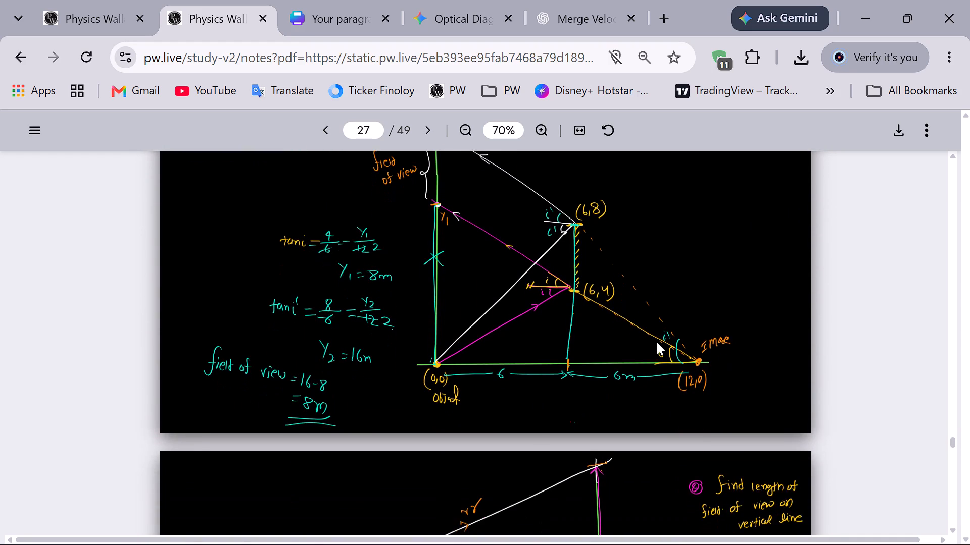
pyautogui.scroll(-6, 657, 342)
pyautogui.scroll(1, 657, 342)
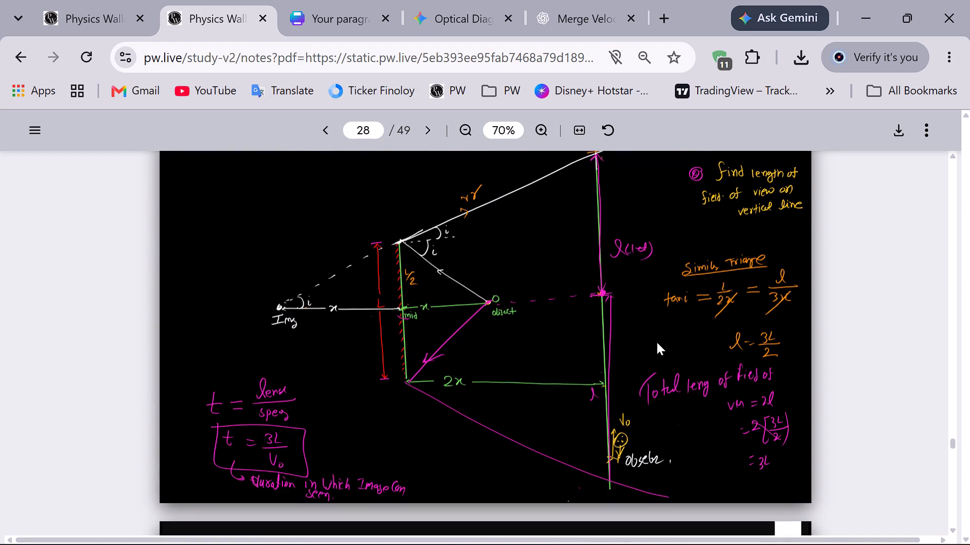
pyautogui.scroll(1, 657, 342)
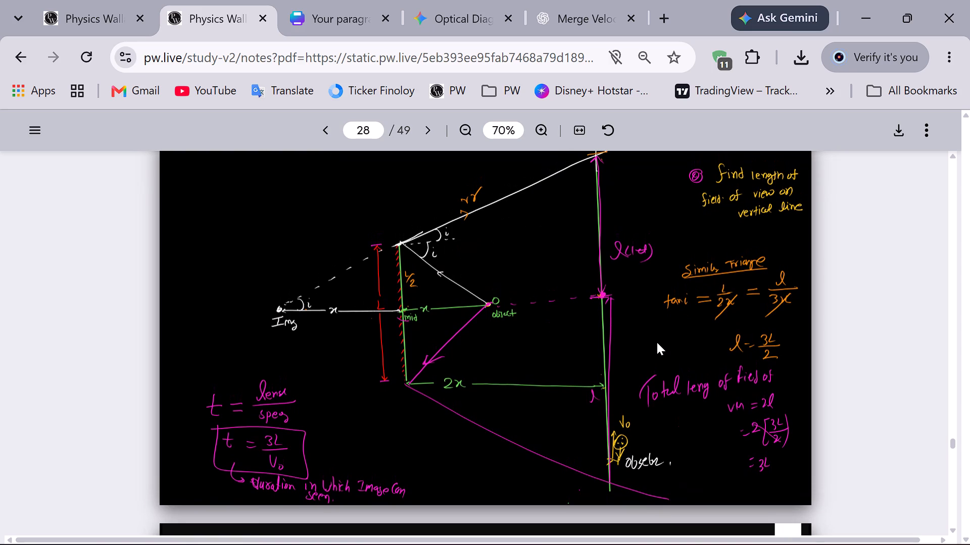
pyautogui.scroll(2, 657, 342)
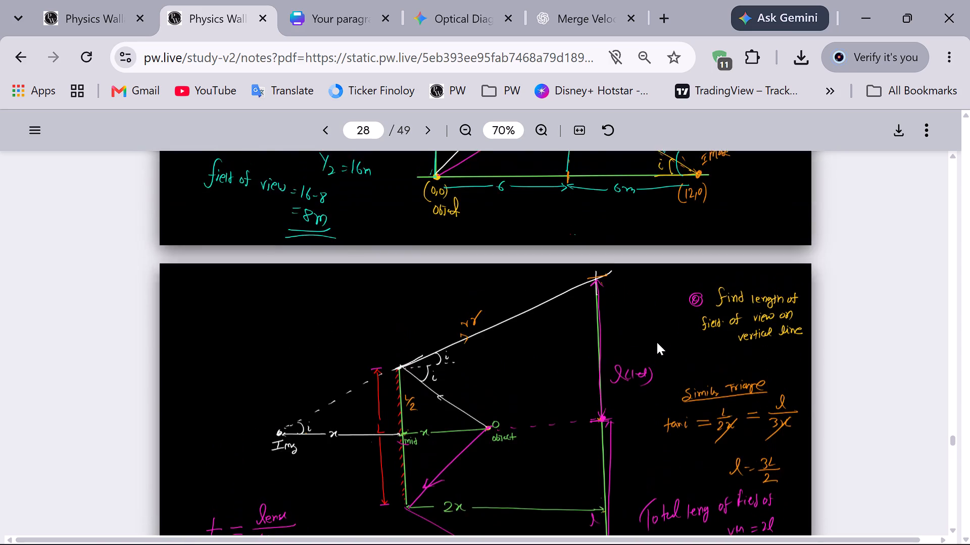
# Compare the two JEE point-source questions on pages 29 and 30, dated 26 Feb 2021 and 12 Jan 2019.
pyautogui.scroll(-3, 657, 342)
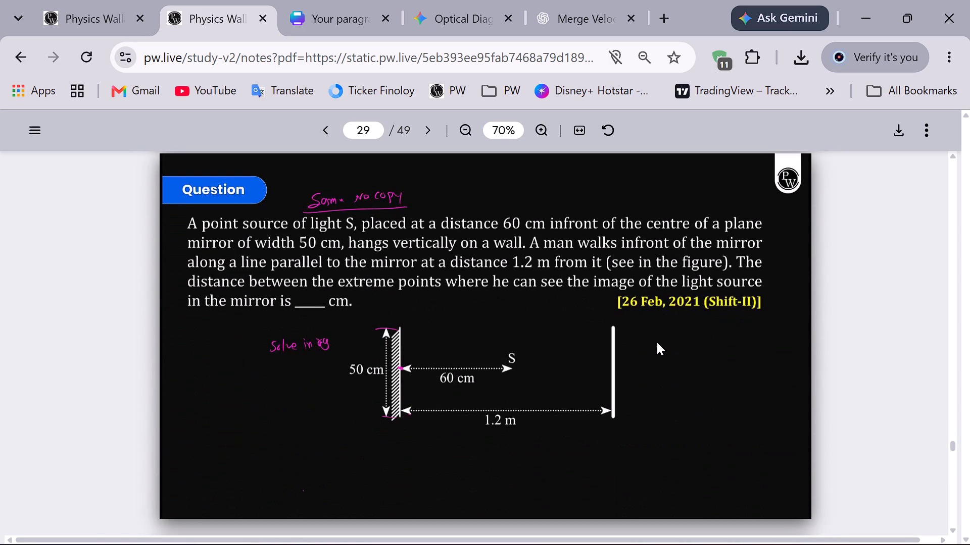
pyautogui.scroll(-5, 657, 342)
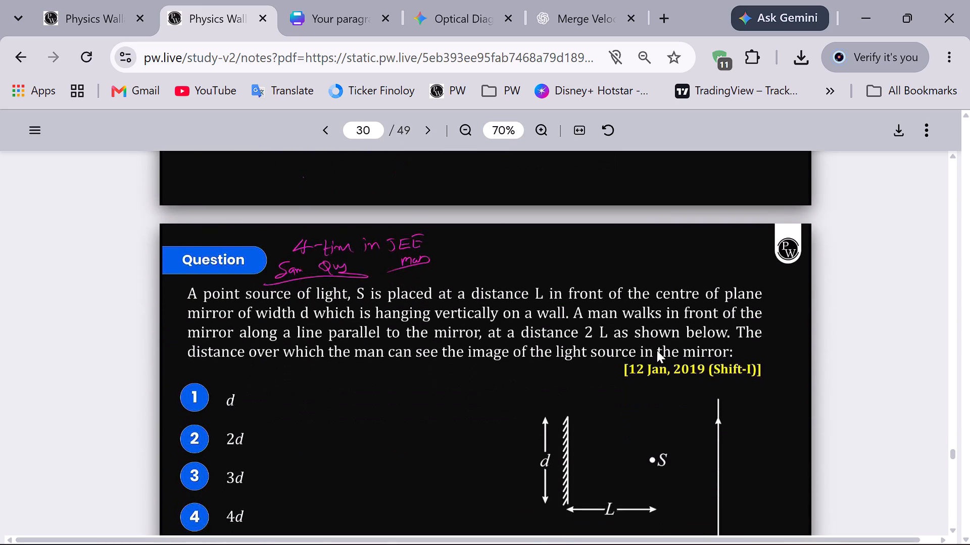
pyautogui.scroll(-1, 657, 350)
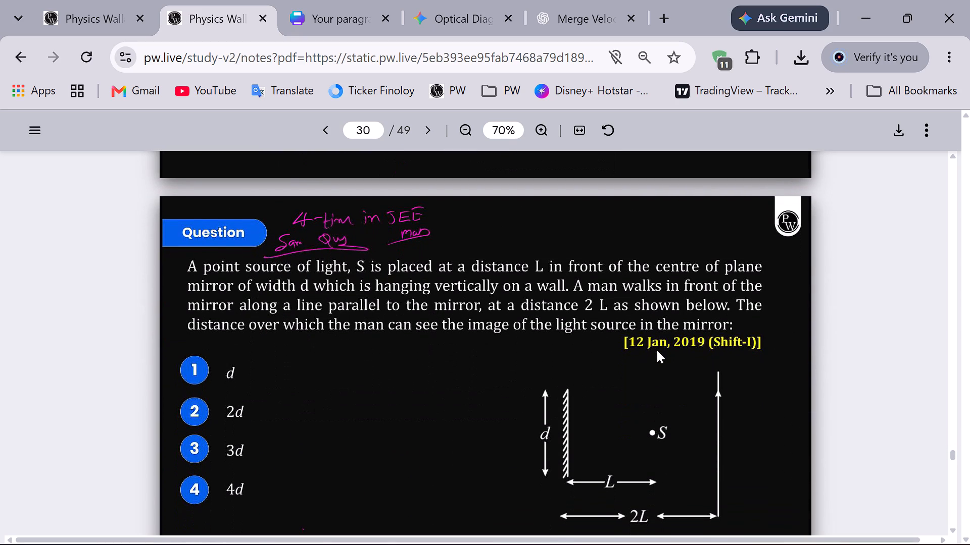
pyautogui.scroll(-1, 657, 350)
pyautogui.scroll(5, 657, 350)
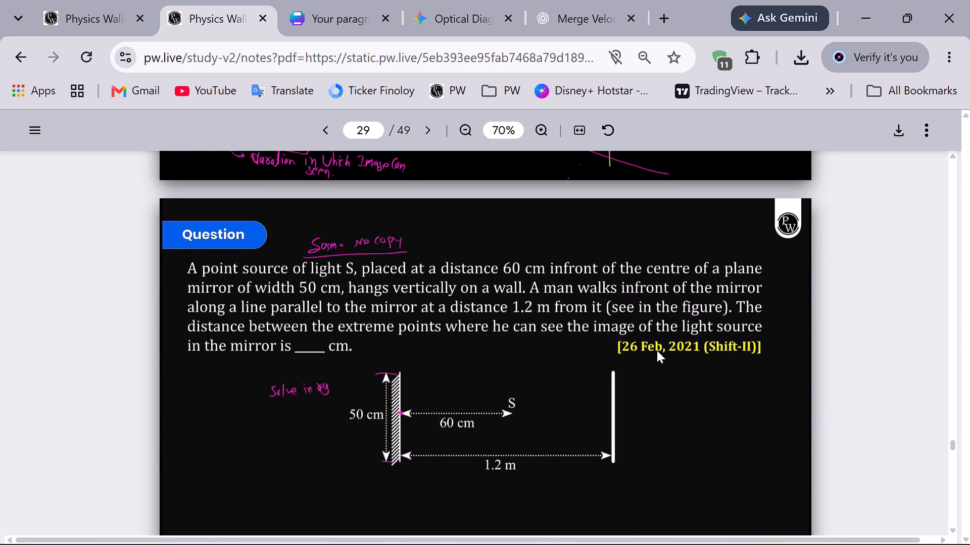
pyautogui.scroll(1, 657, 350)
pyautogui.scroll(-6, 657, 350)
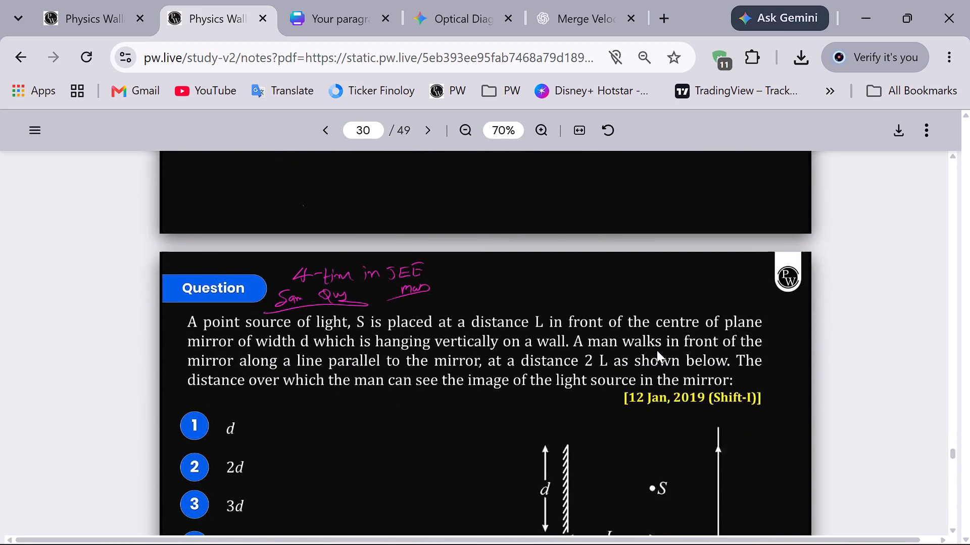
pyautogui.scroll(-2, 657, 350)
pyautogui.scroll(7, 657, 350)
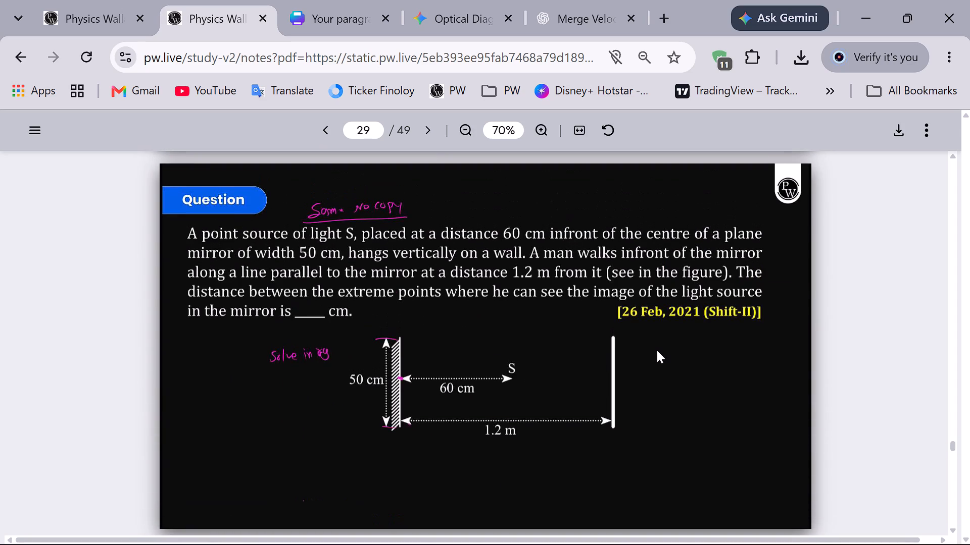
pyautogui.scroll(1, 657, 350)
pyautogui.scroll(-5, 657, 350)
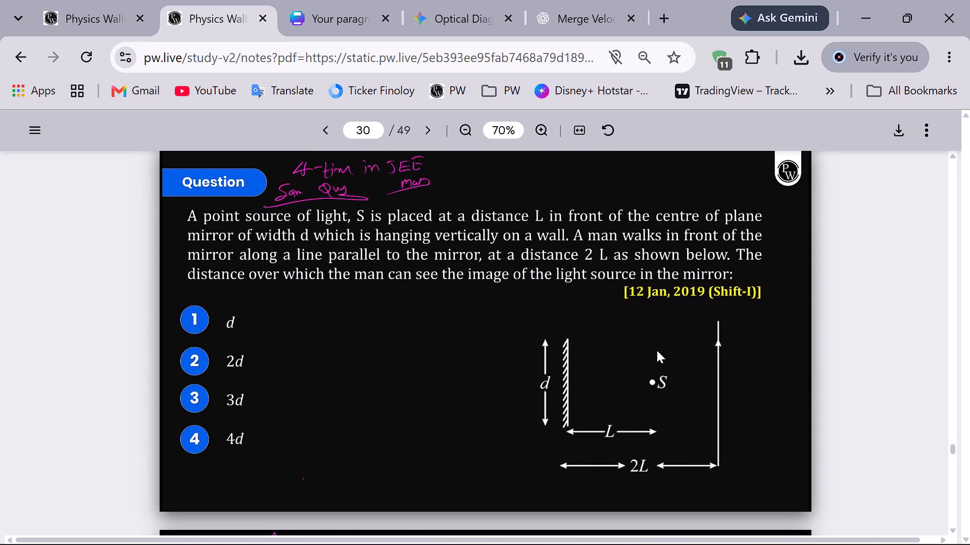
# Recheck the field of view problems on pages 27 and 28, and look ahead through the two-plane-mirror deviation notes to page 33.
pyautogui.scroll(-5, 657, 350)
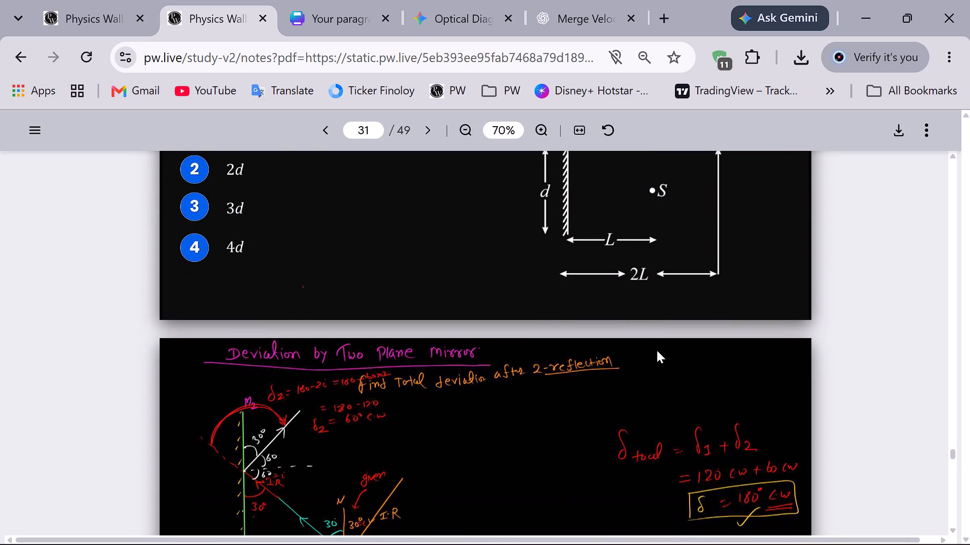
pyautogui.scroll(-2, 657, 350)
pyautogui.scroll(13, 657, 350)
pyautogui.scroll(-1, 657, 350)
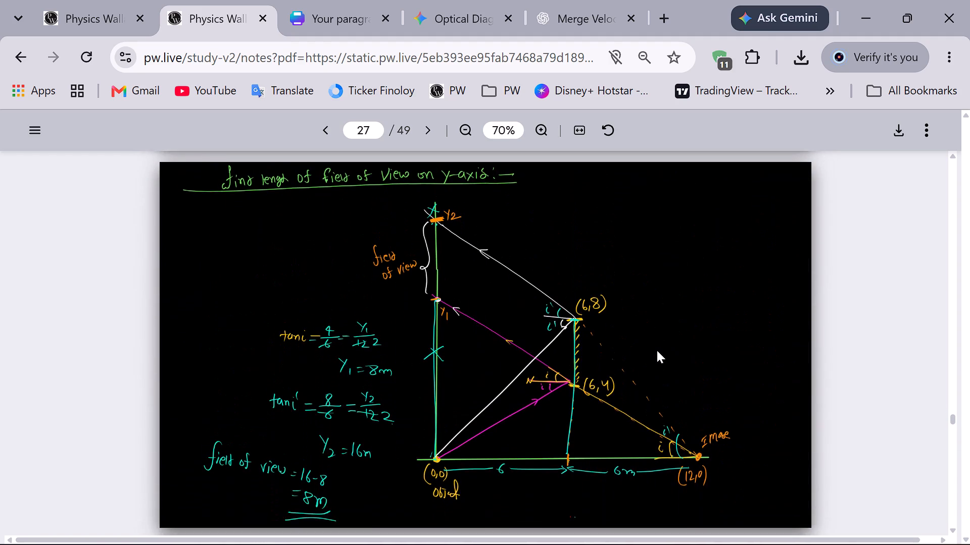
pyautogui.scroll(-1, 657, 350)
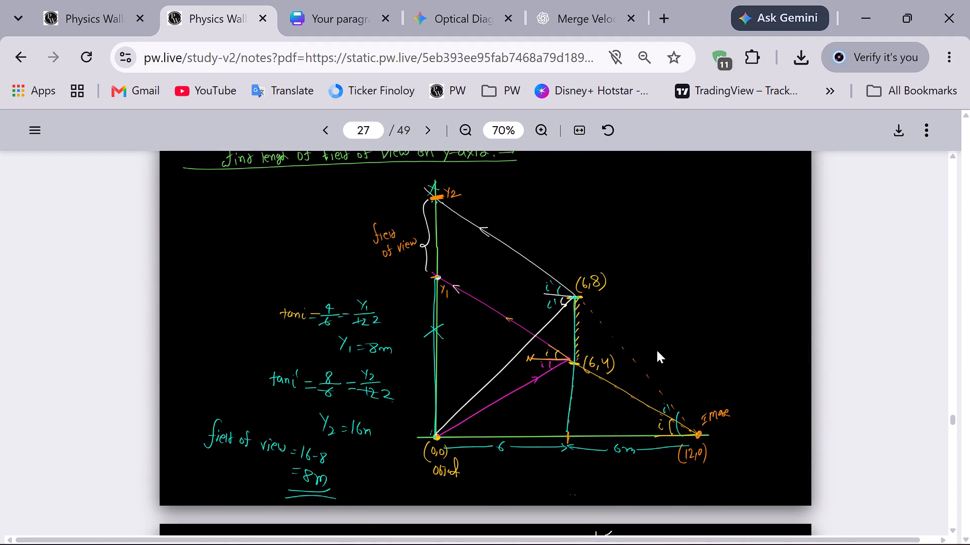
pyautogui.scroll(-11, 657, 350)
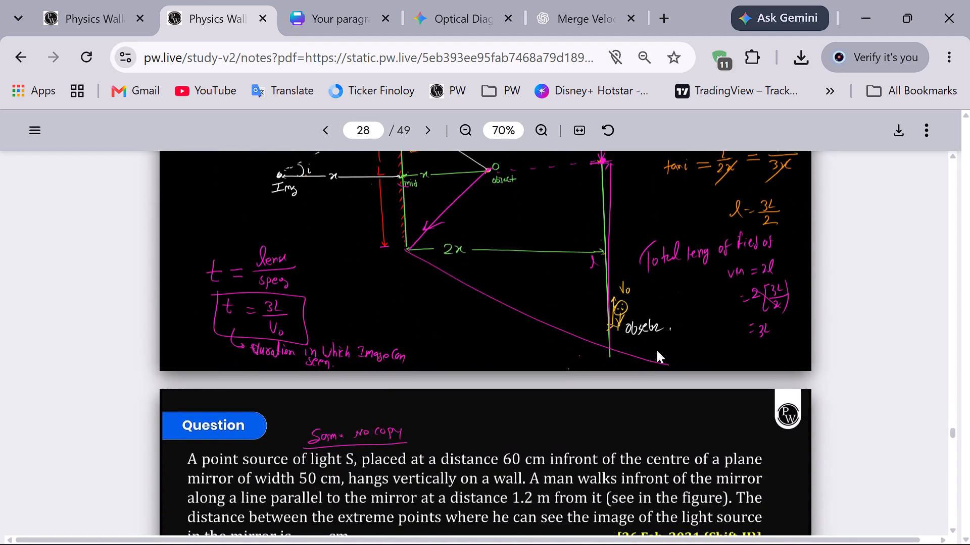
pyautogui.scroll(-15, 657, 350)
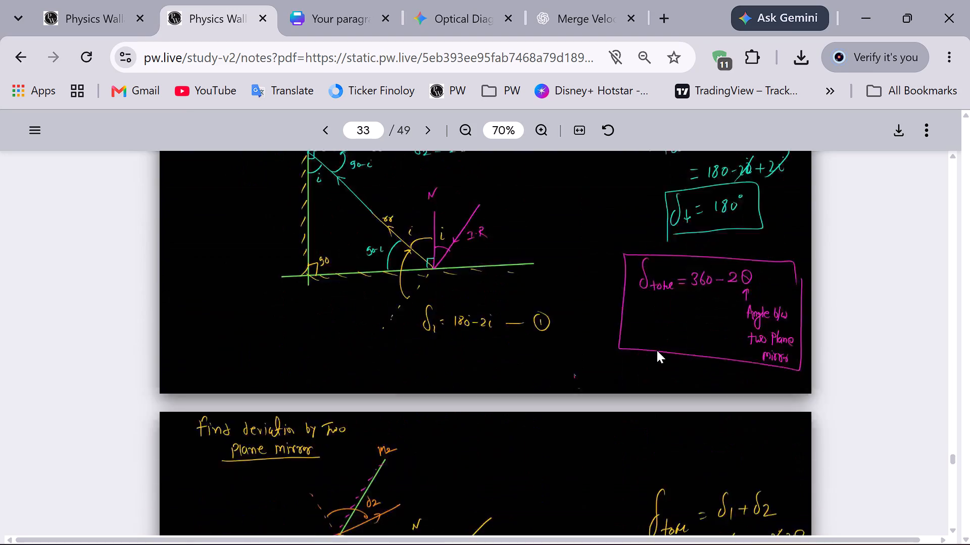
pyautogui.scroll(-2, 657, 350)
# Go back through the PDF notes from the deviation pages to the vertical-line field of view problem on page 28.
pyautogui.scroll(10, 657, 350)
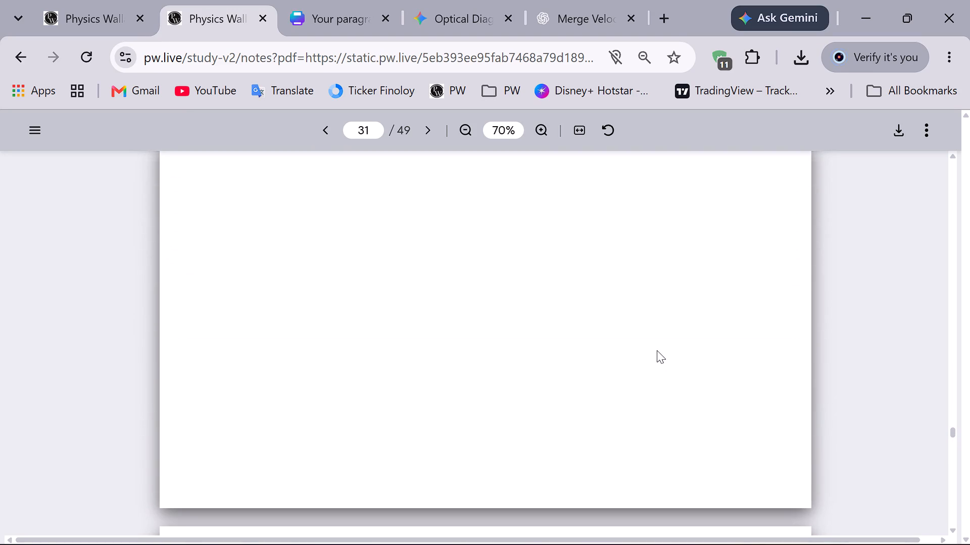
pyautogui.scroll(5, 657, 350)
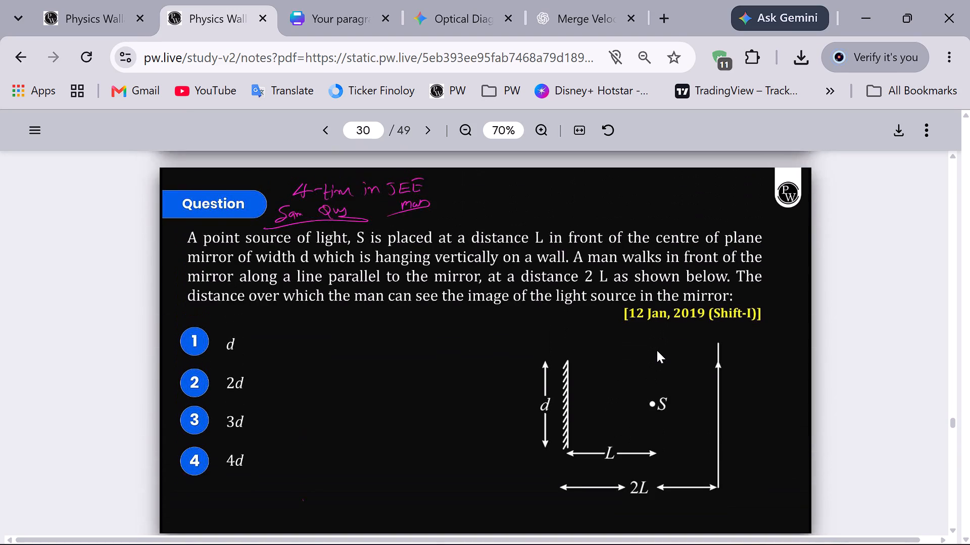
pyautogui.scroll(6, 657, 350)
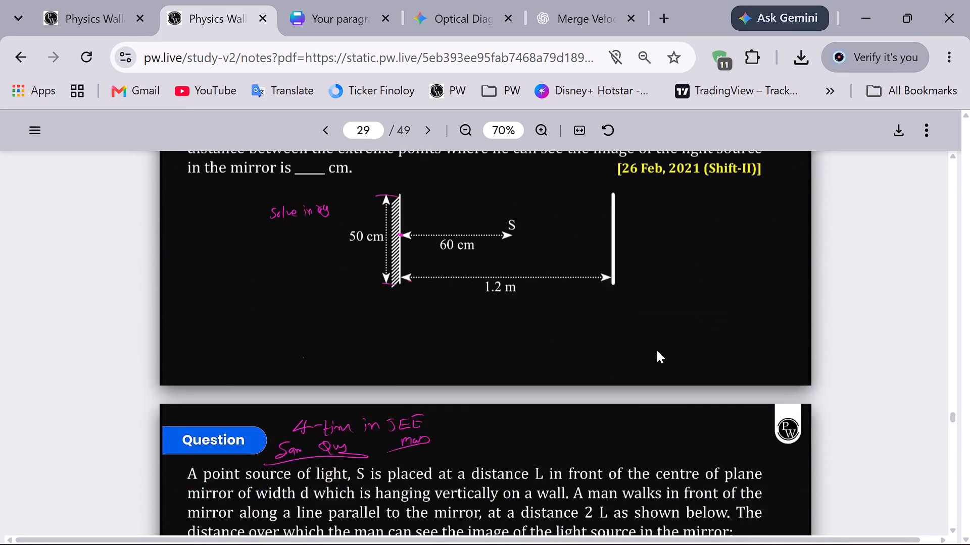
pyautogui.scroll(6, 657, 350)
pyautogui.scroll(-1, 657, 350)
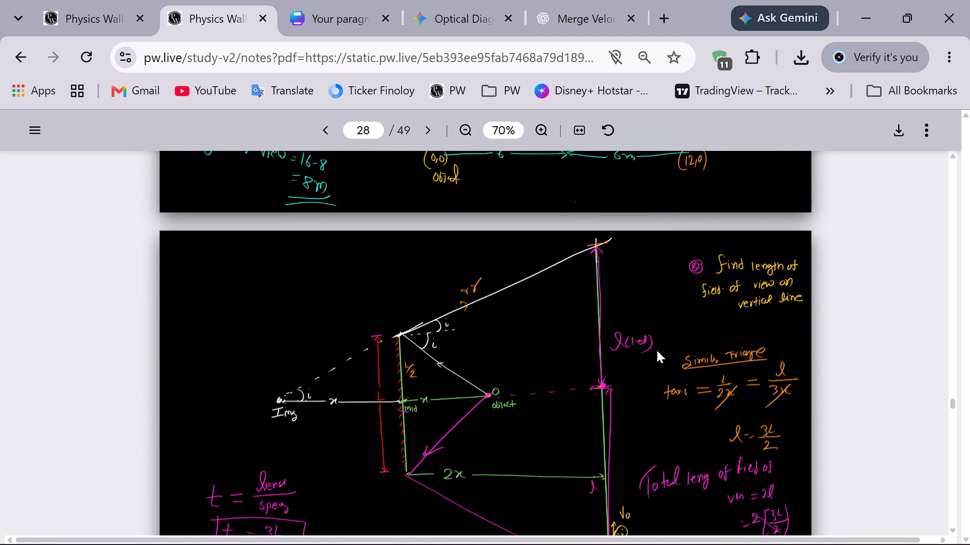
# Take a screenshot of the whole page 28 slide showing the field of view on the vertical line problem.
pyautogui.scroll(-1, 657, 350)
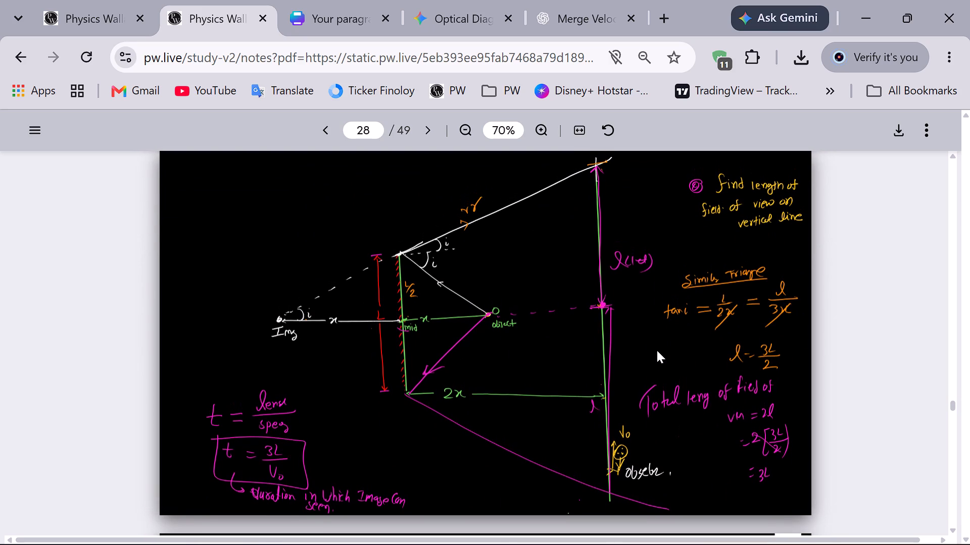
pyautogui.scroll(-1, 657, 350)
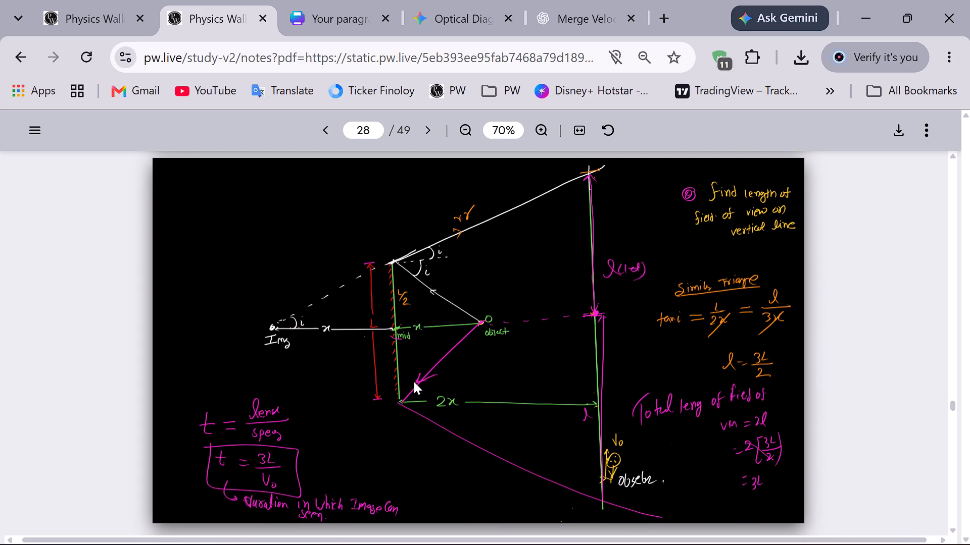
pyautogui.press('shift+super+s')
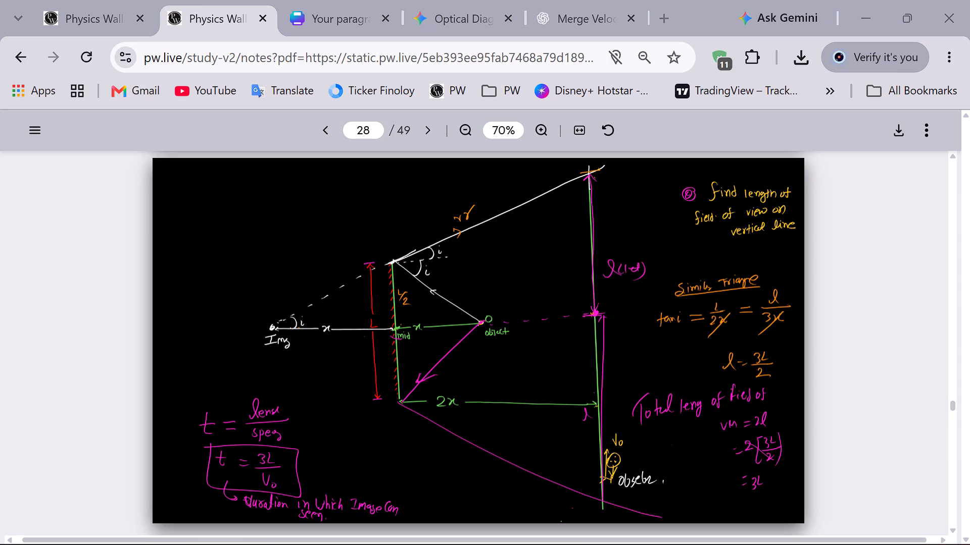
pyautogui.moveTo(154, 161); pyautogui.dragTo(769, 488)
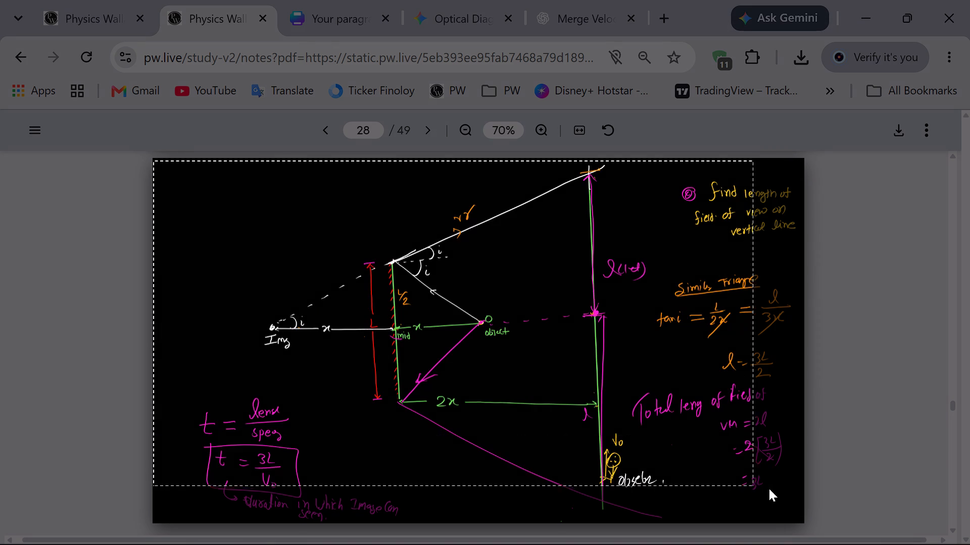
pyautogui.moveTo(769, 488); pyautogui.dragTo(802, 522)
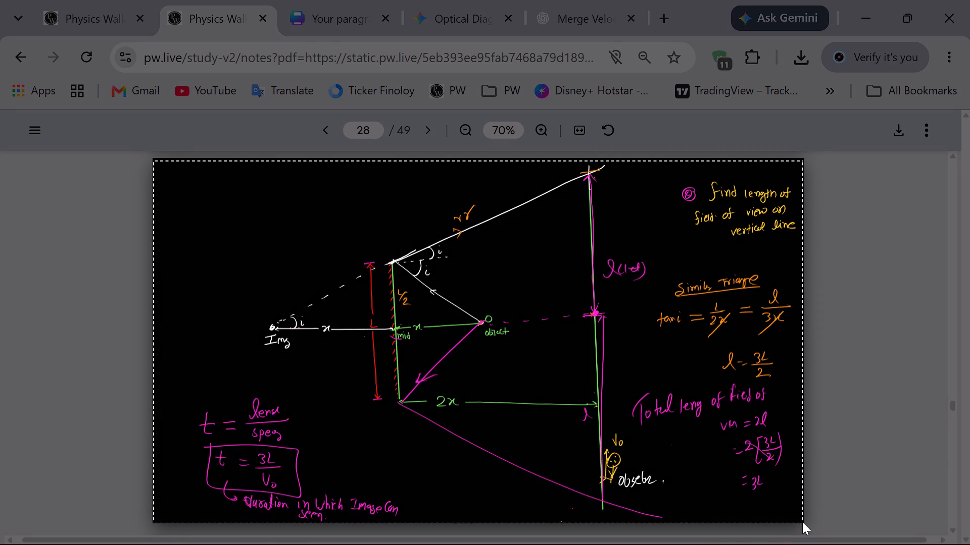
pyautogui.moveTo(802, 522); pyautogui.dragTo(800, 522)
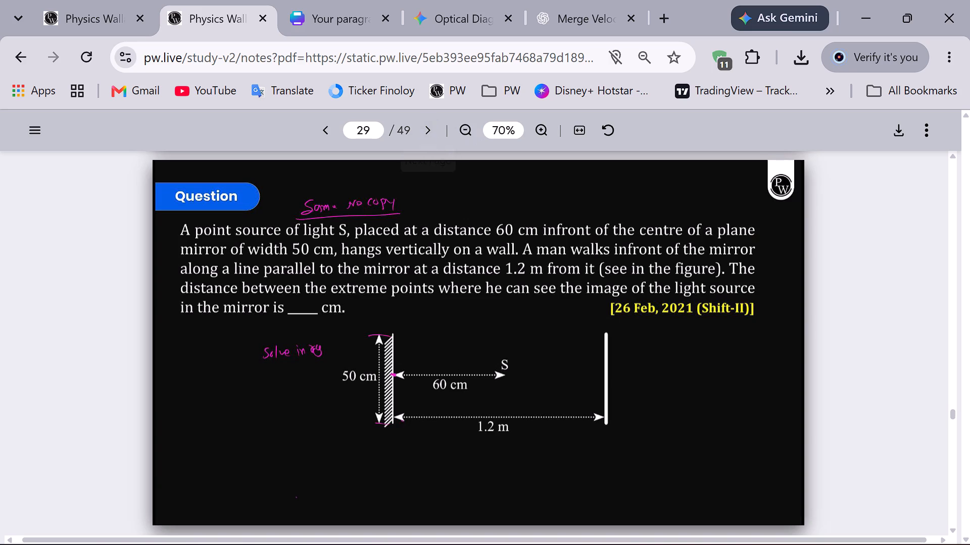
pyautogui.click(428, 123)
pyautogui.click(428, 123)
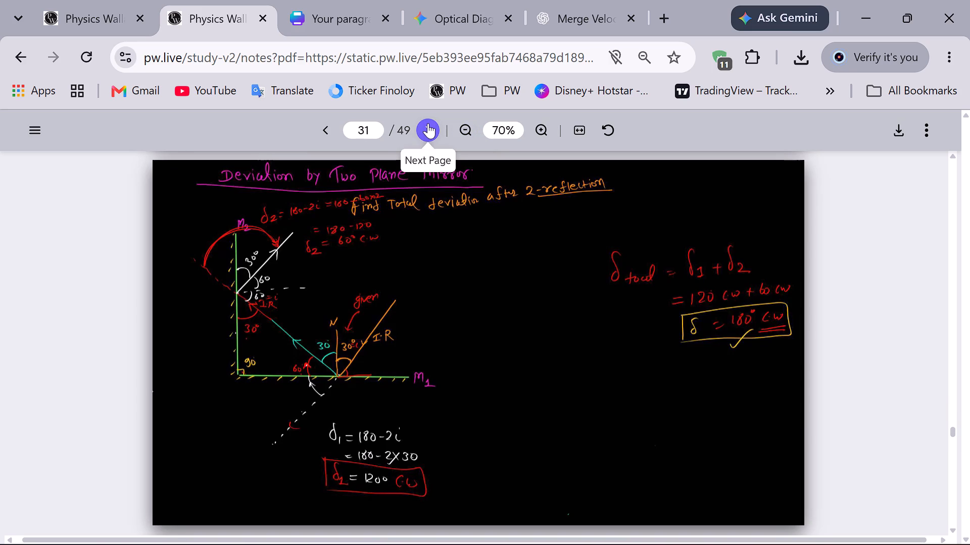
pyautogui.tripleClick(428, 123)
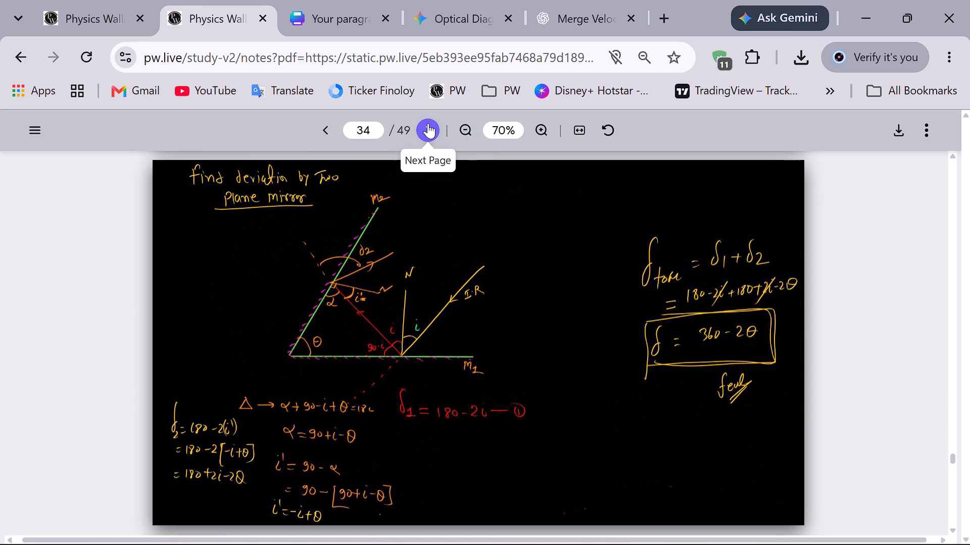
pyautogui.click(332, 131)
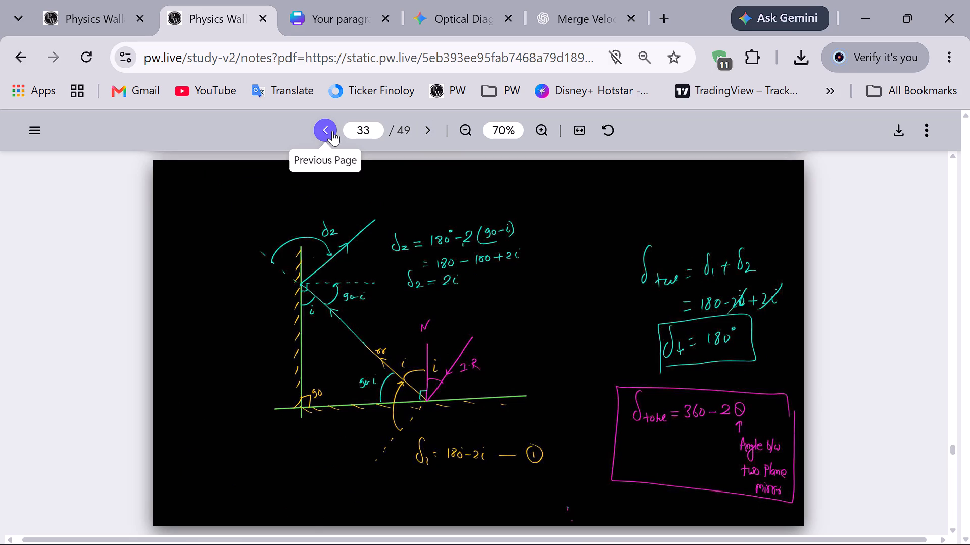
pyautogui.click(332, 131)
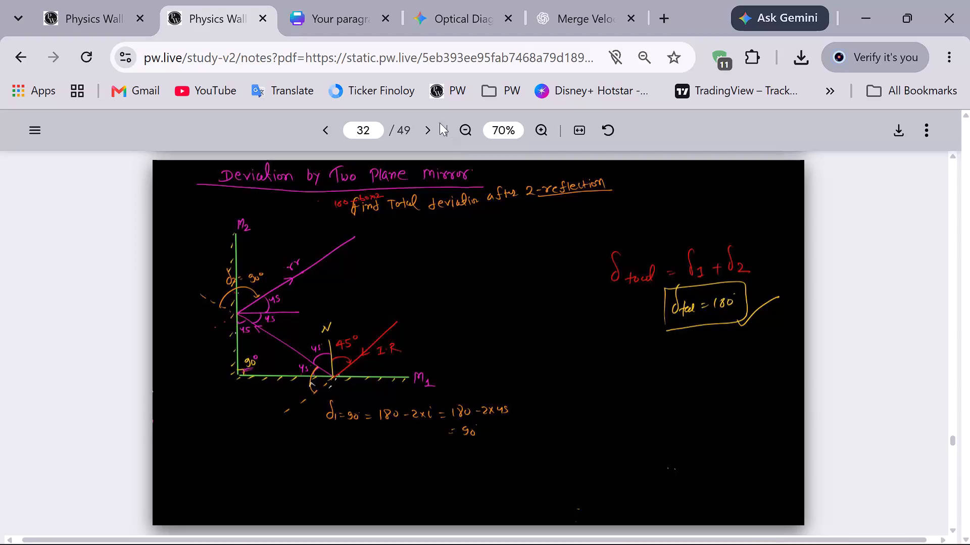
pyautogui.click(421, 120)
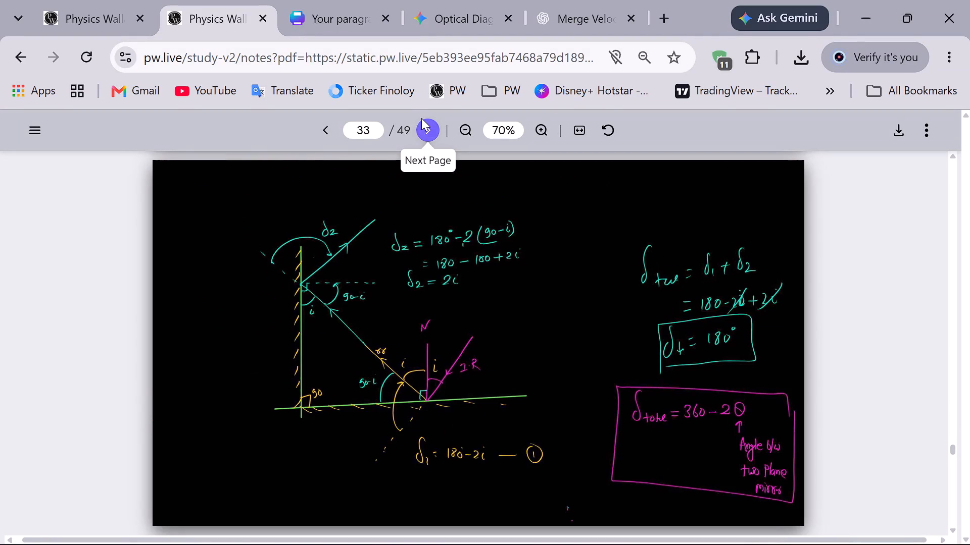
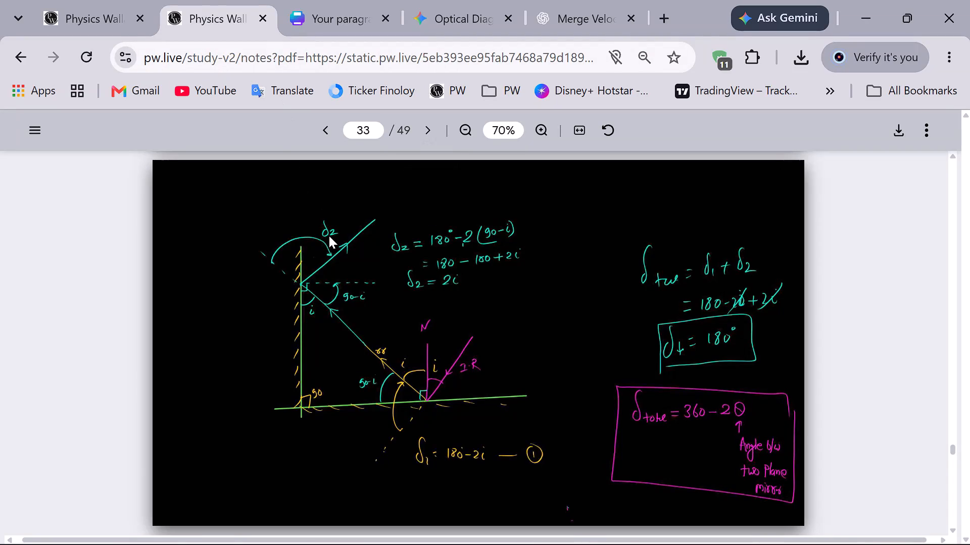
# Read the page 34 derivation of deviation by two plane mirrors and compare it with the perpendicular-mirror case on page 33.
pyautogui.scroll(-5, 329, 236)
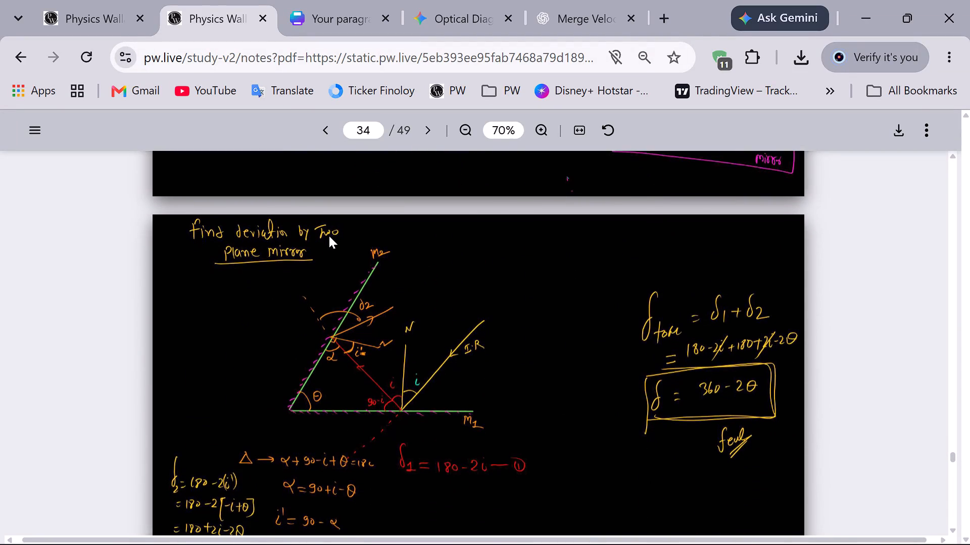
pyautogui.scroll(-1, 329, 236)
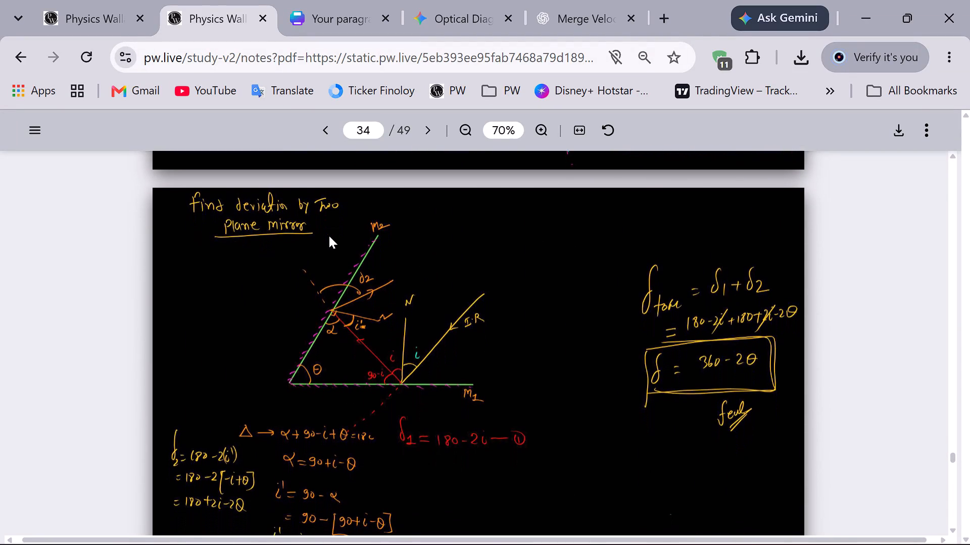
pyautogui.scroll(-2, 329, 236)
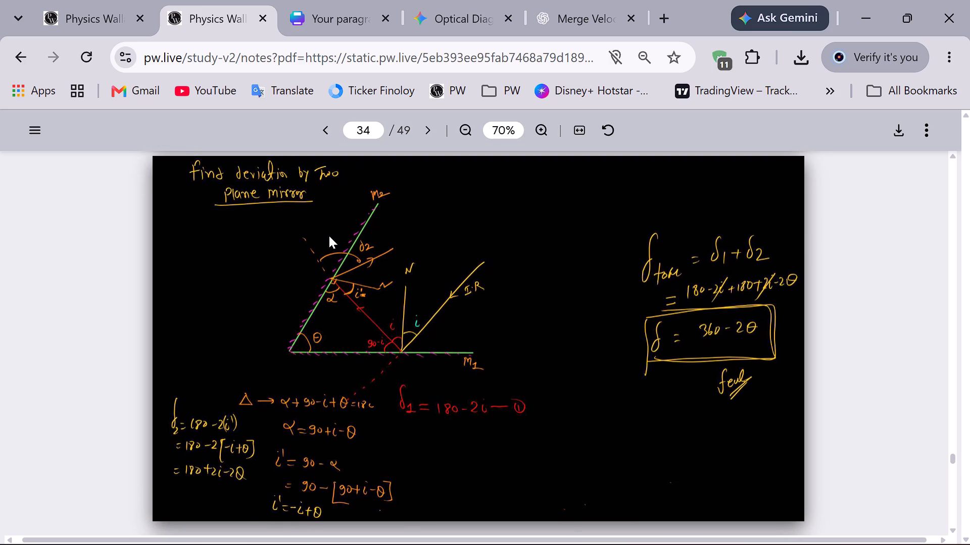
pyautogui.scroll(1, 329, 236)
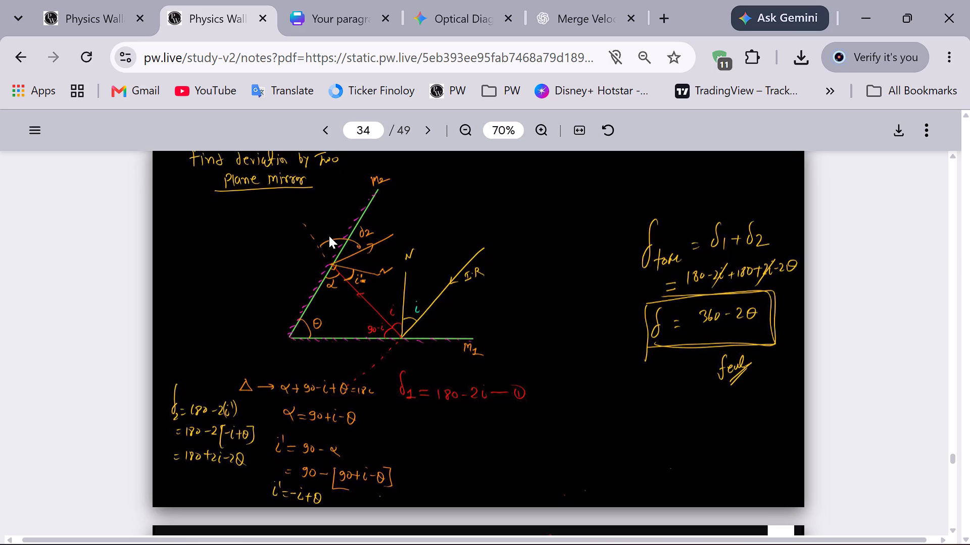
pyautogui.scroll(1, 329, 236)
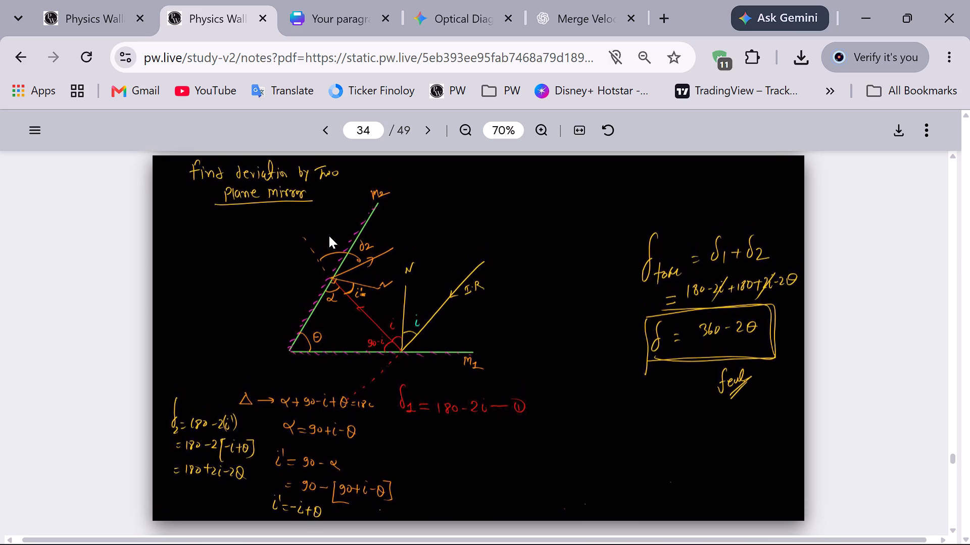
pyautogui.scroll(2, 329, 236)
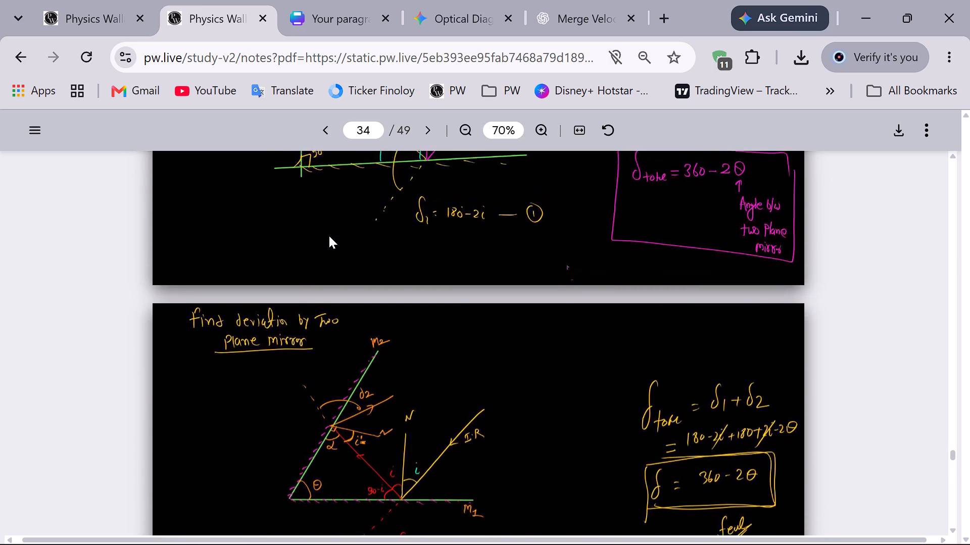
pyautogui.scroll(2, 329, 236)
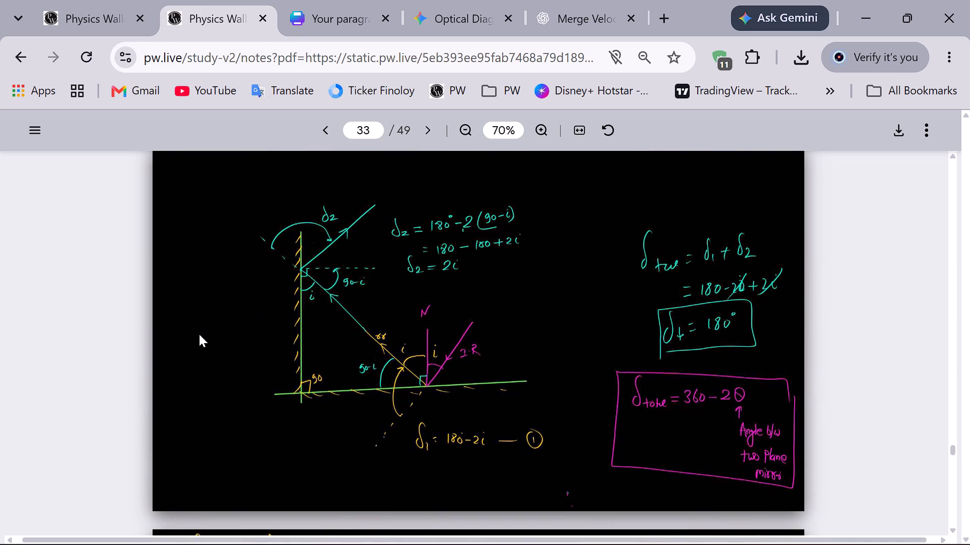
pyautogui.press('shift+super+s')
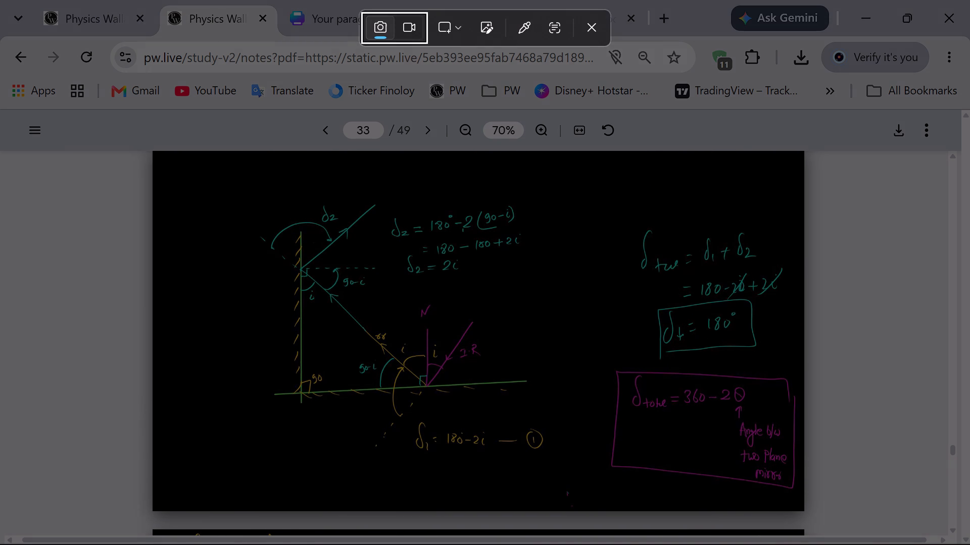
pyautogui.moveTo(226, 188); pyautogui.dragTo(233, 223)
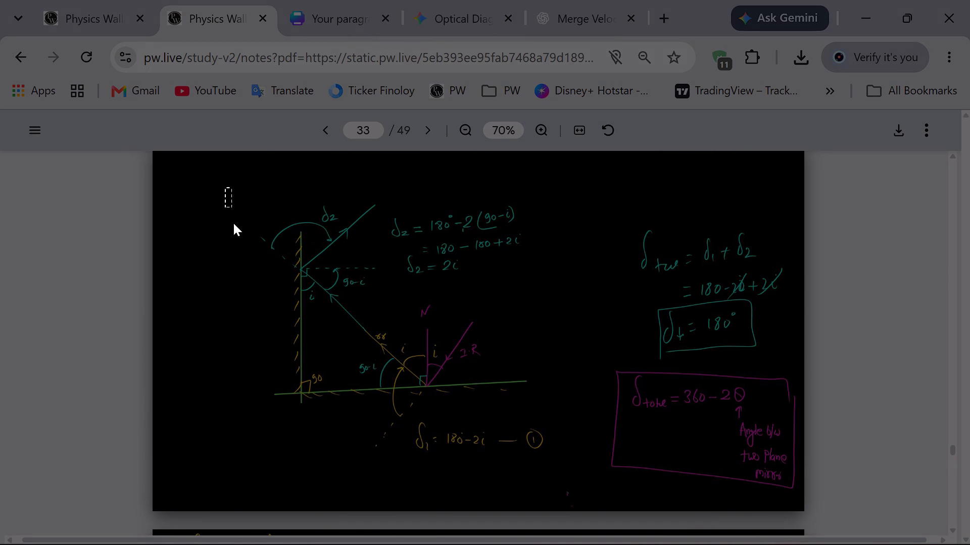
pyautogui.moveTo(233, 223); pyautogui.dragTo(799, 501)
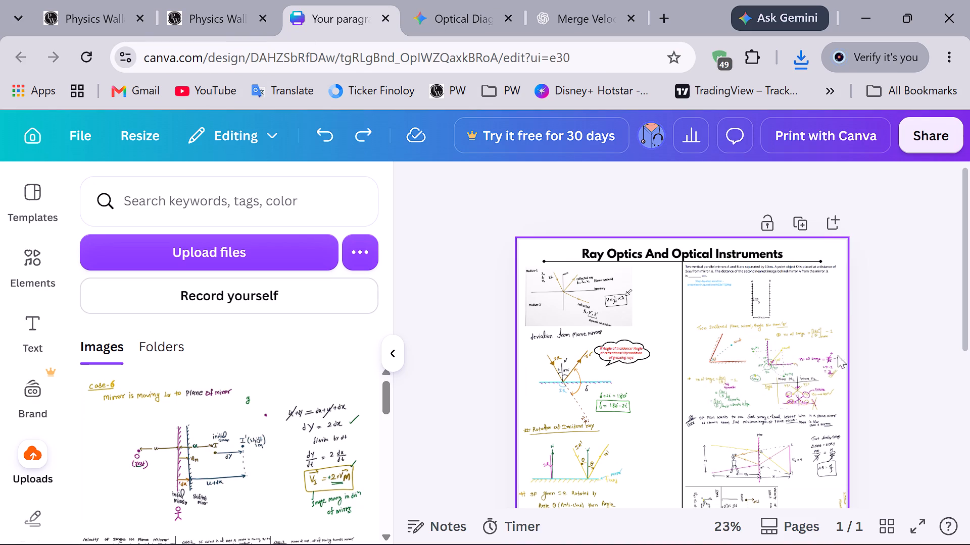
pyautogui.click(857, 529)
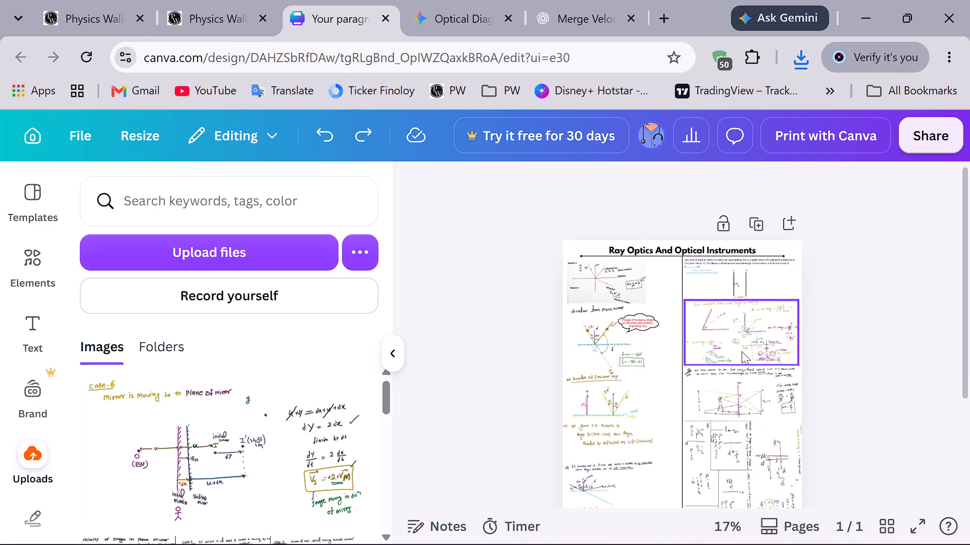
pyautogui.scroll(-3, 753, 422)
pyautogui.click(710, 490)
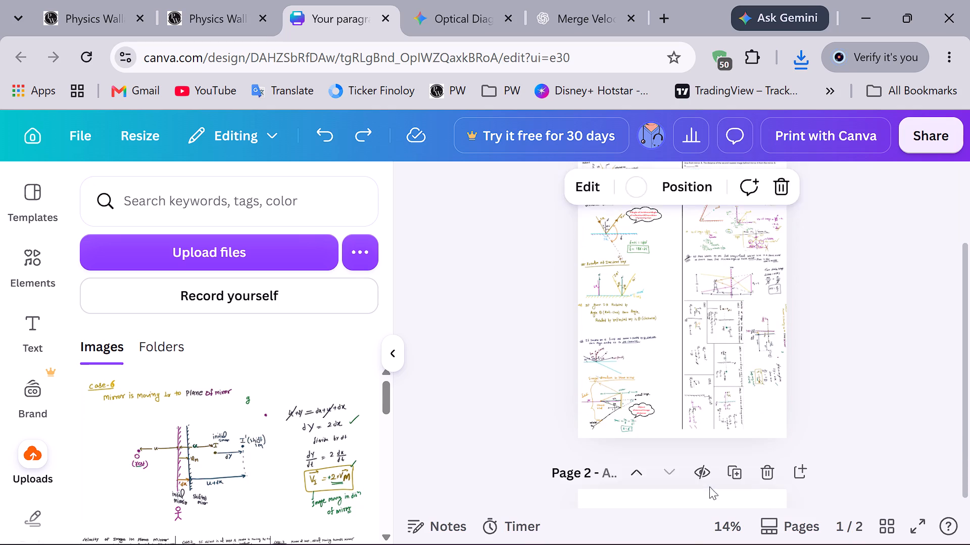
# Look over page 1 of the ray optics design and the new page 2, checking the heading and the two-column layout.
pyautogui.scroll(1, 709, 478)
pyautogui.scroll(4, 689, 294)
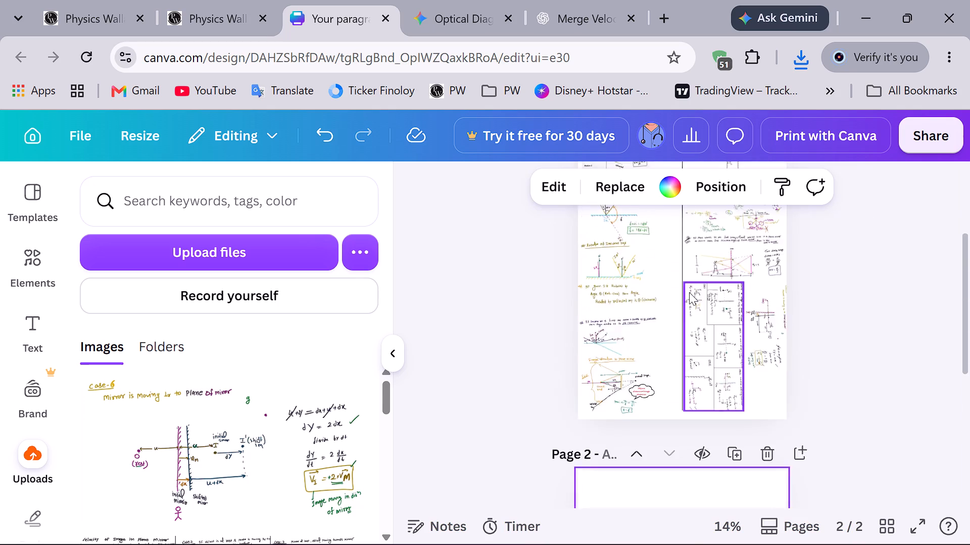
pyautogui.scroll(3, 689, 292)
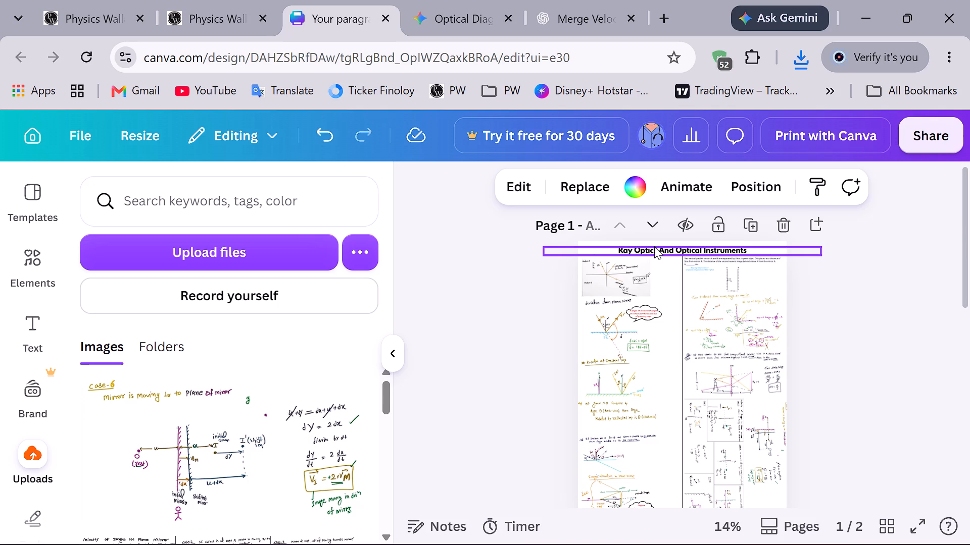
pyautogui.scroll(-1, 654, 246)
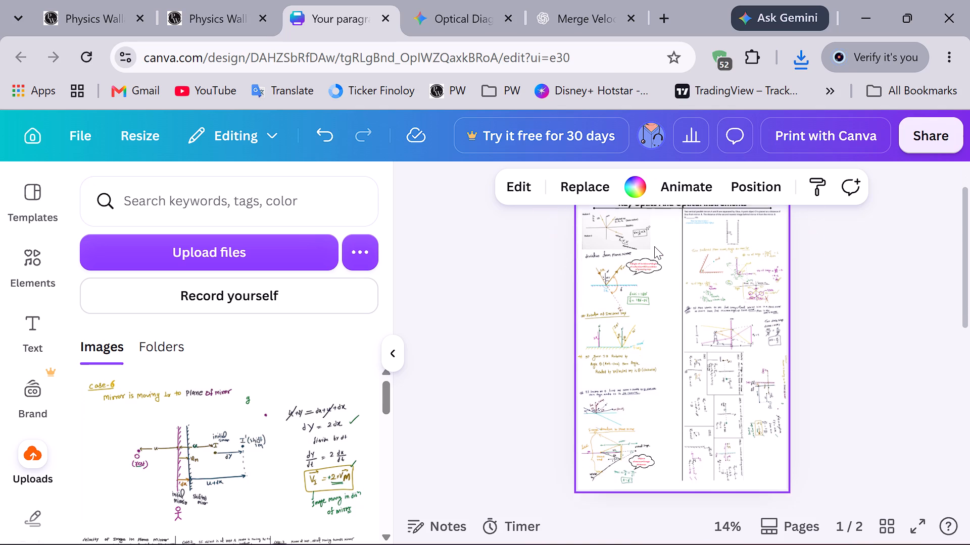
pyautogui.scroll(-2, 654, 246)
pyautogui.scroll(1, 649, 252)
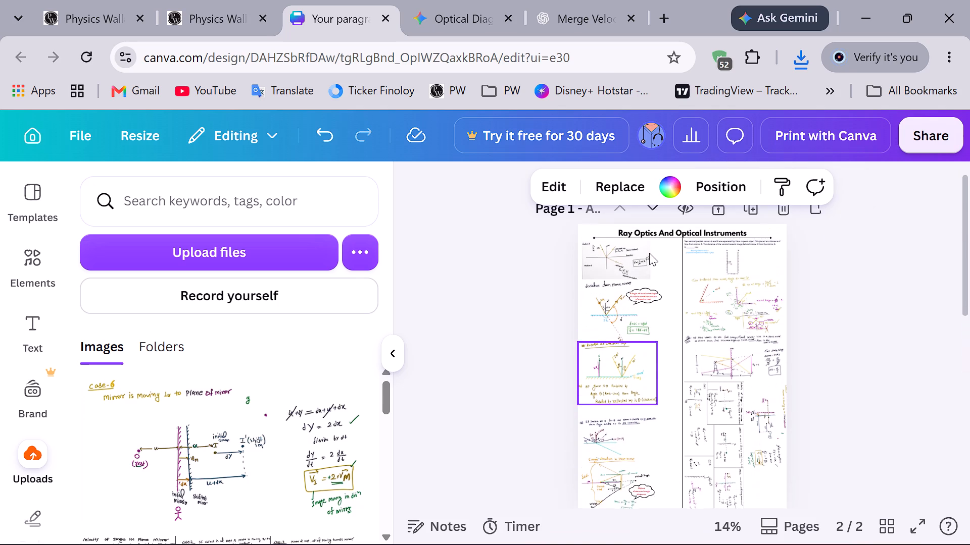
pyautogui.click(607, 242)
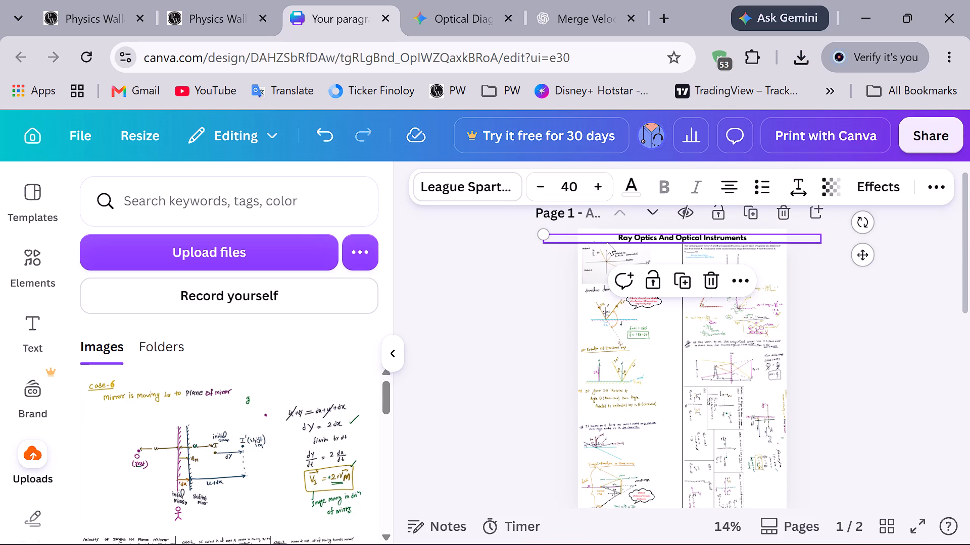
pyautogui.click(865, 285)
pyautogui.hscroll(1, 821, 289)
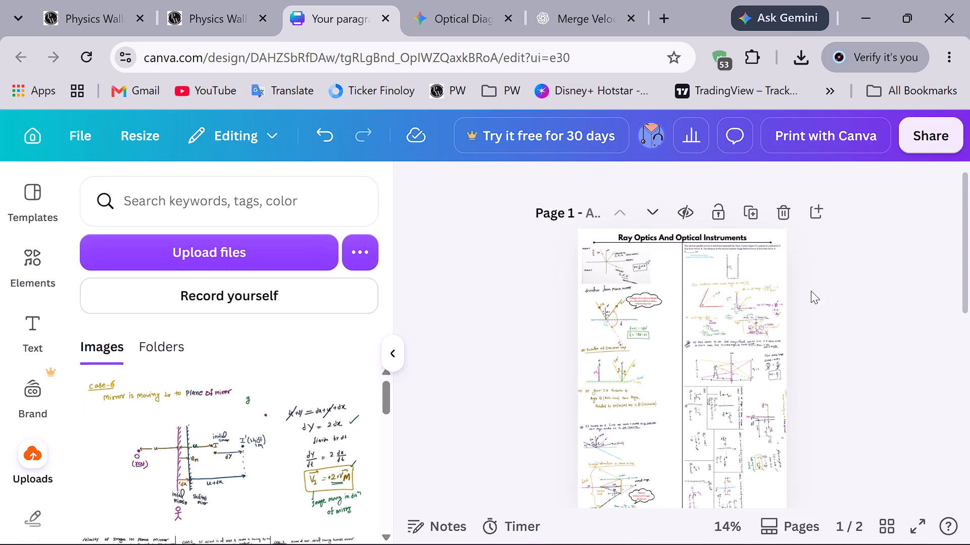
pyautogui.hscroll(1, 811, 291)
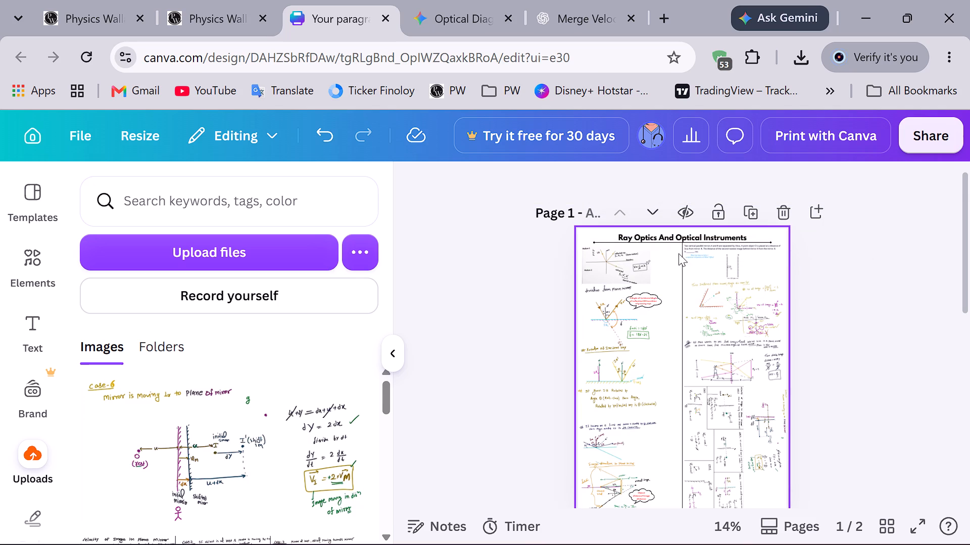
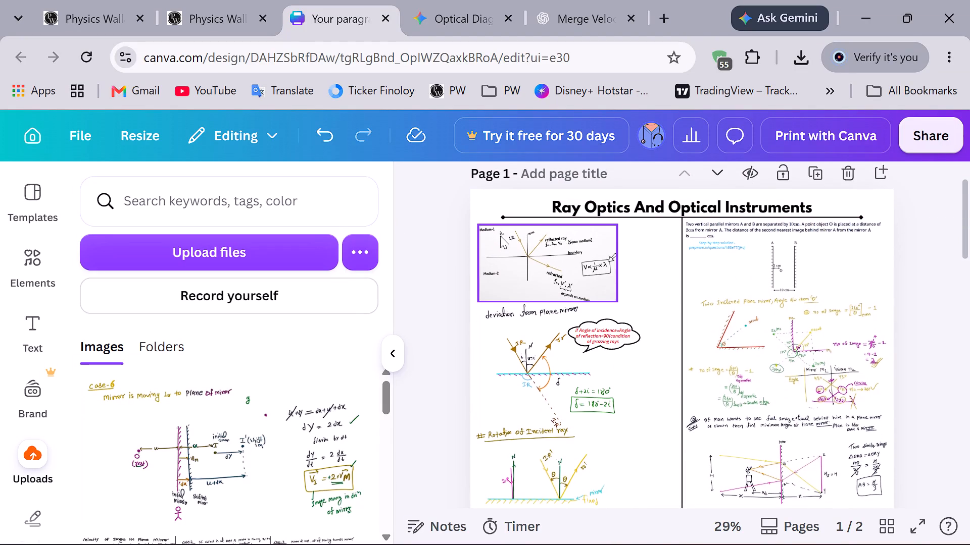
# Duplicate the horizontal line beneath the "Ray Optics And Optical Instruments" heading on page 1.
pyautogui.hscroll(1, 503, 234)
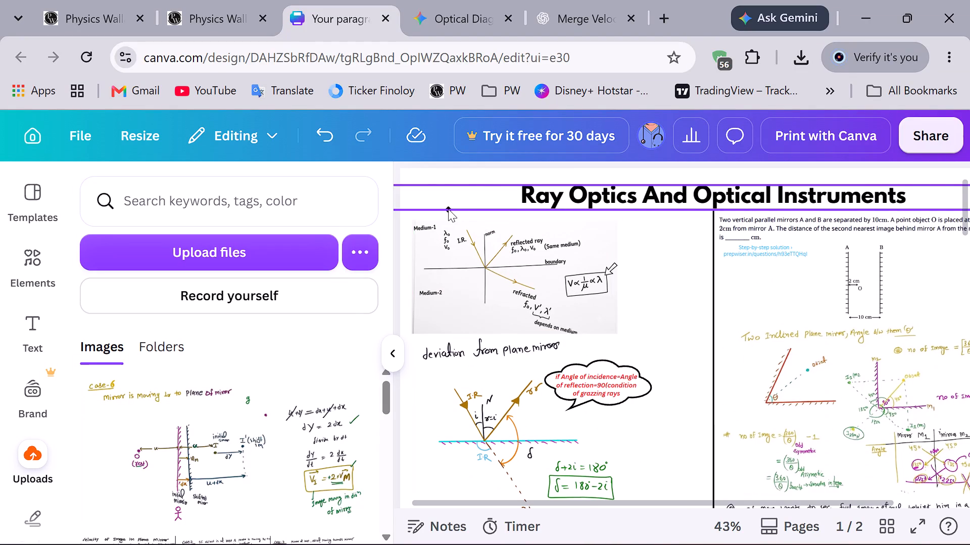
pyautogui.click(448, 209)
pyautogui.click(447, 208)
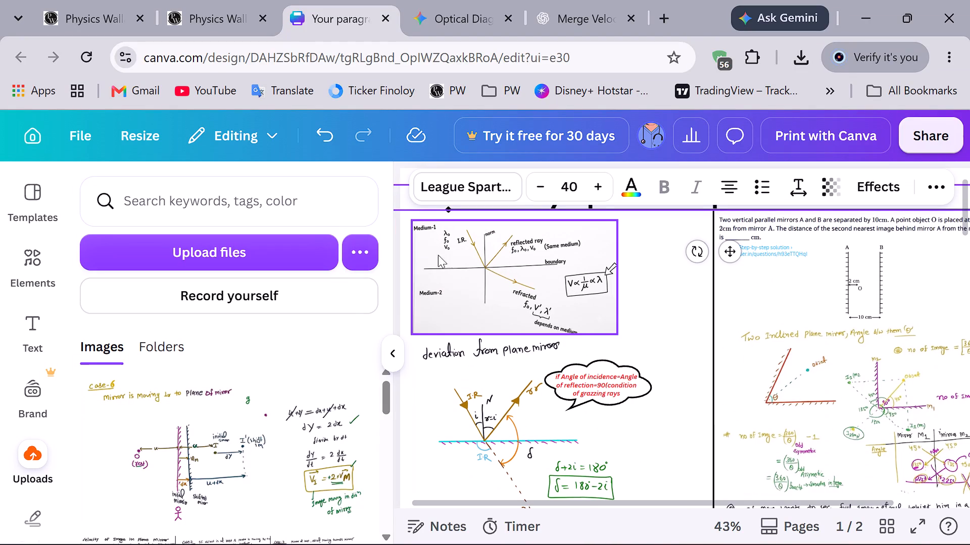
pyautogui.hscroll(1, 460, 259)
pyautogui.click(723, 274)
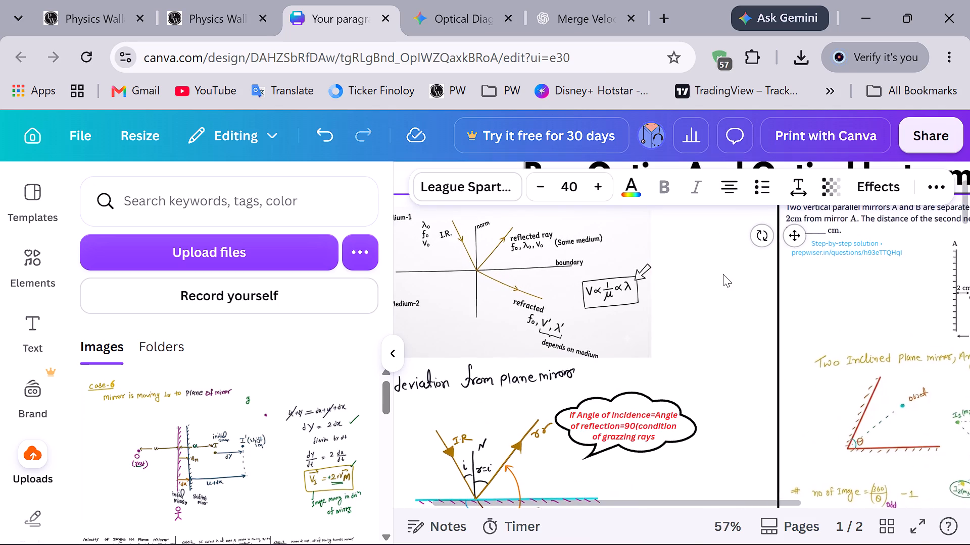
pyautogui.scroll(2, 706, 267)
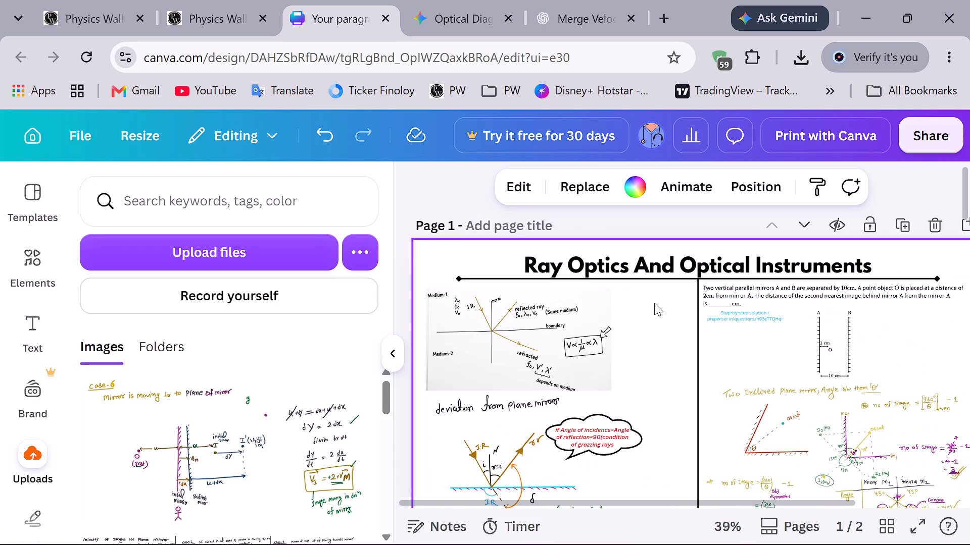
pyautogui.hscroll(1, 654, 303)
pyautogui.scroll(-1, 550, 312)
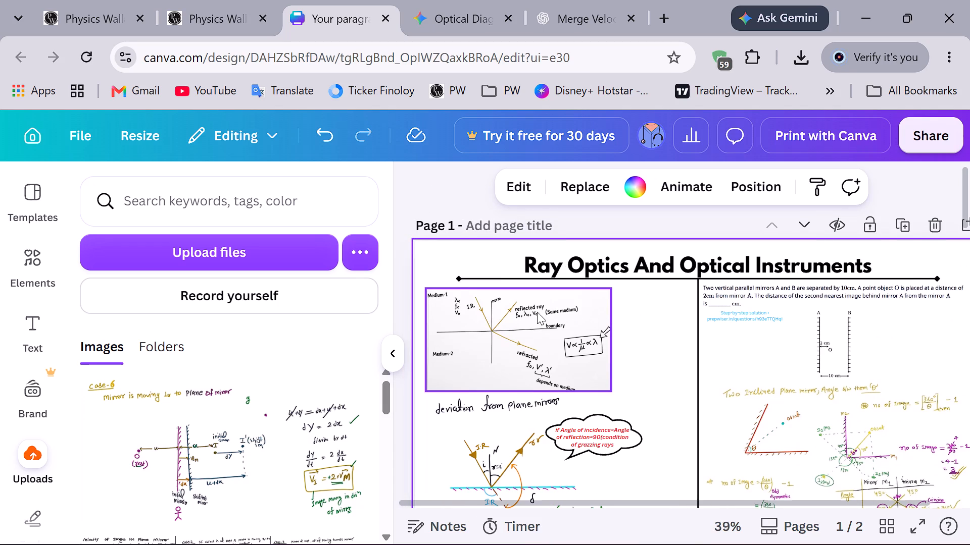
pyautogui.scroll(-1, 537, 312)
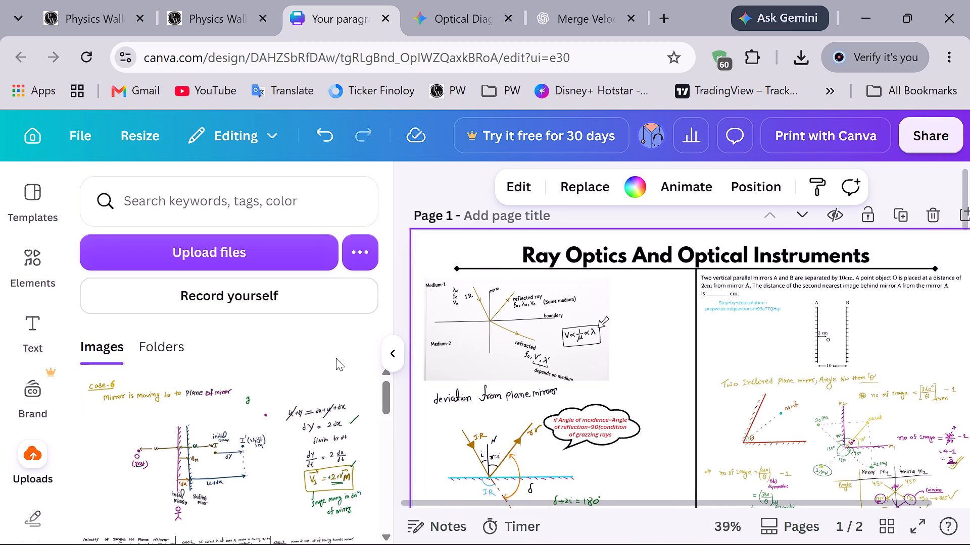
pyautogui.click(473, 271)
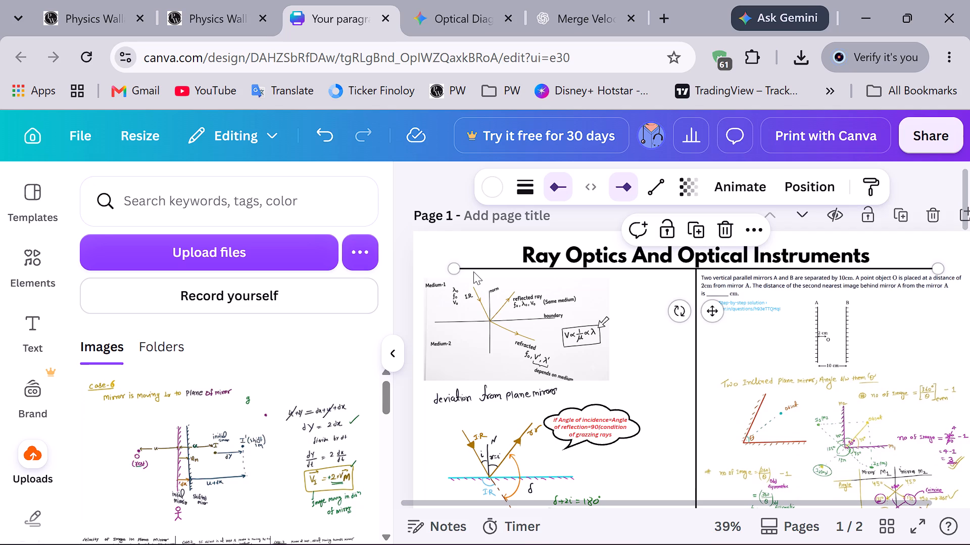
pyautogui.click(689, 231)
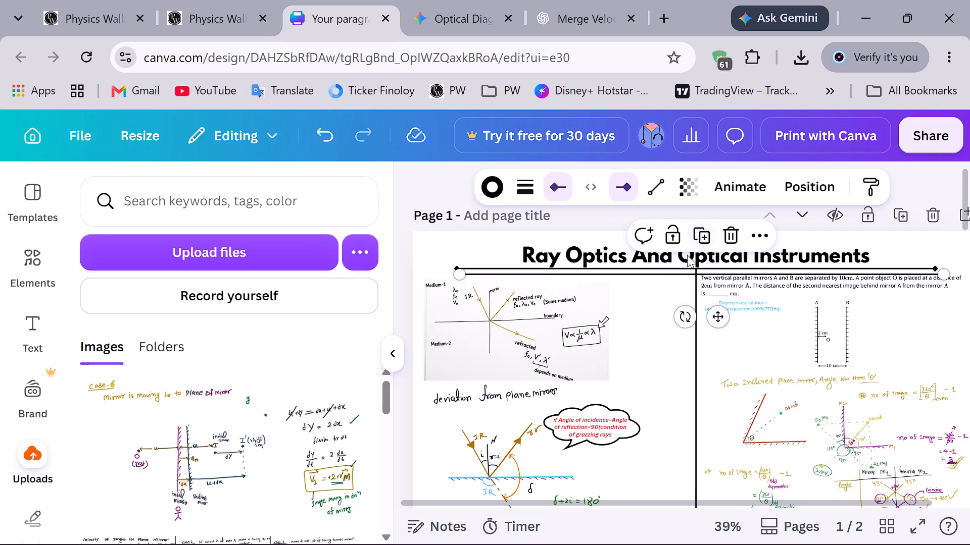
# Move the copied horizontal line onto page 2 and place it near the page's top edge.
pyautogui.moveTo(682, 273); pyautogui.dragTo(688, 307)
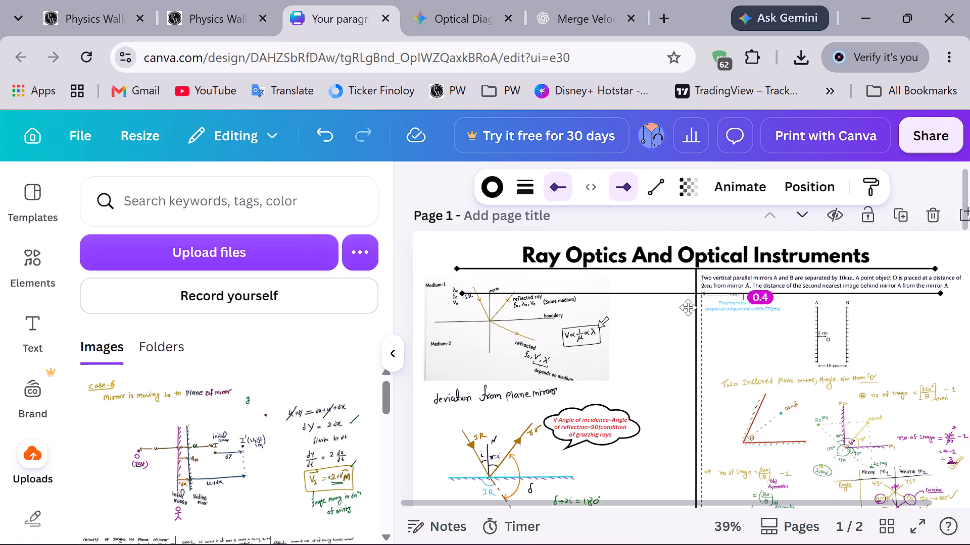
pyautogui.moveTo(688, 307); pyautogui.dragTo(689, 331)
pyautogui.scroll(-11, 689, 331)
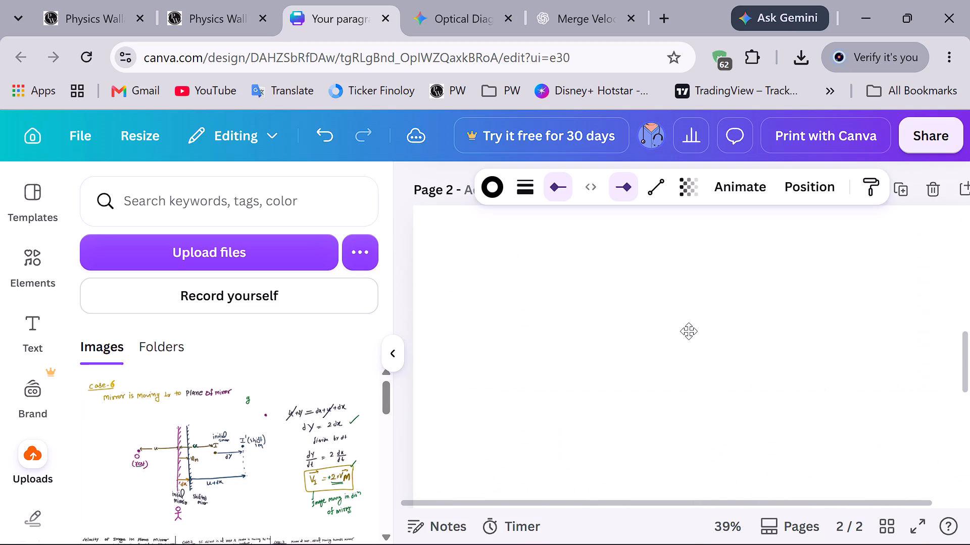
pyautogui.moveTo(689, 331); pyautogui.dragTo(657, 303)
pyautogui.scroll(3, 659, 301)
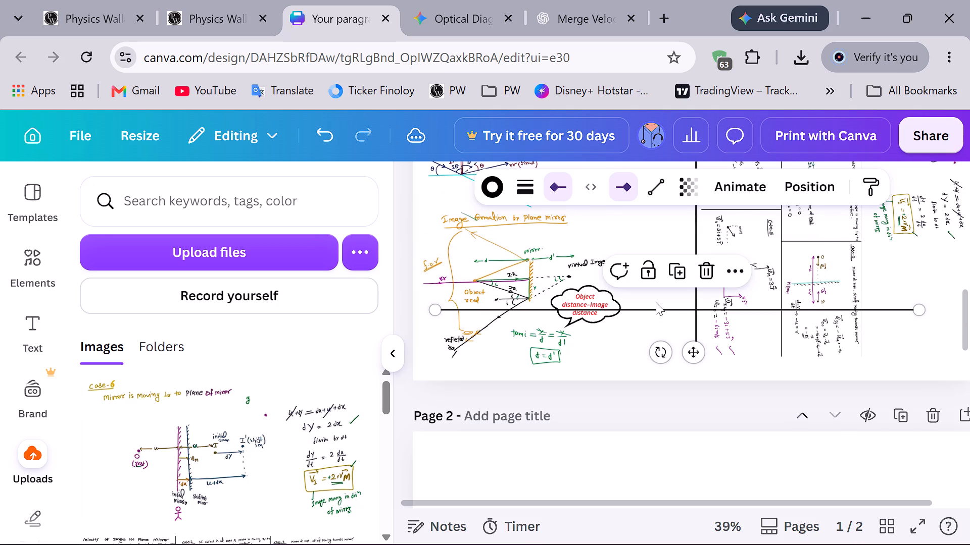
pyautogui.moveTo(656, 307); pyautogui.dragTo(655, 417)
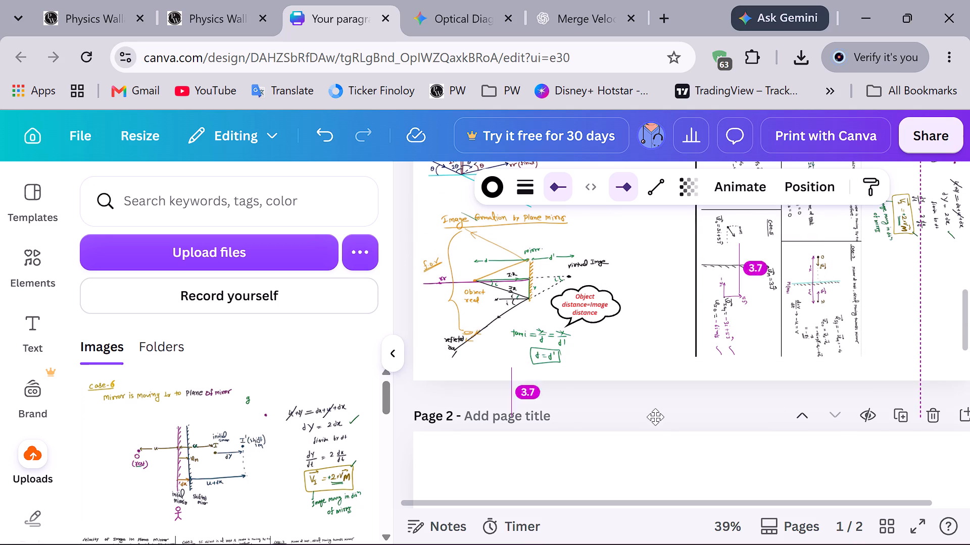
pyautogui.moveTo(655, 417); pyautogui.dragTo(629, 429)
pyautogui.scroll(-2, 646, 455)
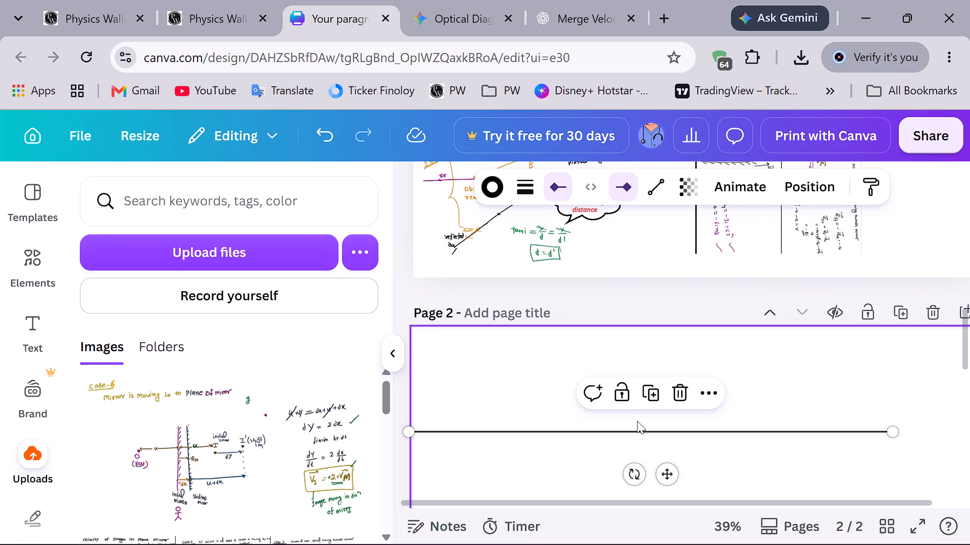
pyautogui.scroll(-1, 640, 423)
pyautogui.moveTo(600, 383); pyautogui.dragTo(633, 370)
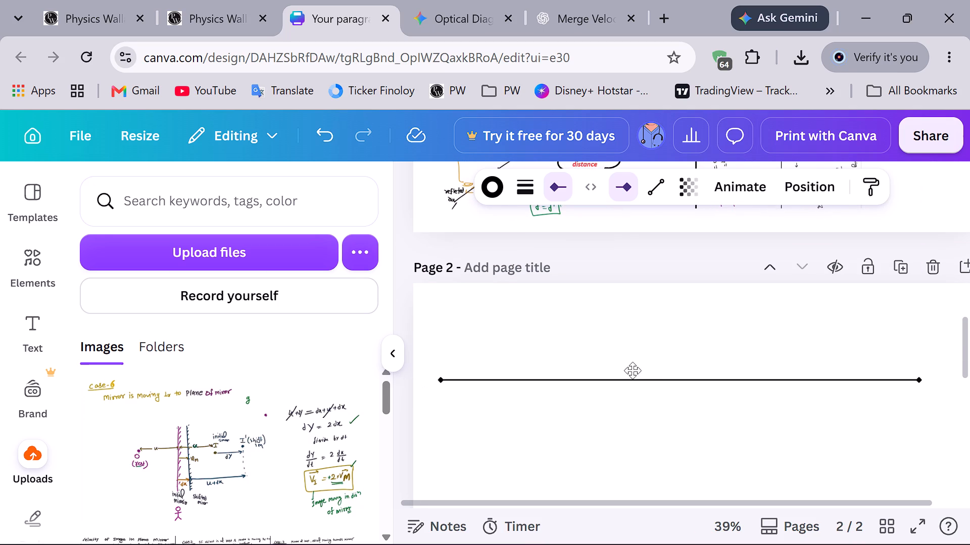
pyautogui.moveTo(633, 370); pyautogui.dragTo(639, 303)
pyautogui.hscroll(-1, 742, 350)
pyautogui.hscroll(-1, 814, 363)
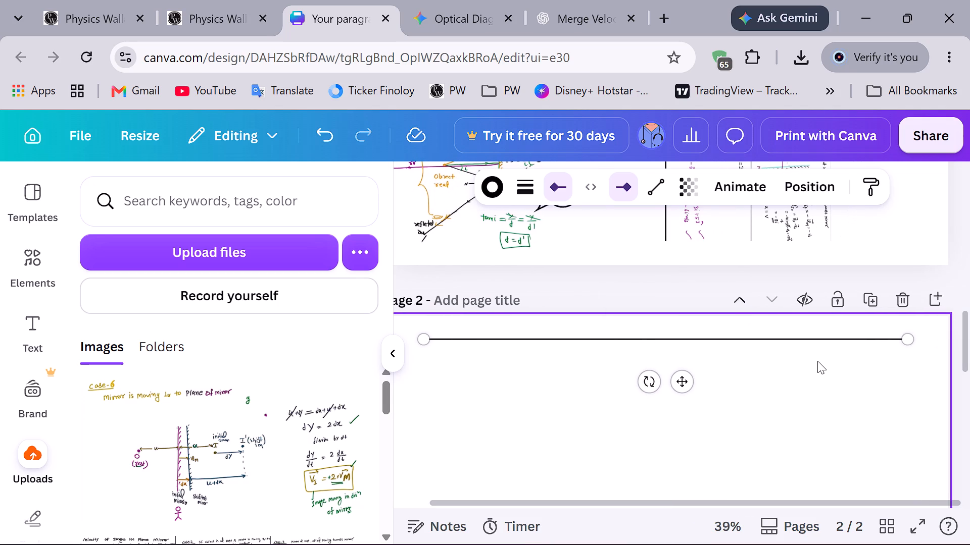
pyautogui.click(817, 358)
# Duplicate the vertical column divider on page 1.
pyautogui.scroll(1, 817, 357)
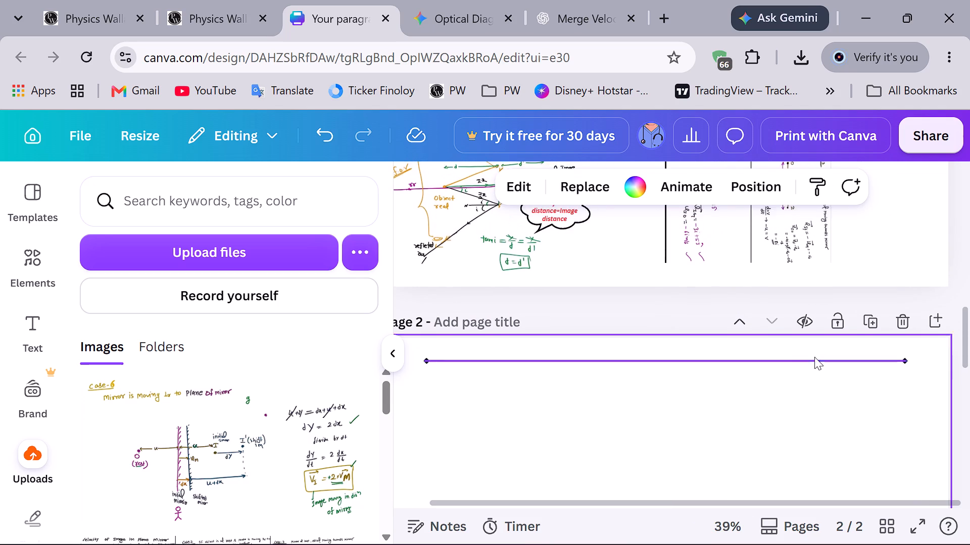
pyautogui.scroll(1, 814, 357)
pyautogui.click(667, 287)
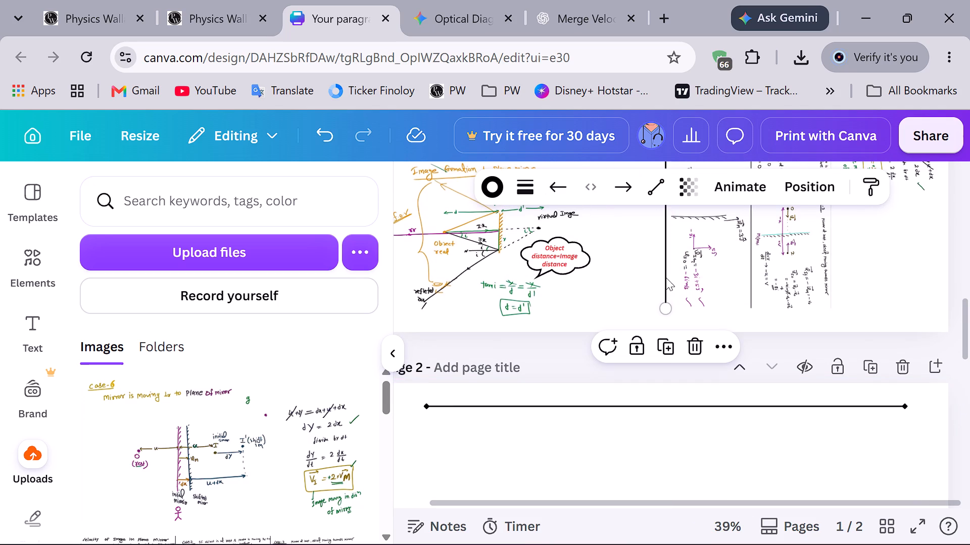
pyautogui.click(670, 344)
# Move the copied vertical divider onto page 2, centred on the page with its upper end meeting the horizontal line.
pyautogui.moveTo(670, 290); pyautogui.dragTo(690, 425)
pyautogui.scroll(-5, 709, 387)
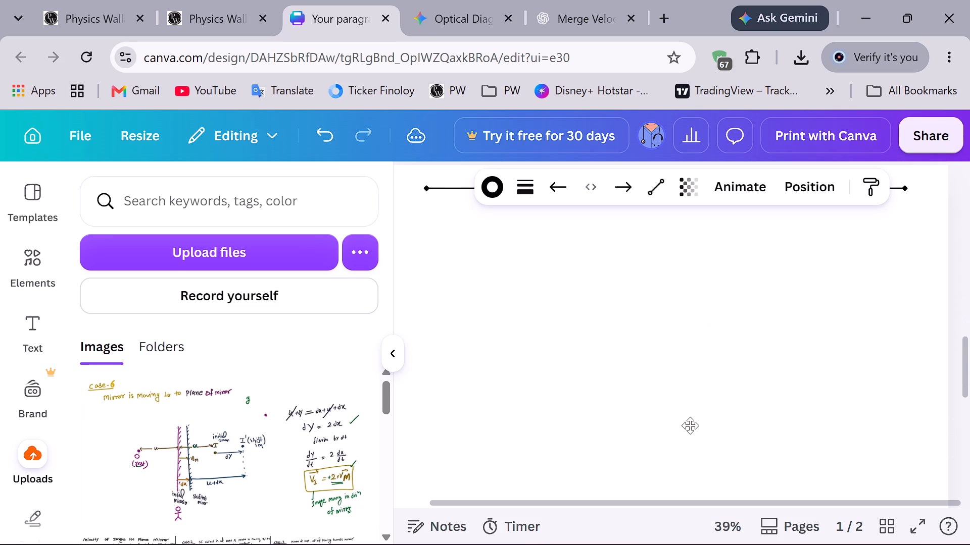
pyautogui.moveTo(690, 425); pyautogui.dragTo(673, 447)
pyautogui.scroll(-6, 675, 447)
pyautogui.scroll(2, 690, 363)
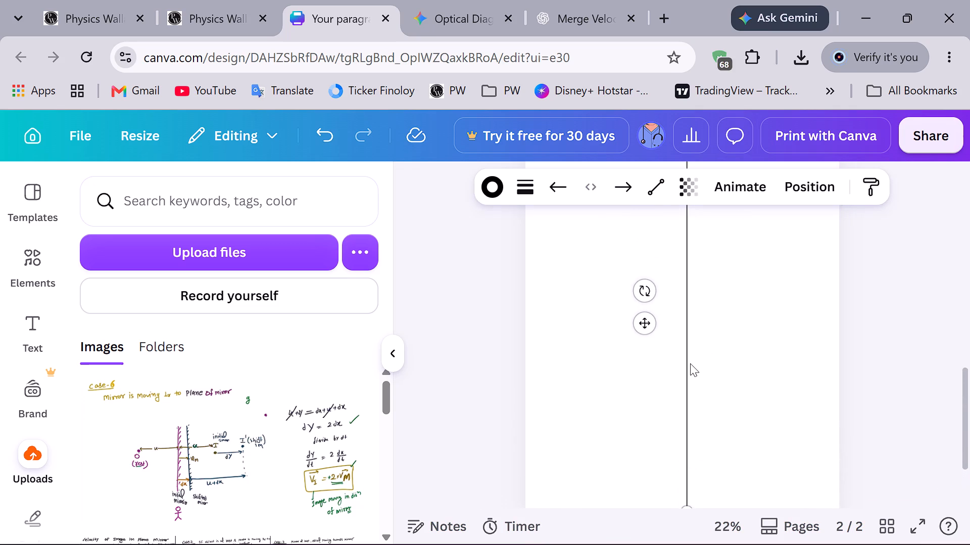
pyautogui.scroll(4, 690, 363)
pyautogui.scroll(-1, 683, 384)
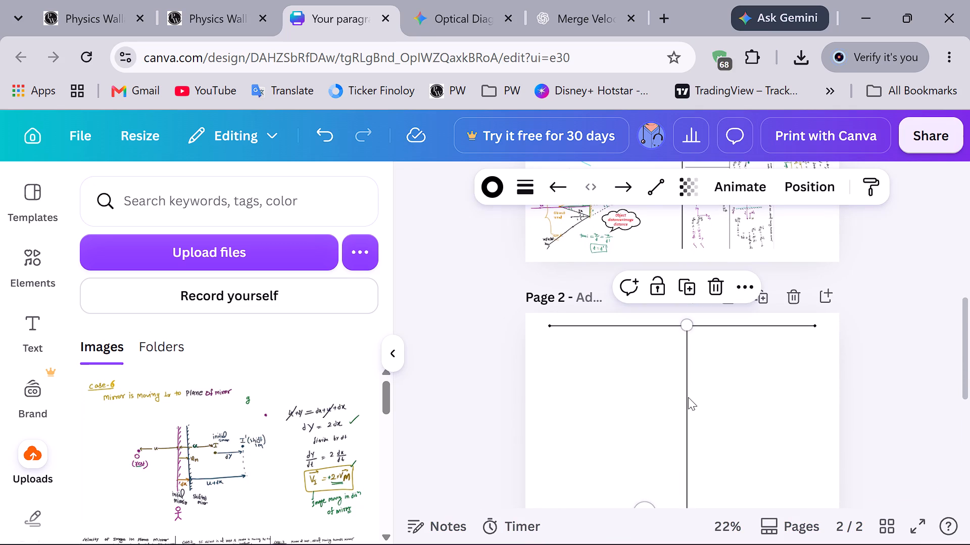
pyautogui.moveTo(688, 397); pyautogui.dragTo(679, 405)
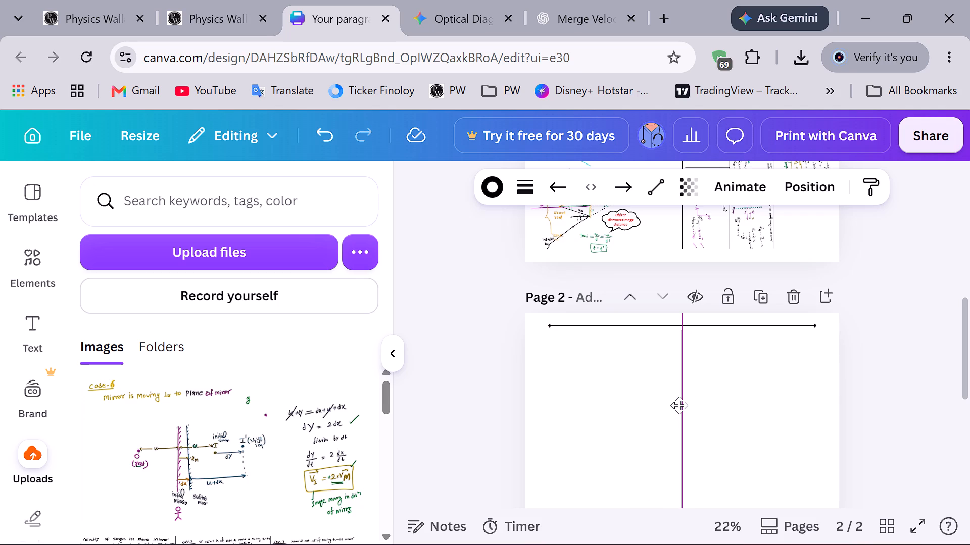
pyautogui.moveTo(679, 405); pyautogui.dragTo(676, 398)
pyautogui.click(720, 399)
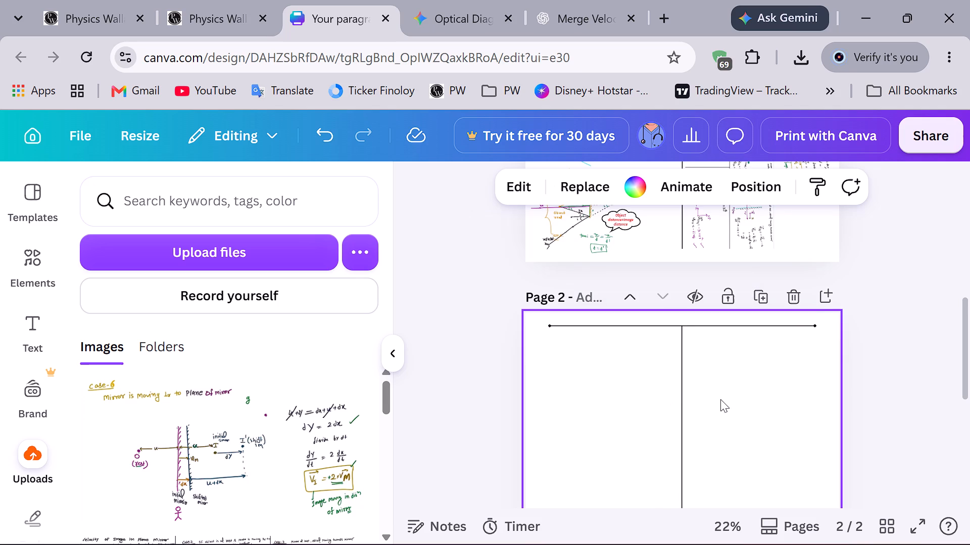
# Look over page 2's divider lines down to the page bottom and compare them with the layout of page 1.
pyautogui.scroll(-7, 737, 396)
pyautogui.scroll(1, 737, 395)
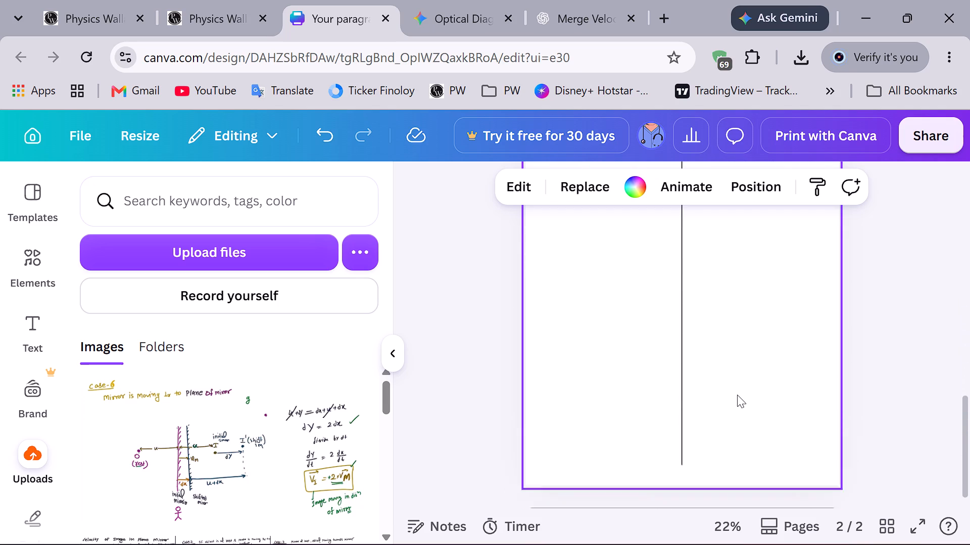
pyautogui.scroll(10, 737, 395)
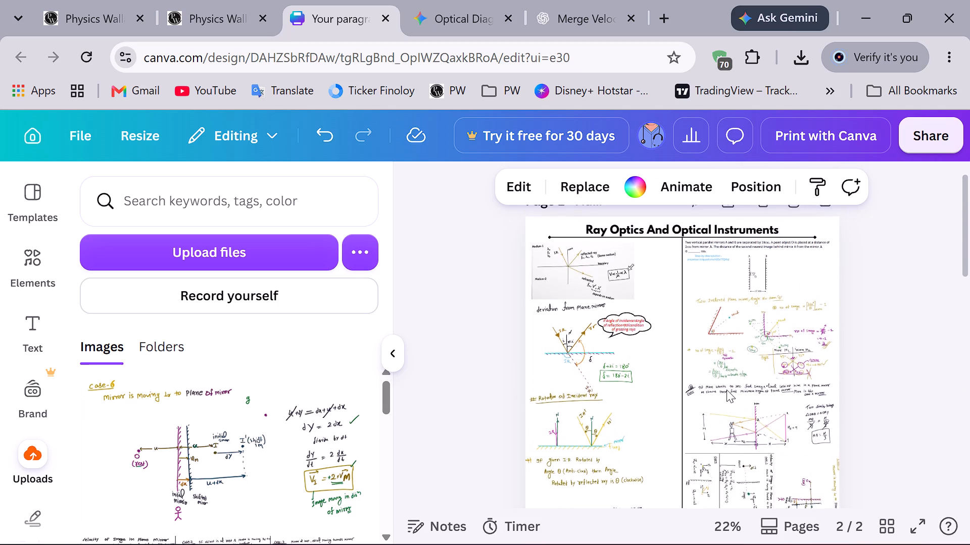
pyautogui.scroll(1, 726, 390)
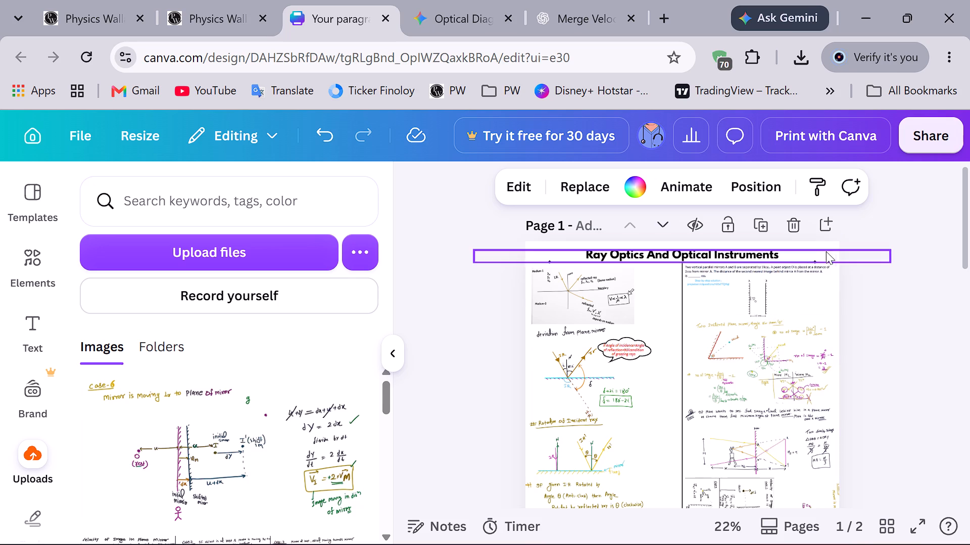
# Add dynamic page numbers to the pages of the design.
pyautogui.click(22, 333)
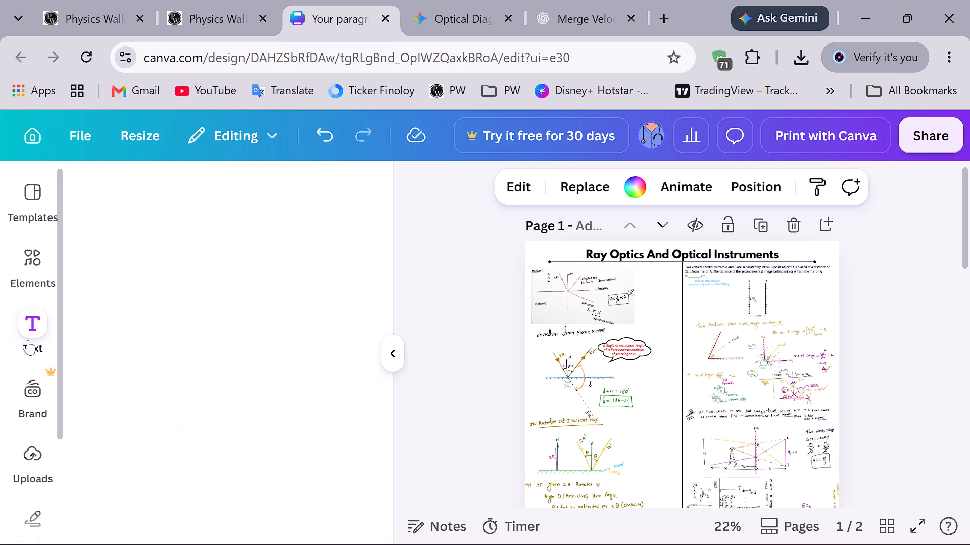
pyautogui.scroll(-1, 180, 371)
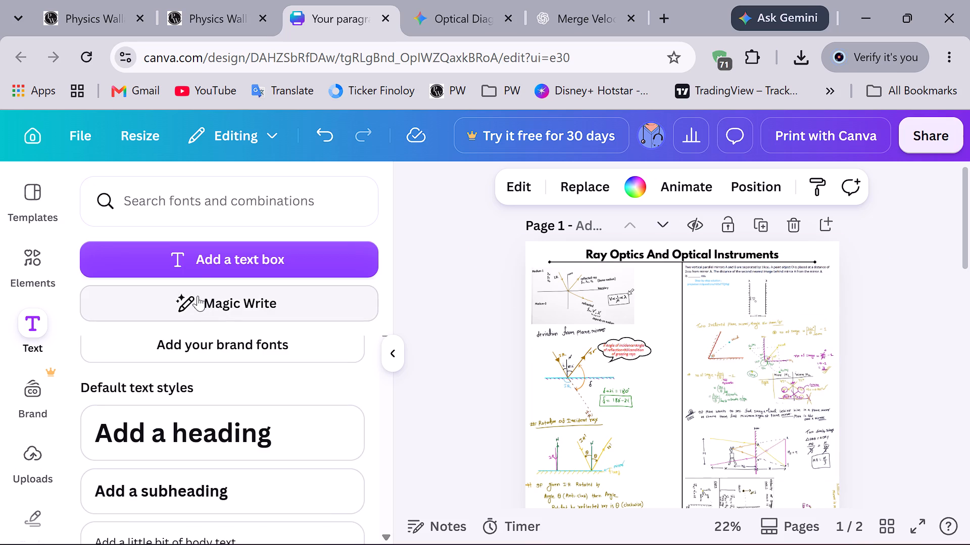
pyautogui.scroll(-4, 258, 406)
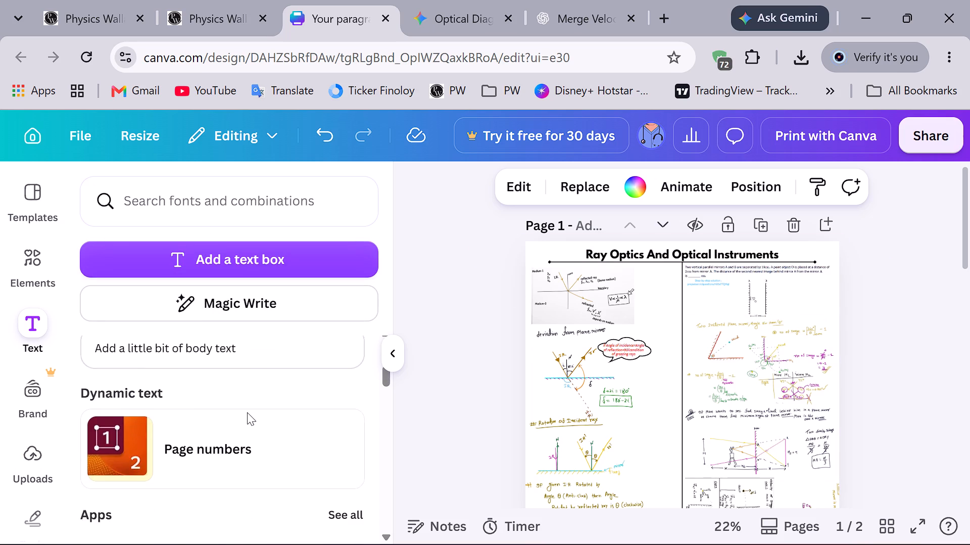
pyautogui.scroll(-2, 247, 412)
pyautogui.scroll(4, 247, 412)
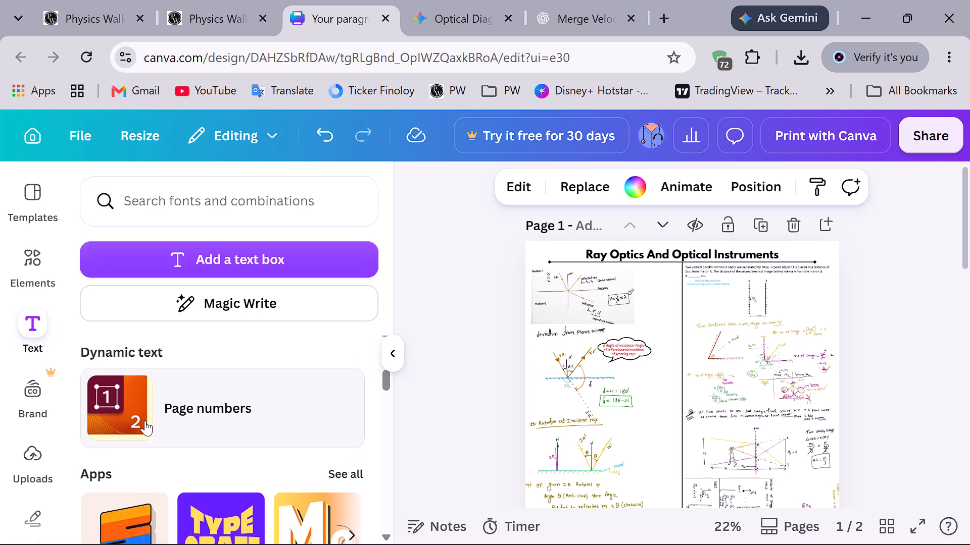
pyautogui.click(127, 415)
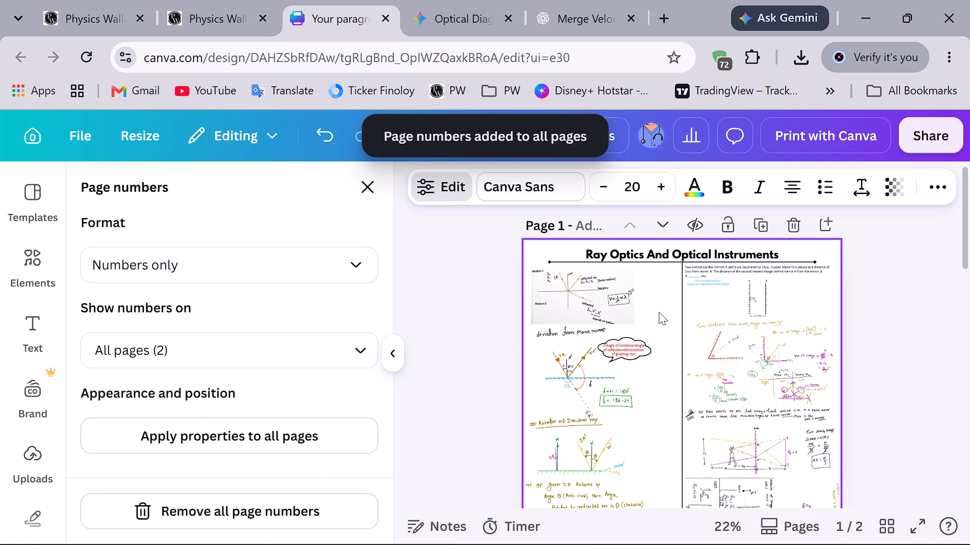
pyautogui.scroll(-5, 688, 307)
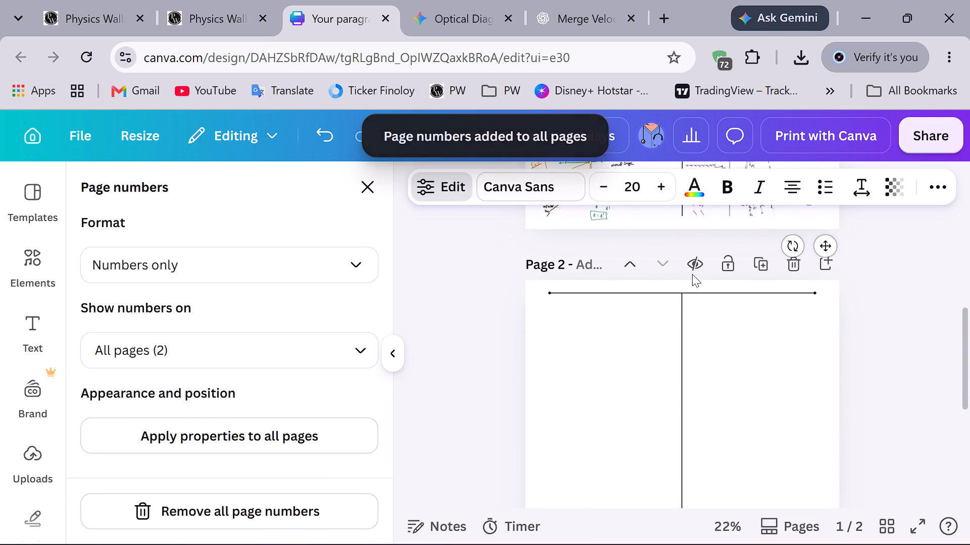
pyautogui.scroll(10, 692, 274)
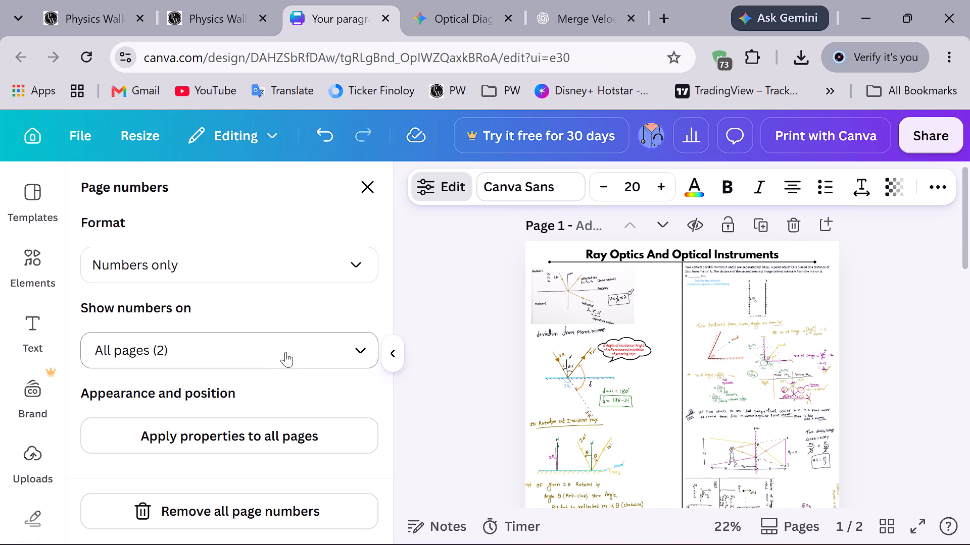
# Keep the page number format as Numbers only and apply the number properties to all pages.
pyautogui.click(285, 269)
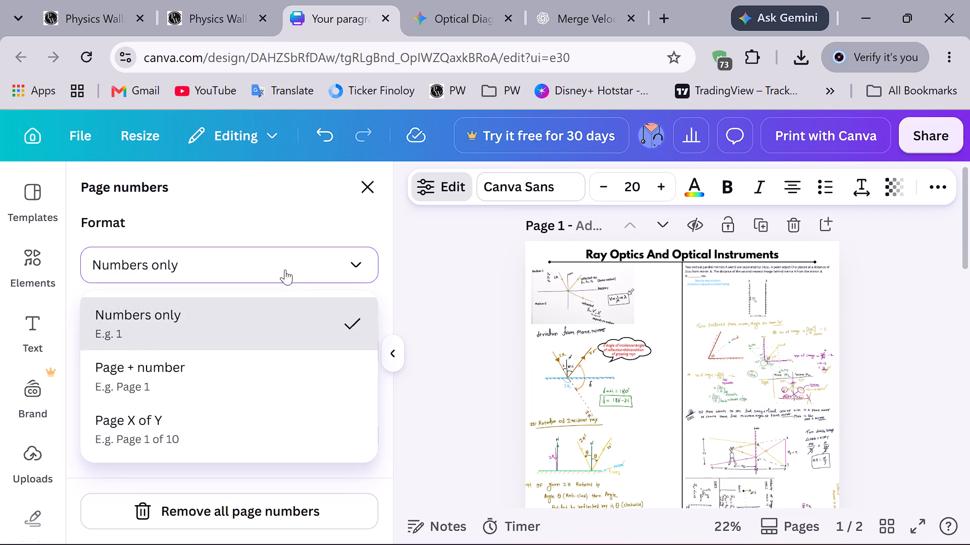
pyautogui.click(285, 269)
pyautogui.scroll(-2, 297, 353)
pyautogui.click(281, 426)
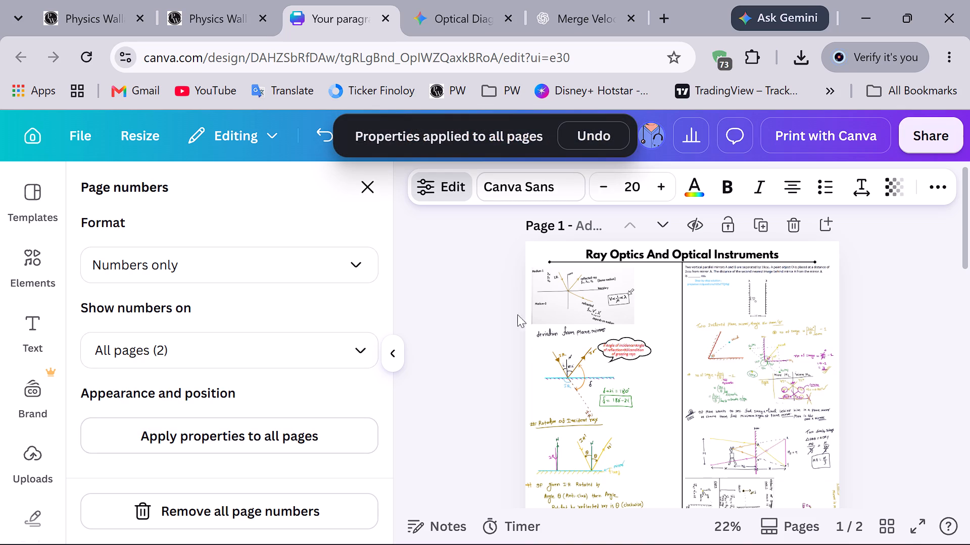
# Check where the page numbers sit at the bottom of pages 1 and 2.
pyautogui.click(482, 295)
pyautogui.scroll(-3, 472, 313)
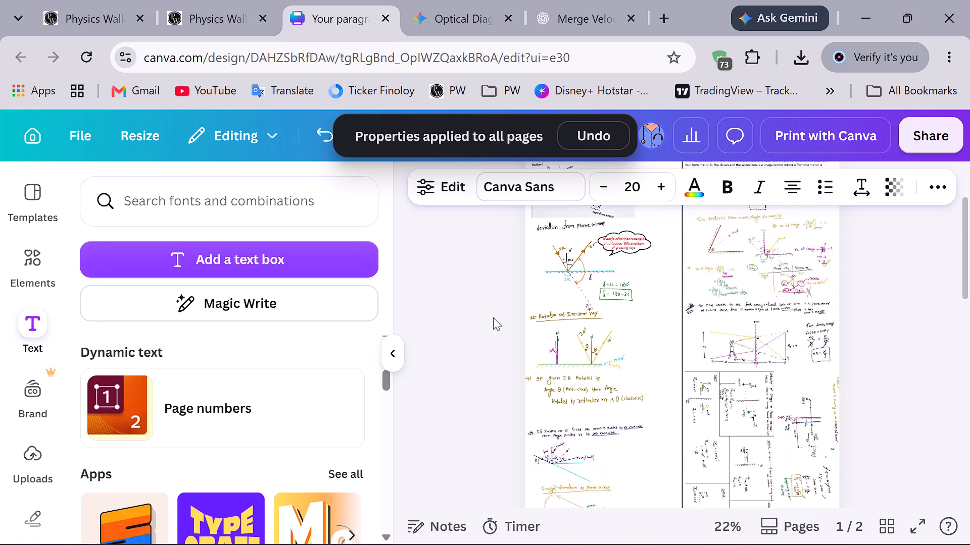
pyautogui.scroll(-5, 493, 317)
pyautogui.scroll(-5, 809, 333)
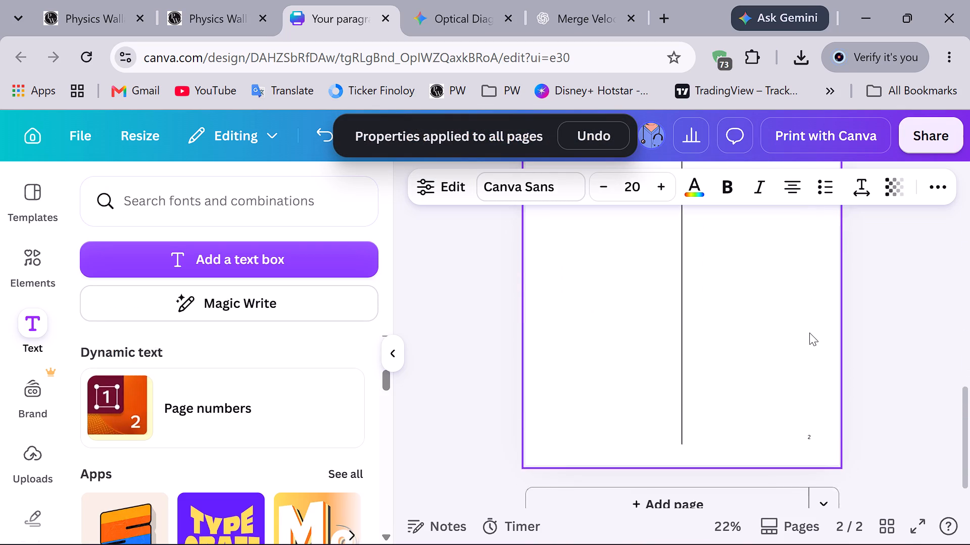
pyautogui.scroll(7, 809, 333)
pyautogui.scroll(-5, 809, 334)
pyautogui.scroll(5, 808, 334)
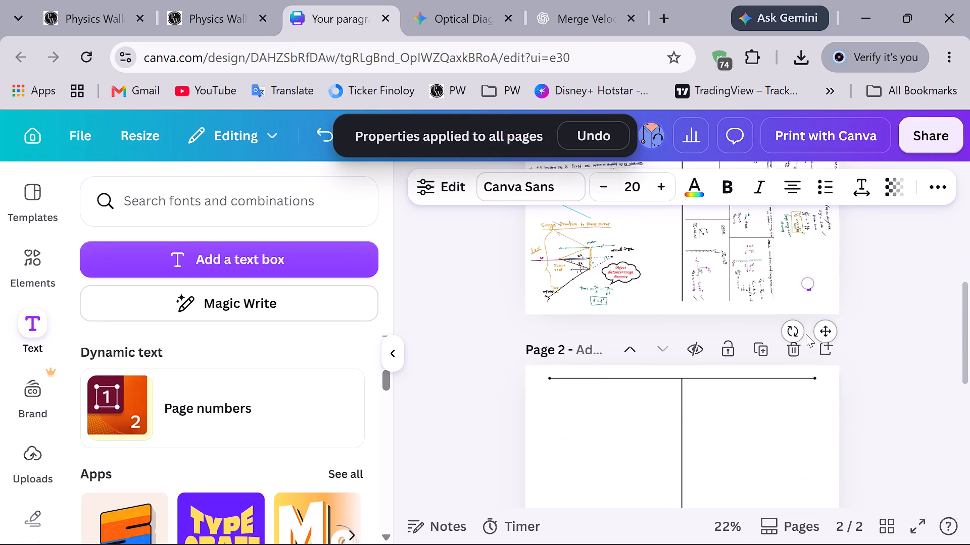
pyautogui.scroll(1, 805, 334)
pyautogui.click(869, 352)
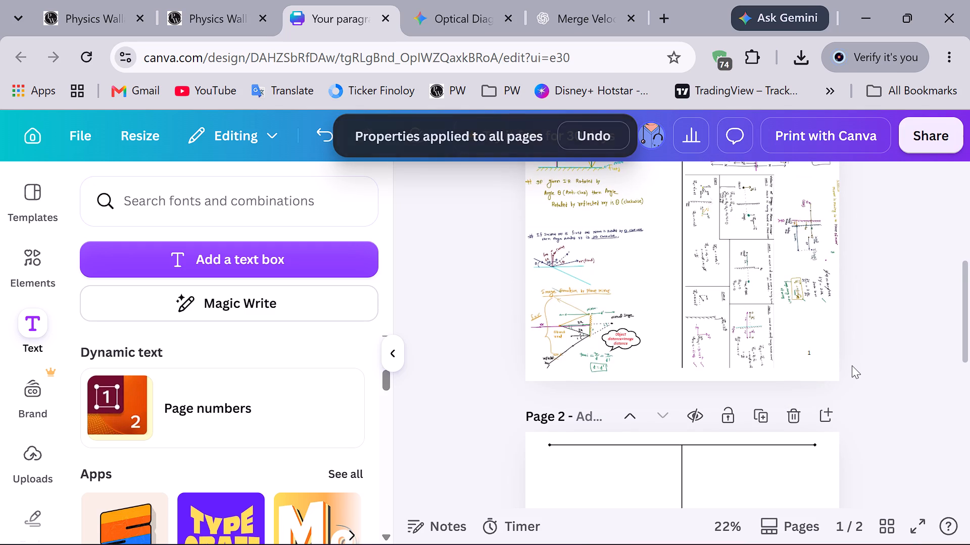
pyautogui.scroll(5, 852, 366)
pyautogui.scroll(-5, 852, 366)
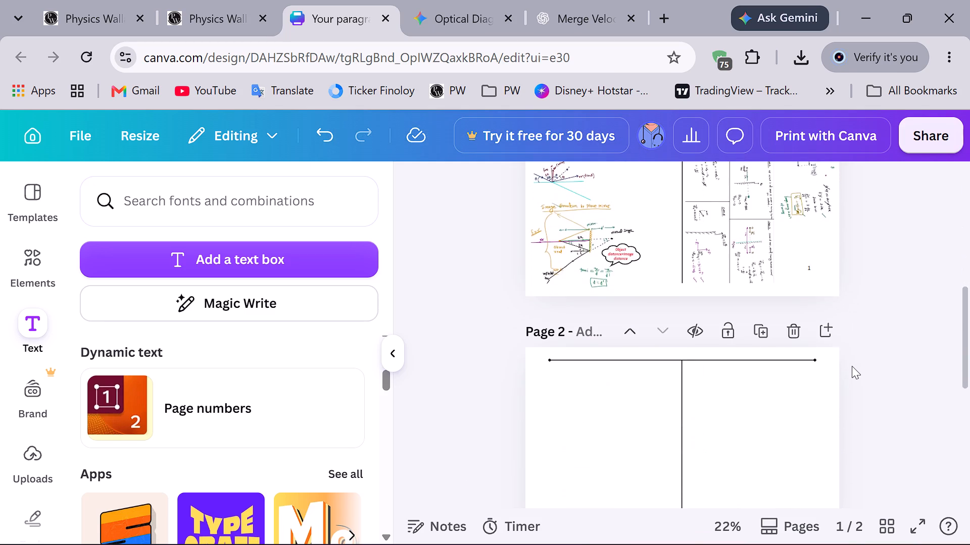
pyautogui.scroll(-5, 852, 366)
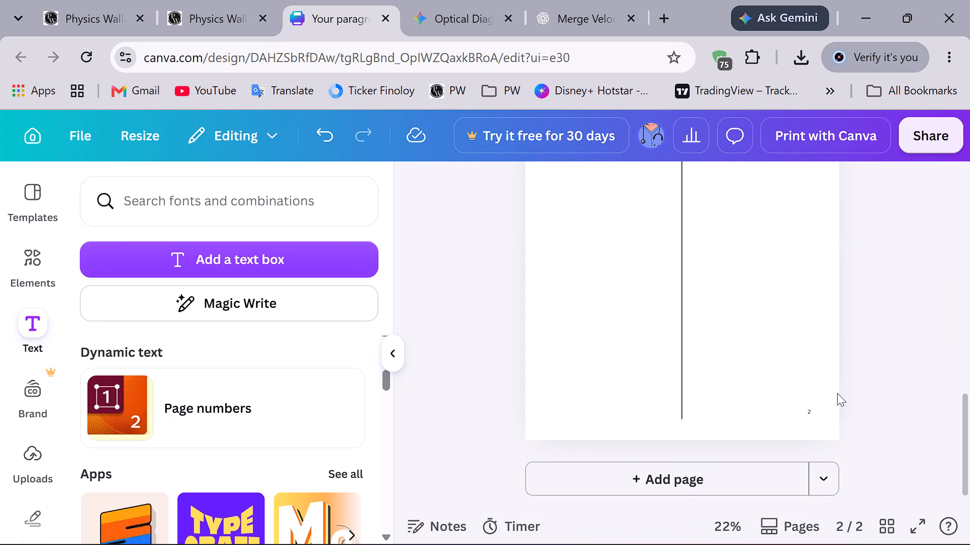
# Move page 2's number from the bottom of the page to its top-right corner, just past the horizontal line's right end.
pyautogui.click(812, 410)
pyautogui.moveTo(808, 408); pyautogui.dragTo(814, 408)
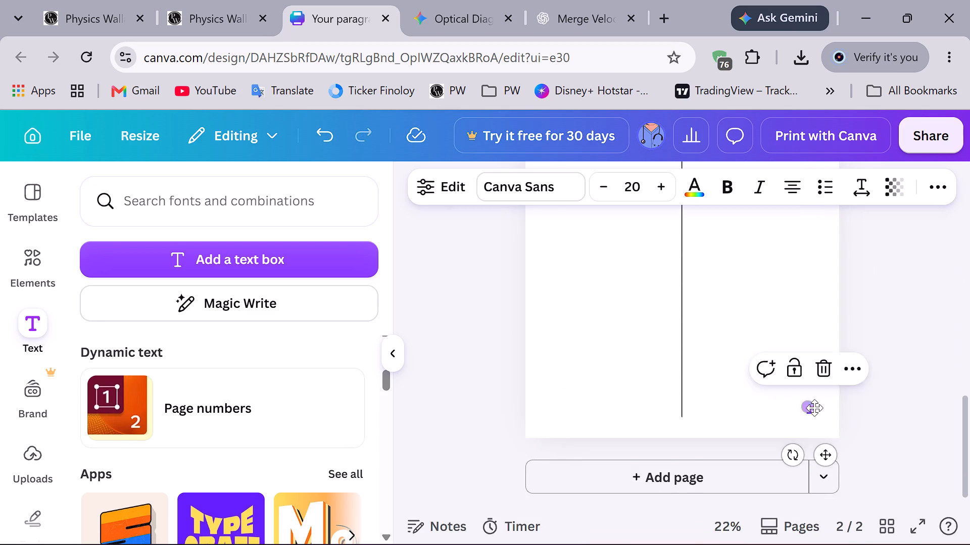
pyautogui.moveTo(814, 408); pyautogui.dragTo(817, 375)
pyautogui.scroll(5, 810, 385)
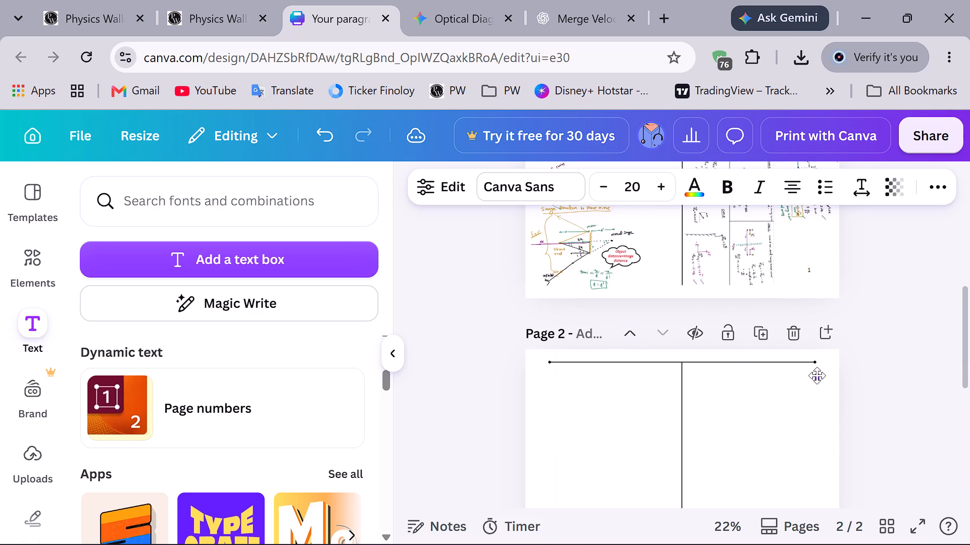
pyautogui.moveTo(817, 375); pyautogui.dragTo(830, 352)
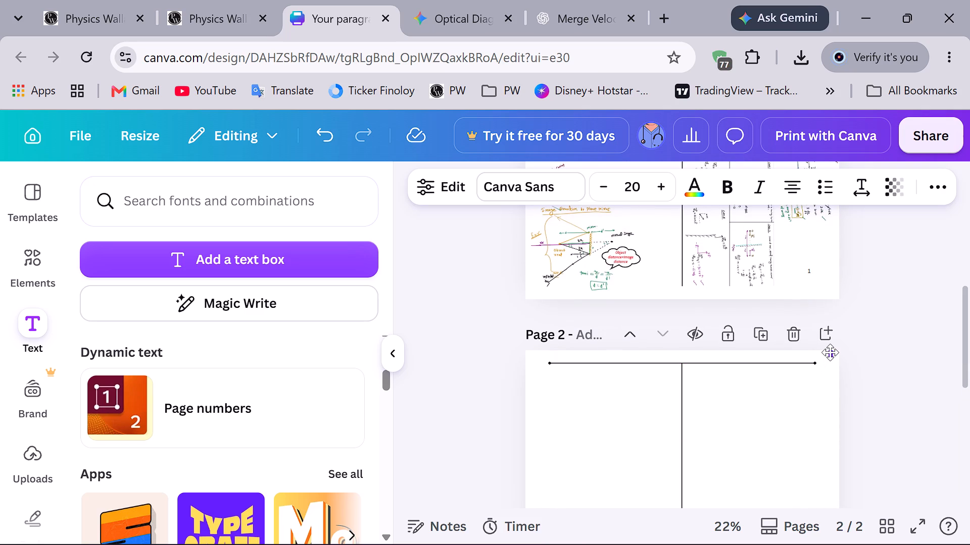
pyautogui.moveTo(830, 352); pyautogui.dragTo(826, 358)
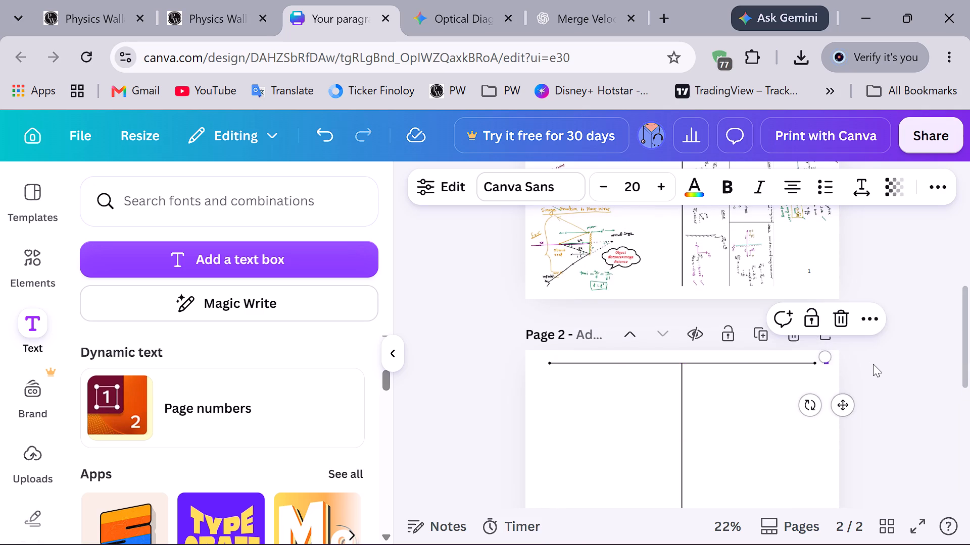
pyautogui.click(873, 364)
# Move page 1's number from the bottom of the page to its top-right corner, beside the title.
pyautogui.scroll(1, 873, 364)
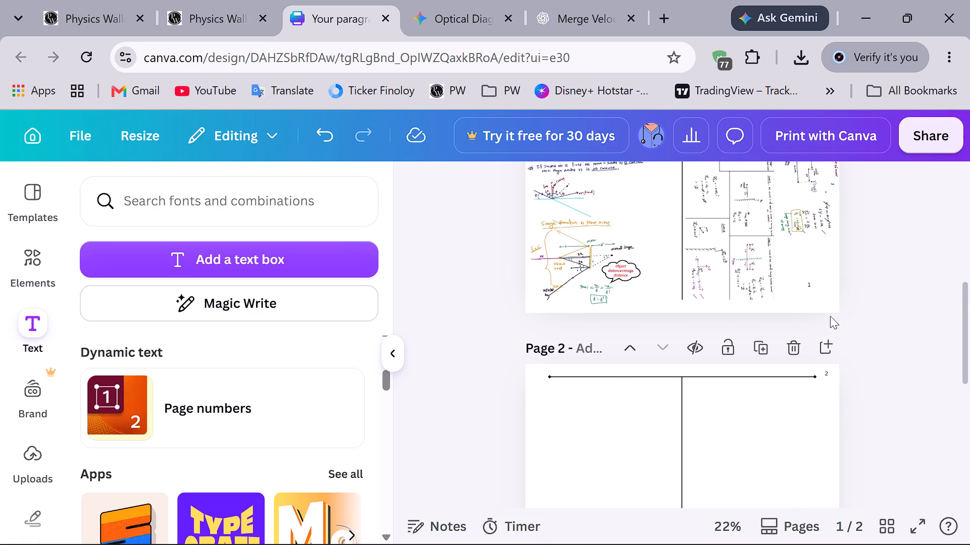
pyautogui.scroll(1, 830, 316)
pyautogui.moveTo(808, 284); pyautogui.dragTo(813, 271)
pyautogui.scroll(4, 813, 279)
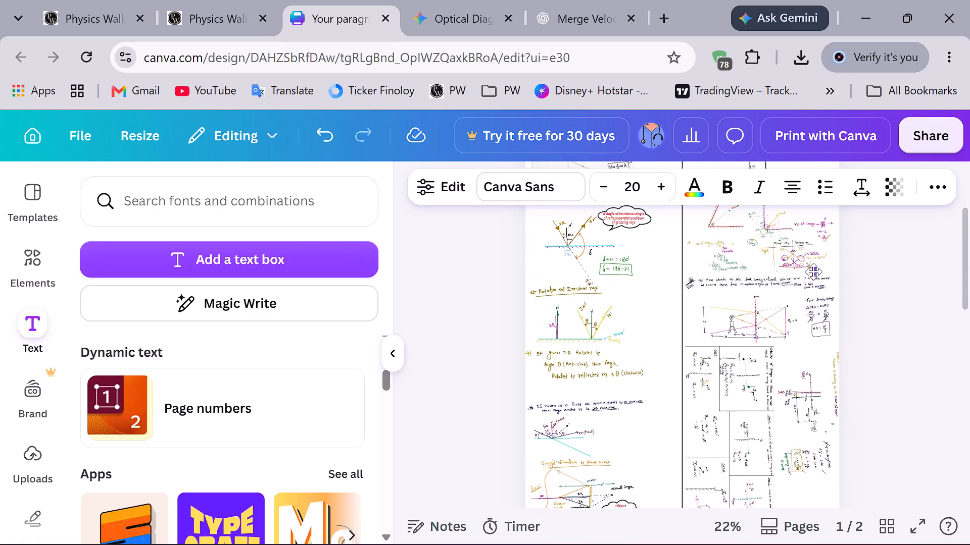
pyautogui.moveTo(813, 271); pyautogui.dragTo(828, 250)
pyautogui.scroll(2, 813, 271)
pyautogui.click(894, 354)
# Add a new blank page after page 2.
pyautogui.scroll(-1, 886, 350)
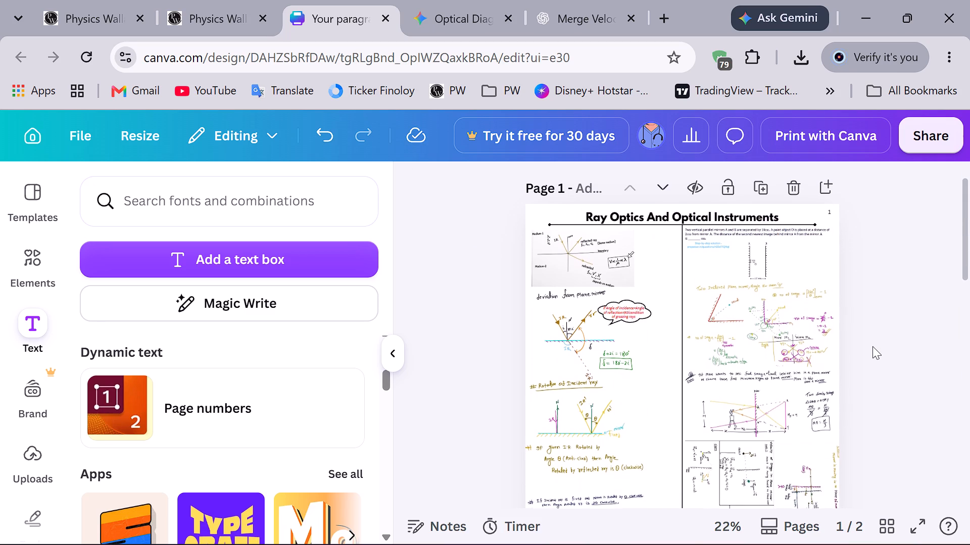
pyautogui.scroll(-8, 871, 346)
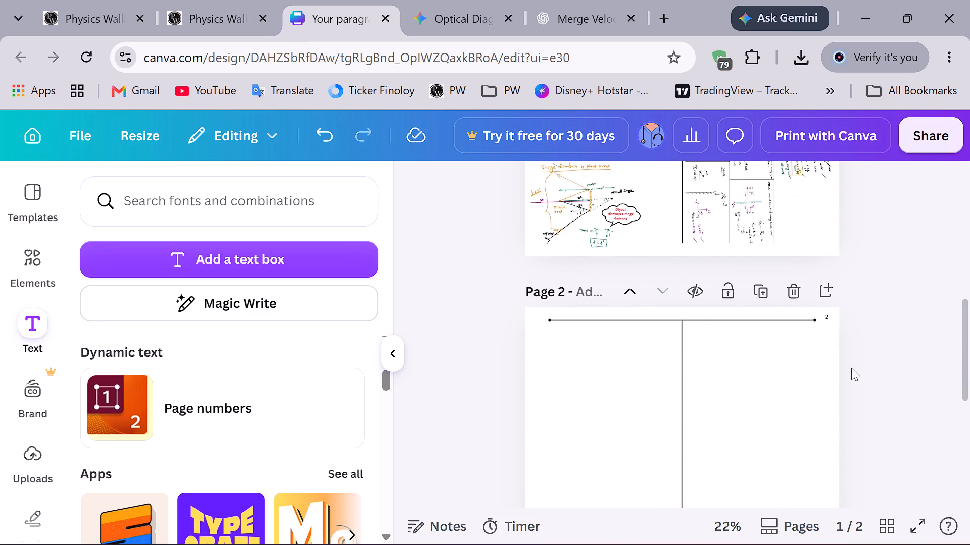
pyautogui.scroll(-4, 851, 368)
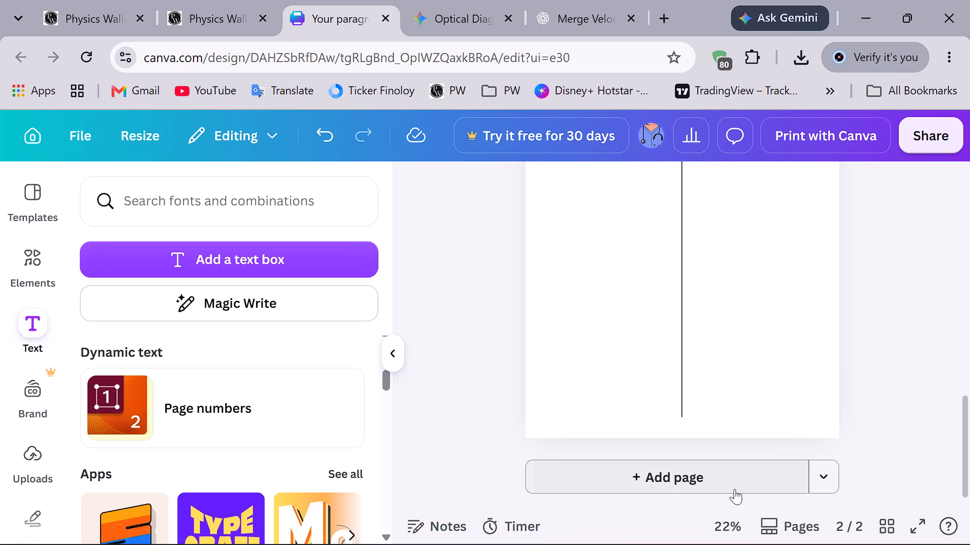
pyautogui.click(734, 489)
# Move page 3's number from the bottom of the page to its top-right corner.
pyautogui.scroll(-4, 804, 448)
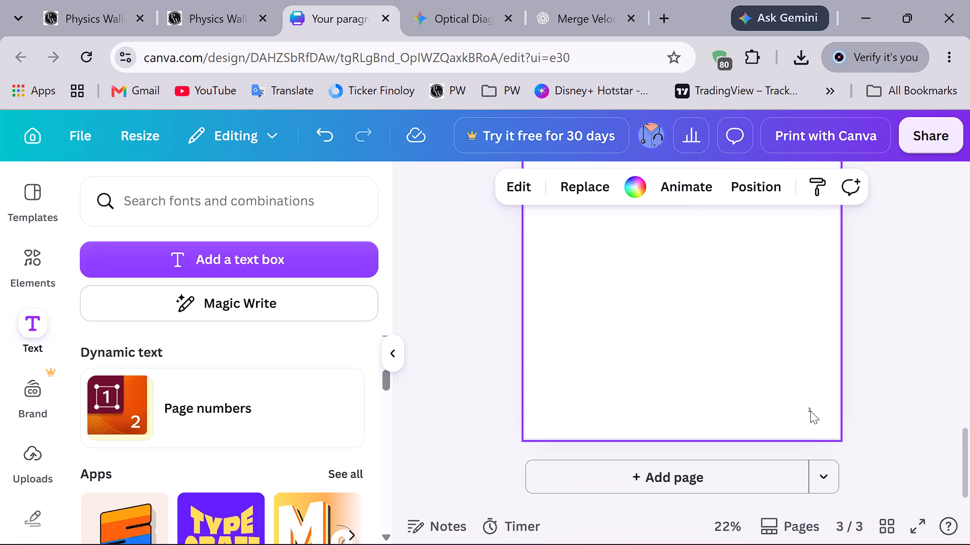
pyautogui.moveTo(809, 411); pyautogui.dragTo(808, 404)
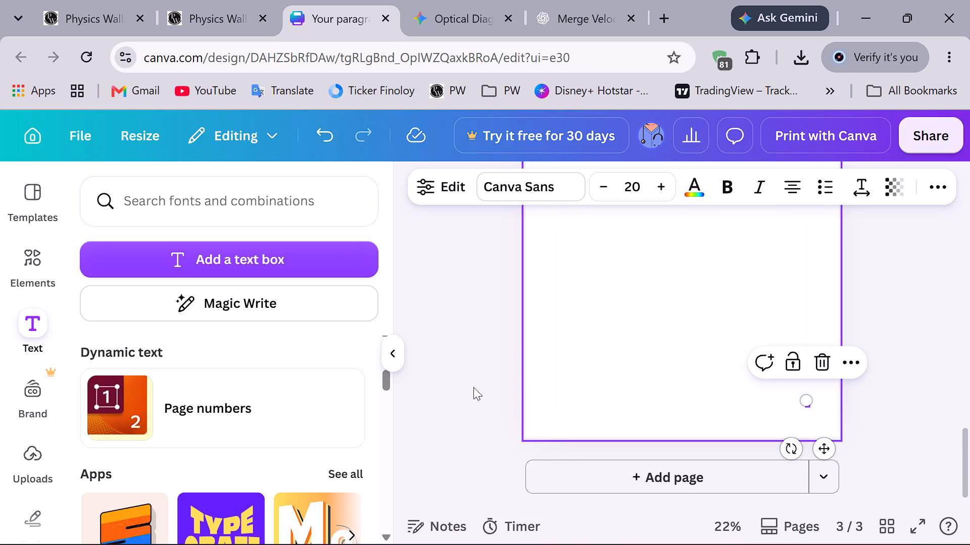
pyautogui.rightClick(288, 412)
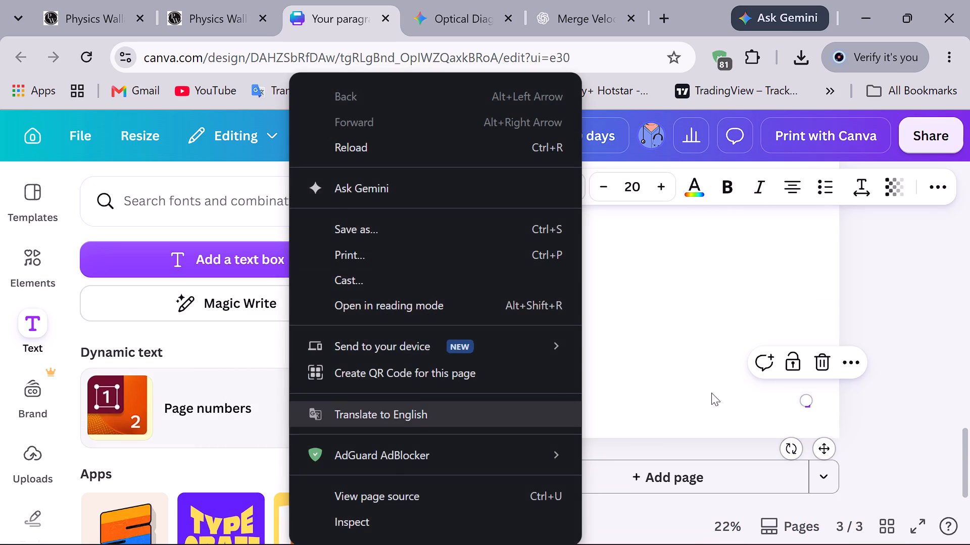
pyautogui.click(829, 391)
pyautogui.click(805, 400)
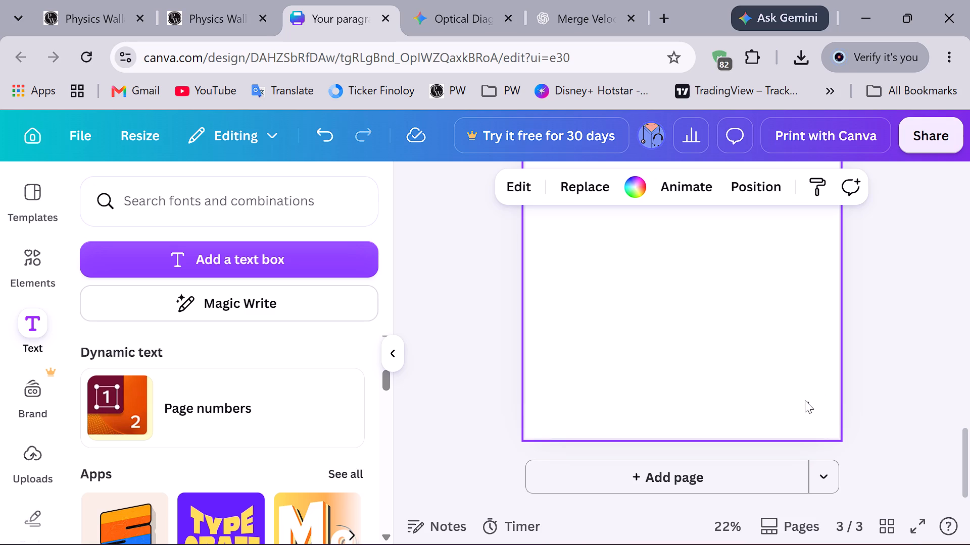
pyautogui.moveTo(807, 401); pyautogui.dragTo(808, 369)
pyautogui.scroll(7, 808, 389)
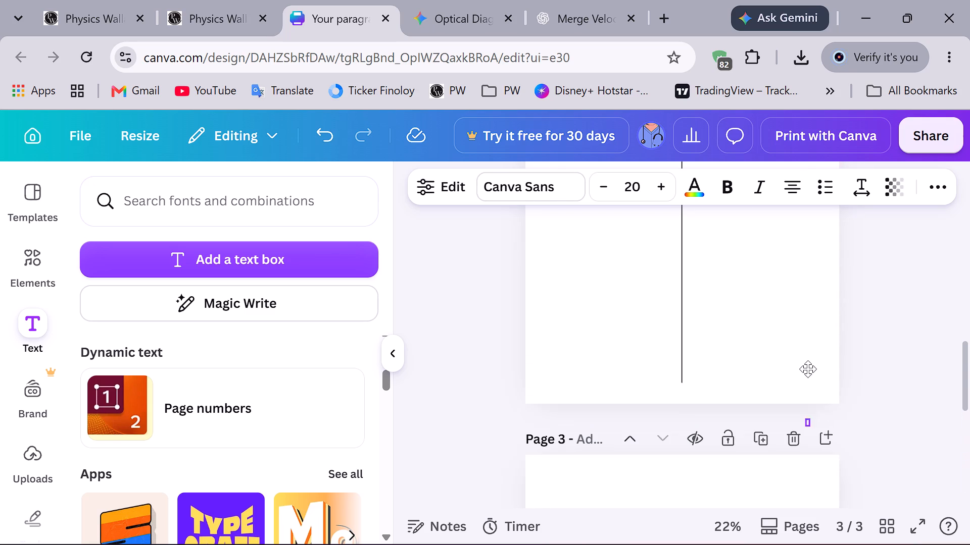
pyautogui.moveTo(808, 369); pyautogui.dragTo(822, 418)
pyautogui.scroll(-1, 811, 389)
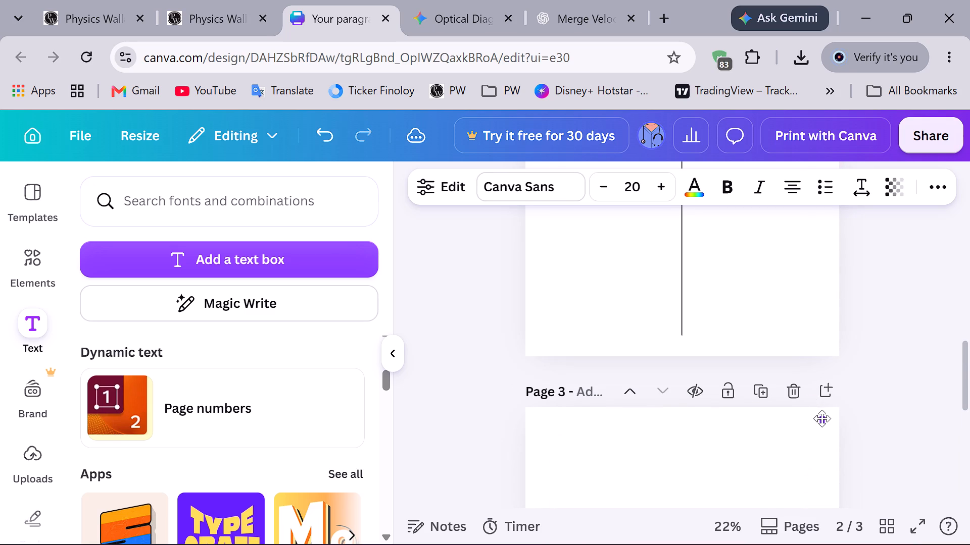
pyautogui.moveTo(822, 418); pyautogui.dragTo(826, 421)
pyautogui.click(865, 425)
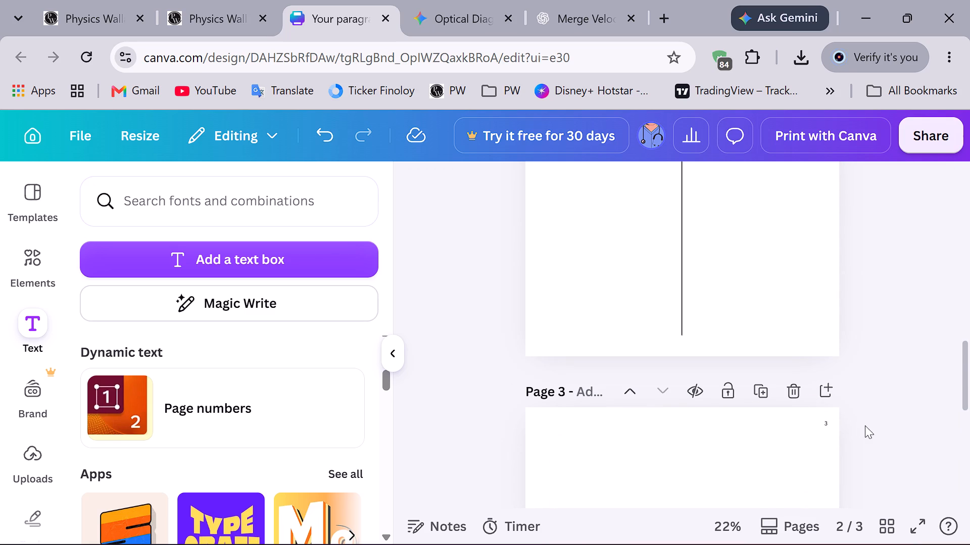
# Compare page 3's number with page 2's and nudge it slightly within the top-right corner of page 3.
pyautogui.scroll(5, 842, 408)
pyautogui.scroll(-2, 842, 407)
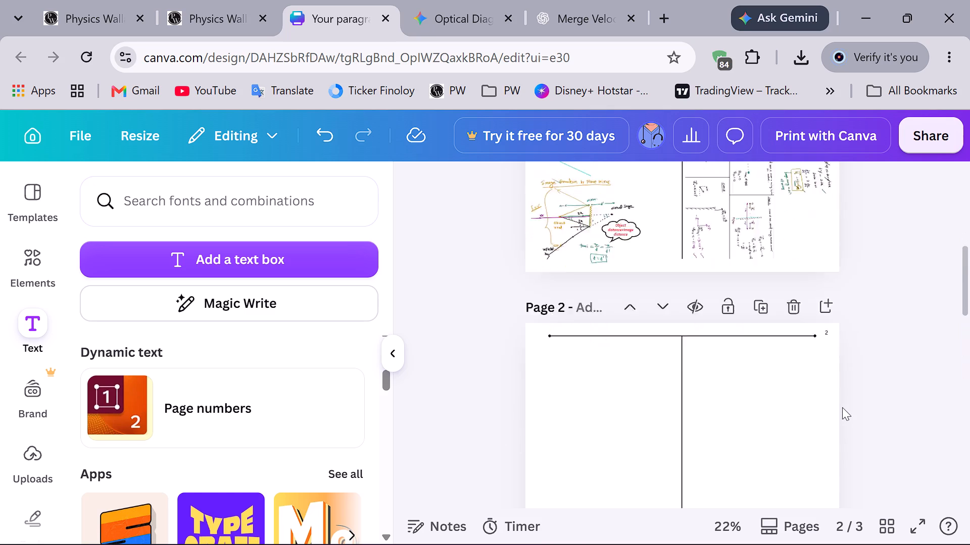
pyautogui.scroll(-2, 842, 407)
pyautogui.scroll(4, 842, 406)
pyautogui.scroll(-1, 826, 309)
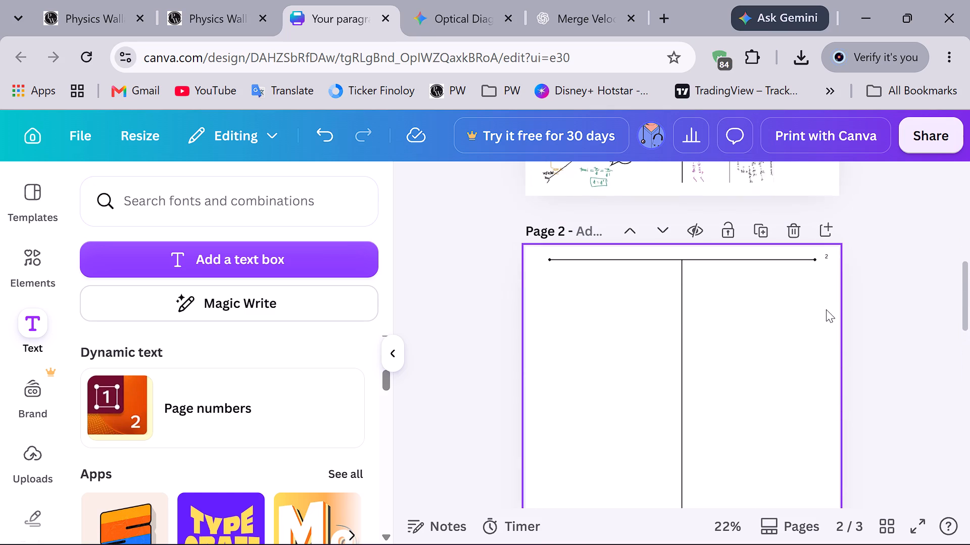
pyautogui.scroll(-4, 826, 309)
pyautogui.moveTo(825, 437); pyautogui.dragTo(822, 431)
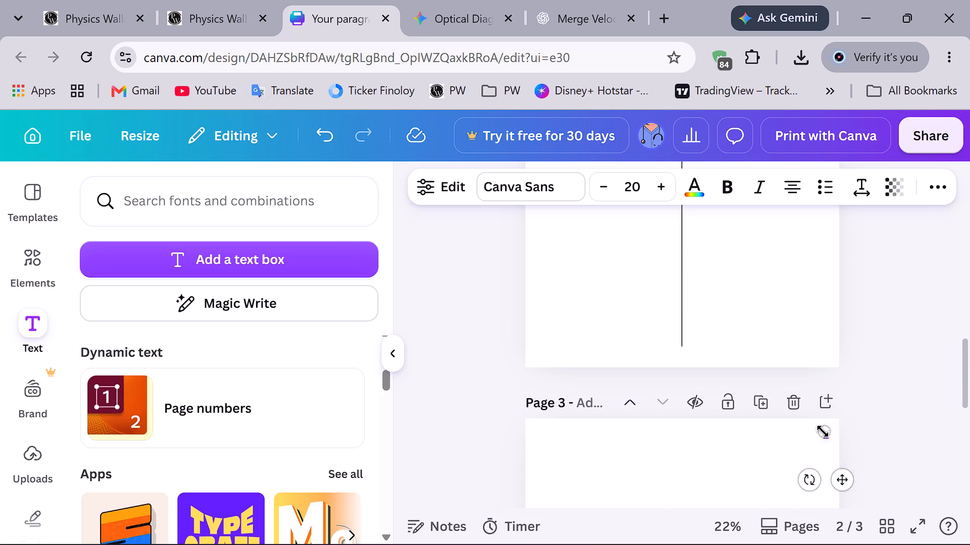
pyautogui.moveTo(822, 431); pyautogui.dragTo(820, 429)
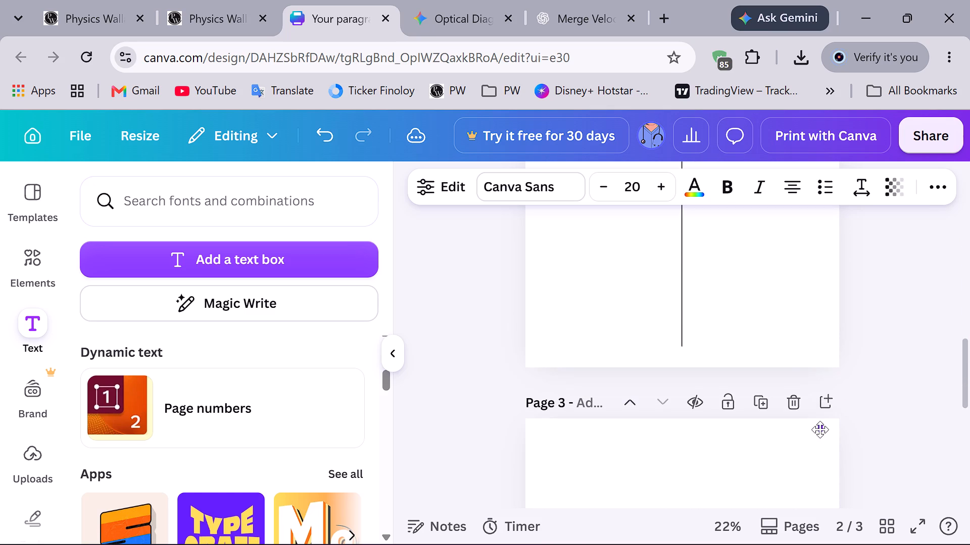
pyautogui.moveTo(820, 429); pyautogui.dragTo(821, 430)
pyautogui.click(851, 429)
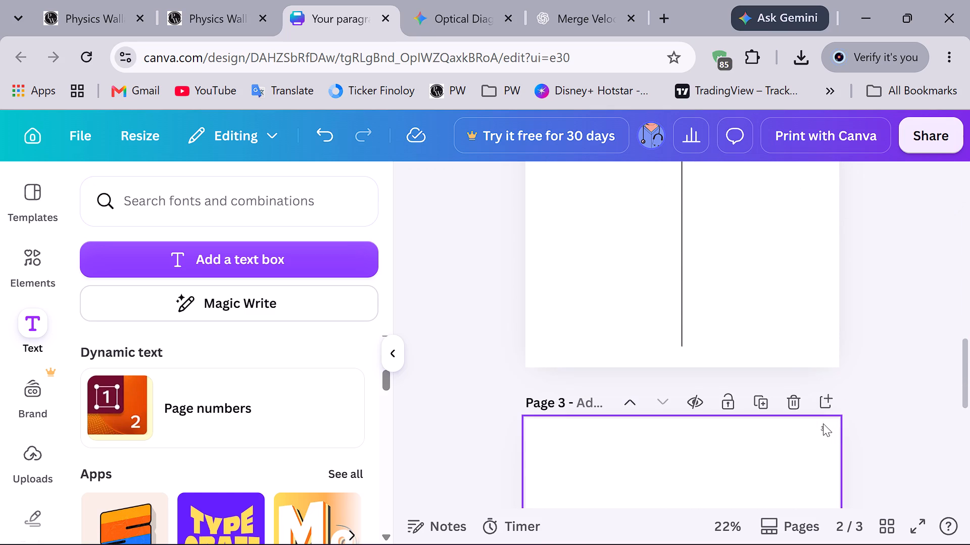
# Look over pages 1 and 2, checking the number placement and the notes laid out so far.
pyautogui.click(819, 425)
pyautogui.scroll(5, 823, 413)
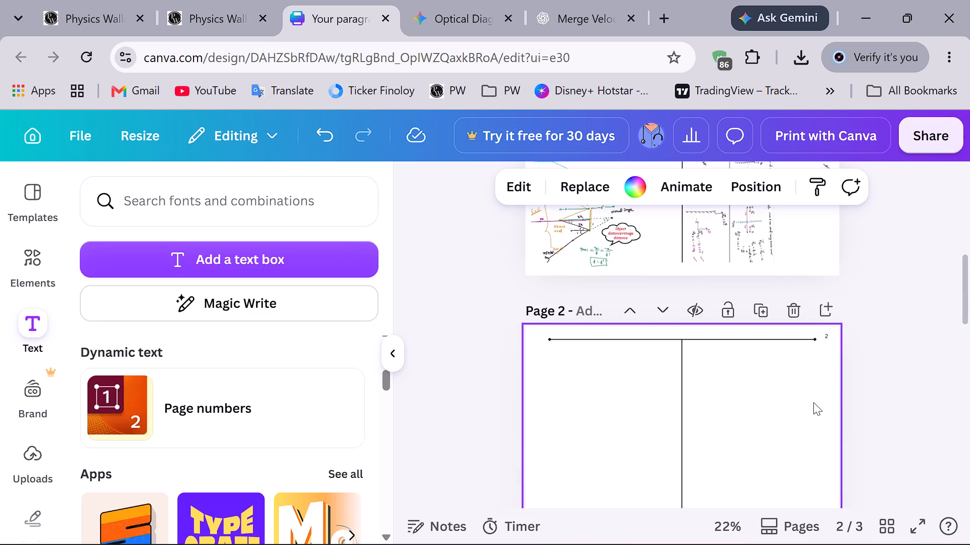
pyautogui.scroll(1, 813, 402)
pyautogui.scroll(4, 880, 379)
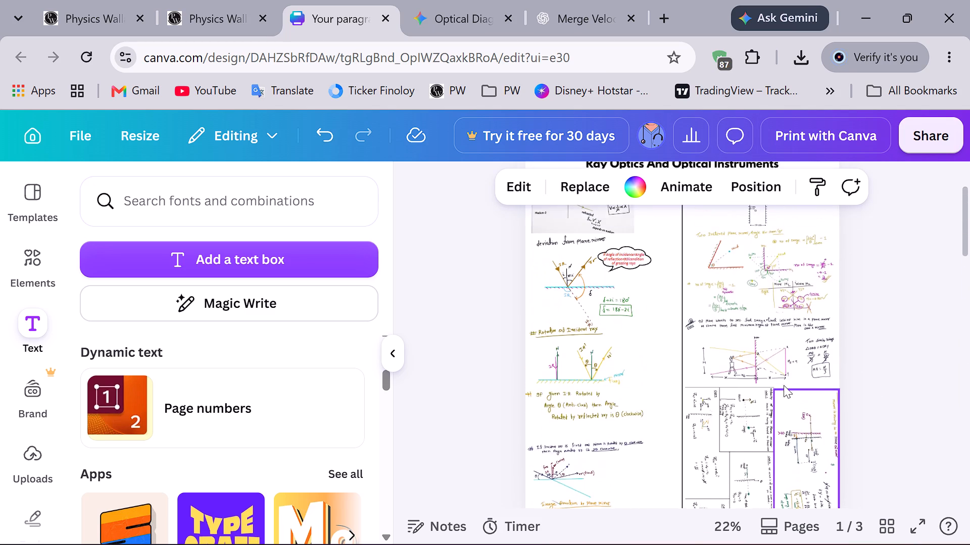
pyautogui.scroll(4, 866, 355)
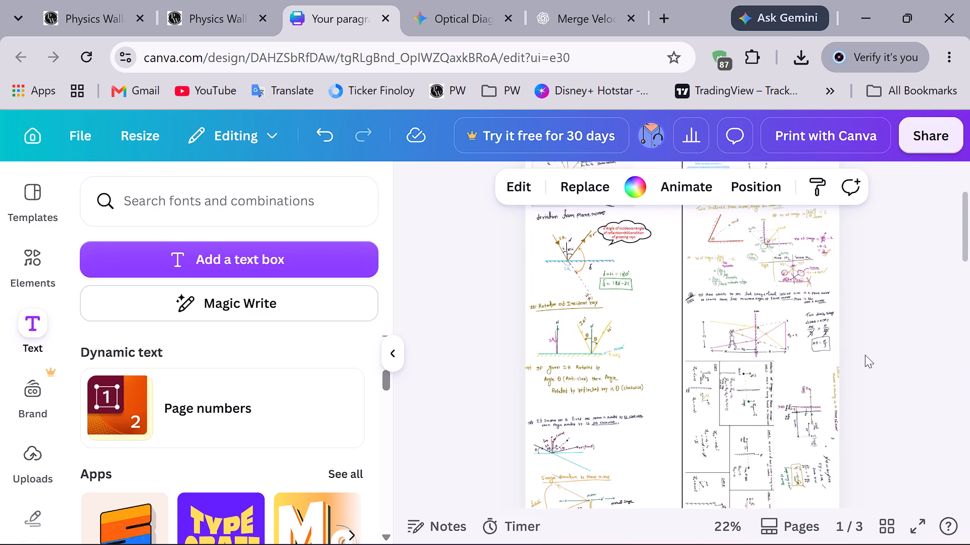
pyautogui.scroll(1, 865, 355)
pyautogui.scroll(-7, 864, 355)
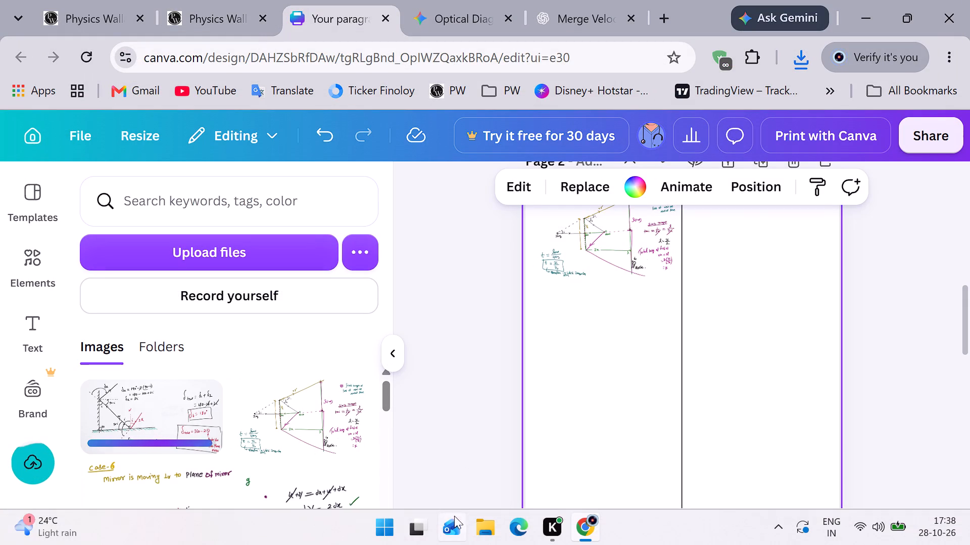
# In File Explorer, delete the three Gemini_Generated_Image PNG files from the Downloads folder and close the window.
pyautogui.click(473, 524)
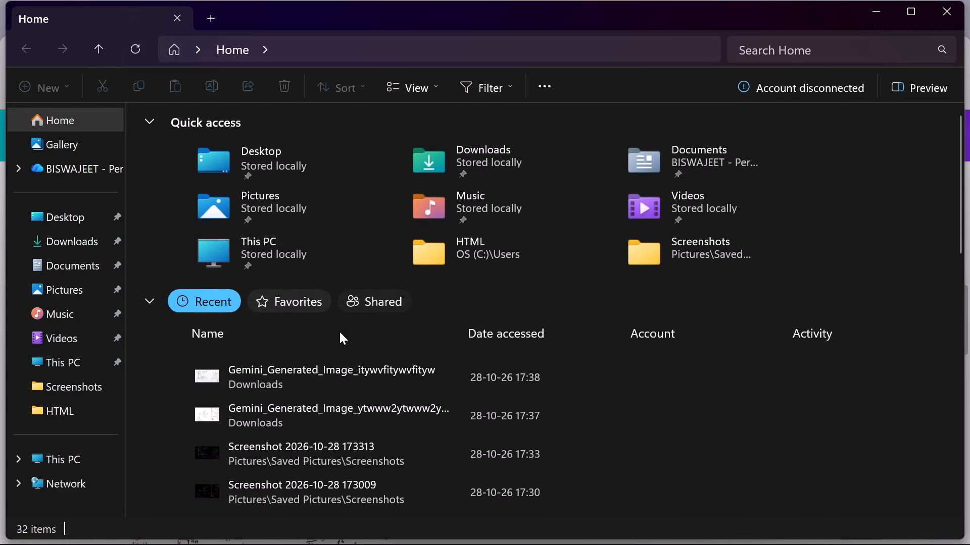
pyautogui.scroll(-1, 352, 375)
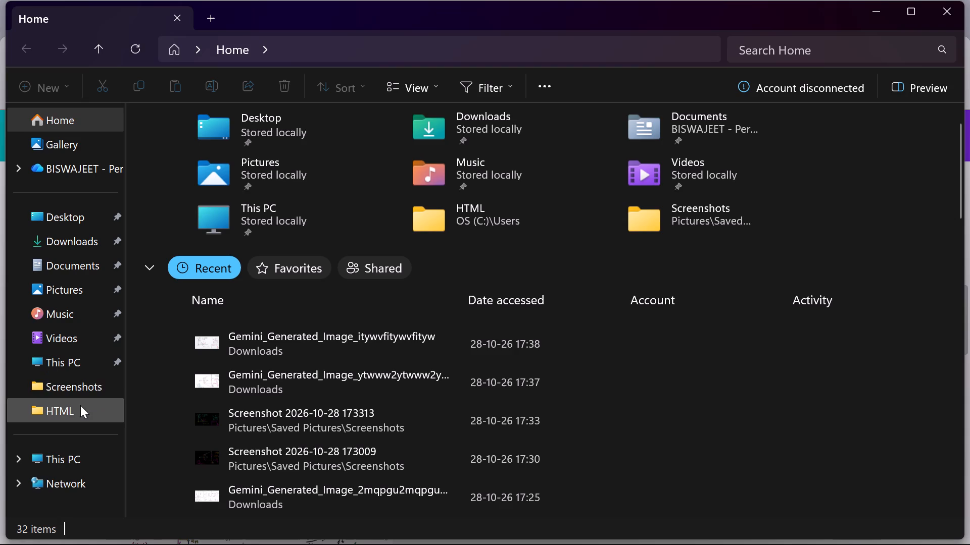
pyautogui.click(74, 388)
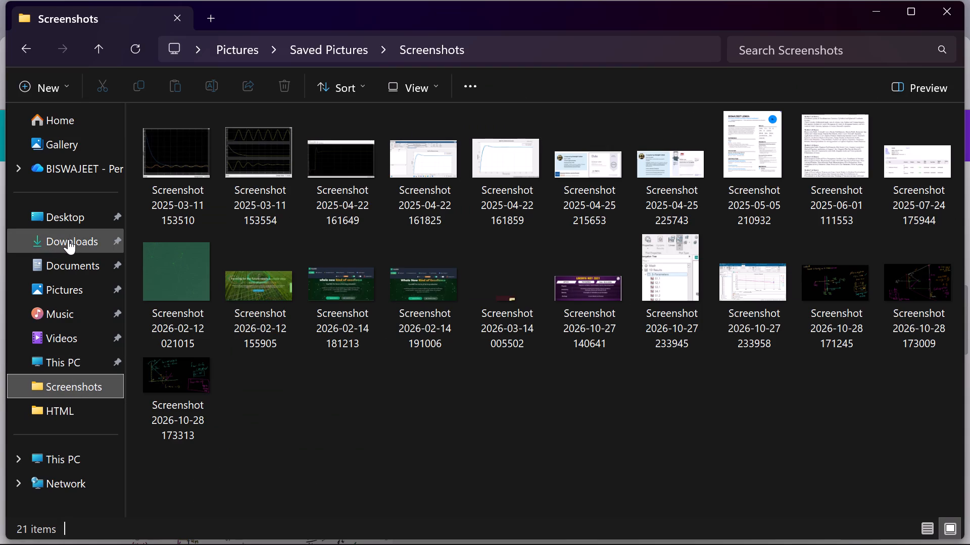
pyautogui.click(69, 239)
pyautogui.click(192, 170)
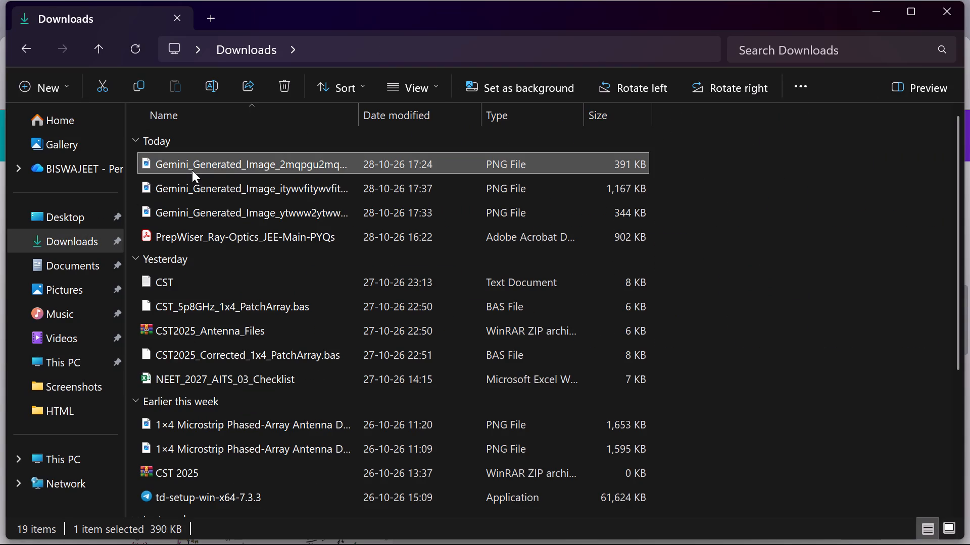
pyautogui.keyDown('shift'); pyautogui.click(213, 212); pyautogui.keyUp('shift')
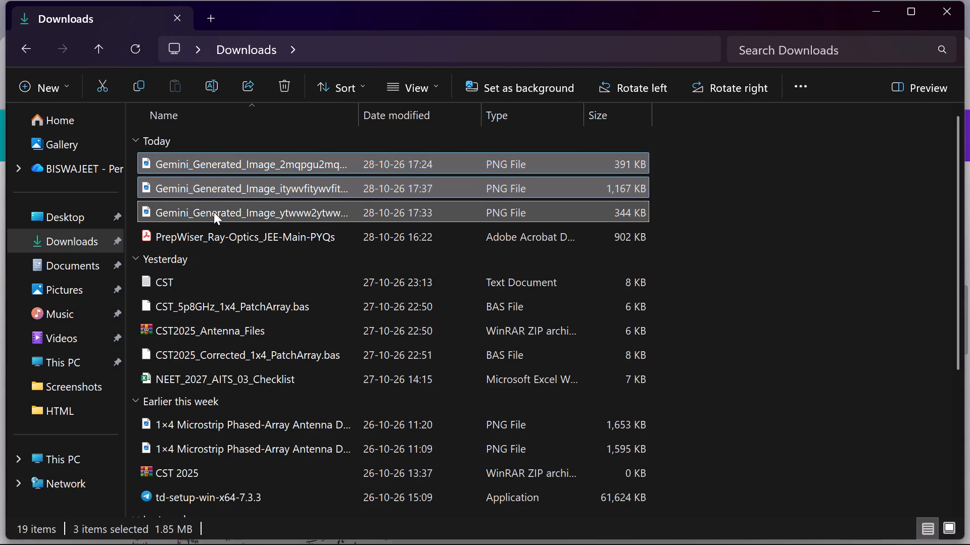
pyautogui.hotkey('ctrl', 'd')
pyautogui.click(938, 9)
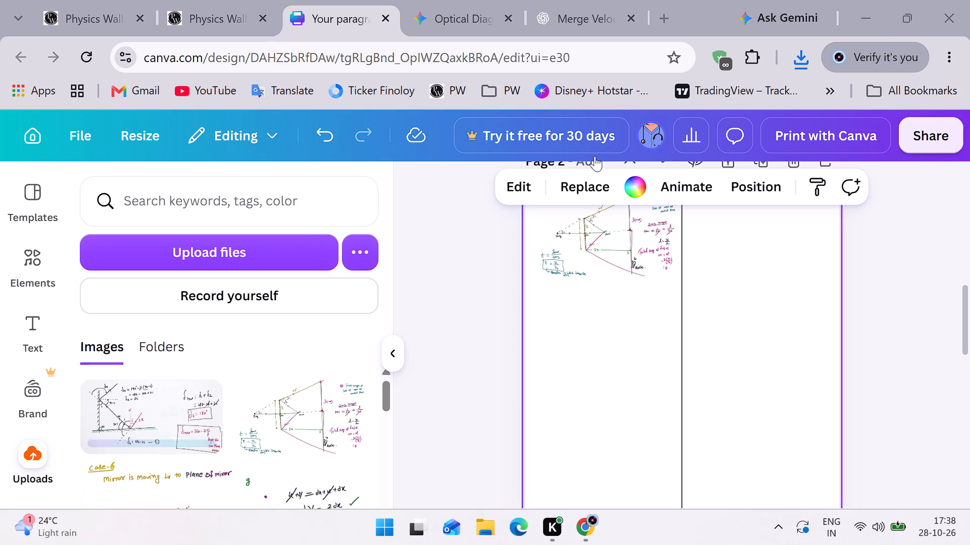
# Place the two-mirror deviation image directly below the ray diagram in page 2's left column, scaled down to fit the column width.
pyautogui.click(157, 401)
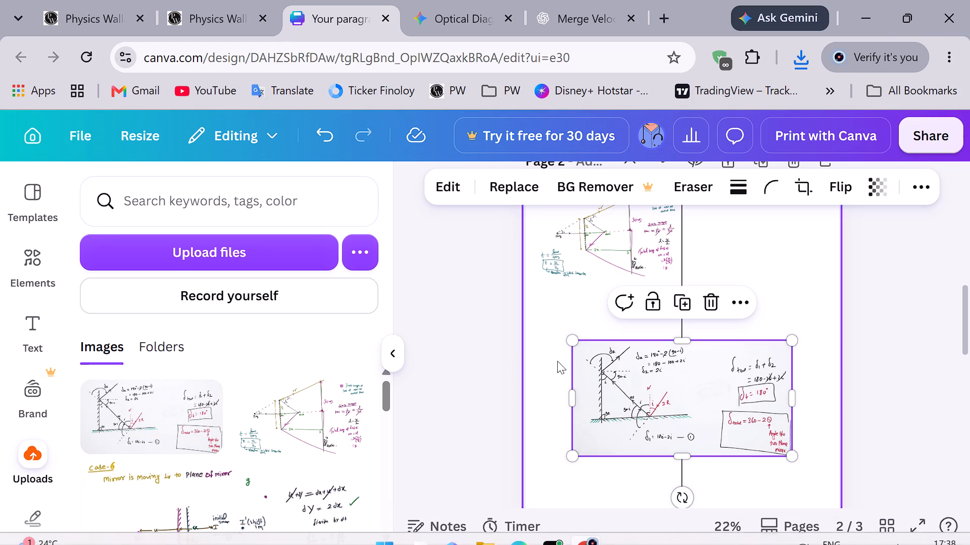
pyautogui.moveTo(607, 380); pyautogui.dragTo(569, 321)
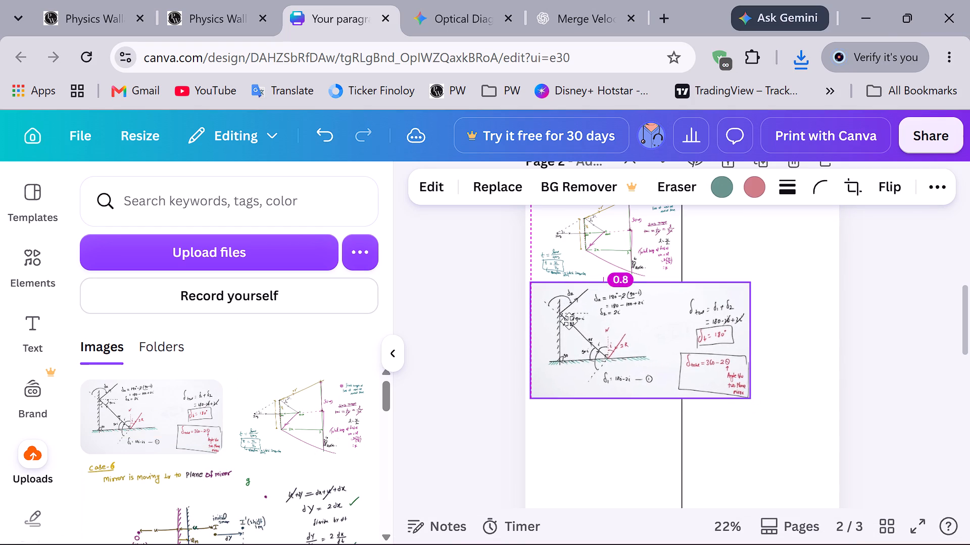
pyautogui.moveTo(569, 321); pyautogui.dragTo(568, 321)
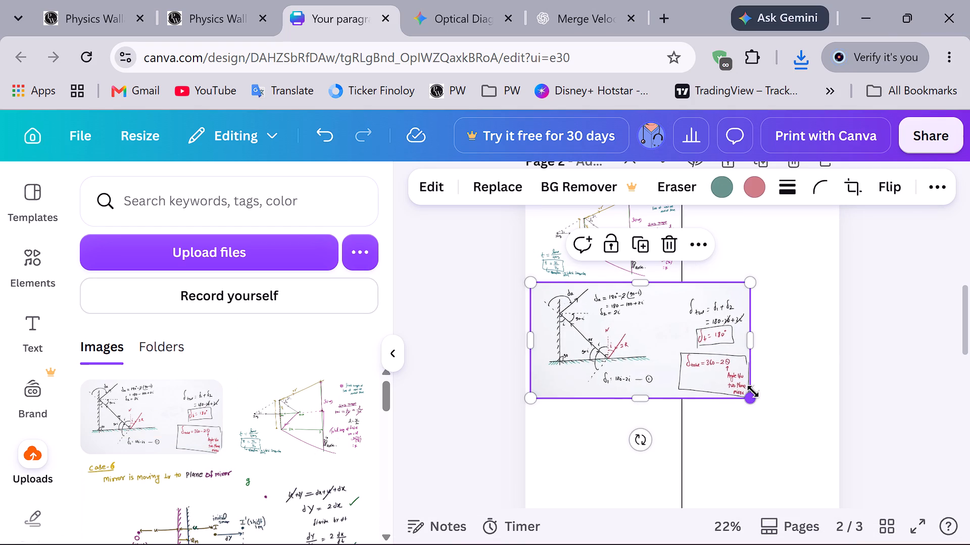
pyautogui.moveTo(753, 391); pyautogui.dragTo(673, 345)
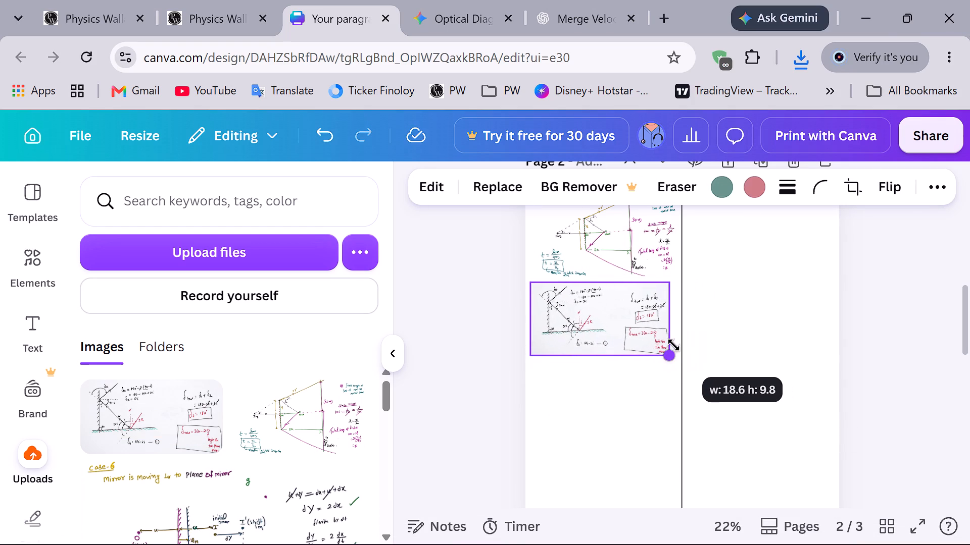
pyautogui.moveTo(673, 345); pyautogui.dragTo(677, 346)
pyautogui.click(733, 343)
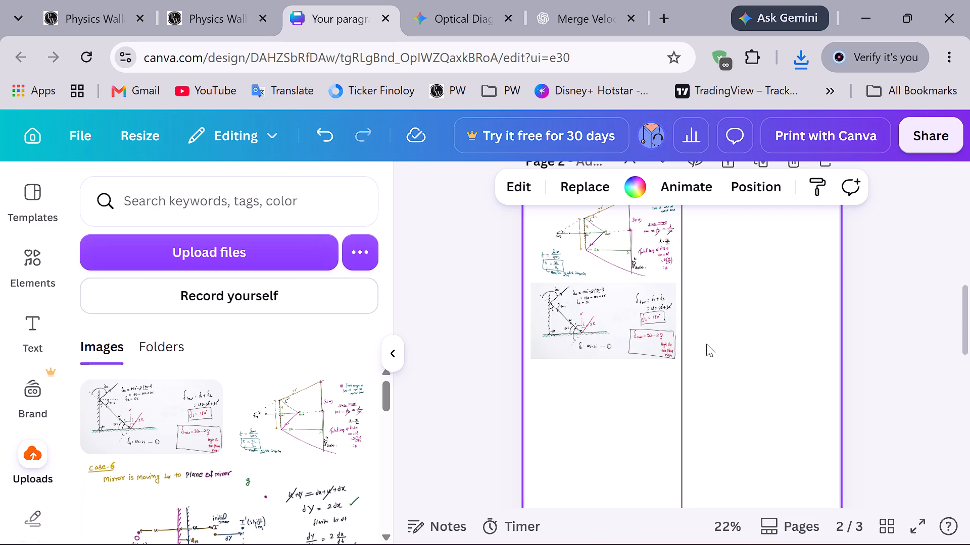
# Look over pages 1 and 2, checking how the placed note images sit in the columns.
pyautogui.scroll(3, 682, 336)
pyautogui.scroll(-1, 678, 336)
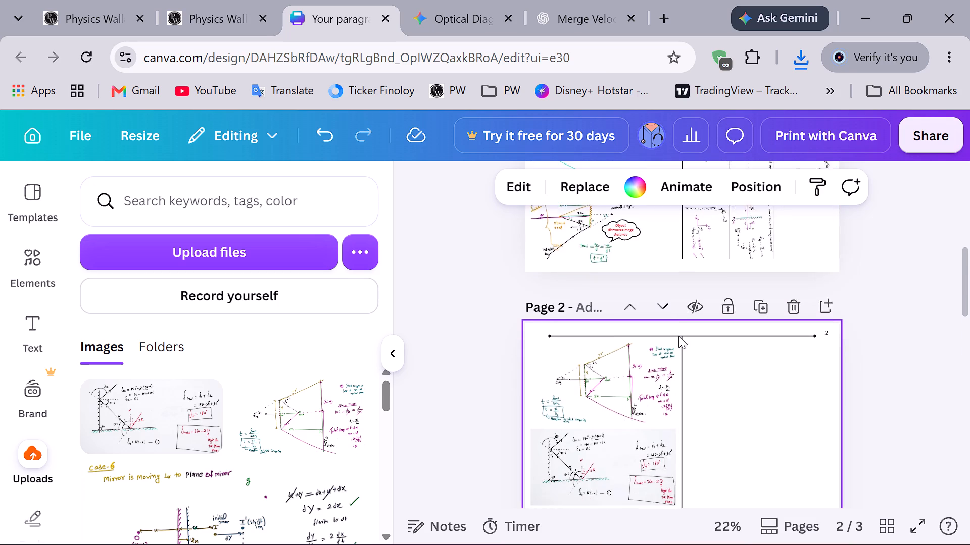
pyautogui.scroll(-2, 678, 336)
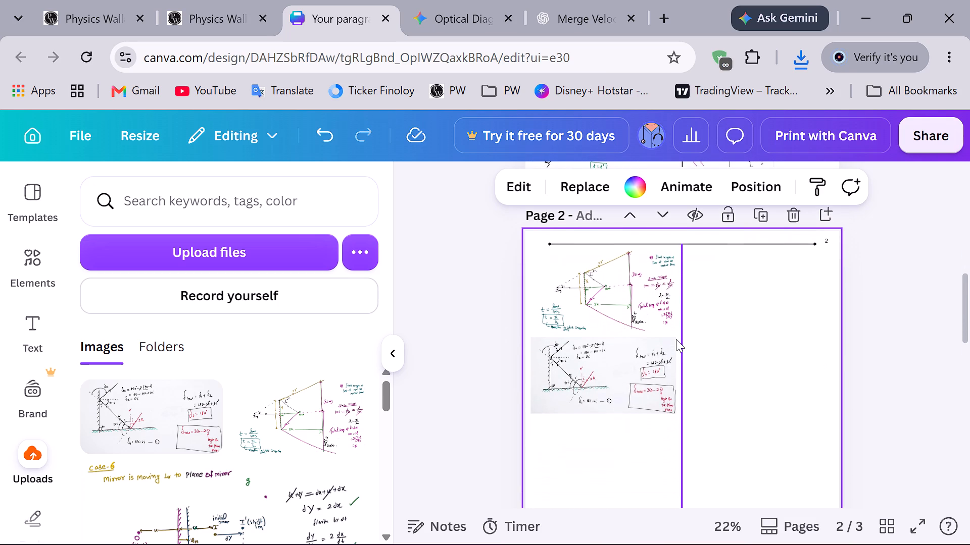
pyautogui.scroll(6, 676, 339)
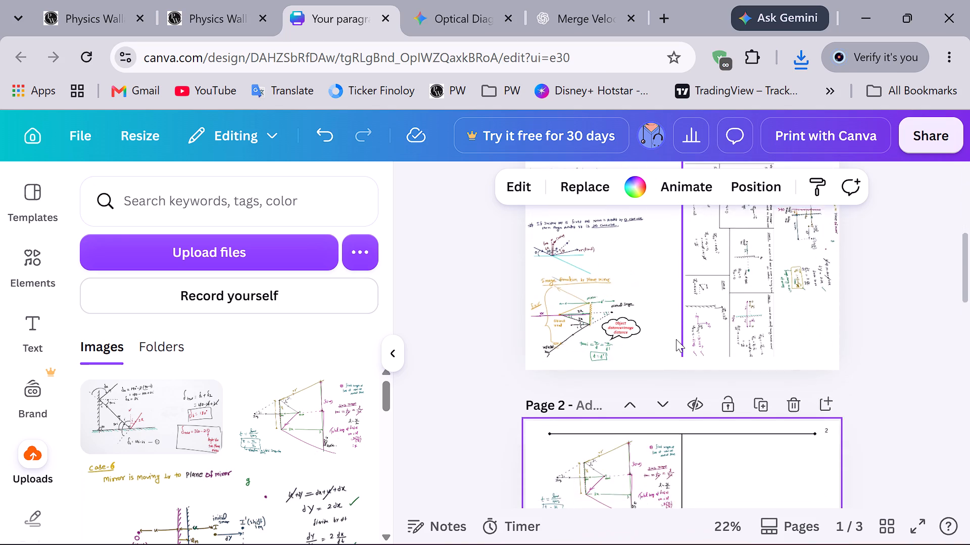
pyautogui.scroll(-3, 676, 339)
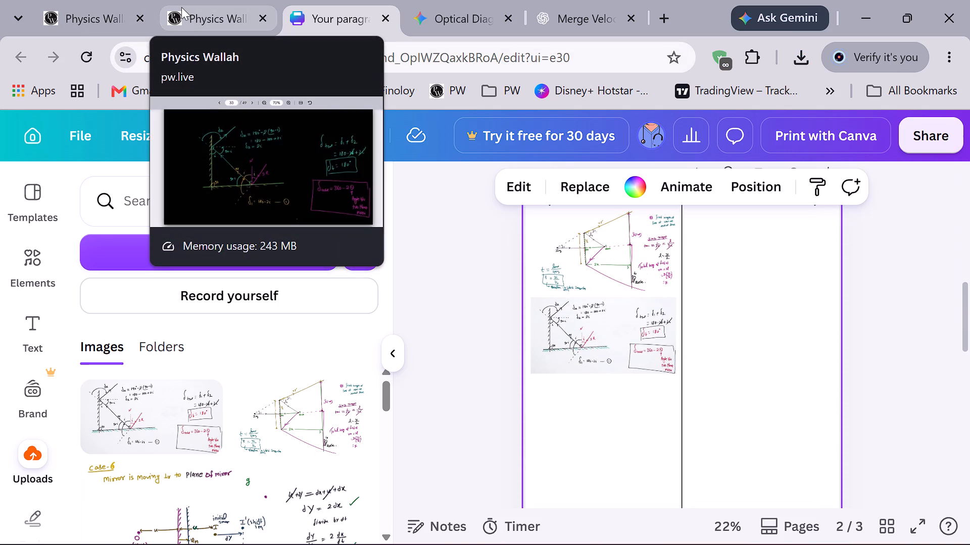
# Switch to the PW lecture notes PDF and read the two-mirror deviation derivation and the inclined-mirror questions through page 36.
pyautogui.click(190, 14)
pyautogui.scroll(-3, 335, 202)
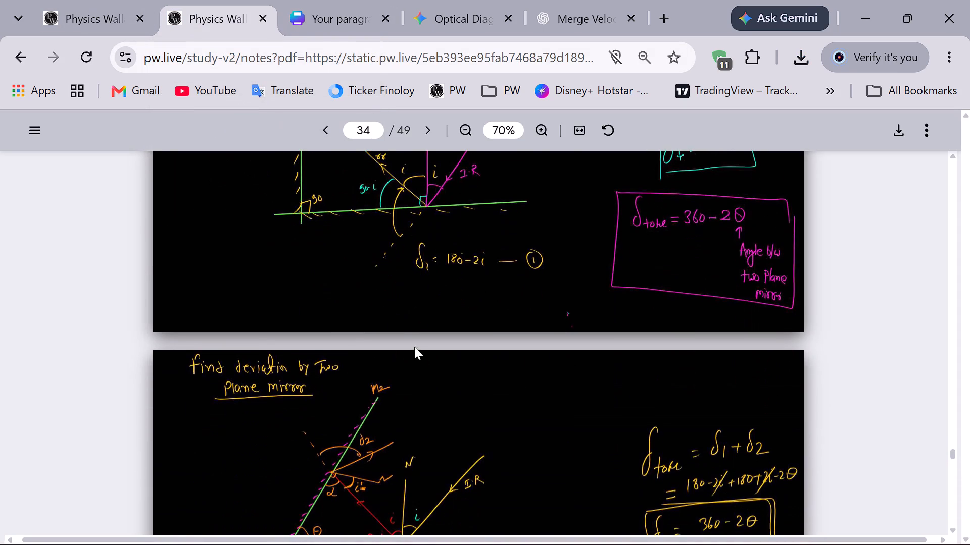
pyautogui.scroll(-2, 418, 352)
pyautogui.scroll(-1, 380, 331)
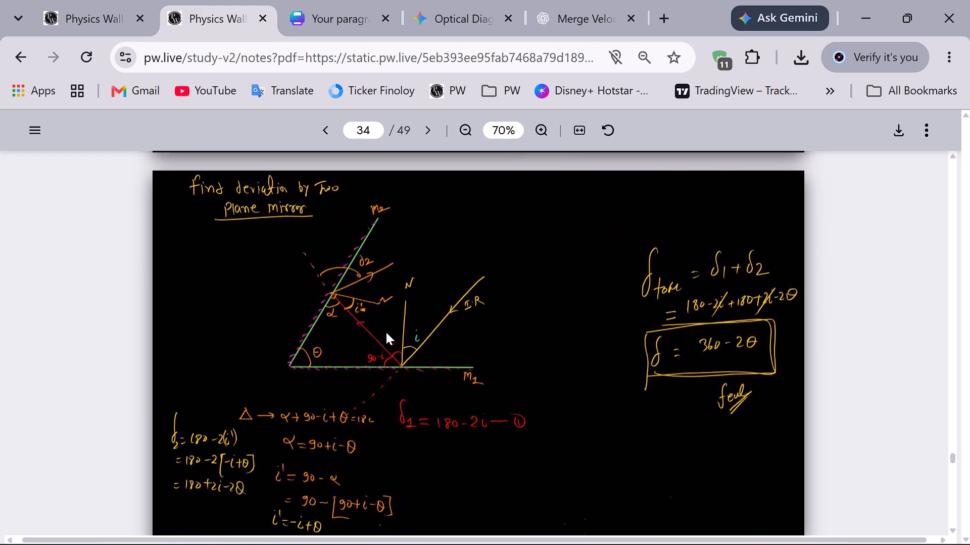
pyautogui.scroll(-7, 386, 332)
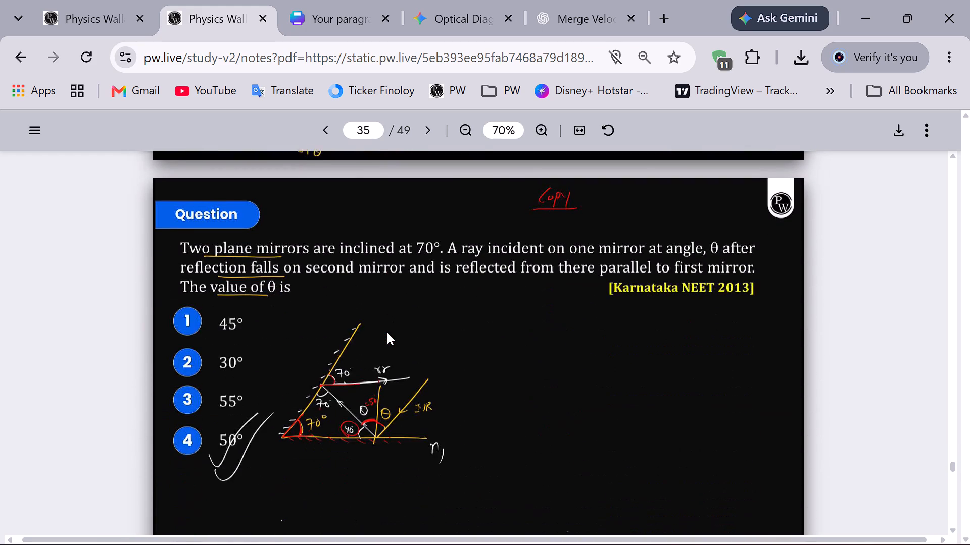
pyautogui.scroll(1, 387, 332)
pyautogui.scroll(-5, 387, 332)
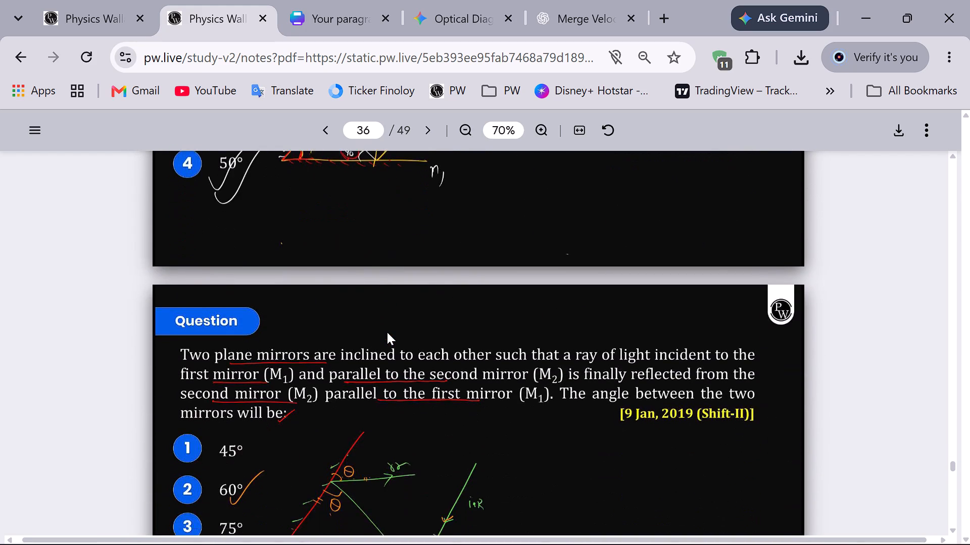
pyautogui.scroll(-2, 387, 332)
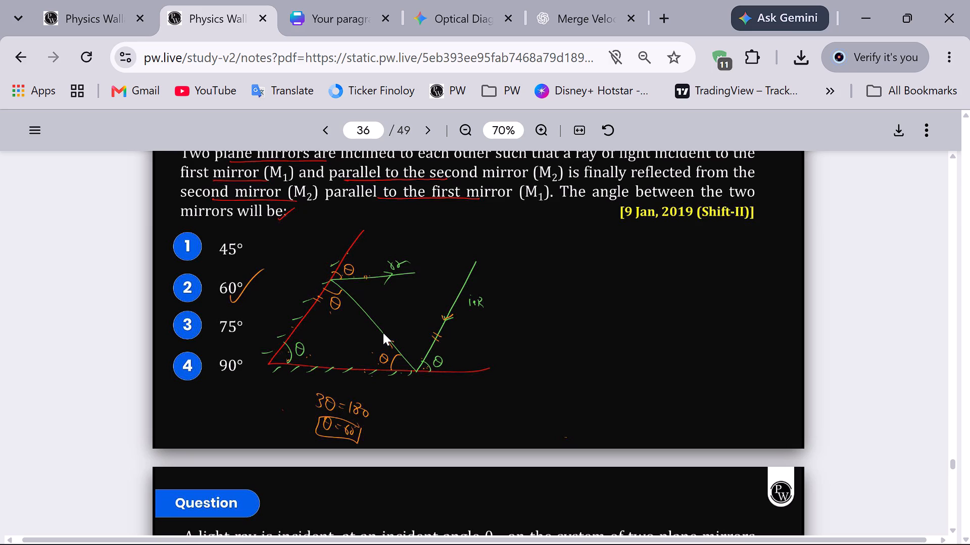
pyautogui.scroll(1, 383, 333)
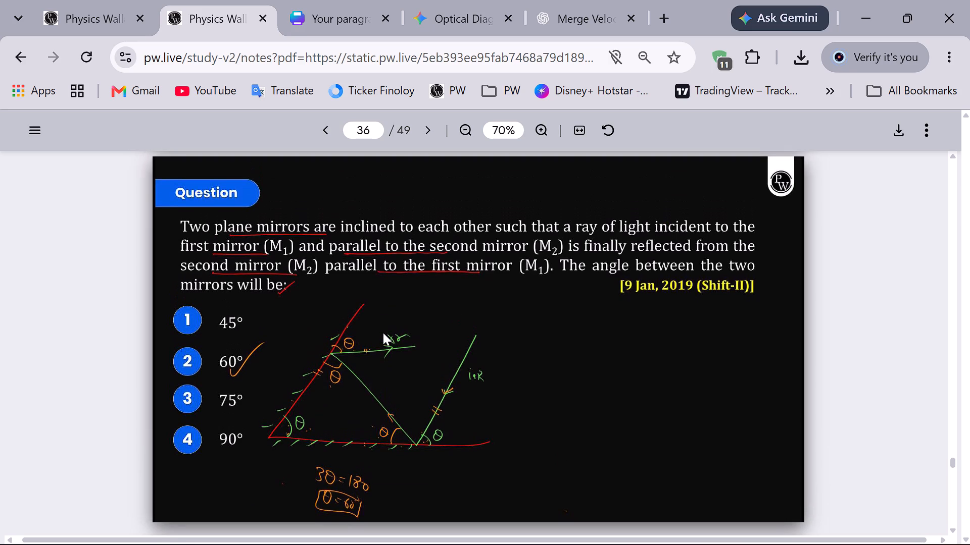
pyautogui.scroll(-1, 383, 333)
pyautogui.scroll(1, 383, 333)
pyautogui.scroll(-1, 383, 333)
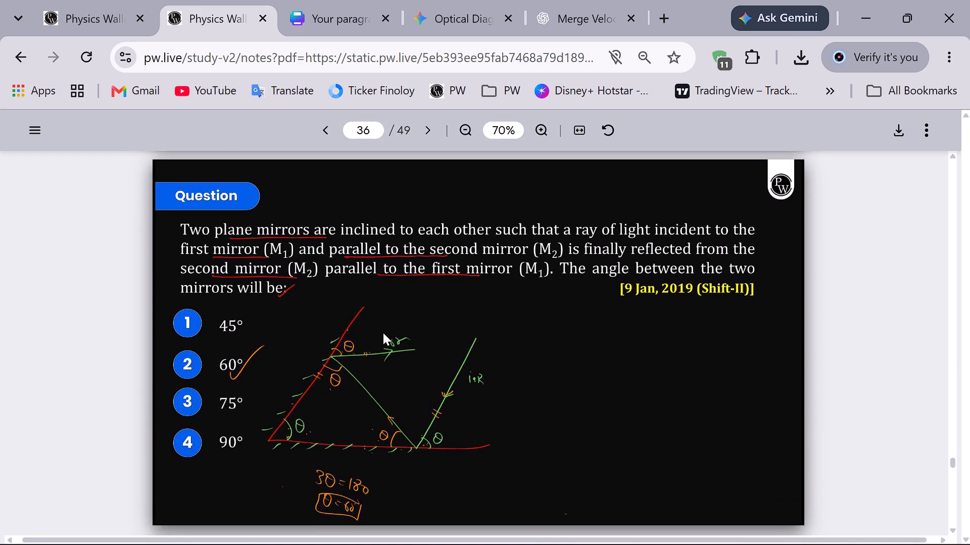
pyautogui.scroll(-2, 383, 333)
pyautogui.scroll(2, 383, 333)
pyautogui.scroll(-1, 383, 333)
pyautogui.scroll(1, 383, 333)
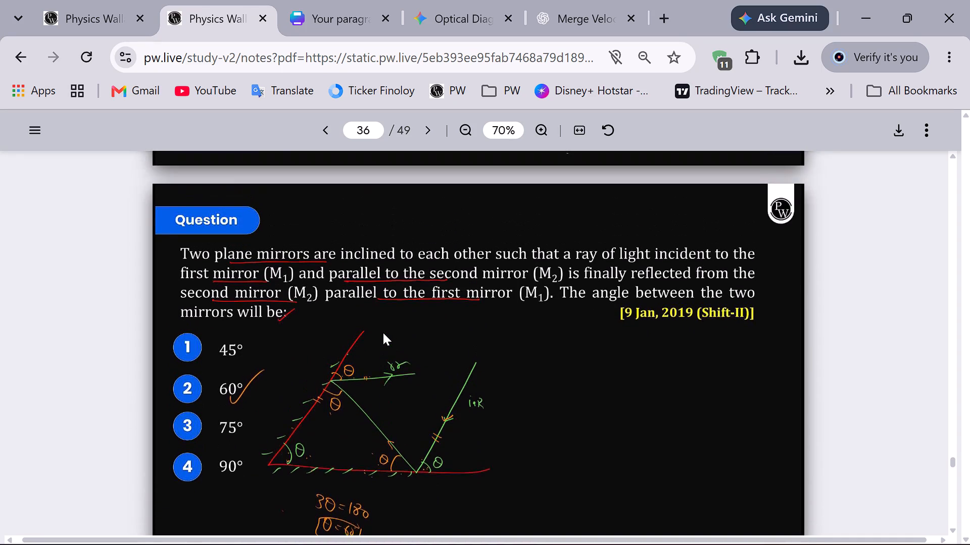
pyautogui.scroll(1, 383, 333)
pyautogui.scroll(-2, 383, 333)
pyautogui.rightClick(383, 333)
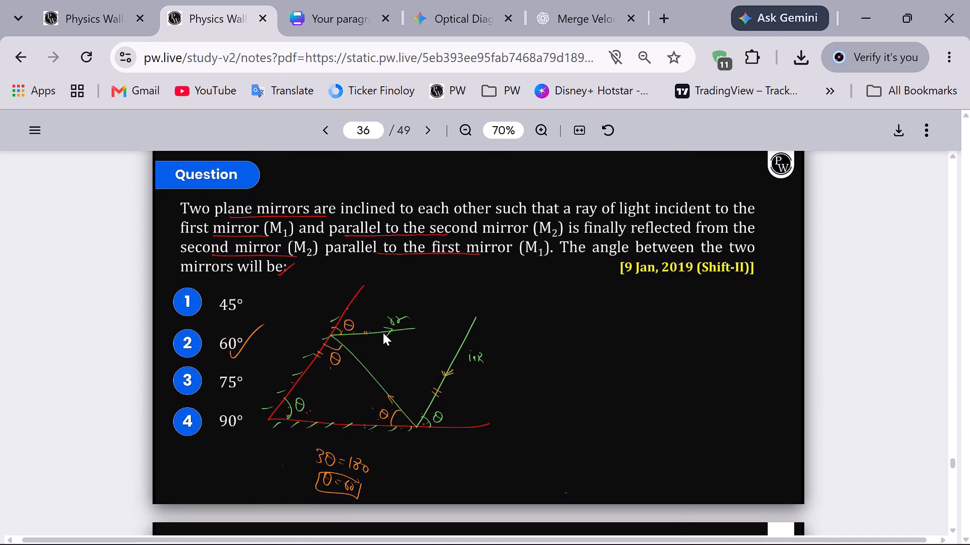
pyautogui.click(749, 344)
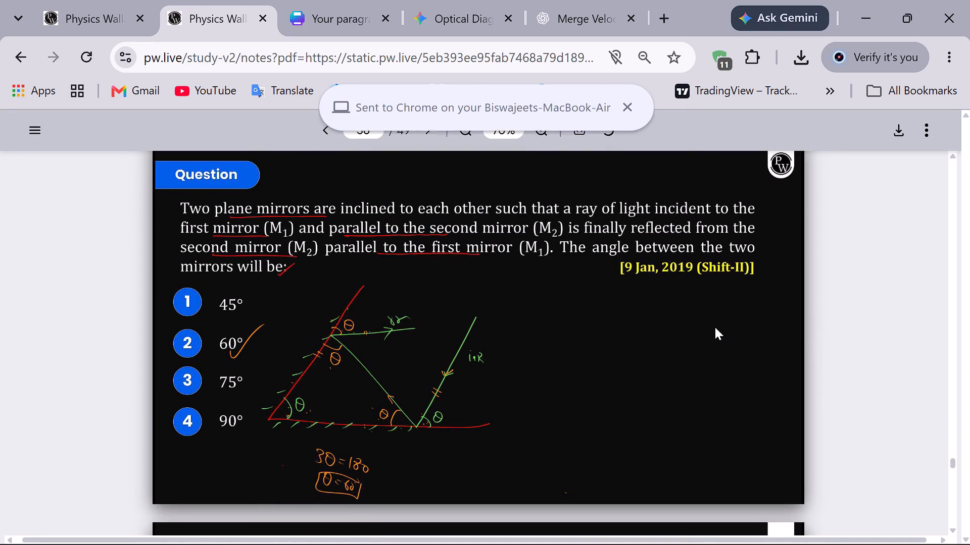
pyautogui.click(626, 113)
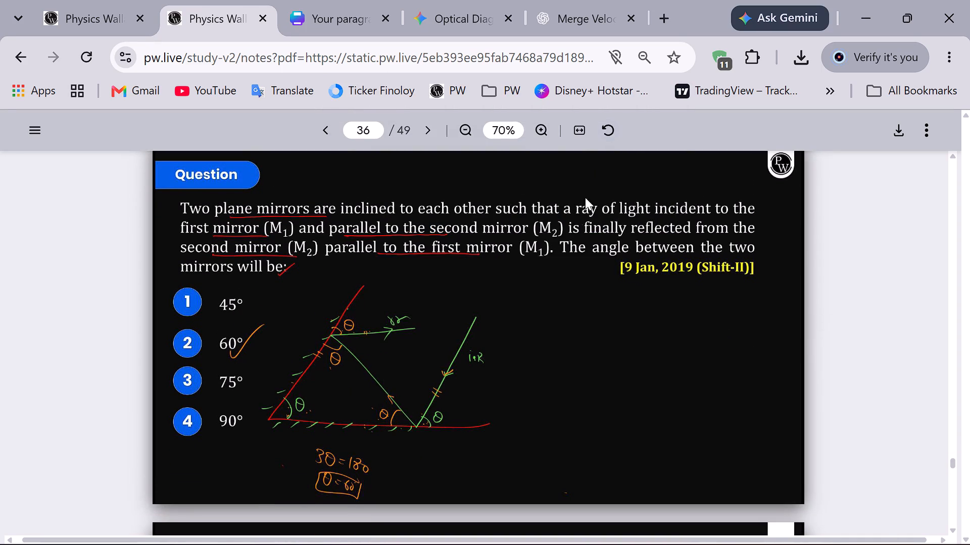
# Look through the notes from the page 36 question past the spherical mirror and sign convention pages to page 44.
pyautogui.scroll(-2, 549, 257)
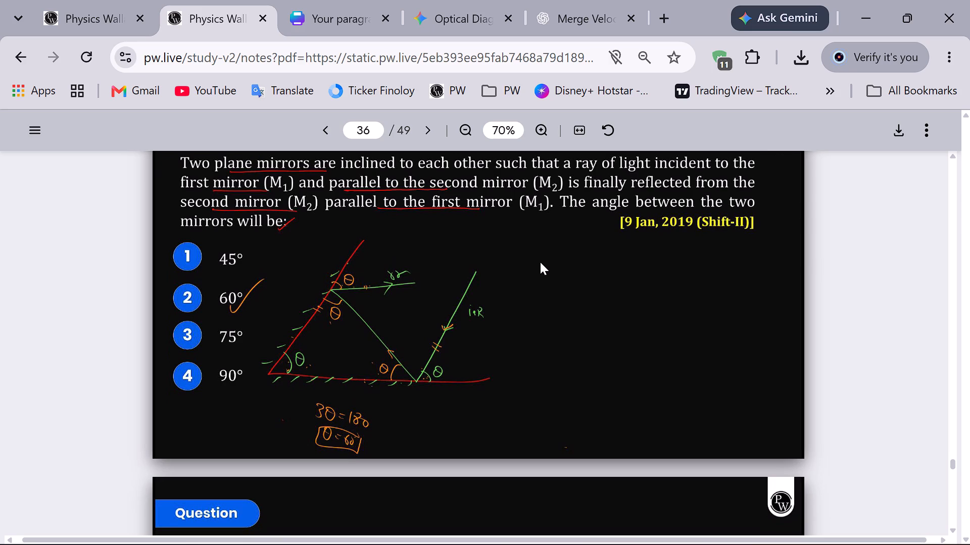
pyautogui.scroll(-2, 539, 262)
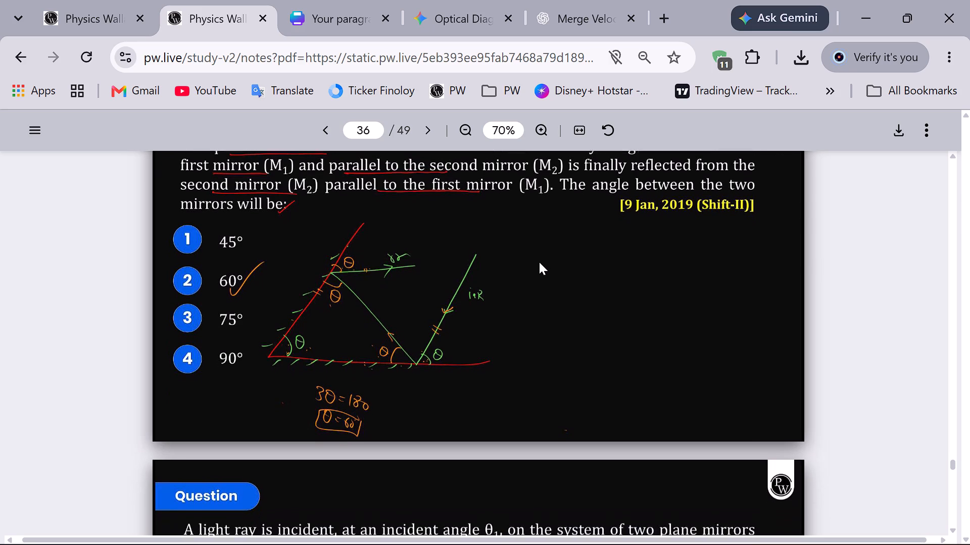
pyautogui.scroll(-6, 539, 262)
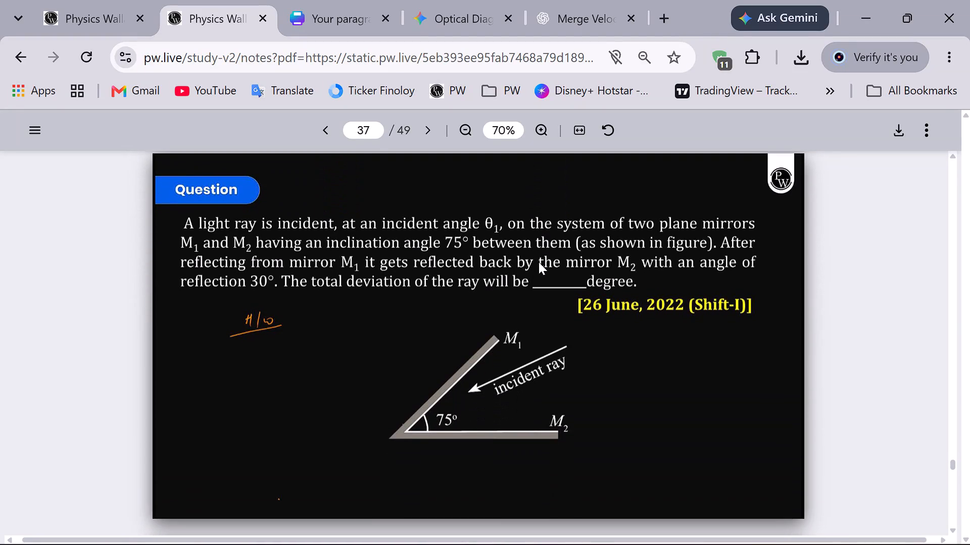
pyautogui.scroll(-1, 539, 262)
pyautogui.scroll(1, 539, 262)
pyautogui.scroll(-1, 539, 262)
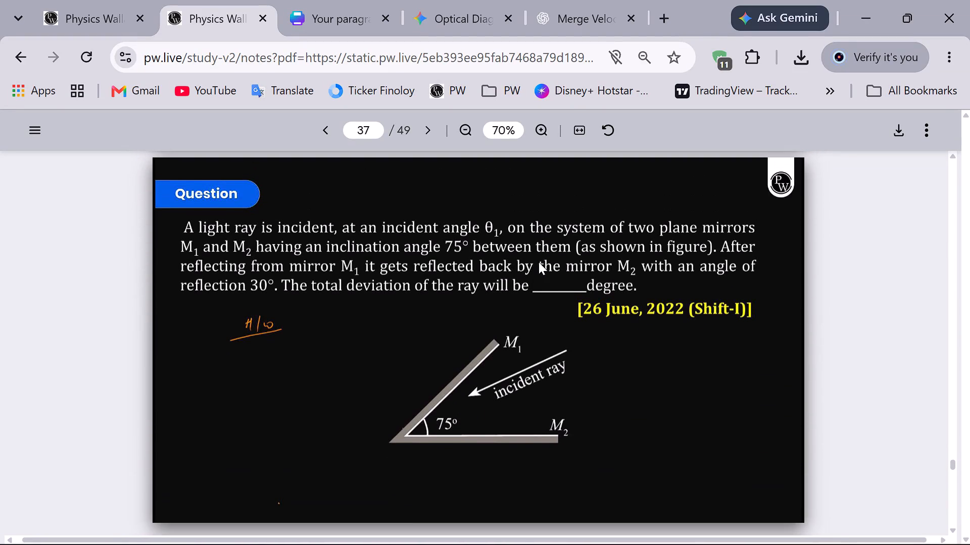
pyautogui.scroll(-4, 539, 262)
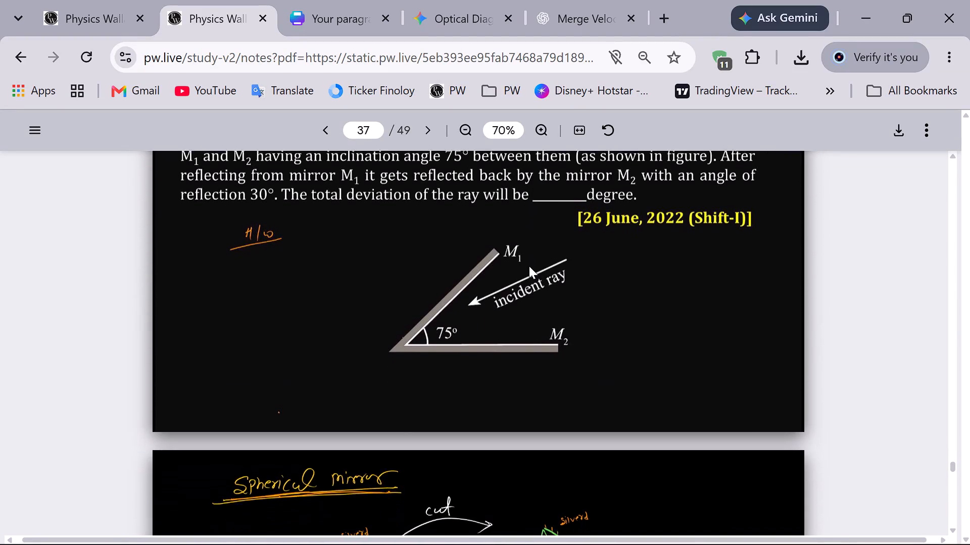
pyautogui.scroll(-7, 529, 266)
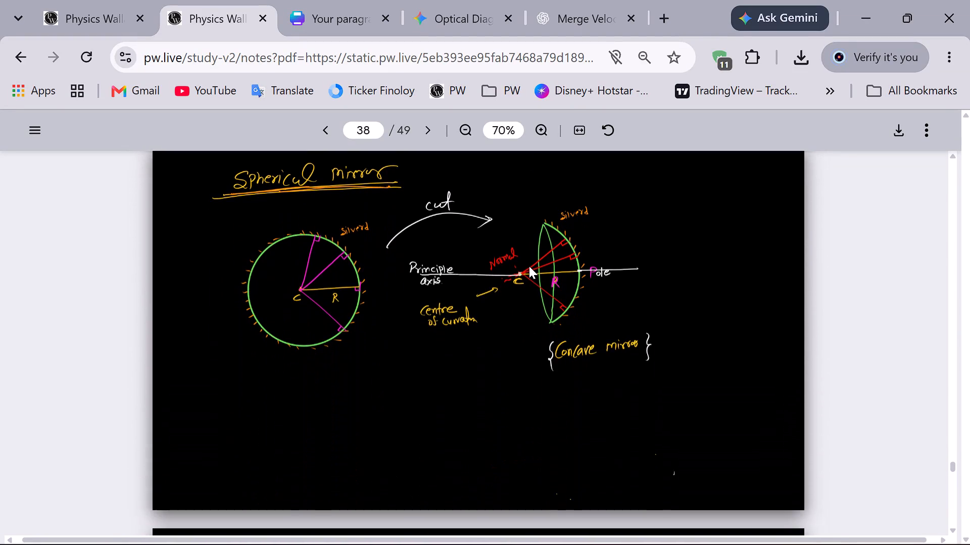
pyautogui.scroll(-1, 529, 266)
pyautogui.scroll(1, 529, 266)
pyautogui.scroll(-1, 529, 266)
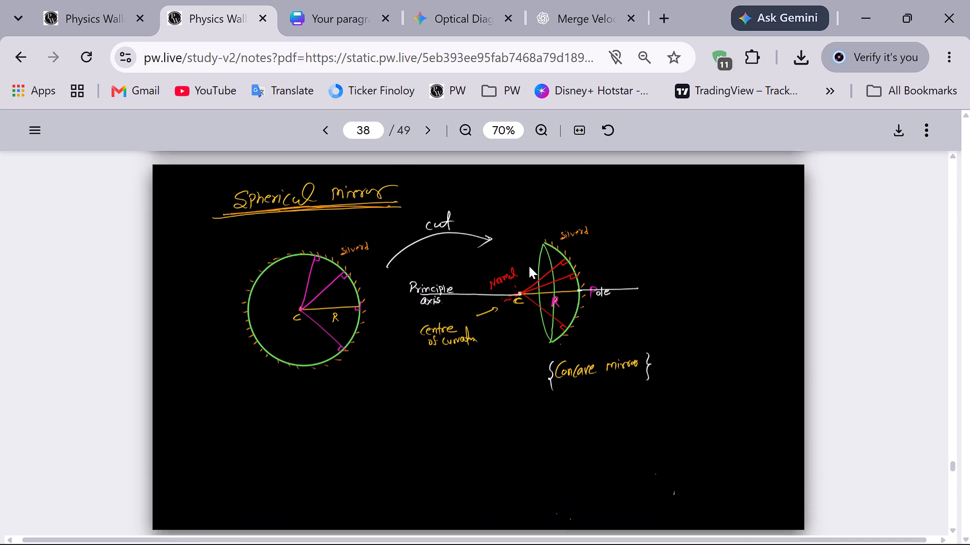
pyautogui.scroll(-5, 529, 266)
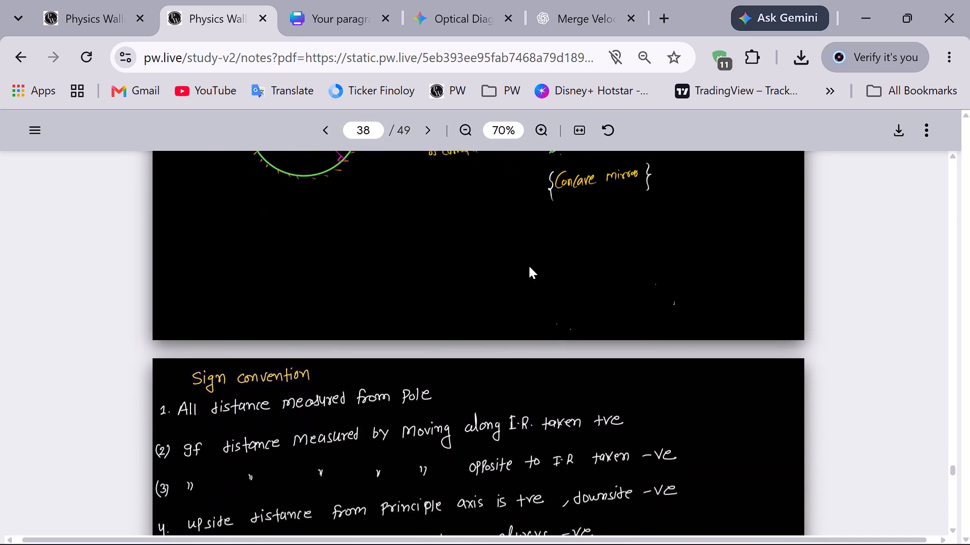
pyautogui.scroll(-9, 529, 266)
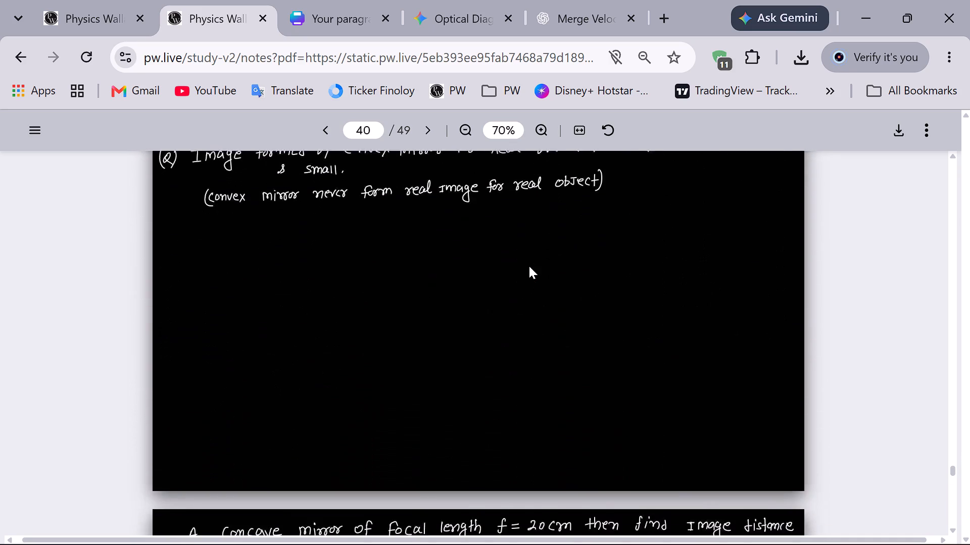
pyautogui.scroll(-17, 529, 266)
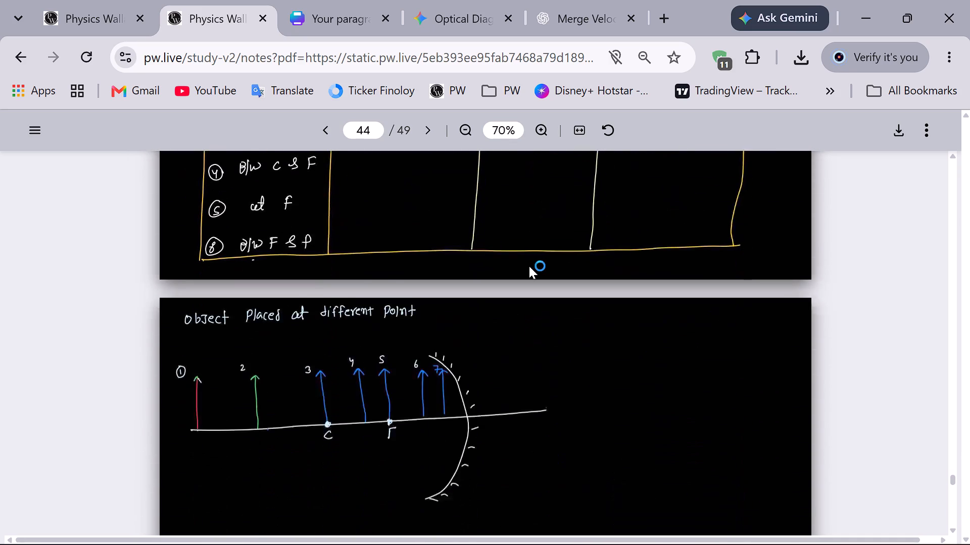
# Go back through the notes from page 44 and recheck the inclined-mirror questions on pages 36 and 37.
pyautogui.scroll(13, 529, 266)
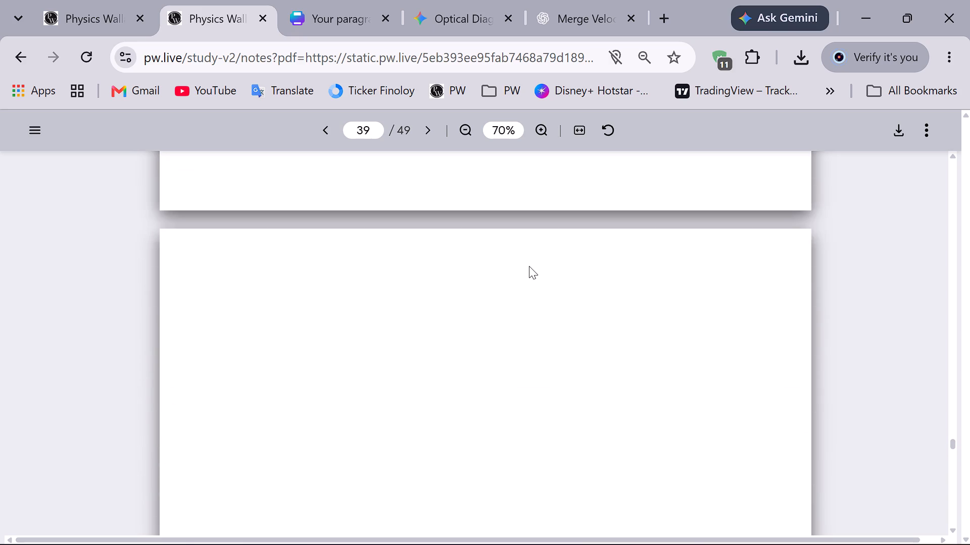
pyautogui.scroll(2, 522, 285)
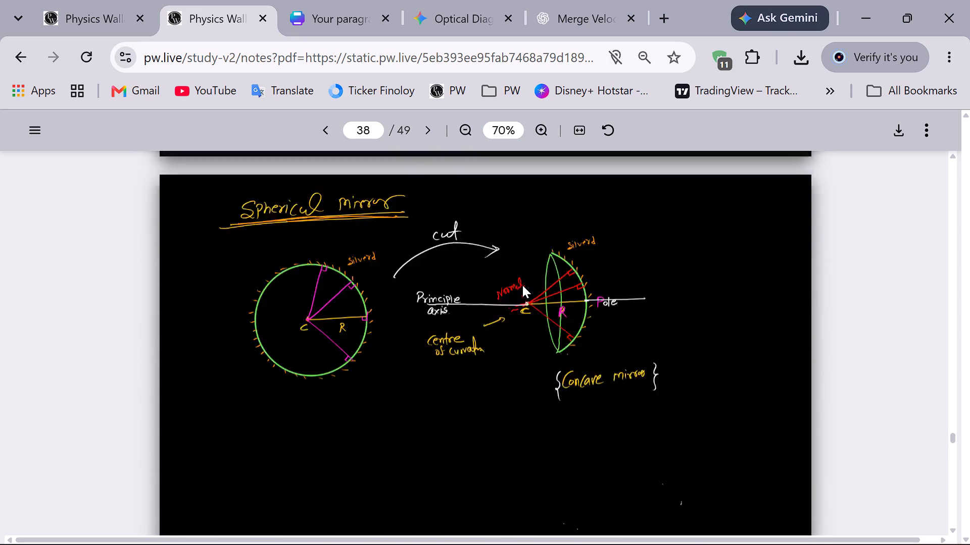
pyautogui.scroll(10, 522, 285)
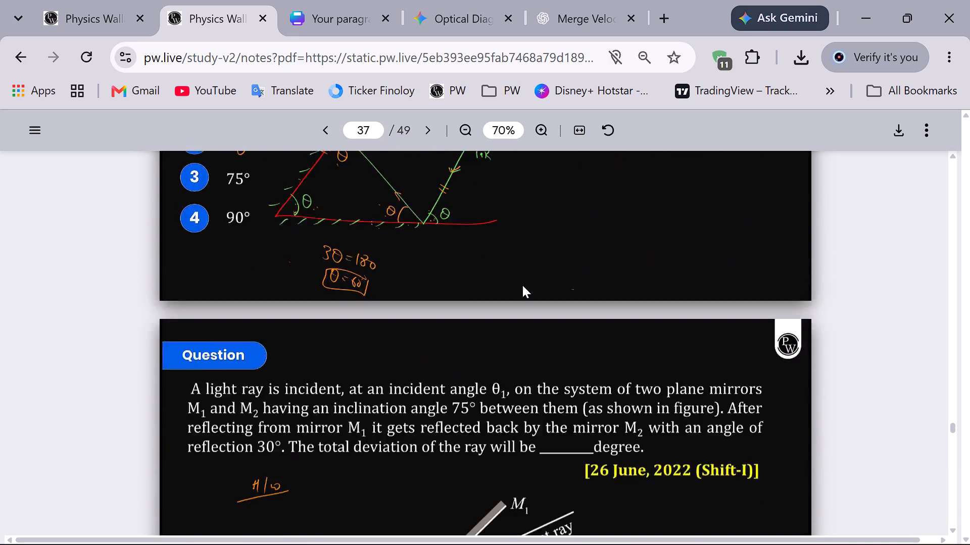
pyautogui.scroll(-6, 514, 286)
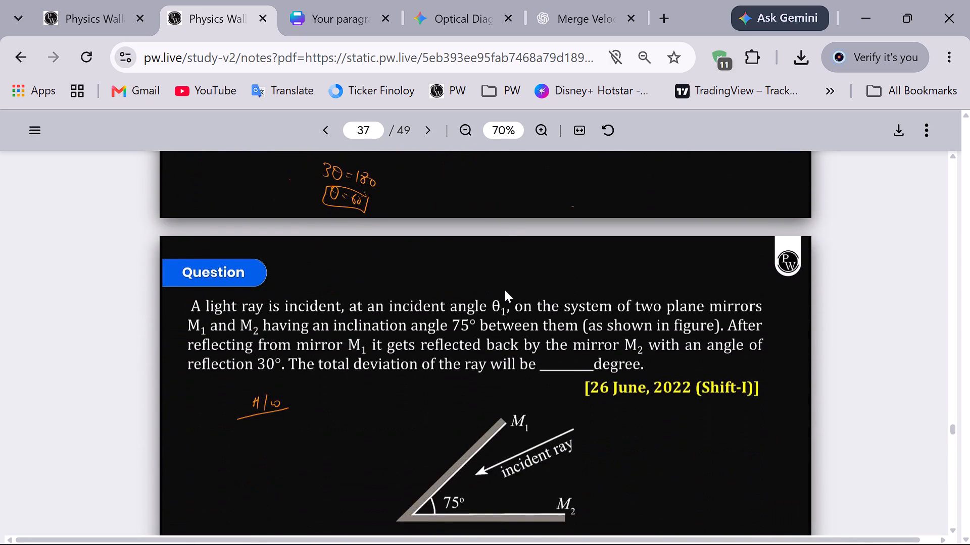
pyautogui.scroll(-1, 505, 290)
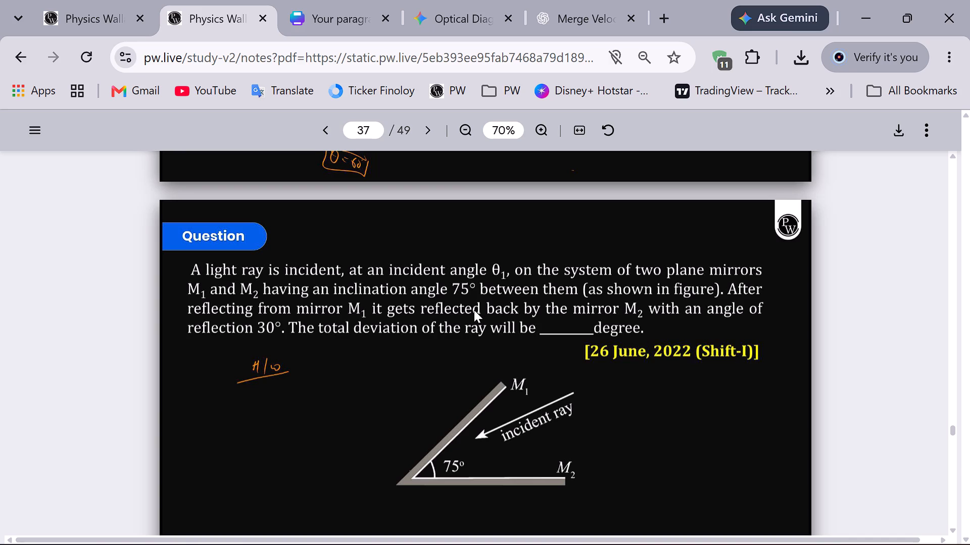
pyautogui.scroll(6, 473, 310)
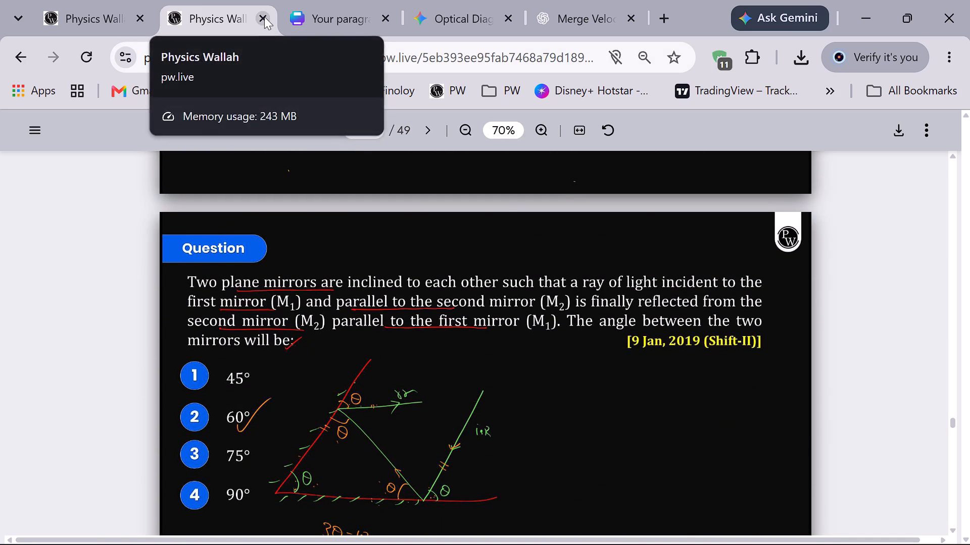
# Close the lecture notes PDF.
pyautogui.click(264, 17)
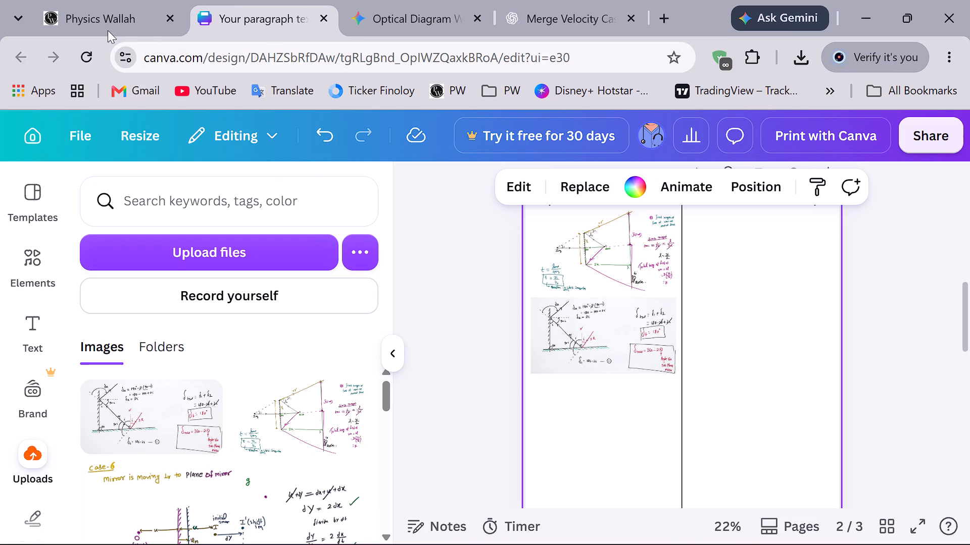
# On the Physics Wallah site, open the Ray Optics chapter of Physics by MR Sir in the Lakshya NEET batch.
pyautogui.click(108, 17)
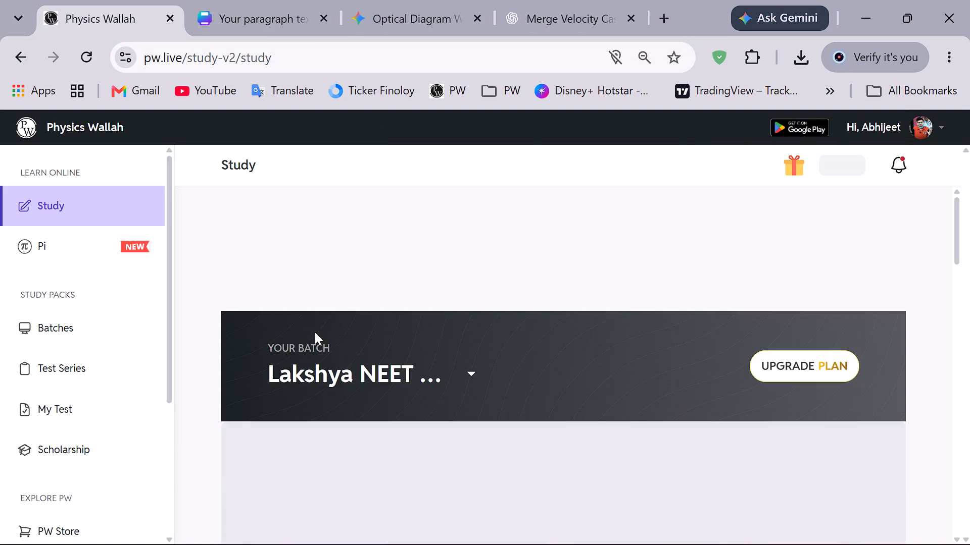
pyautogui.scroll(-2, 315, 332)
pyautogui.click(290, 368)
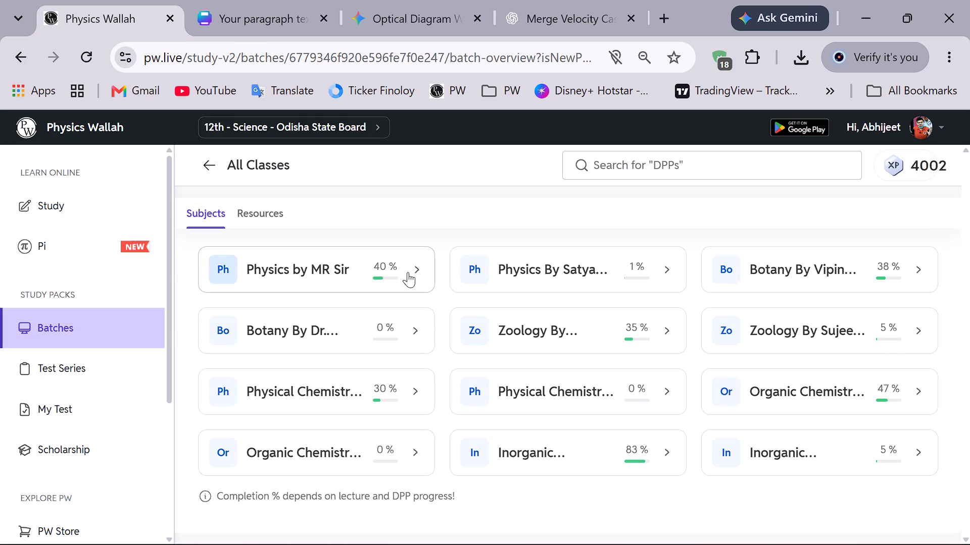
pyautogui.click(394, 272)
pyautogui.scroll(-1, 506, 354)
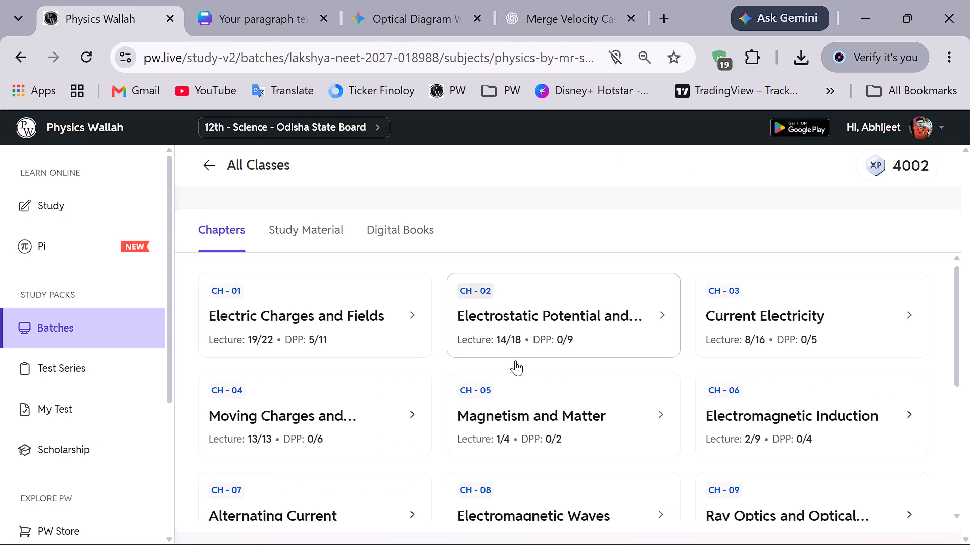
pyautogui.scroll(-1, 515, 360)
pyautogui.scroll(-1, 754, 405)
pyautogui.click(750, 364)
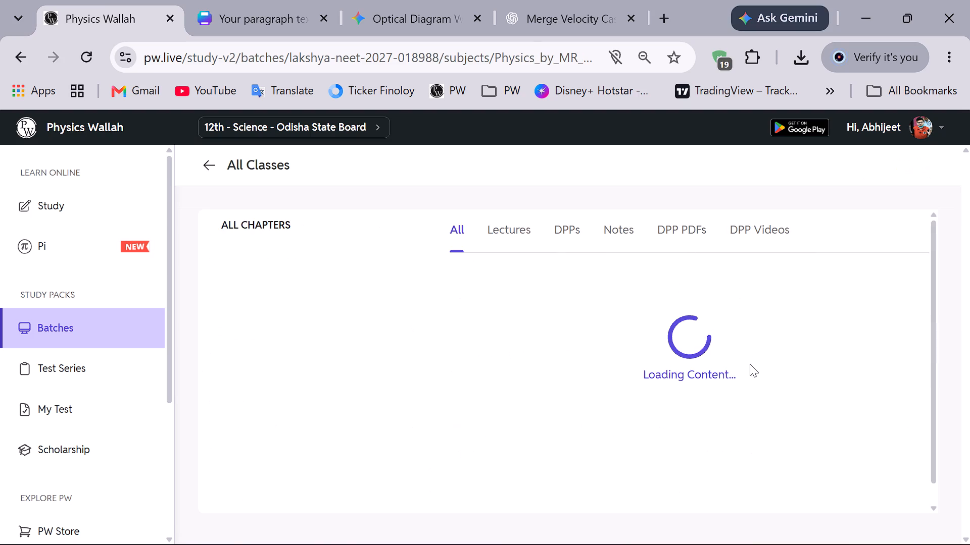
# Open the notes PDF of the lecture Ray Optics and Optical Instruments 05: PhD on Spherical Mirror.
pyautogui.scroll(-4, 750, 365)
pyautogui.scroll(-9, 739, 449)
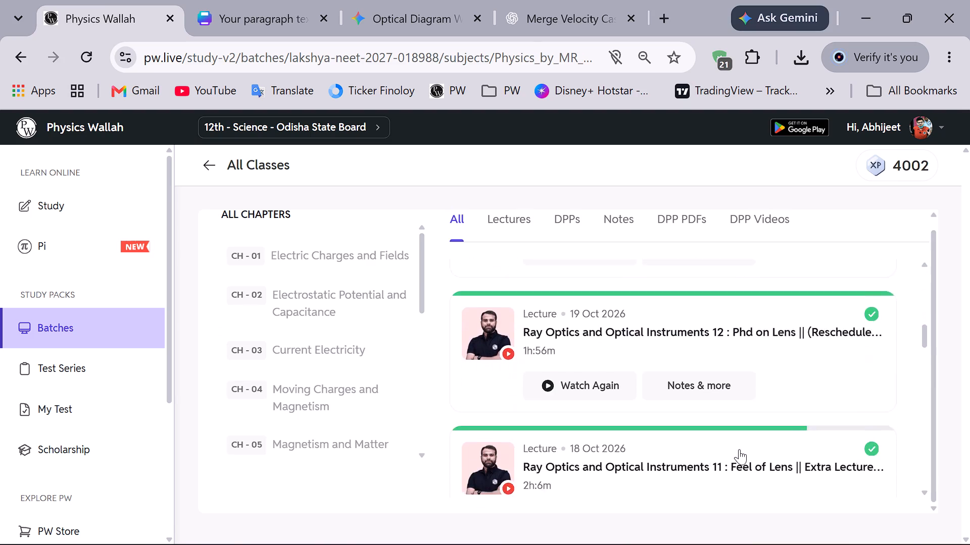
pyautogui.scroll(-12, 739, 449)
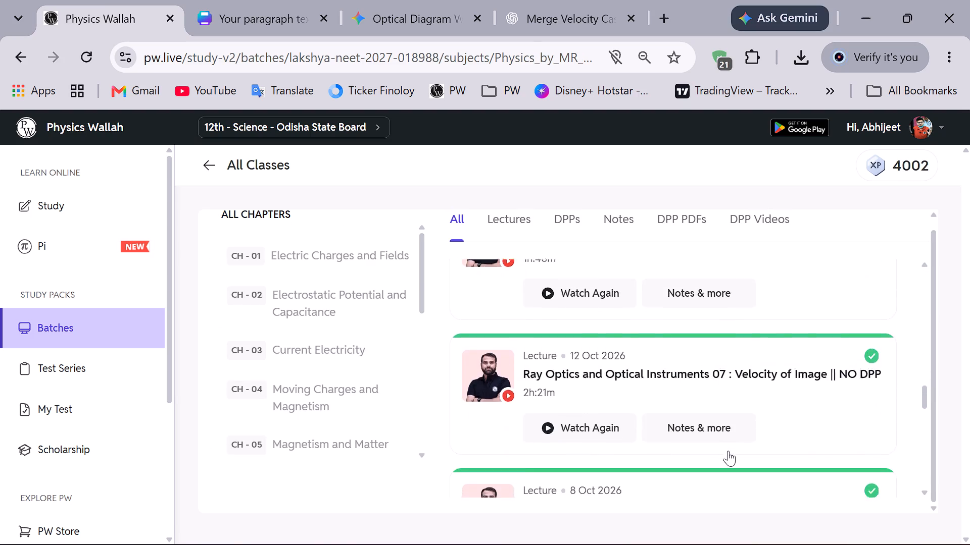
pyautogui.scroll(-3, 728, 451)
pyautogui.click(674, 395)
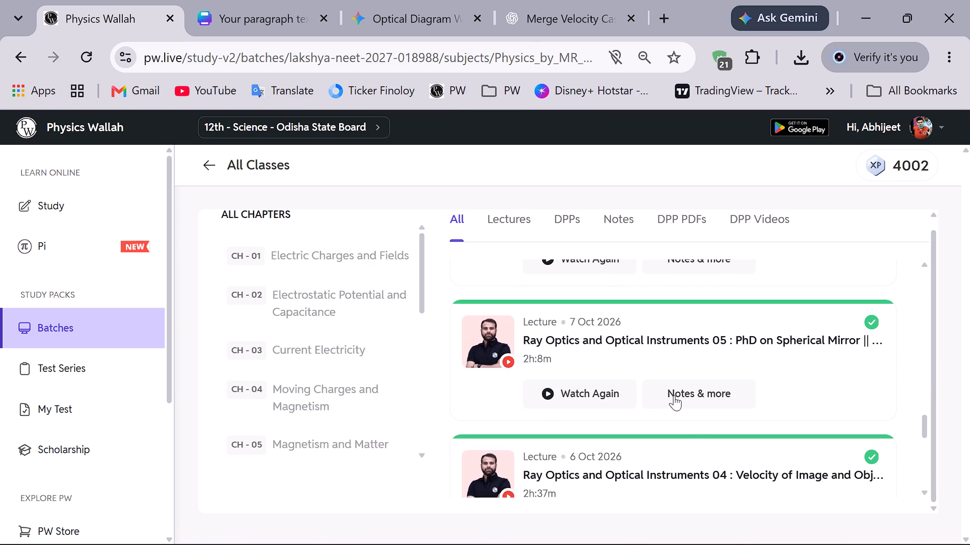
pyautogui.click(493, 354)
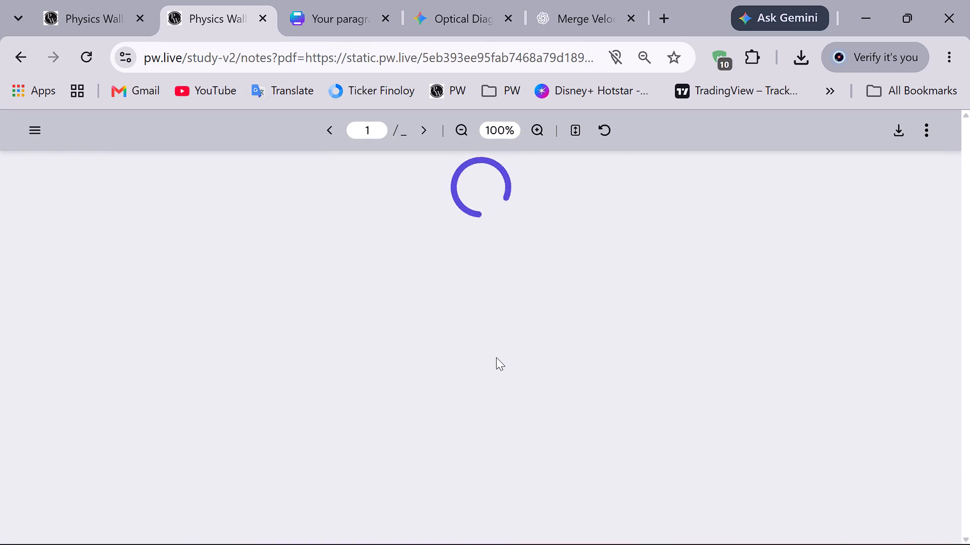
pyautogui.scroll(-5, 494, 359)
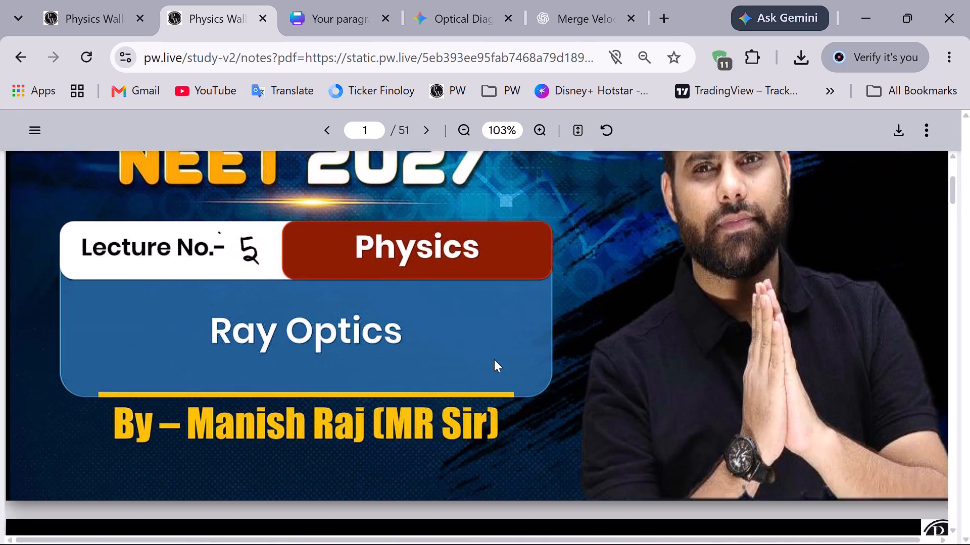
pyautogui.scroll(-14, 494, 359)
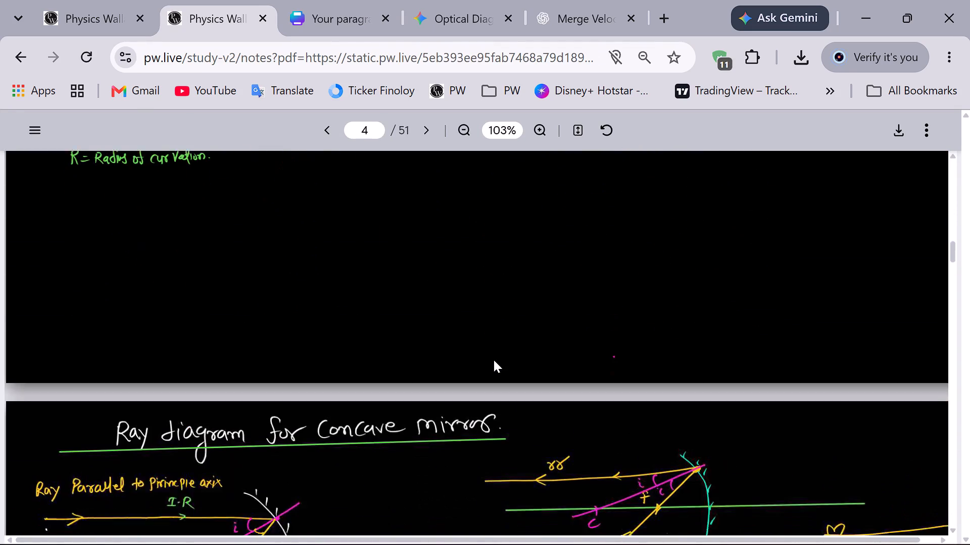
pyautogui.scroll(-4, 494, 360)
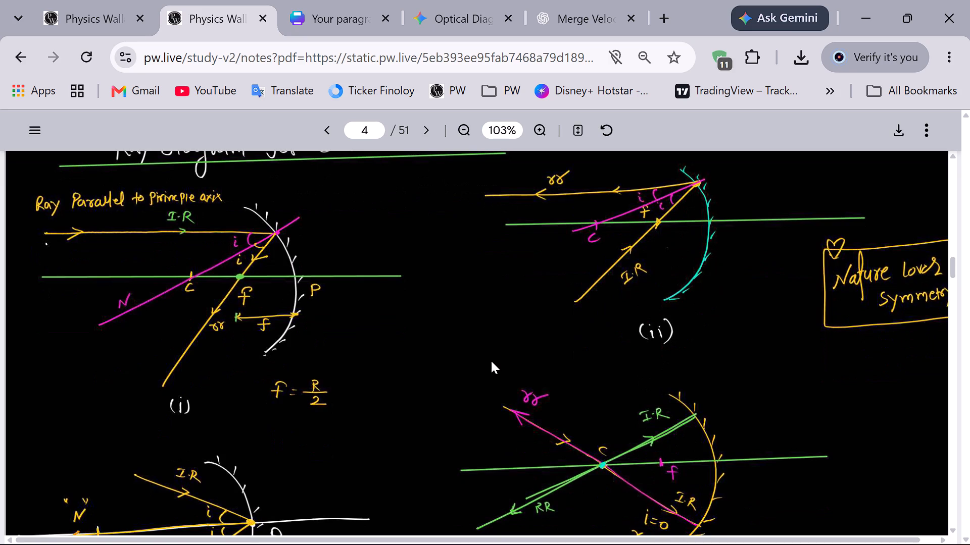
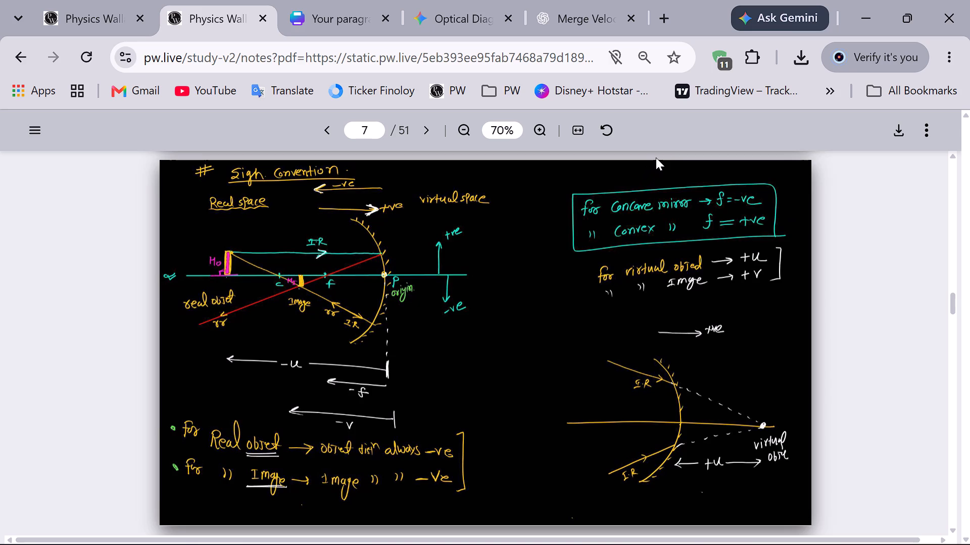
# Capture a screen snip of the full Sign Convention notes on page 7, including the virtual object diagram.
pyautogui.press('shift+super+s')
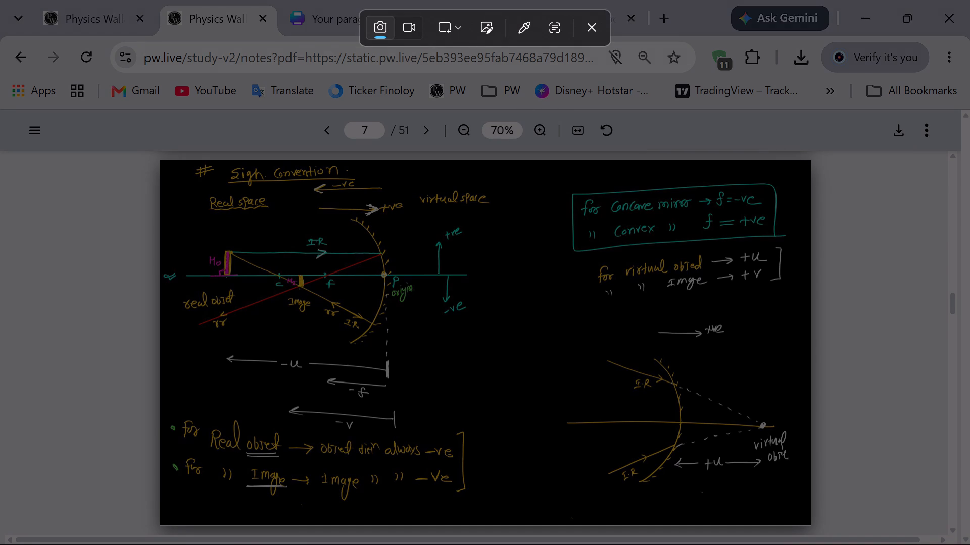
pyautogui.moveTo(164, 163); pyautogui.dragTo(788, 489)
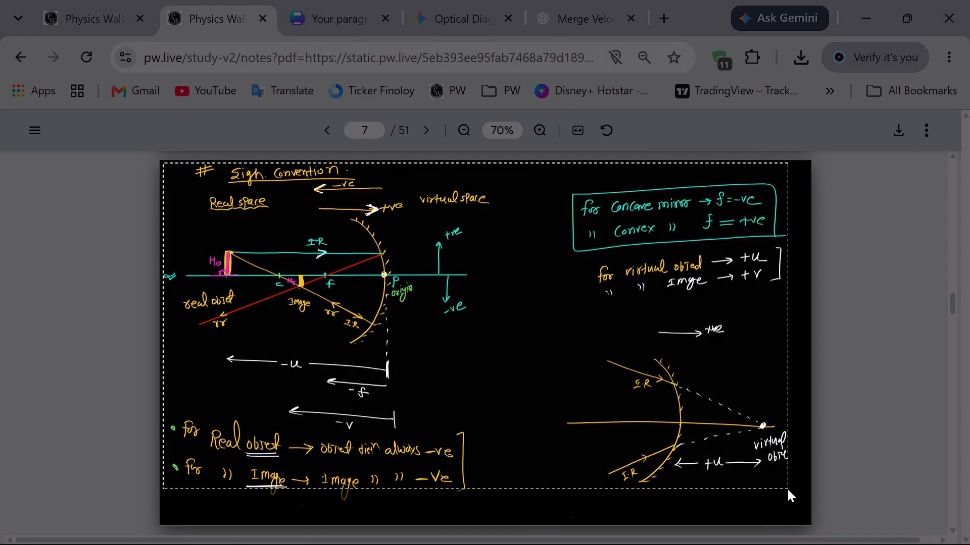
pyautogui.moveTo(788, 489); pyautogui.dragTo(794, 505)
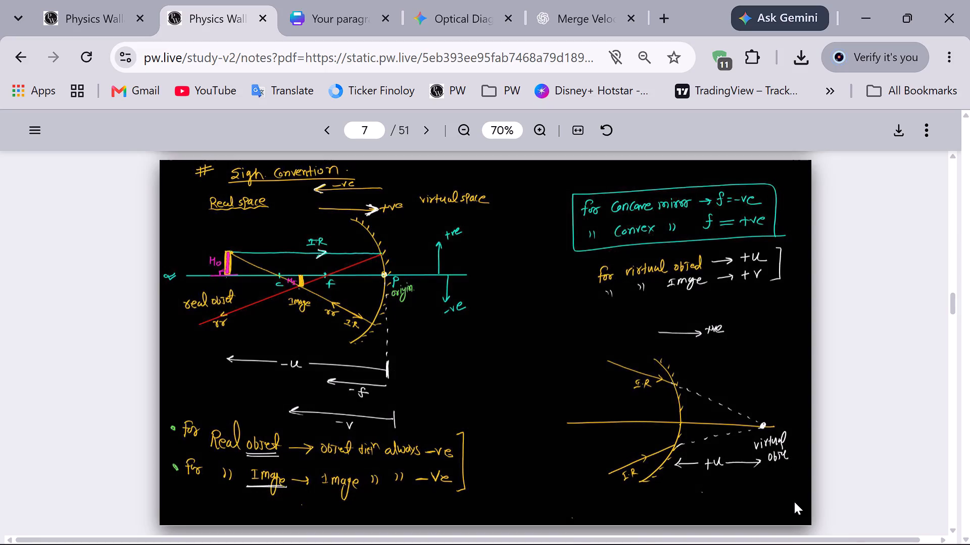
# Capture a screen snip of the Mirror formula notes on page 8, formulas 1 to 4, leaving out the side derivation.
pyautogui.scroll(-6, 639, 501)
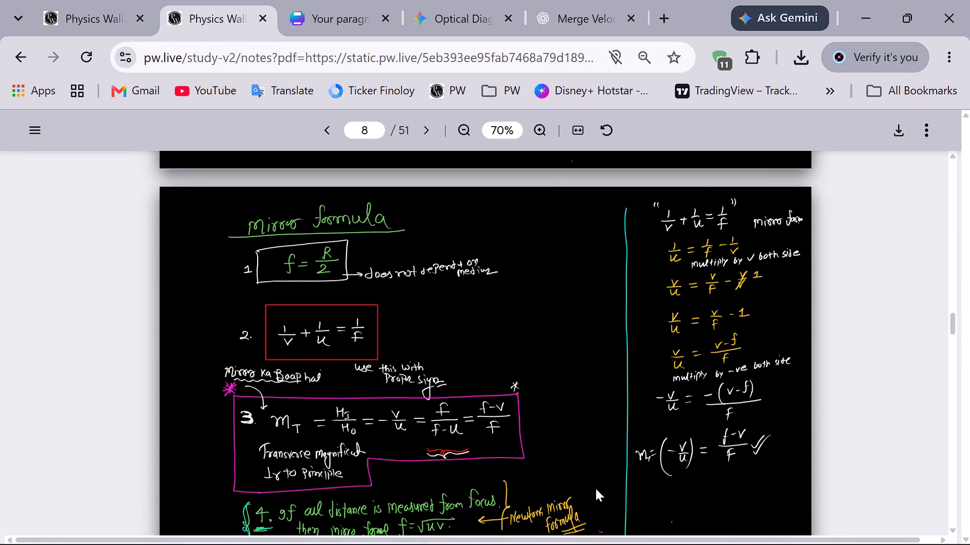
pyautogui.hscroll(1, 596, 488)
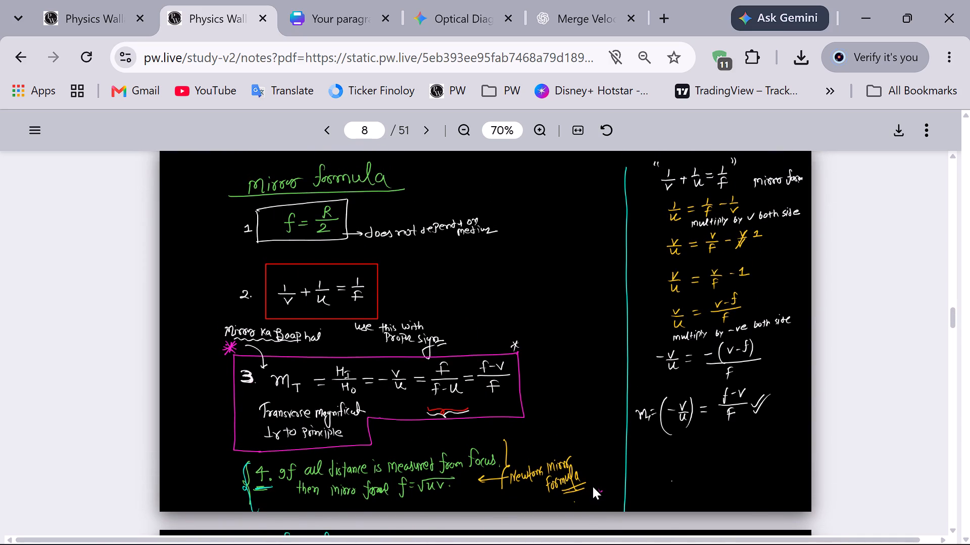
pyautogui.hscroll(2, 593, 486)
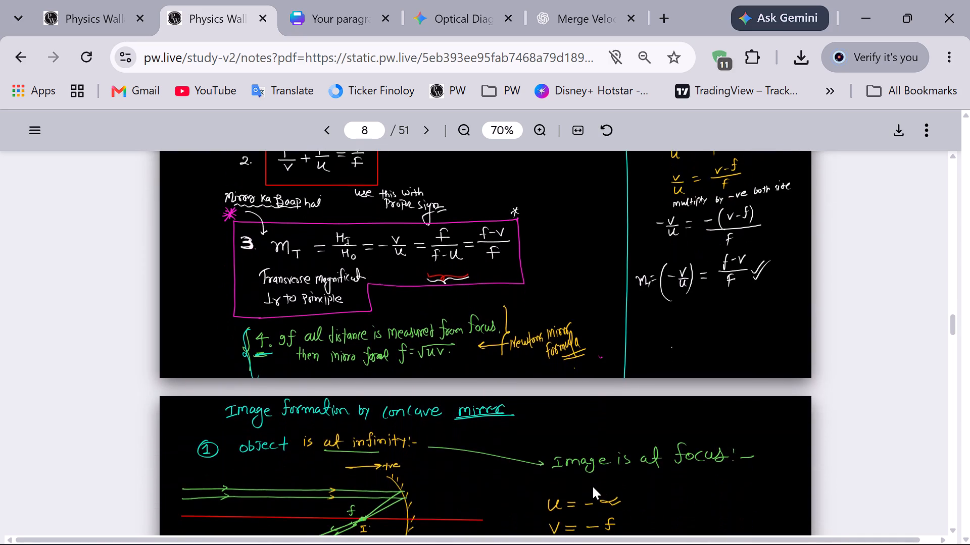
pyautogui.hscroll(2, 593, 486)
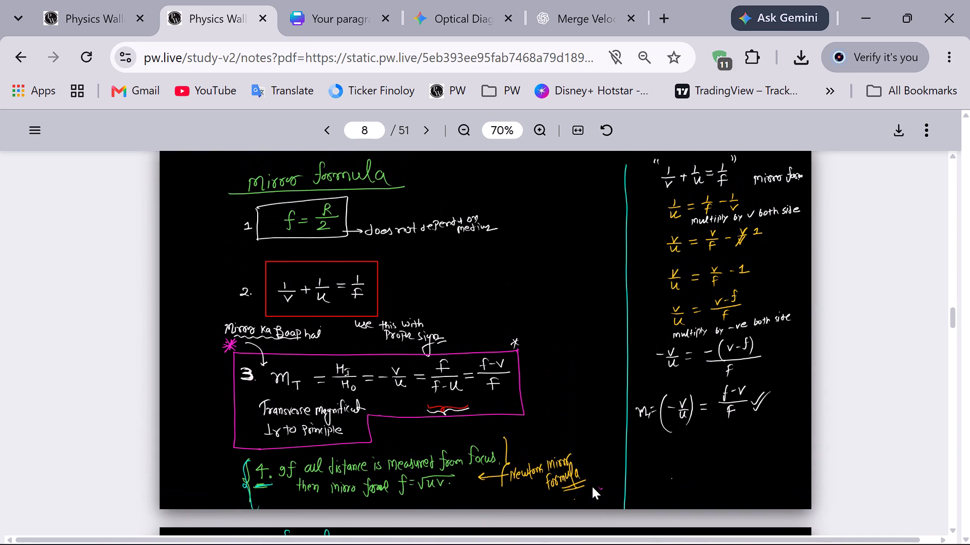
pyautogui.hscroll(3, 592, 486)
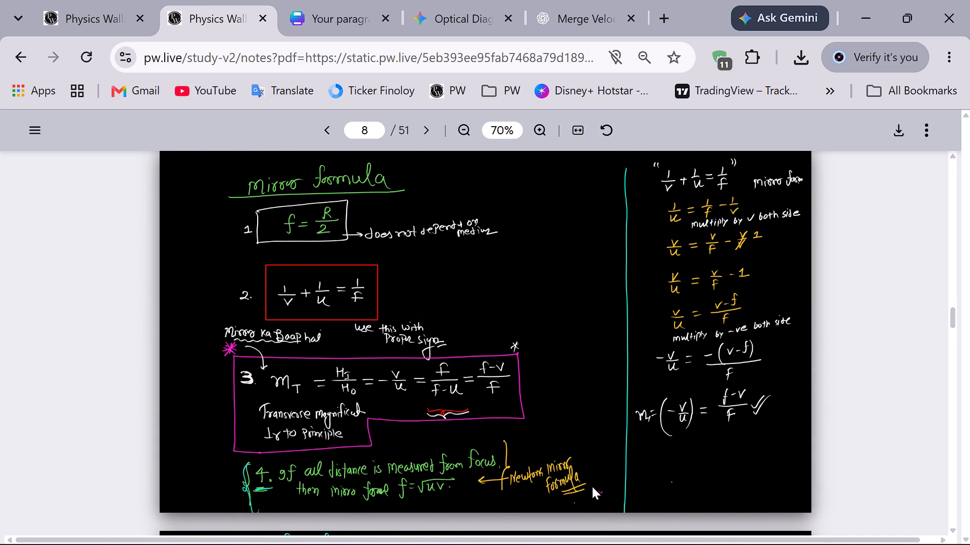
pyautogui.hscroll(2, 592, 486)
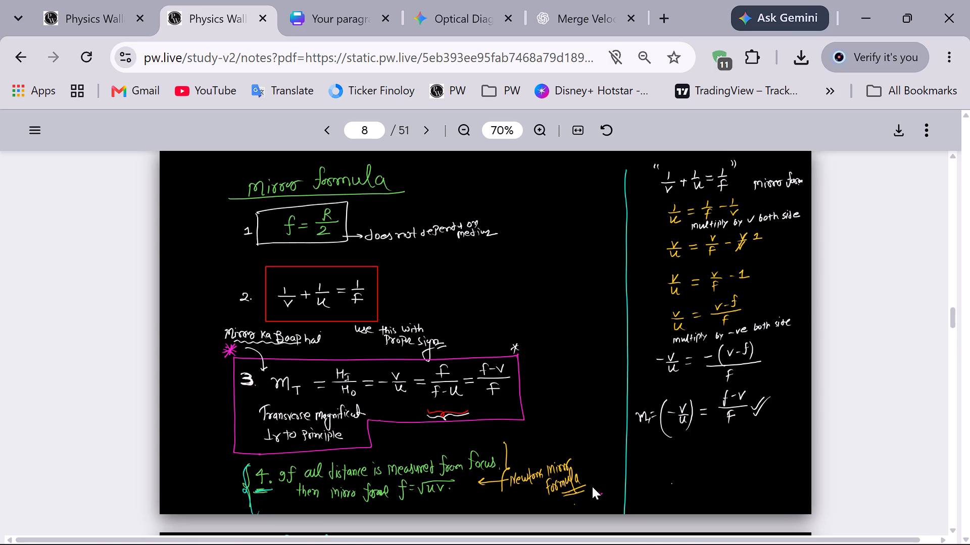
pyautogui.hscroll(2, 592, 486)
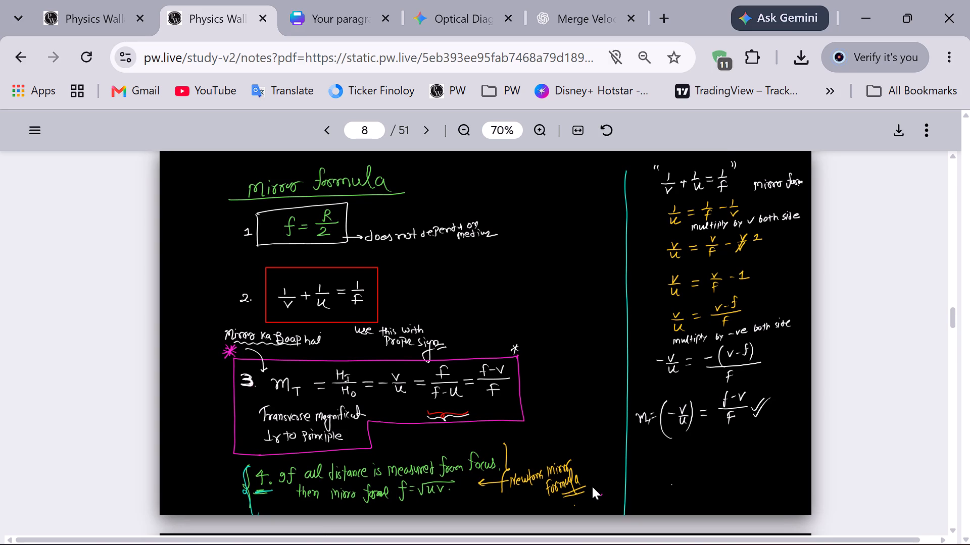
pyautogui.hscroll(1, 592, 486)
pyautogui.press('shift+super+s')
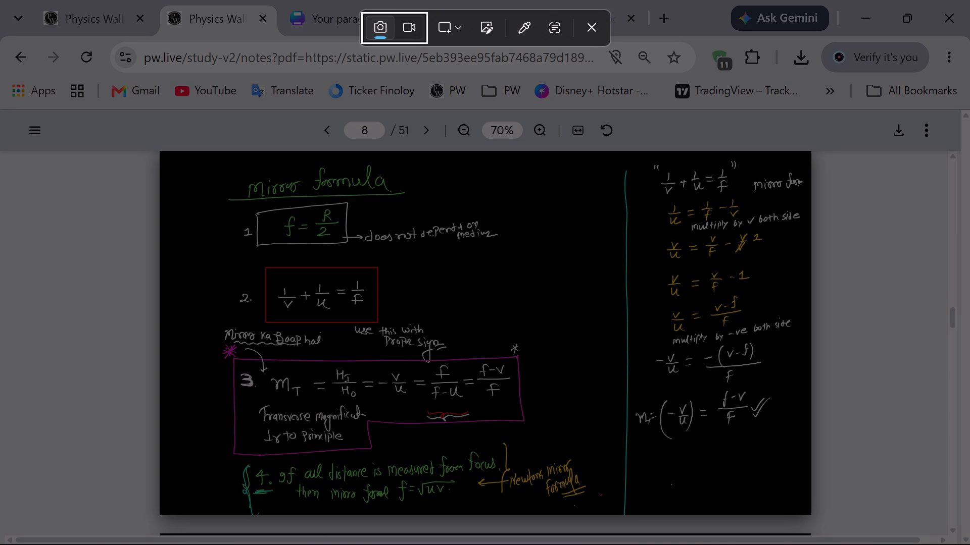
pyautogui.moveTo(192, 157); pyautogui.dragTo(573, 514)
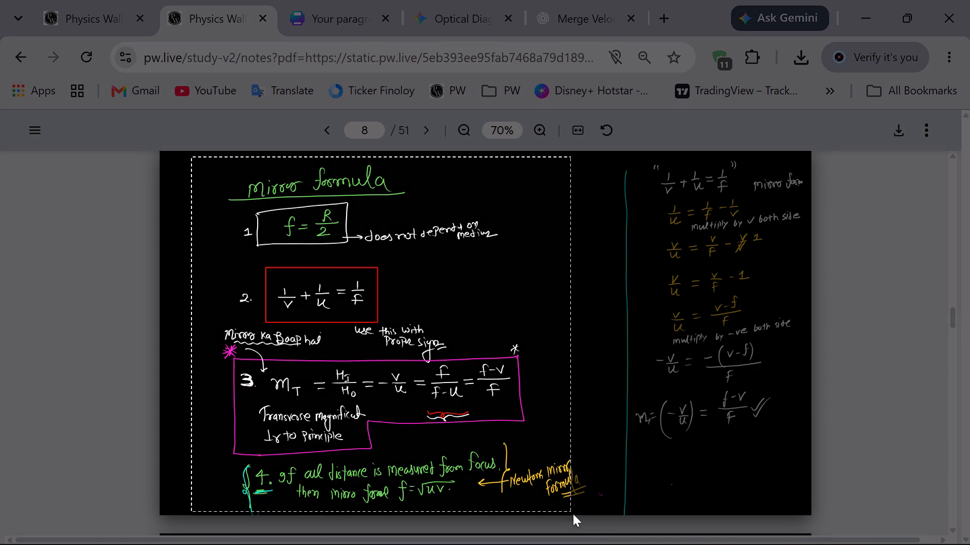
pyautogui.moveTo(573, 514); pyautogui.dragTo(605, 515)
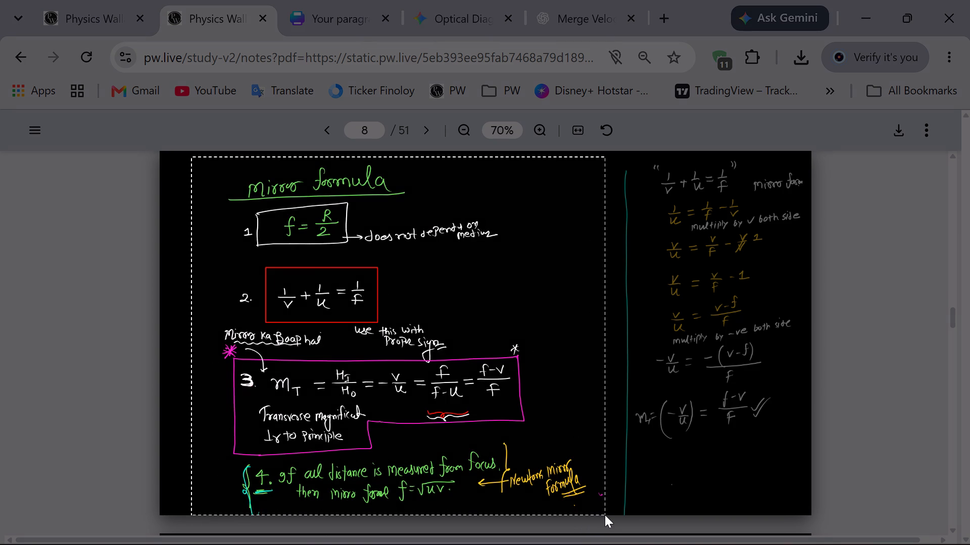
pyautogui.moveTo(605, 515); pyautogui.dragTo(606, 515)
# Look through the concave mirror image formation cases from page 9 to case 4 on page 13.
pyautogui.scroll(-5, 576, 492)
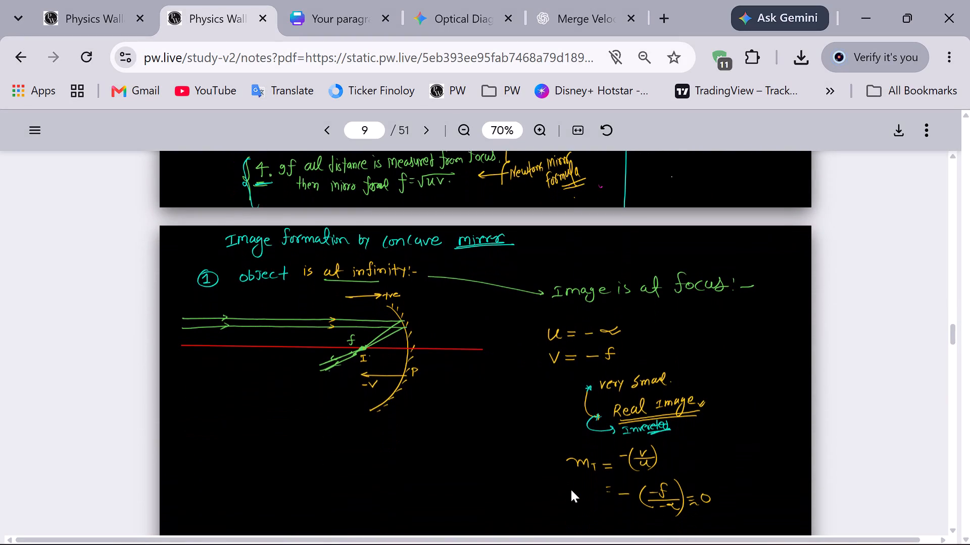
pyautogui.scroll(-8, 571, 489)
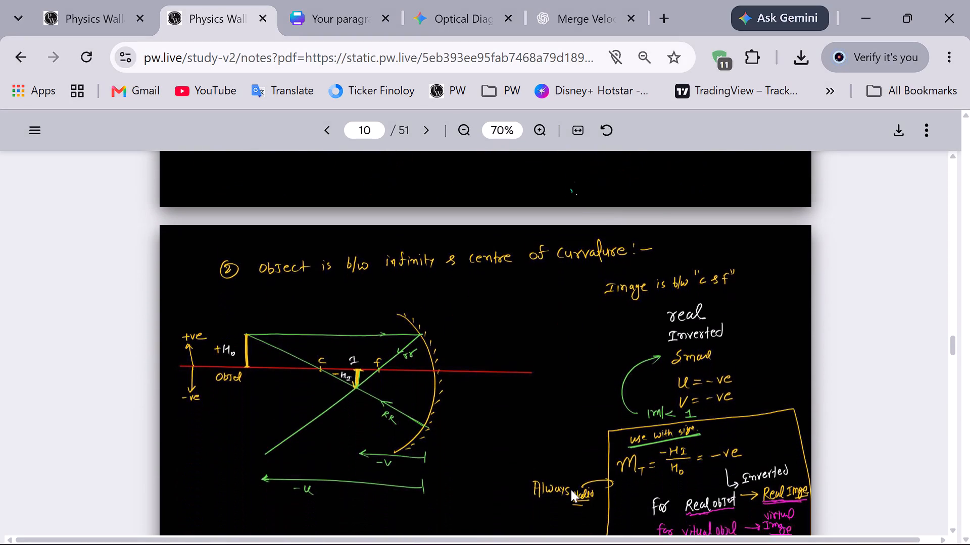
pyautogui.scroll(-1, 571, 489)
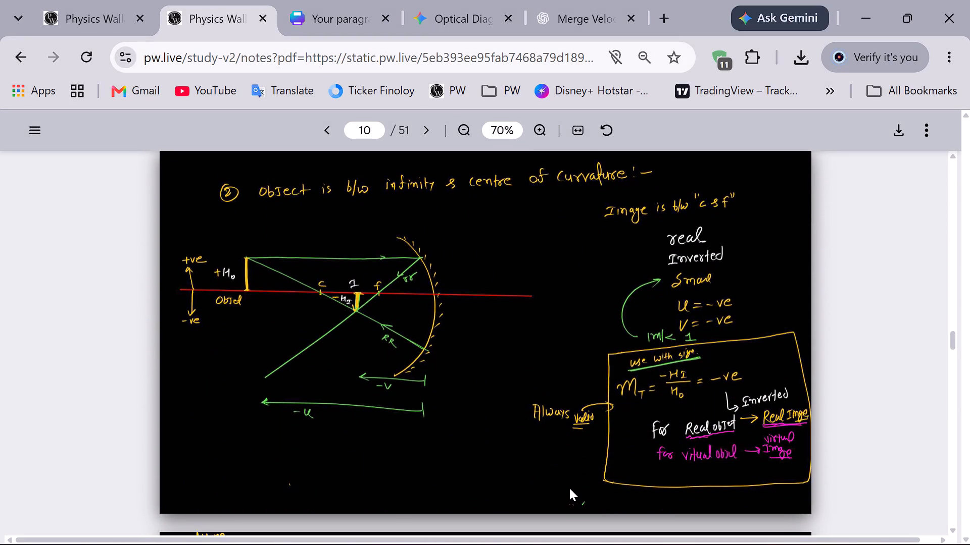
pyautogui.scroll(-3, 569, 487)
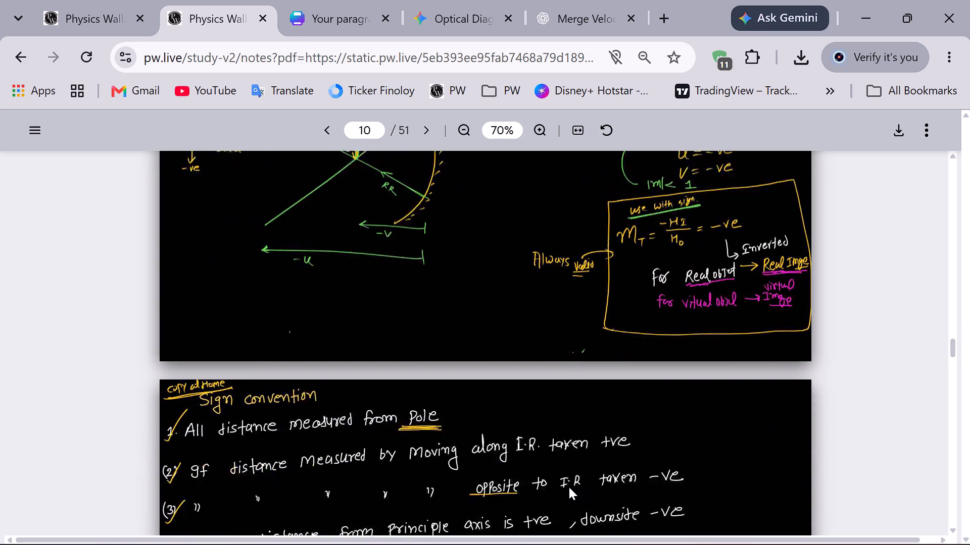
pyautogui.scroll(-8, 569, 487)
pyautogui.scroll(1, 567, 486)
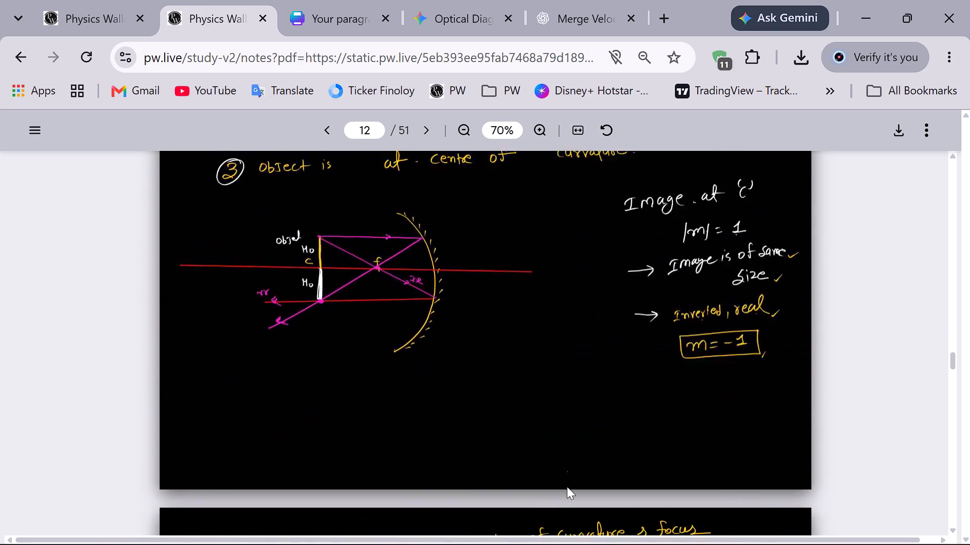
pyautogui.scroll(1, 567, 486)
pyautogui.scroll(-2, 566, 486)
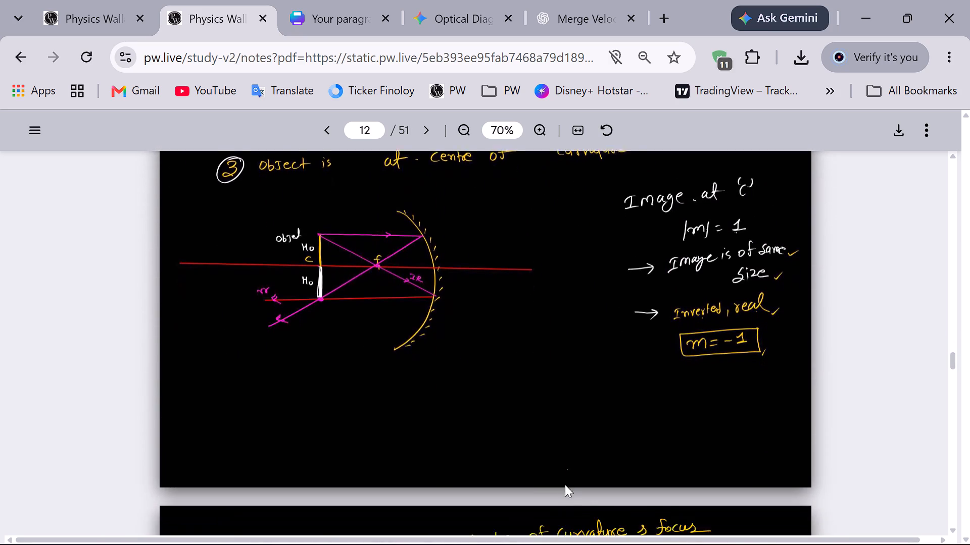
pyautogui.scroll(-6, 565, 484)
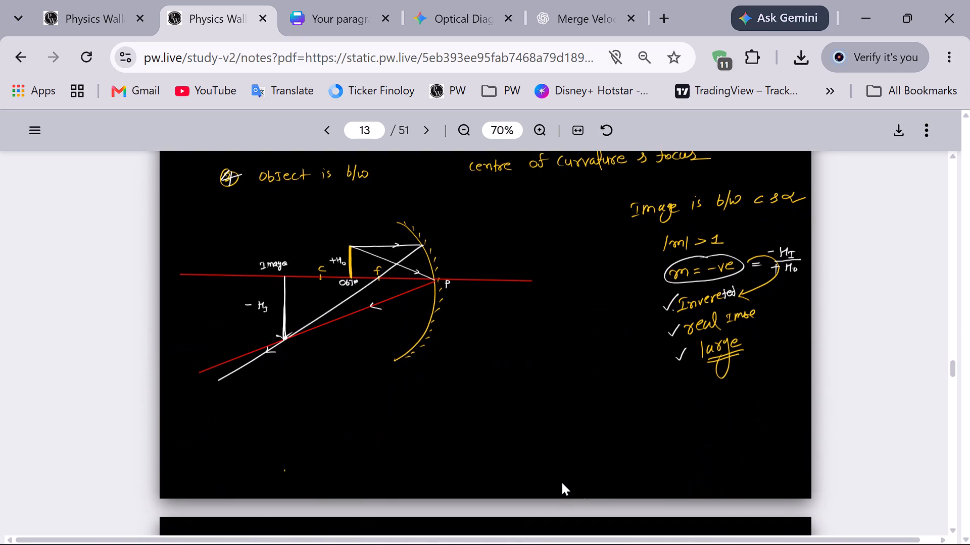
# Go back through the image formation cases to review the mirror formula notes on page 8.
pyautogui.scroll(1, 562, 482)
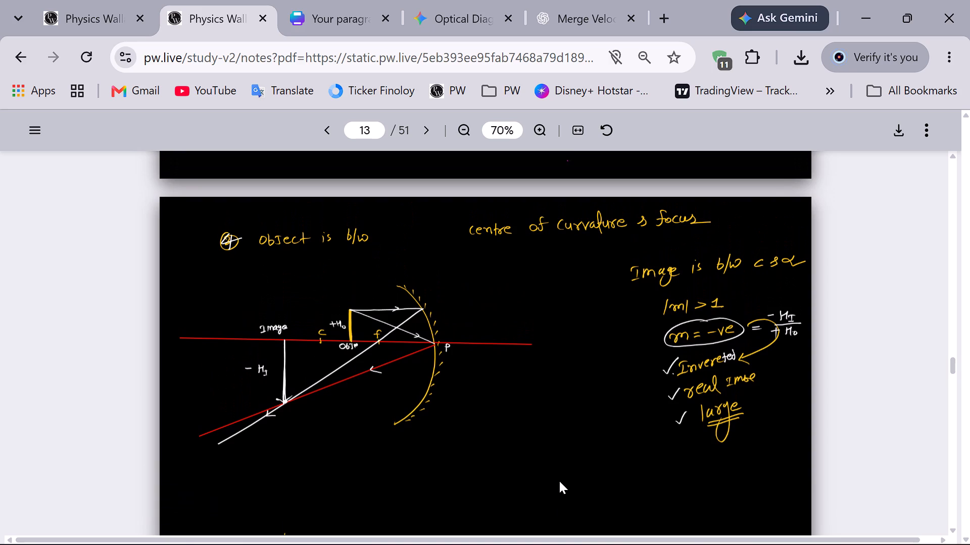
pyautogui.scroll(16, 559, 481)
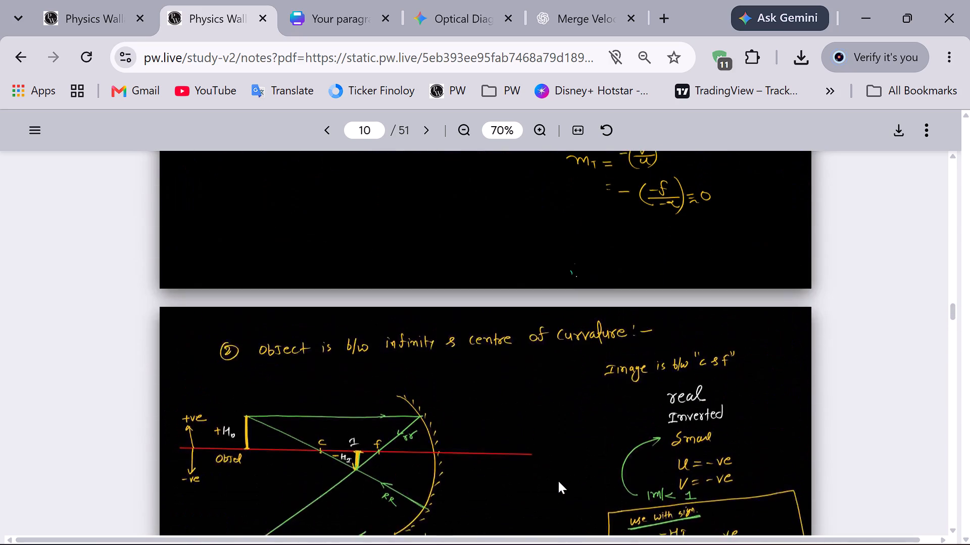
pyautogui.scroll(6, 558, 481)
pyautogui.scroll(-1, 558, 481)
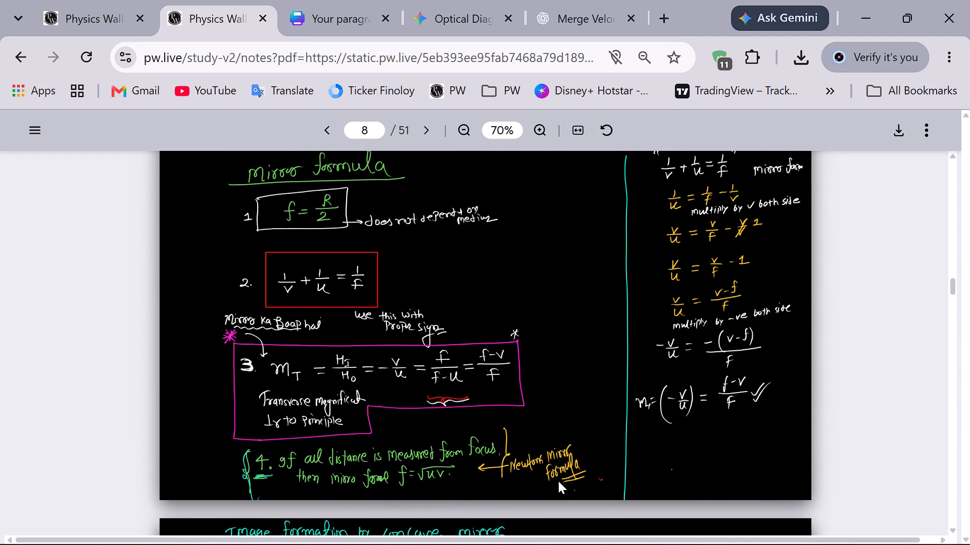
pyautogui.scroll(-2, 558, 481)
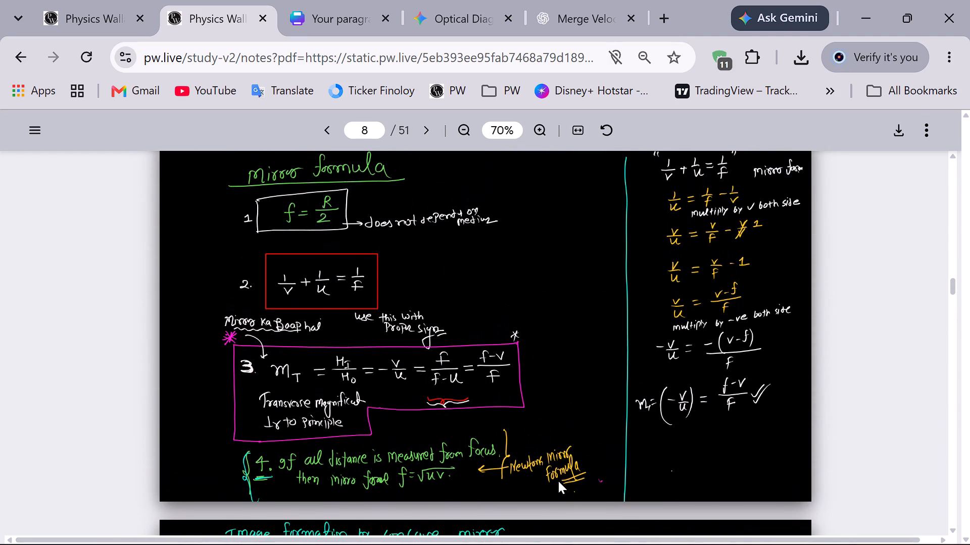
pyautogui.scroll(-1, 558, 481)
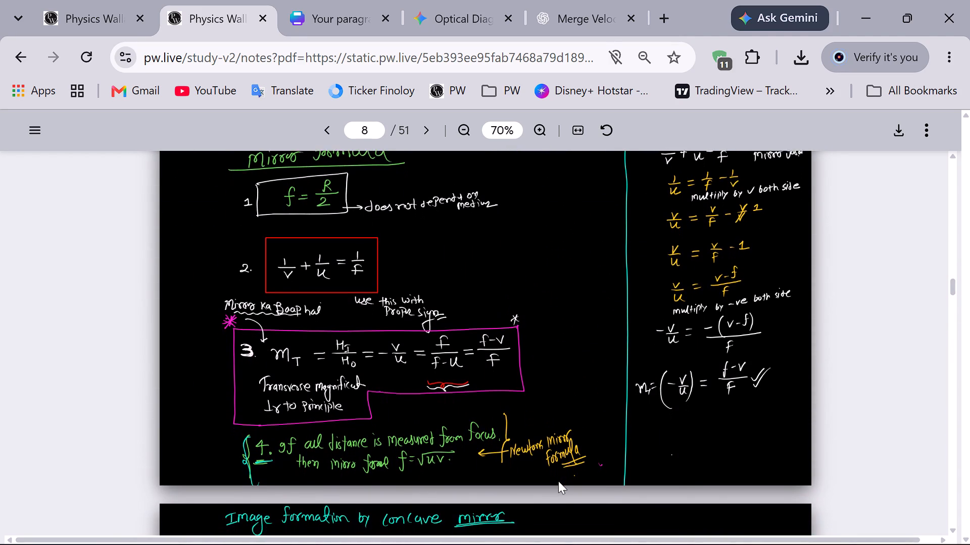
# Look through the concave mirror image formation cases up to case 7 and the true/false statement on page 17.
pyautogui.scroll(-9, 558, 481)
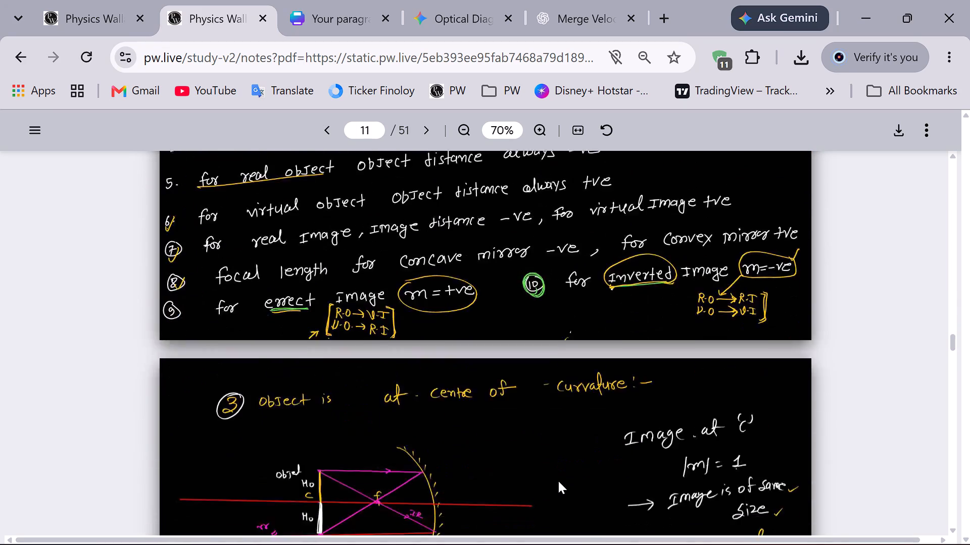
pyautogui.scroll(-6, 558, 481)
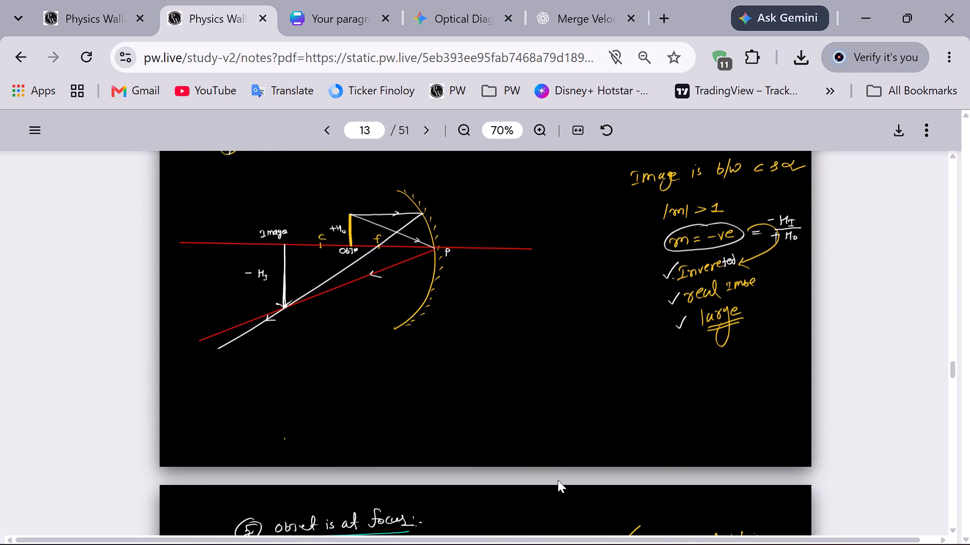
pyautogui.scroll(-3, 556, 477)
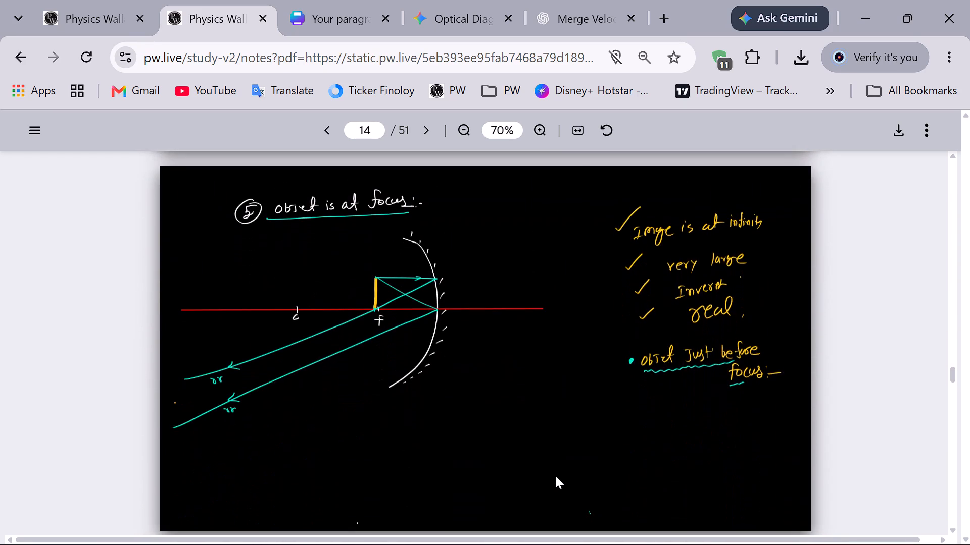
pyautogui.scroll(-6, 555, 476)
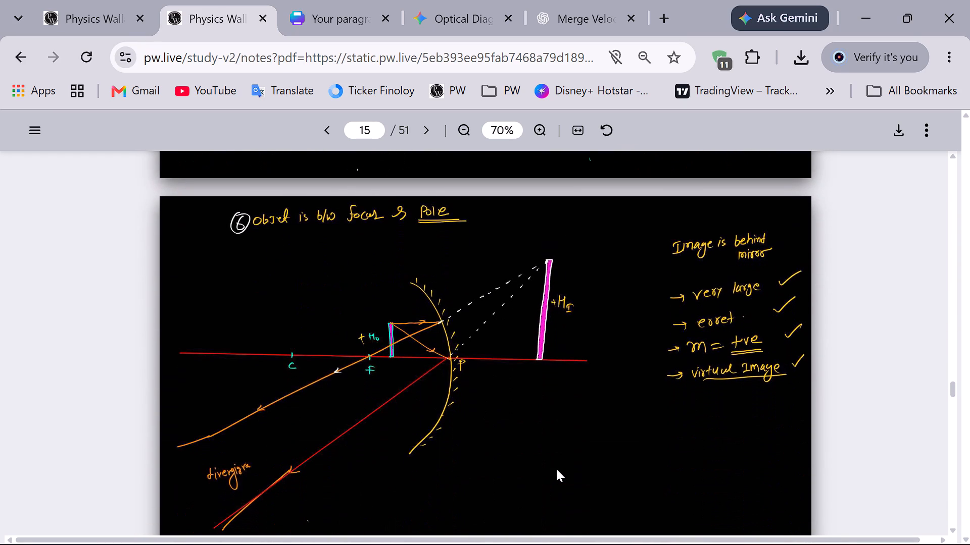
pyautogui.scroll(-4, 556, 469)
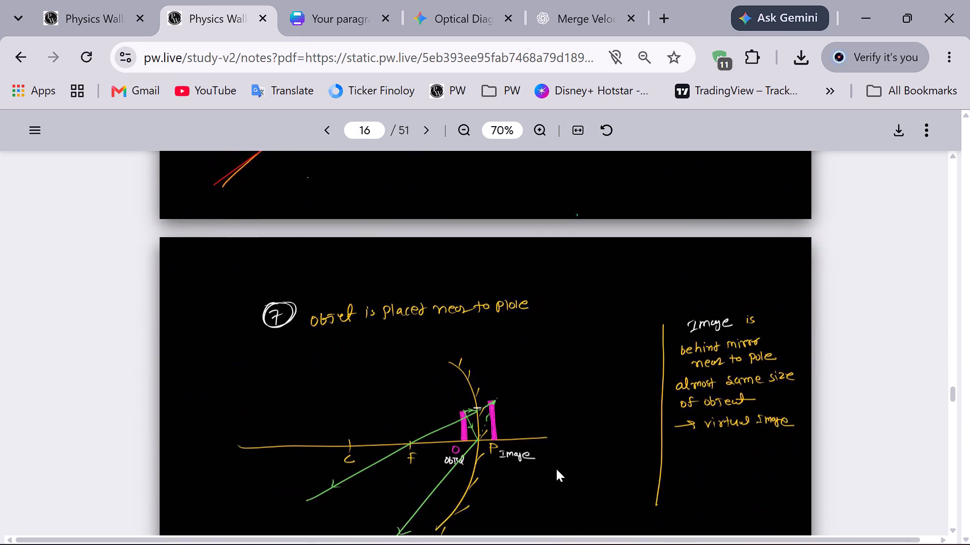
pyautogui.scroll(-4, 556, 469)
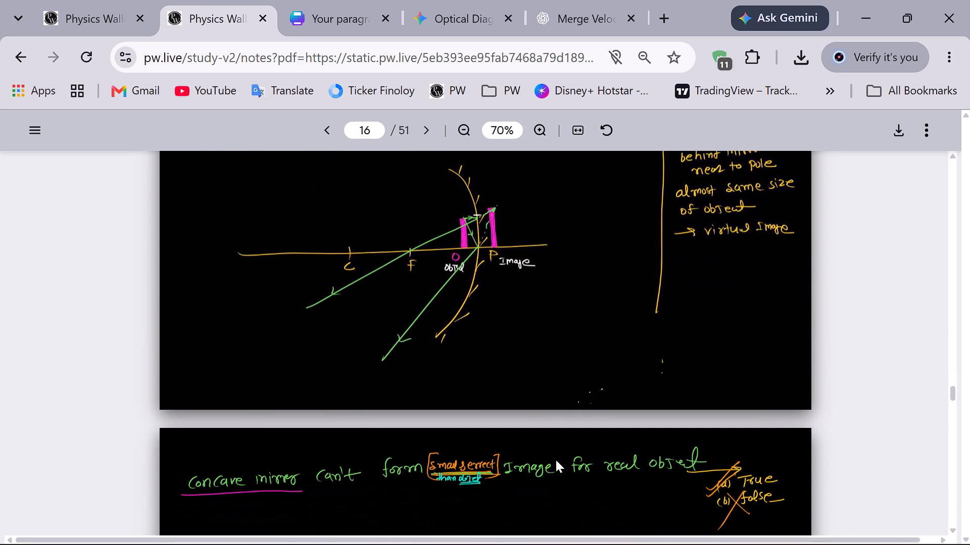
pyautogui.scroll(-3, 556, 460)
pyautogui.hscroll(-1, 556, 460)
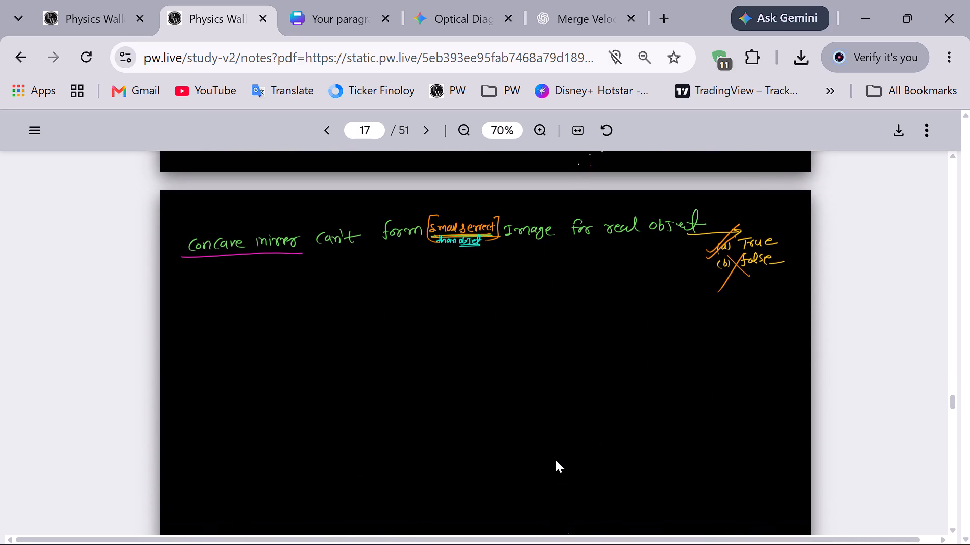
pyautogui.hscroll(-2, 556, 460)
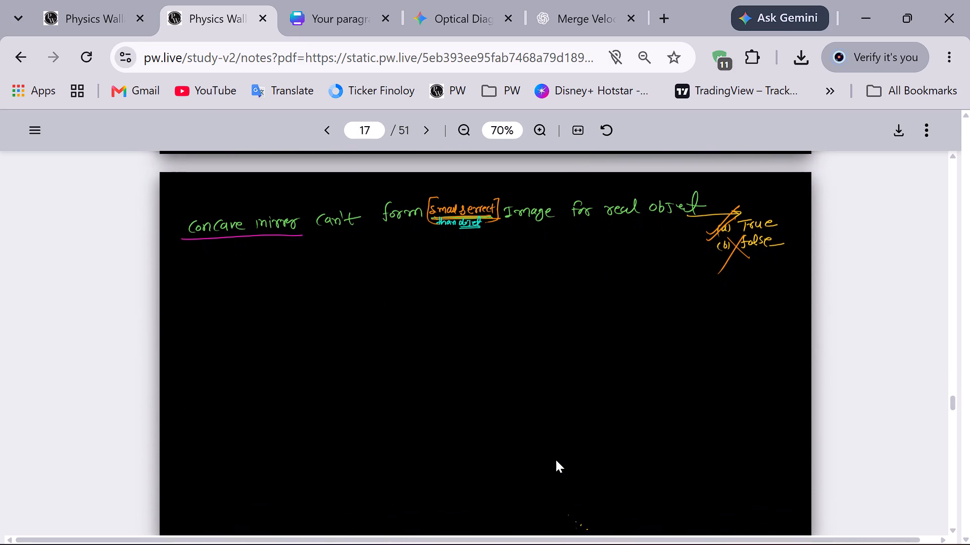
pyautogui.hscroll(-2, 556, 460)
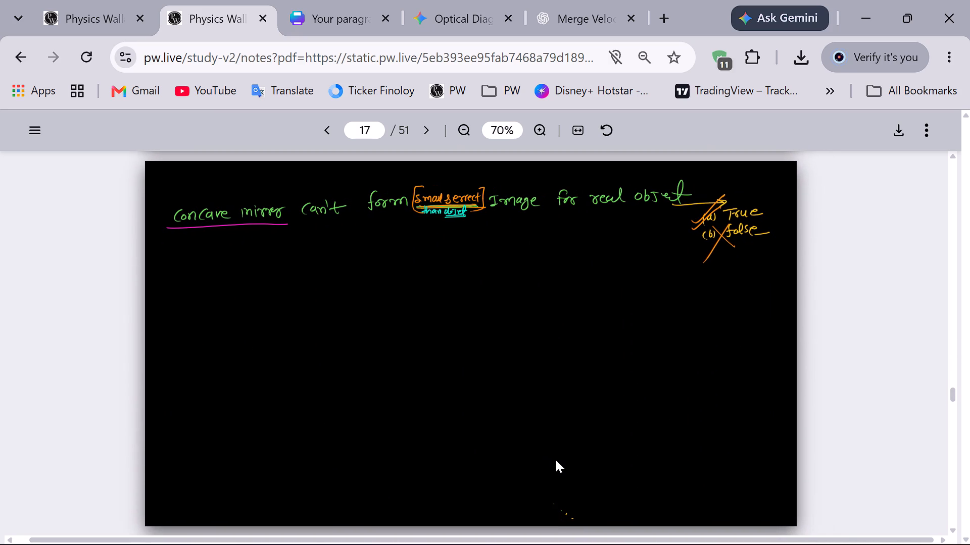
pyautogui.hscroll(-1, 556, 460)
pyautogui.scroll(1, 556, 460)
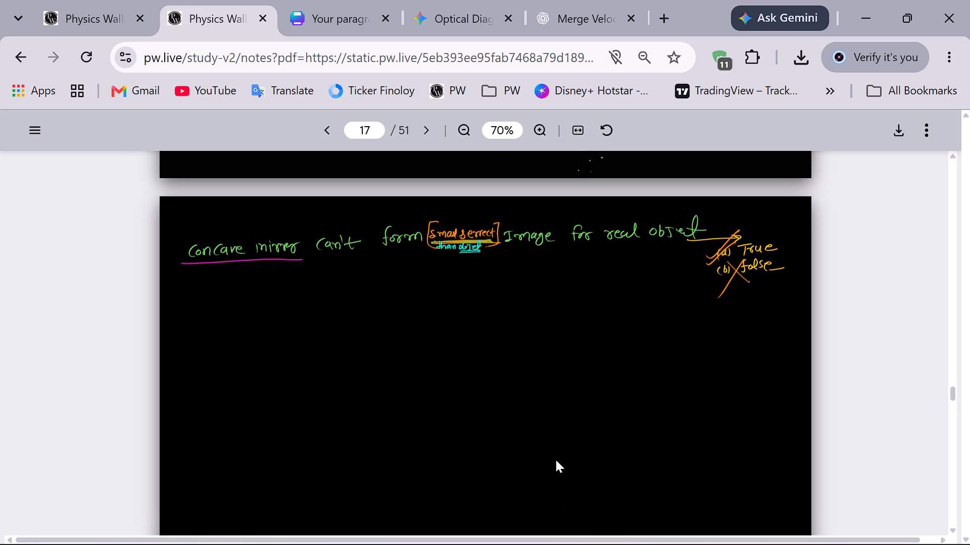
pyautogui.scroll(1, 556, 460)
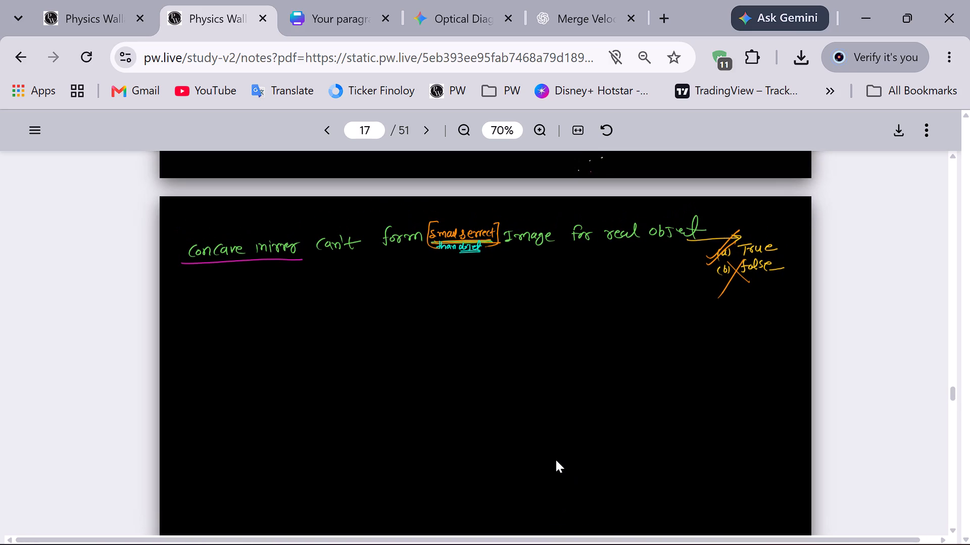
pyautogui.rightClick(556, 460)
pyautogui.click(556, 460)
# Look through the concave mirror notes from the object positions diagram on page 18 through the extended square object diagrams on page 19.
pyautogui.scroll(-7, 545, 455)
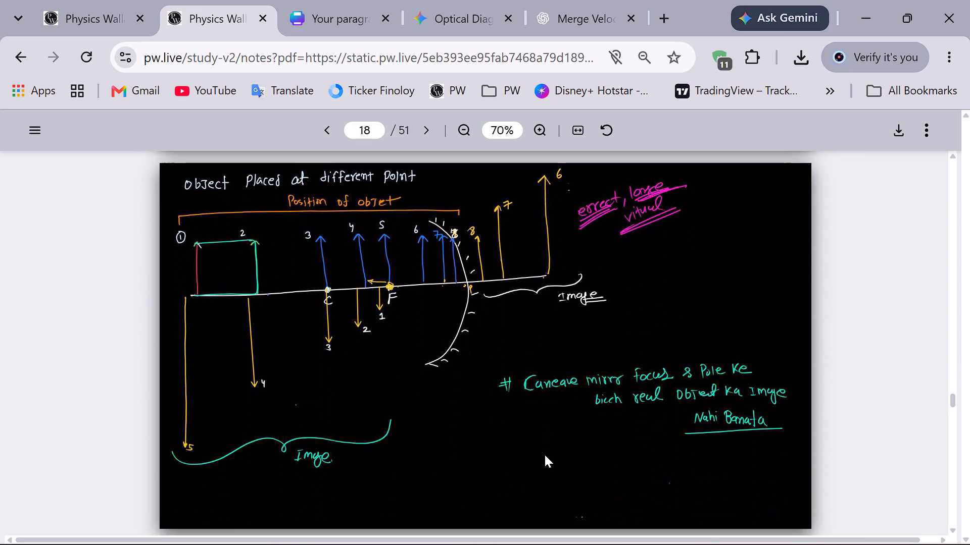
pyautogui.scroll(1, 545, 455)
pyautogui.scroll(-1, 545, 455)
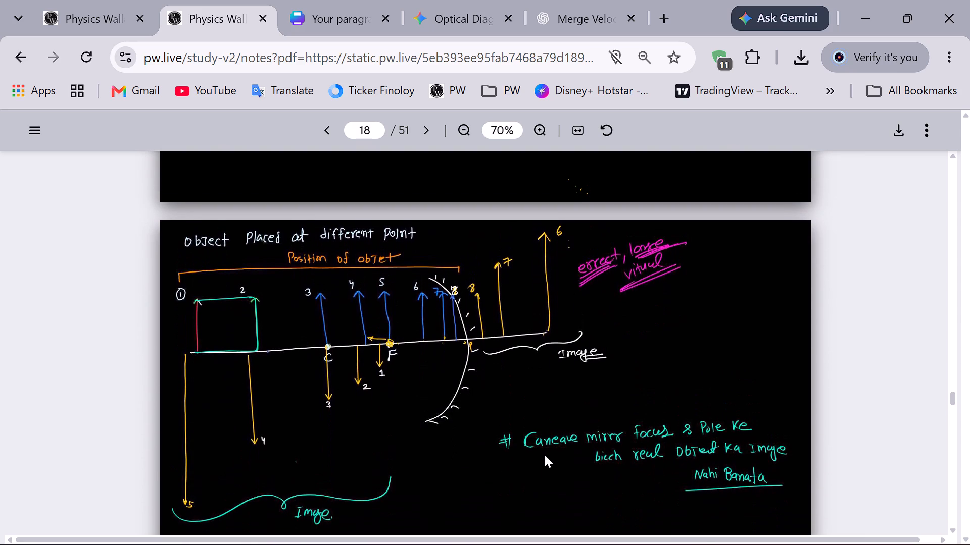
pyautogui.scroll(-5, 545, 455)
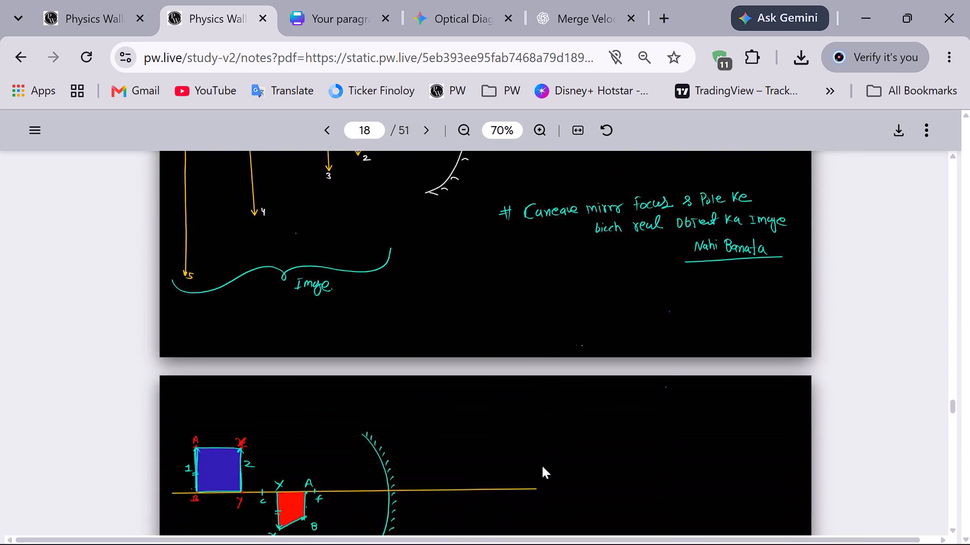
pyautogui.scroll(-6, 542, 466)
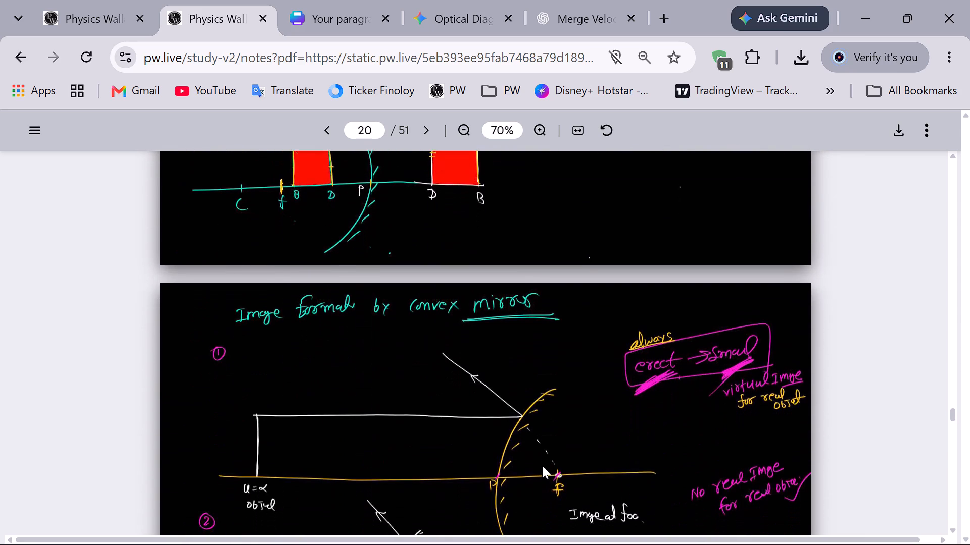
# Examine the convex mirror image formation notes on pages 20 to 22, up to the concave mirror numerical that follows.
pyautogui.scroll(-2, 542, 466)
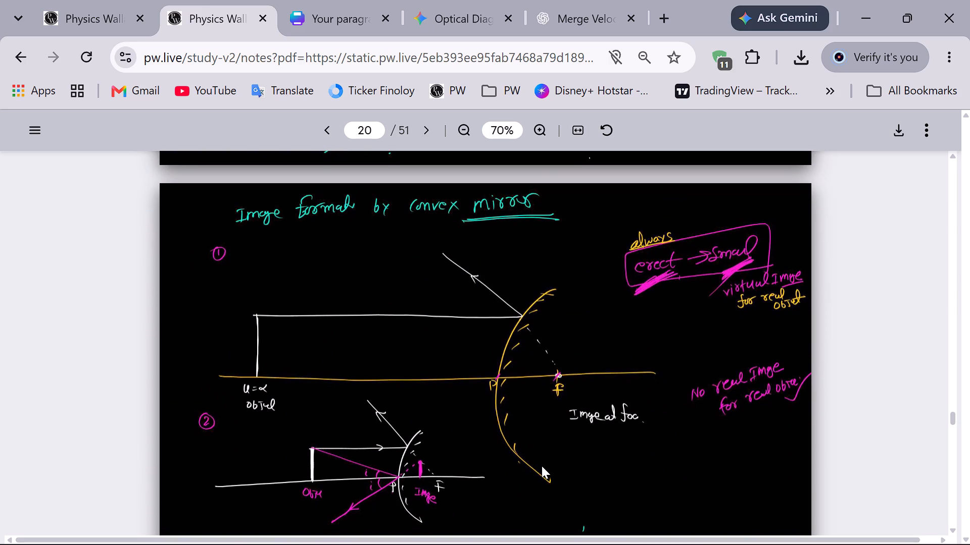
pyautogui.scroll(-1, 542, 466)
pyautogui.scroll(1, 542, 466)
pyautogui.scroll(-7, 542, 466)
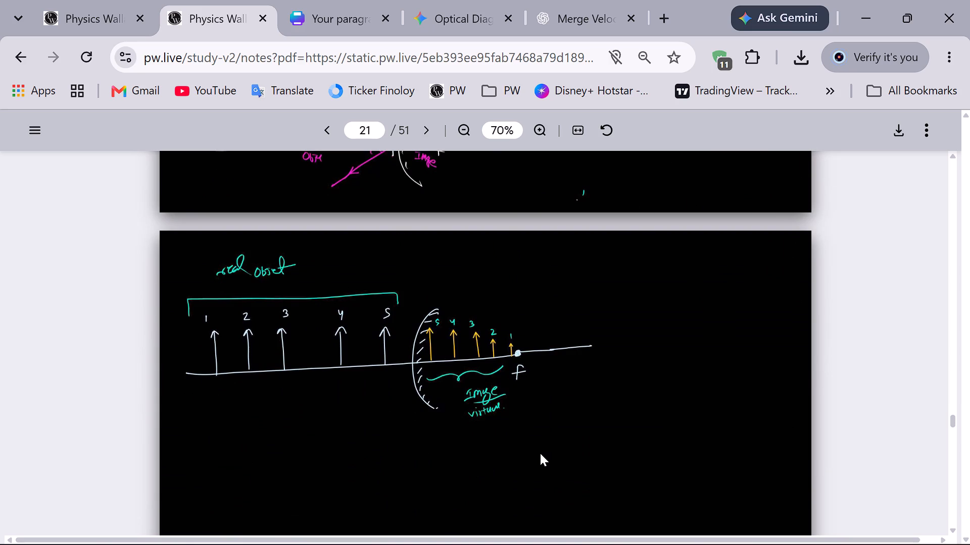
pyautogui.scroll(-7, 540, 453)
pyautogui.scroll(3, 539, 453)
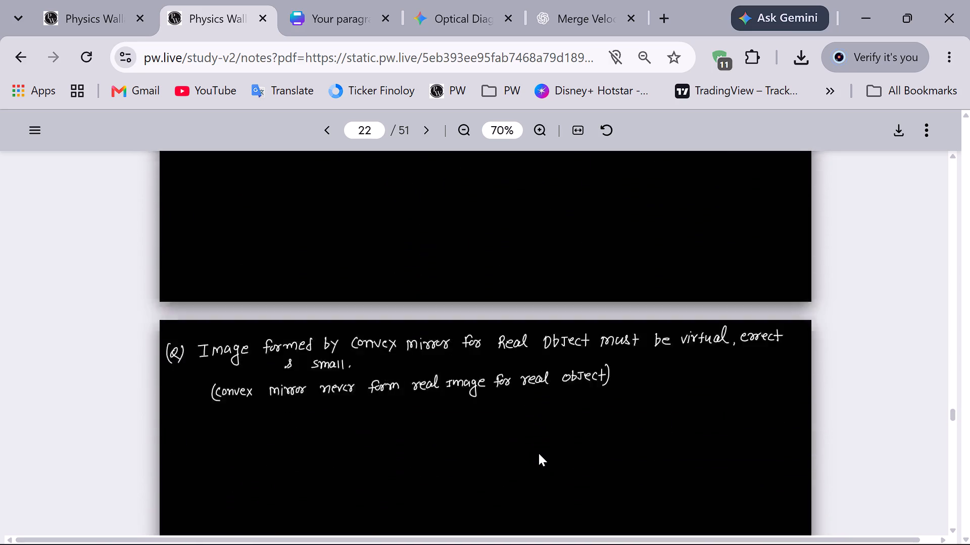
pyautogui.scroll(8, 539, 453)
pyautogui.scroll(-5, 539, 453)
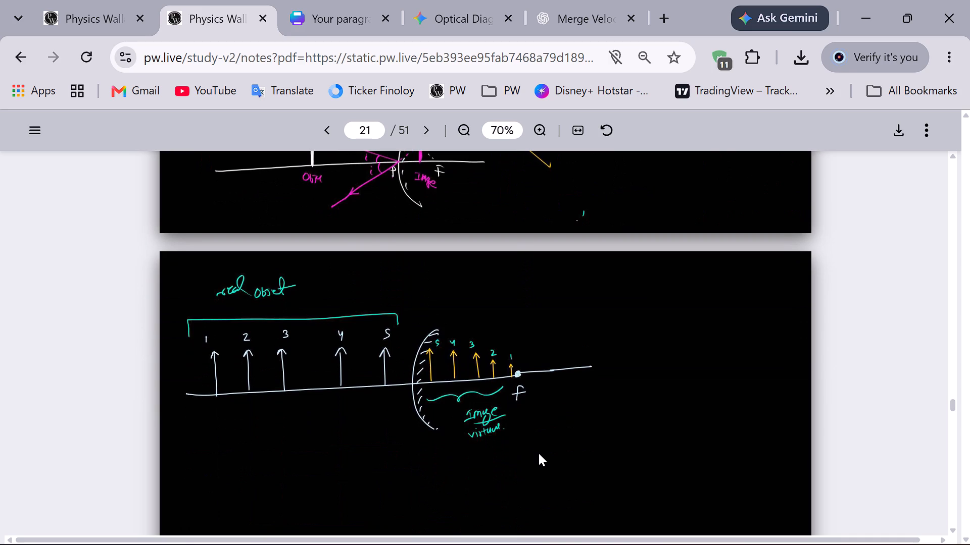
pyautogui.scroll(-6, 539, 453)
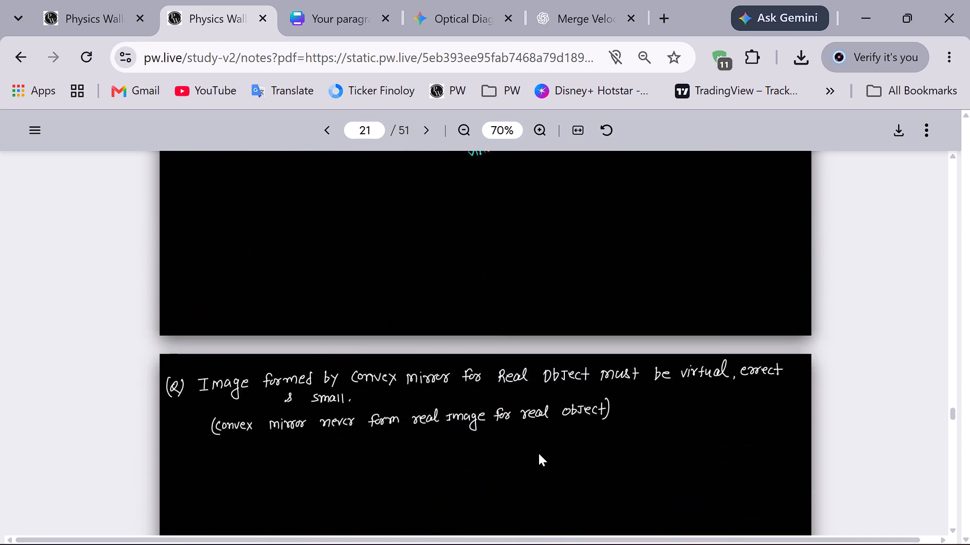
pyautogui.scroll(-13, 539, 453)
pyautogui.scroll(8, 539, 453)
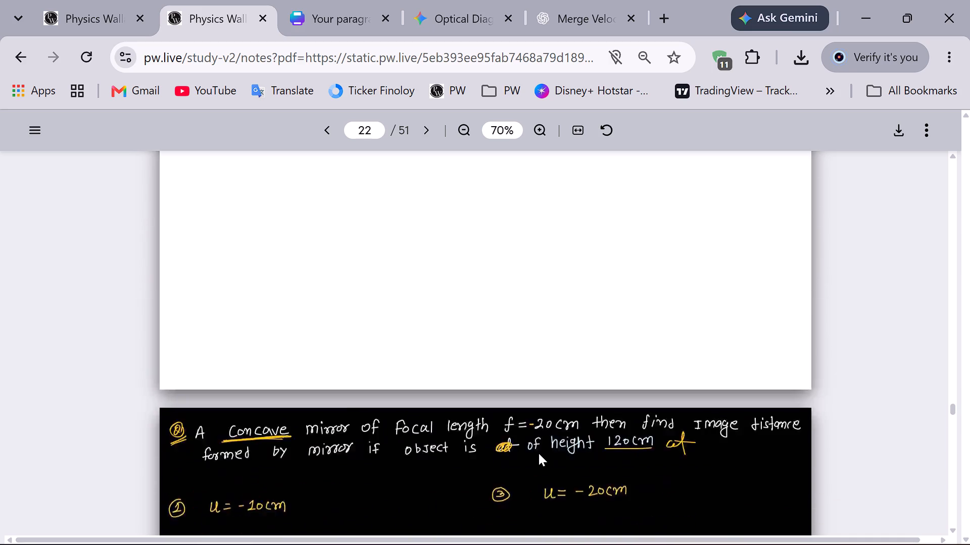
# Capture a screen snip of the "Object placed at different point" diagram on page 18, including its side notes on the concave mirror.
pyautogui.scroll(9, 539, 453)
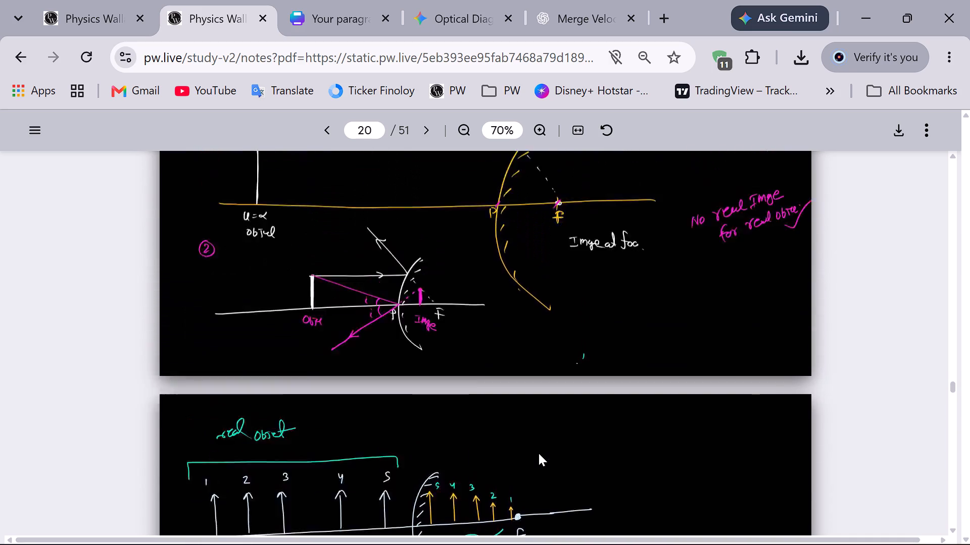
pyautogui.scroll(6, 539, 453)
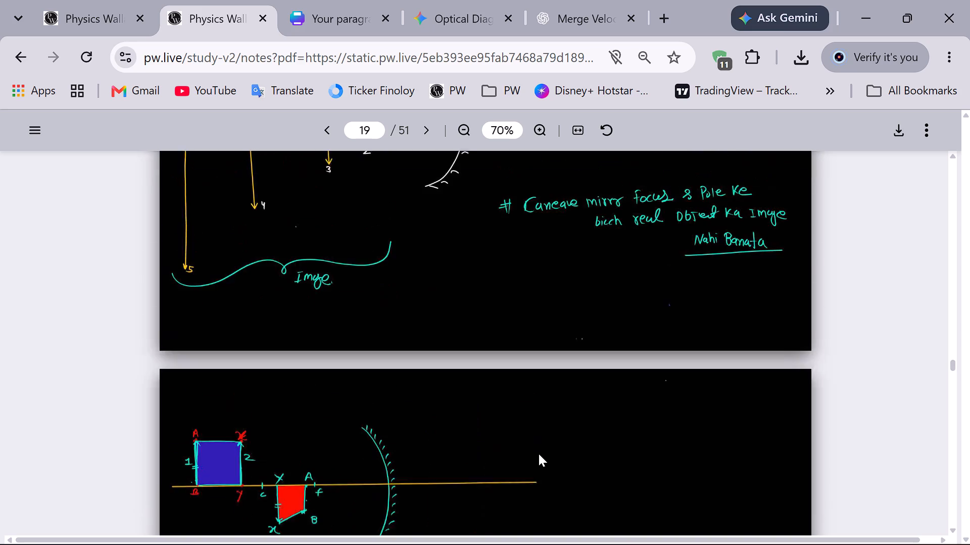
pyautogui.scroll(2, 537, 457)
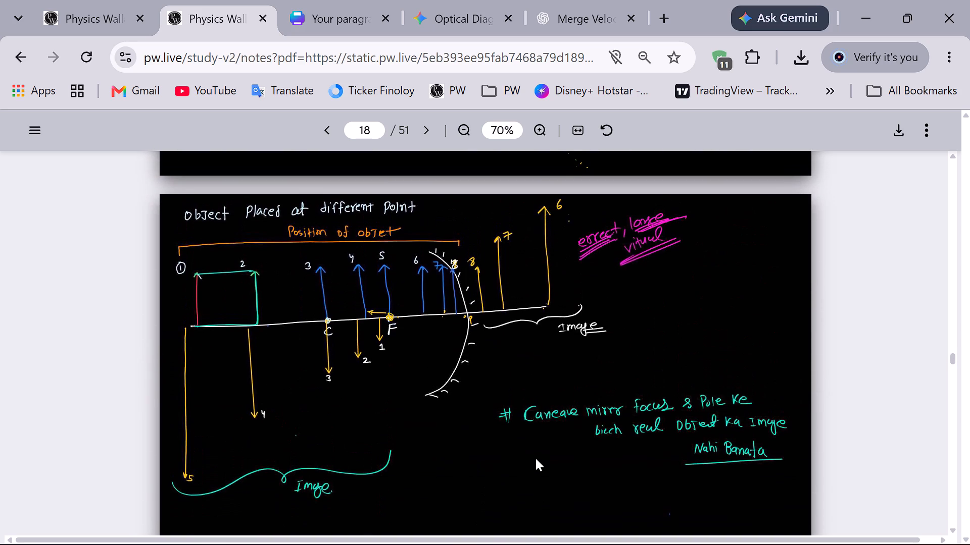
pyautogui.scroll(-1, 534, 460)
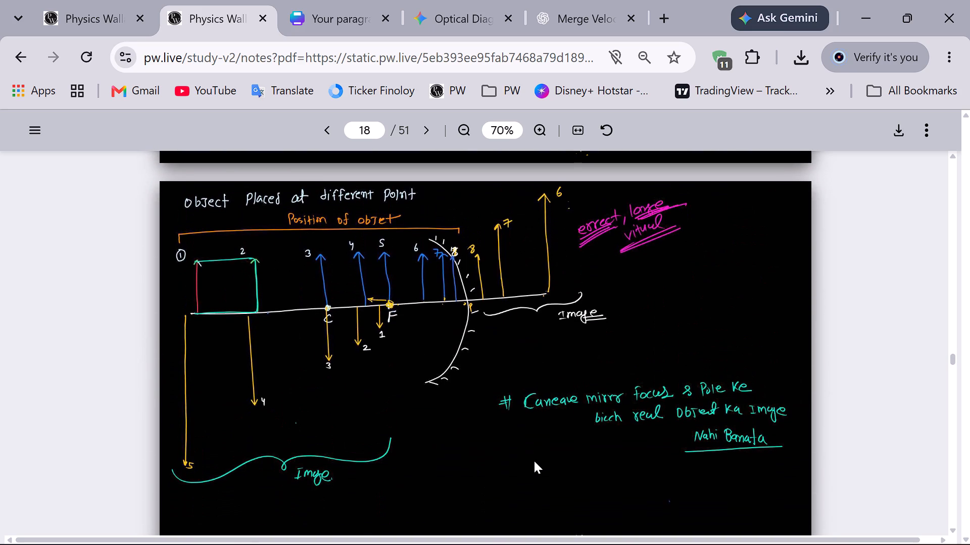
pyautogui.press('shift+super+s')
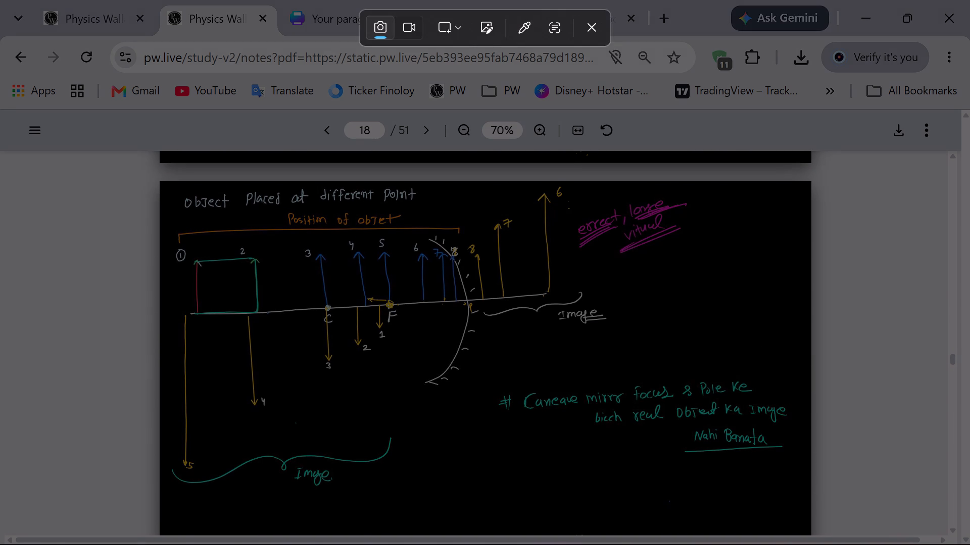
pyautogui.moveTo(167, 184); pyautogui.dragTo(331, 358)
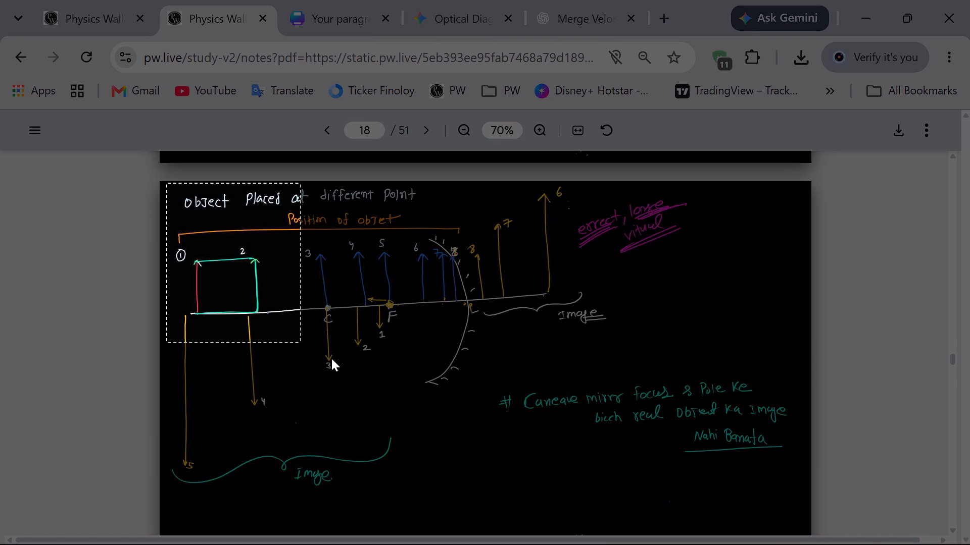
pyautogui.moveTo(331, 358); pyautogui.dragTo(787, 494)
pyautogui.moveTo(640, 424); pyautogui.dragTo(647, 426, button='right')
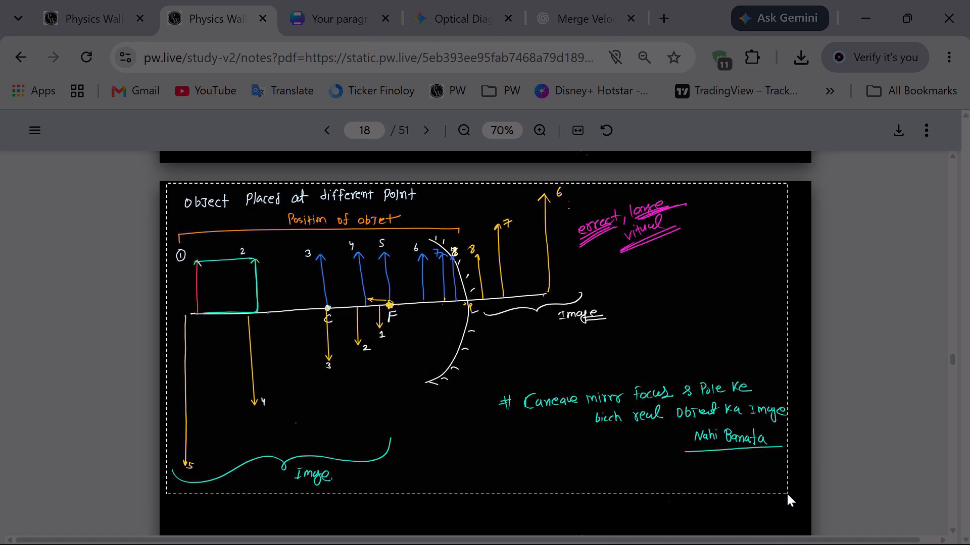
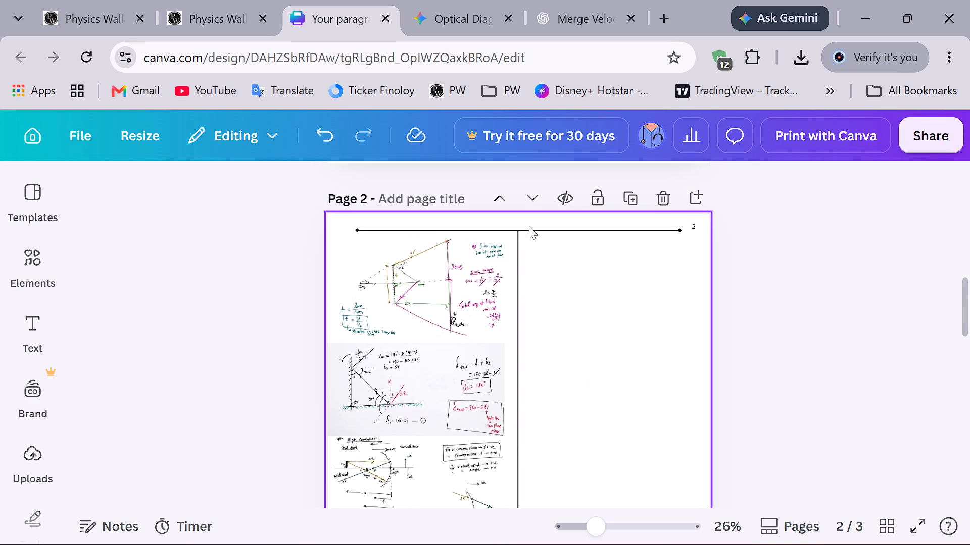
pyautogui.scroll(-2, 528, 221)
pyautogui.scroll(1, 524, 221)
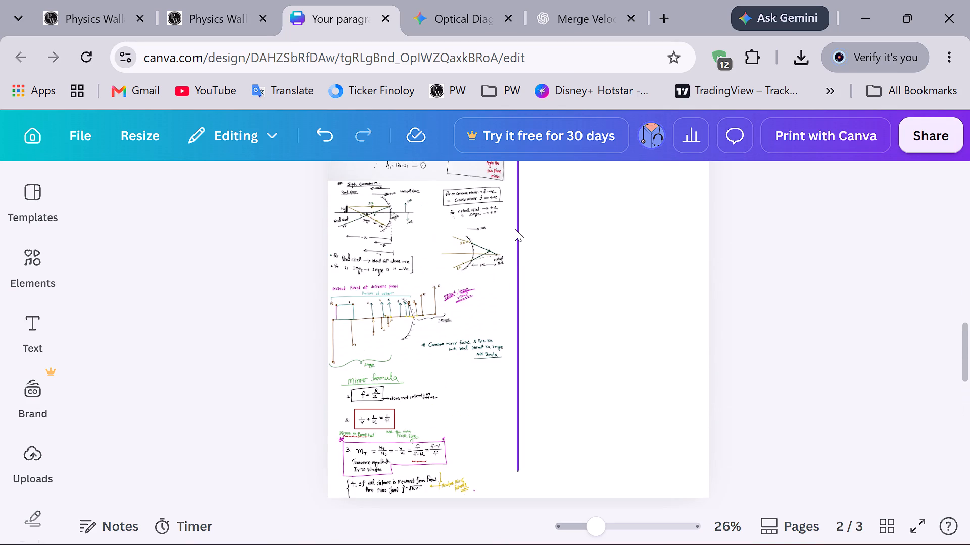
pyautogui.scroll(3, 515, 229)
pyautogui.scroll(1, 544, 300)
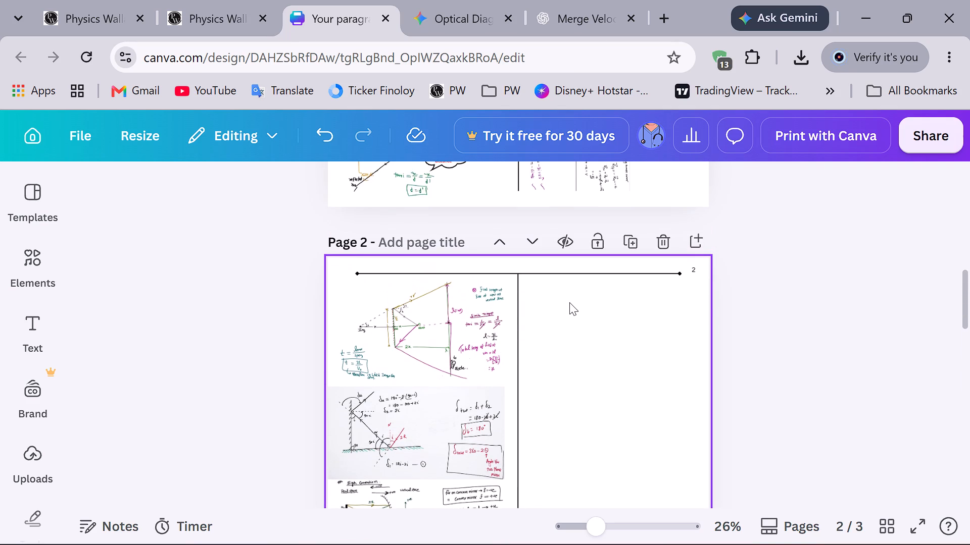
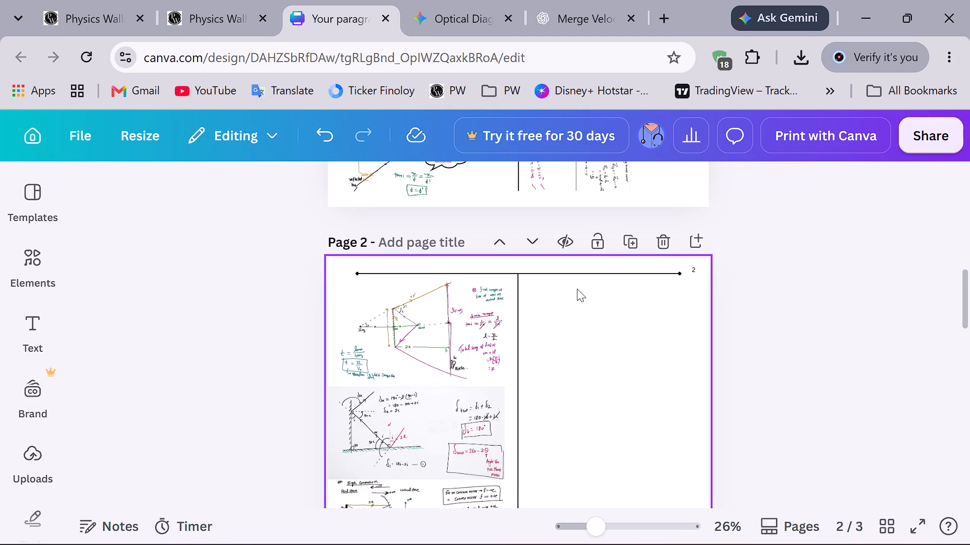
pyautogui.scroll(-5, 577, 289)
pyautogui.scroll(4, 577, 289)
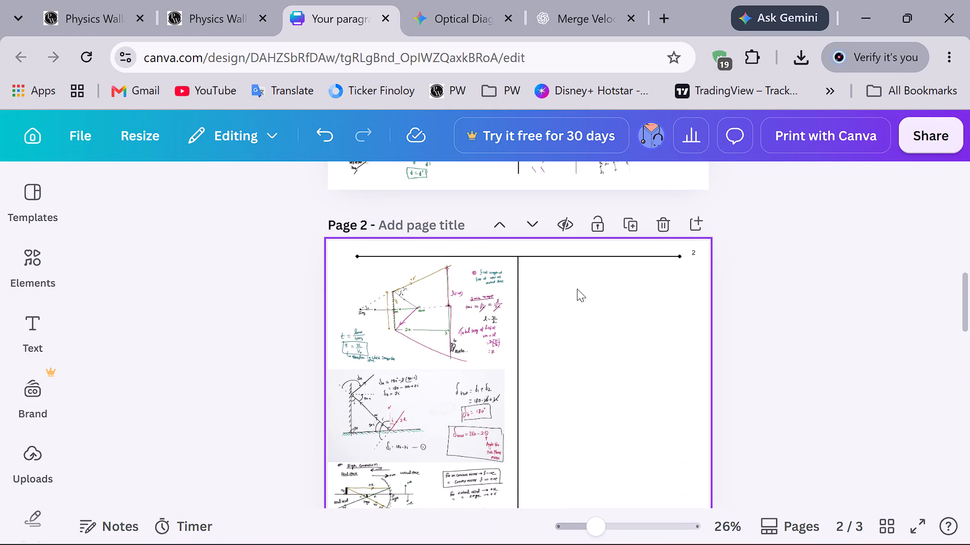
# Switch to the Lecture 05 class notes and look through pages 19 to 40 for further handwritten mirror notes worth snipping.
pyautogui.click(198, 41)
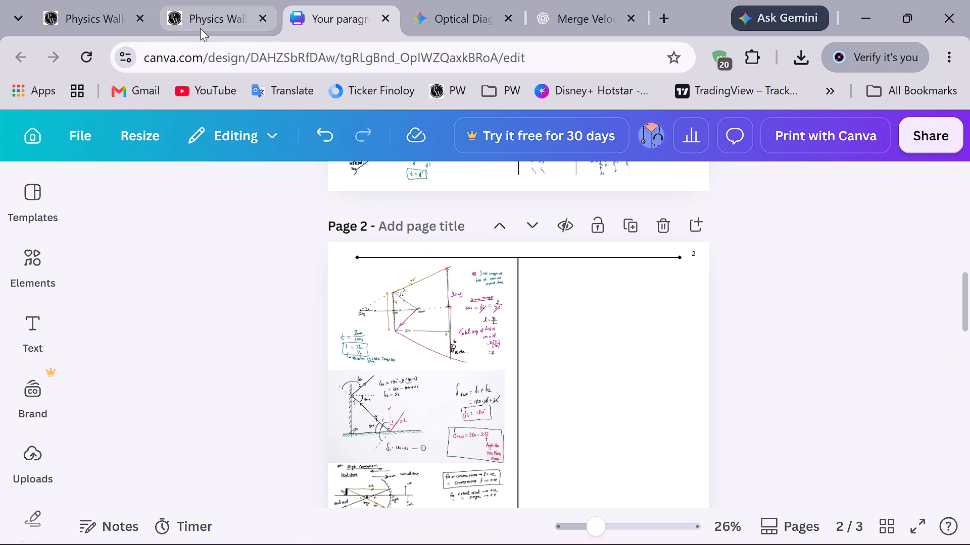
pyautogui.click(204, 26)
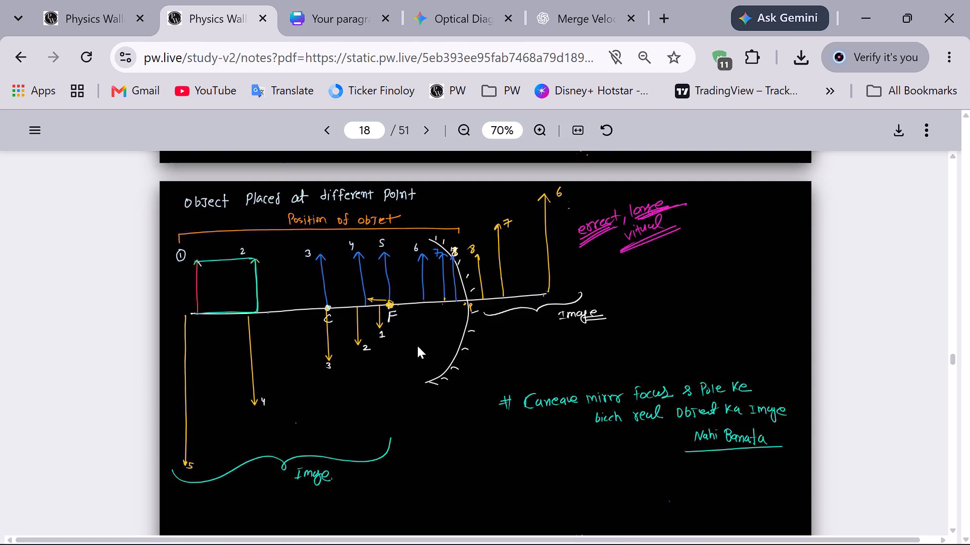
pyautogui.click(422, 131)
pyautogui.click(422, 131)
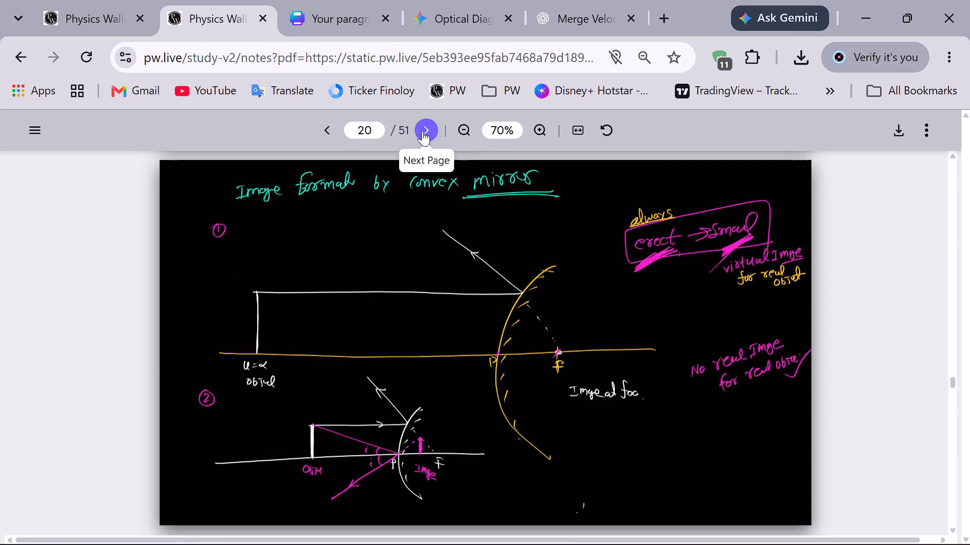
pyautogui.click(422, 131)
pyautogui.click(328, 127)
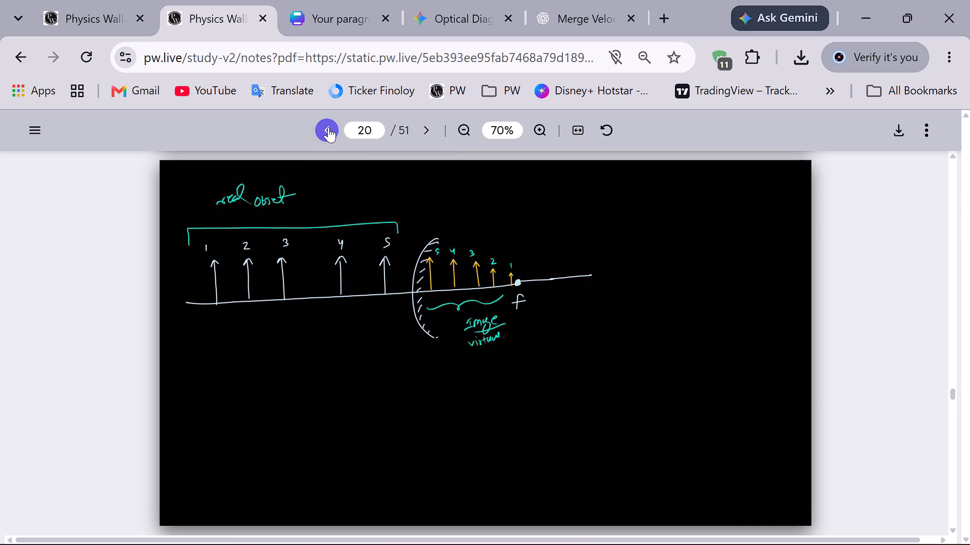
pyautogui.click(435, 126)
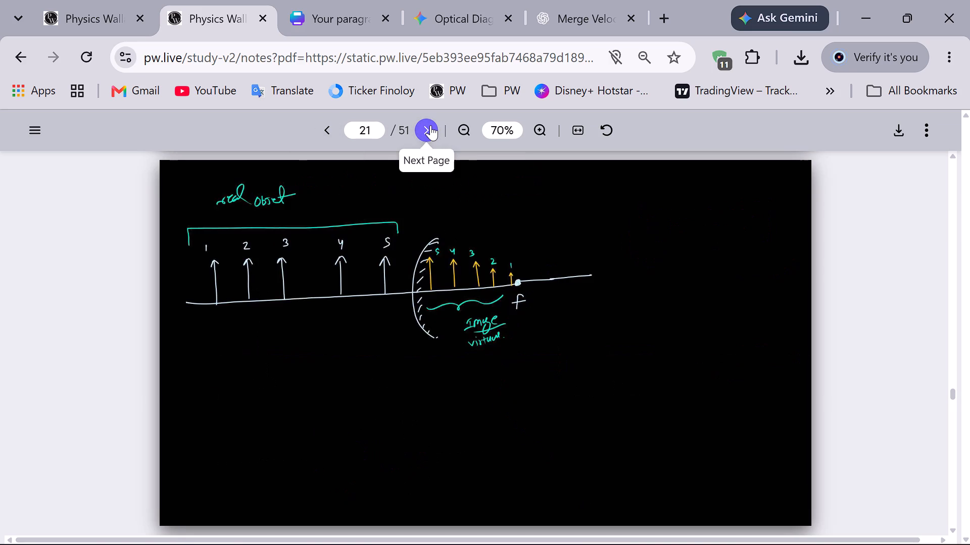
pyautogui.click(430, 125)
pyautogui.click(430, 125)
pyautogui.tripleClick(430, 125)
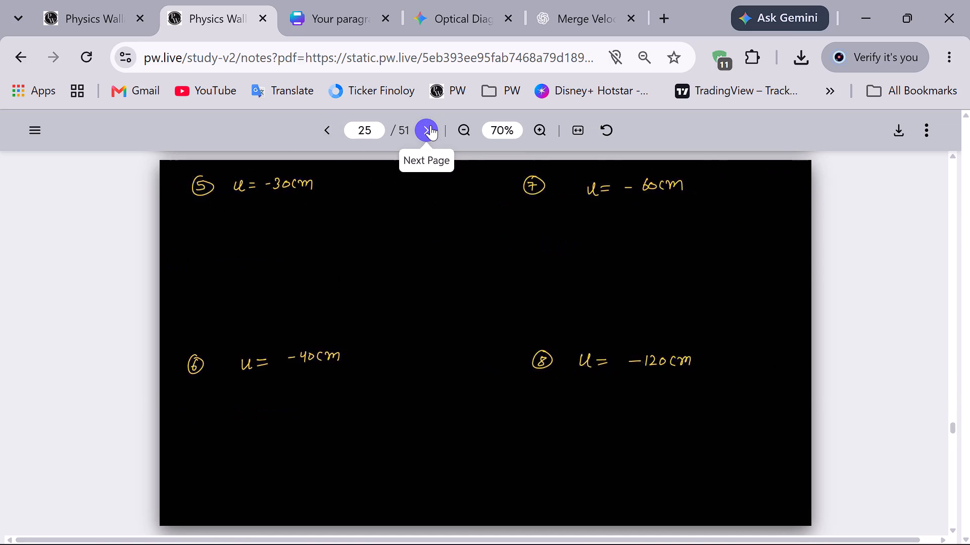
pyautogui.tripleClick(430, 125)
pyautogui.click(430, 125)
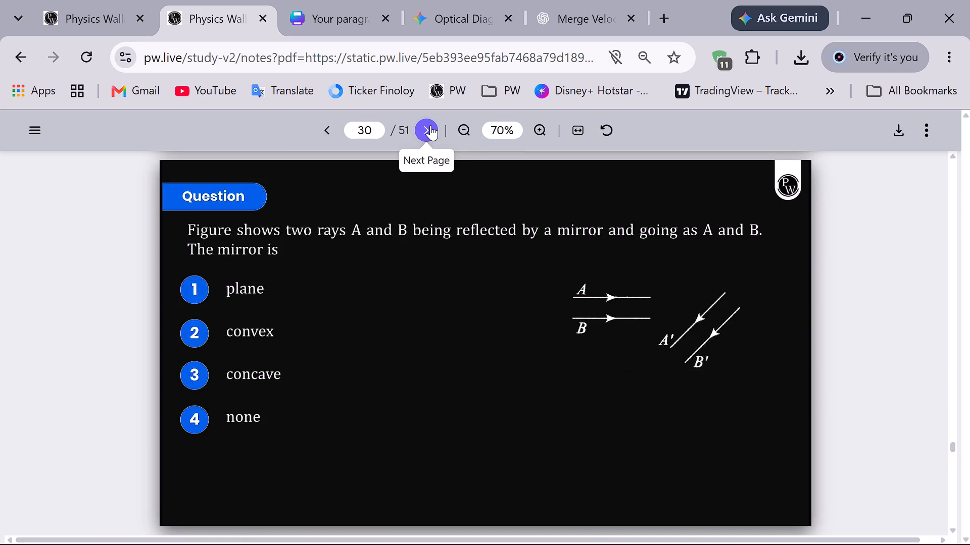
pyautogui.doubleClick(430, 125)
pyautogui.tripleClick(430, 125)
pyautogui.doubleClick(430, 125)
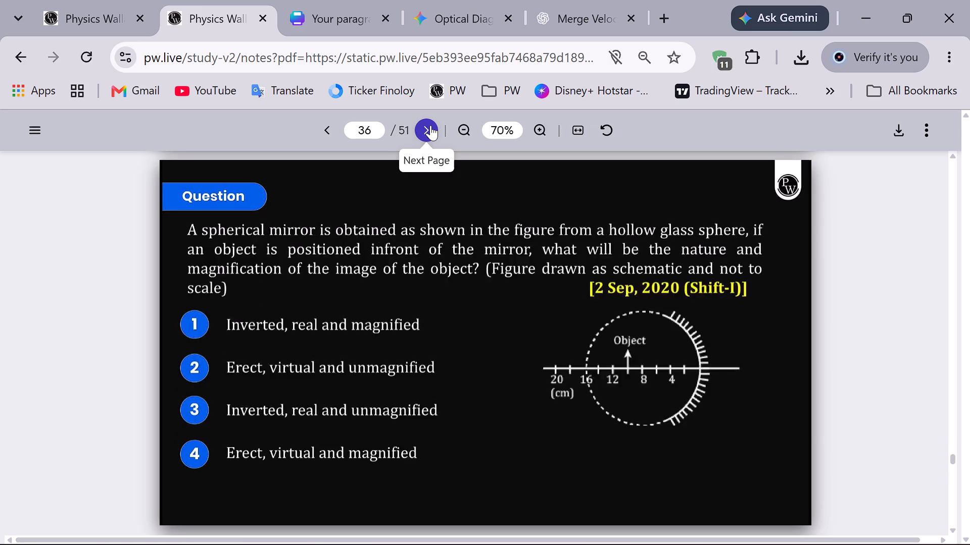
pyautogui.doubleClick(430, 125)
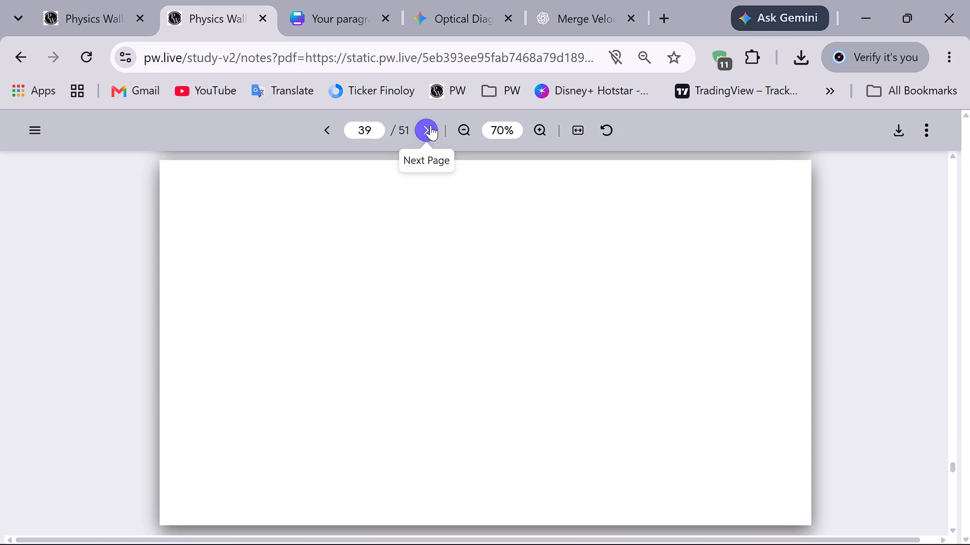
pyautogui.click(430, 125)
# Close the Lecture 05 notes and open the Ray Optics and Optical Instruments 06 class notes from the PW lecture list.
pyautogui.click(260, 13)
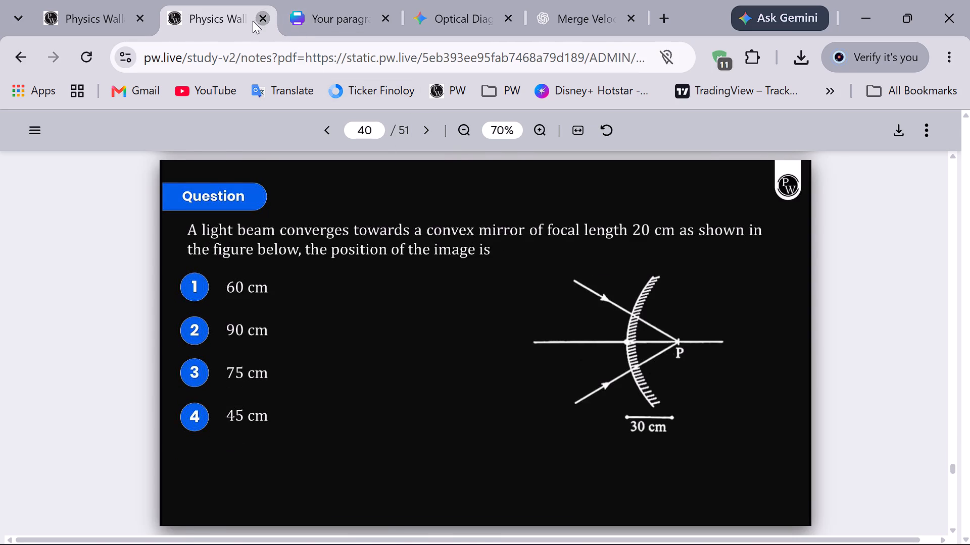
pyautogui.click(93, 7)
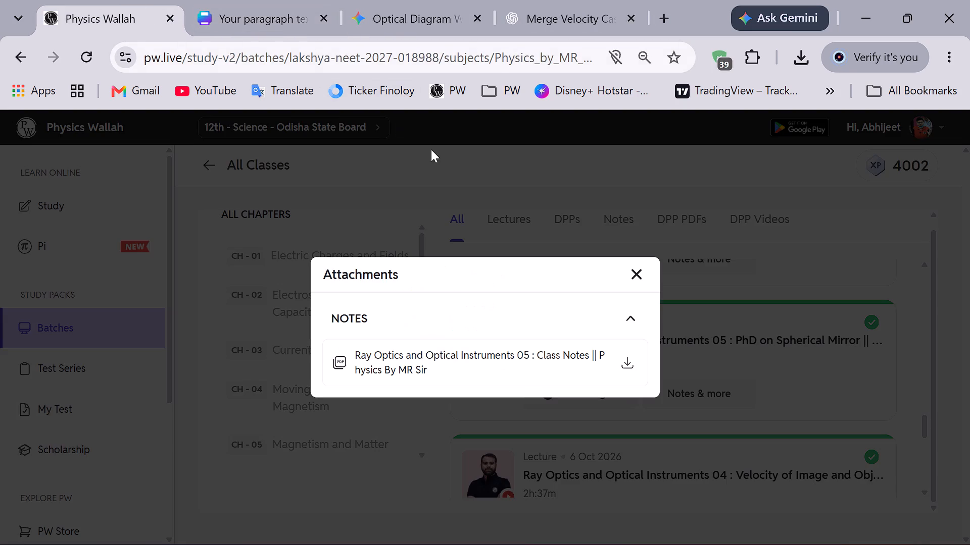
pyautogui.click(636, 273)
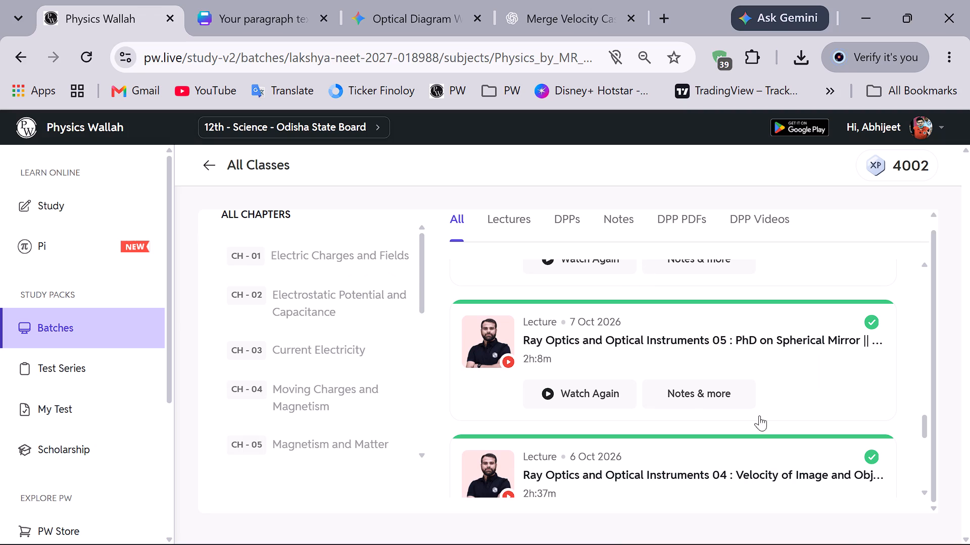
pyautogui.moveTo(923, 426); pyautogui.dragTo(917, 403)
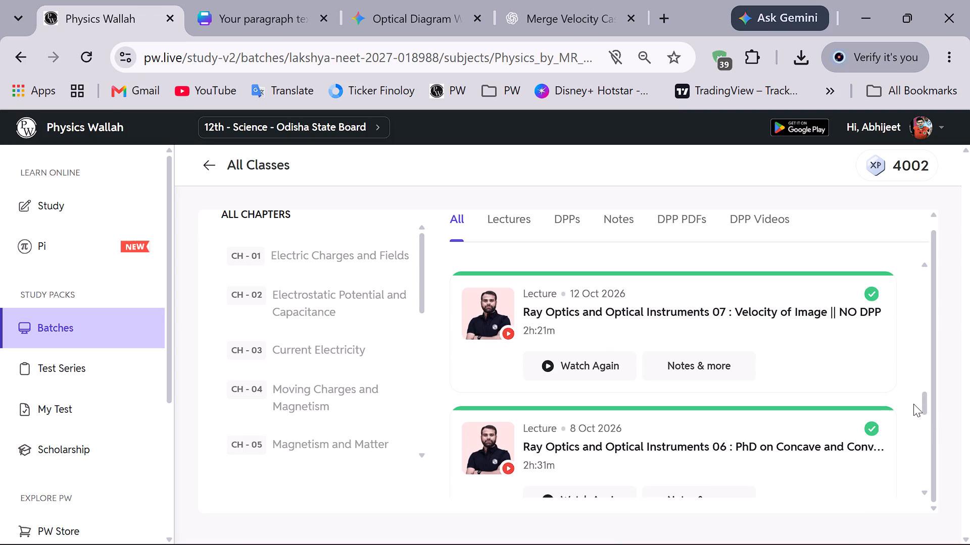
pyautogui.click(734, 486)
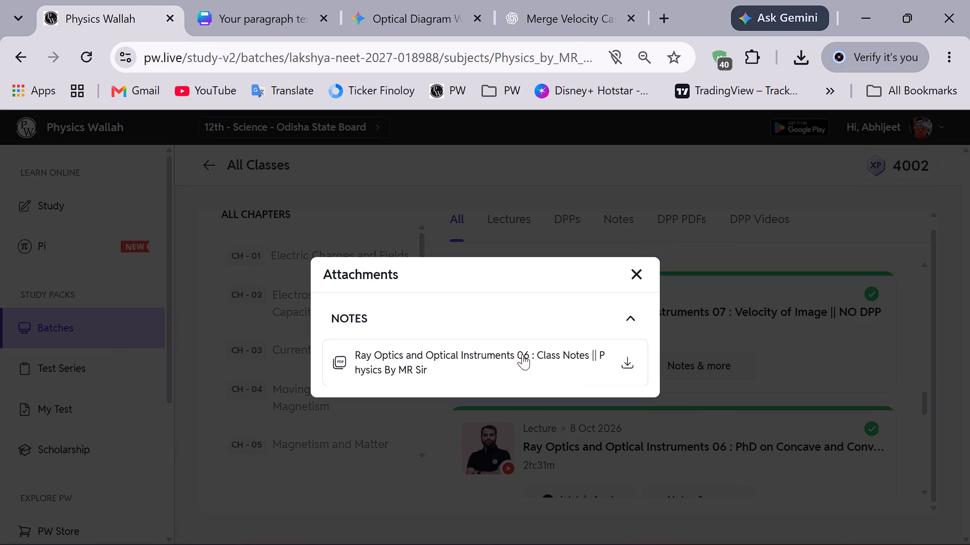
pyautogui.click(522, 354)
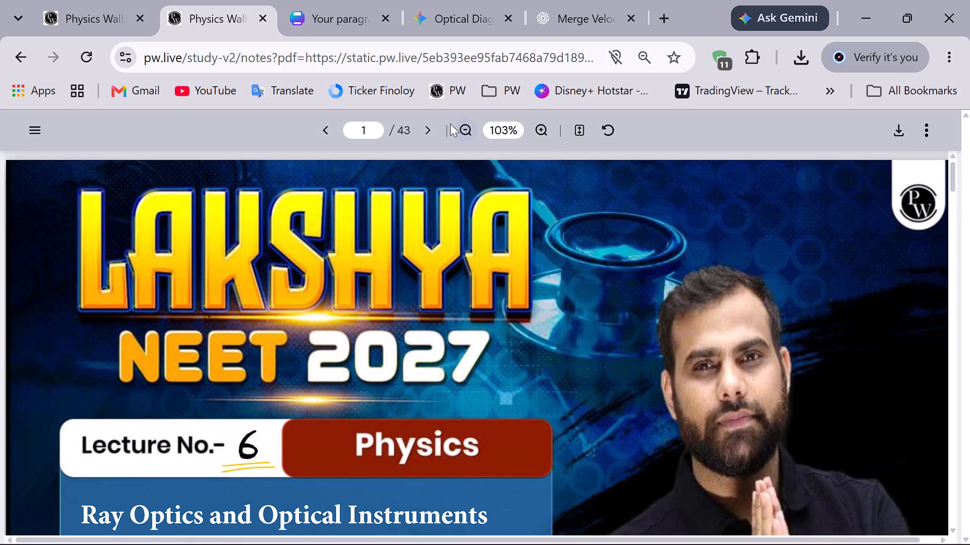
# Set the zoom of the Lecture 06 notes to 70%.
pyautogui.click(497, 126)
pyautogui.moveTo(489, 126); pyautogui.dragTo(491, 127)
pyautogui.moveTo(491, 127); pyautogui.dragTo(529, 131)
pyautogui.write('70')
pyautogui.press('Return')
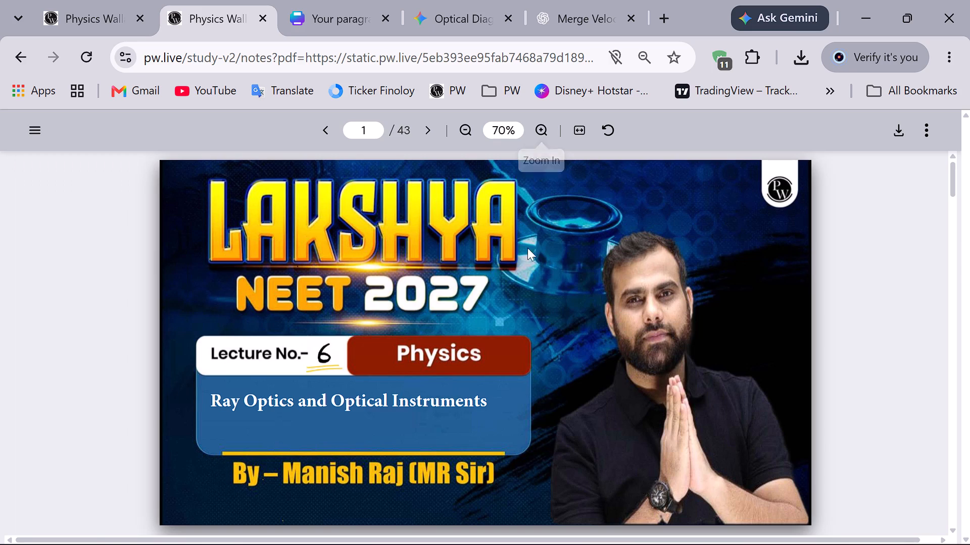
# Look through pages 2 to 6 of the Lecture 06 notes for theory worth snipping, skipping the convex mirror page and worked examples.
pyautogui.click(429, 125)
pyautogui.click(428, 125)
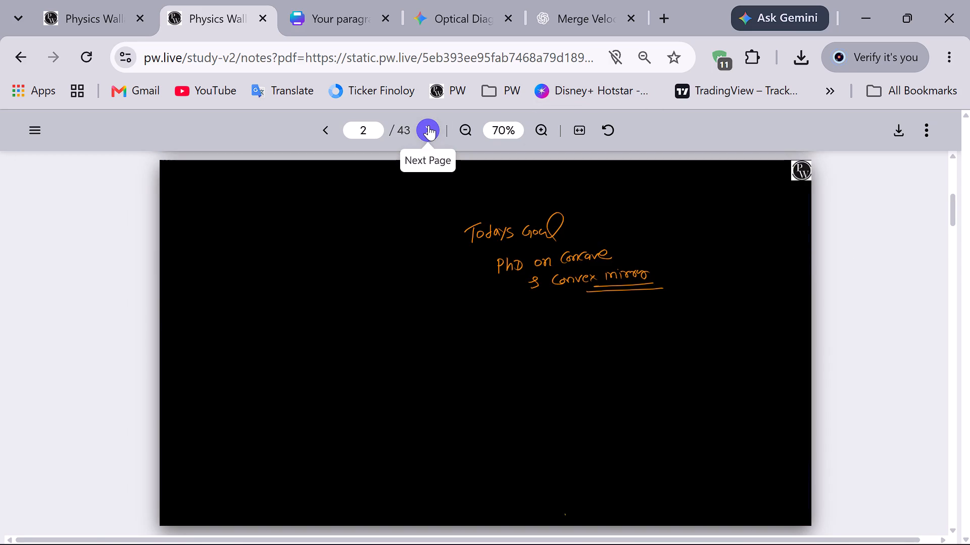
pyautogui.click(428, 125)
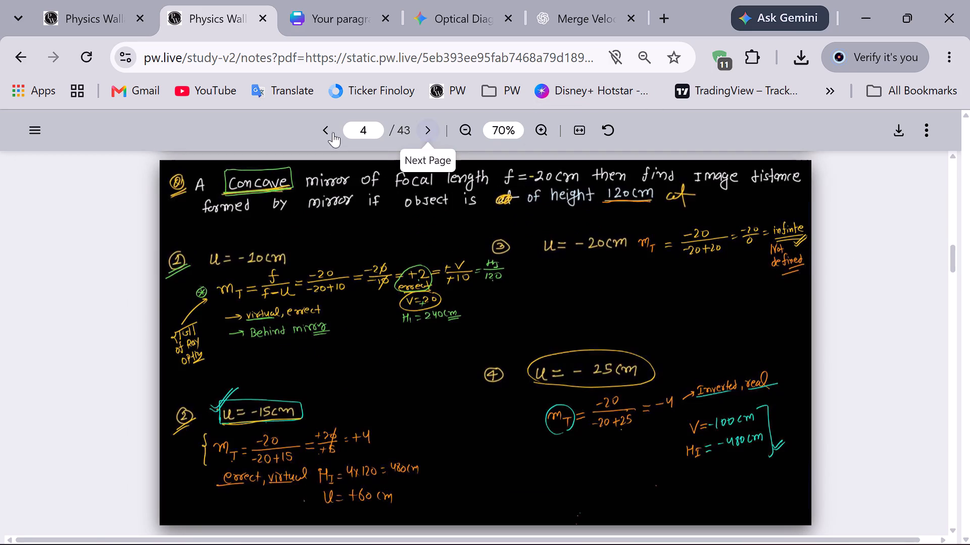
pyautogui.click(325, 126)
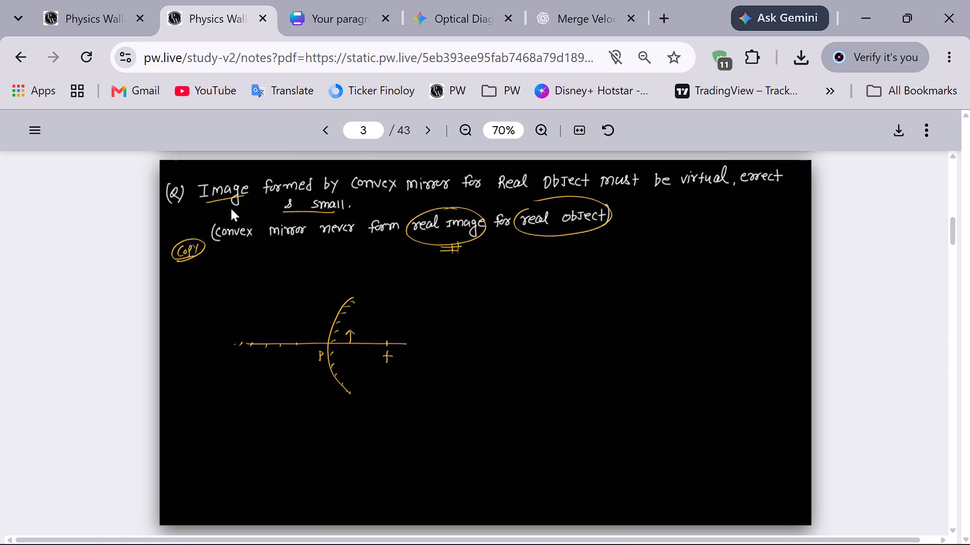
pyautogui.press('shift+super+s')
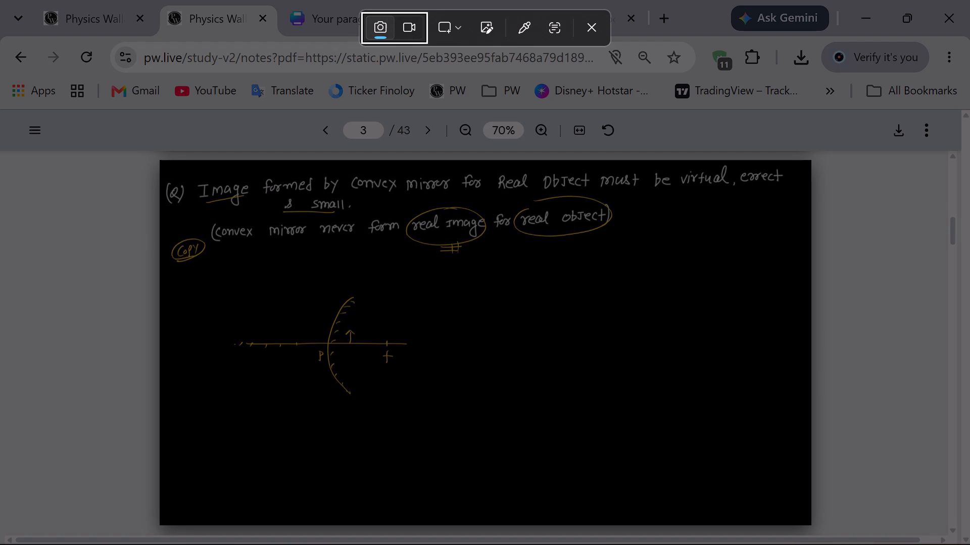
pyautogui.click(589, 27)
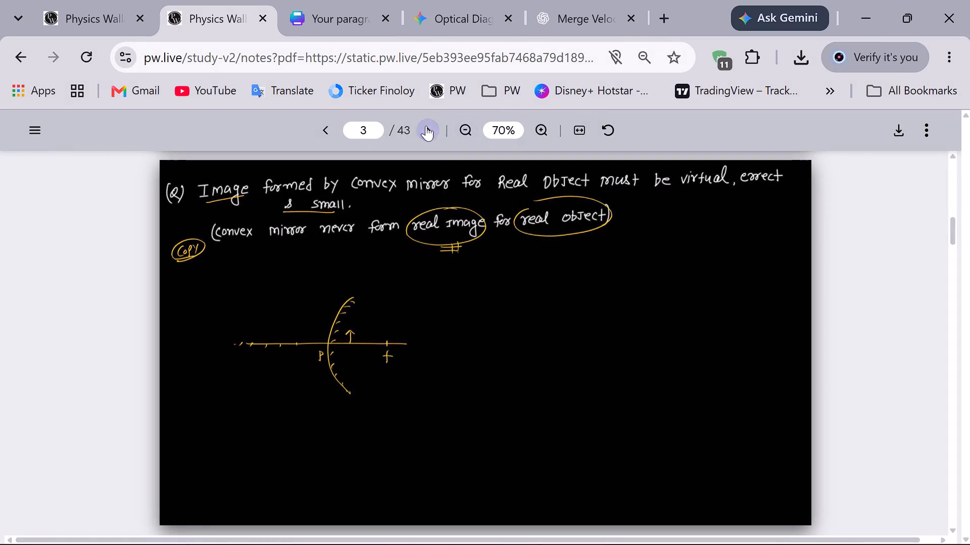
pyautogui.click(425, 126)
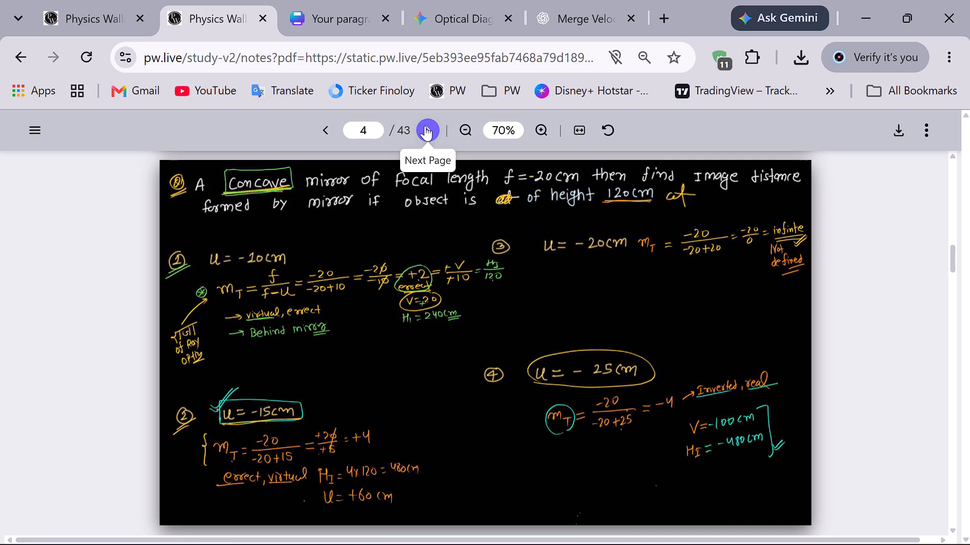
pyautogui.click(425, 126)
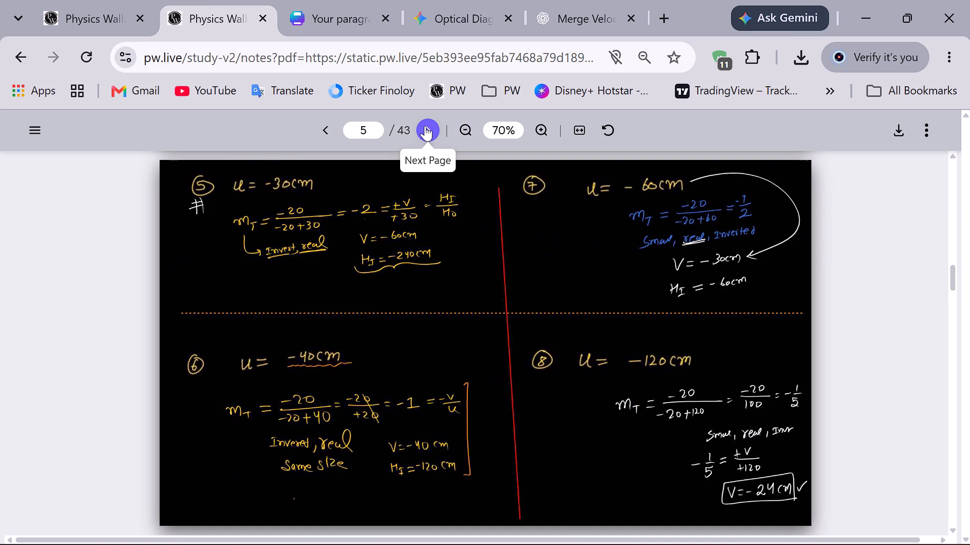
pyautogui.click(425, 126)
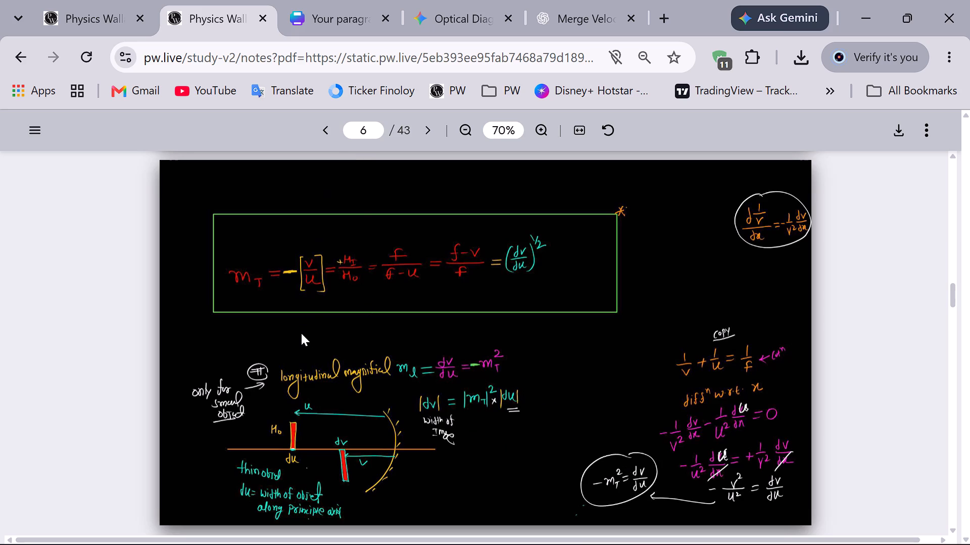
# Snip the longitudinal magnification formula and thin-object mirror diagram from page 6 of the Lecture 06 notes.
pyautogui.press('shift+super+s')
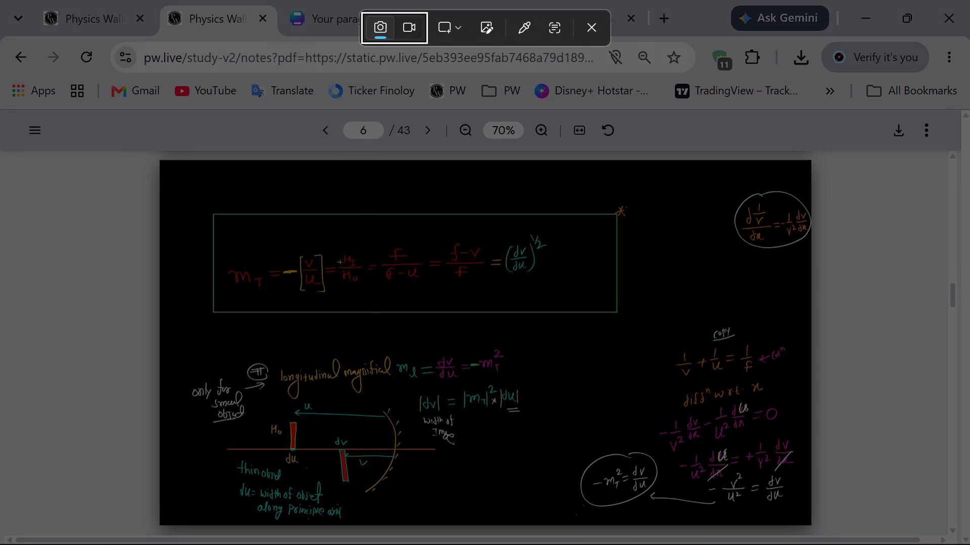
pyautogui.moveTo(182, 339); pyautogui.dragTo(522, 522)
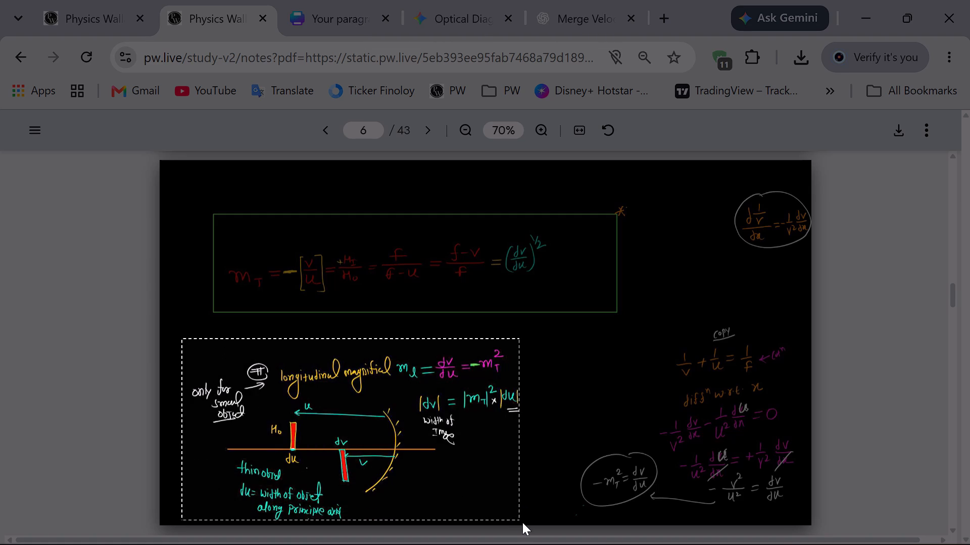
pyautogui.moveTo(522, 522); pyautogui.dragTo(524, 522)
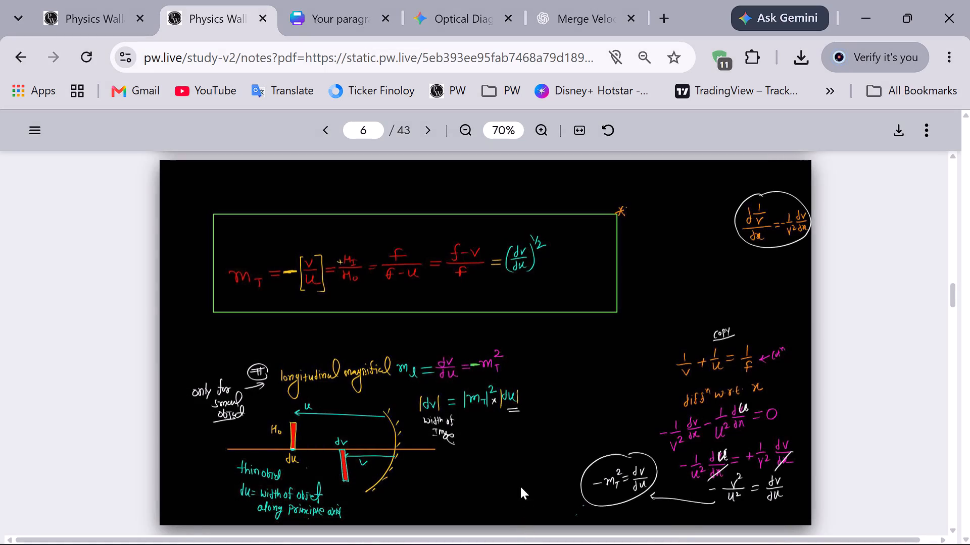
# Skip the worked examples after page 6 and snip all of page 11, with the concave and convex mirror u/v graphs.
pyautogui.click(429, 133)
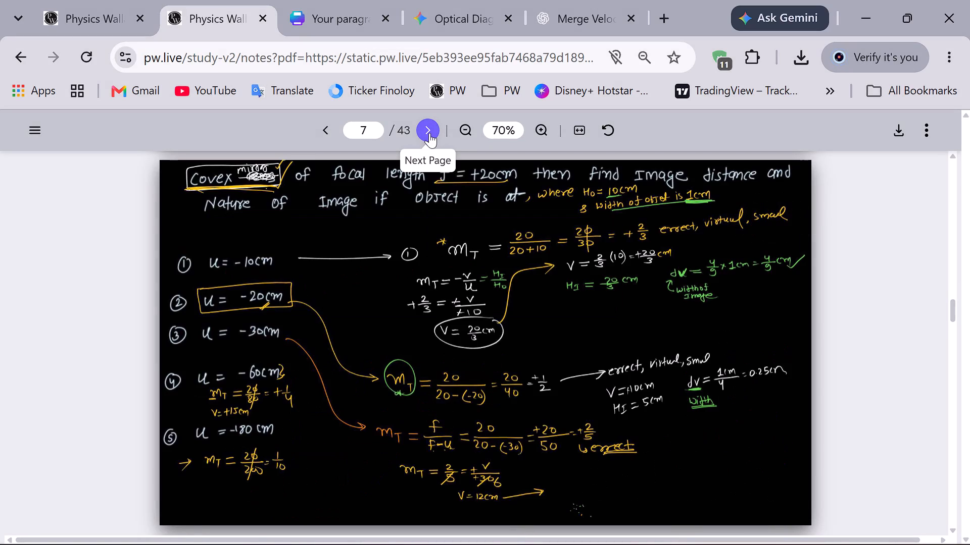
pyautogui.click(429, 133)
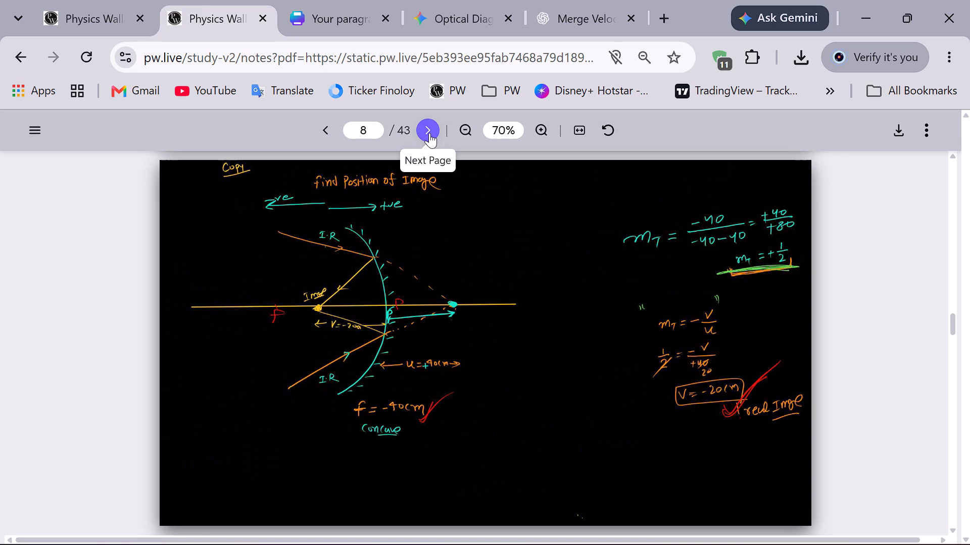
pyautogui.click(429, 133)
pyautogui.click(429, 133)
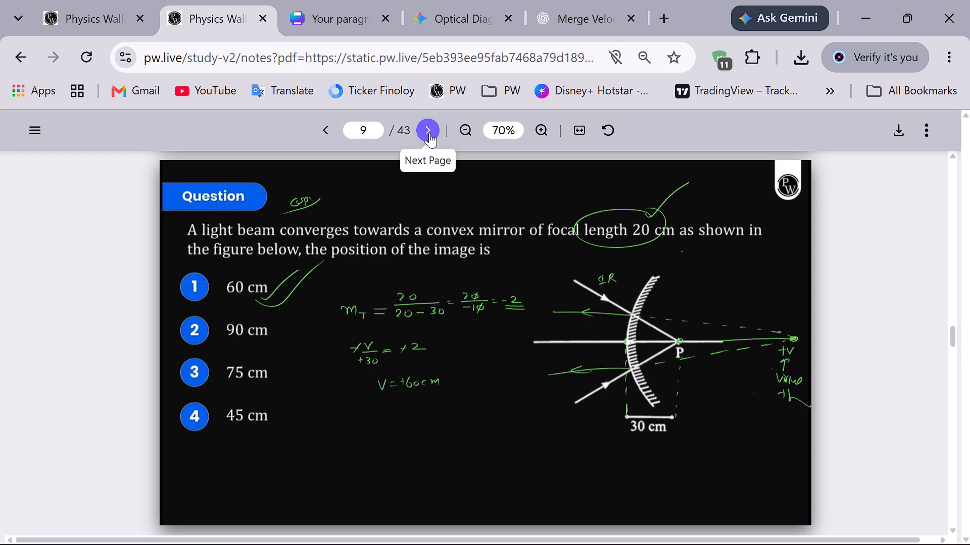
pyautogui.click(429, 133)
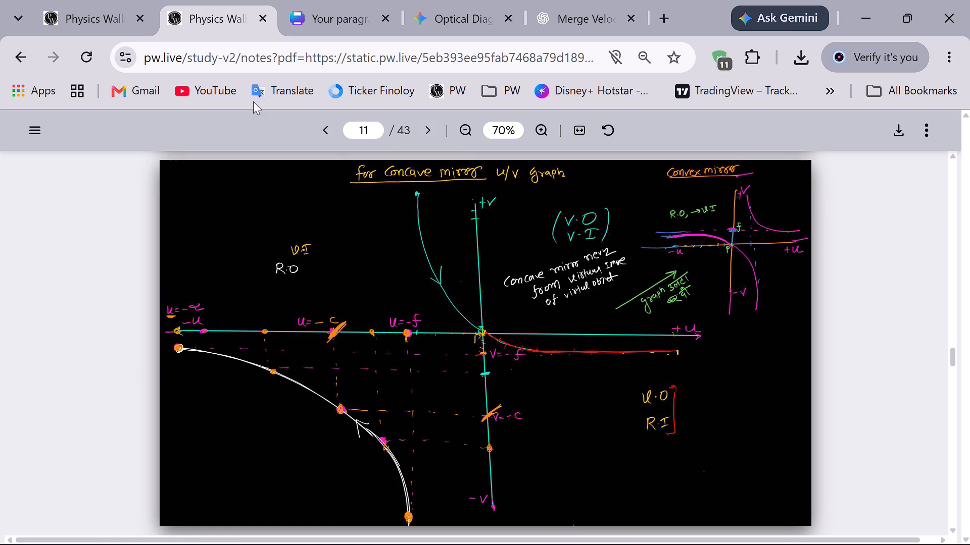
pyautogui.click(427, 128)
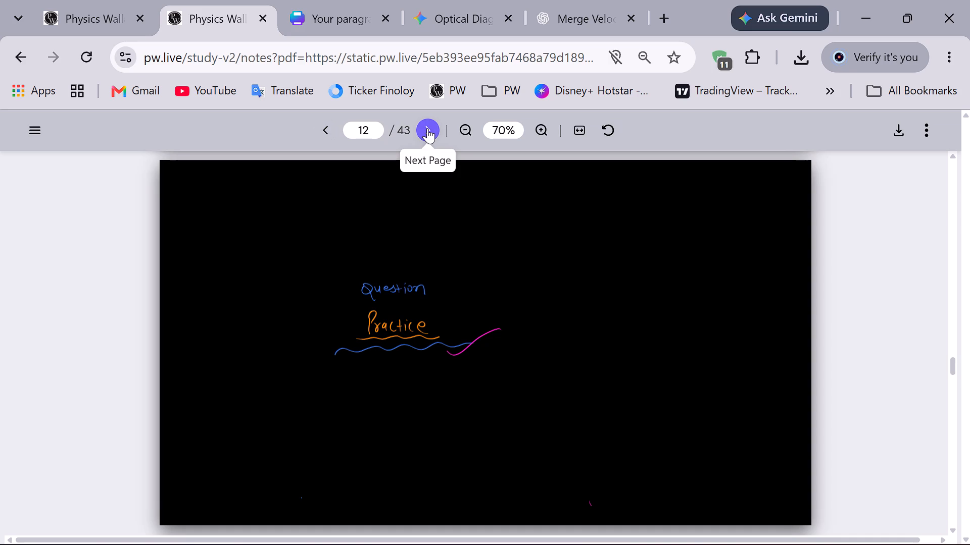
pyautogui.click(338, 123)
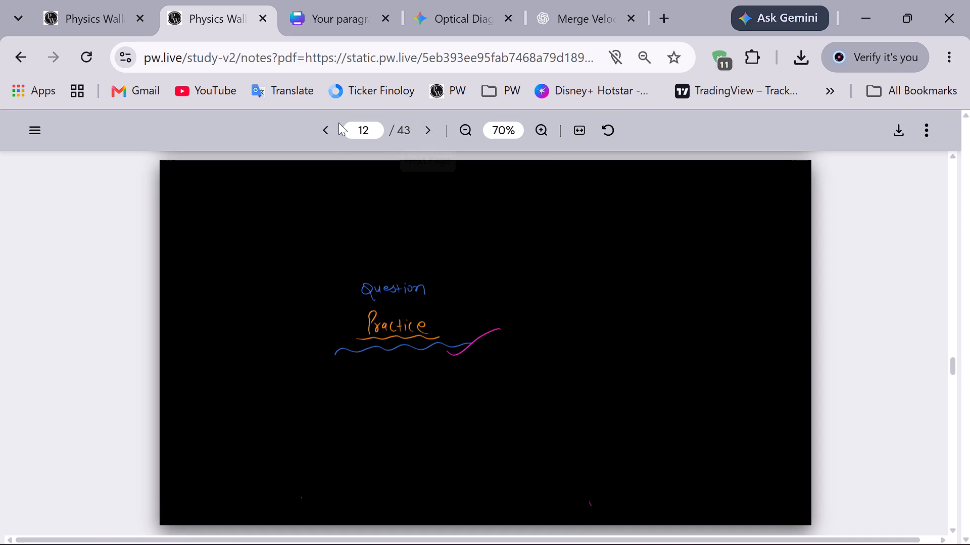
pyautogui.click(327, 128)
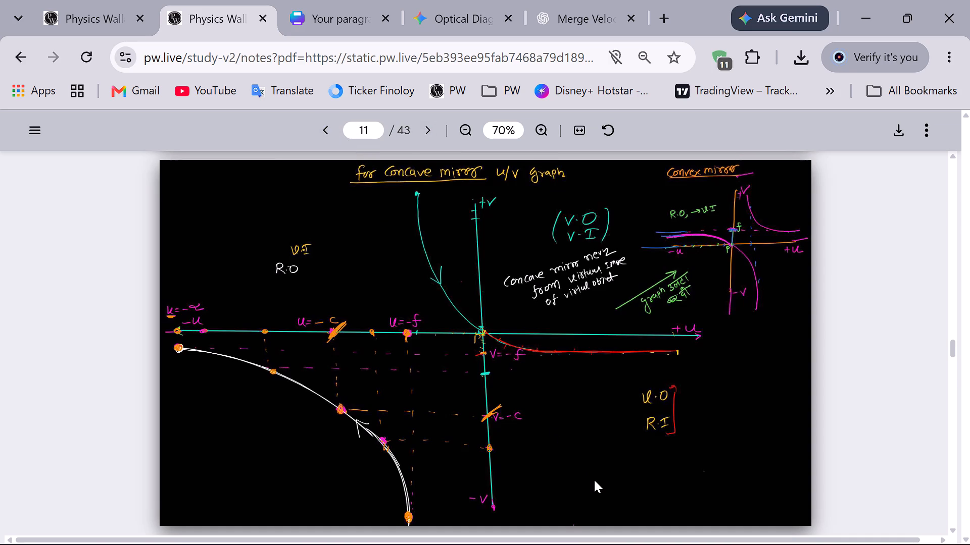
pyautogui.press('shift+super+s')
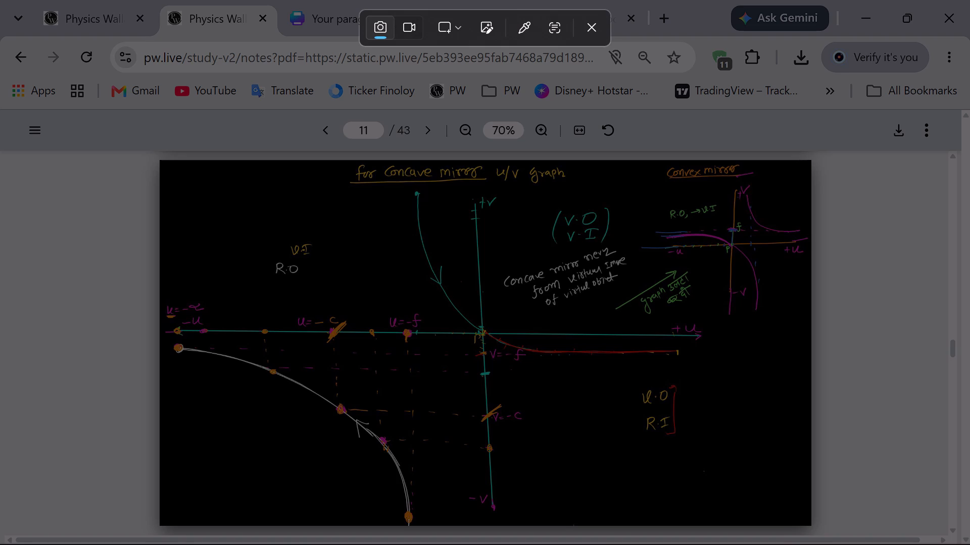
pyautogui.moveTo(162, 162); pyautogui.dragTo(778, 459)
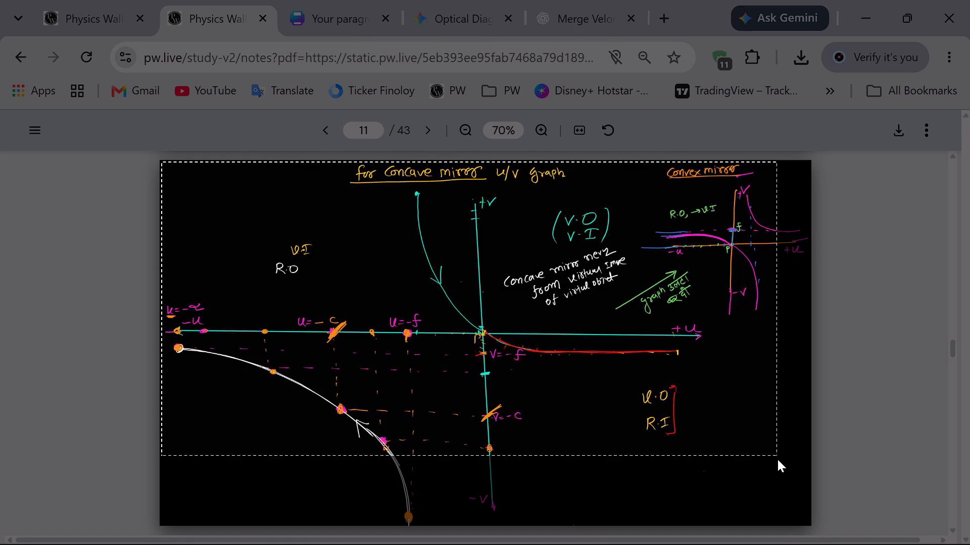
pyautogui.moveTo(778, 459); pyautogui.dragTo(815, 521)
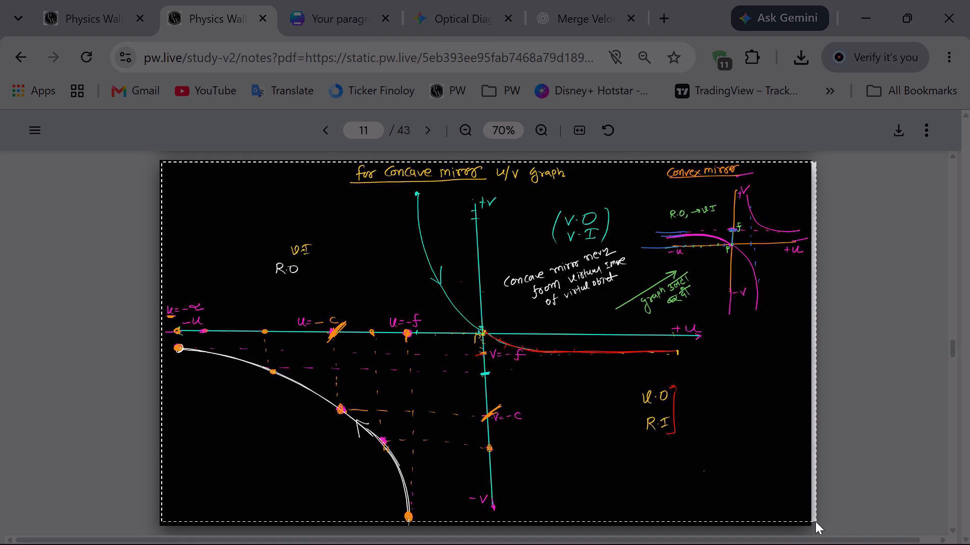
pyautogui.moveTo(815, 521); pyautogui.dragTo(808, 524)
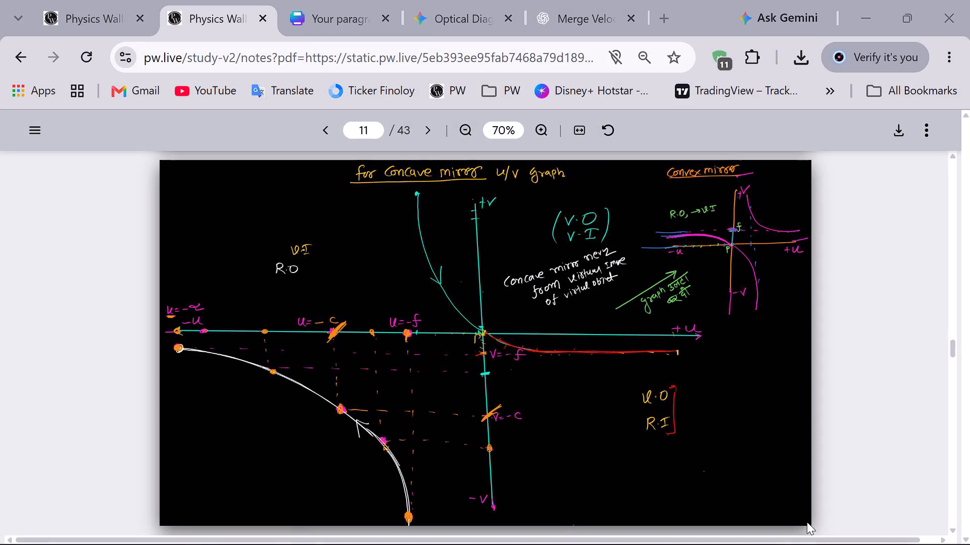
# Look through pages 12 to 26 of the Lecture 06 notes for theory worth snipping, passing over the practice questions.
pyautogui.click(429, 128)
pyautogui.click(429, 128)
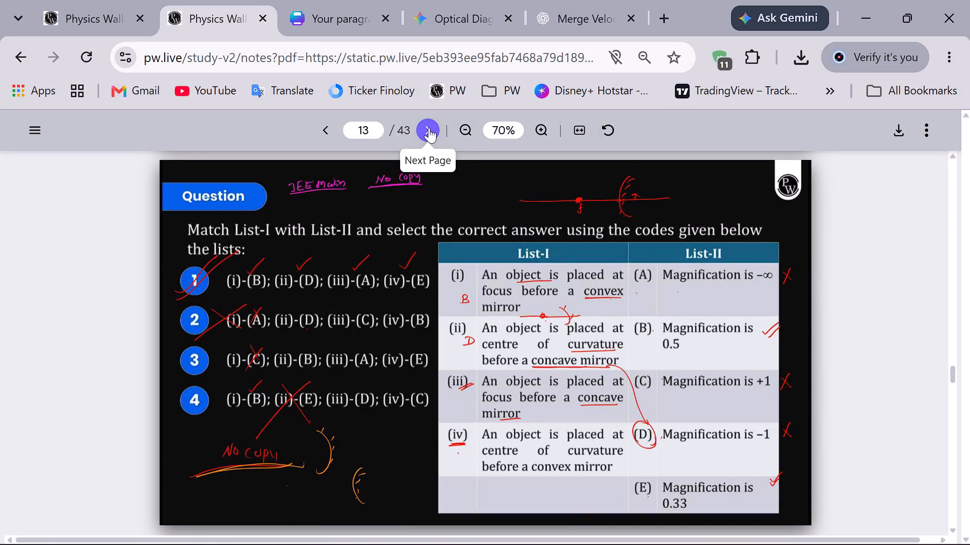
pyautogui.click(429, 128)
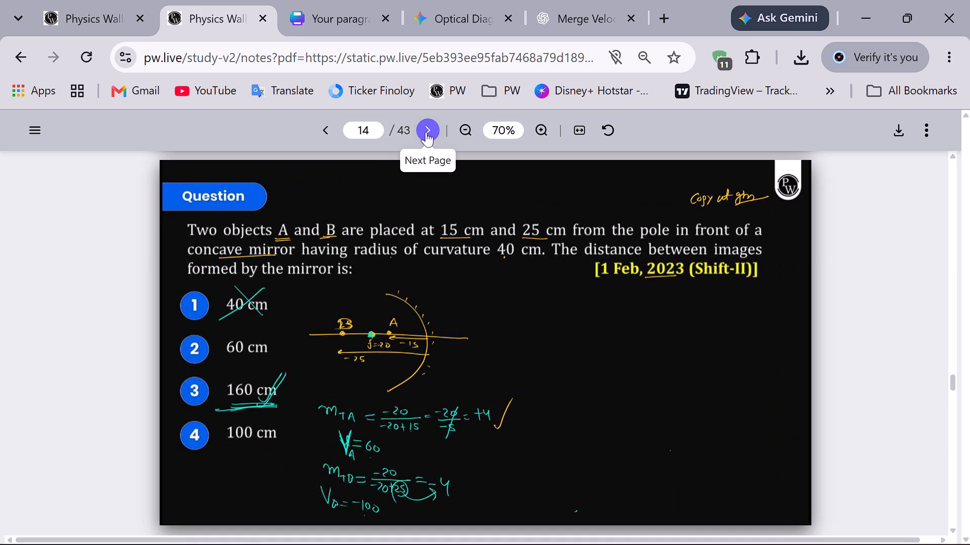
pyautogui.click(426, 132)
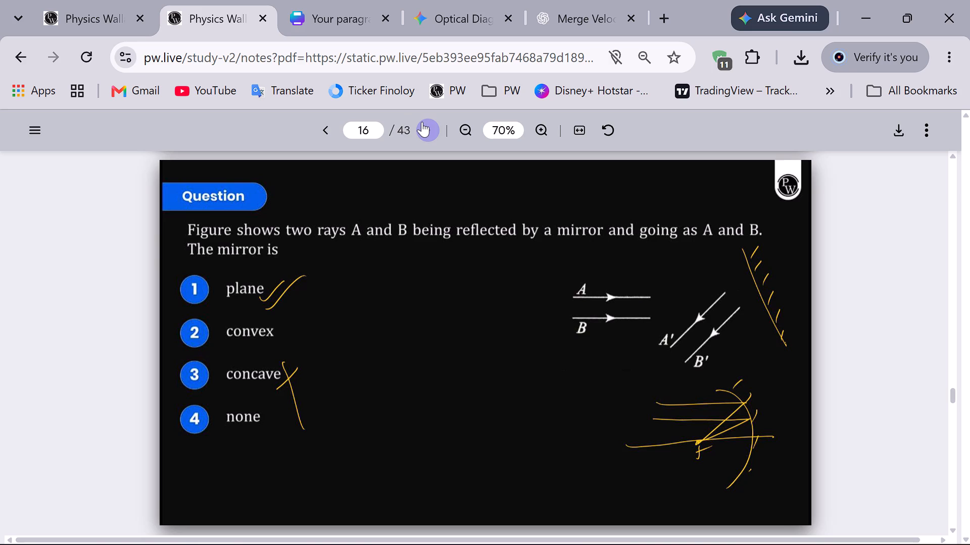
pyautogui.click(422, 122)
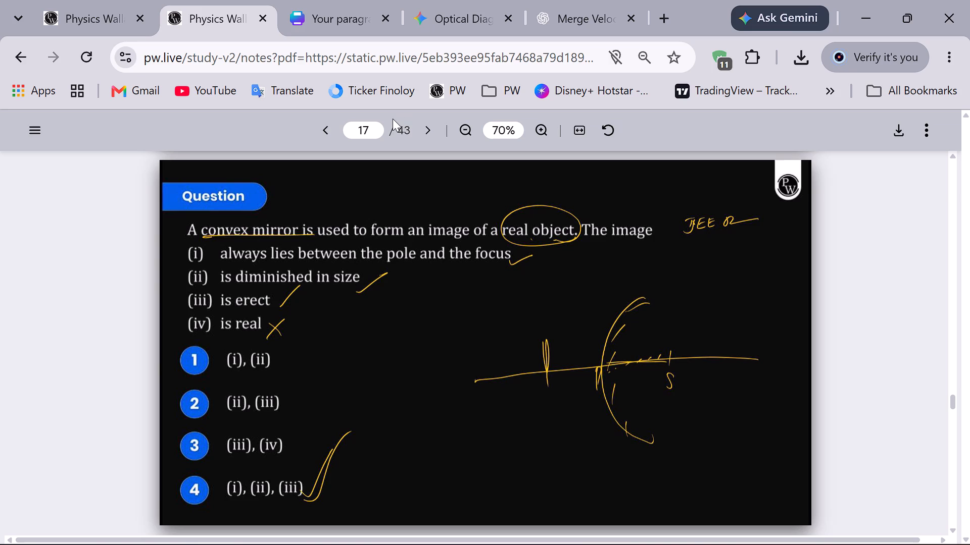
pyautogui.click(393, 119)
pyautogui.click(432, 119)
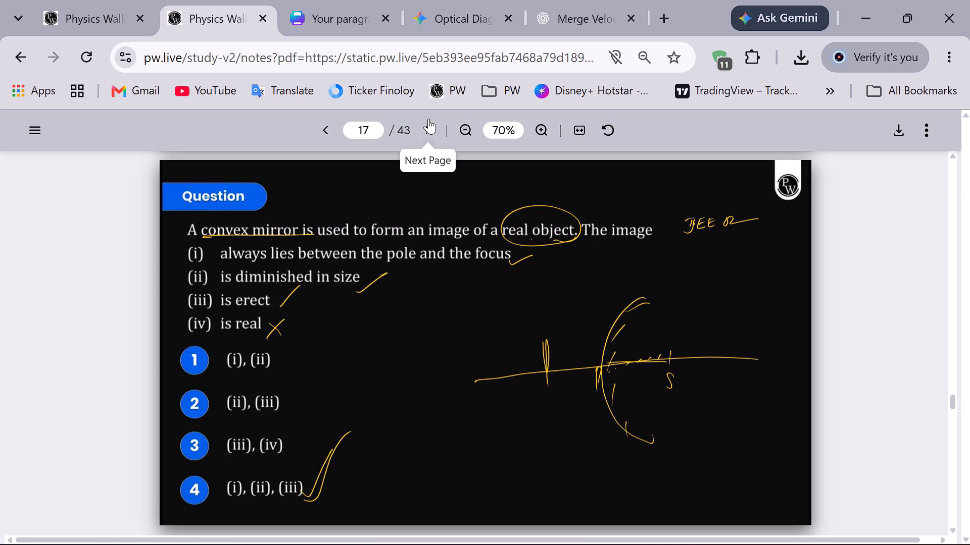
pyautogui.click(426, 119)
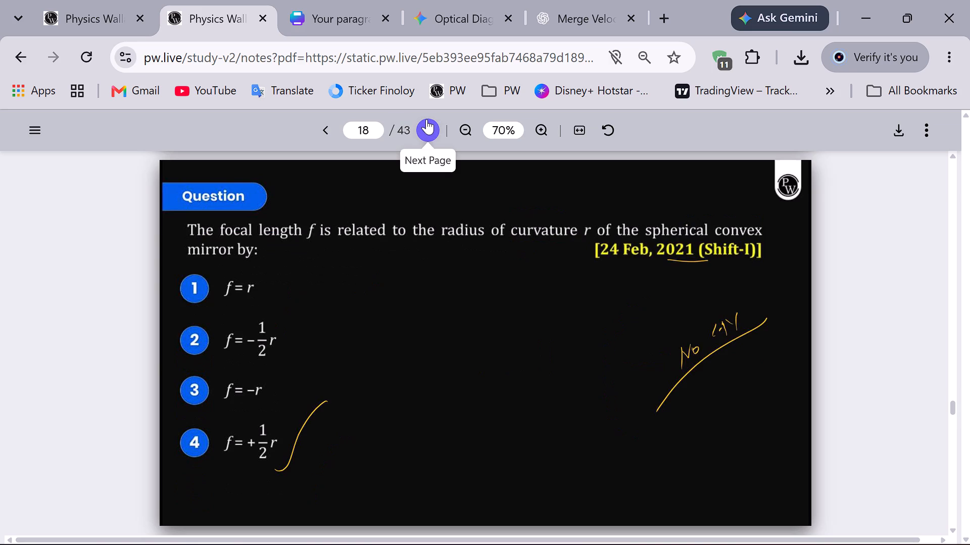
pyautogui.click(426, 119)
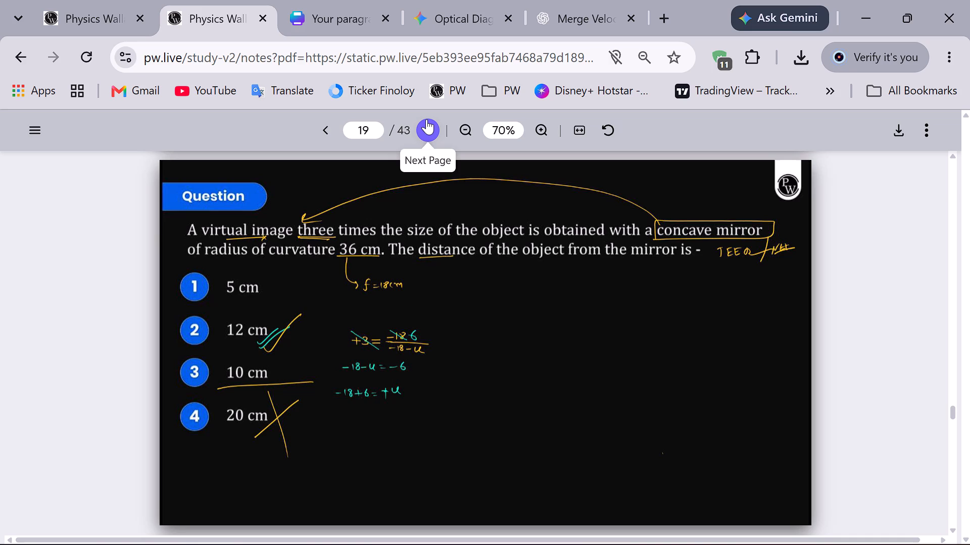
pyautogui.click(426, 119)
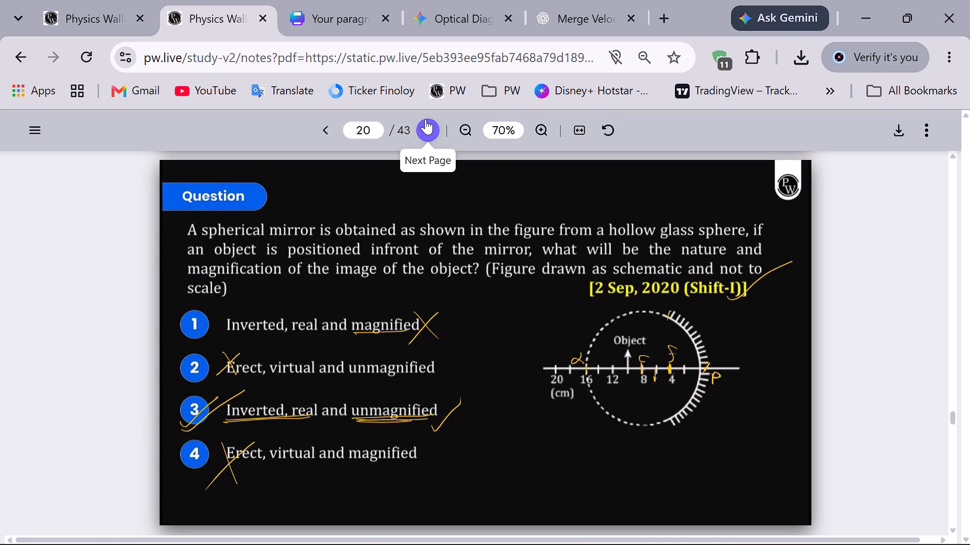
pyautogui.click(425, 119)
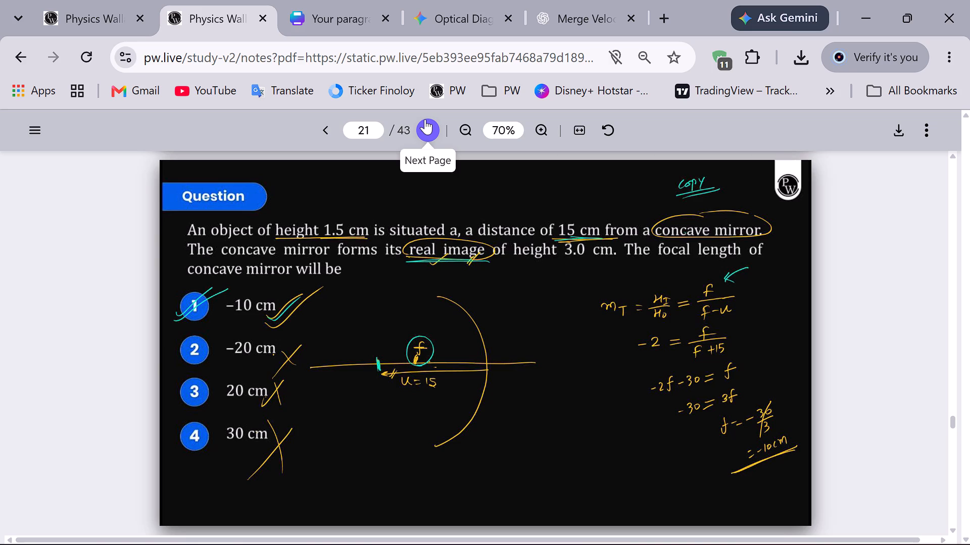
pyautogui.click(425, 119)
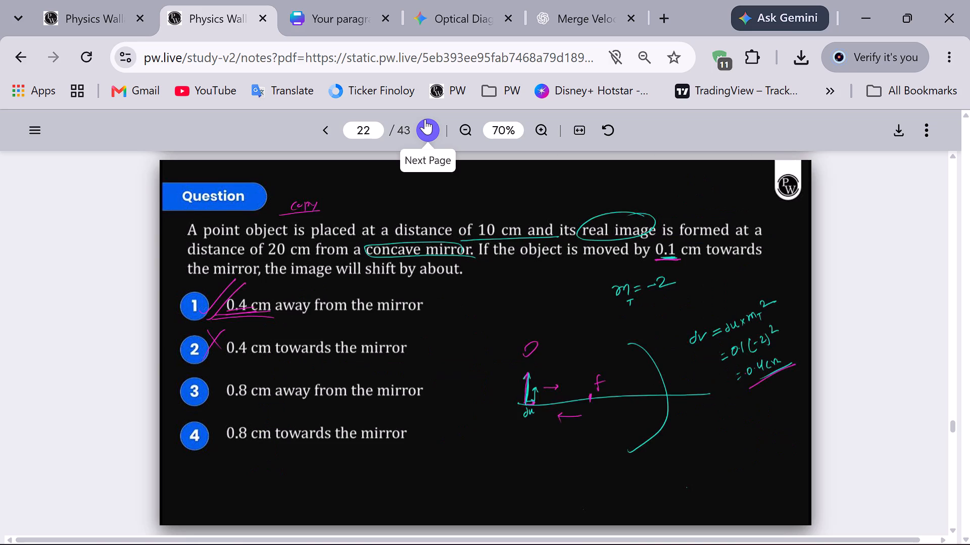
pyautogui.click(425, 119)
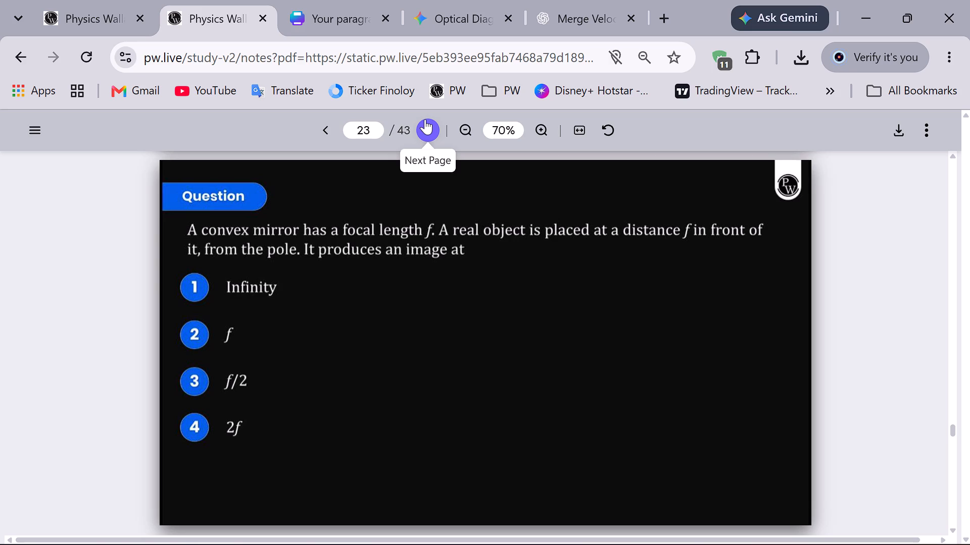
pyautogui.click(425, 119)
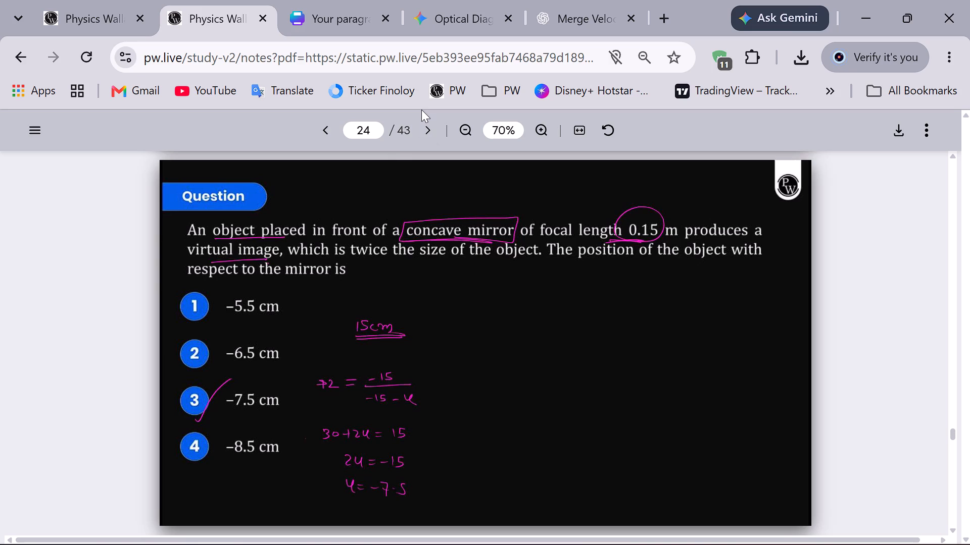
pyautogui.click(421, 110)
pyautogui.click(426, 126)
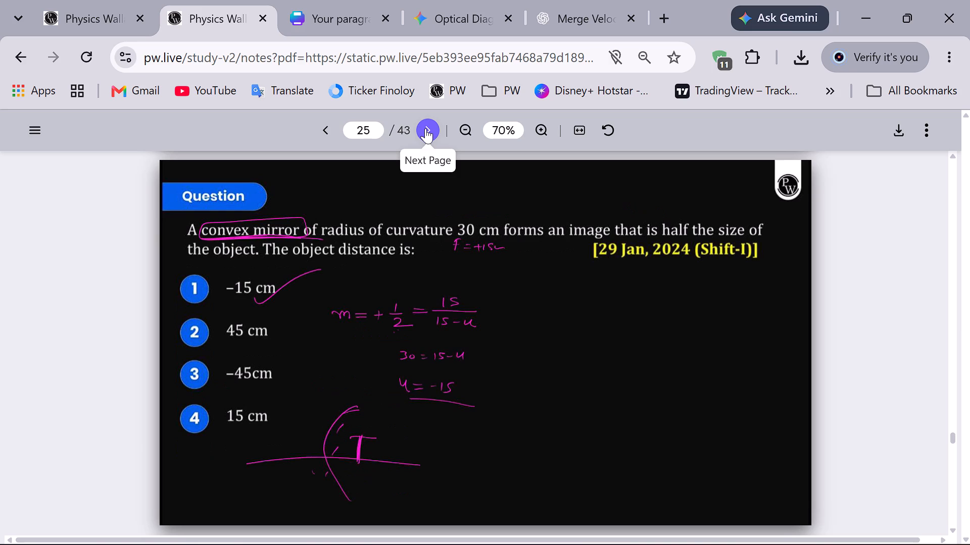
pyautogui.click(425, 128)
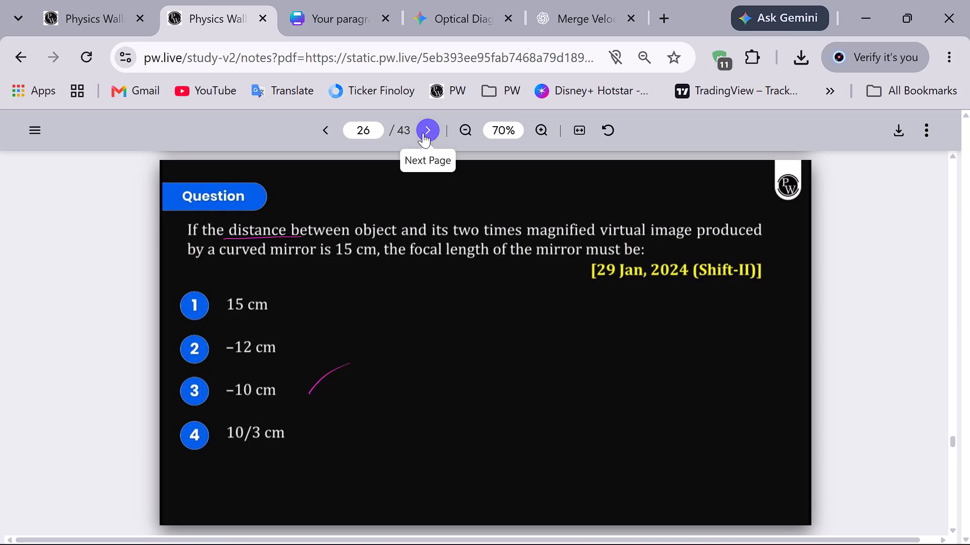
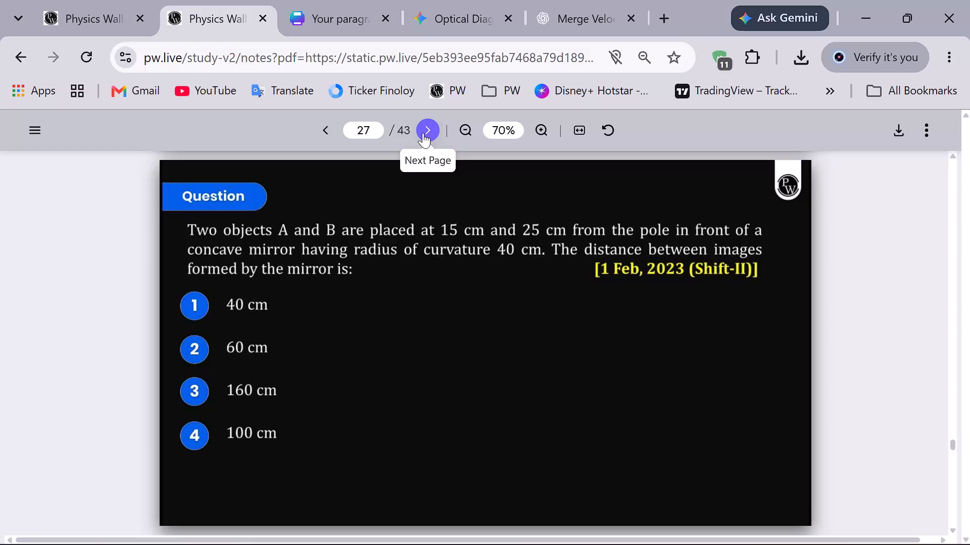
# Look through pages 28 to 39 of the Lecture 06 notes, including the combination-of-mirrors questions, for theory worth snipping.
pyautogui.click(423, 133)
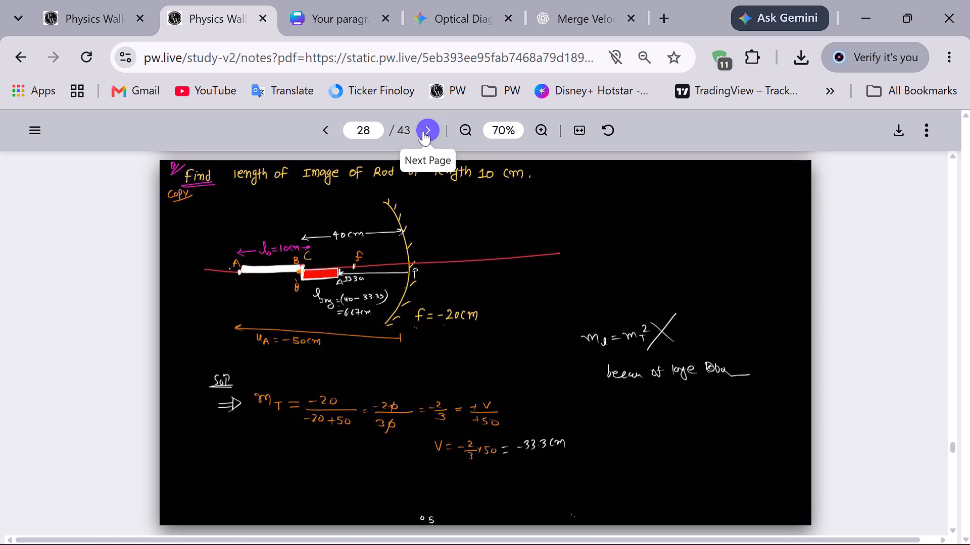
pyautogui.click(423, 131)
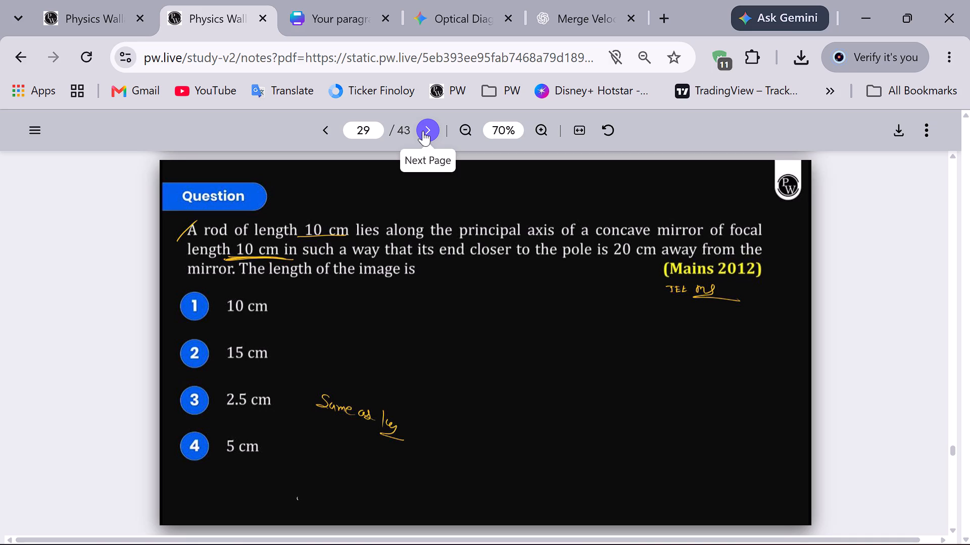
pyautogui.click(423, 131)
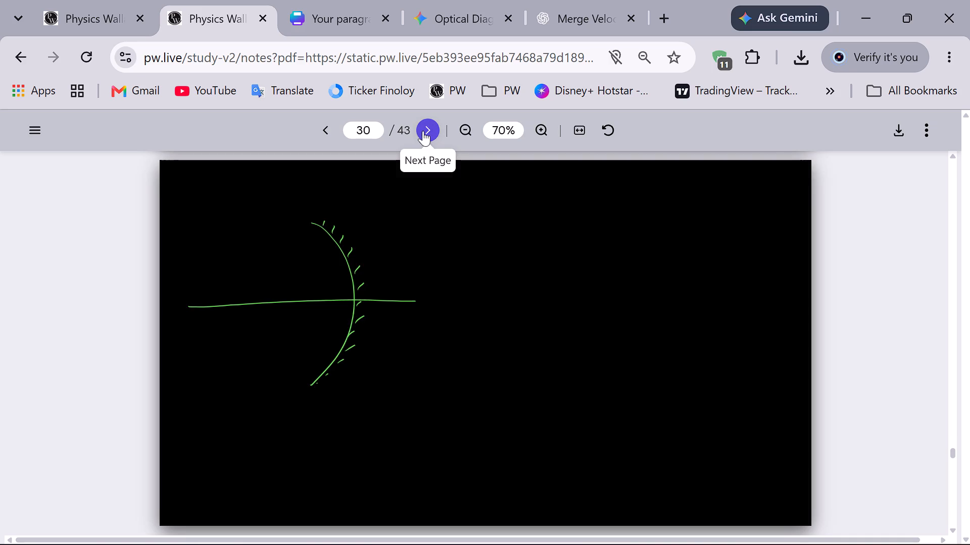
pyautogui.click(423, 130)
pyautogui.click(423, 130)
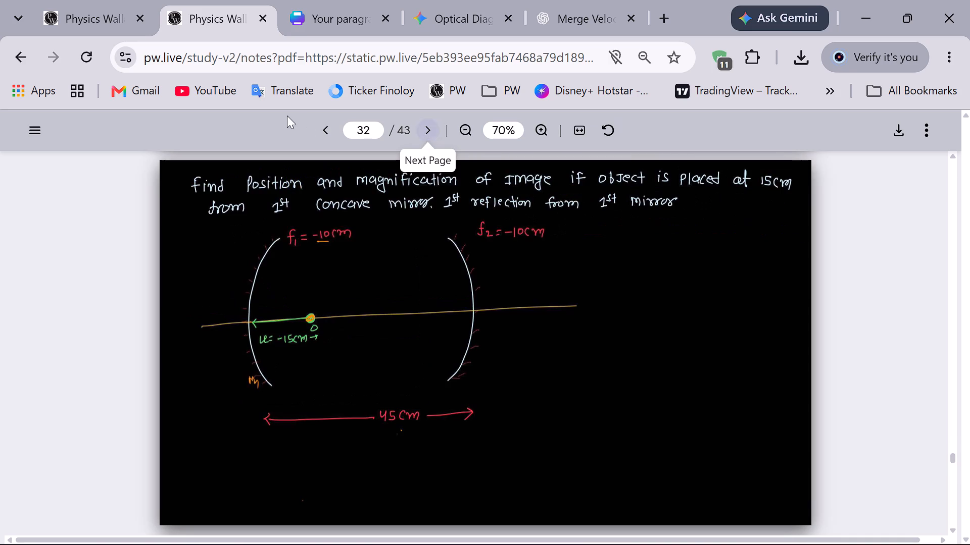
pyautogui.click(324, 123)
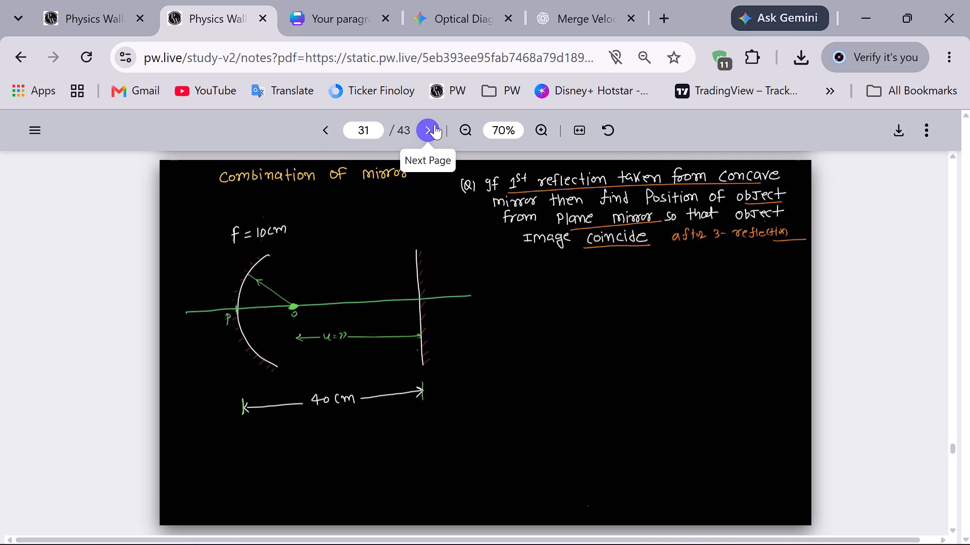
pyautogui.click(434, 124)
pyautogui.click(434, 124)
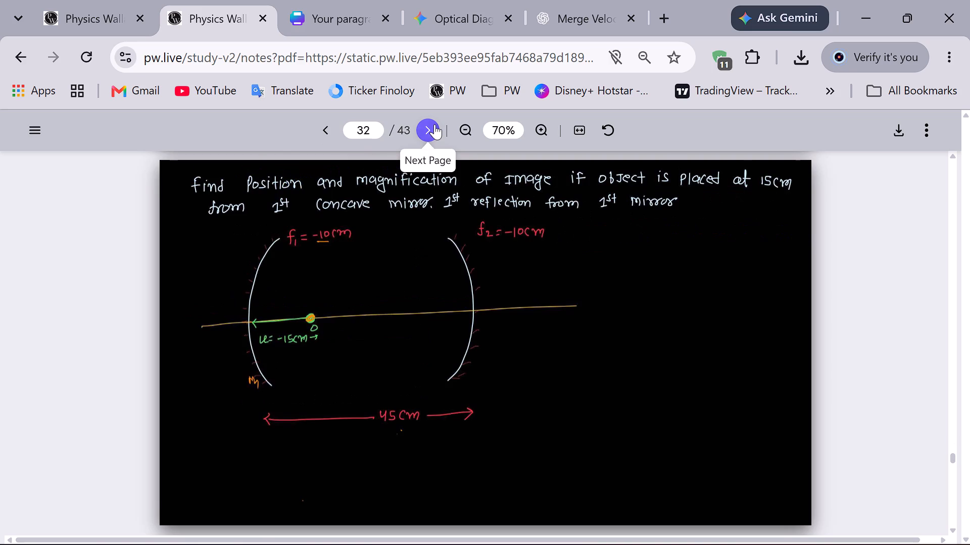
pyautogui.tripleClick(434, 124)
pyautogui.tripleClick(434, 124)
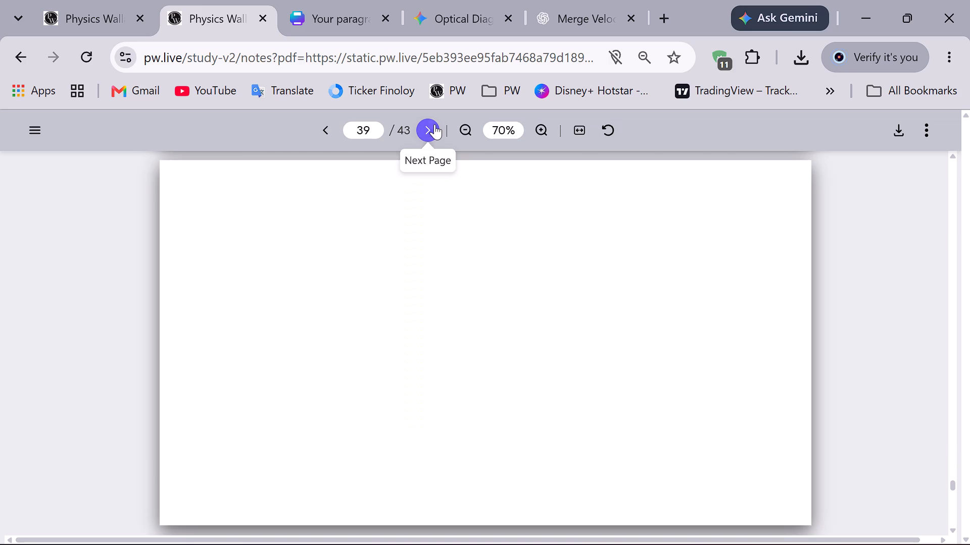
pyautogui.click(337, 136)
pyautogui.click(334, 136)
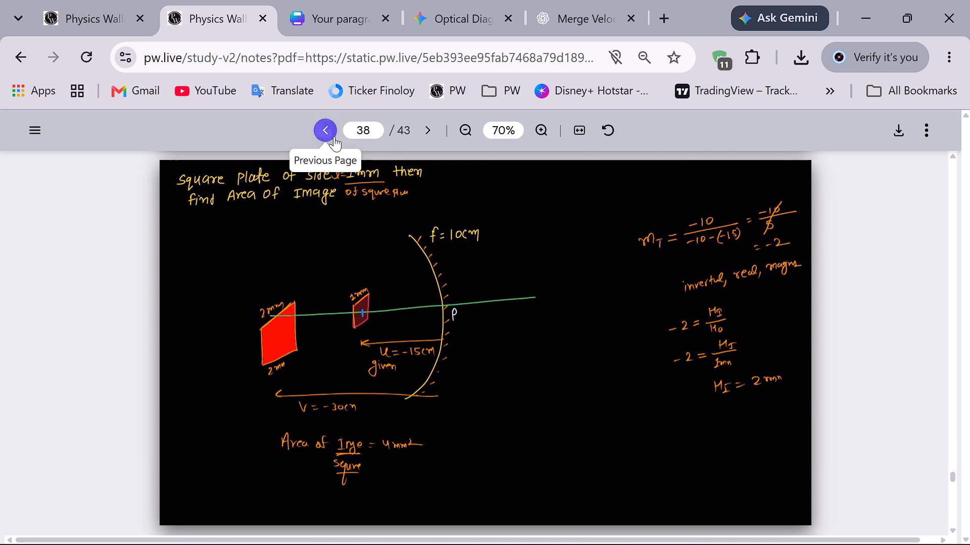
pyautogui.click(334, 136)
pyautogui.click(334, 136)
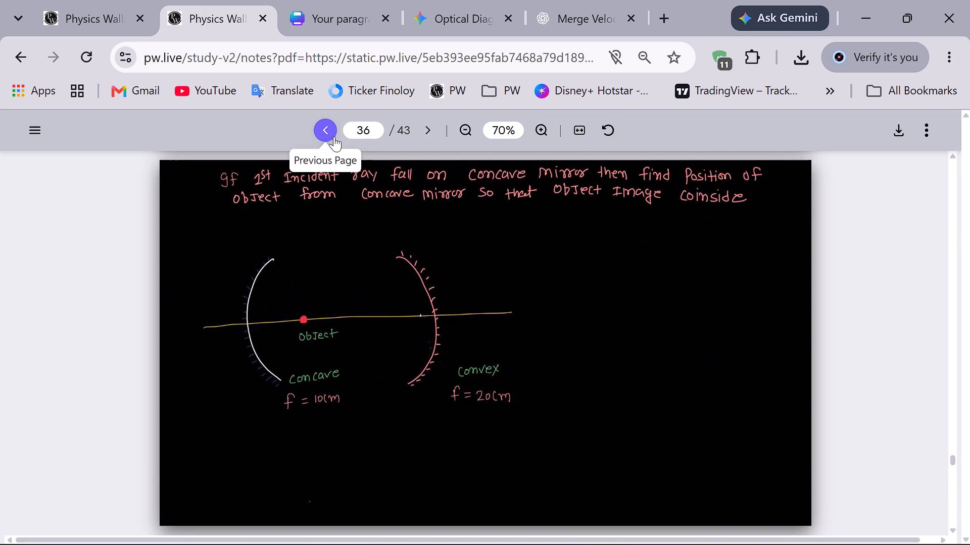
pyautogui.click(419, 134)
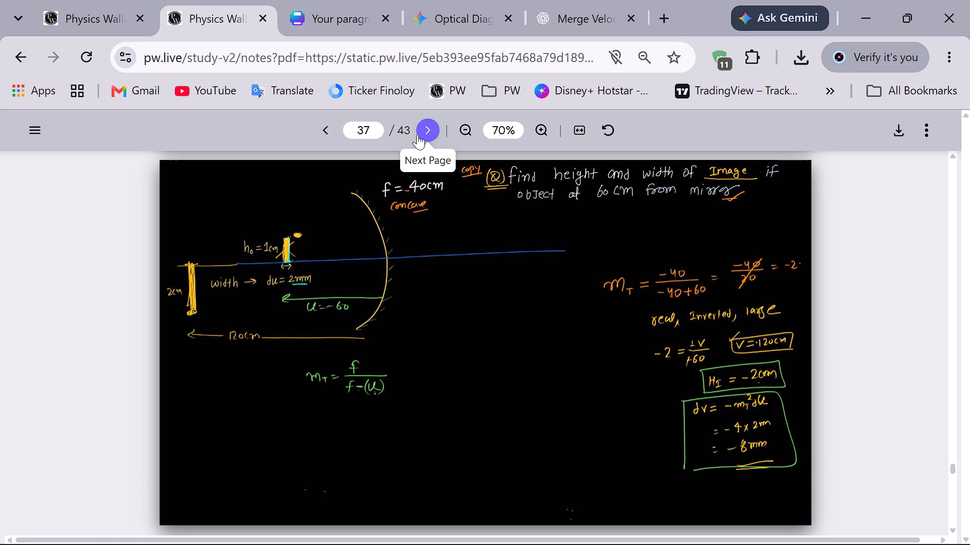
pyautogui.click(417, 134)
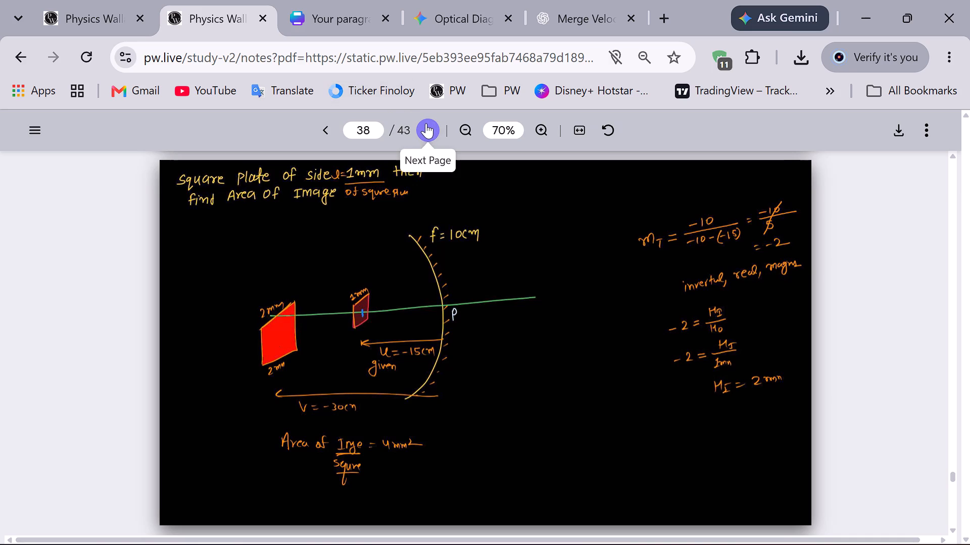
pyautogui.click(426, 123)
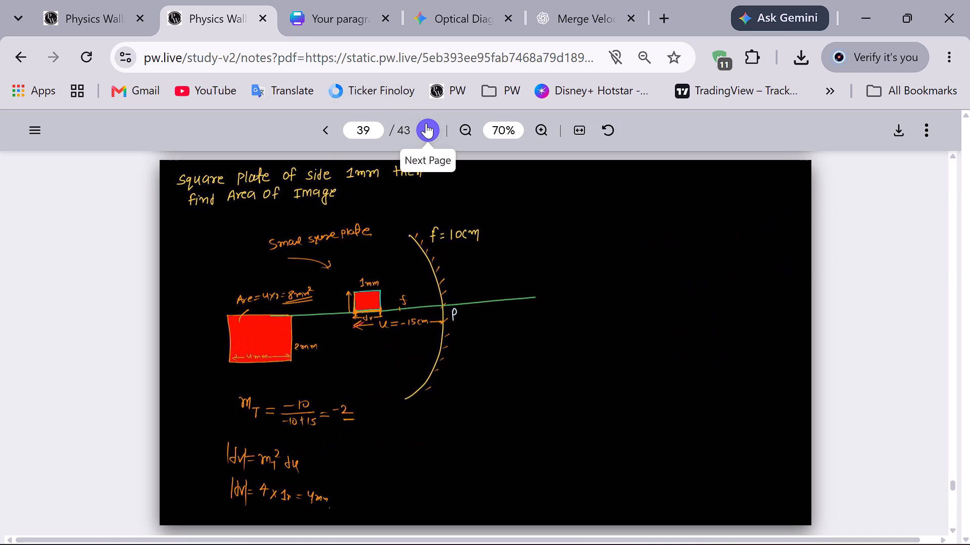
pyautogui.click(426, 123)
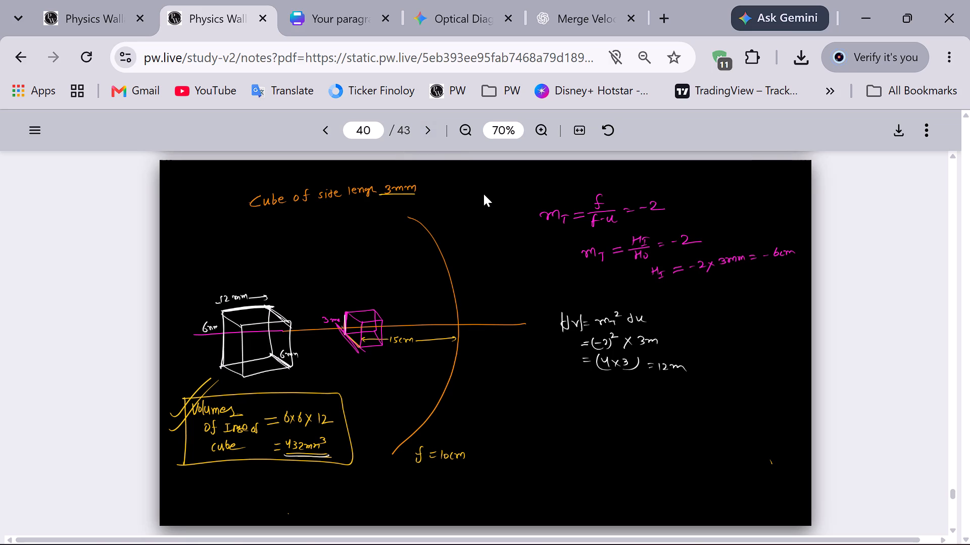
pyautogui.click(434, 134)
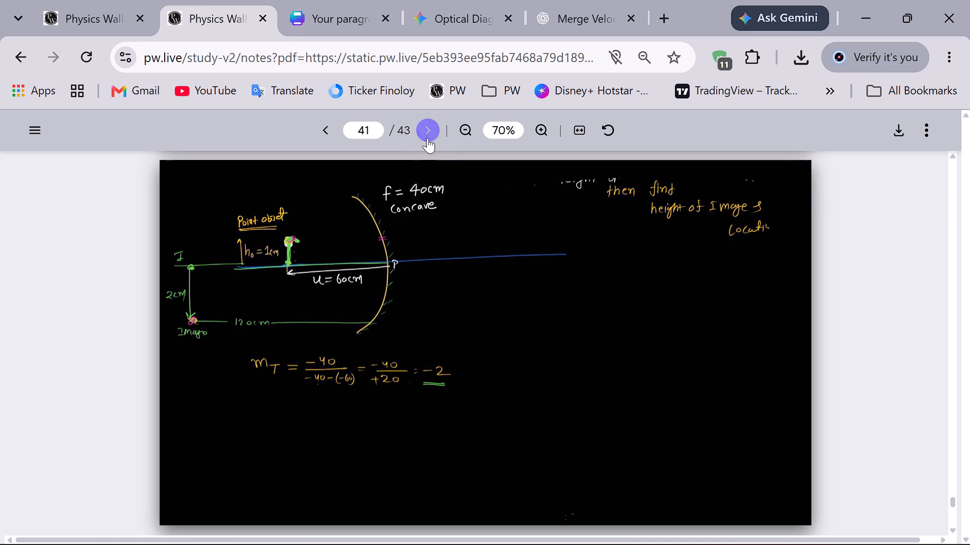
pyautogui.click(430, 125)
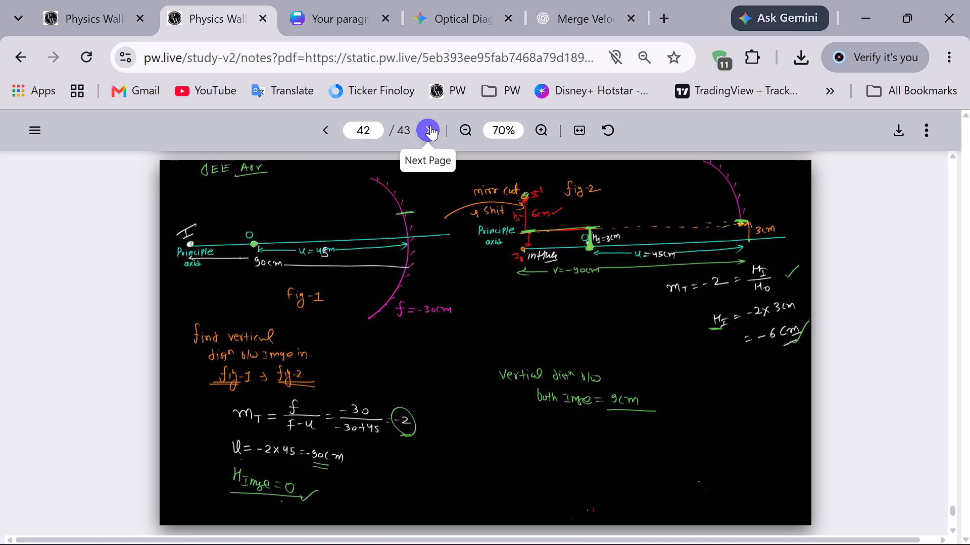
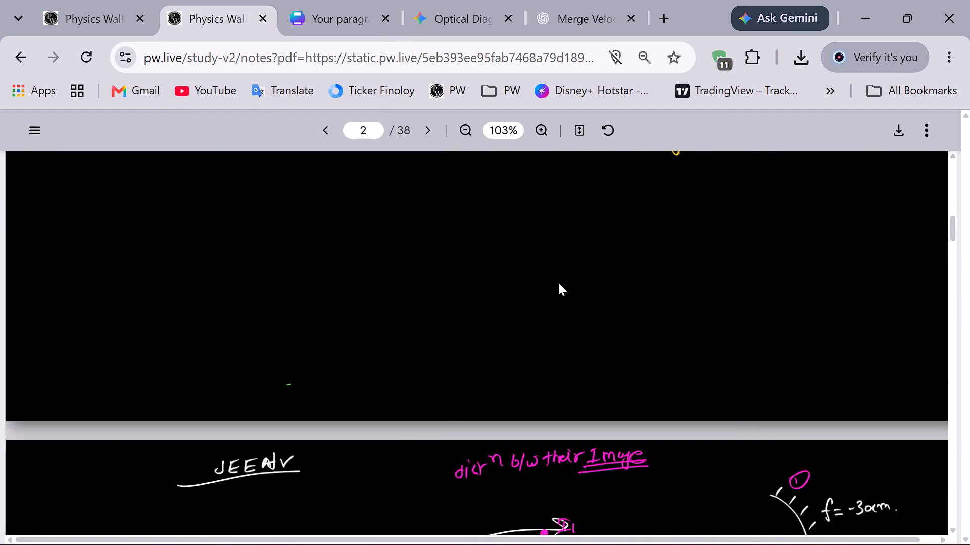
pyautogui.scroll(-3, 558, 283)
pyautogui.scroll(2, 558, 283)
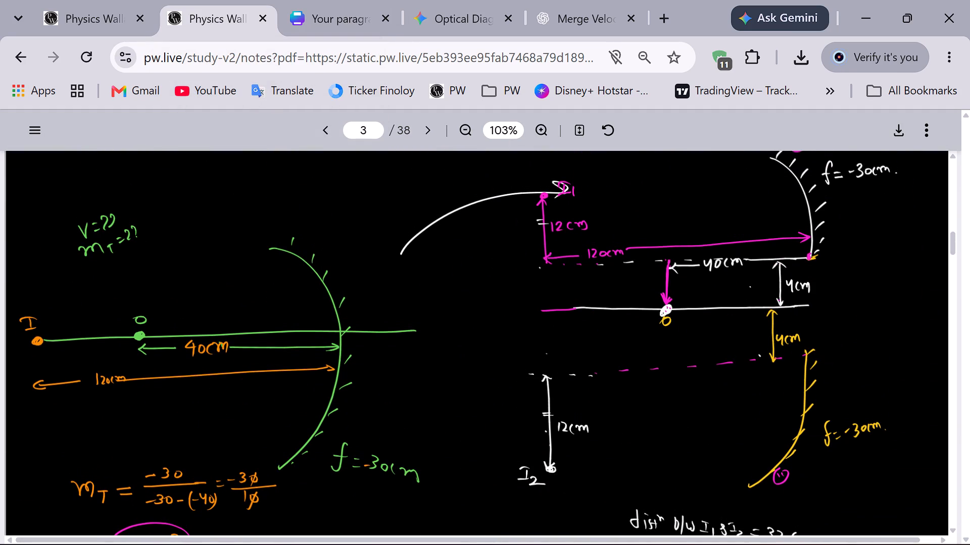
pyautogui.moveTo(488, 124); pyautogui.dragTo(517, 126)
pyautogui.write('70')
pyautogui.click(534, 221)
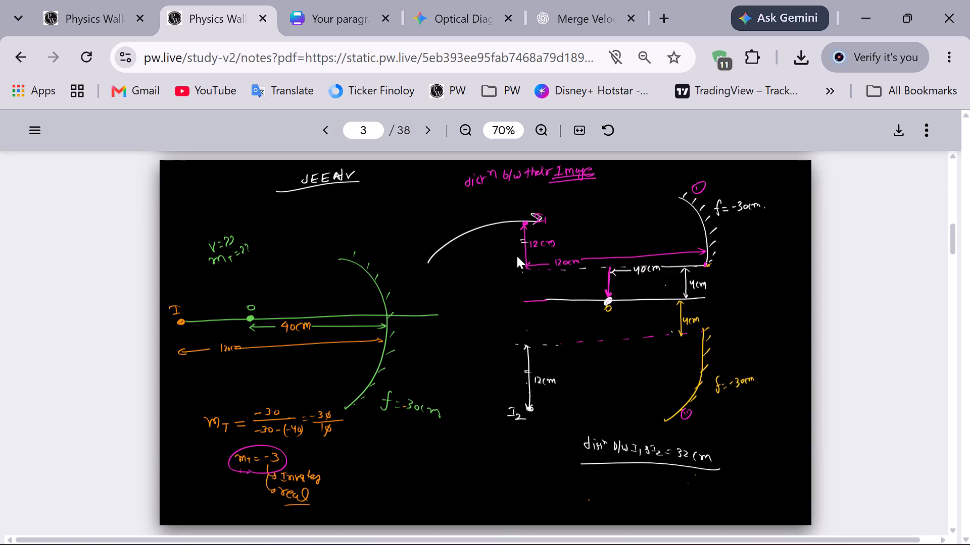
# Look through pages 3 to 6 of the Lecture 07 notes, covering the cut concave mirror questions and the rough ray diagrams.
pyautogui.scroll(1, 514, 268)
pyautogui.scroll(-2, 514, 269)
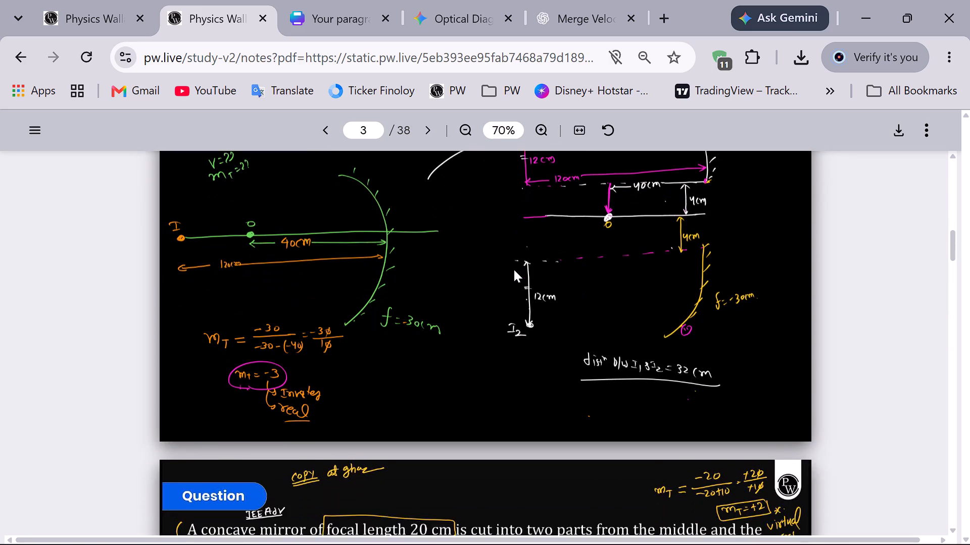
pyautogui.scroll(-3, 514, 269)
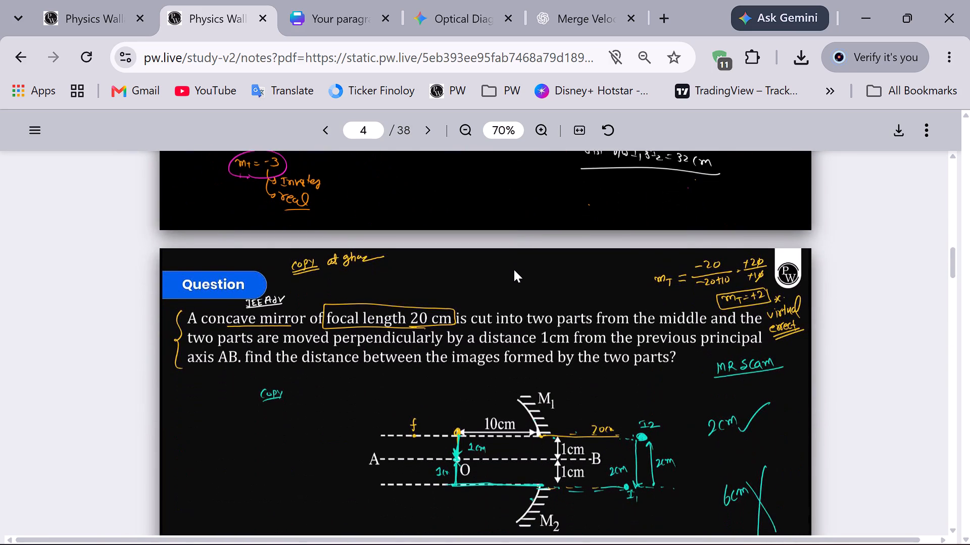
pyautogui.scroll(-1, 514, 269)
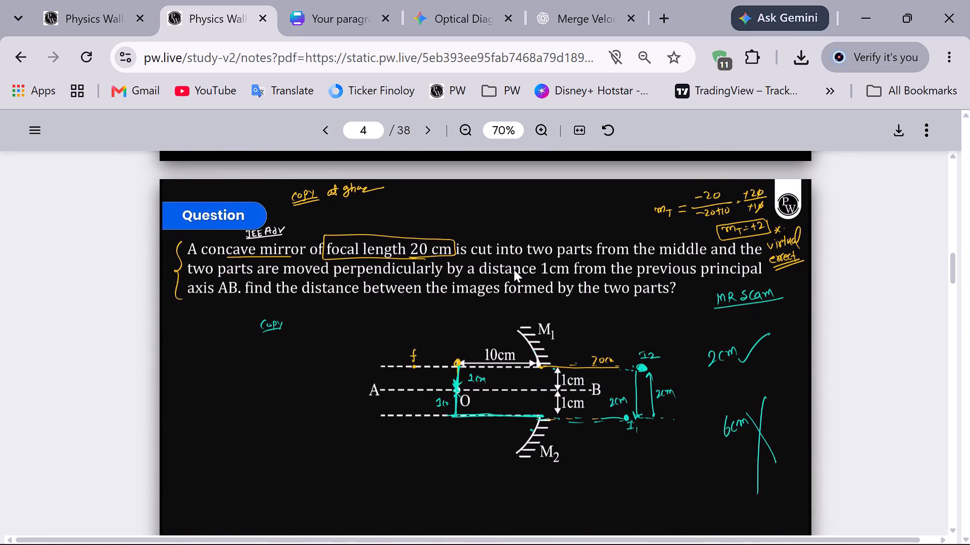
pyautogui.scroll(-1, 514, 269)
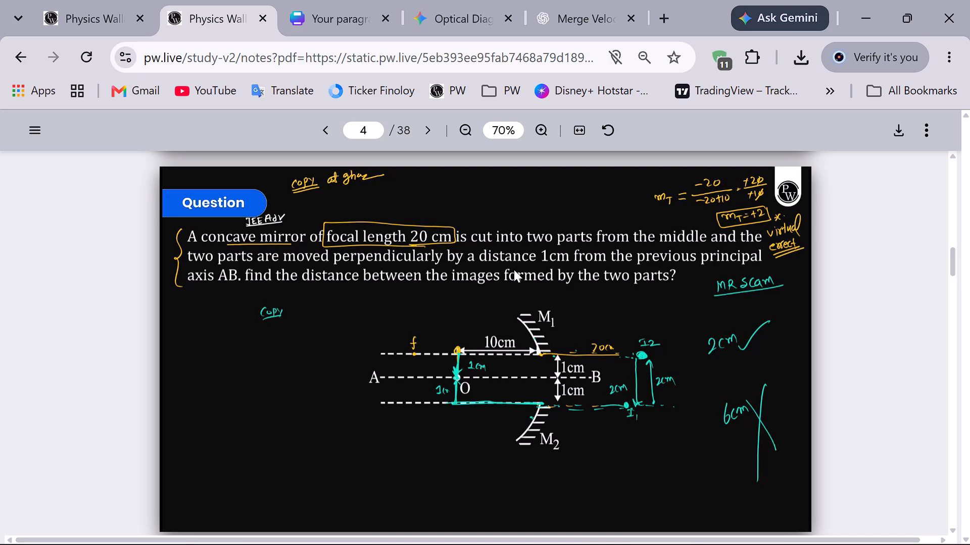
pyautogui.scroll(-5, 474, 339)
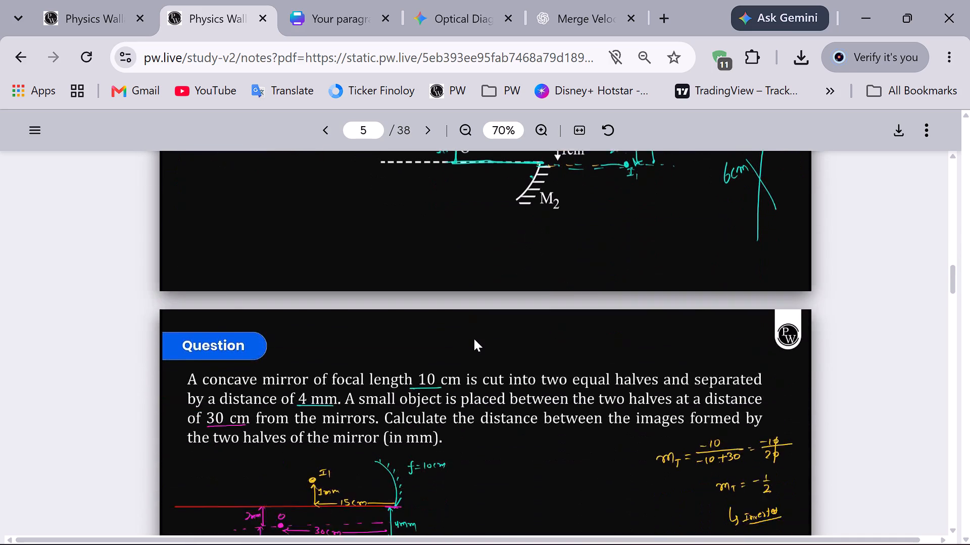
pyautogui.scroll(-7, 474, 339)
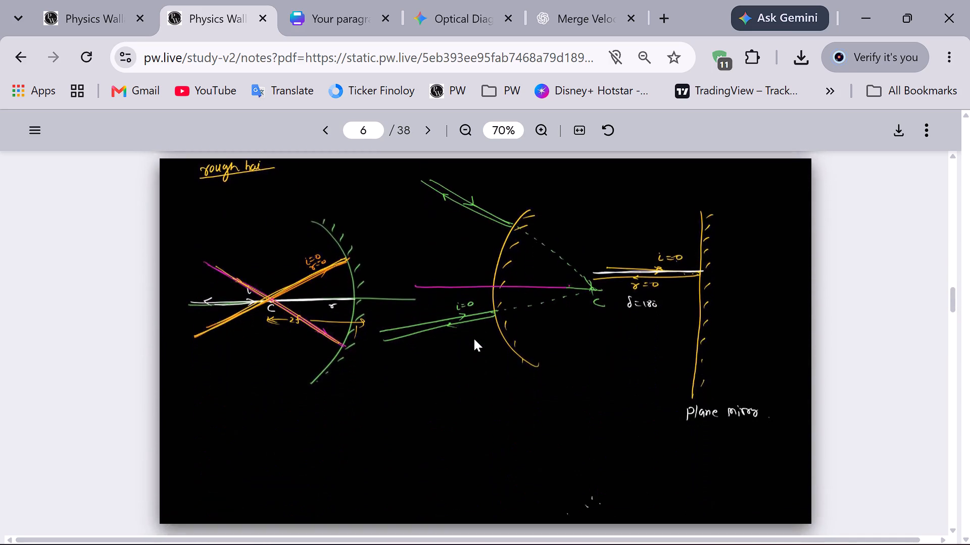
# Review the combination of mirror notes on page 7 and the concave mirror object-image coincidence question on page 8.
pyautogui.scroll(-5, 474, 339)
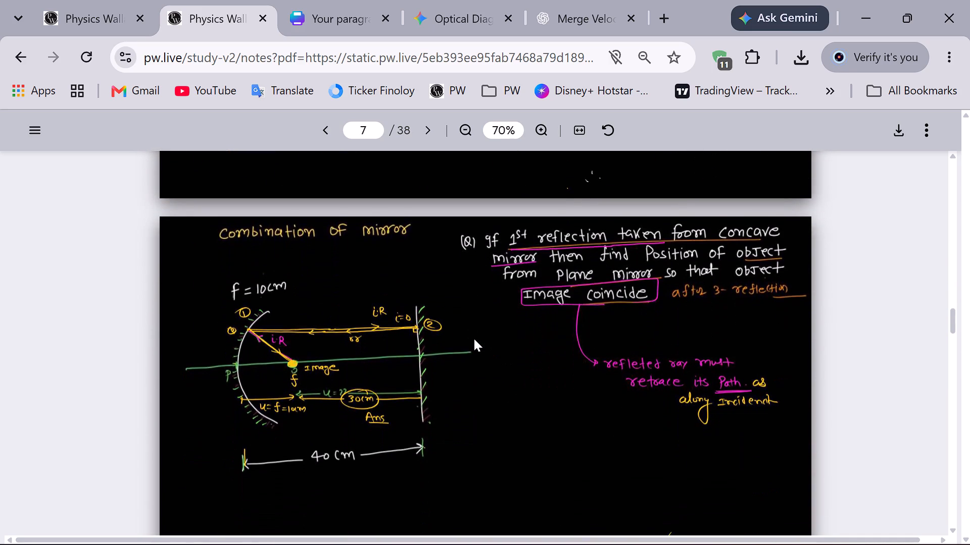
pyautogui.scroll(-8, 474, 339)
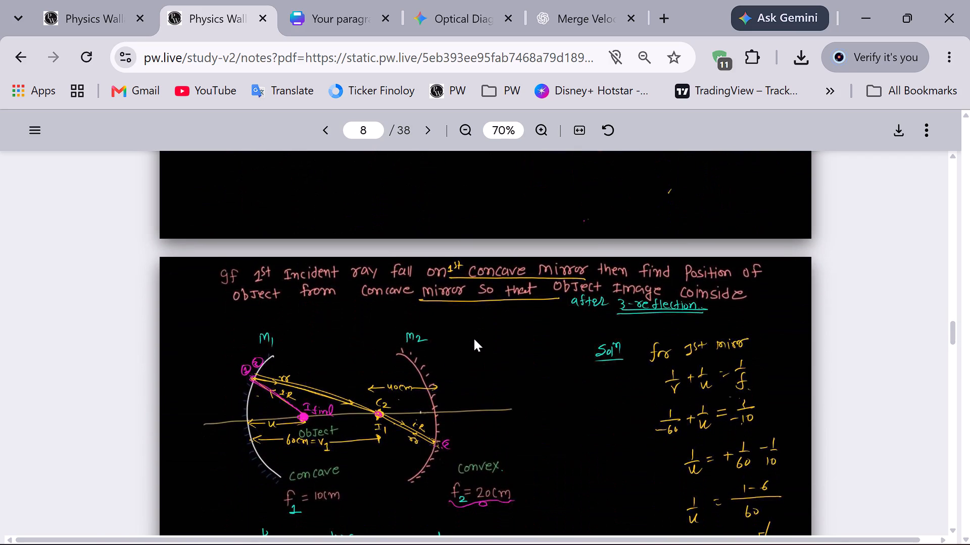
# Examine the page 9 concave-convex mirror question about object and image coinciding after 3 reflections, including its diagram and worked solution.
pyautogui.scroll(-6, 474, 339)
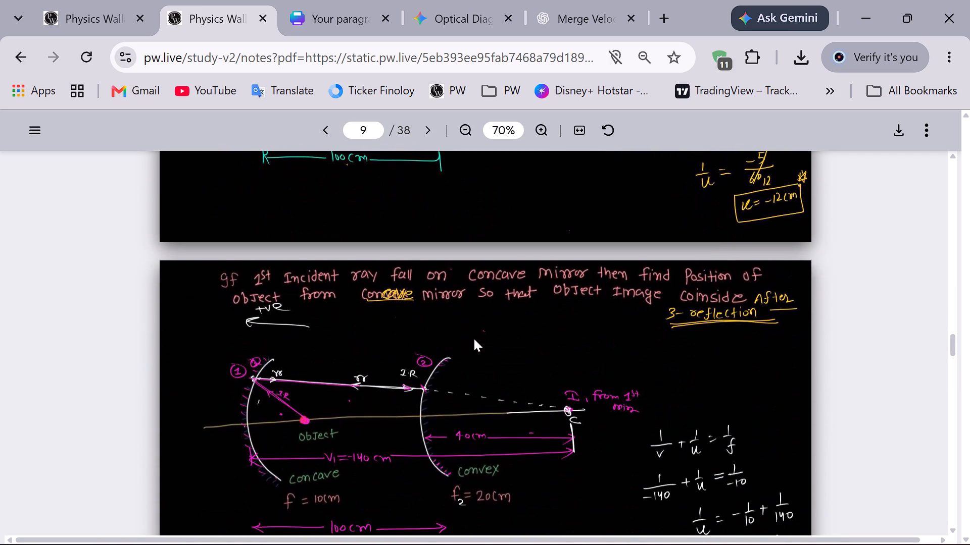
pyautogui.scroll(-1, 474, 339)
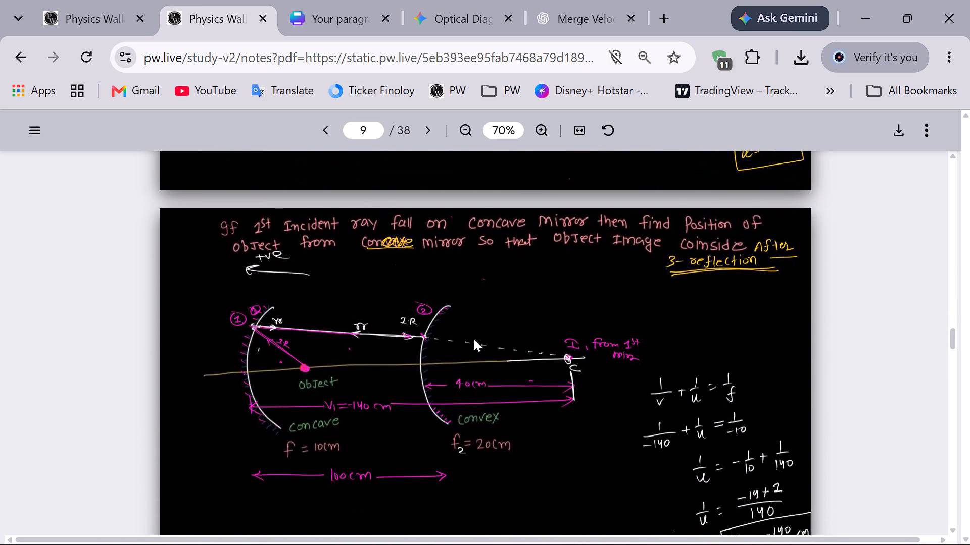
pyautogui.scroll(-3, 474, 339)
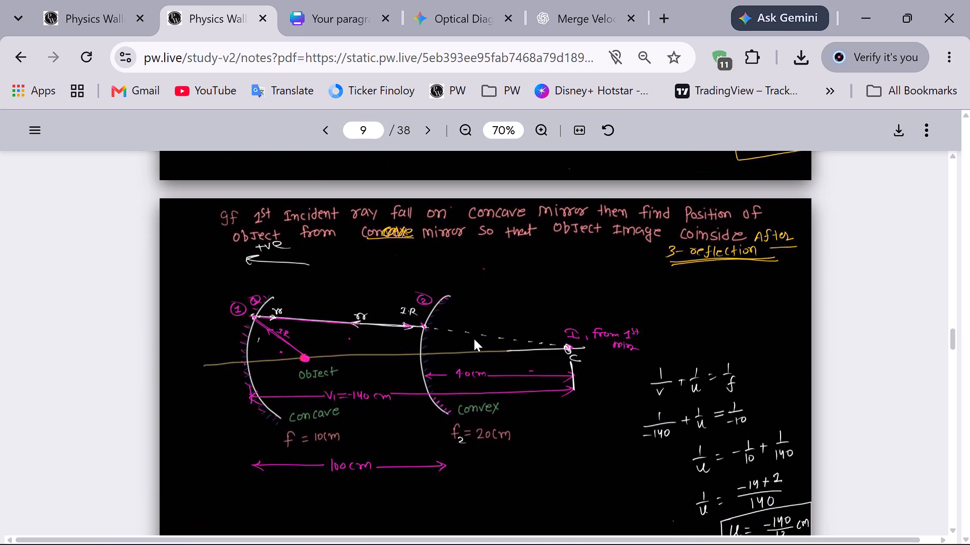
pyautogui.scroll(-2, 474, 339)
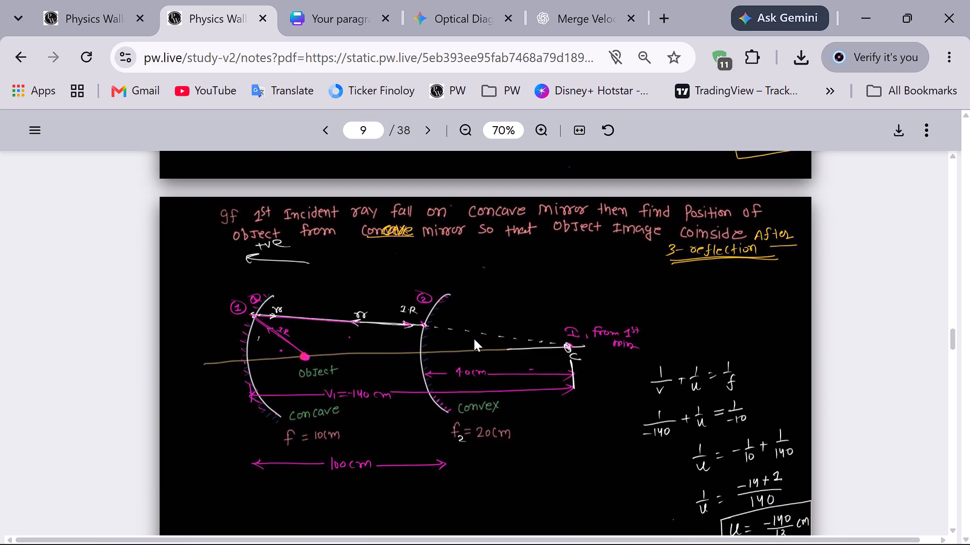
pyautogui.scroll(-2, 474, 339)
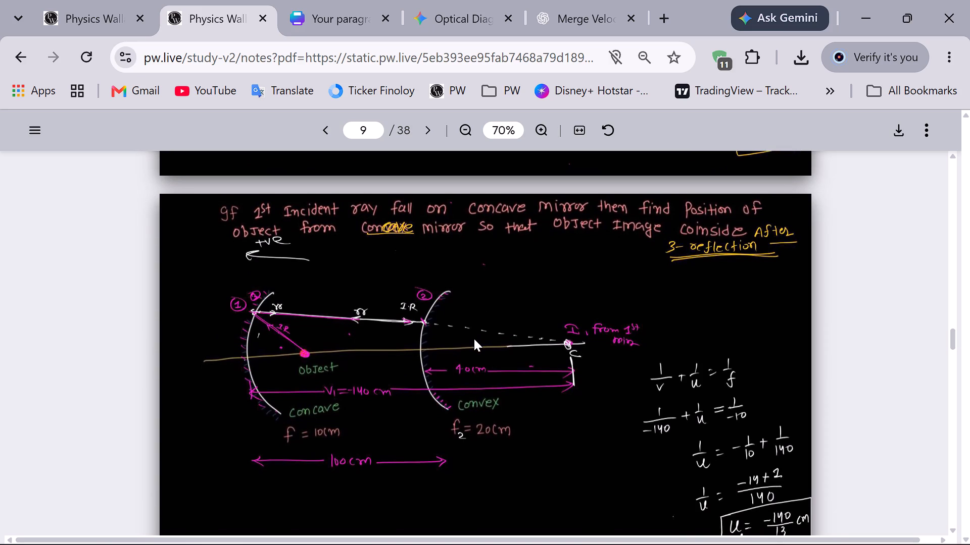
pyautogui.scroll(-1, 474, 339)
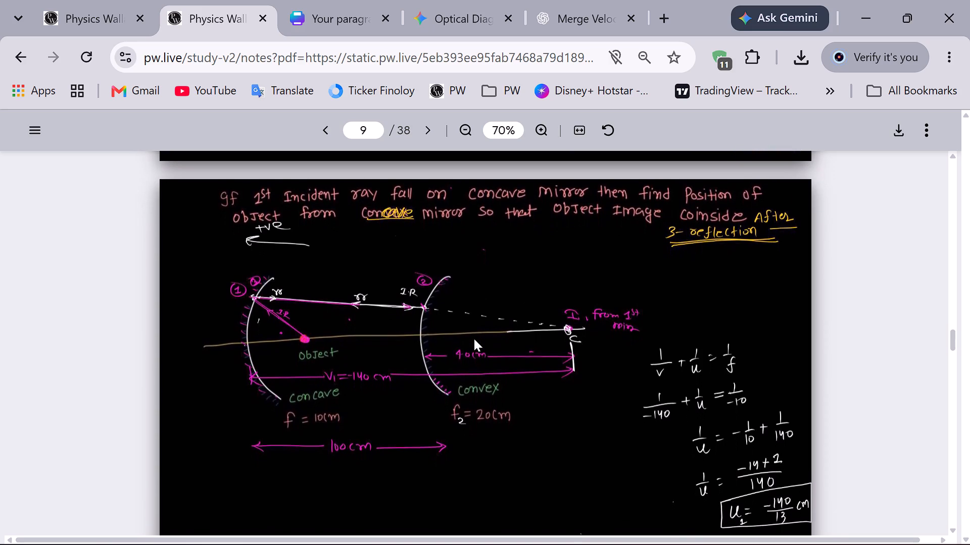
pyautogui.scroll(-2, 474, 339)
pyautogui.scroll(1, 474, 339)
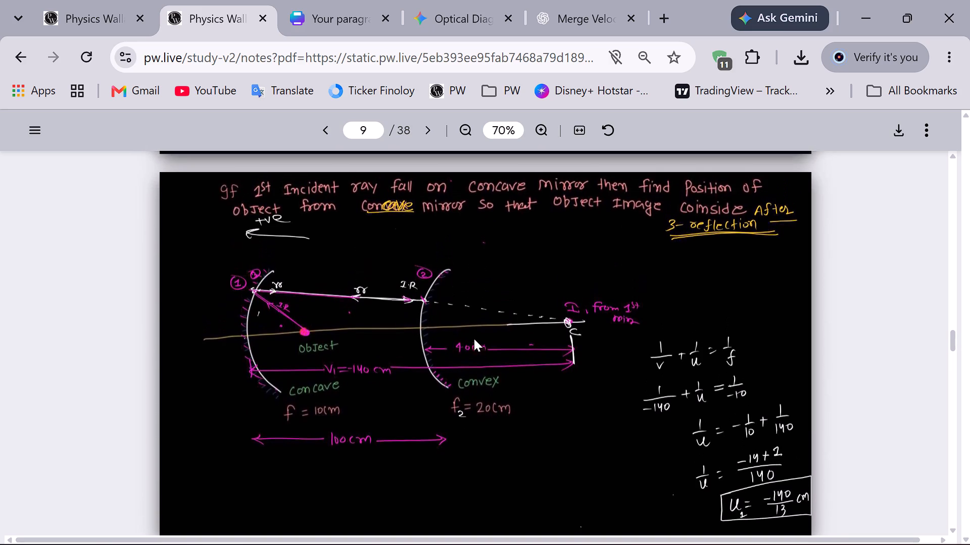
pyautogui.scroll(3, 474, 339)
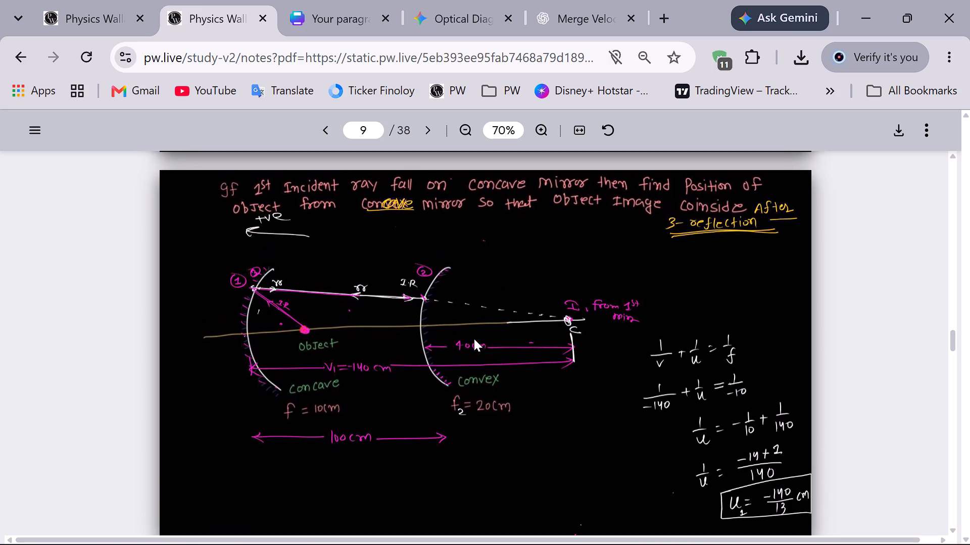
pyautogui.scroll(3, 474, 339)
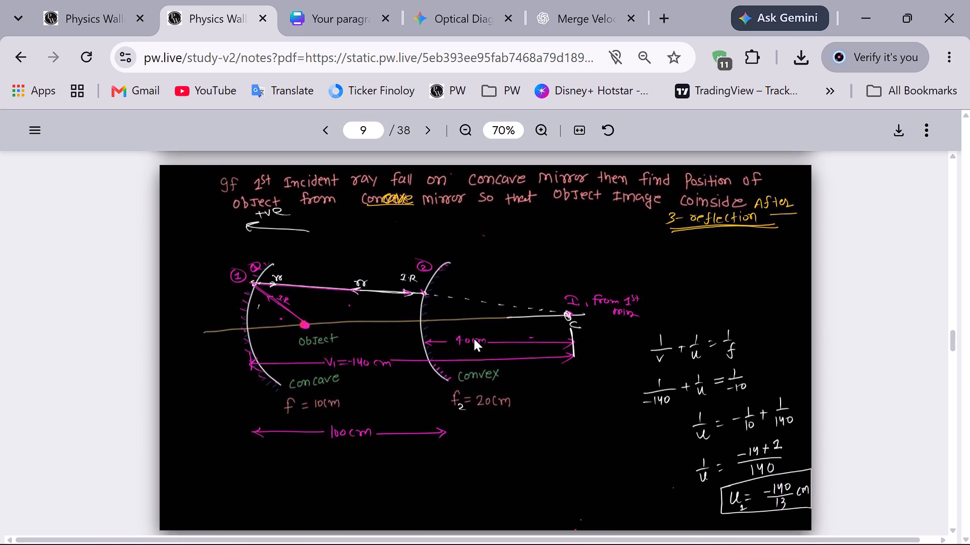
pyautogui.scroll(1, 474, 339)
pyautogui.scroll(-1, 474, 339)
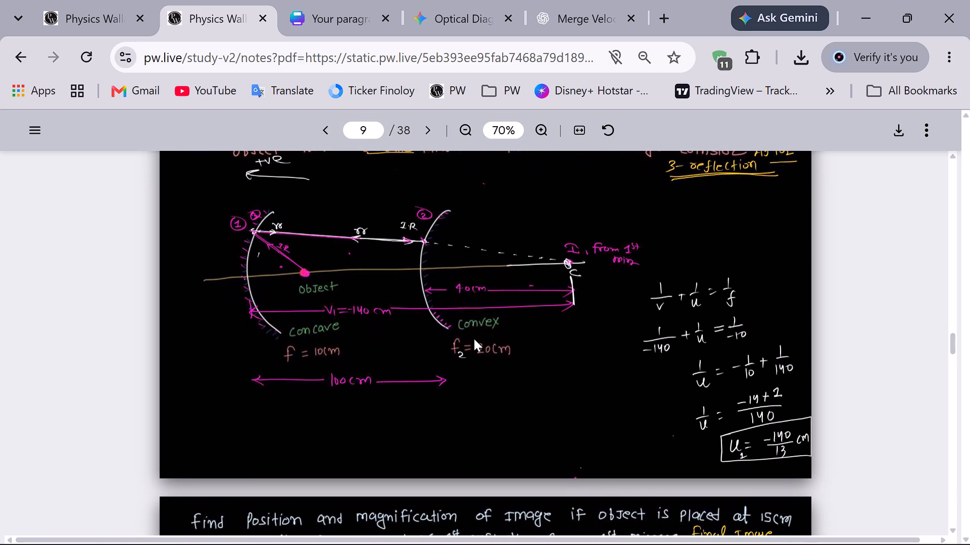
pyautogui.scroll(-2, 474, 339)
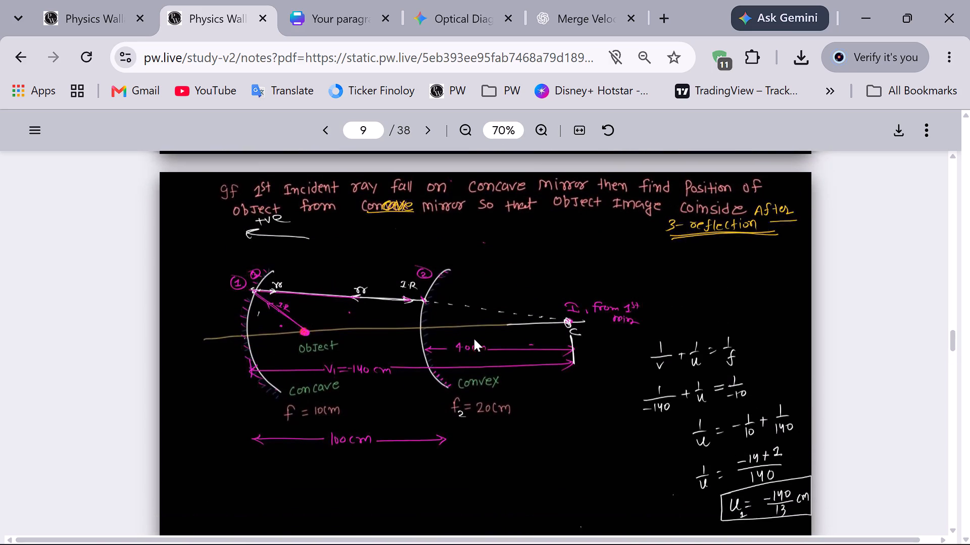
# Examine the page 10 two-mirror question on image position and magnification for an object 15 cm from the first concave mirror.
pyautogui.scroll(-3, 474, 339)
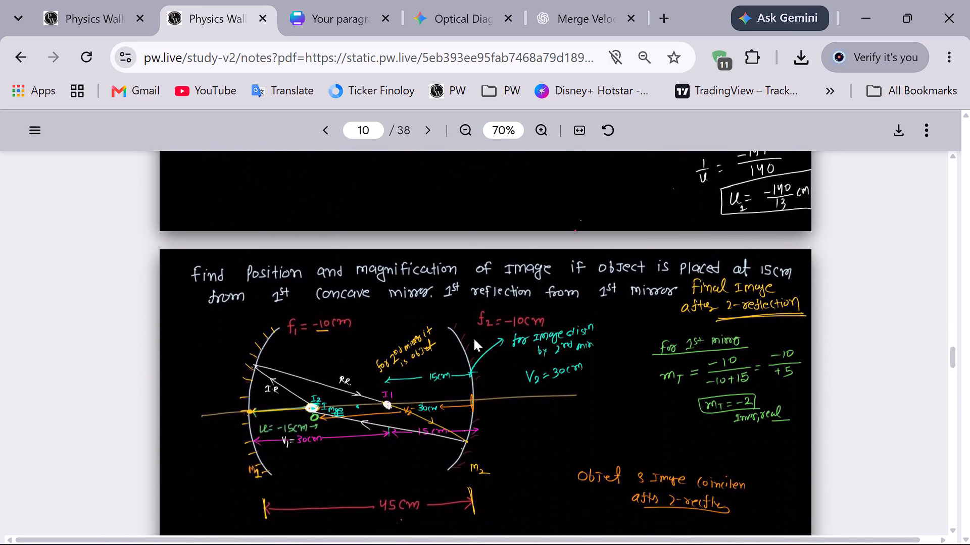
pyautogui.scroll(-1, 474, 339)
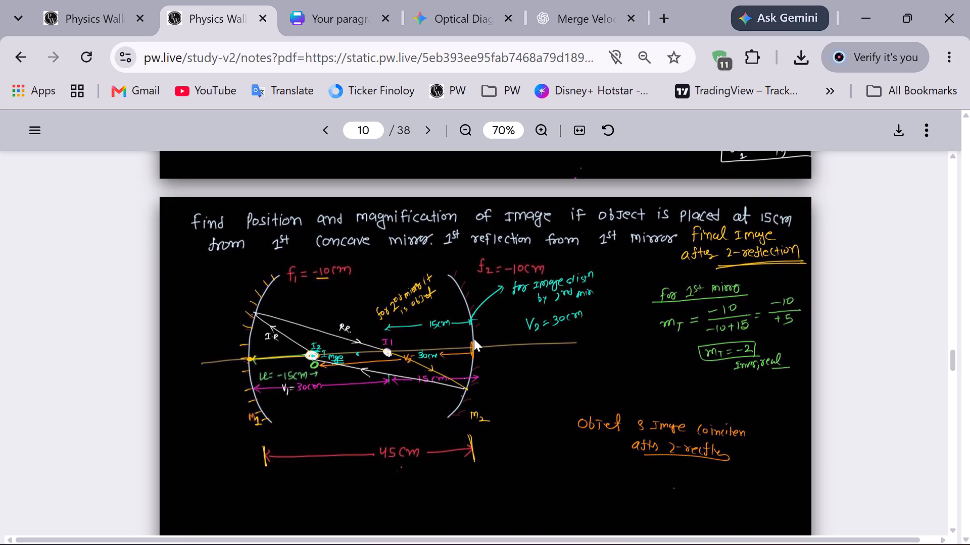
pyautogui.scroll(3, 474, 339)
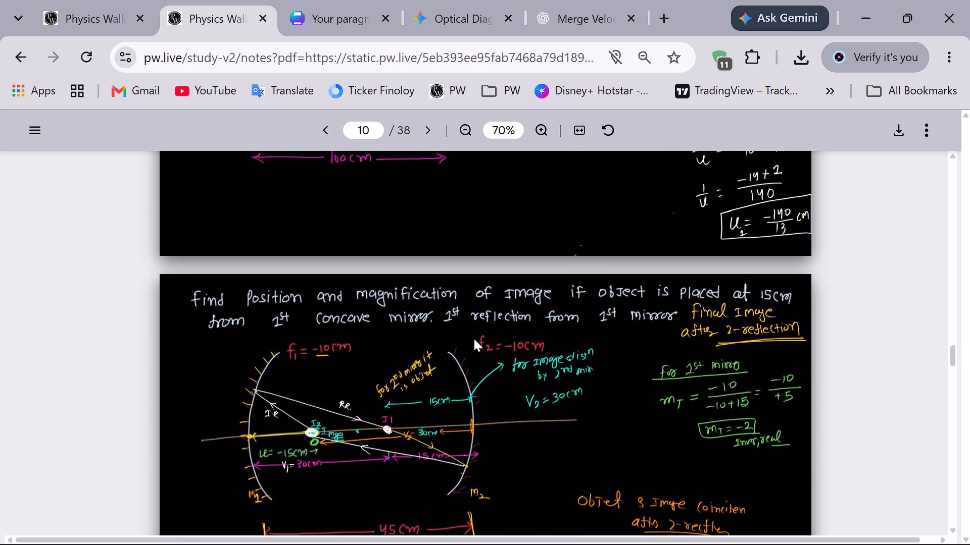
pyautogui.scroll(1, 474, 339)
pyautogui.scroll(-1, 474, 339)
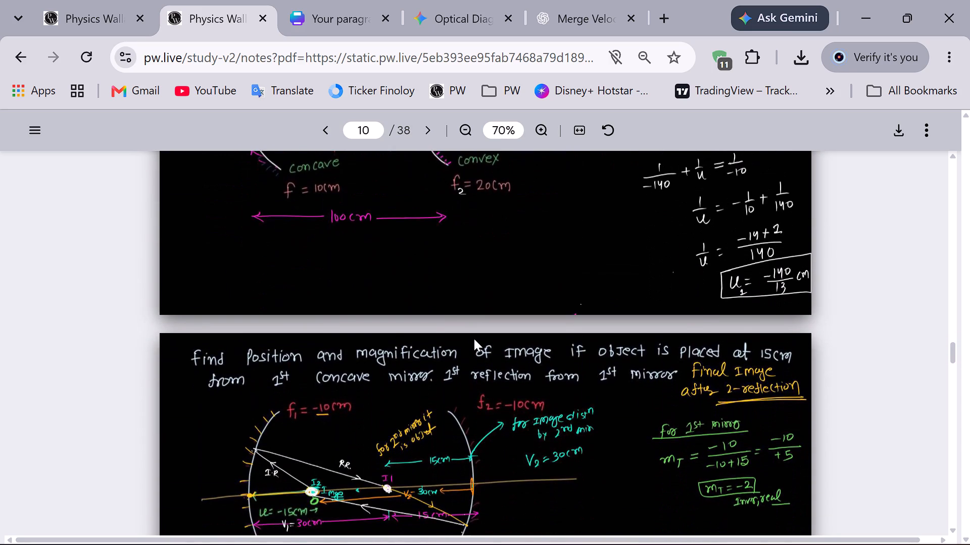
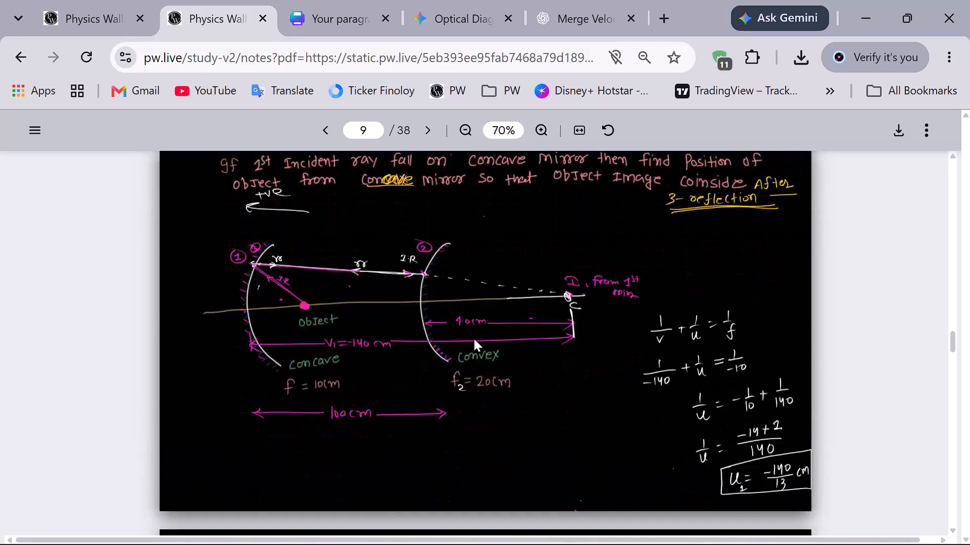
# Look through pages 11 to 13 of the notes, covering the two-mirror magnification solution and the plane-convex mirror coincidence question.
pyautogui.scroll(-5, 474, 339)
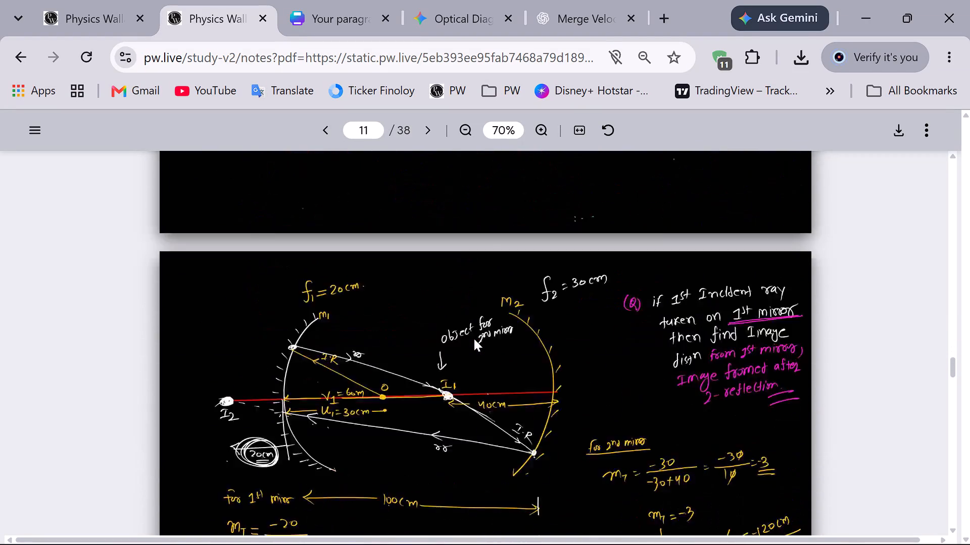
pyautogui.scroll(-8, 474, 339)
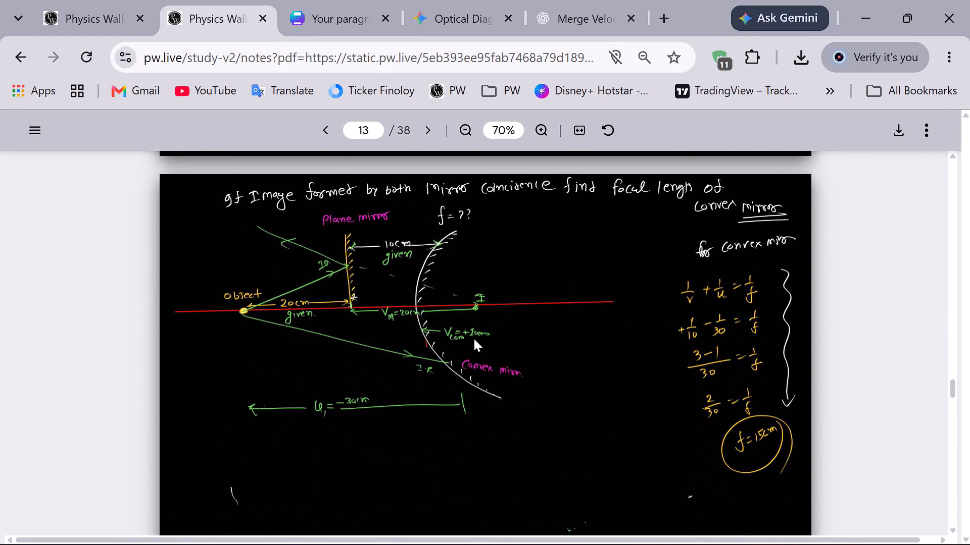
# Examine the page 14 question from 04 April 2025 (Shift-II) on the distance between the convex and plane mirrors.
pyautogui.scroll(-5, 474, 339)
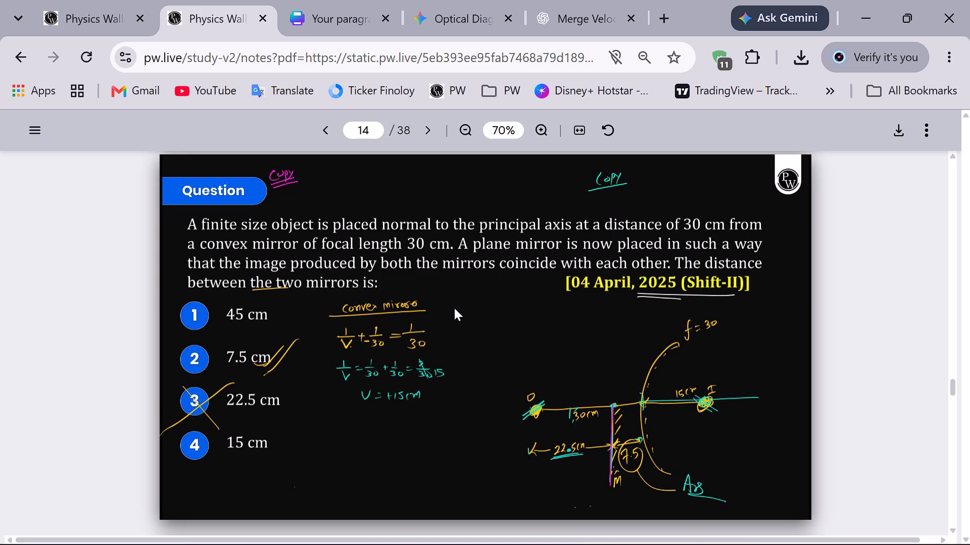
pyautogui.scroll(-2, 431, 290)
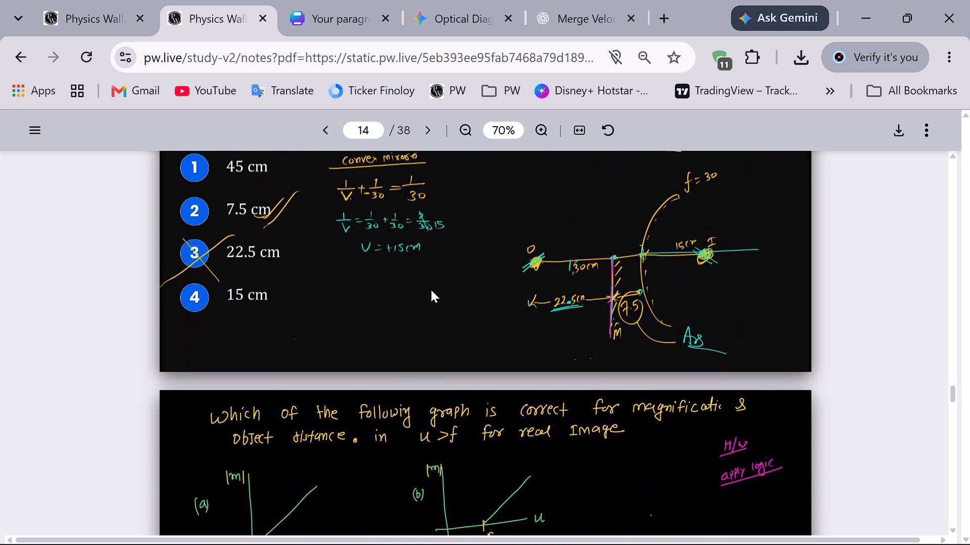
pyautogui.scroll(-2, 431, 290)
pyautogui.scroll(2, 431, 290)
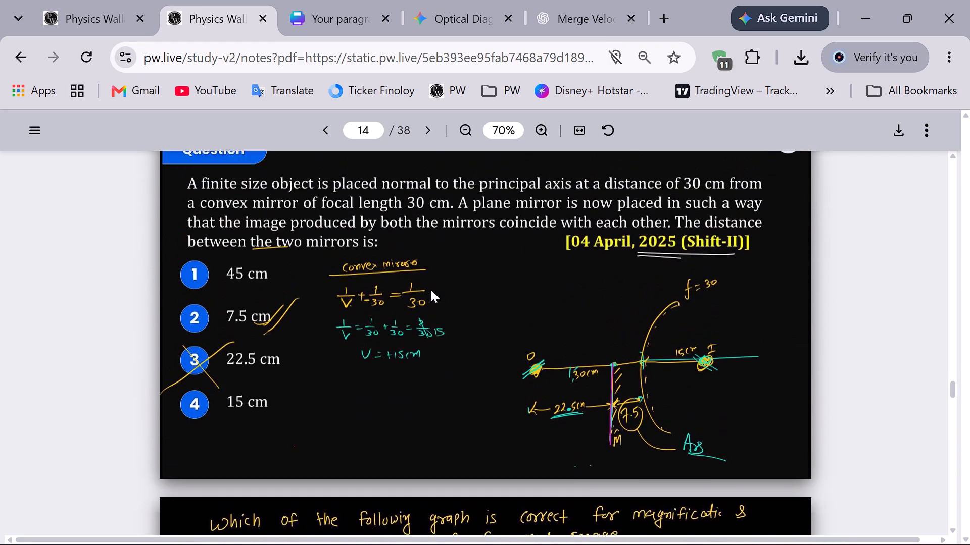
pyautogui.scroll(1, 431, 290)
pyautogui.scroll(-1, 431, 290)
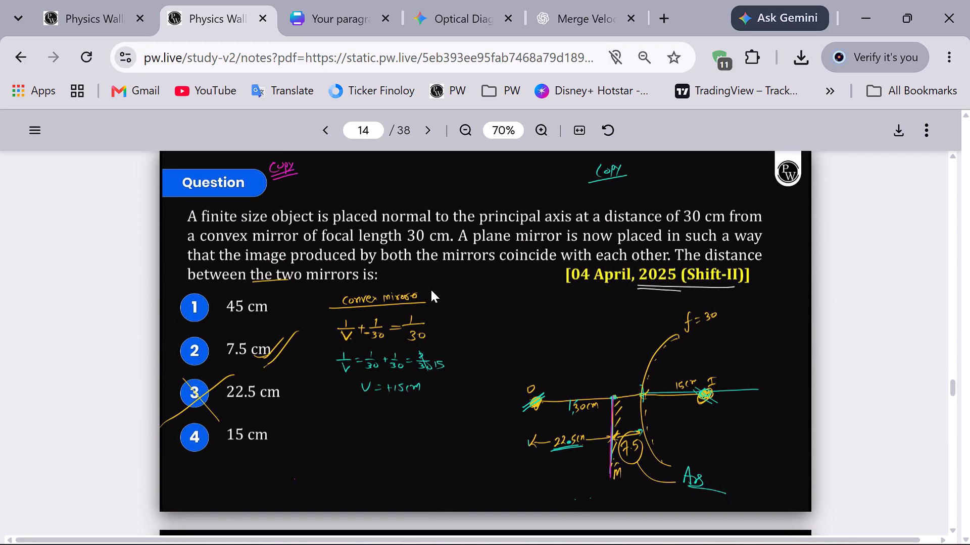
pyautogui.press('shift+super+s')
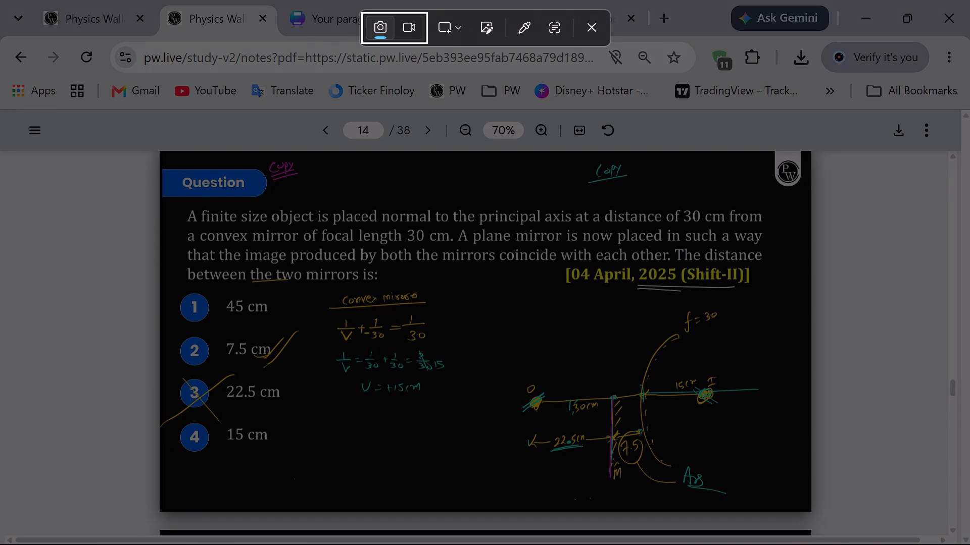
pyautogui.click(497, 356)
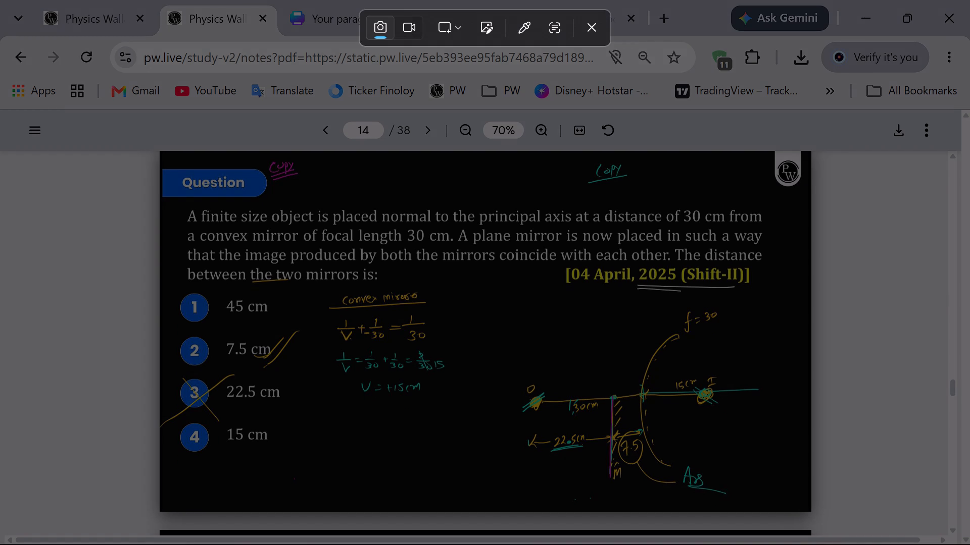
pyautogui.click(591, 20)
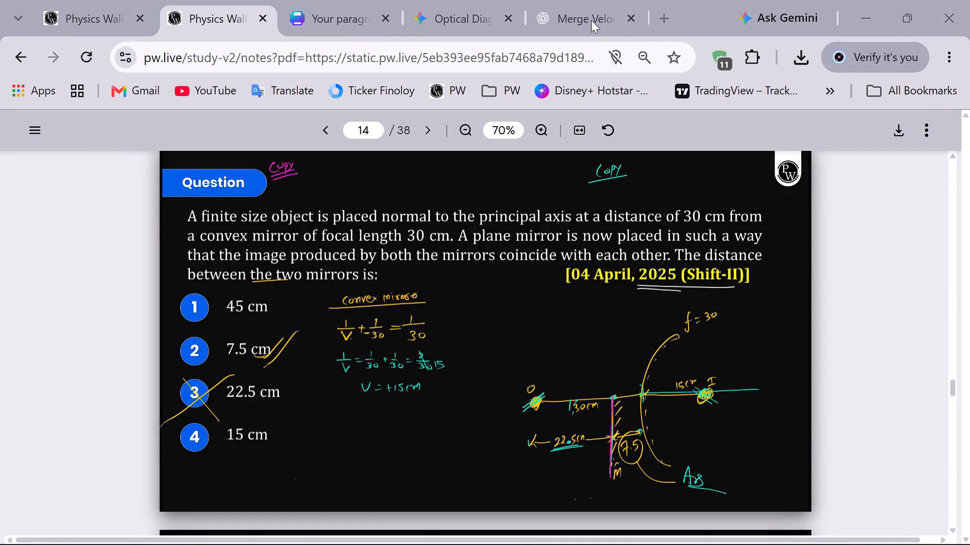
# Check the page 15 magnification versus object distance graph question and return to the page 14 question.
pyautogui.scroll(-5, 475, 468)
pyautogui.scroll(2, 475, 468)
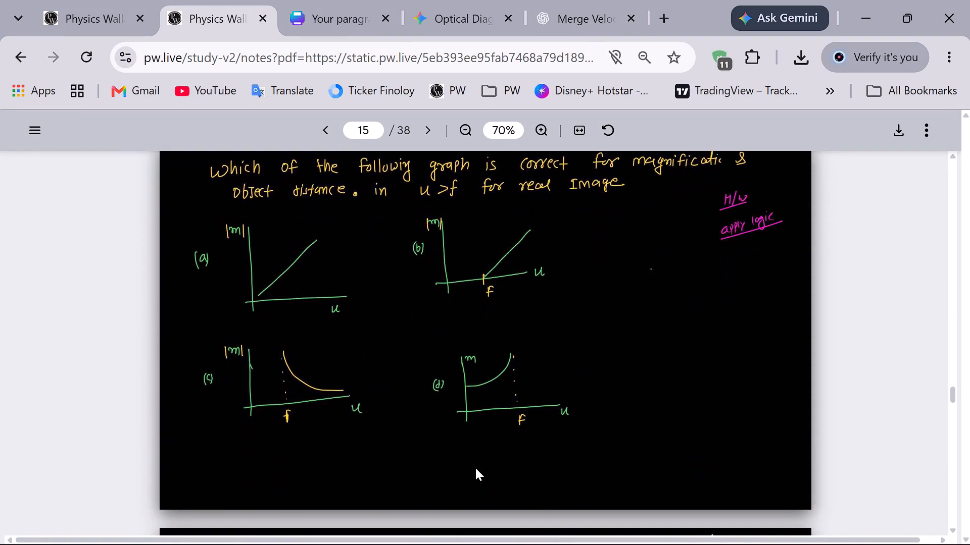
pyautogui.scroll(2, 475, 468)
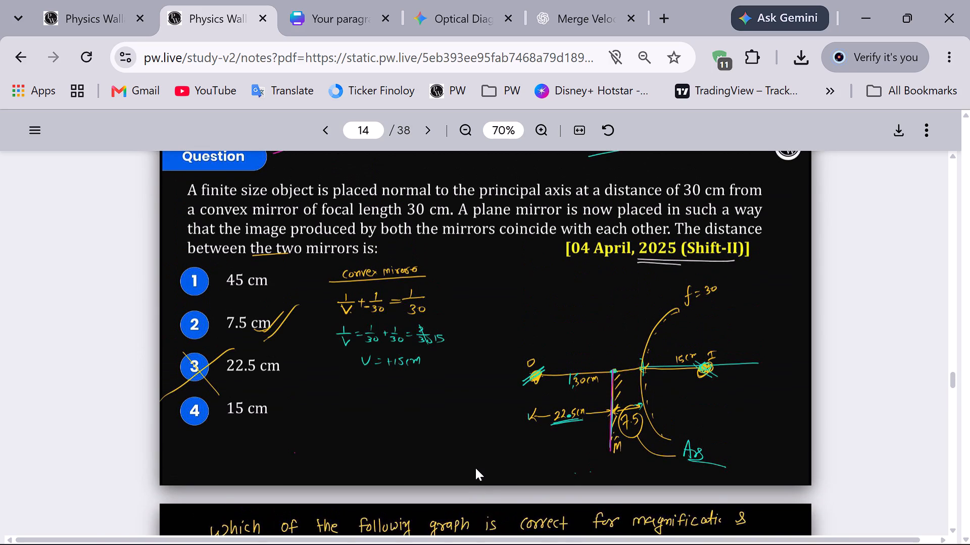
# Search the web in a new tab for "jee mains 2025 04 april shift 2 paper", checking the exam date against the page 14 question.
pyautogui.click(661, 3)
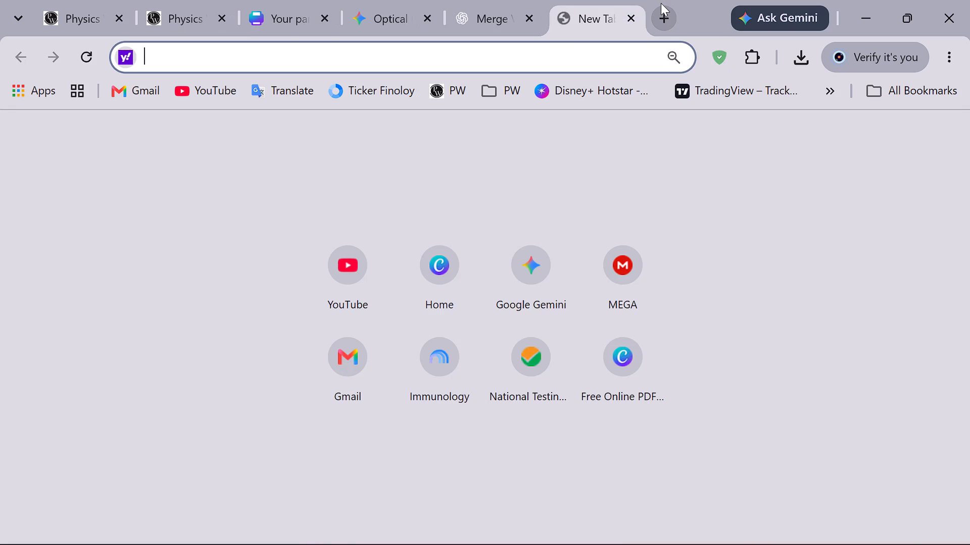
pyautogui.click(193, 23)
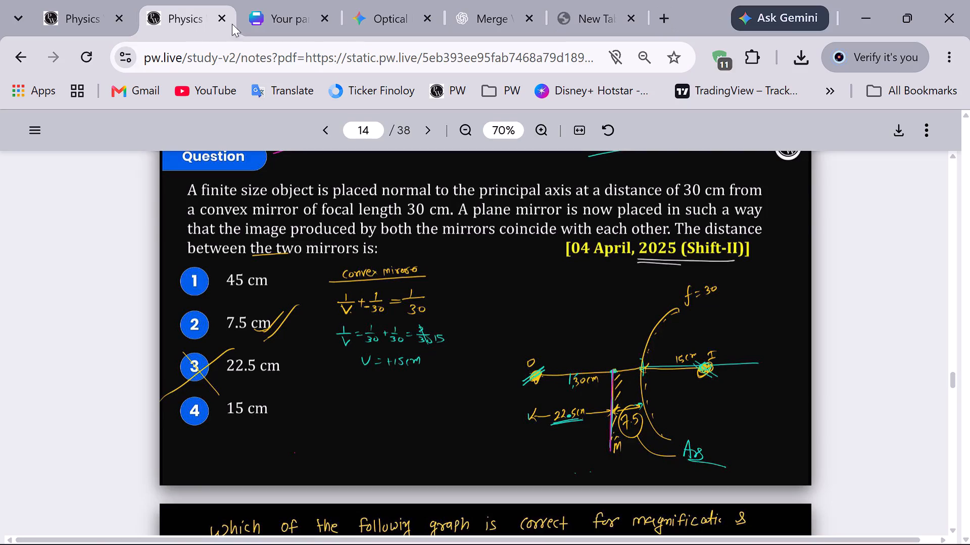
pyautogui.click(582, 17)
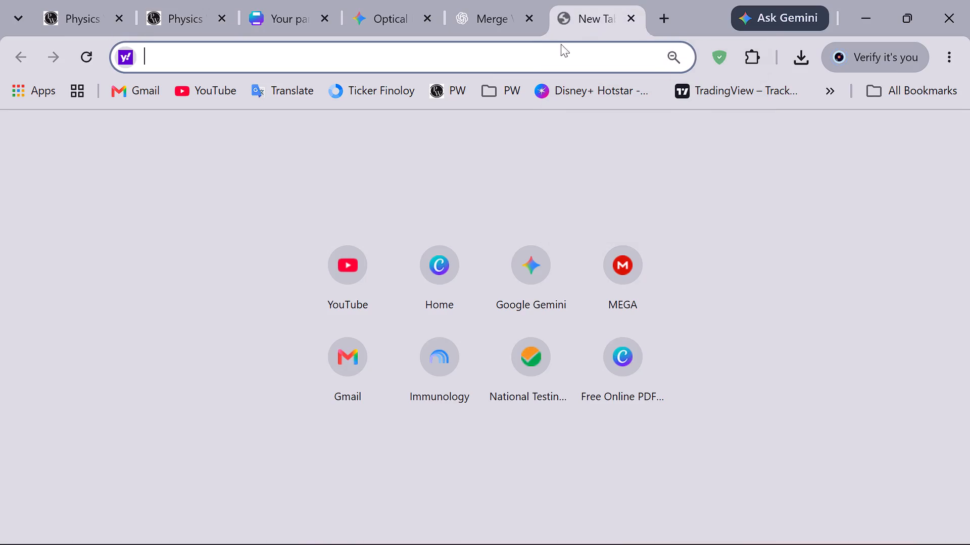
pyautogui.write('jee maind')
pyautogui.press('BackSpace')
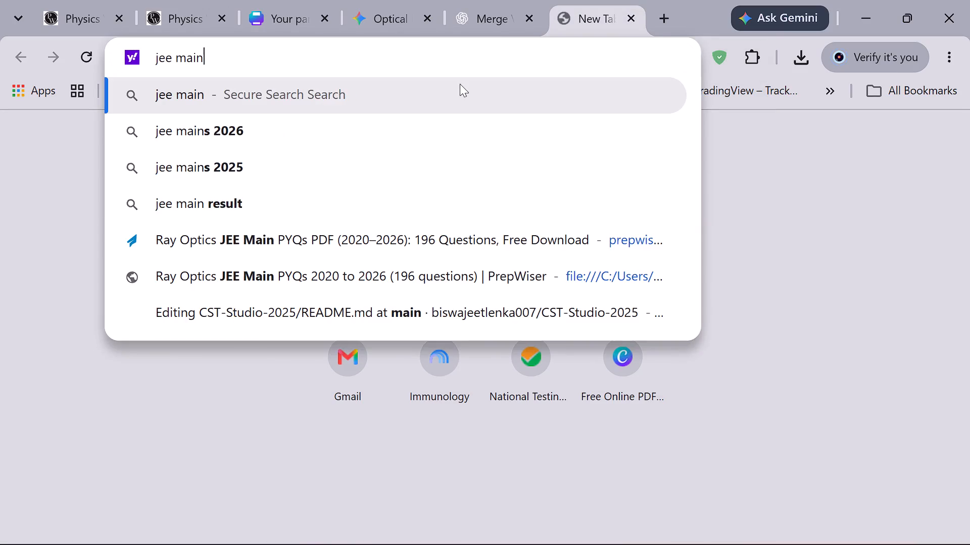
pyautogui.write('ns')
pyautogui.press('space')
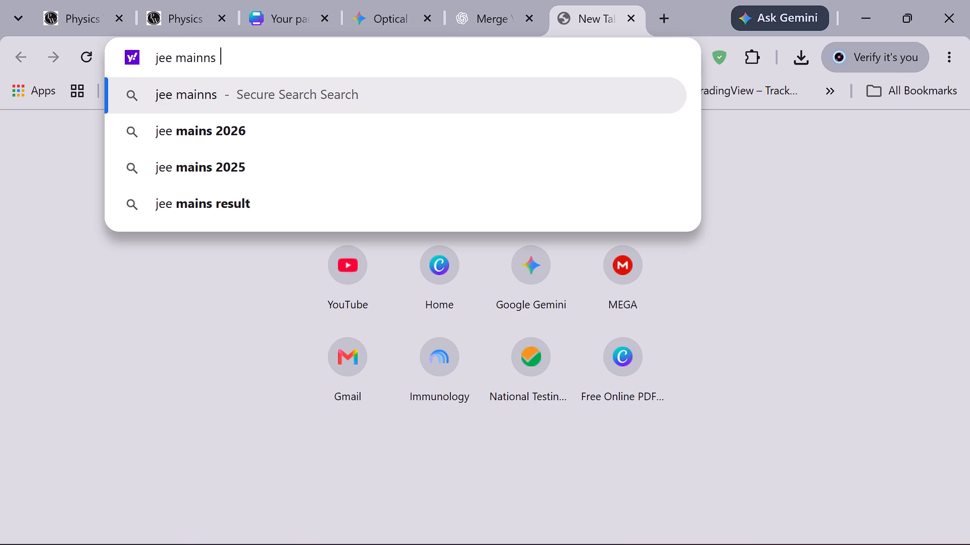
pyautogui.write('april s')
pyautogui.write('hi')
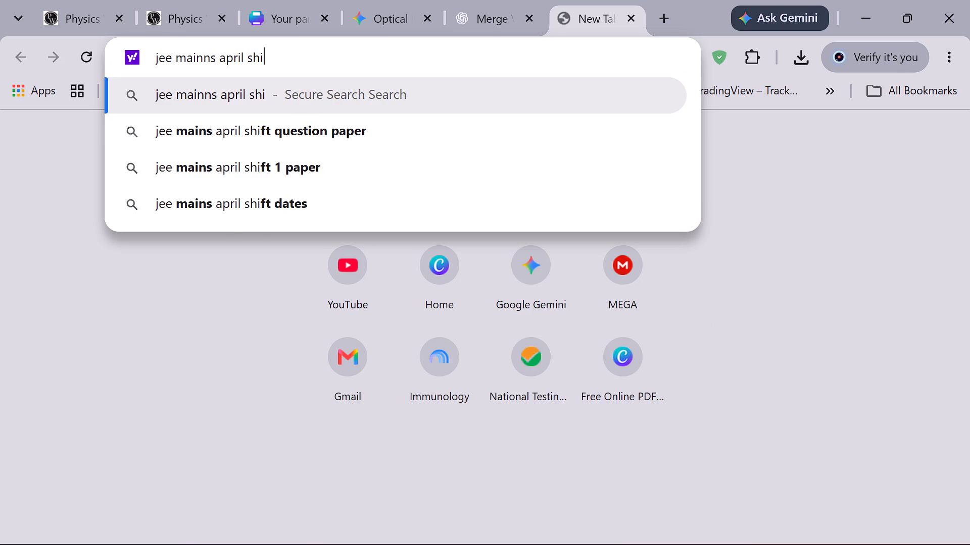
pyautogui.write('ft 2')
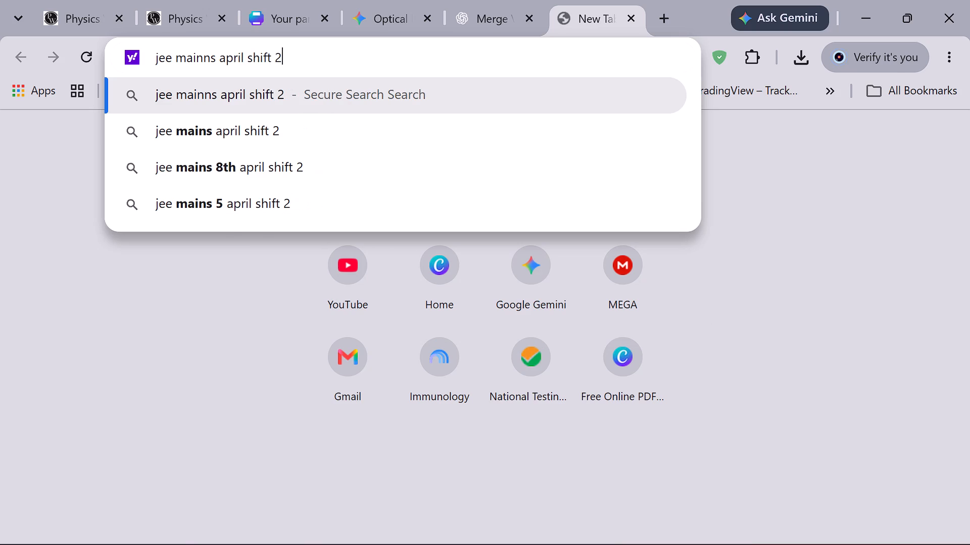
pyautogui.press('space')
pyautogui.click(161, 8)
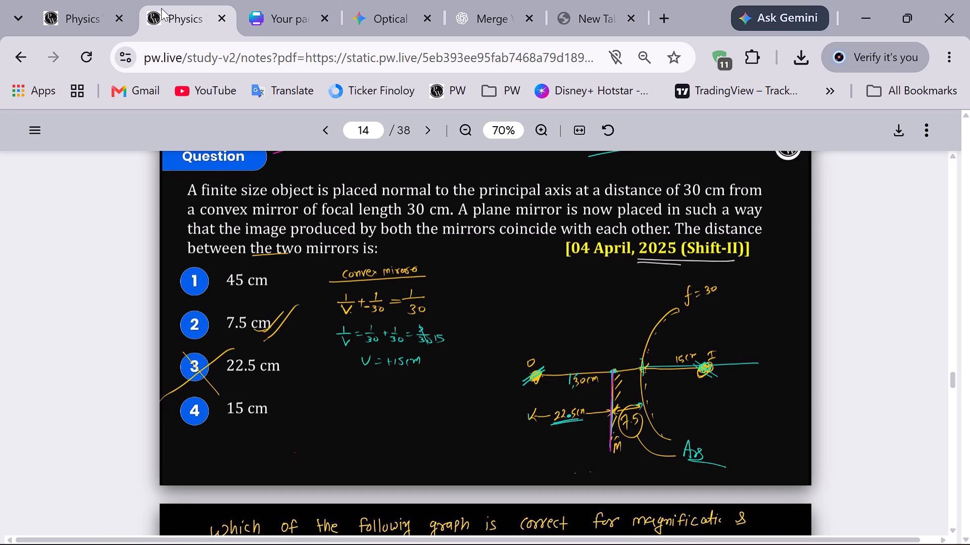
pyautogui.click(591, 12)
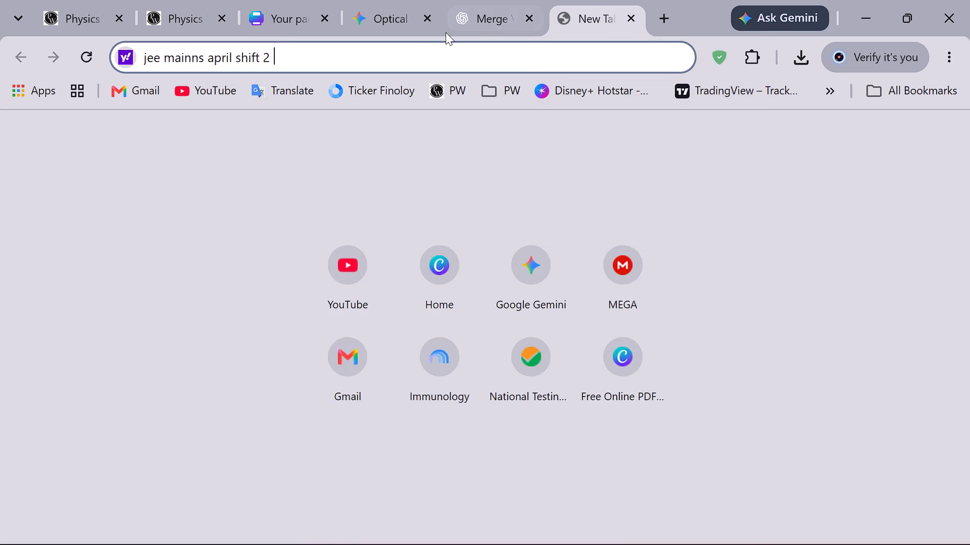
pyautogui.click(209, 54)
pyautogui.write('04')
pyautogui.press('space')
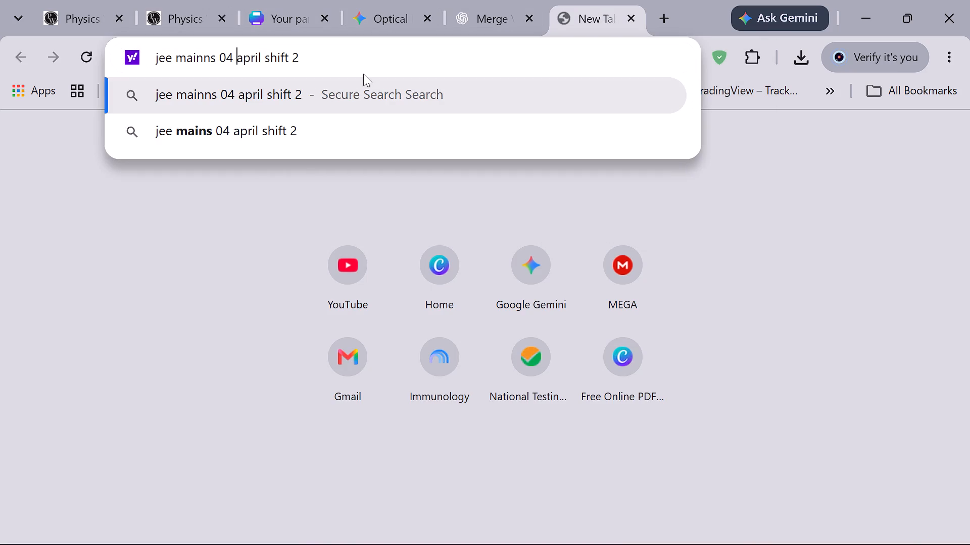
pyautogui.click(363, 74)
pyautogui.click(334, 56)
pyautogui.write('paper')
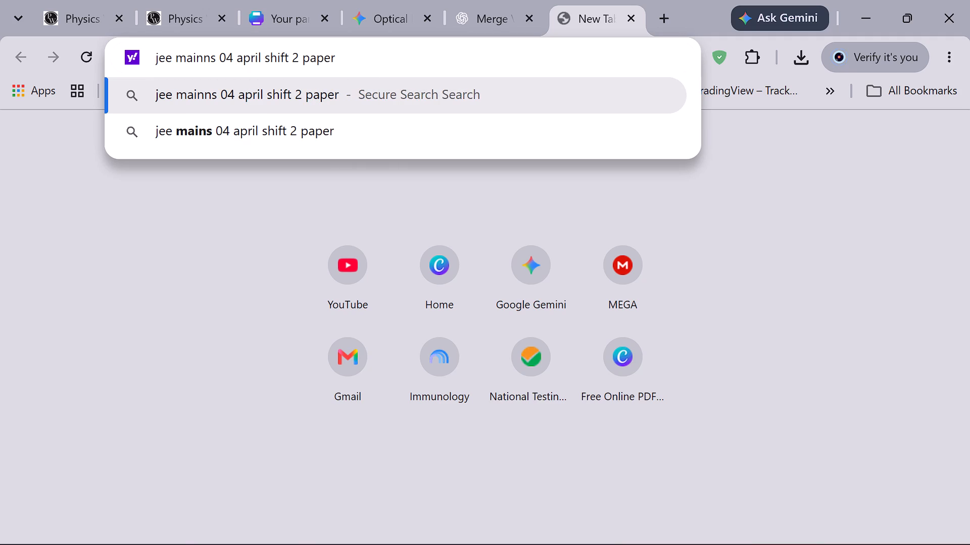
pyautogui.click(217, 56)
pyautogui.press('BackSpace')
pyautogui.press('BackSpace')
pyautogui.press('BackSpace')
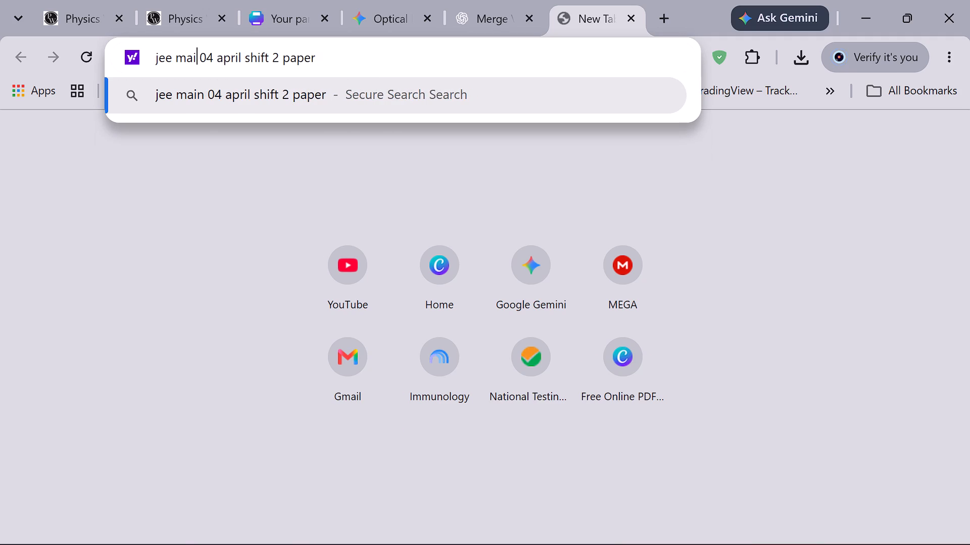
pyautogui.write('ns 2025')
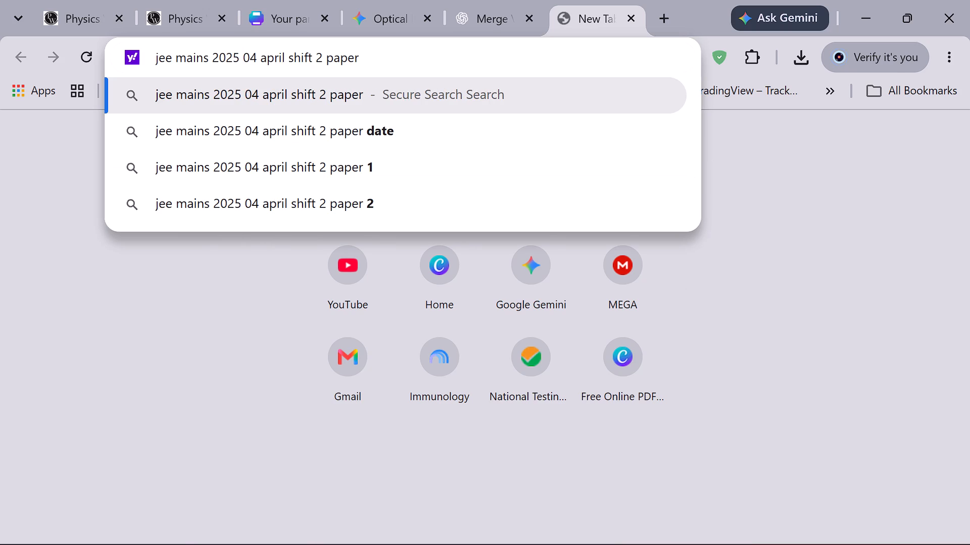
pyautogui.press('Return')
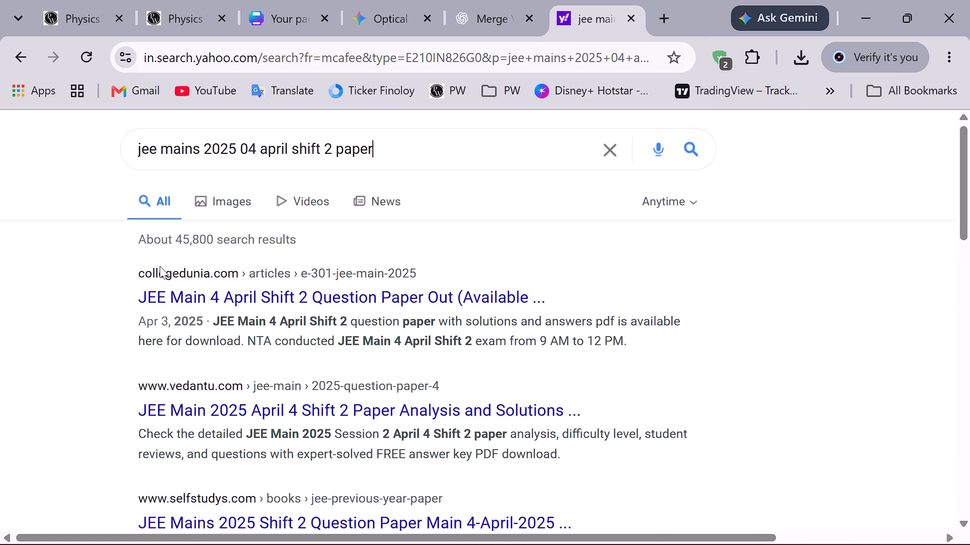
# Open the NTA Official PDF from the Collegedunia JEE Main 4 April Shift 2 article, skim its opening pages, and close it.
pyautogui.click(181, 287)
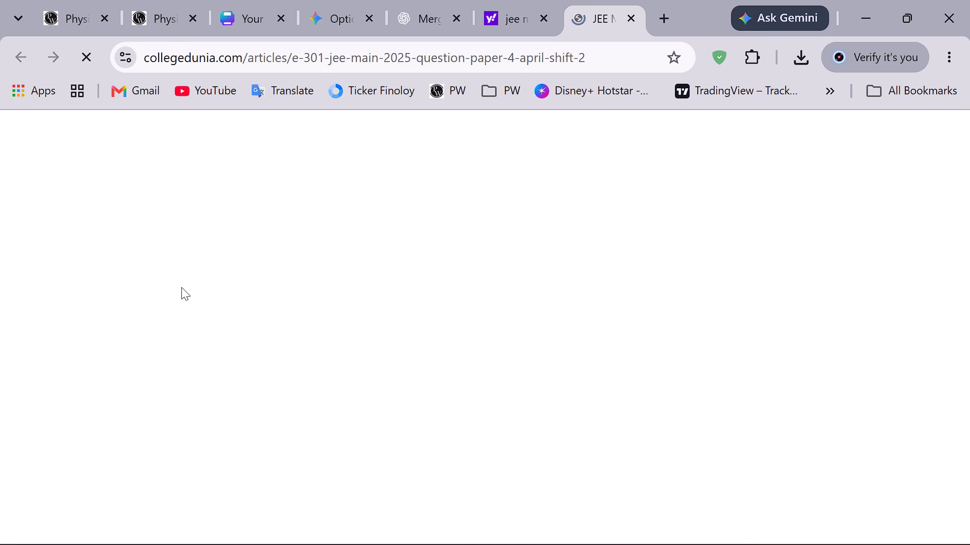
pyautogui.scroll(-5, 333, 370)
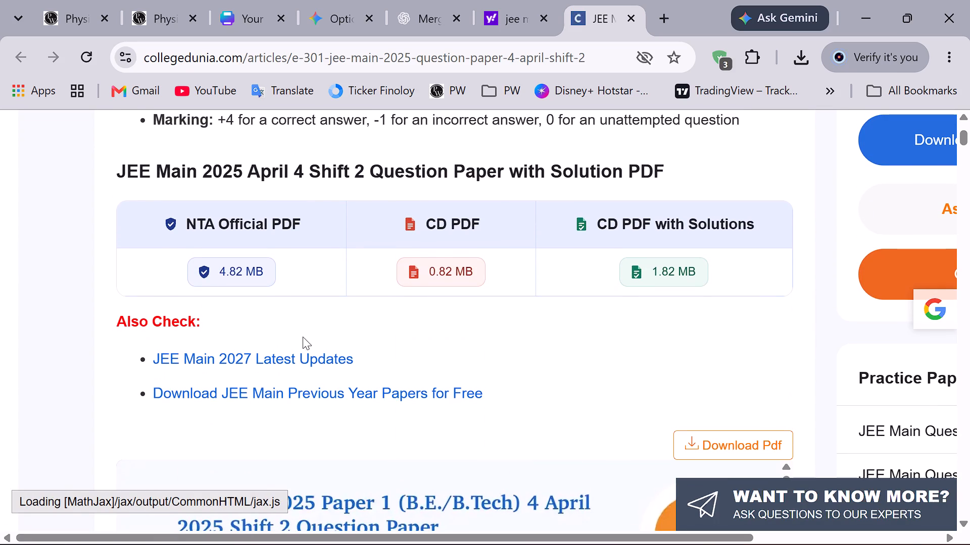
pyautogui.click(257, 272)
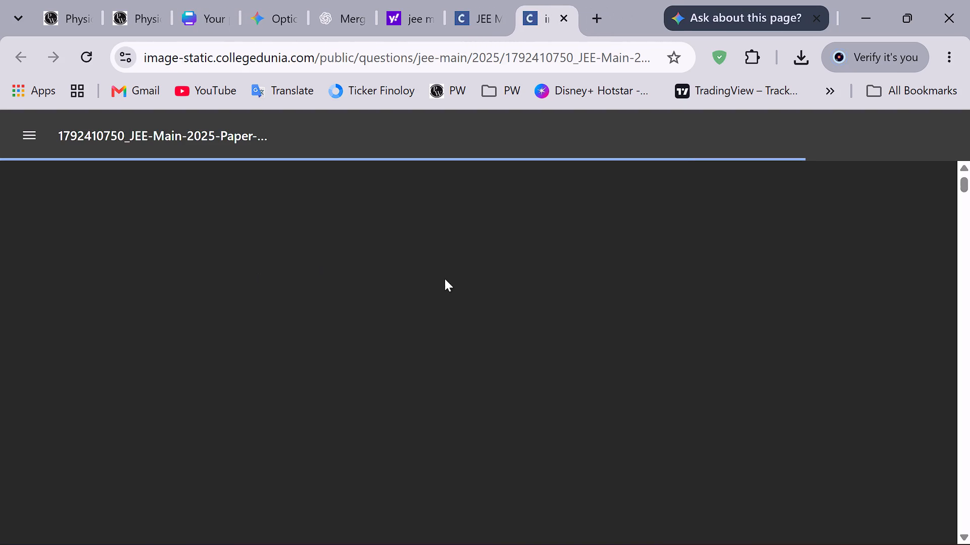
pyautogui.scroll(-4, 522, 286)
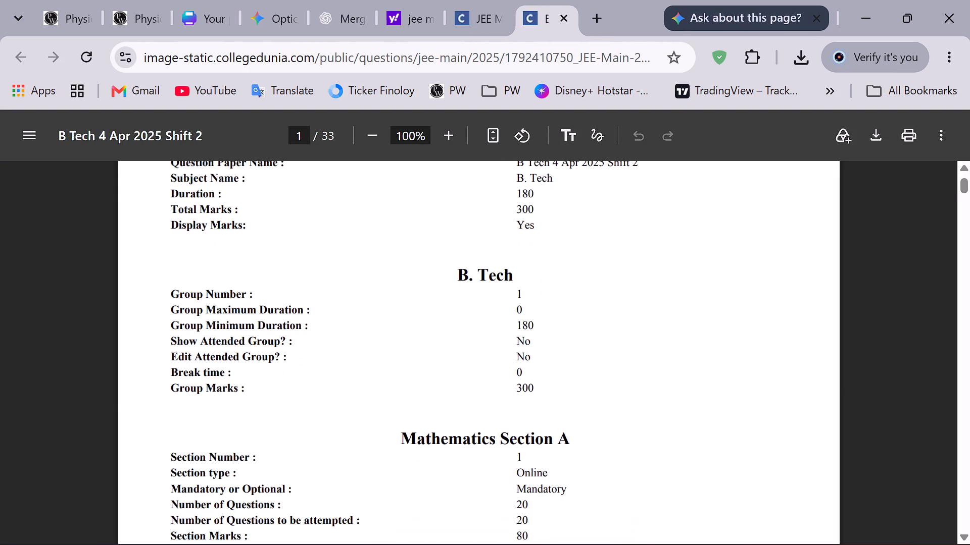
pyautogui.scroll(-16, 522, 286)
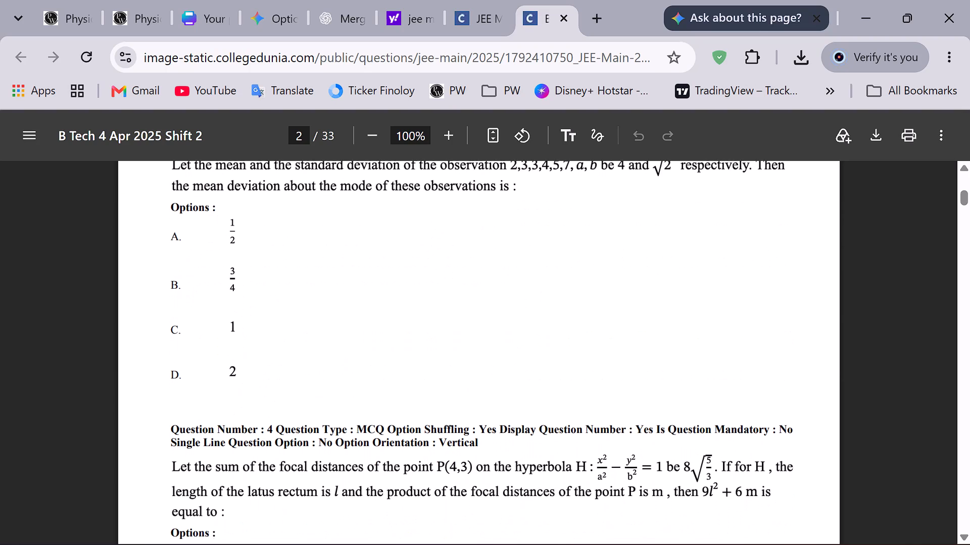
pyautogui.scroll(-1, 522, 286)
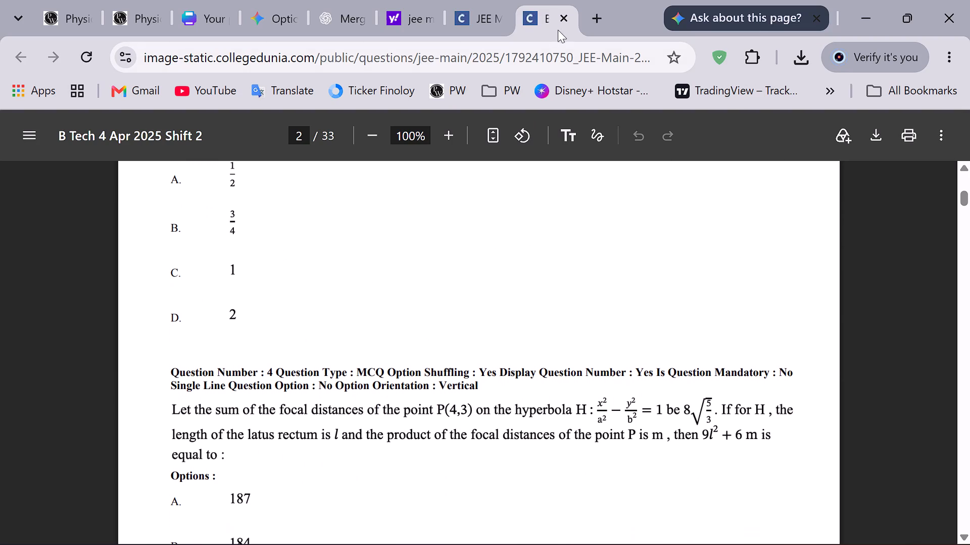
pyautogui.click(567, 21)
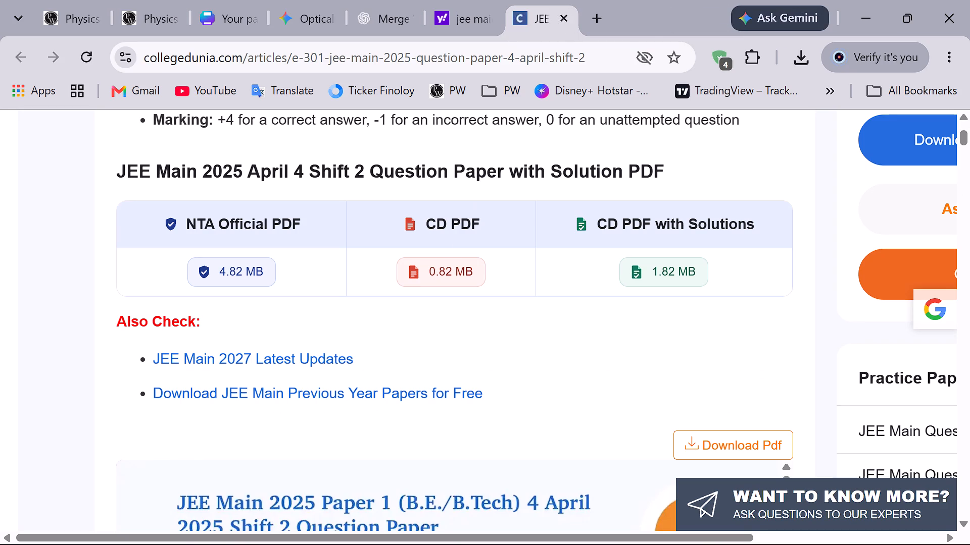
# Open the CD PDF of the JEE Main 4 April Shift 2 paper and look through its opening mathematics pages.
pyautogui.click(424, 275)
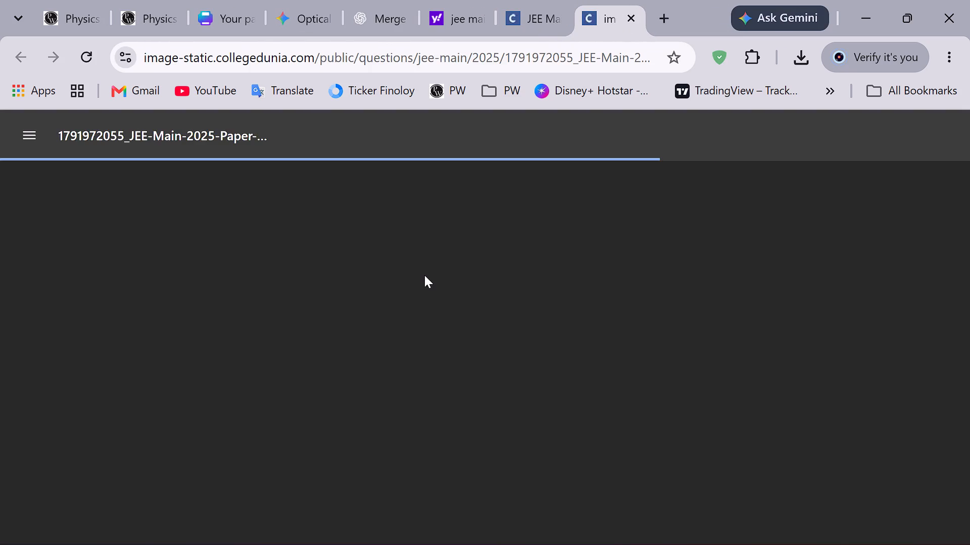
pyautogui.scroll(-4, 468, 345)
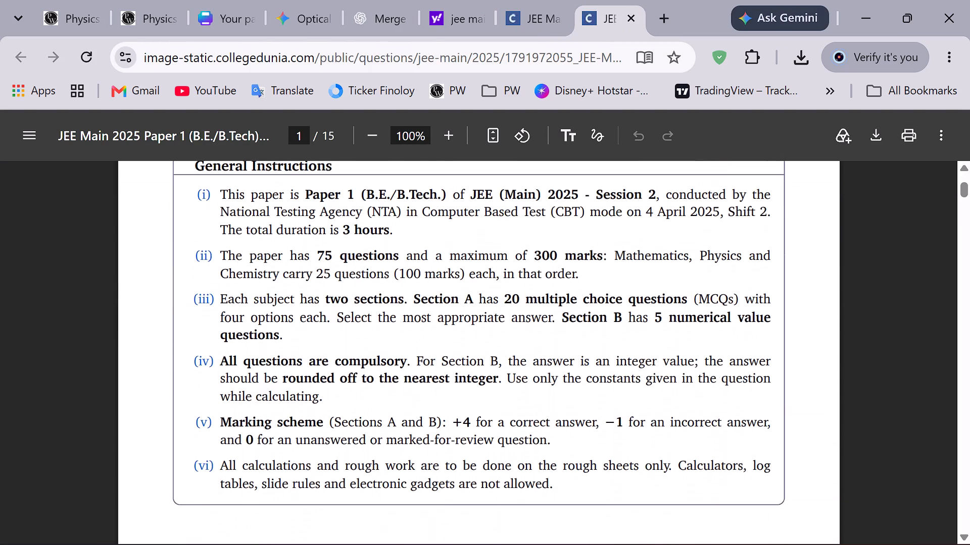
pyautogui.scroll(-13, 468, 345)
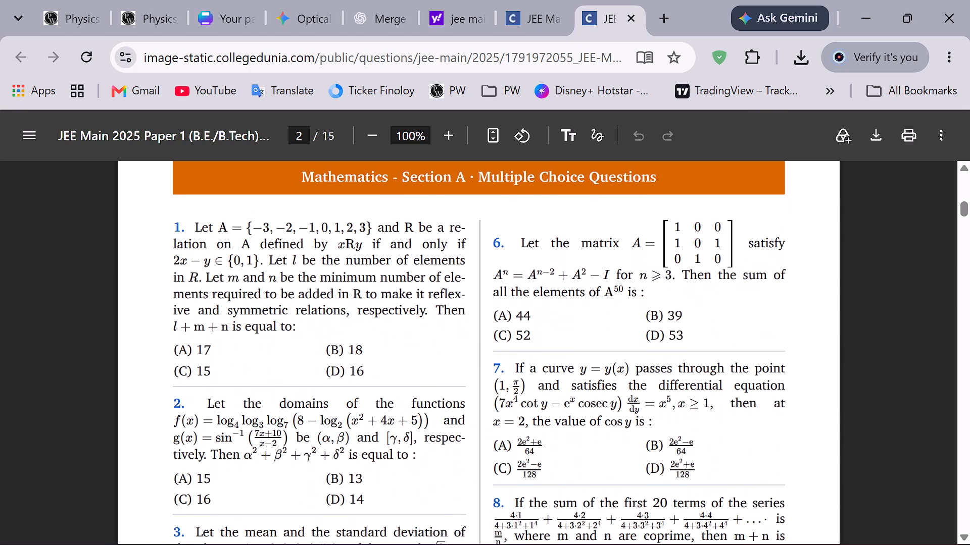
pyautogui.scroll(-1, 468, 345)
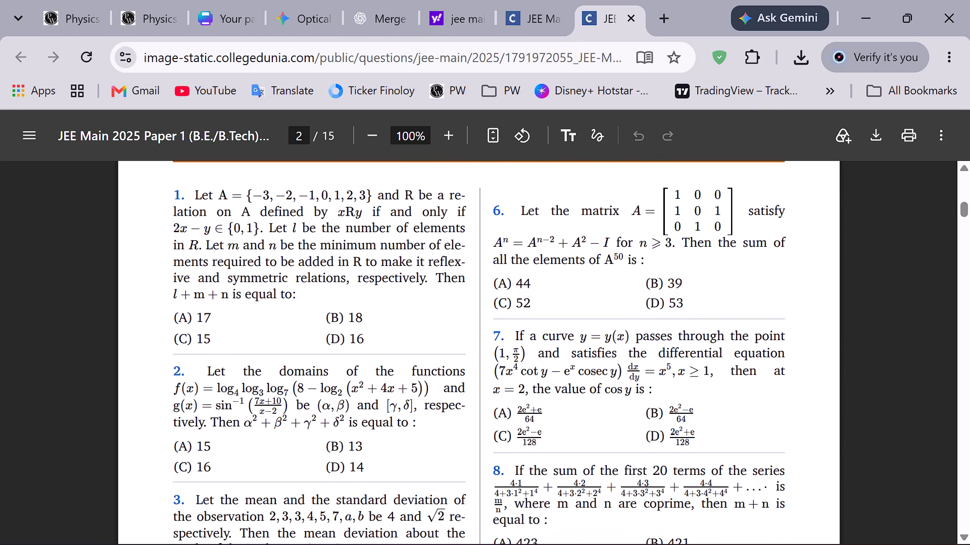
pyautogui.scroll(-2, 468, 345)
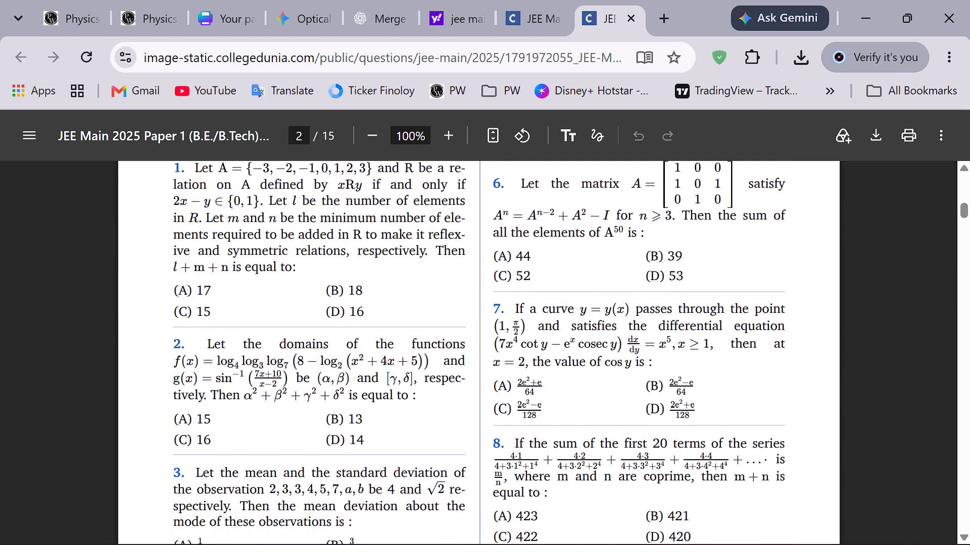
pyautogui.scroll(-9, 468, 345)
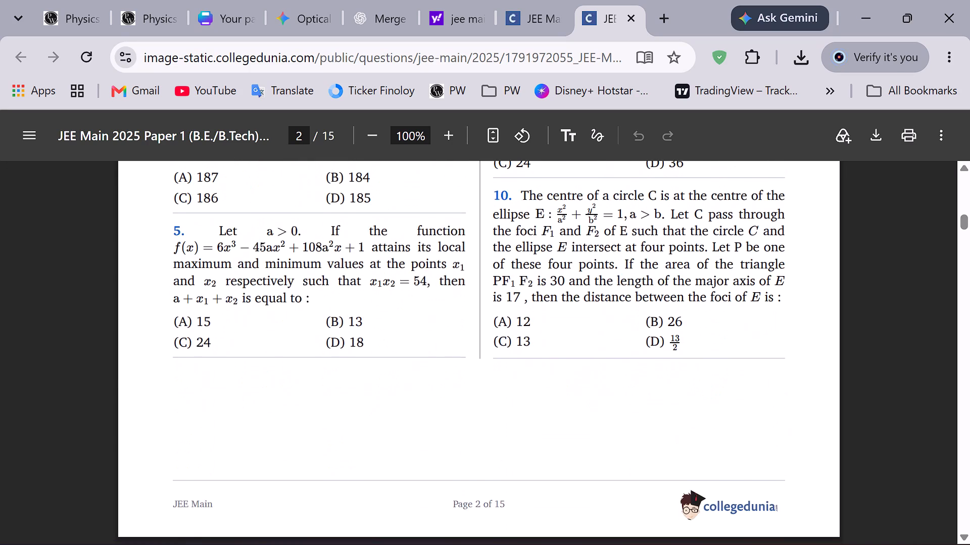
pyautogui.scroll(-9, 468, 345)
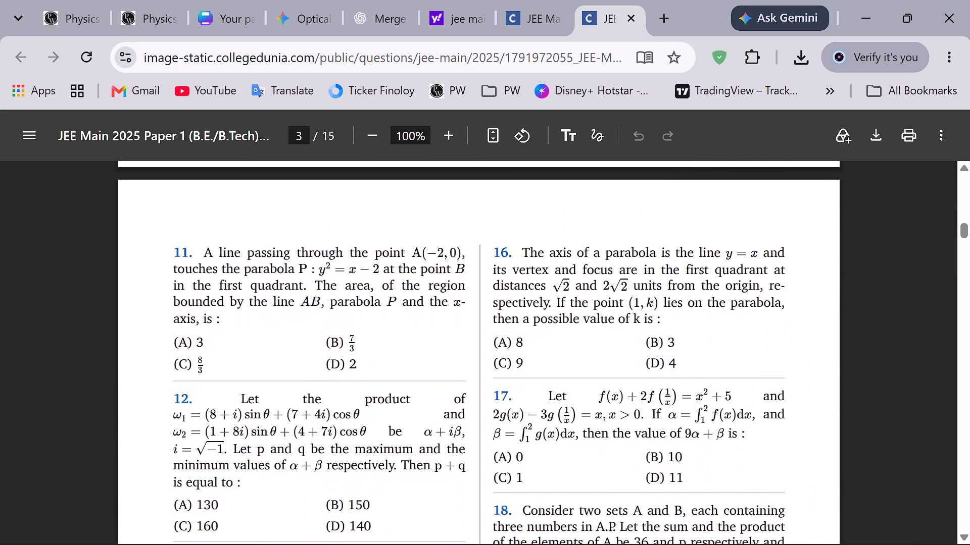
pyautogui.scroll(-4, 468, 345)
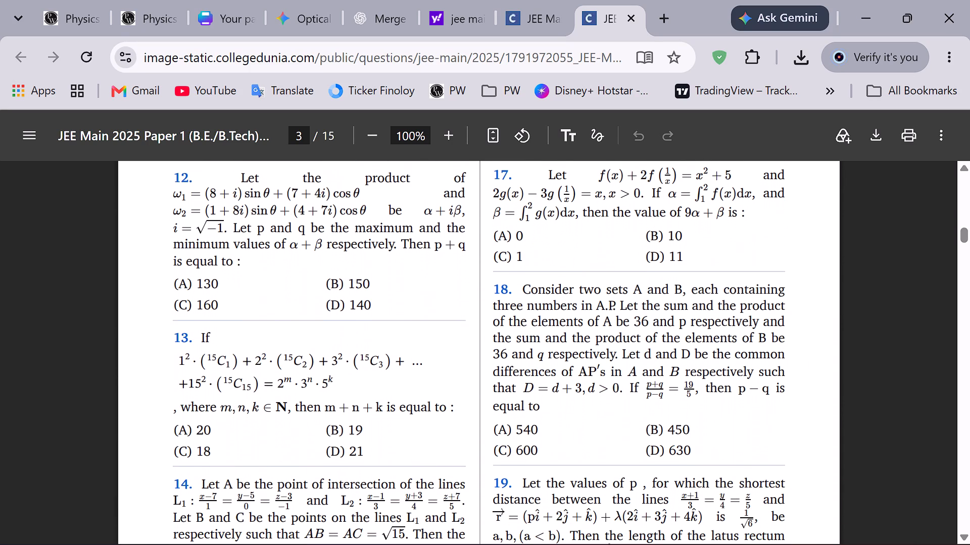
# Close the web search results and the Collegedunia article, keeping the question paper PDF open.
pyautogui.click(154, 3)
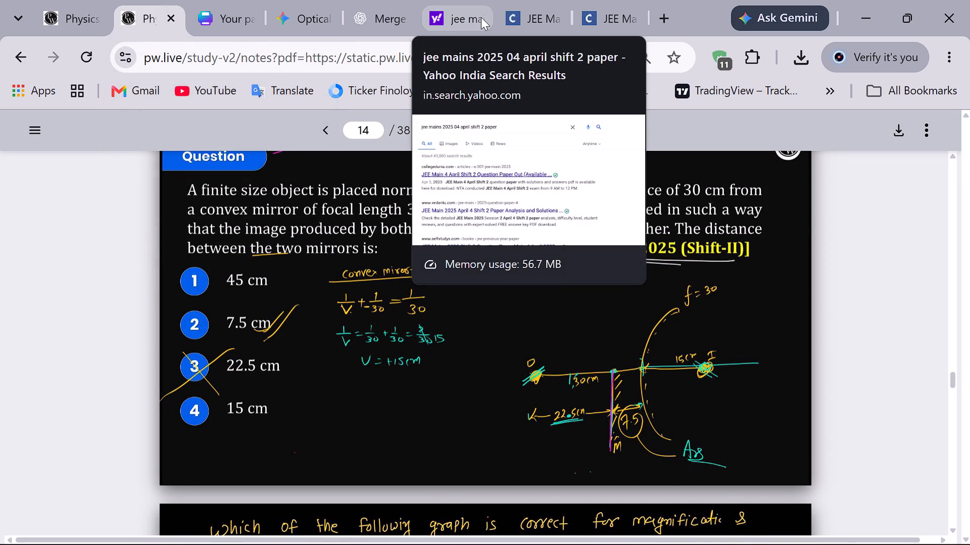
pyautogui.click(481, 17)
pyautogui.click(481, 17)
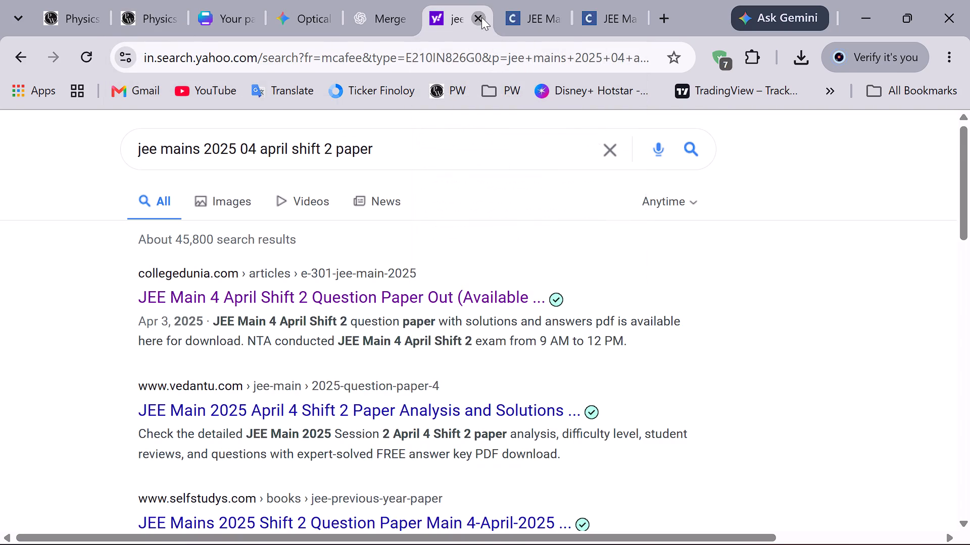
pyautogui.click(481, 17)
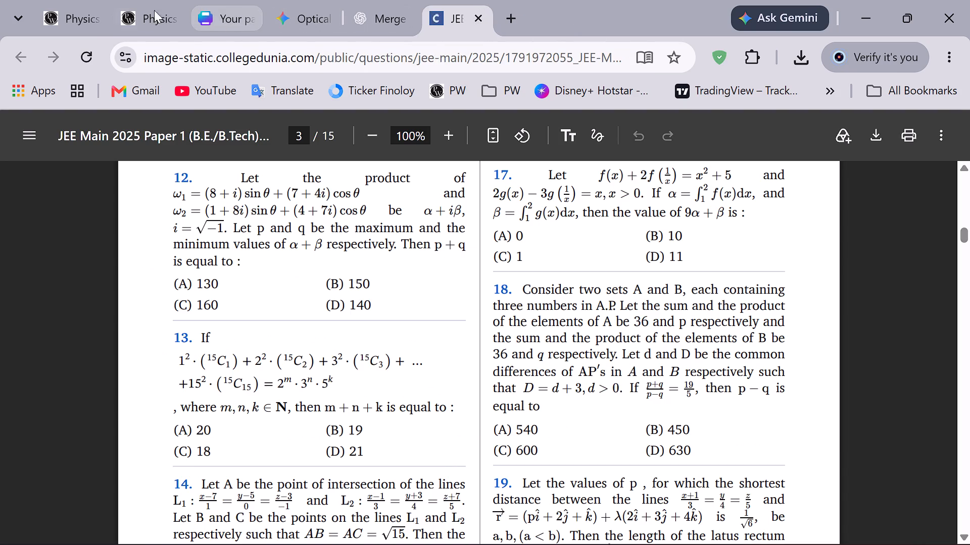
# Recheck the page 14 convex and plane mirror question in the notes and look for its match in the question paper.
pyautogui.click(139, 13)
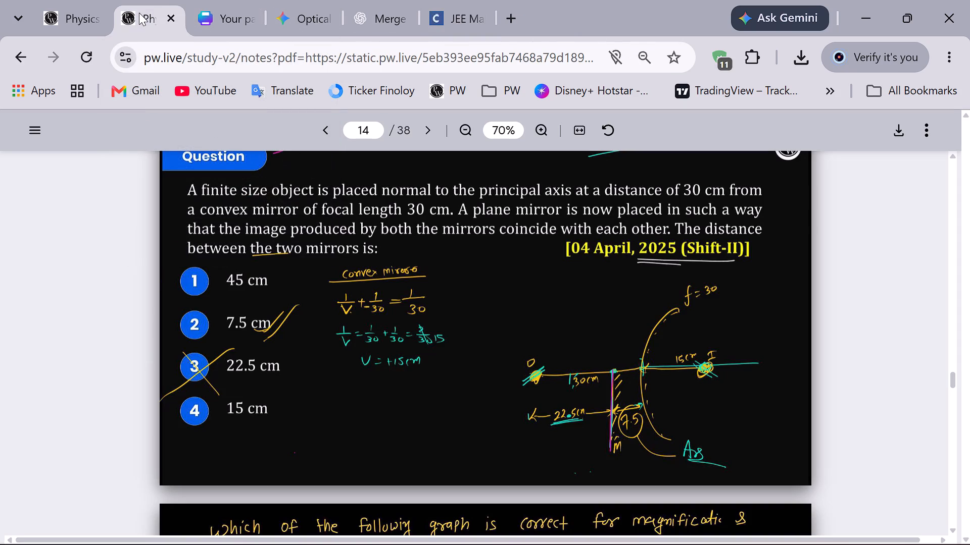
pyautogui.click(433, 5)
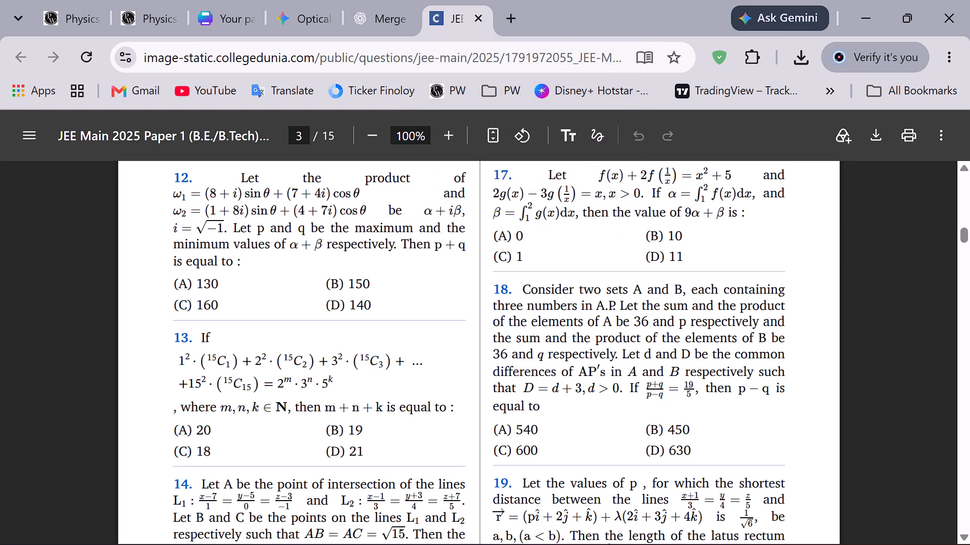
pyautogui.scroll(3, 467, 315)
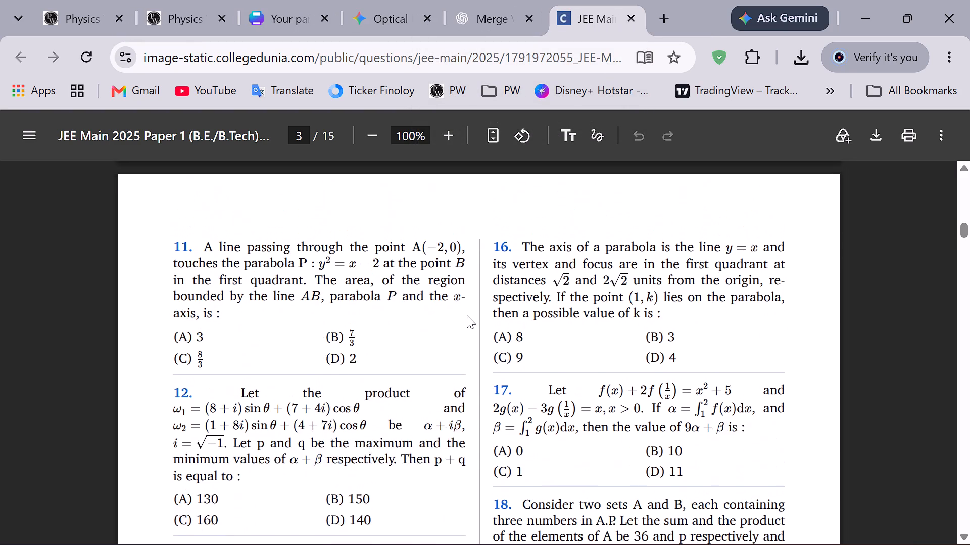
pyautogui.scroll(8, 467, 315)
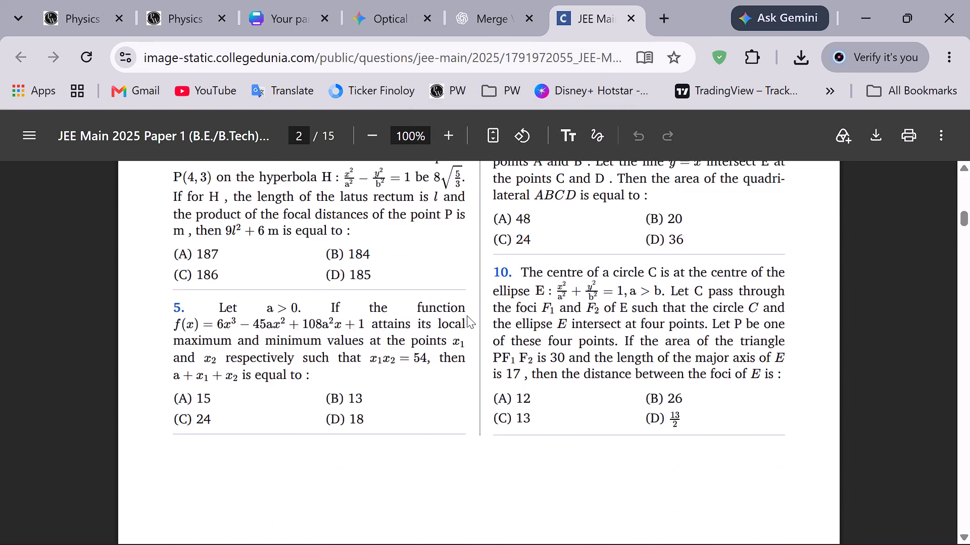
pyautogui.scroll(6, 467, 315)
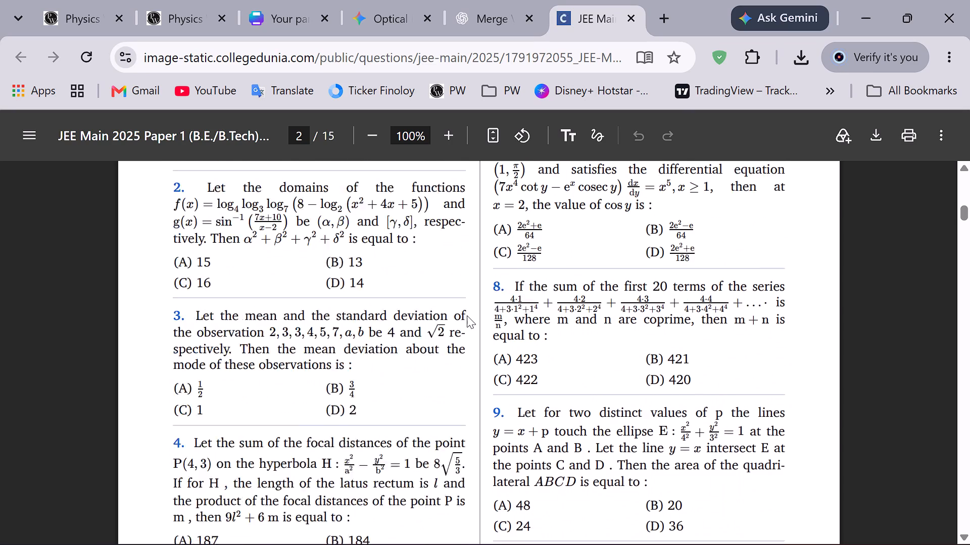
pyautogui.scroll(4, 467, 315)
pyautogui.scroll(-6, 467, 315)
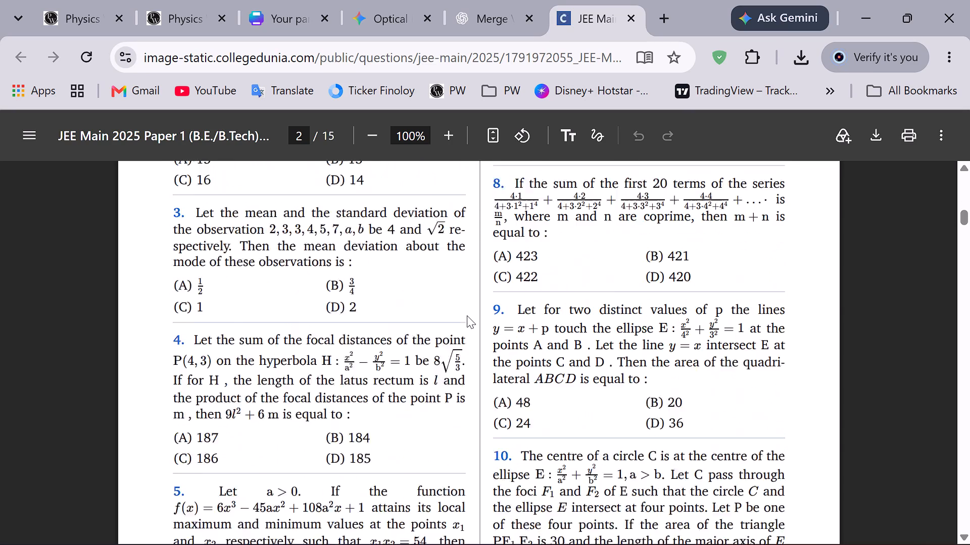
pyautogui.scroll(-16, 467, 315)
pyautogui.scroll(-8, 467, 315)
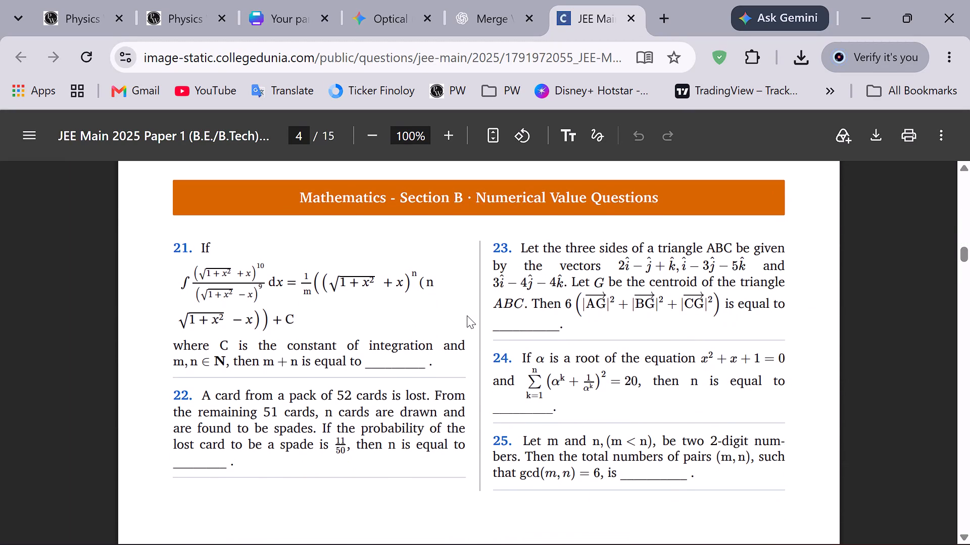
pyautogui.scroll(-1, 467, 315)
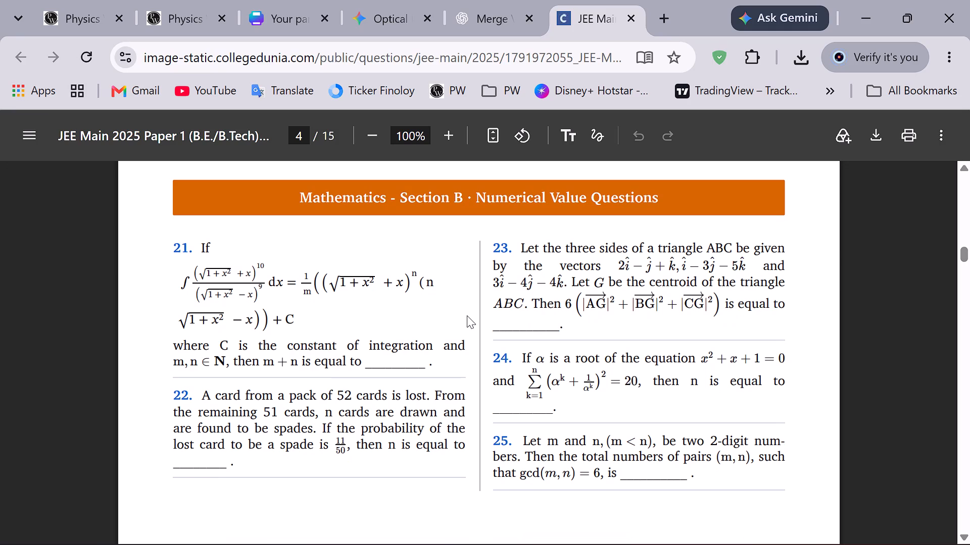
pyautogui.scroll(-5, 467, 315)
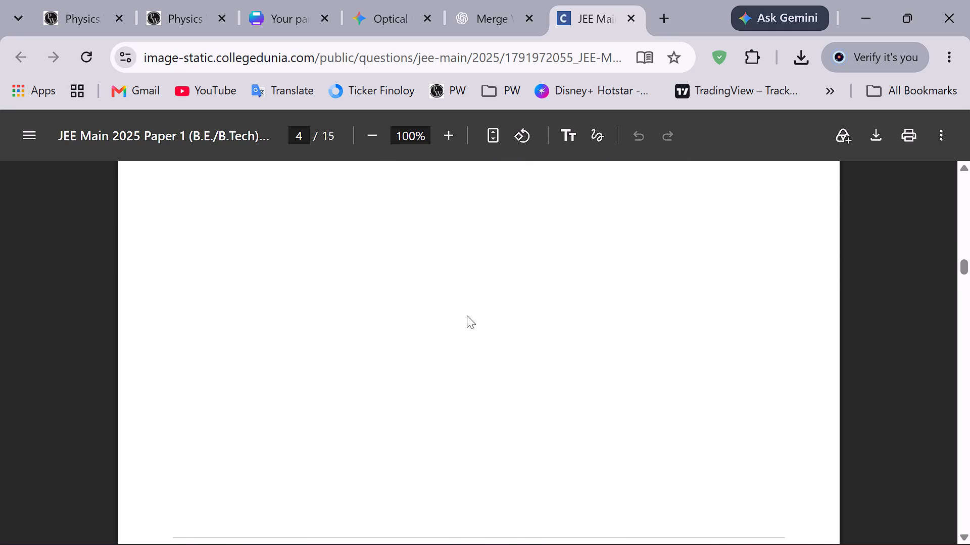
pyautogui.scroll(-3, 467, 315)
# Examine question 26 at the start of Physics - Section A on page 5 of the paper.
pyautogui.scroll(2, 467, 315)
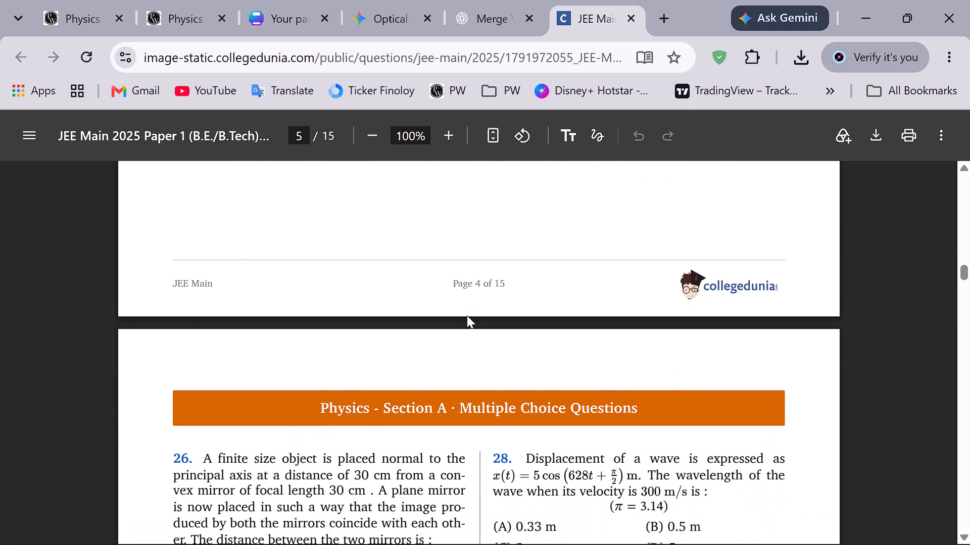
pyautogui.scroll(1, 467, 315)
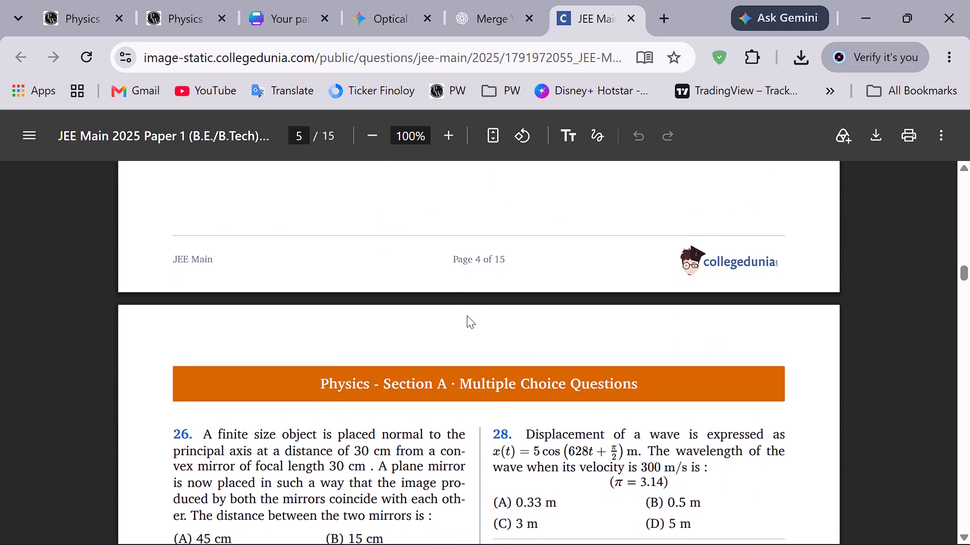
pyautogui.scroll(2, 467, 315)
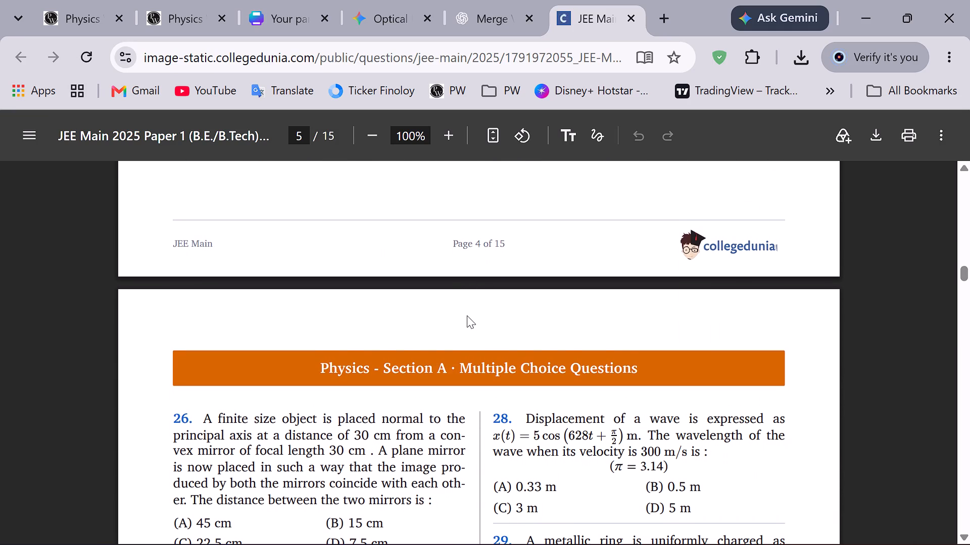
pyautogui.scroll(2, 467, 315)
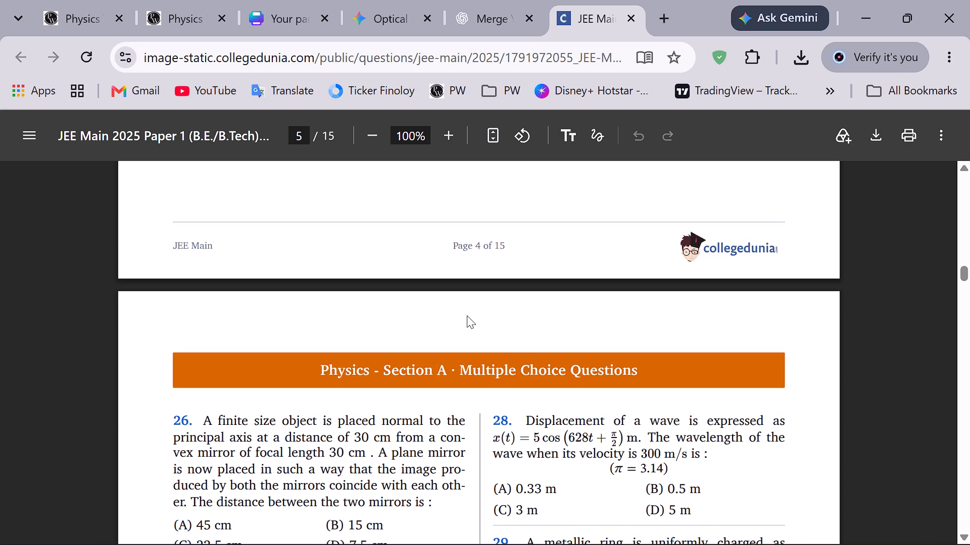
pyautogui.scroll(3, 467, 315)
pyautogui.scroll(-7, 467, 315)
pyautogui.scroll(4, 467, 315)
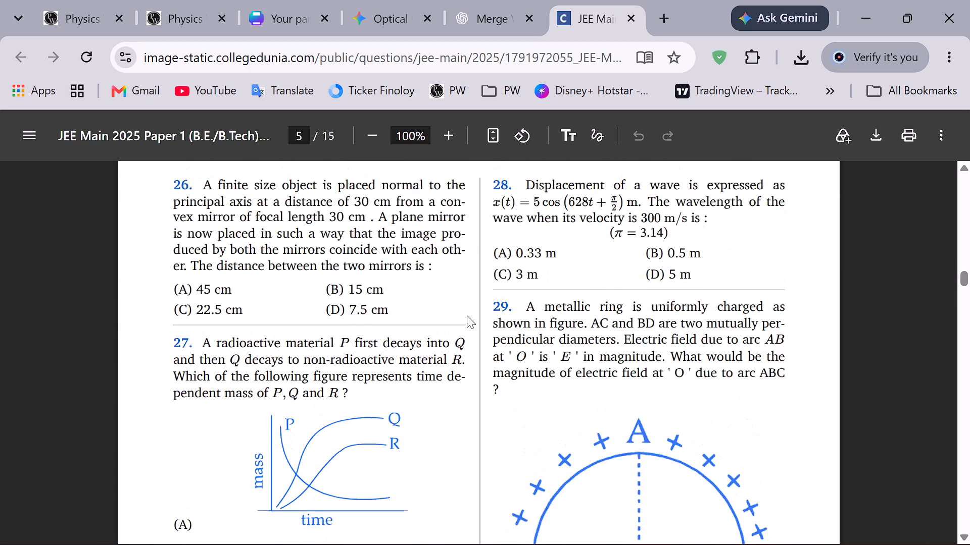
# Look back through the mathematics questions on pages 2 to 4 and return to question 26 in Physics - Section A.
pyautogui.scroll(12, 467, 315)
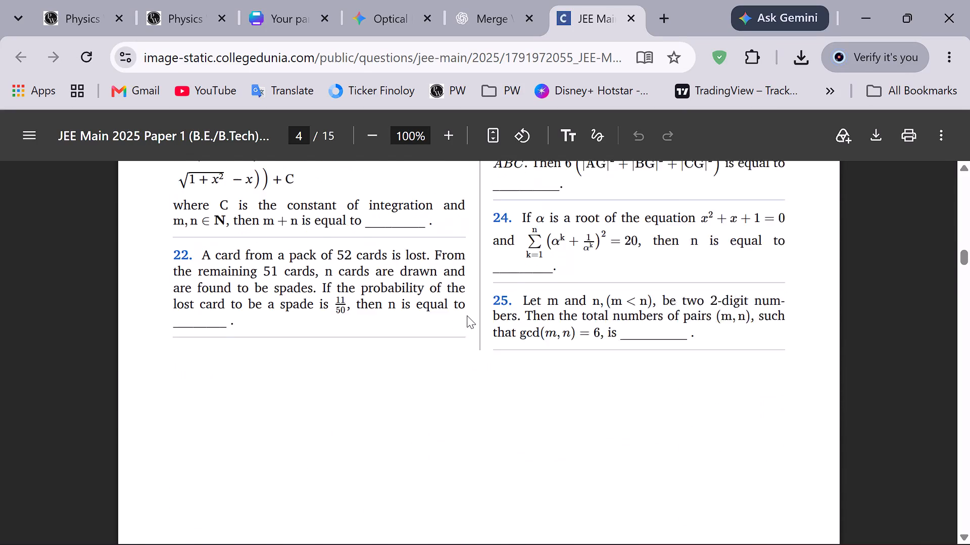
pyautogui.scroll(10, 467, 315)
pyautogui.scroll(-14, 467, 315)
pyautogui.scroll(11, 467, 315)
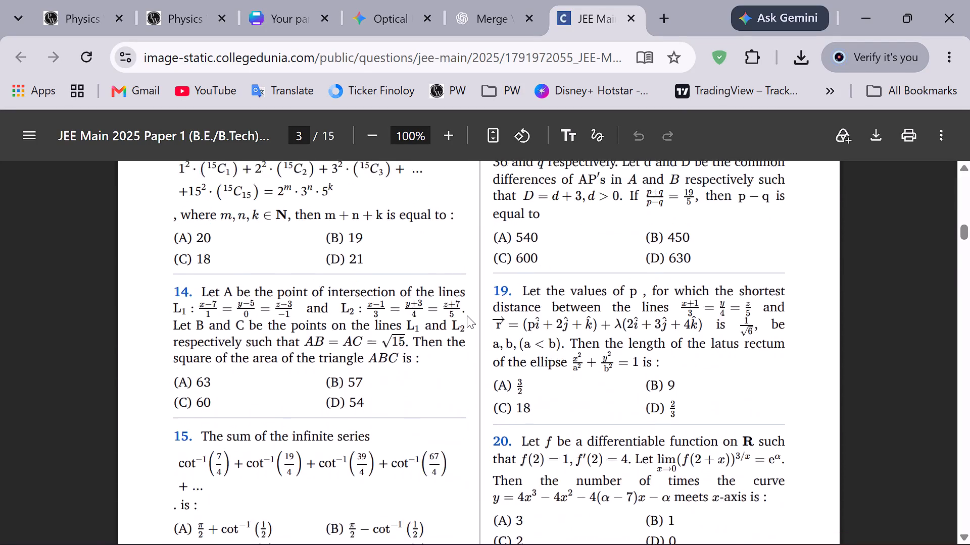
pyautogui.scroll(14, 467, 315)
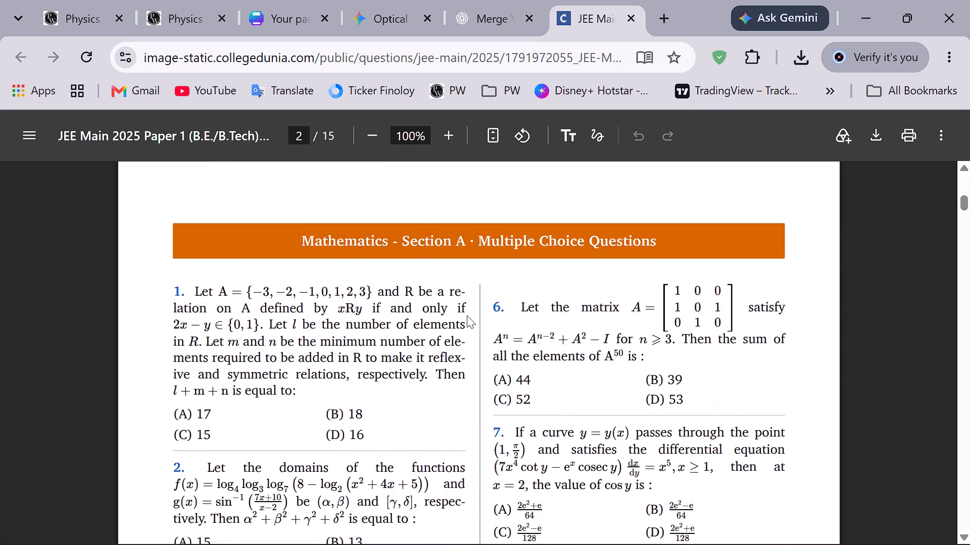
pyautogui.scroll(1, 467, 315)
pyautogui.scroll(-3, 467, 315)
pyautogui.scroll(5, 467, 315)
pyautogui.scroll(-18, 467, 315)
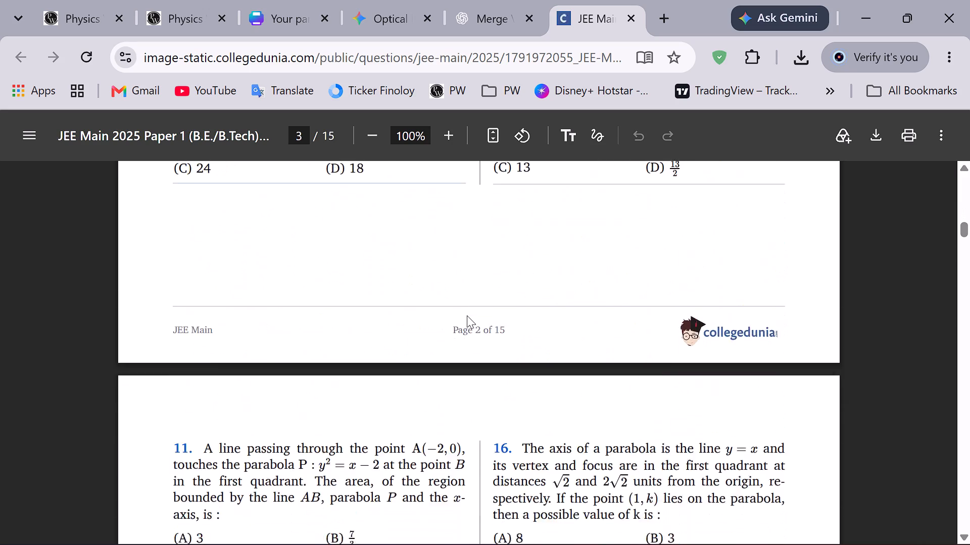
pyautogui.scroll(-13, 467, 315)
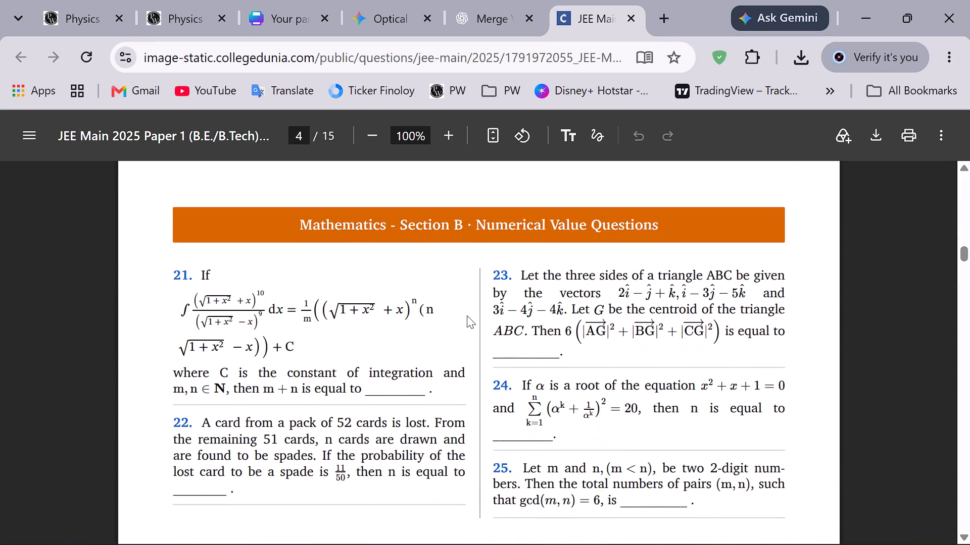
pyautogui.scroll(-15, 467, 315)
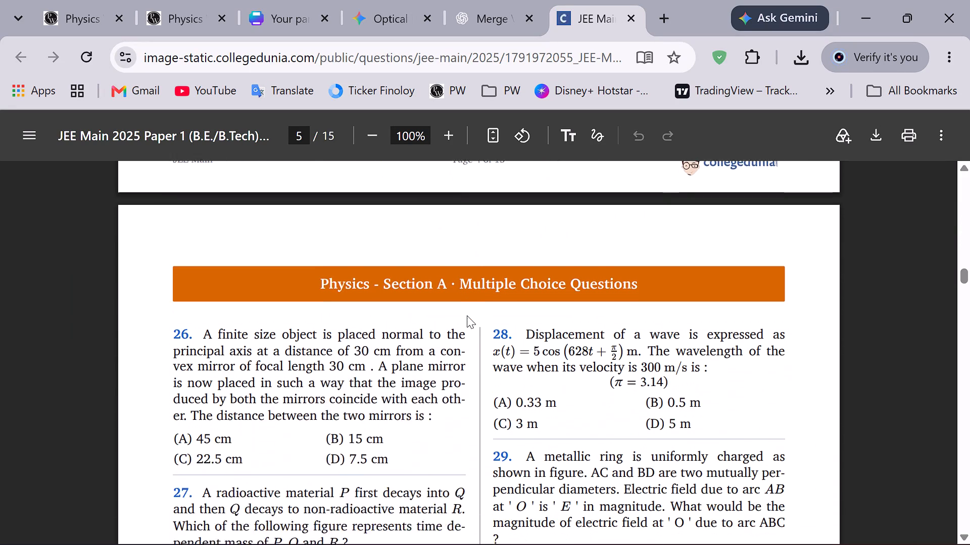
# Look through the Physics - Section A questions on pages 5 to 8 of the question paper for mirror questions.
pyautogui.scroll(-5, 467, 315)
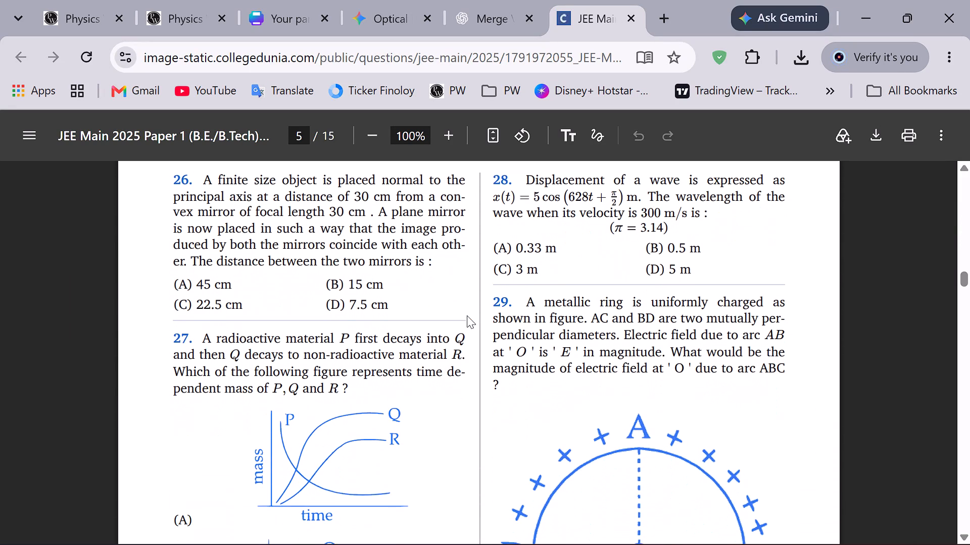
pyautogui.scroll(-7, 467, 315)
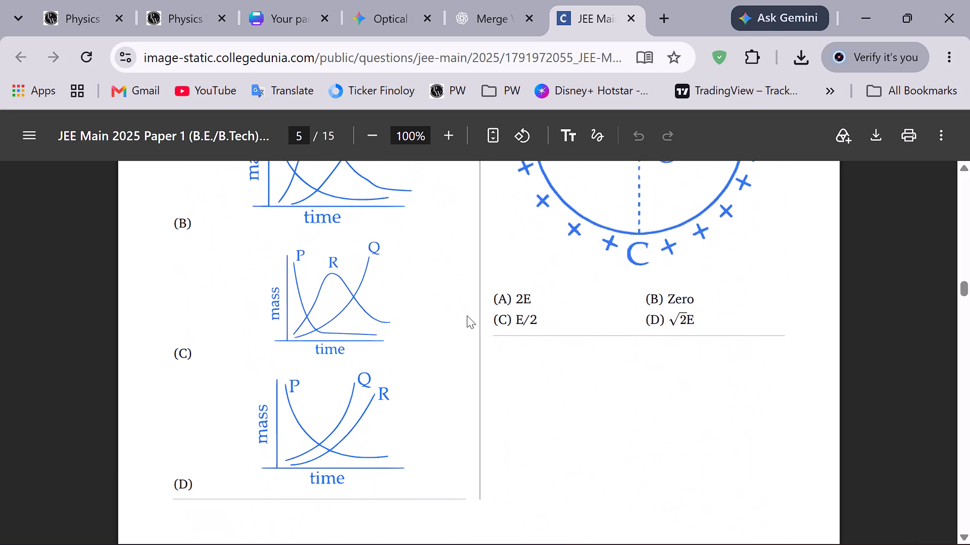
pyautogui.scroll(-11, 467, 315)
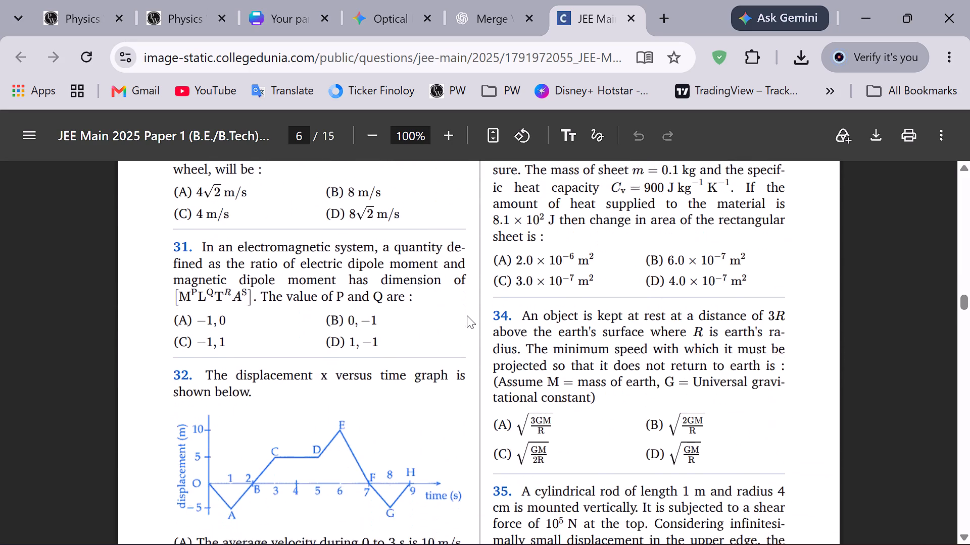
pyautogui.scroll(-9, 467, 315)
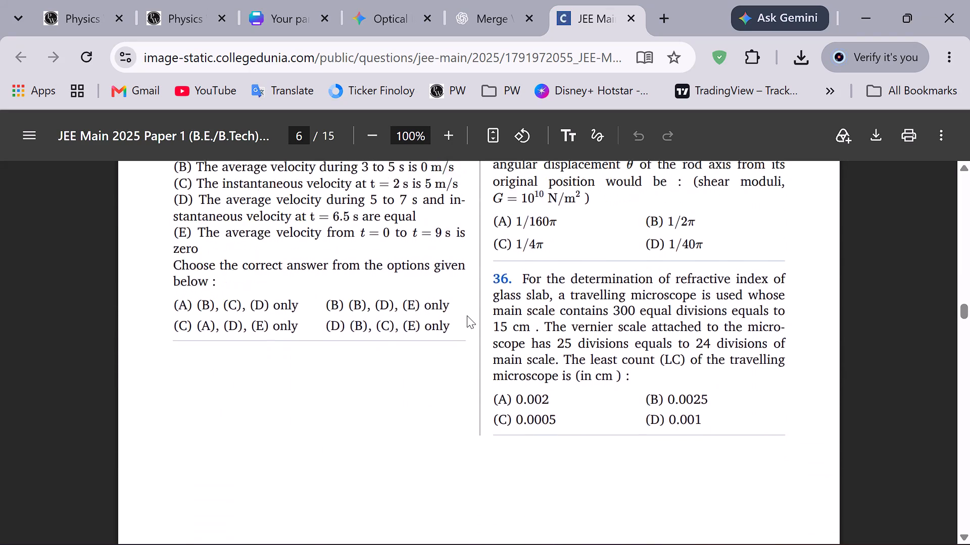
pyautogui.scroll(-12, 467, 315)
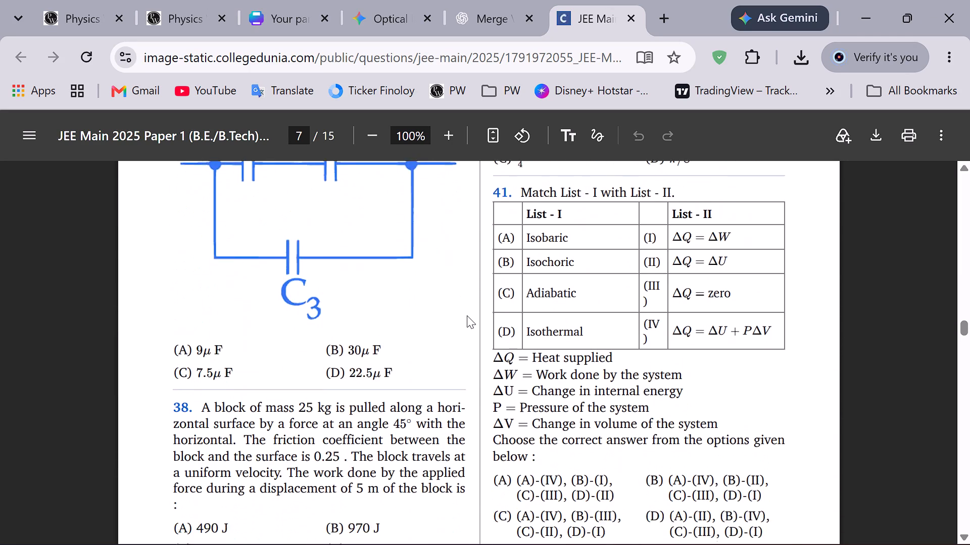
pyautogui.scroll(-8, 467, 315)
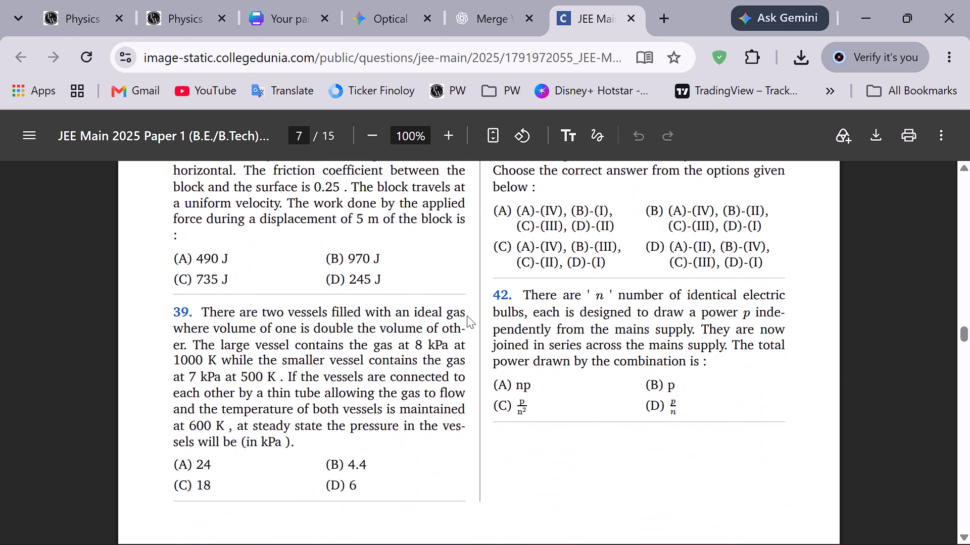
pyautogui.scroll(-10, 467, 315)
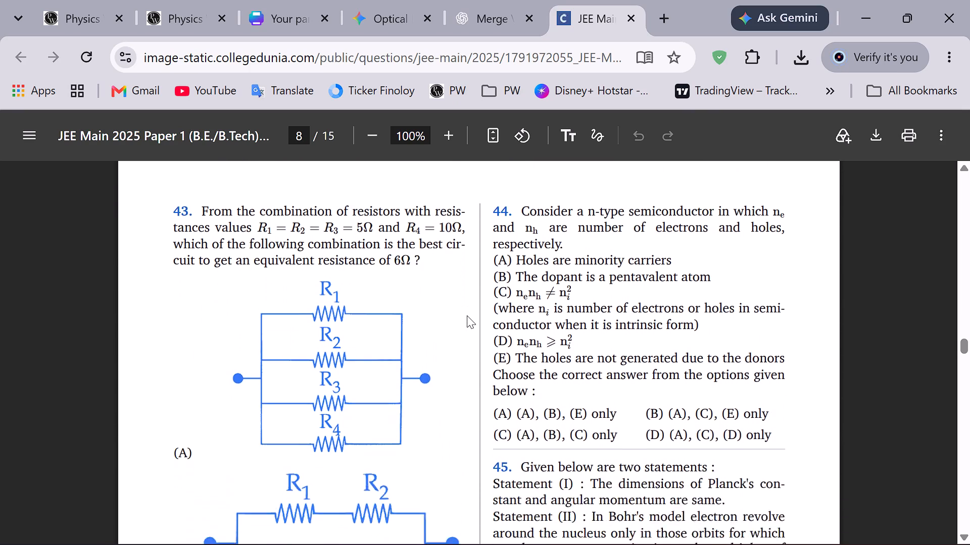
pyautogui.scroll(-11, 467, 315)
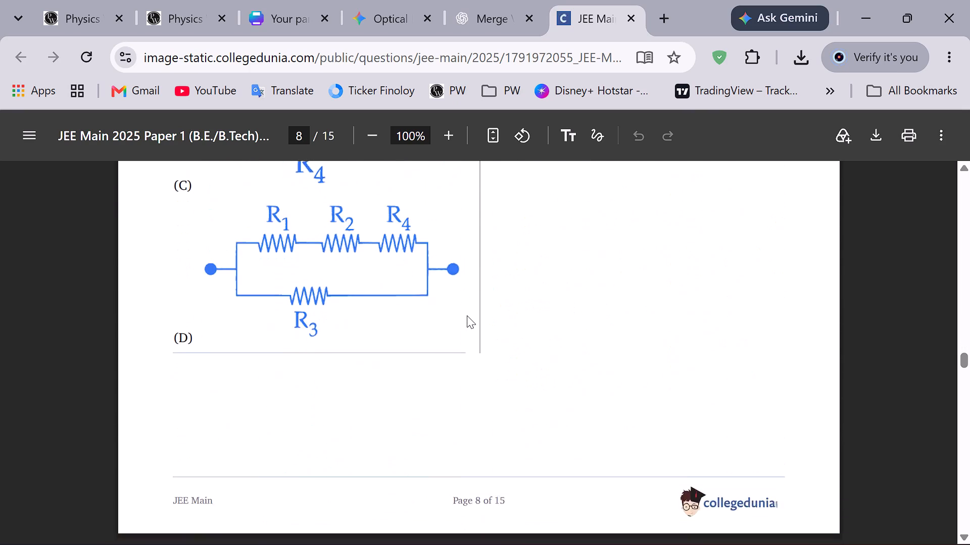
# Check the Physics - Section B numerical questions on page 9, up to the start of the Chemistry section.
pyautogui.scroll(-4, 467, 315)
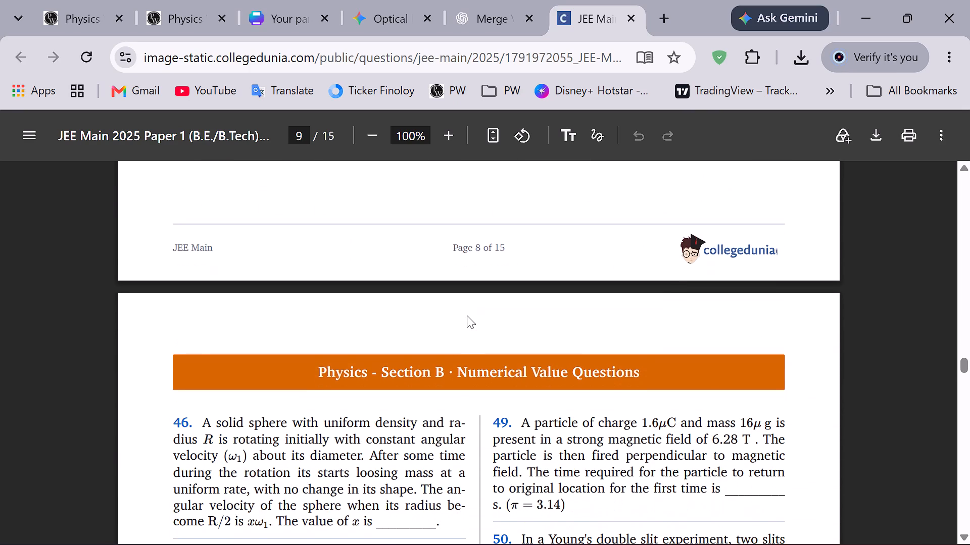
pyautogui.scroll(-6, 467, 315)
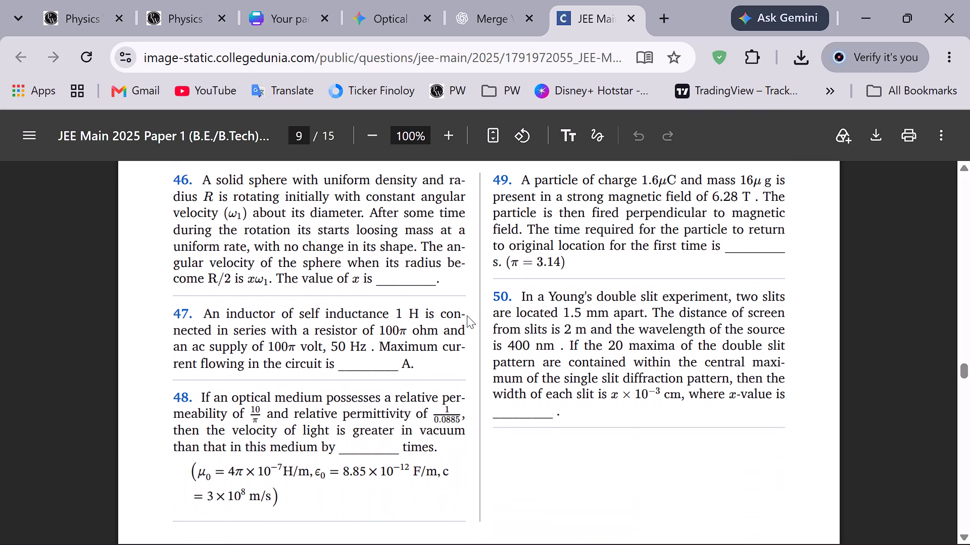
pyautogui.scroll(-11, 467, 315)
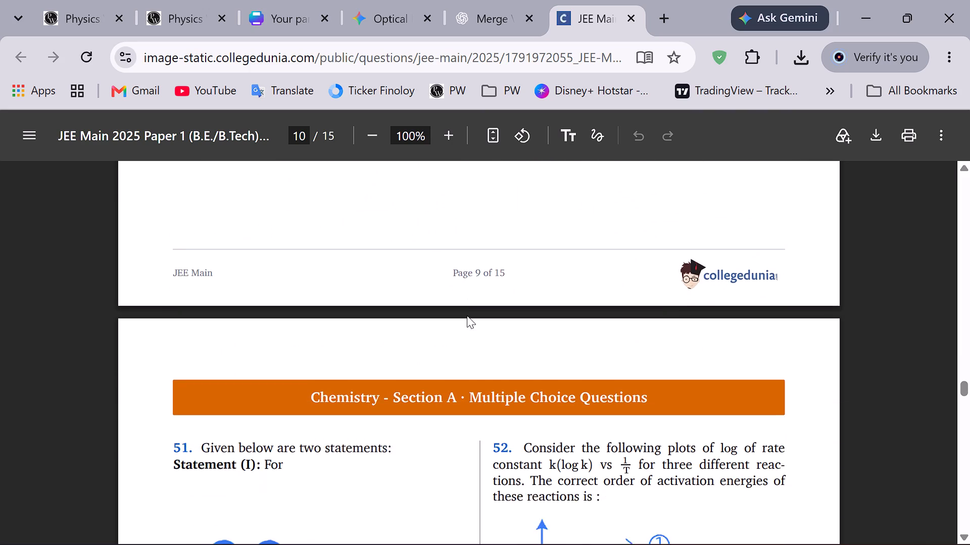
pyautogui.scroll(-2, 467, 315)
# Recheck the physics questions backwards from page 9 to page 5 of the question paper.
pyautogui.scroll(12, 467, 315)
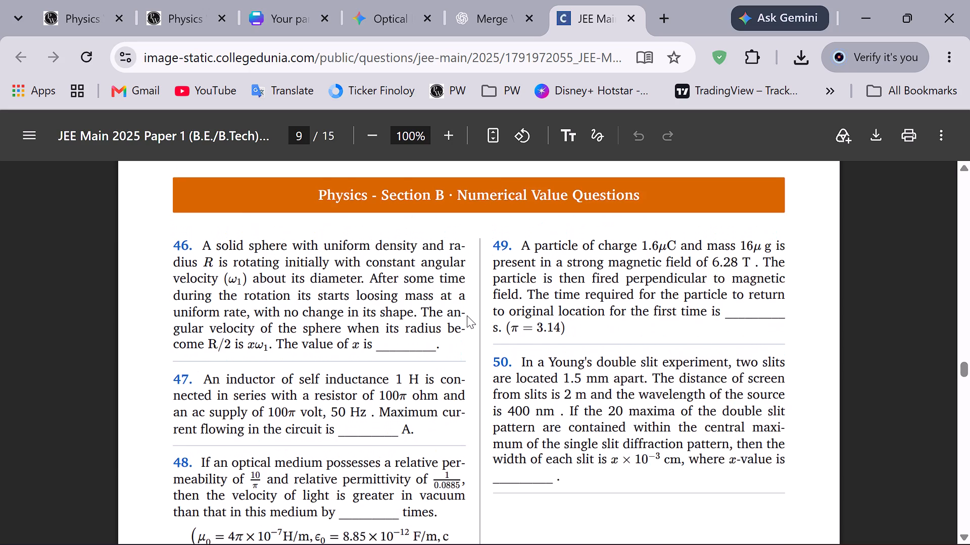
pyautogui.scroll(9, 467, 315)
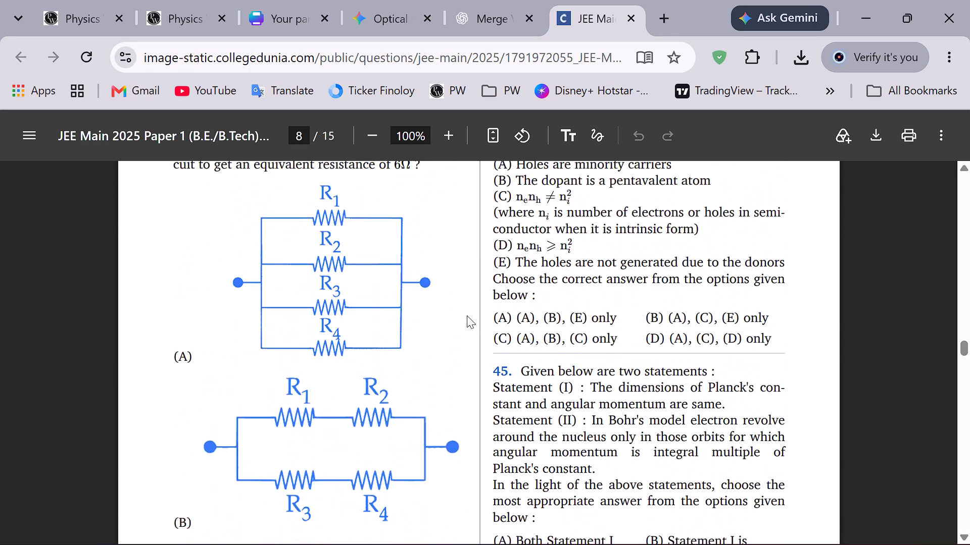
pyautogui.scroll(7, 467, 315)
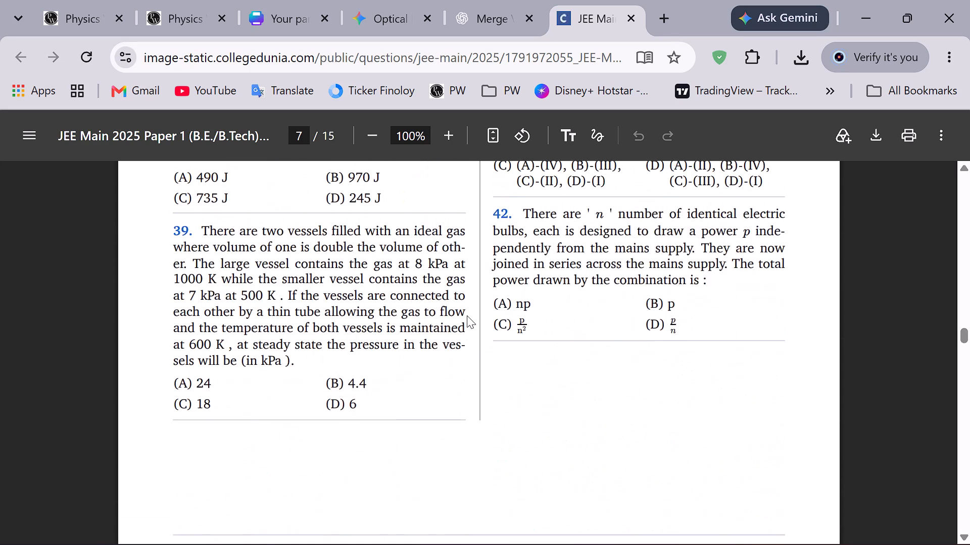
pyautogui.scroll(2, 467, 315)
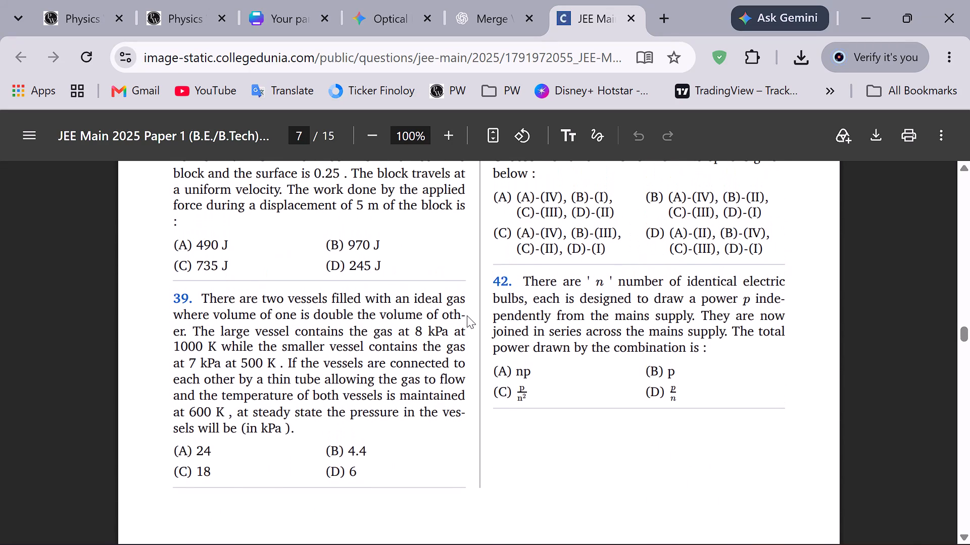
pyautogui.scroll(2, 467, 315)
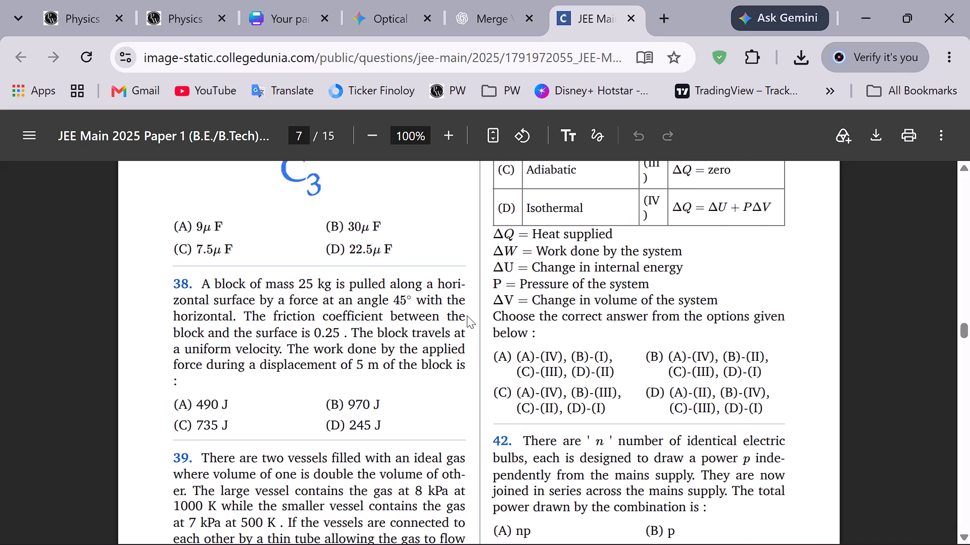
pyautogui.scroll(5, 467, 315)
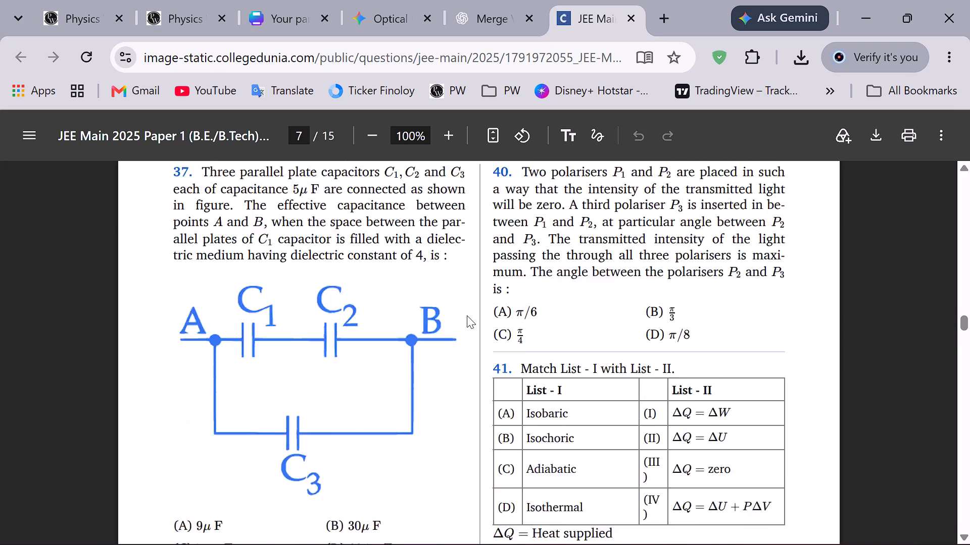
pyautogui.scroll(4, 467, 315)
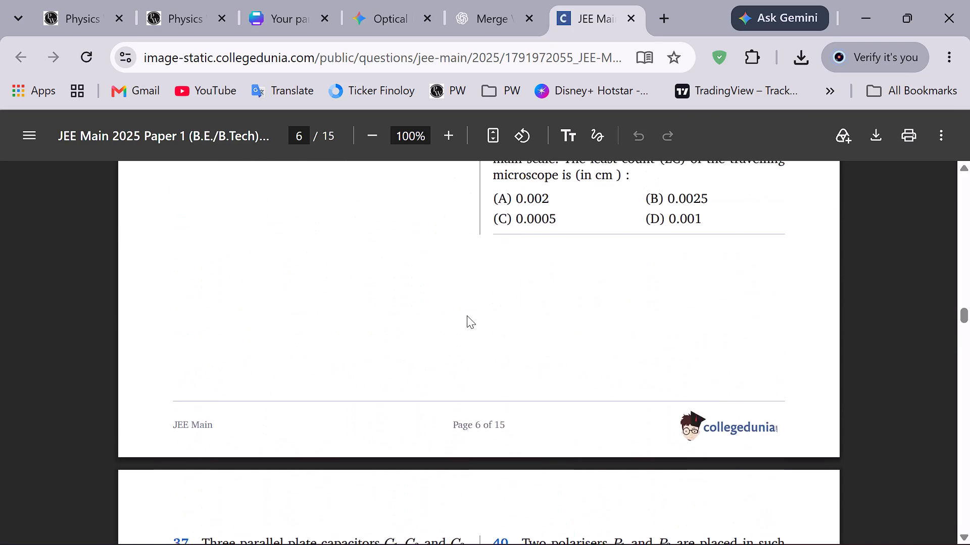
pyautogui.scroll(4, 467, 315)
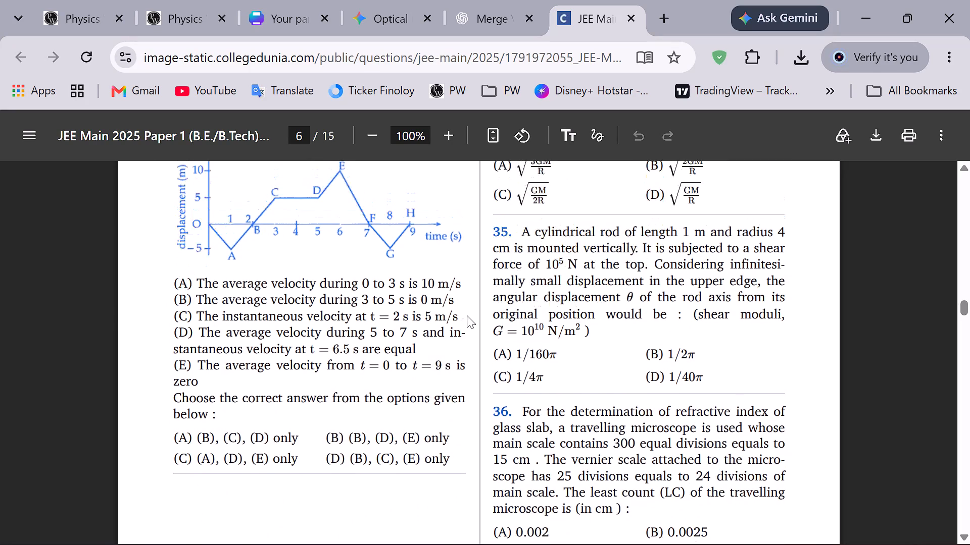
pyautogui.scroll(2, 467, 315)
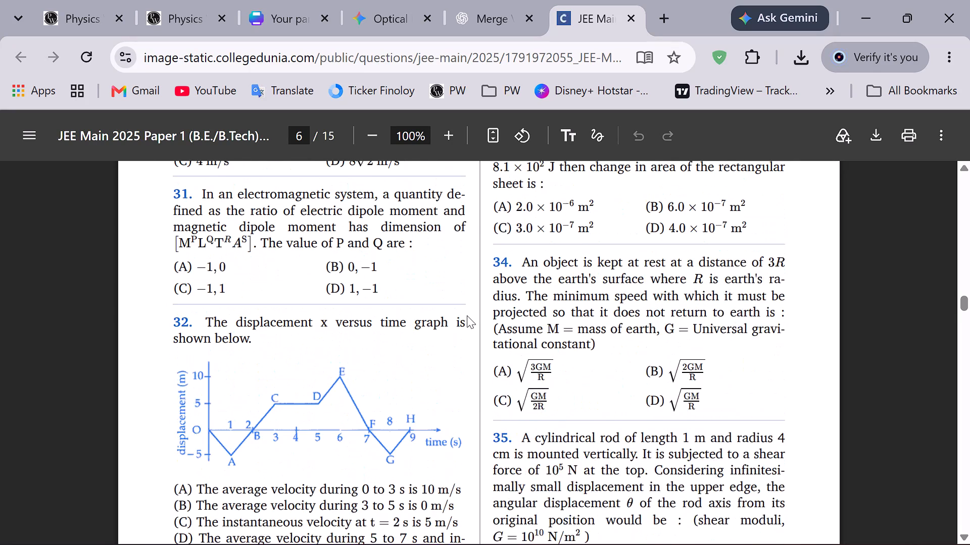
pyautogui.scroll(3, 467, 315)
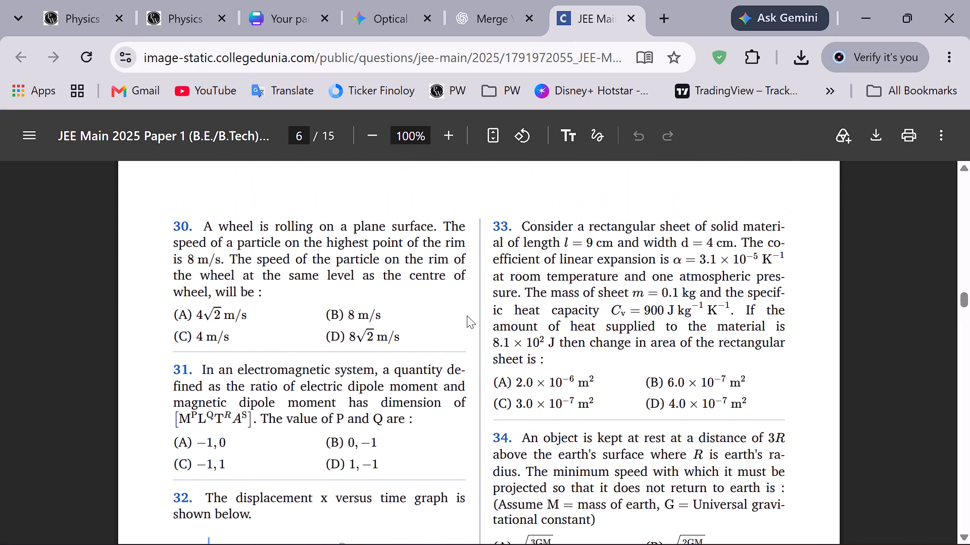
pyautogui.scroll(3, 467, 315)
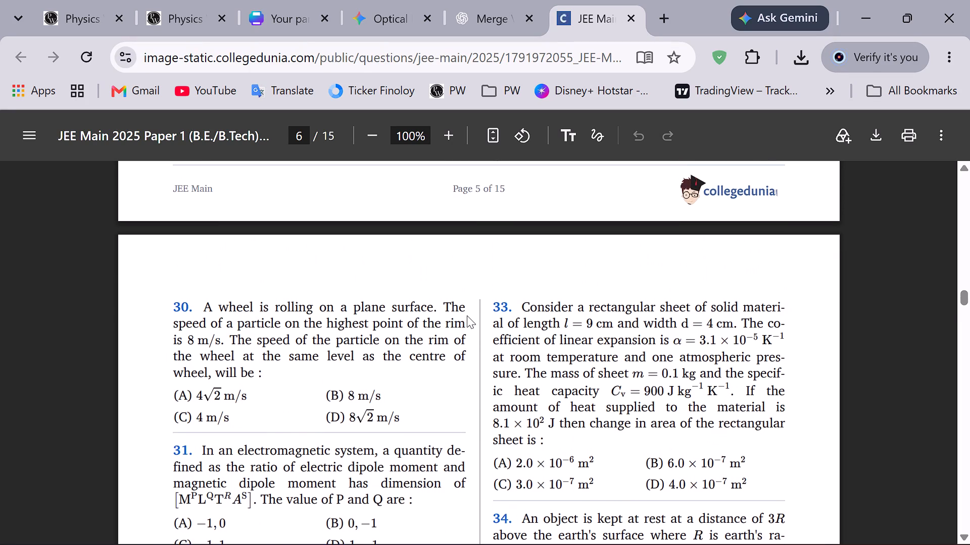
pyautogui.scroll(6, 467, 315)
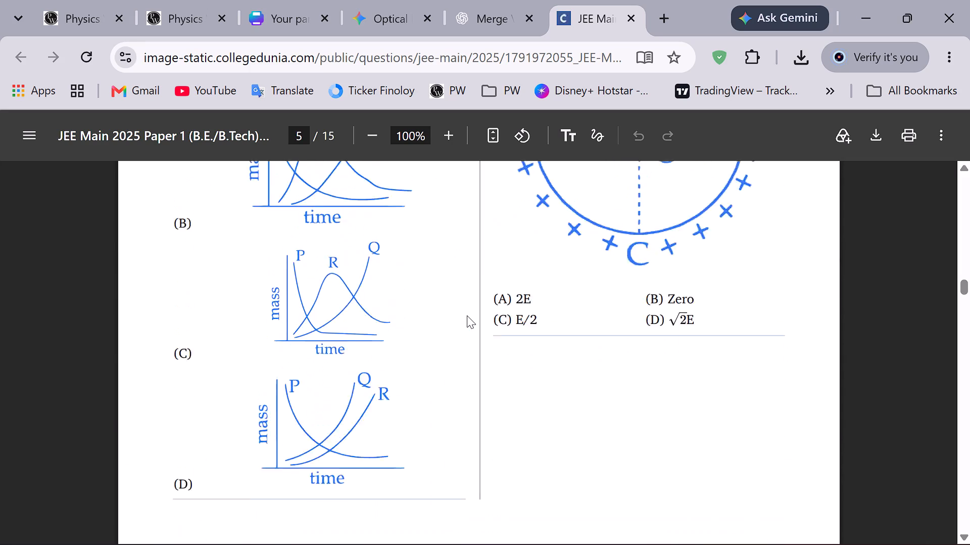
pyautogui.scroll(5, 467, 315)
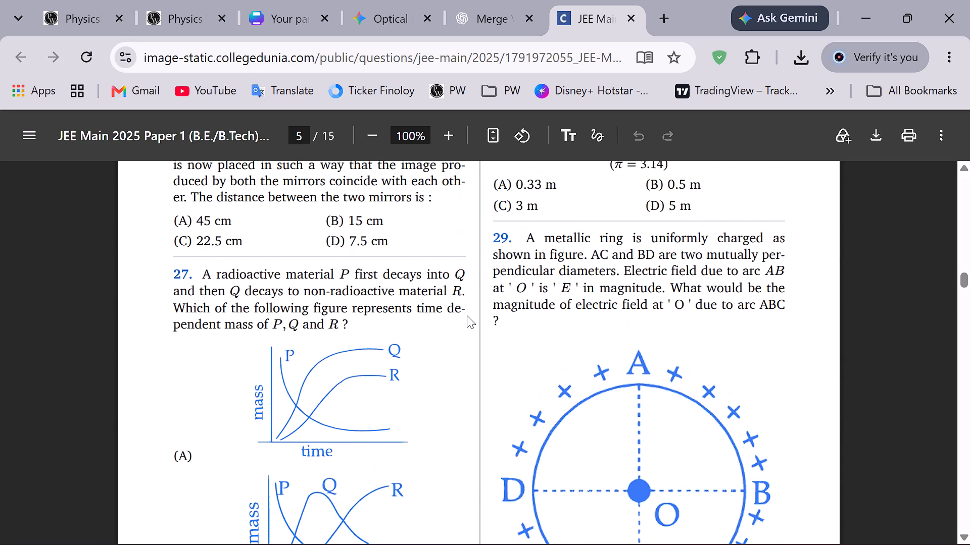
pyautogui.scroll(2, 467, 315)
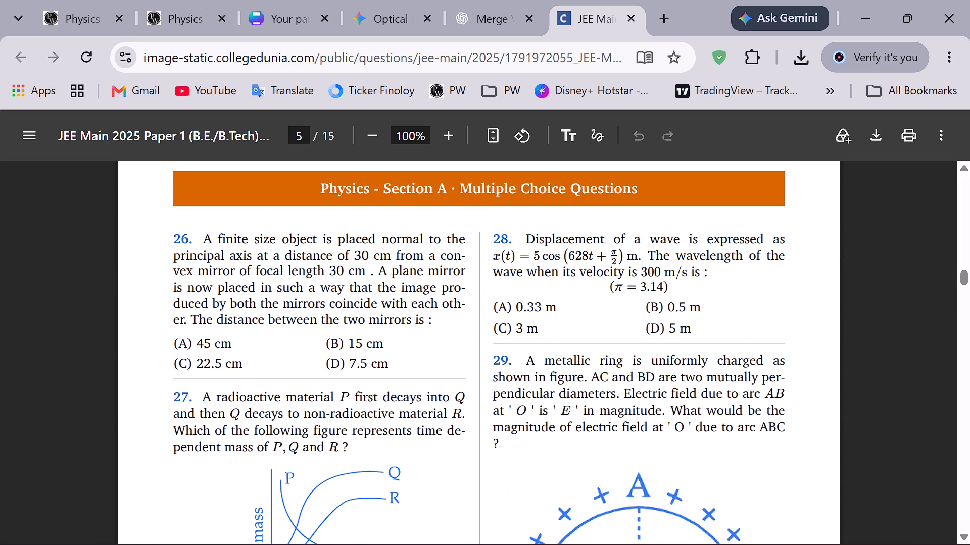
pyautogui.press('shift+super+s')
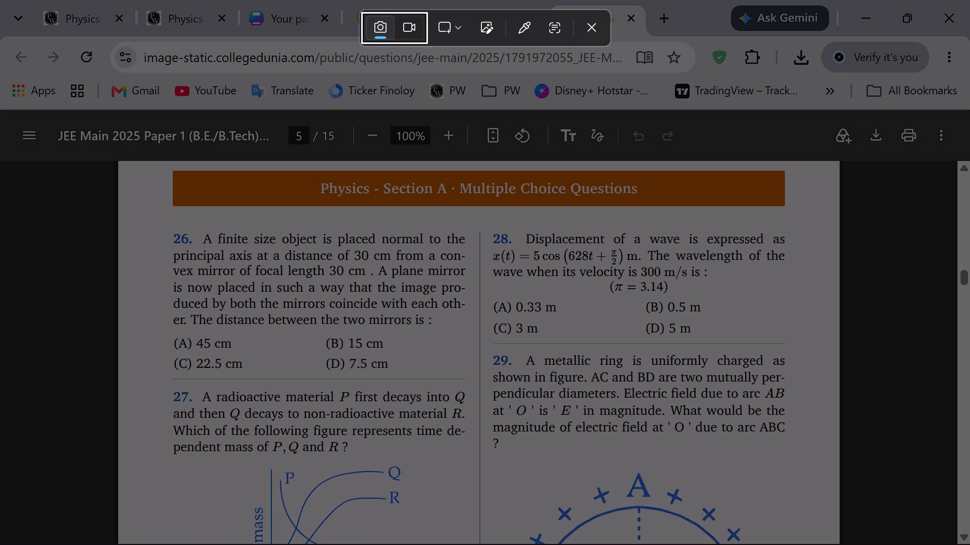
pyautogui.moveTo(163, 228); pyautogui.dragTo(438, 364)
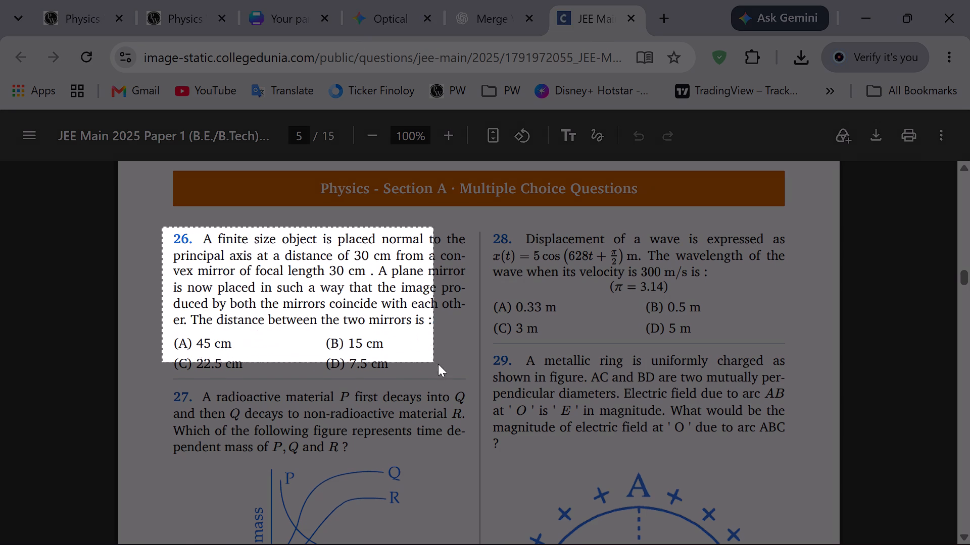
pyautogui.moveTo(438, 364); pyautogui.dragTo(468, 372)
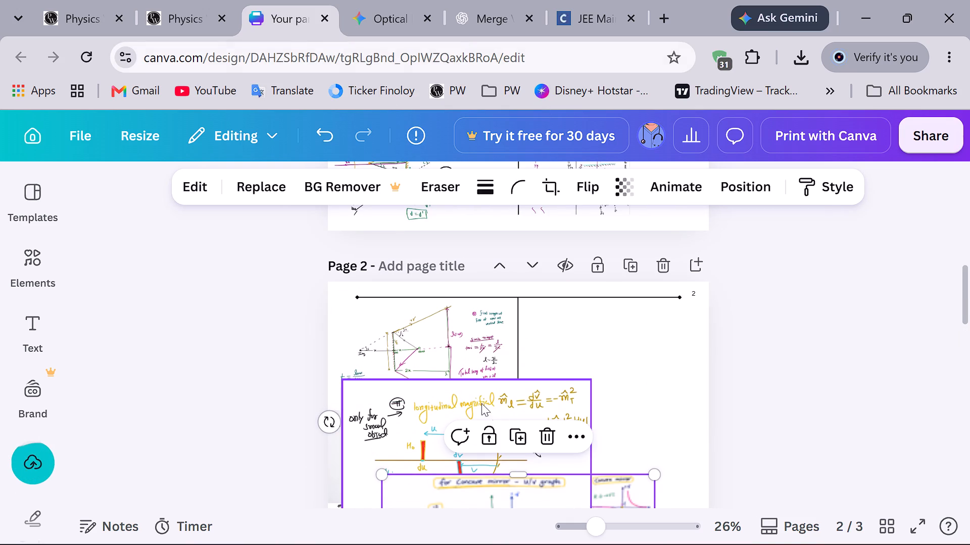
pyautogui.moveTo(450, 402); pyautogui.dragTo(578, 350)
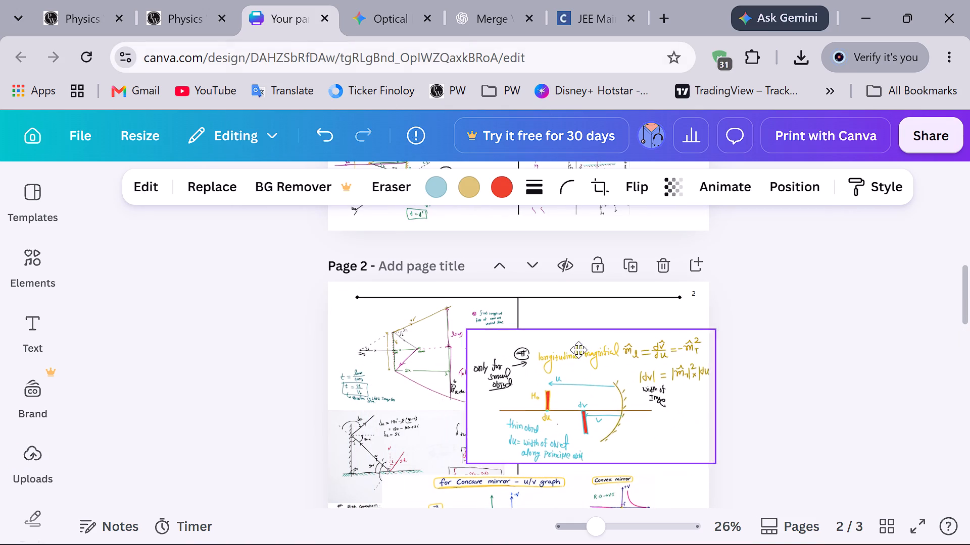
pyautogui.moveTo(578, 350); pyautogui.dragTo(630, 324)
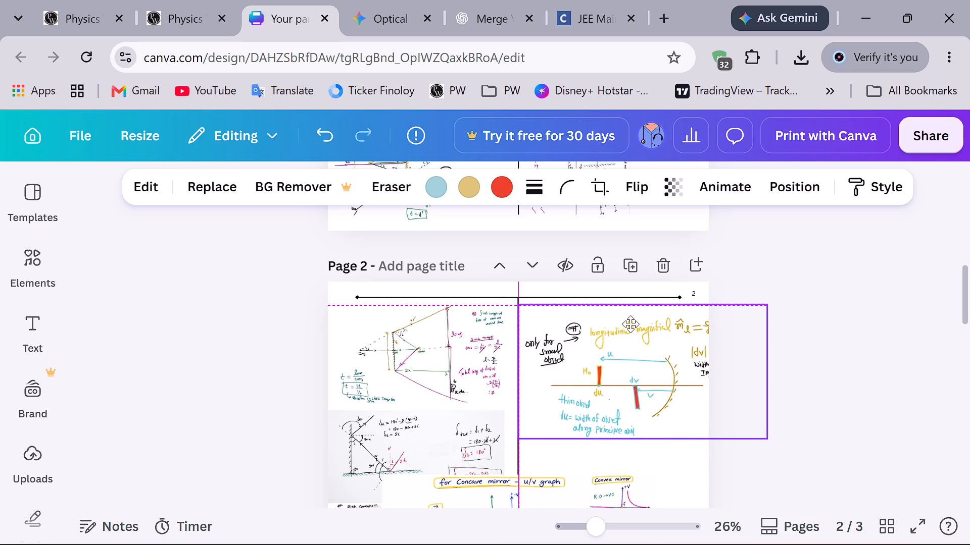
pyautogui.moveTo(630, 324); pyautogui.dragTo(626, 322)
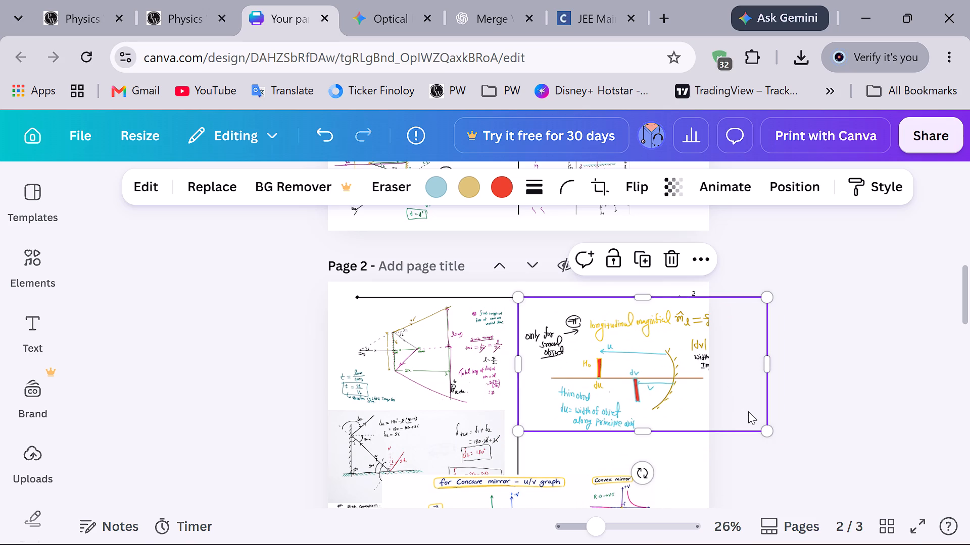
pyautogui.moveTo(764, 426); pyautogui.dragTo(700, 395)
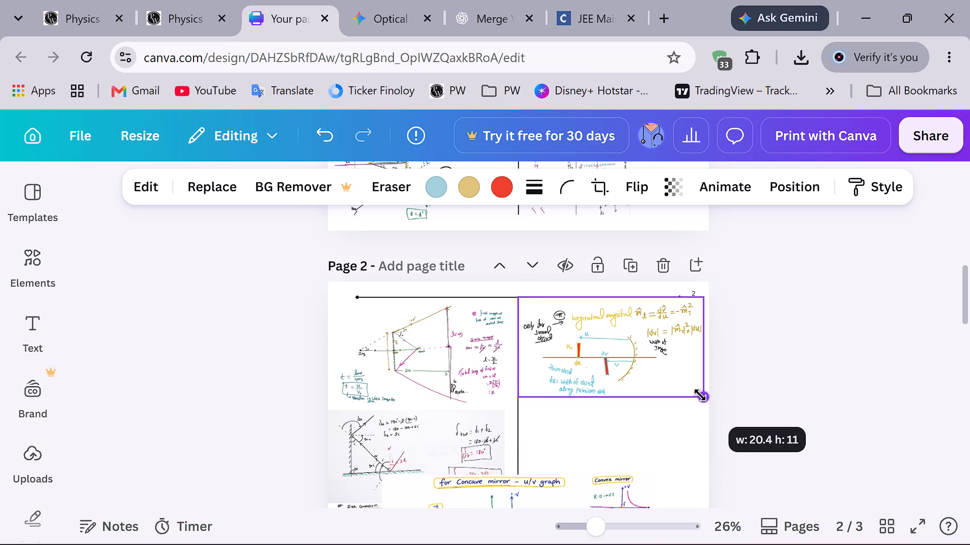
pyautogui.moveTo(700, 395); pyautogui.dragTo(699, 390)
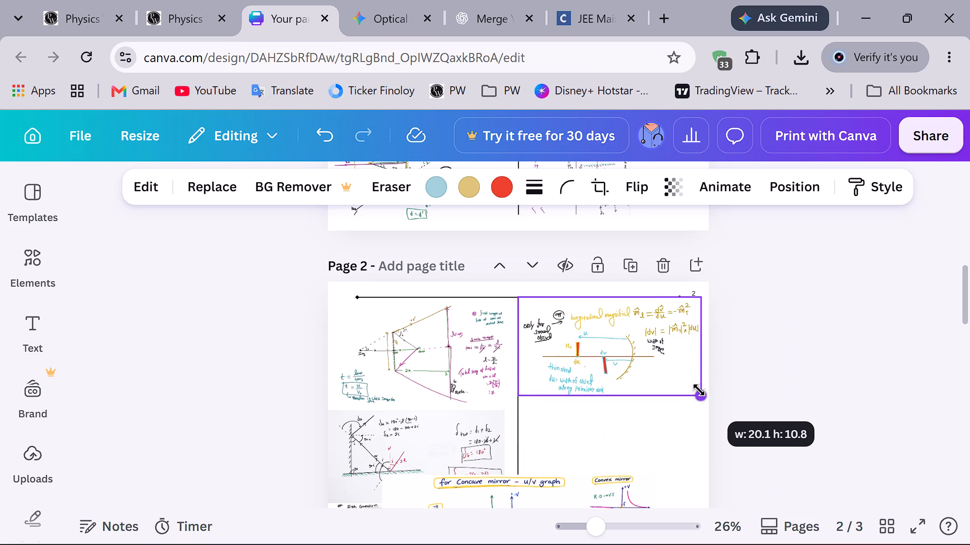
pyautogui.moveTo(699, 390); pyautogui.dragTo(703, 390)
pyautogui.click(754, 356)
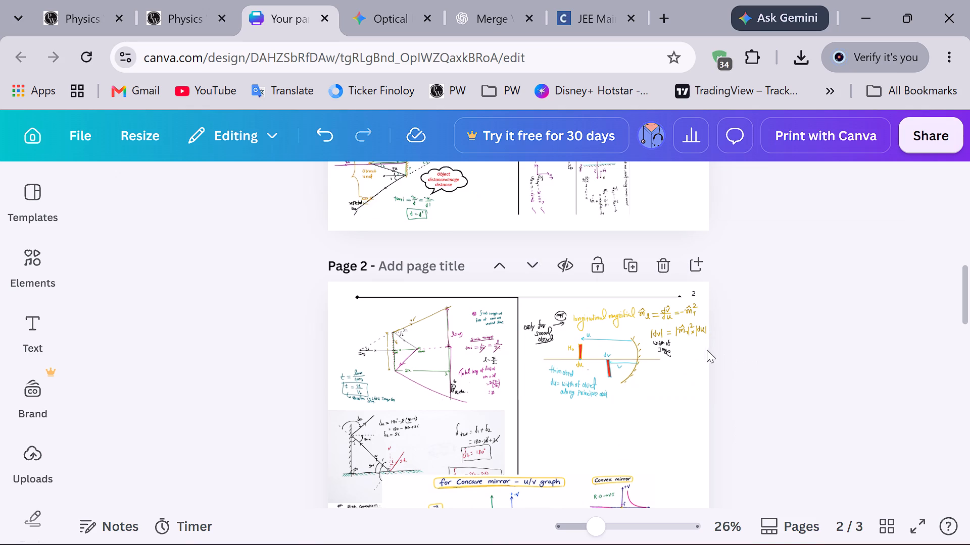
pyautogui.moveTo(697, 411); pyautogui.dragTo(762, 419)
pyautogui.scroll(-1, 764, 419)
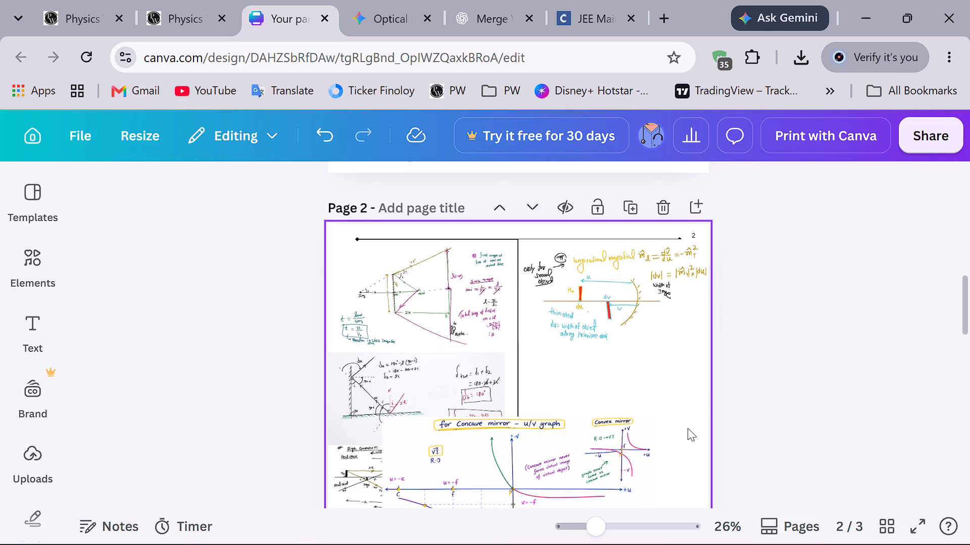
pyautogui.scroll(-1, 688, 428)
pyautogui.moveTo(633, 307); pyautogui.dragTo(636, 311)
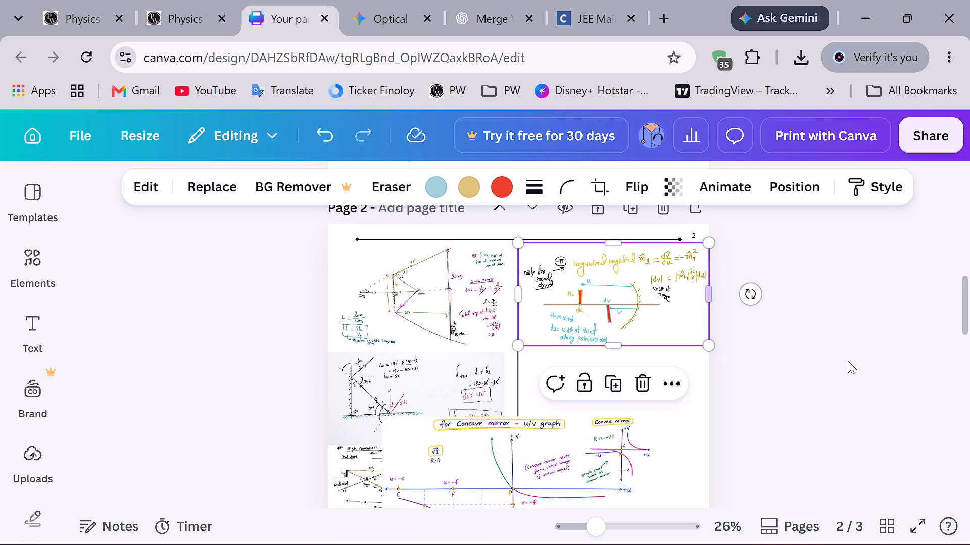
pyautogui.click(848, 361)
# Move the concave mirror u/v graph into page 2's right column, directly below the longitudinal magnification note.
pyautogui.scroll(-1, 828, 361)
pyautogui.click(620, 400)
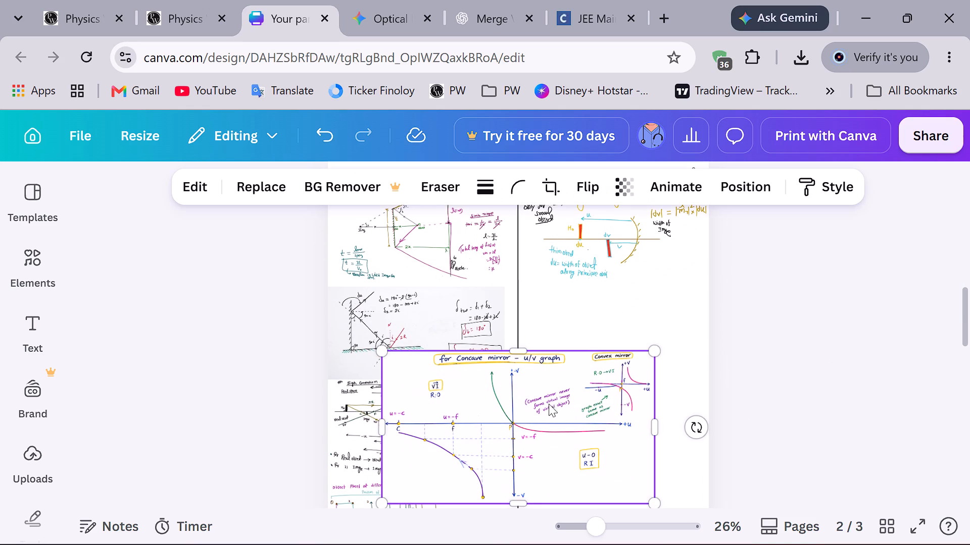
pyautogui.moveTo(512, 408); pyautogui.dragTo(648, 329)
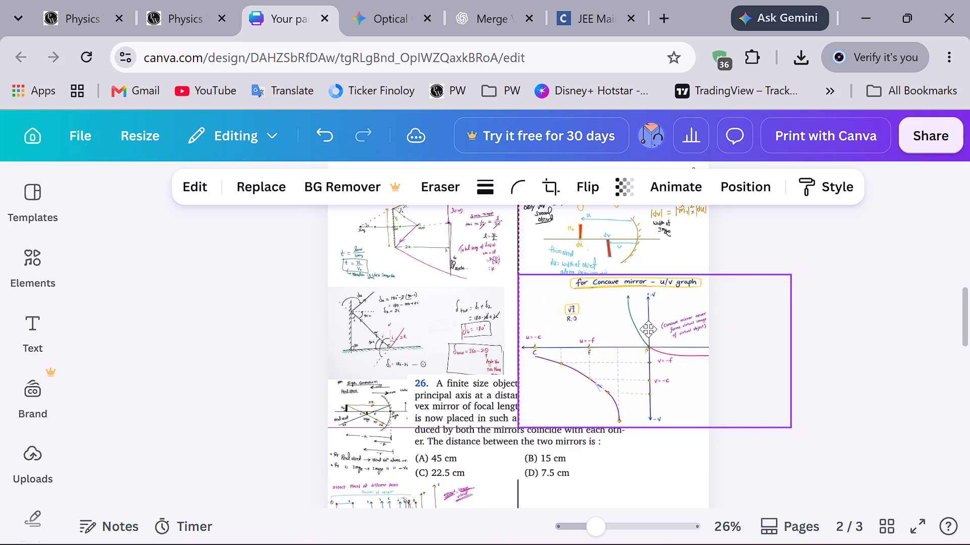
pyautogui.moveTo(648, 329); pyautogui.dragTo(654, 329)
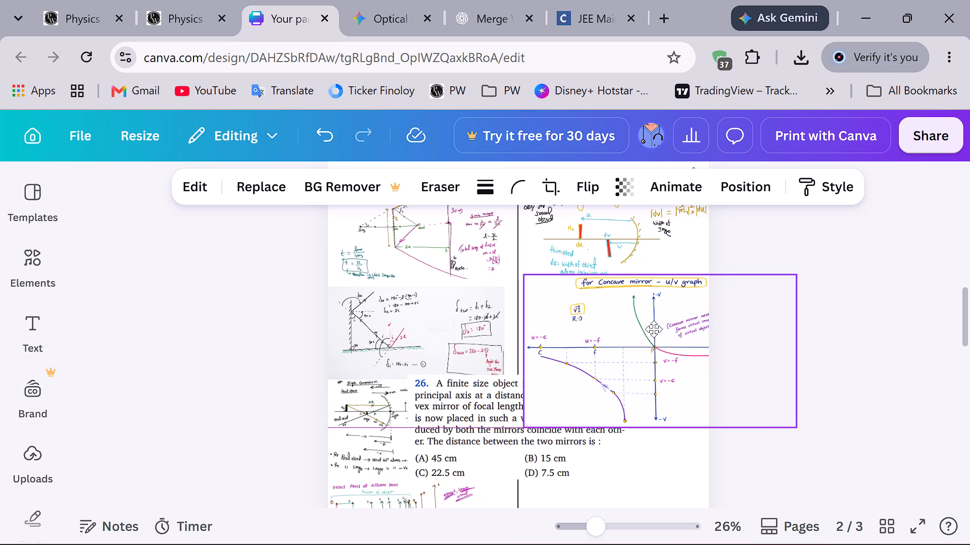
pyautogui.moveTo(654, 329); pyautogui.dragTo(749, 414)
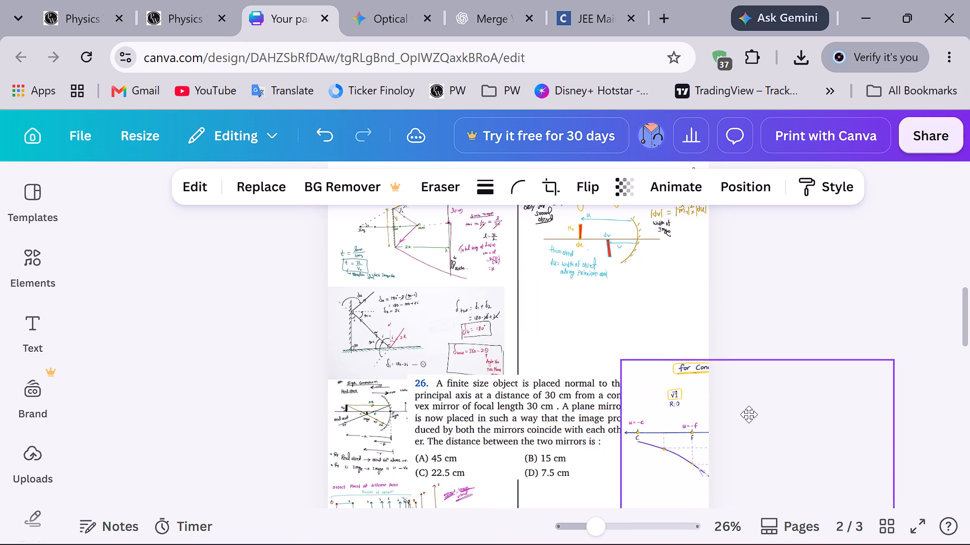
pyautogui.moveTo(749, 414); pyautogui.dragTo(717, 357)
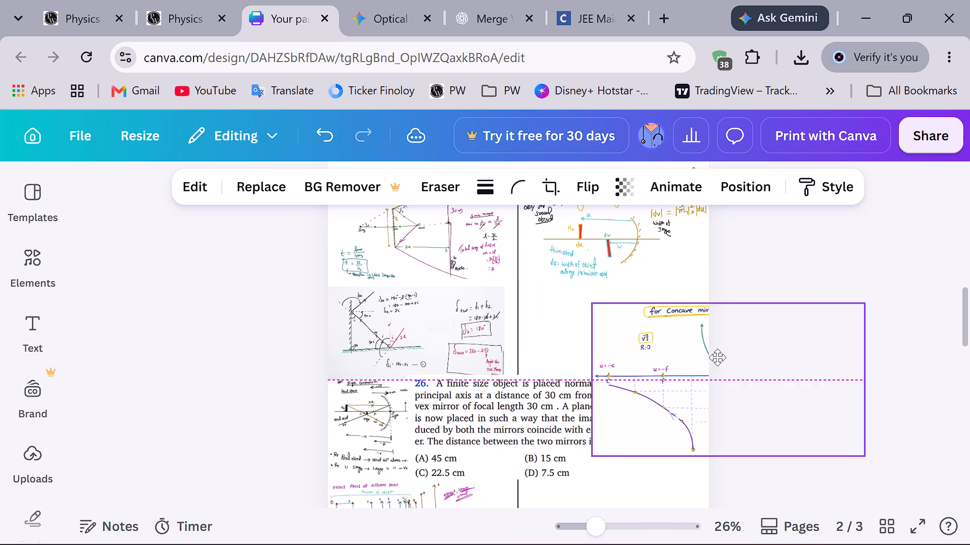
pyautogui.moveTo(717, 357); pyautogui.dragTo(654, 339)
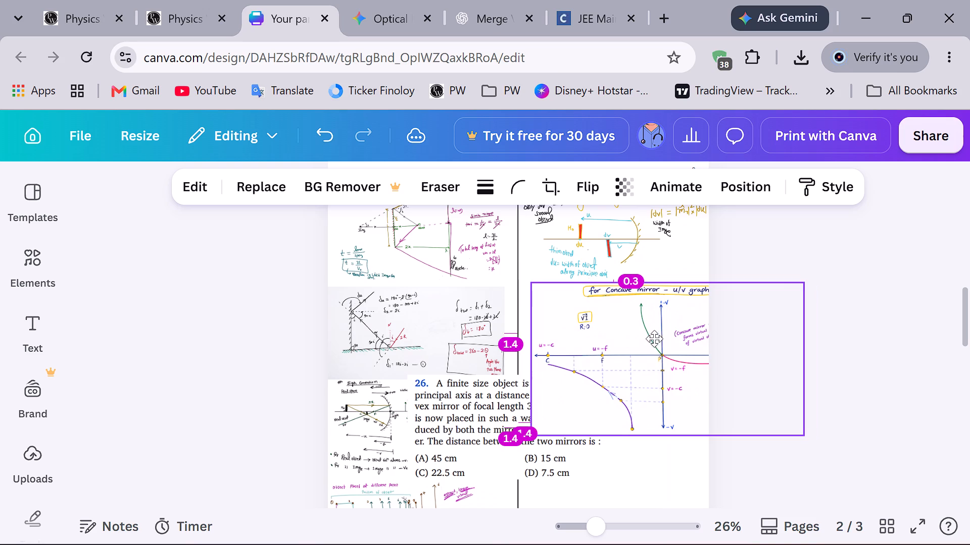
pyautogui.moveTo(654, 339); pyautogui.dragTo(652, 334)
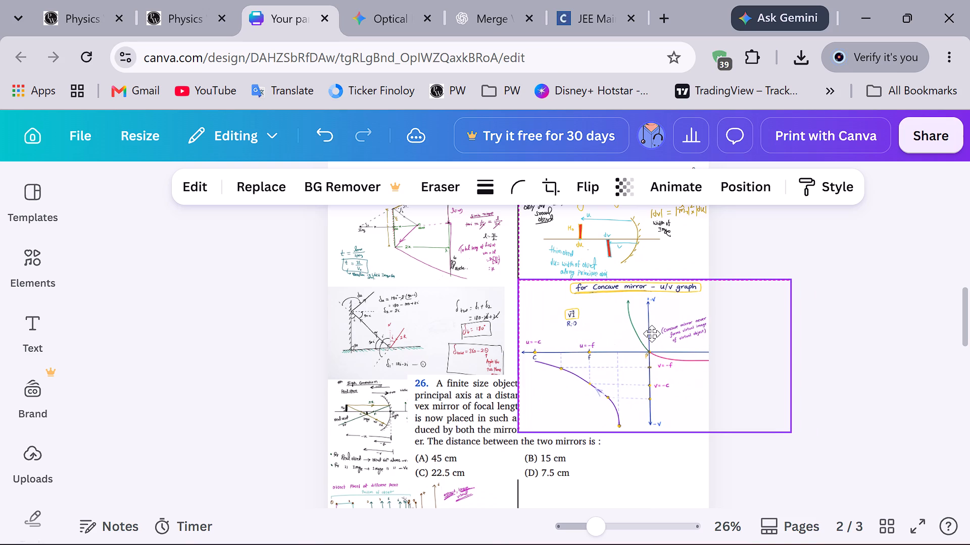
pyautogui.moveTo(652, 334); pyautogui.dragTo(653, 334)
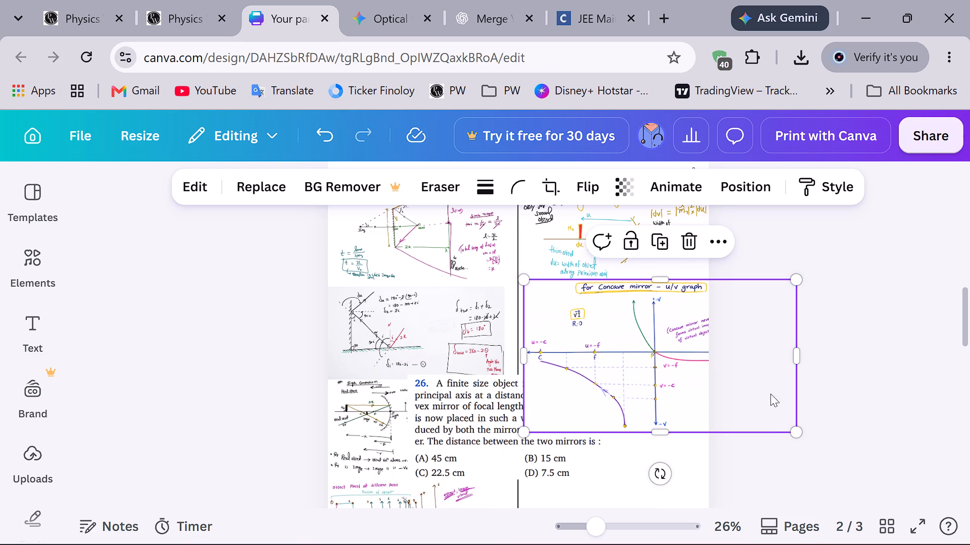
# Scale the concave mirror u/v graph down to the right column's width and align its left edge with the column divider.
pyautogui.click(801, 425)
pyautogui.moveTo(801, 435); pyautogui.dragTo(742, 397)
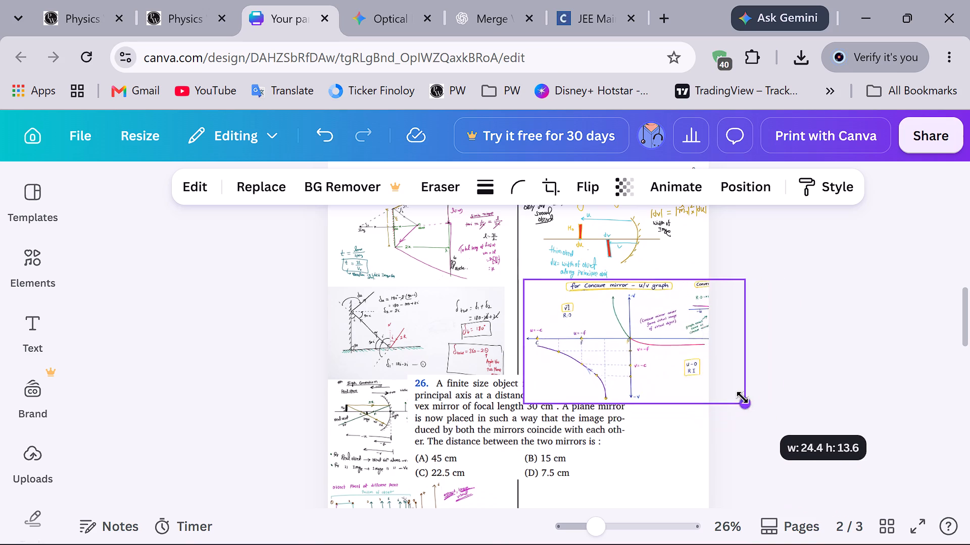
pyautogui.moveTo(742, 397); pyautogui.dragTo(717, 376)
pyautogui.moveTo(679, 349); pyautogui.dragTo(677, 349)
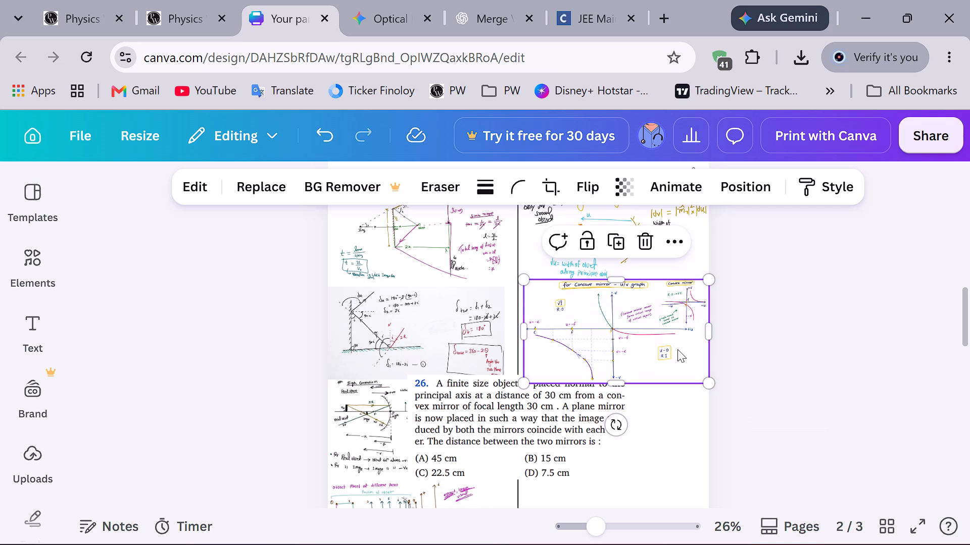
pyautogui.moveTo(677, 349); pyautogui.dragTo(672, 352)
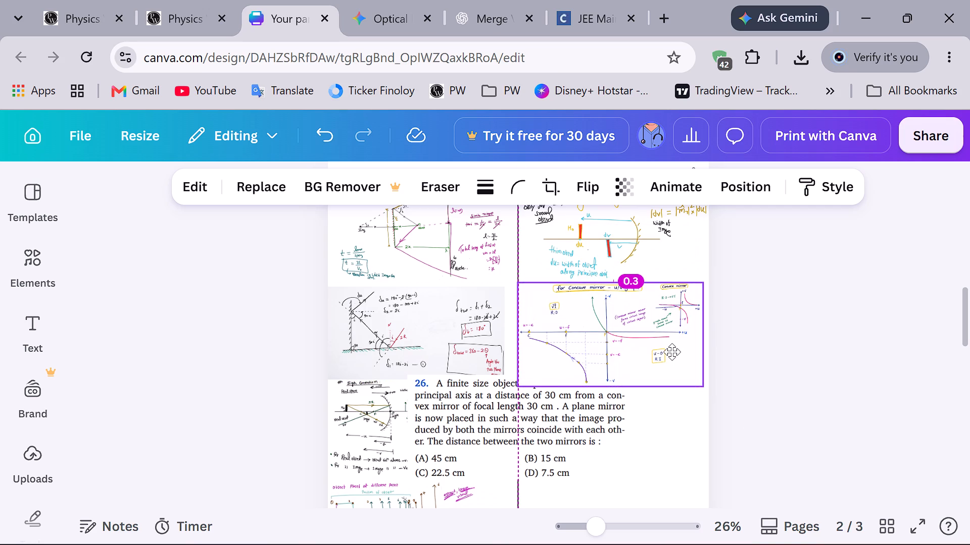
pyautogui.moveTo(672, 352); pyautogui.dragTo(674, 350)
pyautogui.click(786, 367)
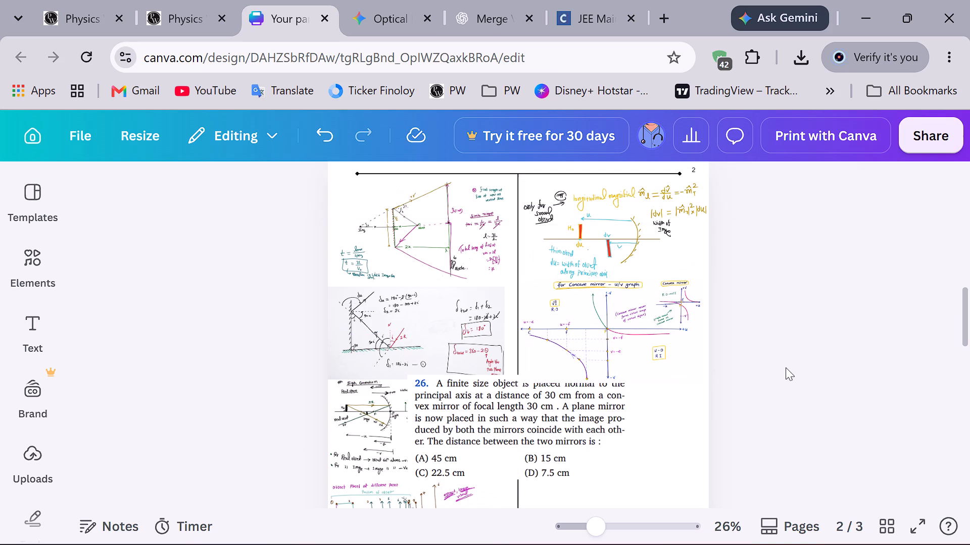
# Place question 26 below the u/v graph in page 2's right column, scaled down to about 20.4 wide by 9.6 high.
pyautogui.scroll(-1, 759, 380)
pyautogui.moveTo(511, 373); pyautogui.dragTo(599, 386)
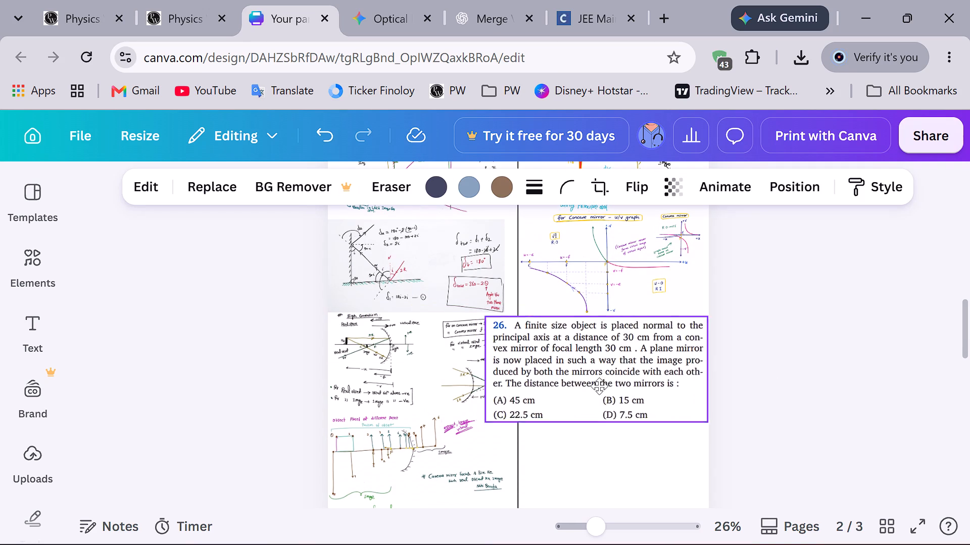
pyautogui.moveTo(599, 386); pyautogui.dragTo(627, 390)
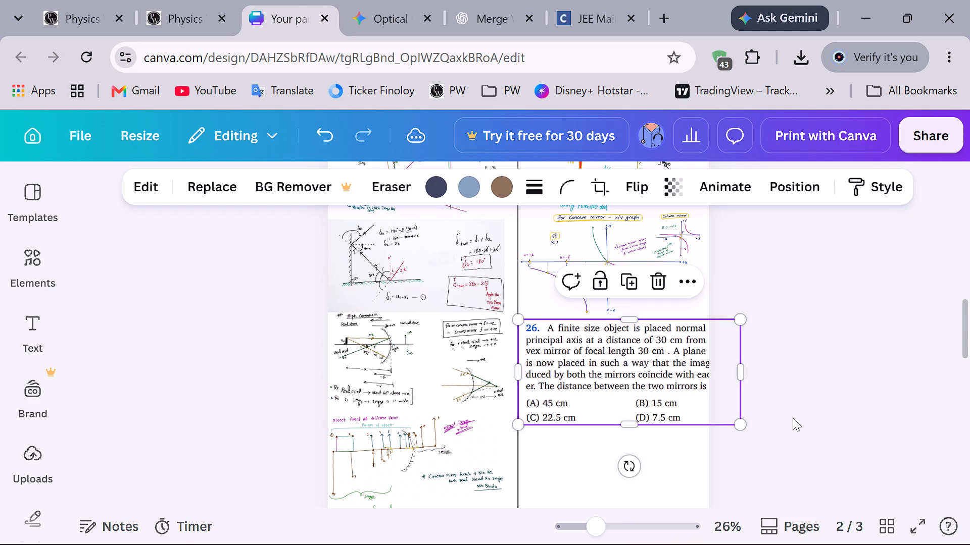
pyautogui.click(793, 418)
pyautogui.click(693, 394)
pyautogui.moveTo(741, 420); pyautogui.dragTo(705, 397)
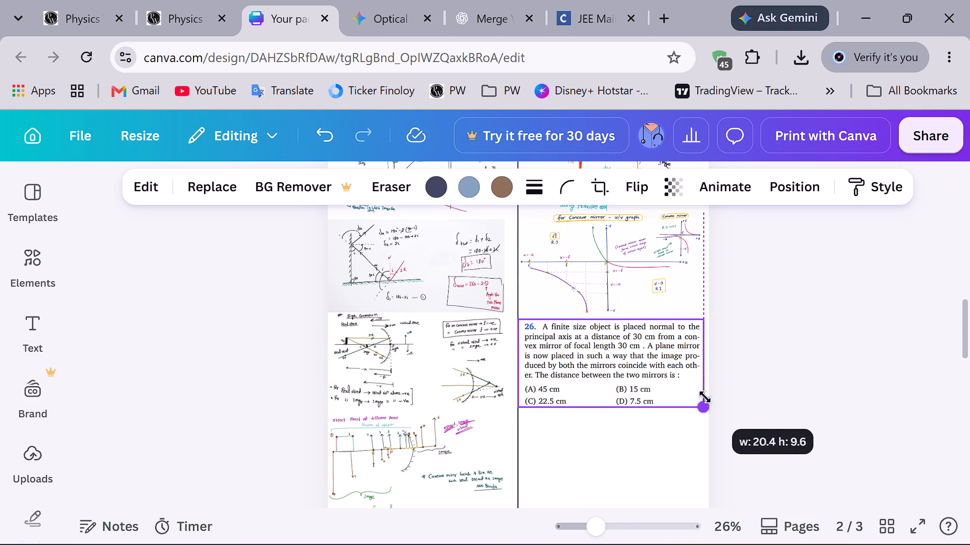
pyautogui.moveTo(705, 397); pyautogui.dragTo(707, 397)
pyautogui.click(753, 400)
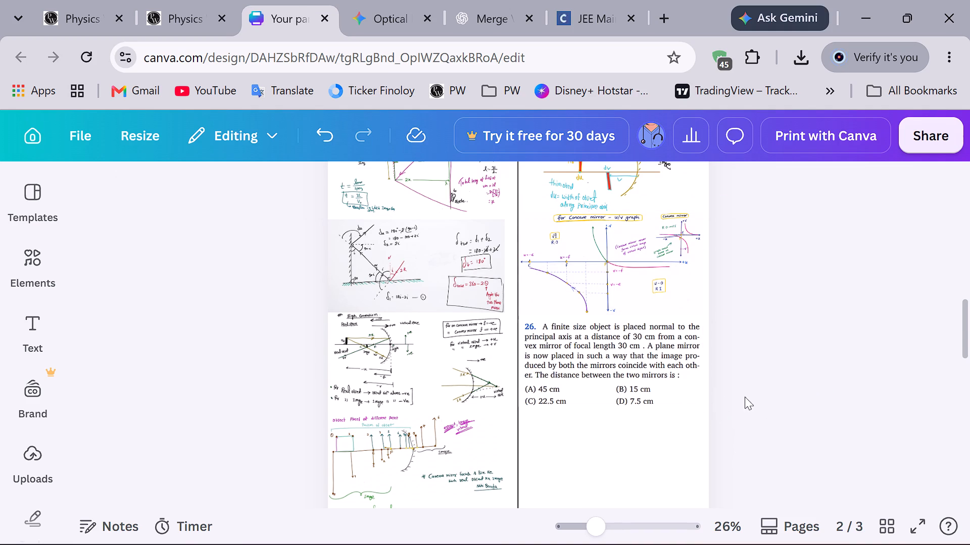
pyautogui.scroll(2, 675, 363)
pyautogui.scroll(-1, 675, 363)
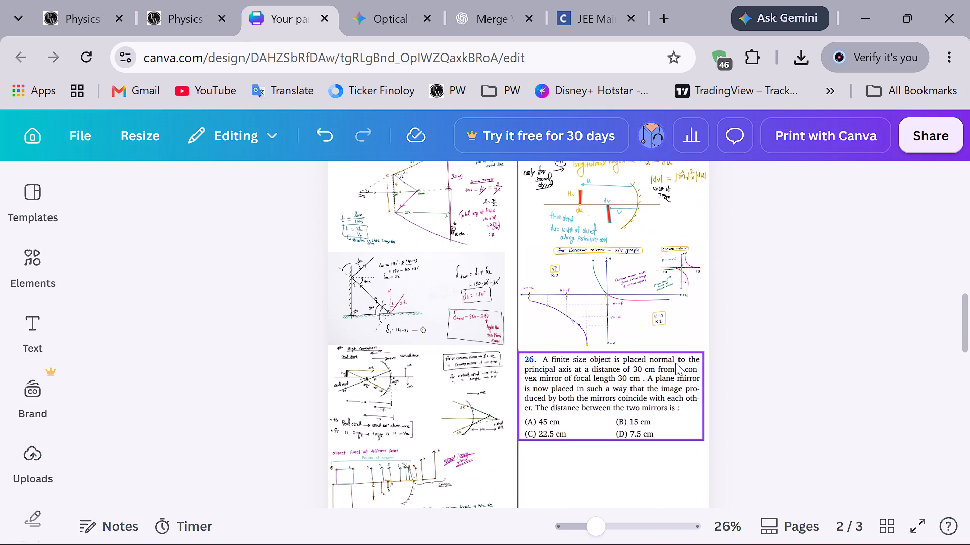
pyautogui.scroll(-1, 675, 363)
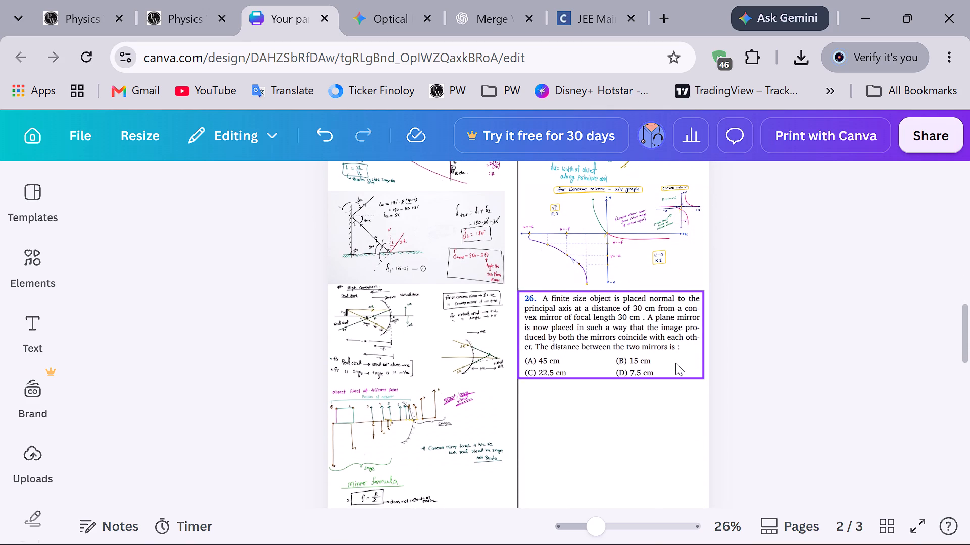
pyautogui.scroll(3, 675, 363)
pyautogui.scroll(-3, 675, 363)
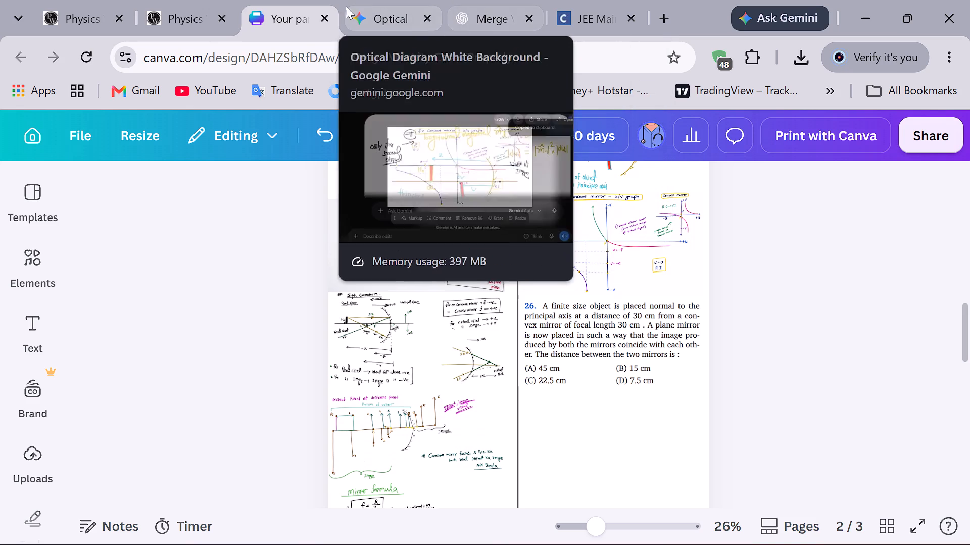
# Switch to the PW notes PDF and look through the two-mirror problems and mirror questions on pages 9 to 16.
pyautogui.click(170, 33)
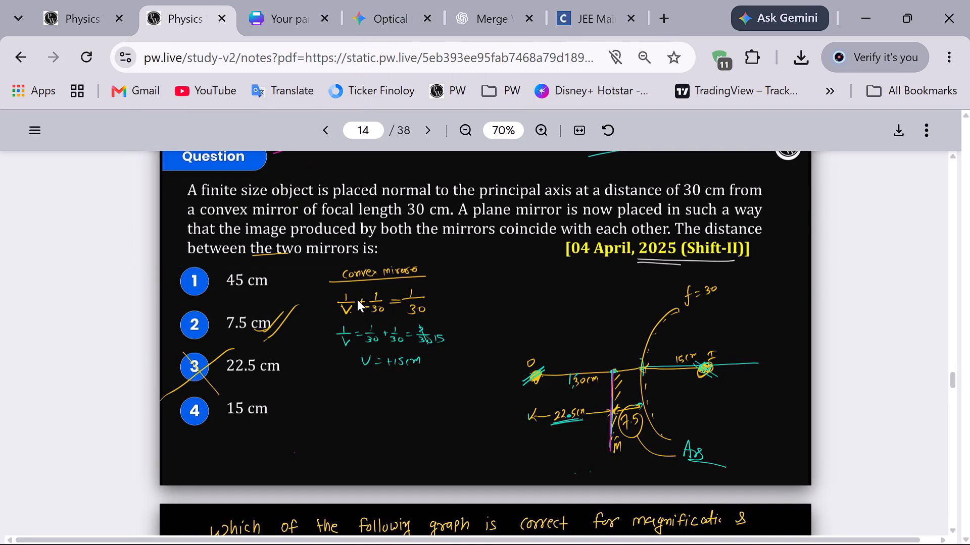
pyautogui.scroll(-4, 357, 299)
pyautogui.scroll(1, 357, 299)
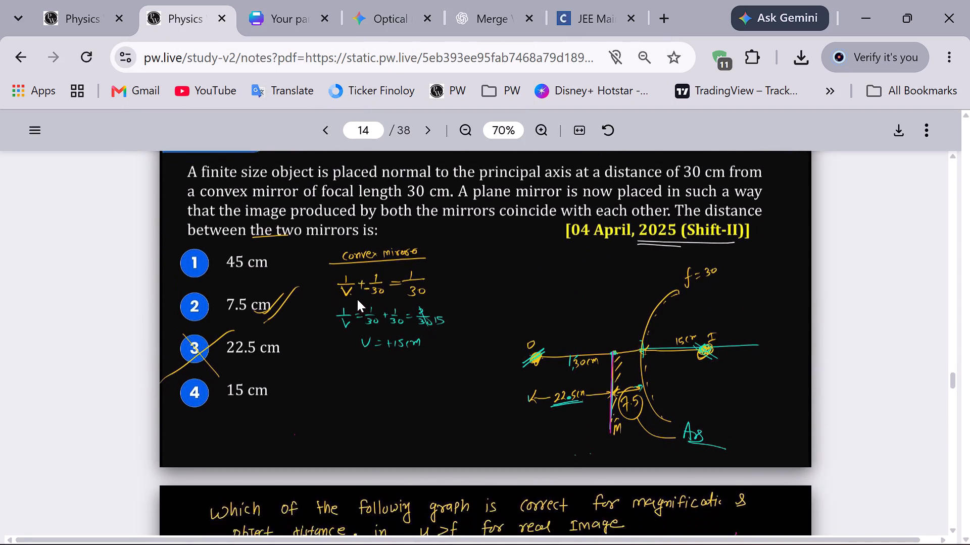
pyautogui.scroll(1, 357, 299)
pyautogui.scroll(-8, 357, 299)
pyautogui.scroll(1, 357, 299)
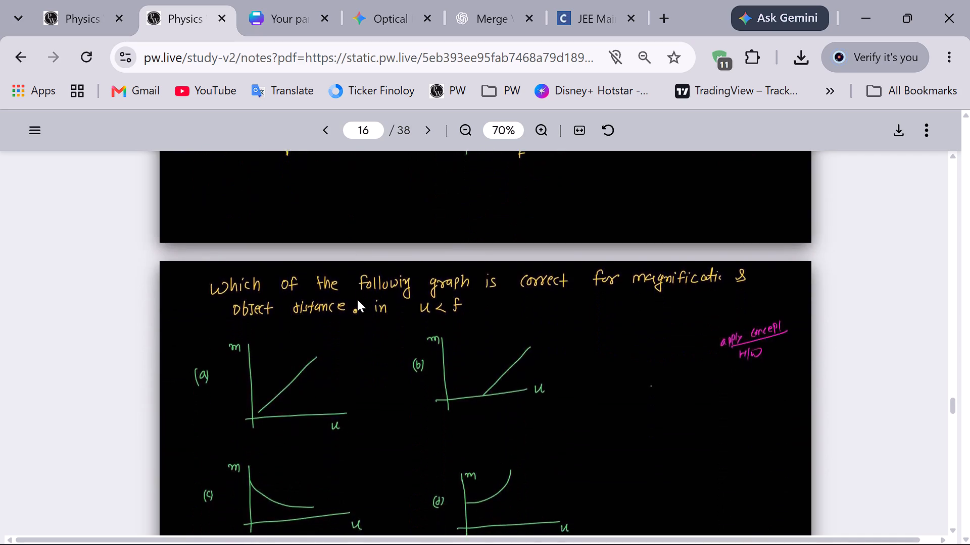
pyautogui.scroll(1, 357, 299)
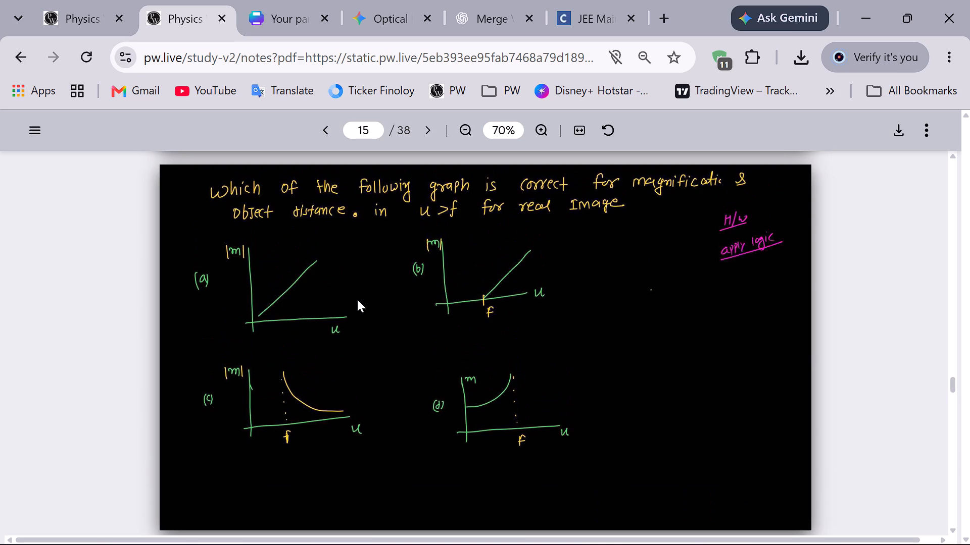
pyautogui.scroll(8, 357, 299)
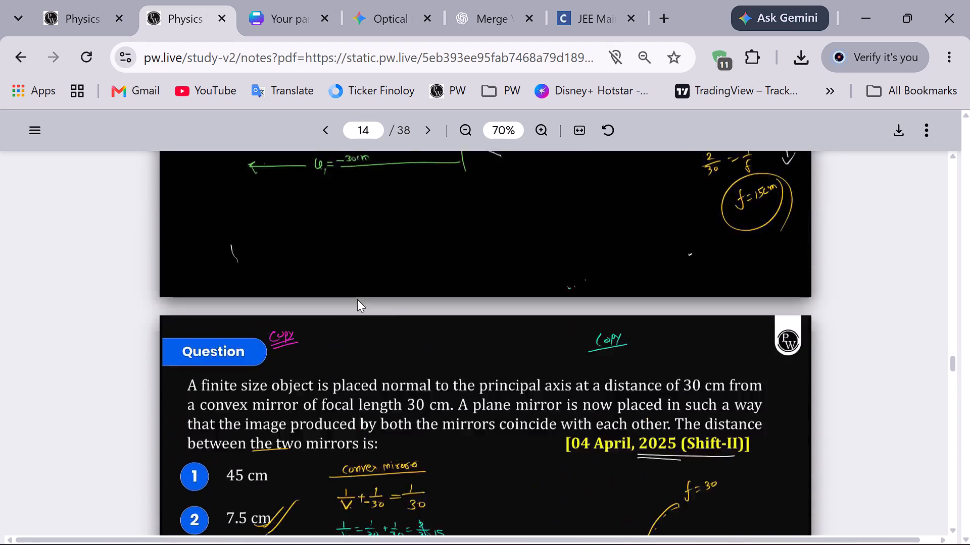
pyautogui.scroll(12, 357, 299)
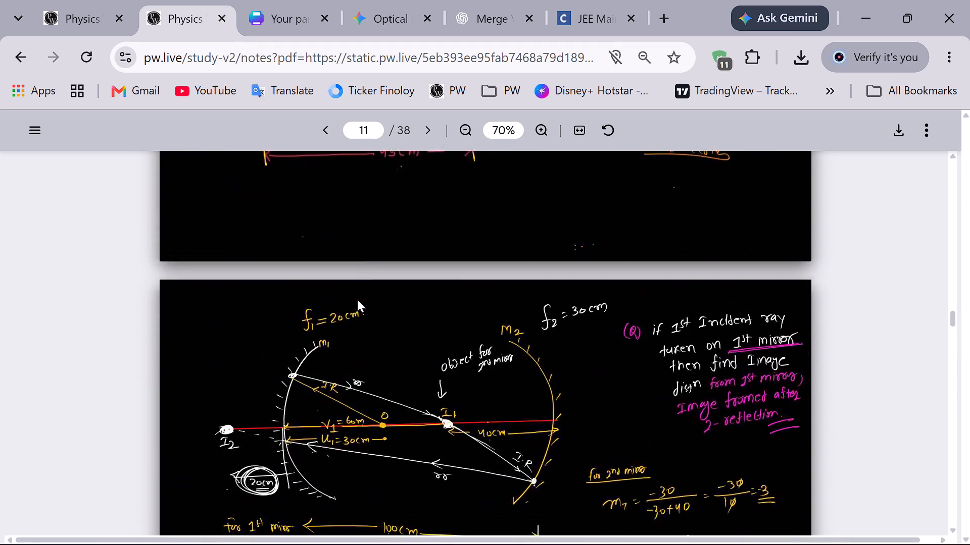
pyautogui.scroll(7, 357, 299)
pyautogui.scroll(-2, 357, 299)
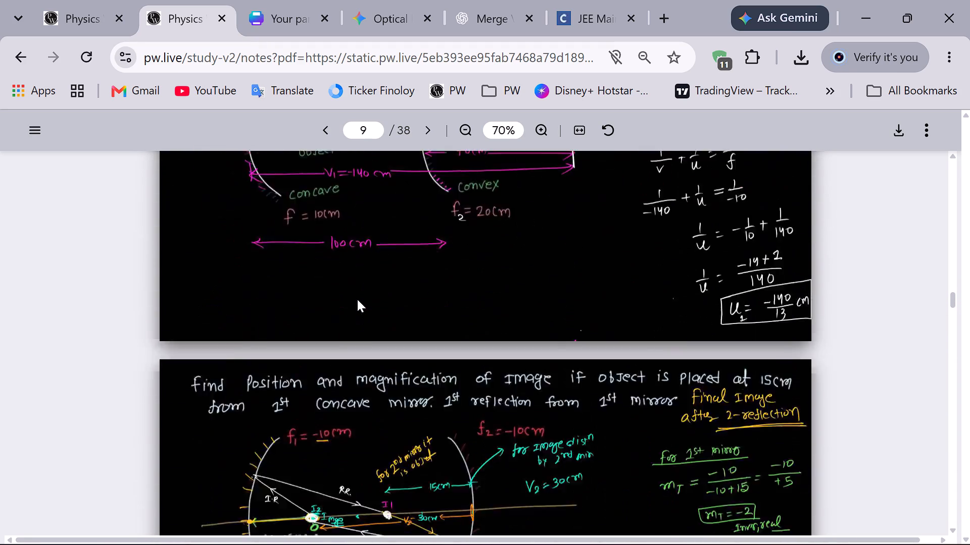
pyautogui.scroll(-6, 357, 299)
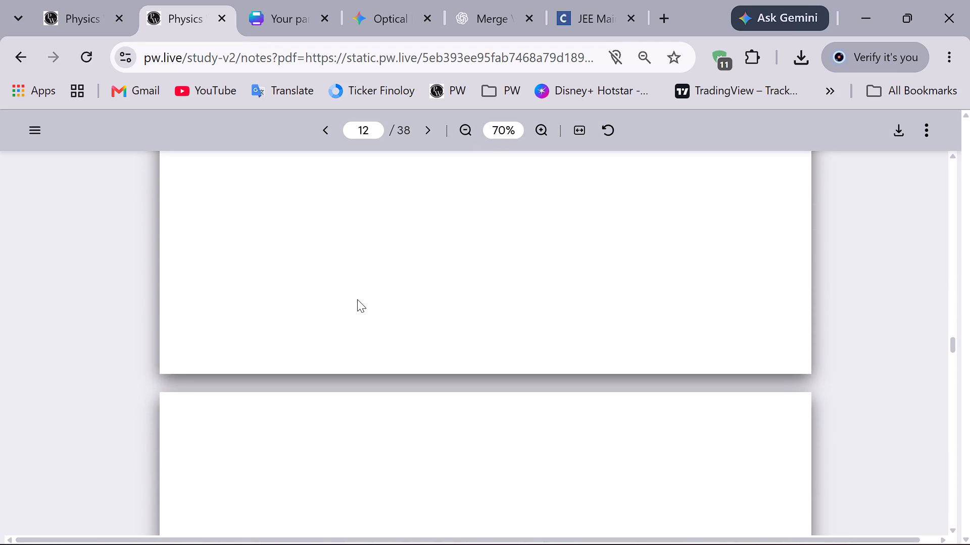
pyautogui.scroll(-8, 357, 299)
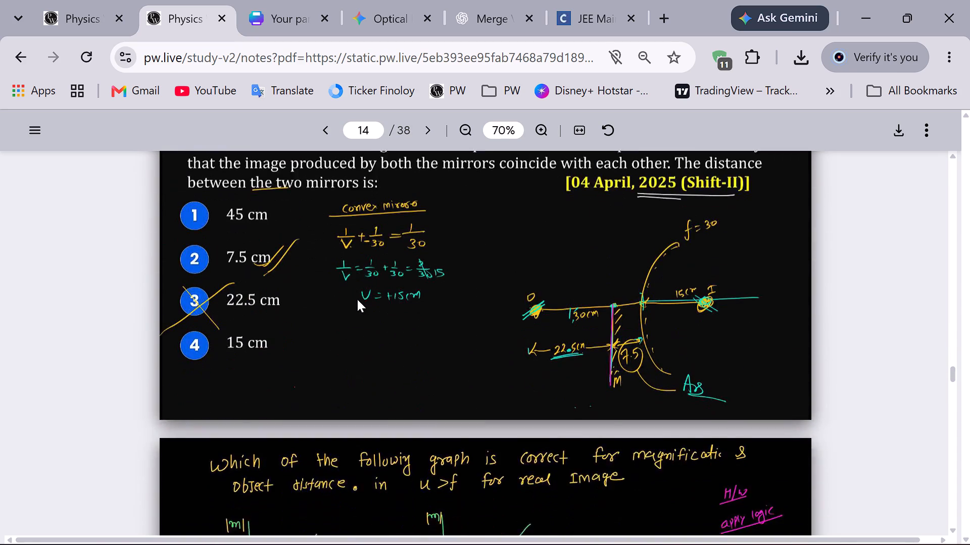
pyautogui.scroll(9, 357, 299)
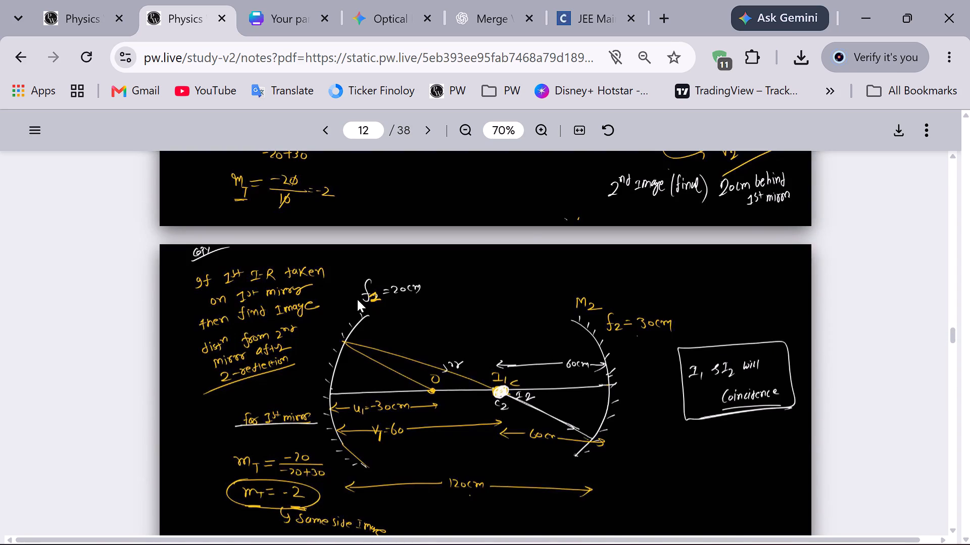
pyautogui.scroll(12, 357, 299)
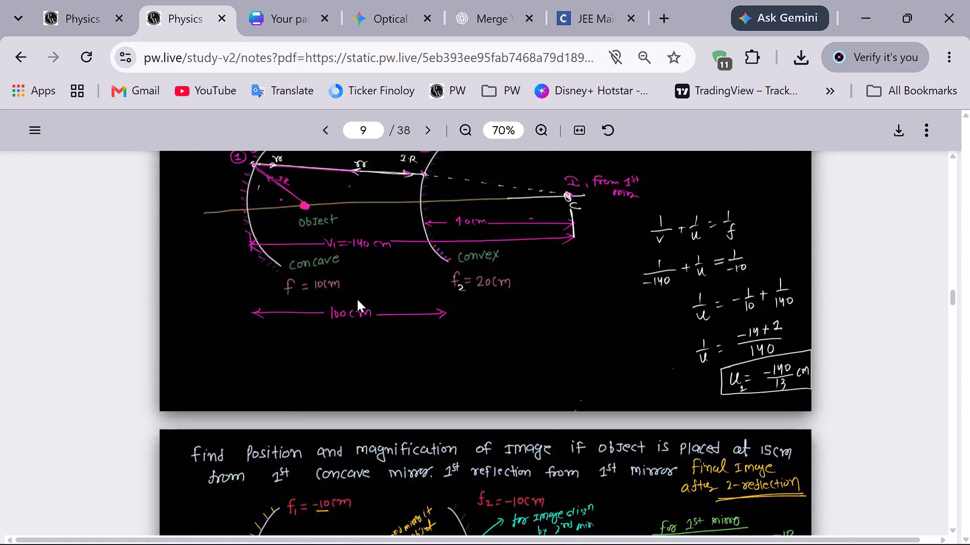
pyautogui.scroll(2, 357, 299)
pyautogui.scroll(-13, 357, 299)
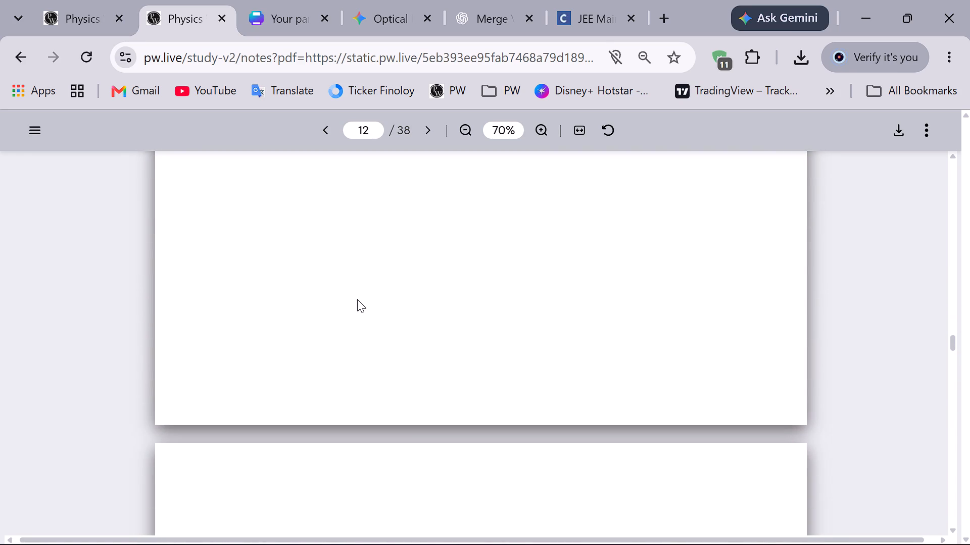
pyautogui.scroll(-11, 357, 299)
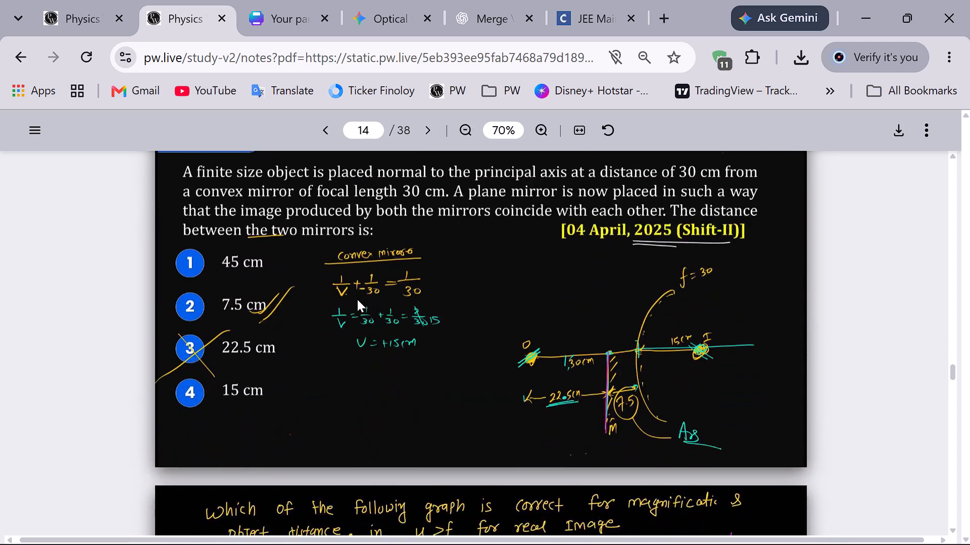
# Review the magnification versus object distance graph questions for u > f and u < f on pages 15 and 16.
pyautogui.scroll(-13, 357, 299)
pyautogui.scroll(2, 357, 299)
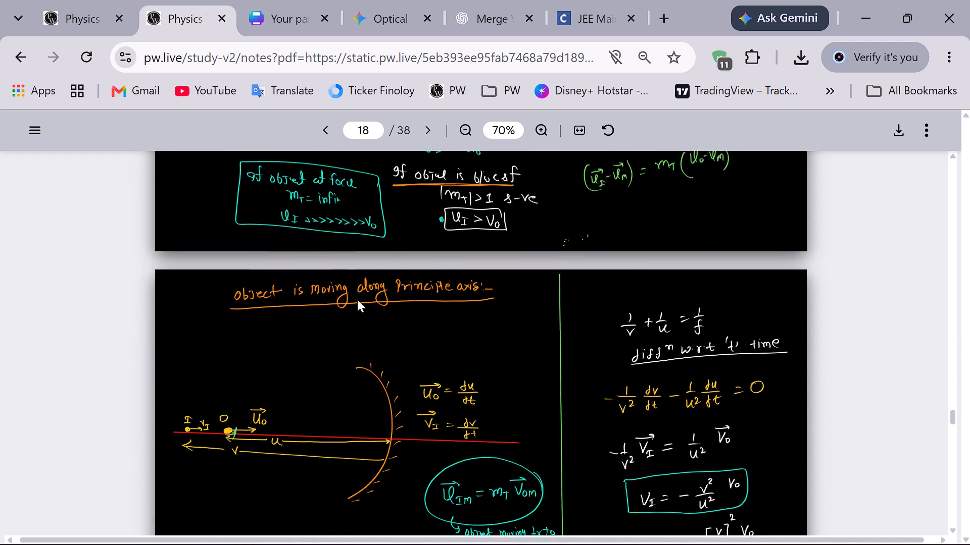
pyautogui.scroll(4, 357, 299)
pyautogui.click(357, 299)
pyautogui.scroll(2, 357, 299)
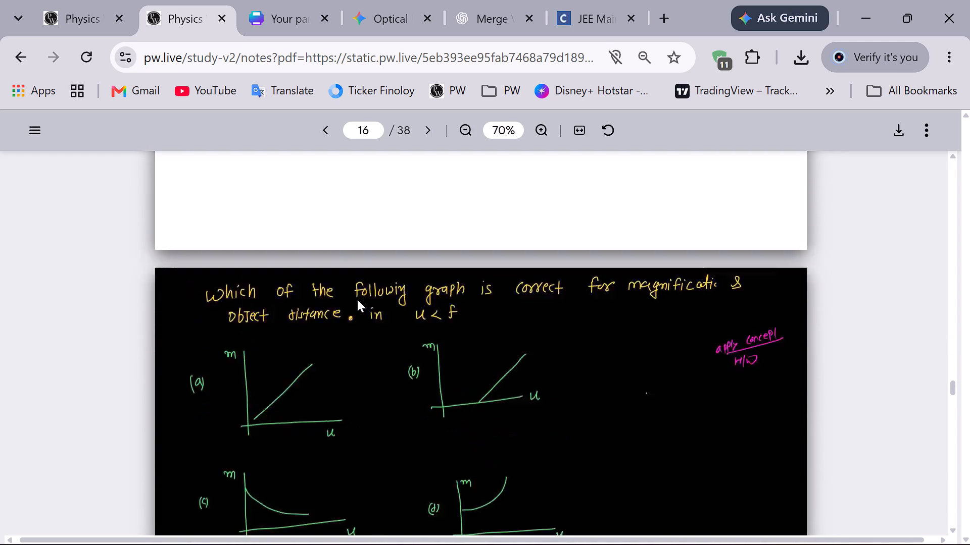
pyautogui.scroll(3, 357, 299)
pyautogui.click(357, 299)
pyautogui.scroll(-1, 357, 299)
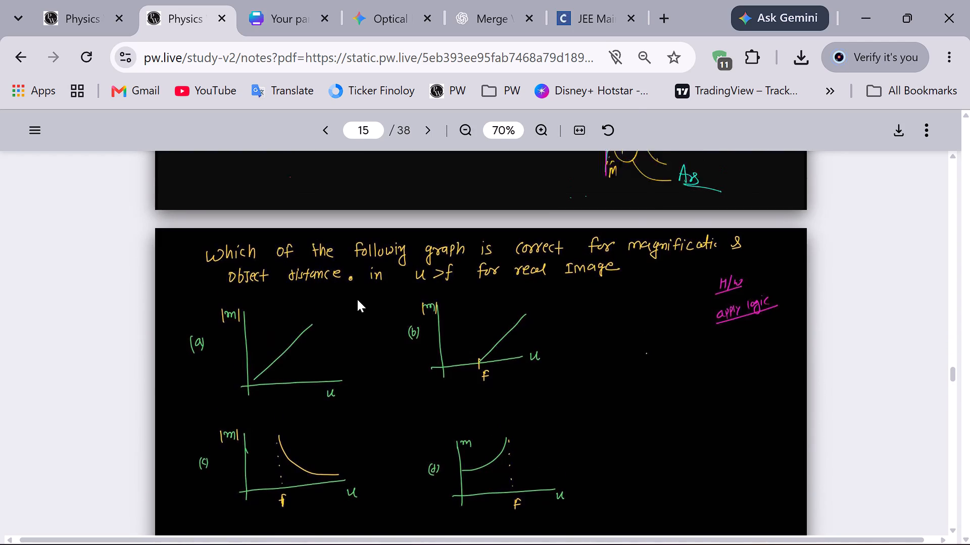
pyautogui.scroll(-8, 357, 299)
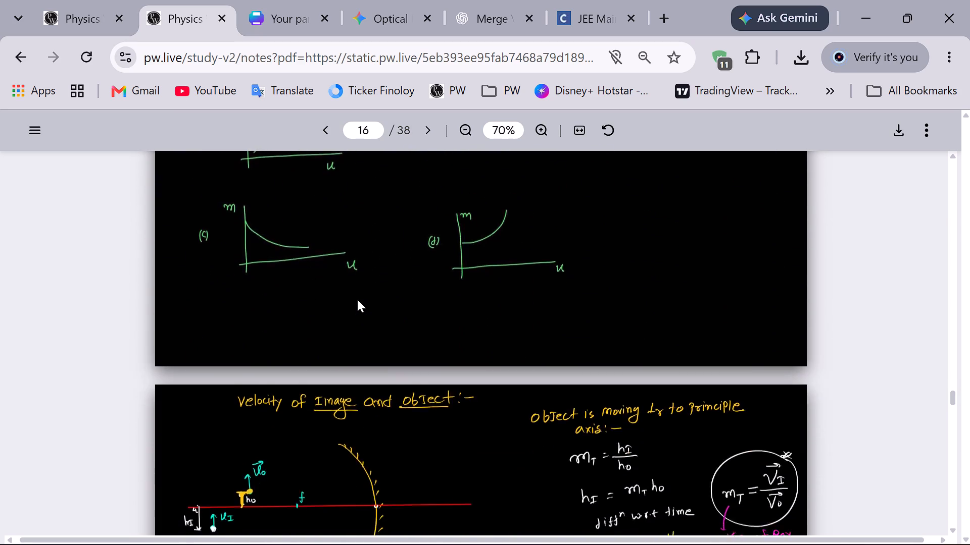
# Read the velocity of image and object notes on pages 17 and 18 and the solved velocity examples on page 19.
pyautogui.scroll(-5, 357, 299)
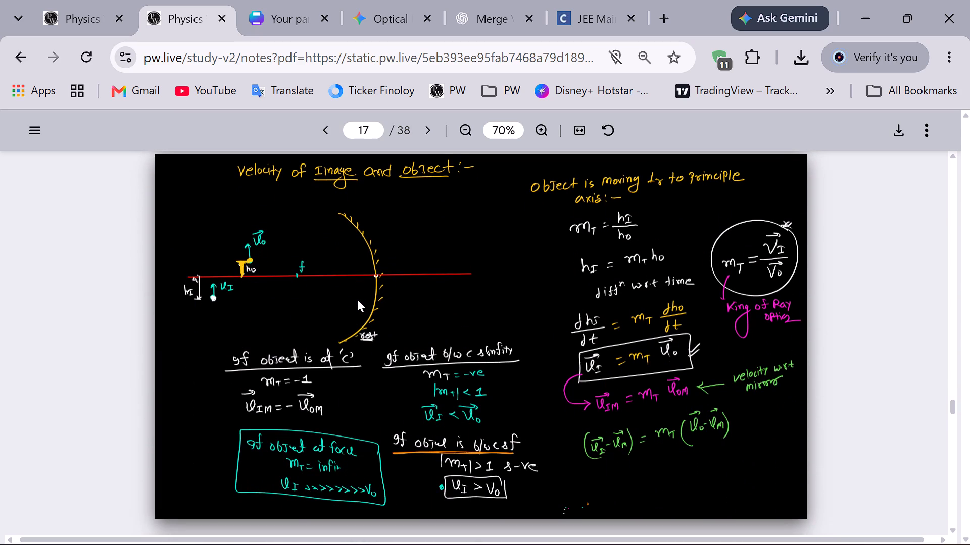
pyautogui.scroll(-2, 357, 299)
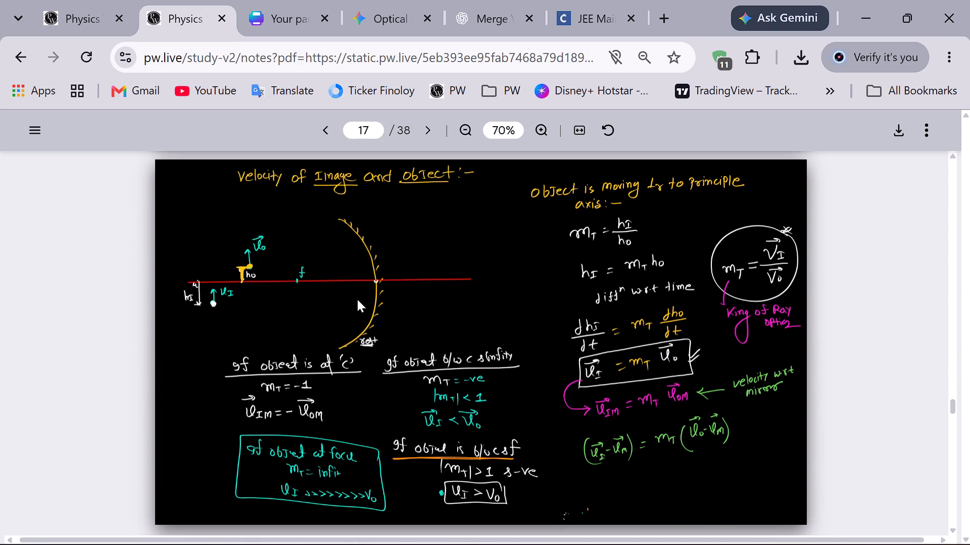
pyautogui.scroll(-3, 357, 299)
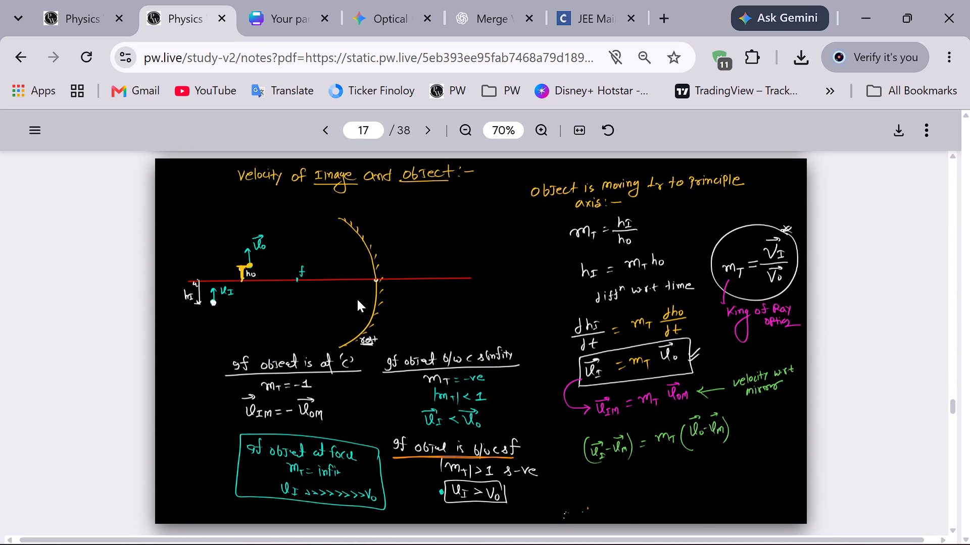
pyautogui.scroll(-2, 357, 299)
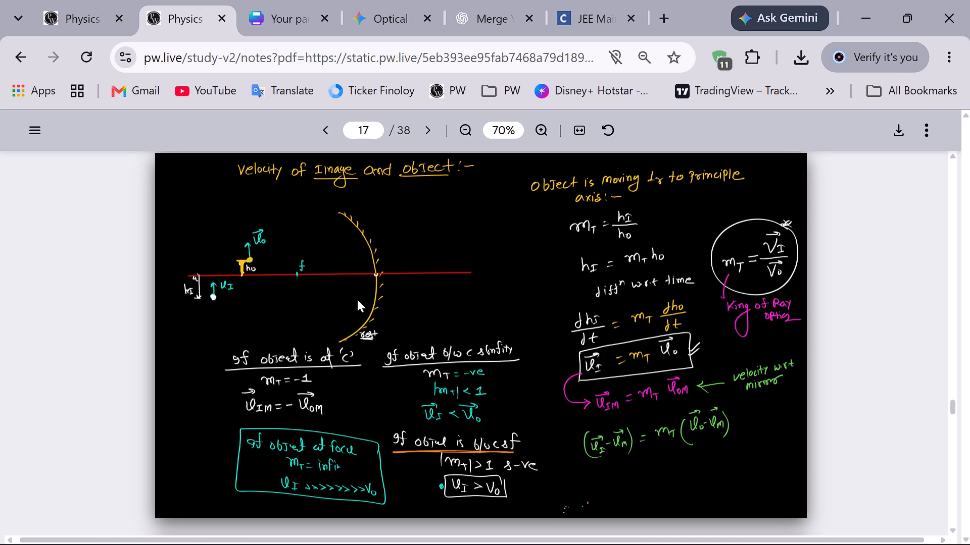
pyautogui.scroll(-2, 357, 299)
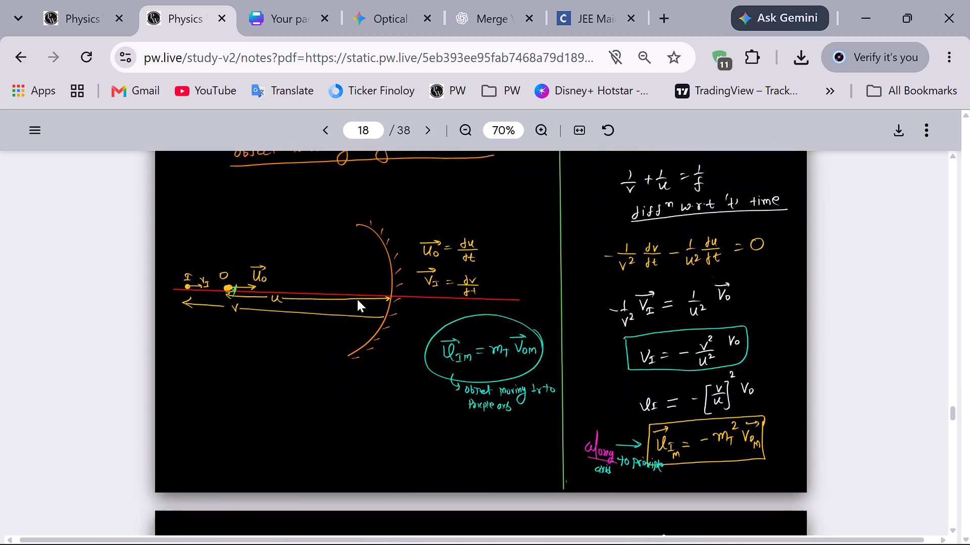
pyautogui.scroll(2, 357, 299)
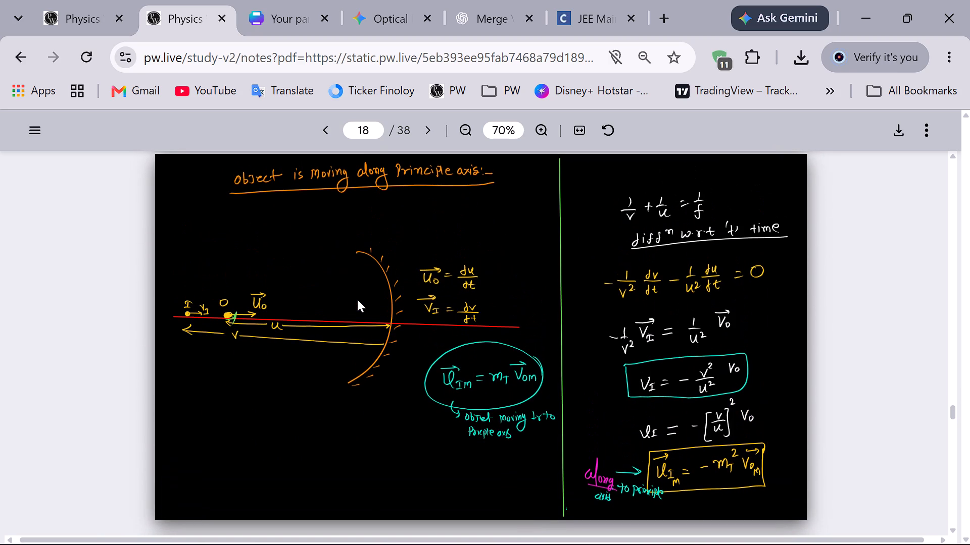
pyautogui.scroll(1, 357, 299)
pyautogui.scroll(-3, 357, 299)
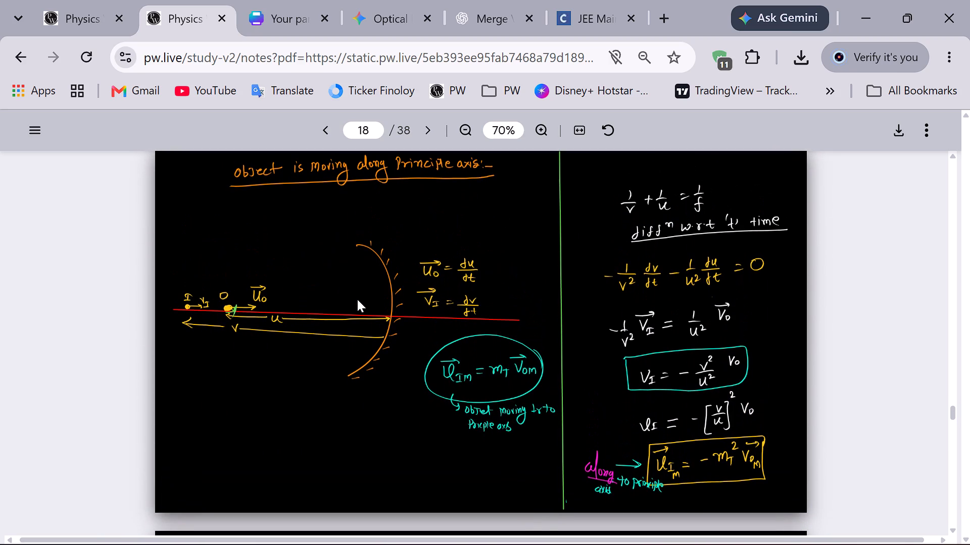
pyautogui.scroll(-3, 357, 299)
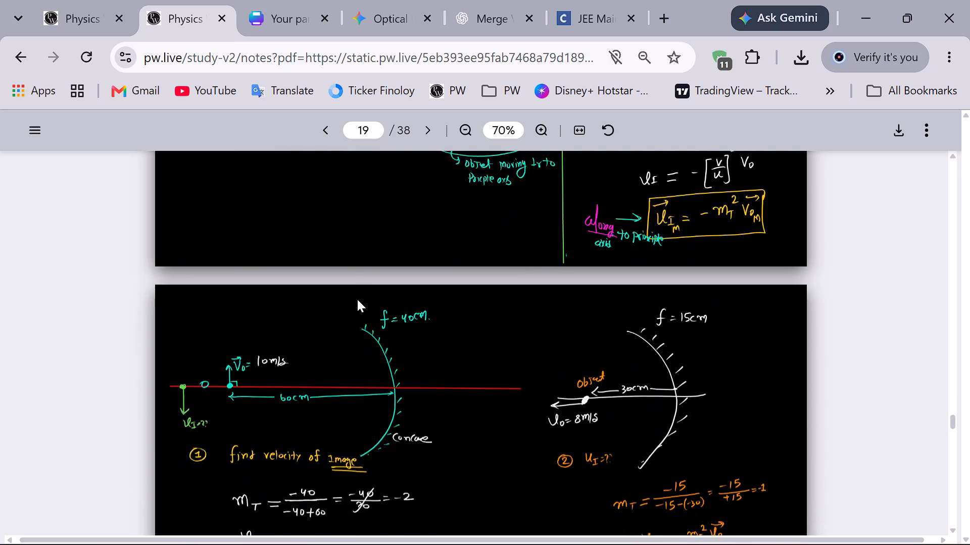
pyautogui.scroll(-3, 357, 299)
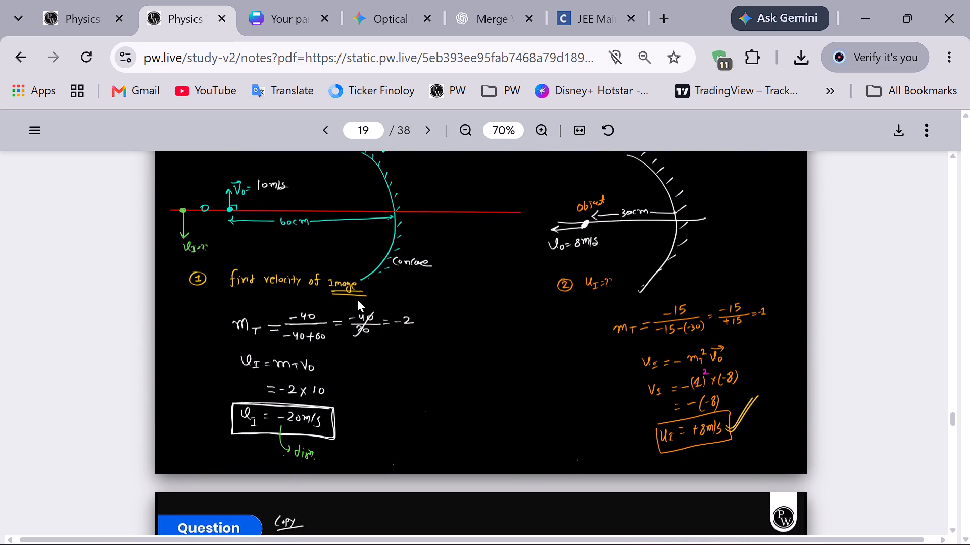
# Examine the moving-object concave mirror questions on pages 20 and 21, dated 28 July 2022 and 3 Sep 2020.
pyautogui.scroll(-6, 357, 299)
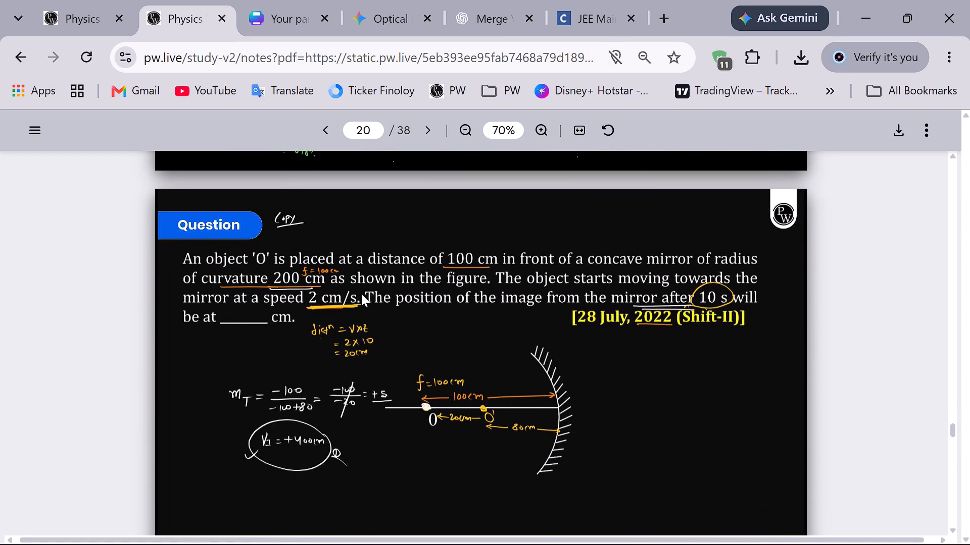
pyautogui.scroll(-2, 361, 294)
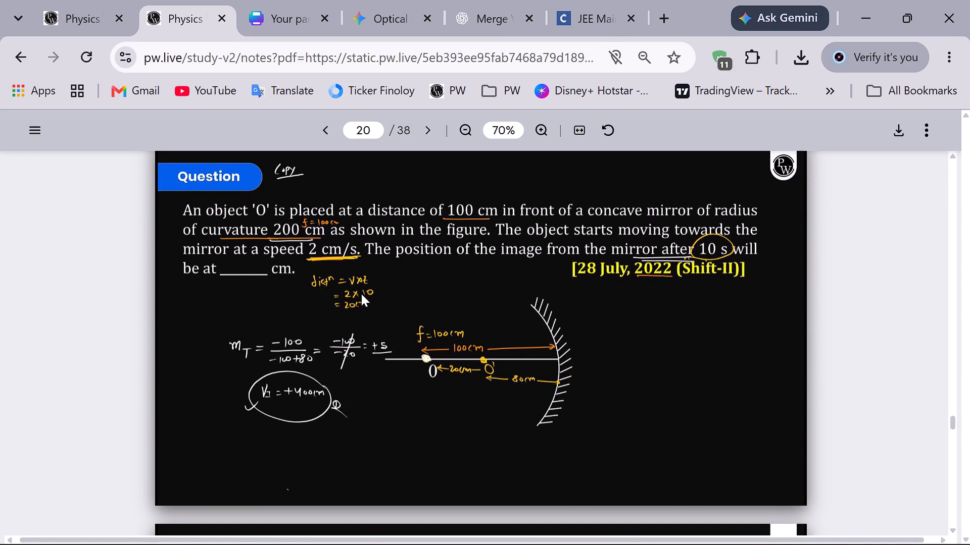
pyautogui.scroll(-1, 361, 294)
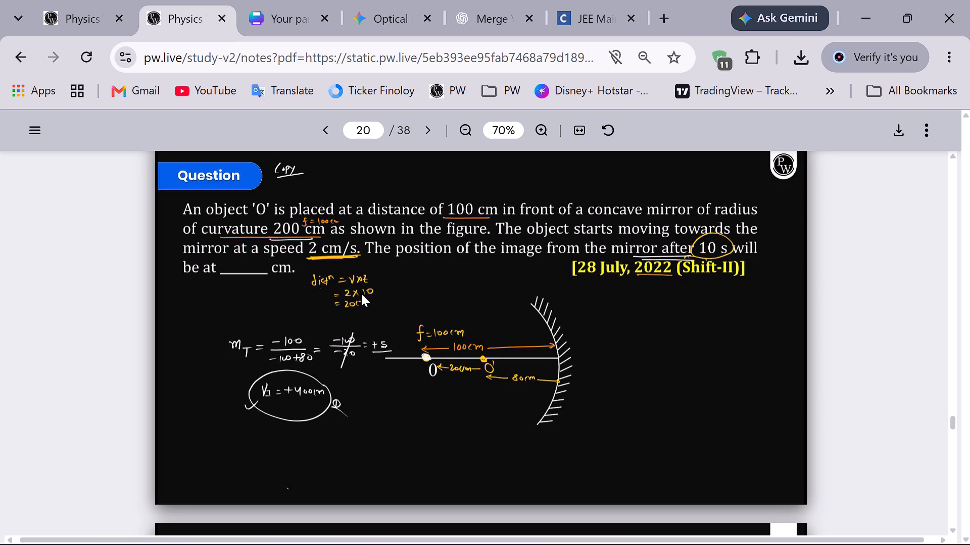
pyautogui.scroll(-1, 361, 294)
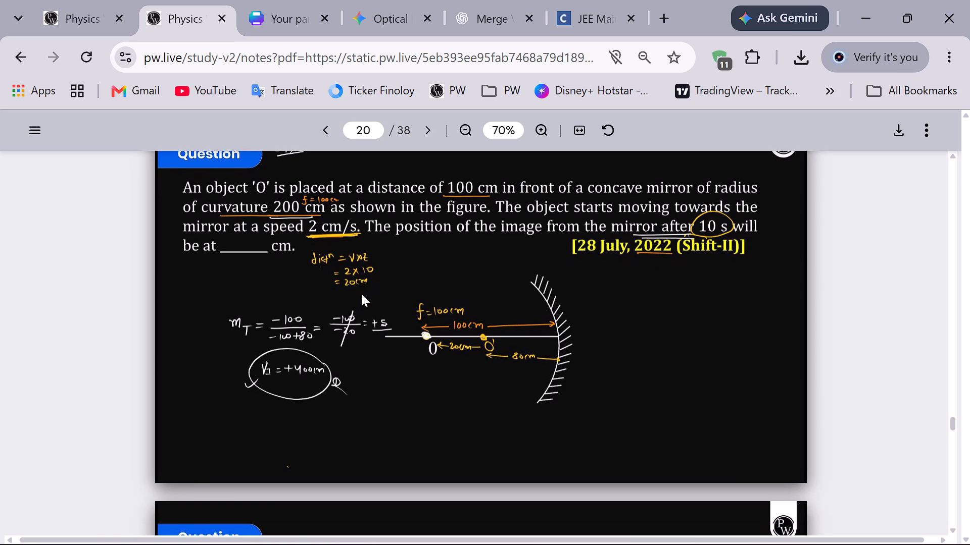
pyautogui.scroll(-2, 361, 294)
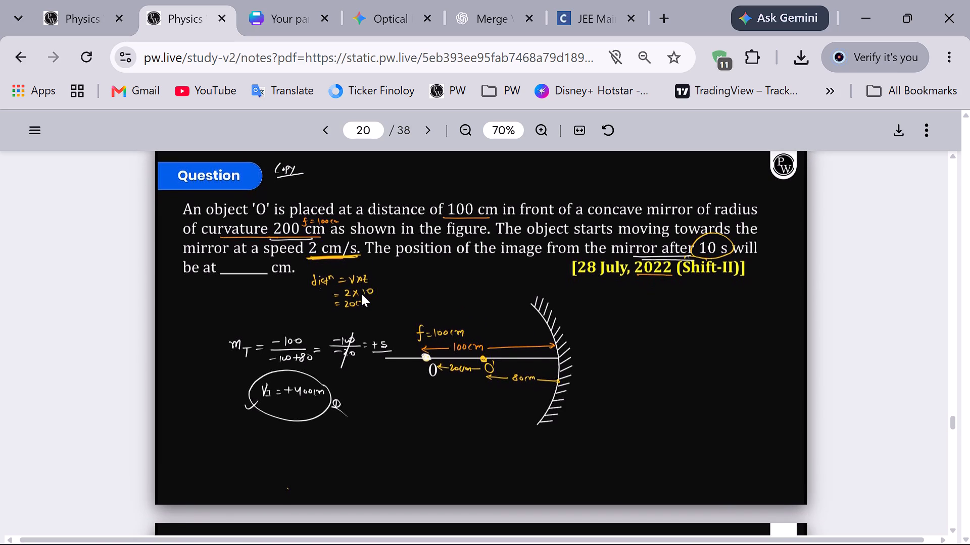
pyautogui.scroll(-2, 361, 294)
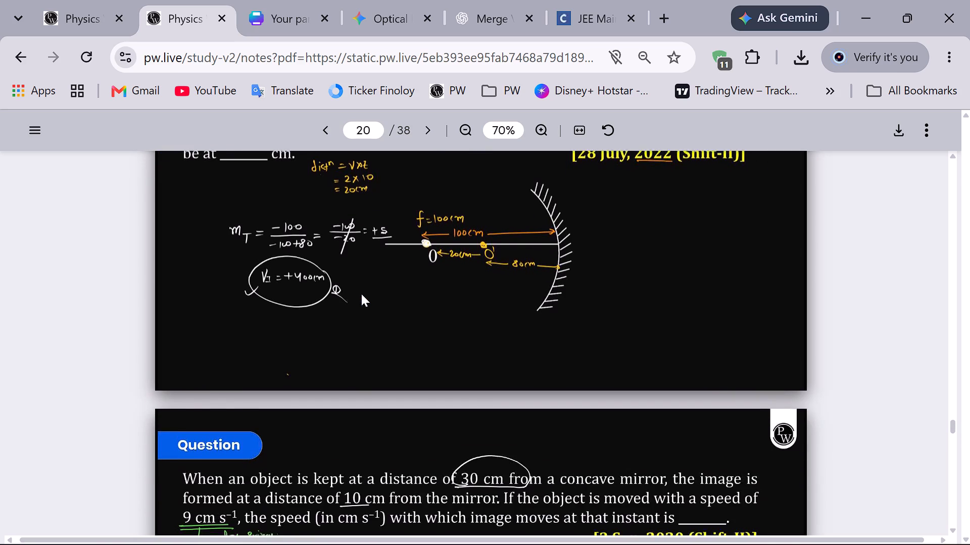
pyautogui.scroll(-5, 361, 294)
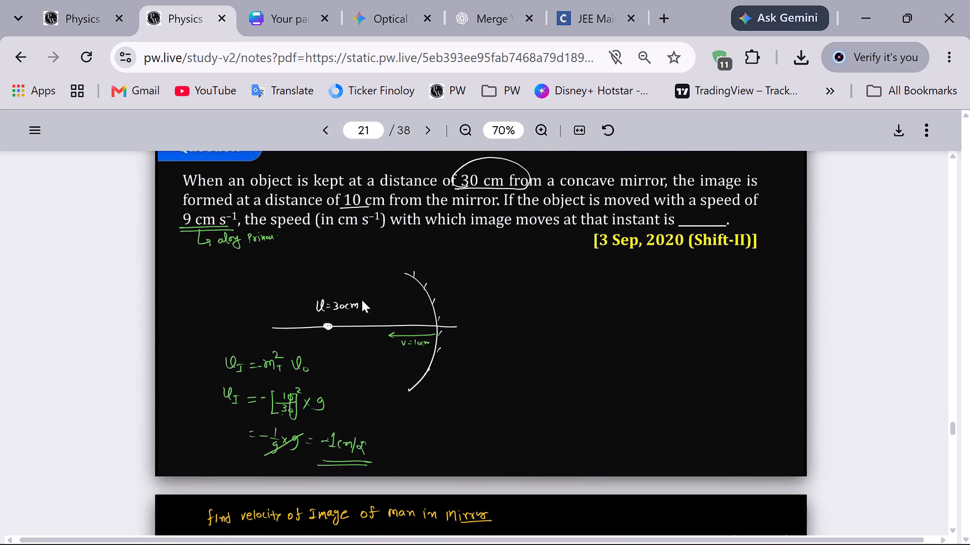
pyautogui.scroll(-3, 362, 300)
pyautogui.scroll(2, 362, 300)
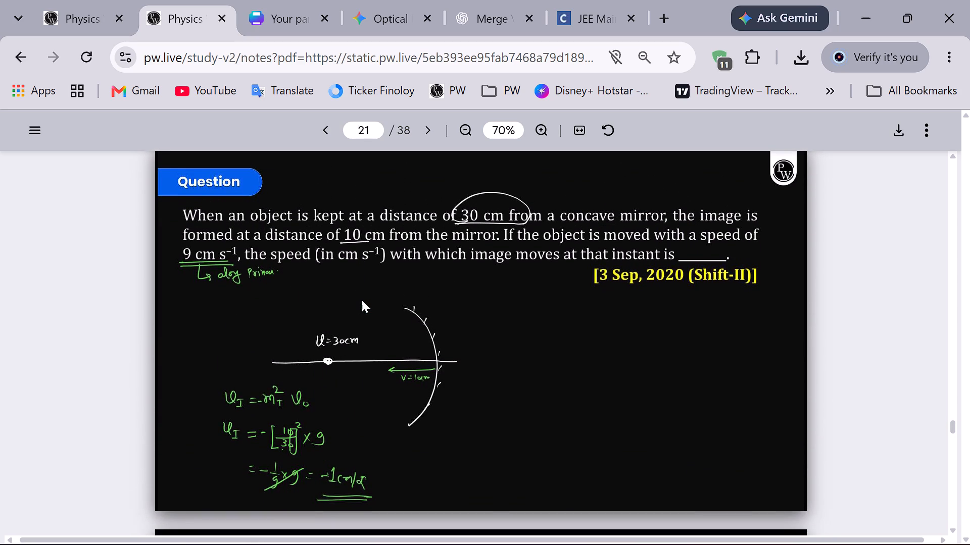
pyautogui.scroll(-1, 362, 300)
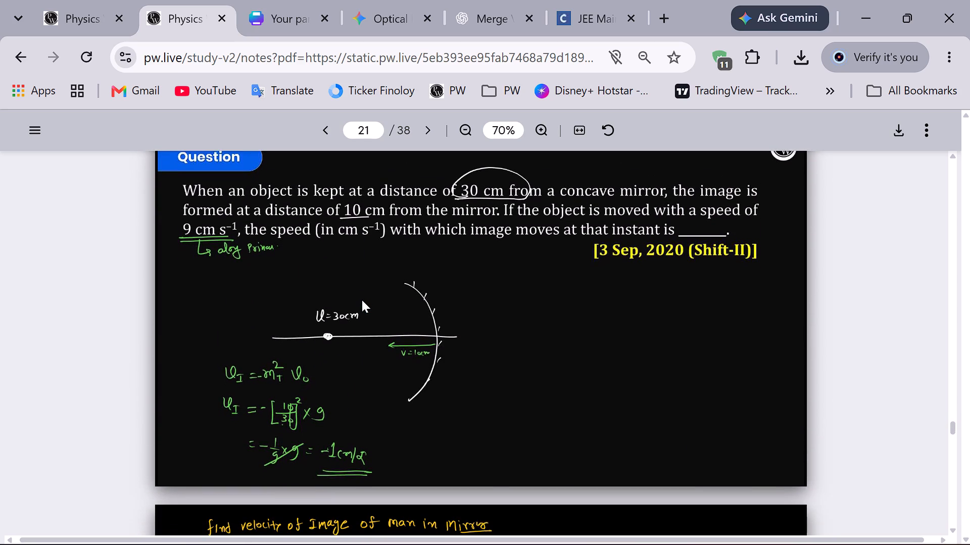
# Read the solved image-velocity problems on pages 22 and 23: the man approaching a mirror and the image speed w.r.t. ground.
pyautogui.scroll(-5, 362, 300)
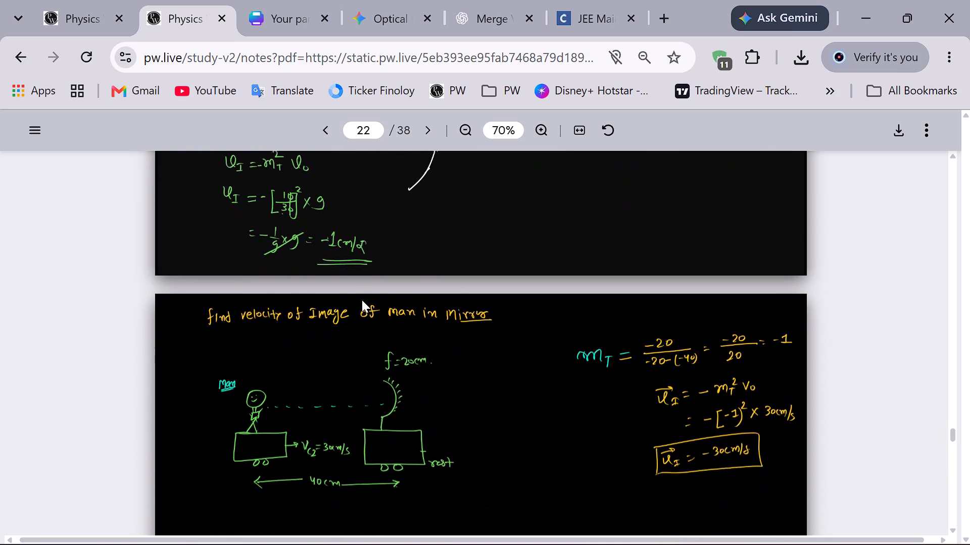
pyautogui.scroll(-3, 362, 300)
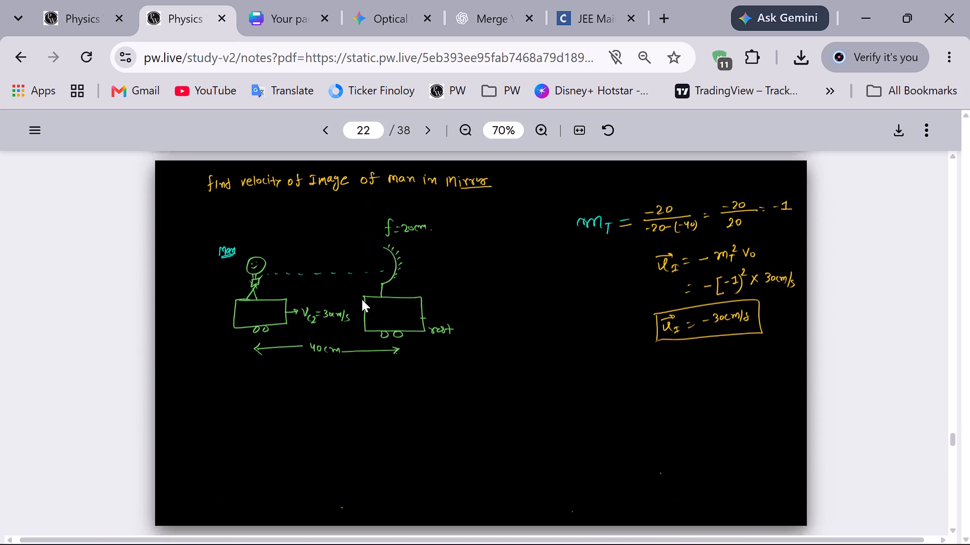
pyautogui.scroll(-6, 362, 299)
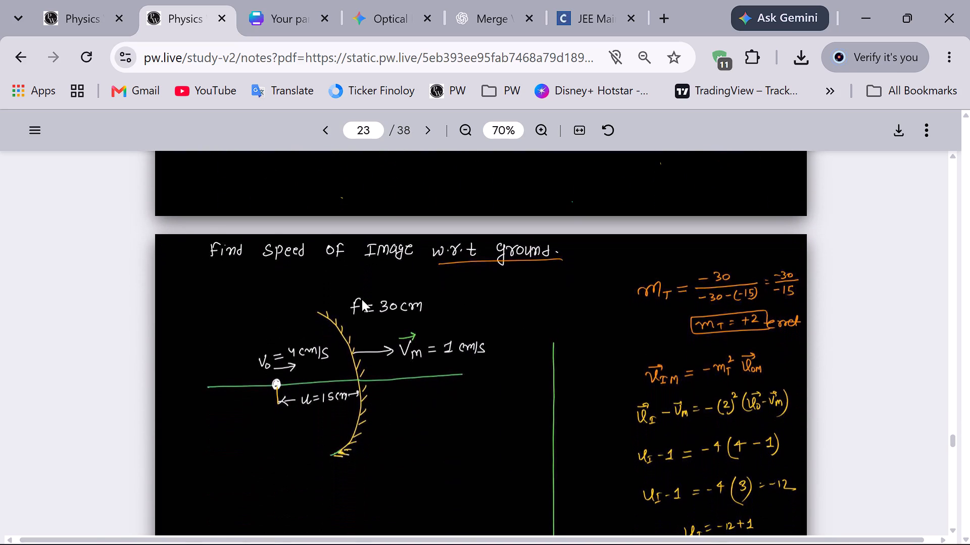
pyautogui.scroll(-1, 362, 299)
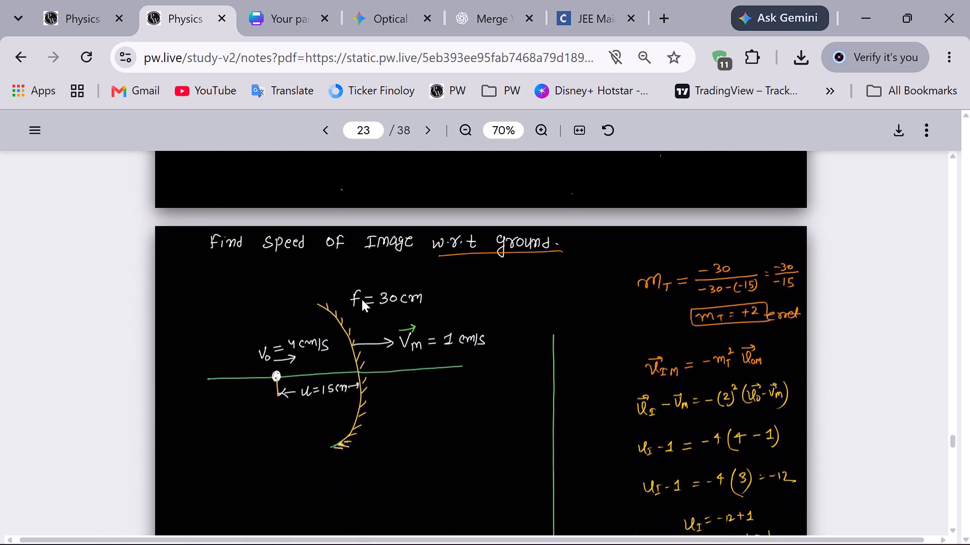
pyautogui.scroll(-2, 362, 299)
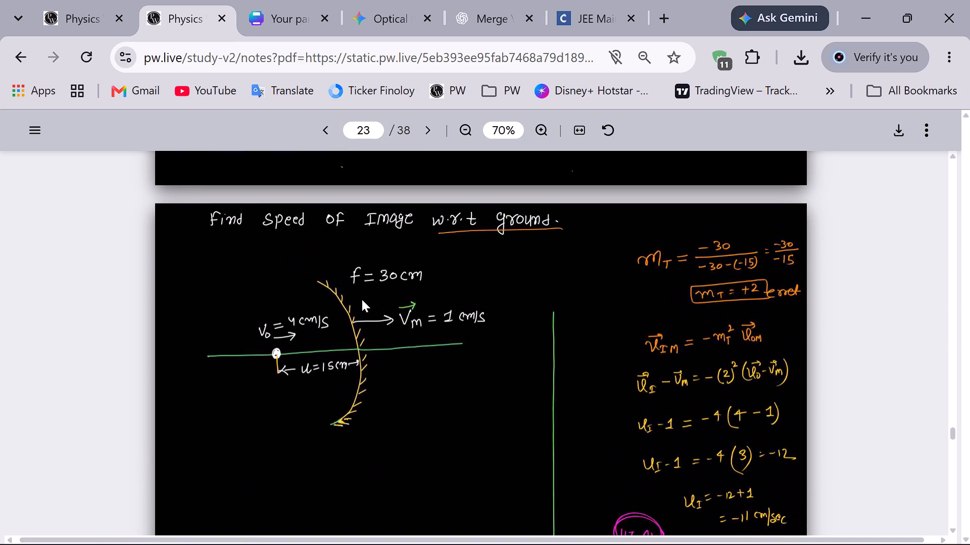
# Review the car-overtaking question dated 26 Aug 2021 and the JEE Adv. 2022 moving concave mirror question on pages 24 and 25.
pyautogui.scroll(-3, 362, 299)
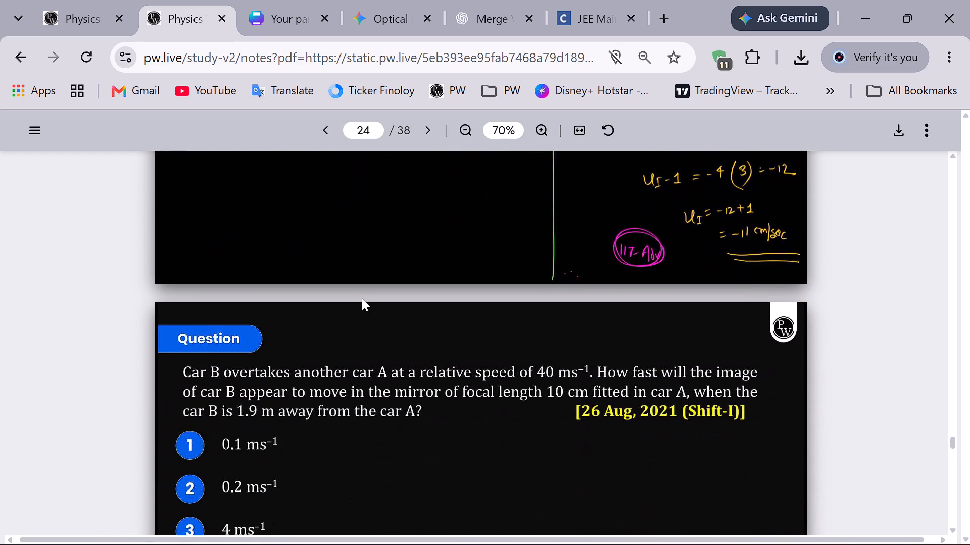
pyautogui.scroll(-4, 362, 298)
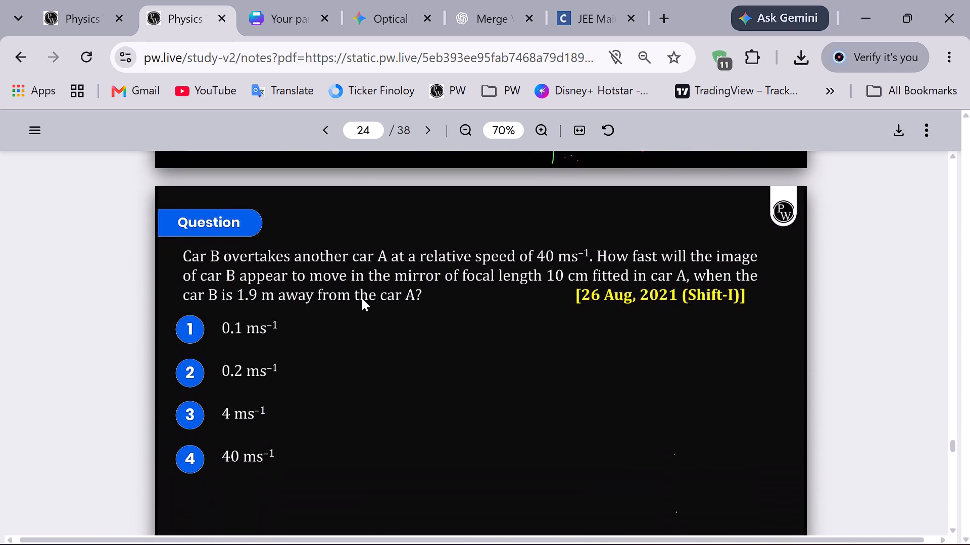
pyautogui.scroll(-5, 362, 298)
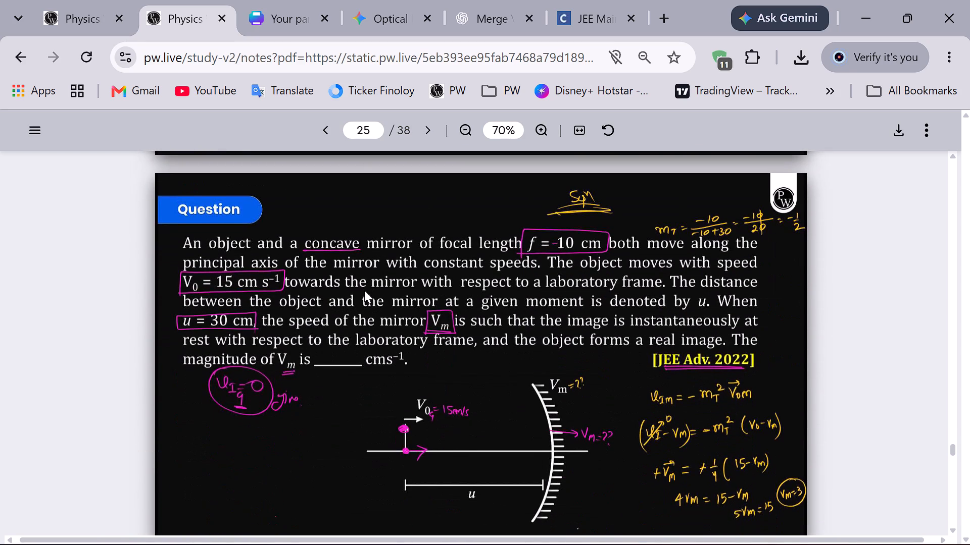
pyautogui.scroll(-3, 364, 290)
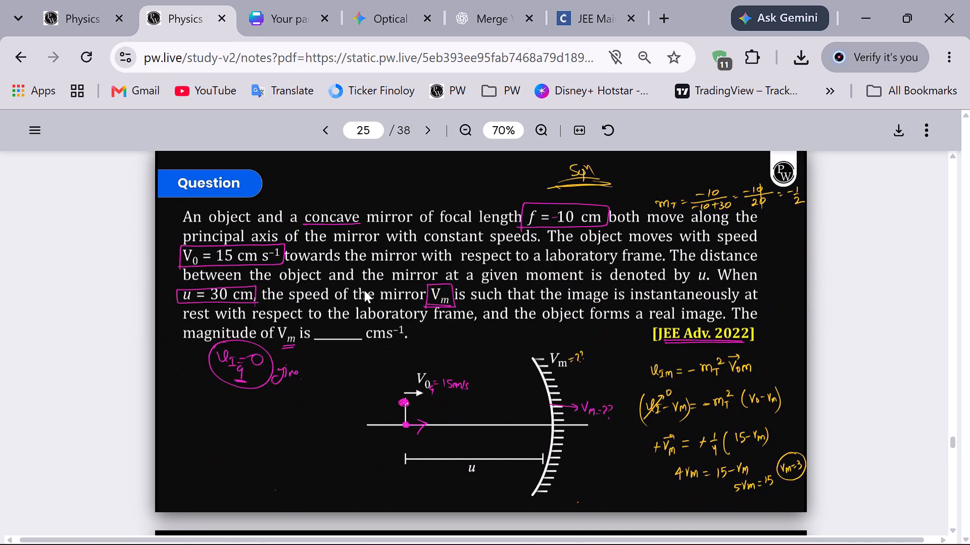
pyautogui.scroll(-5, 364, 290)
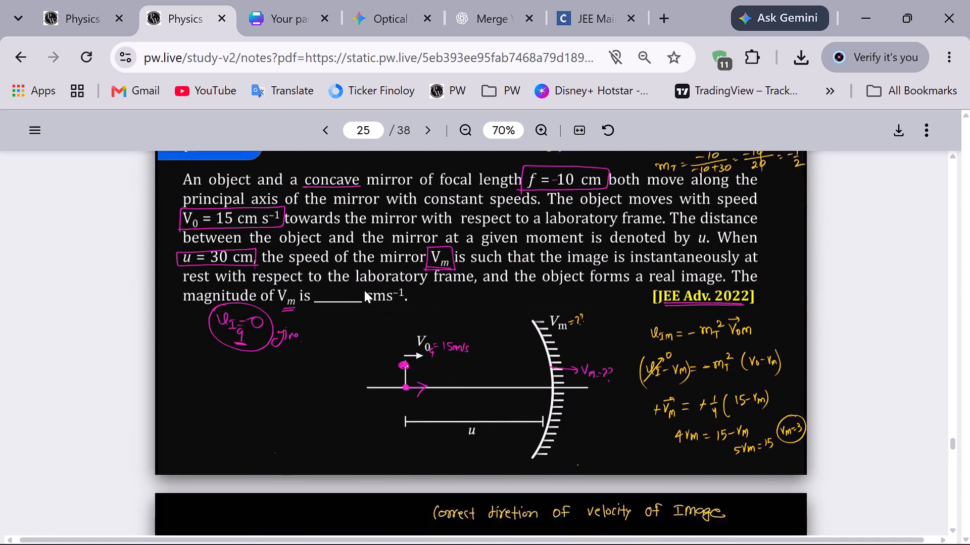
# Compare the JEE Adv. 2022 question on page 25, the image-velocity direction problem on page 26 and the start of Refraction on page 27.
pyautogui.scroll(-9, 364, 290)
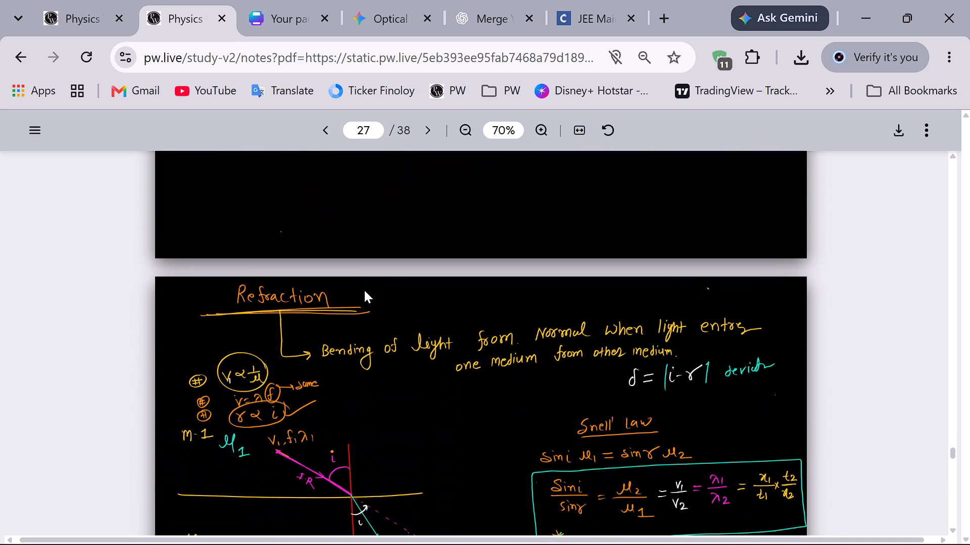
pyautogui.scroll(-2, 364, 290)
pyautogui.scroll(2, 364, 290)
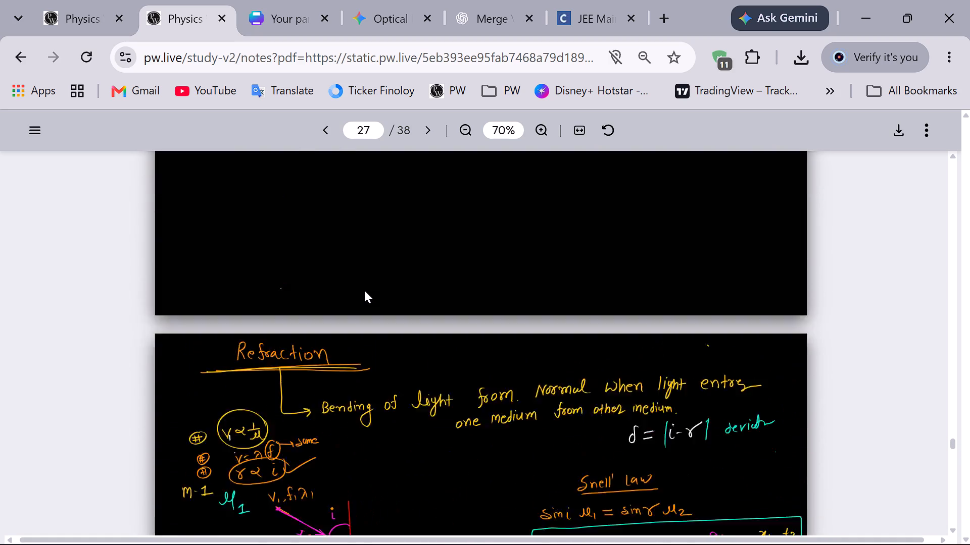
pyautogui.scroll(6, 364, 290)
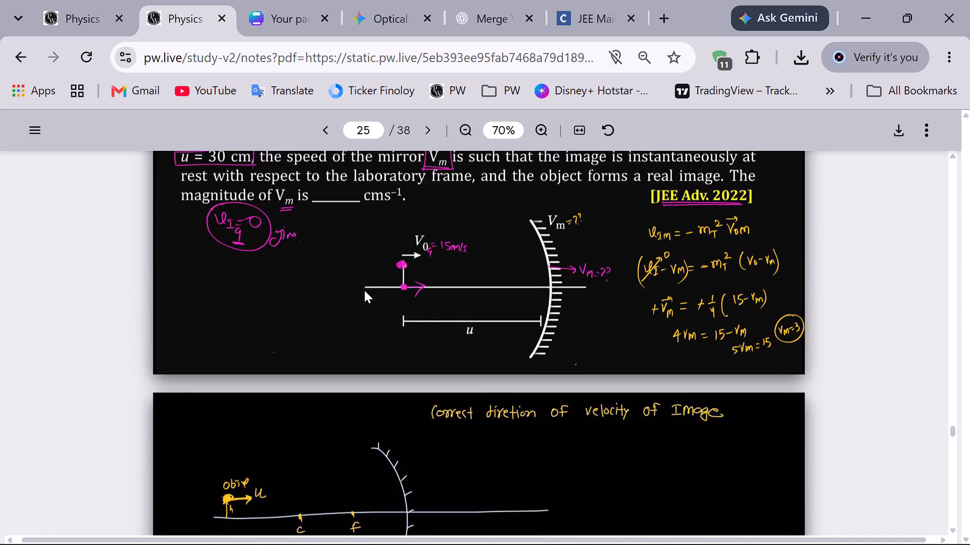
pyautogui.scroll(1, 364, 290)
pyautogui.scroll(-7, 364, 290)
pyautogui.scroll(1, 364, 290)
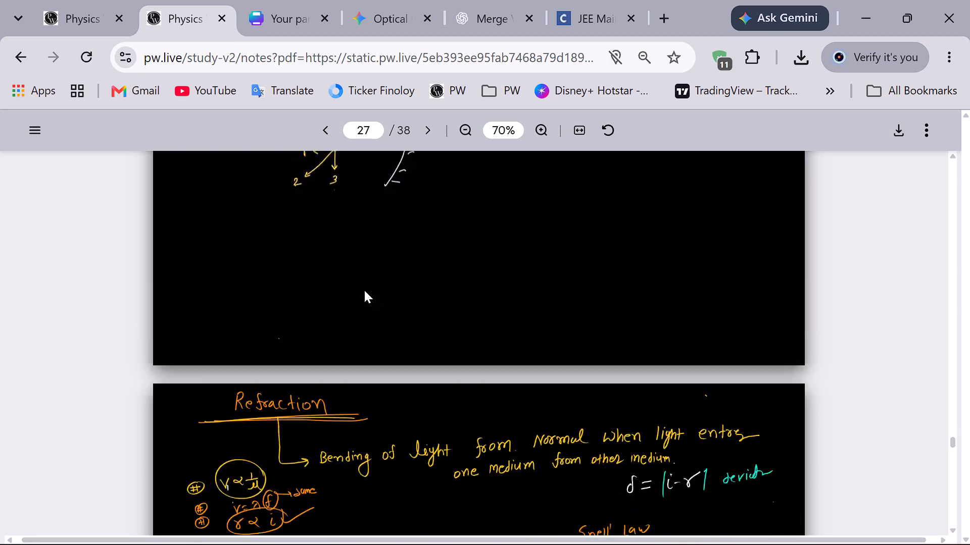
pyautogui.scroll(1, 364, 290)
pyautogui.scroll(-3, 364, 290)
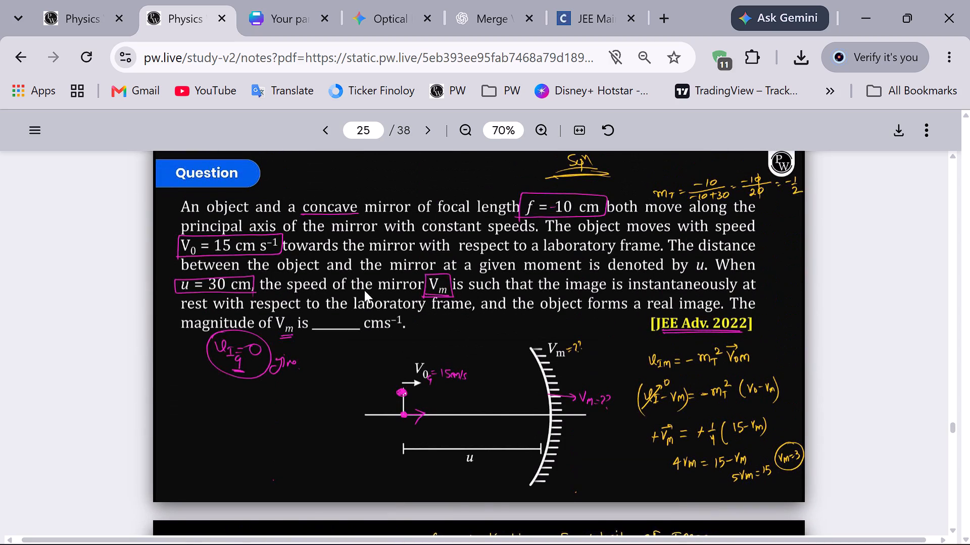
pyautogui.scroll(-3, 364, 290)
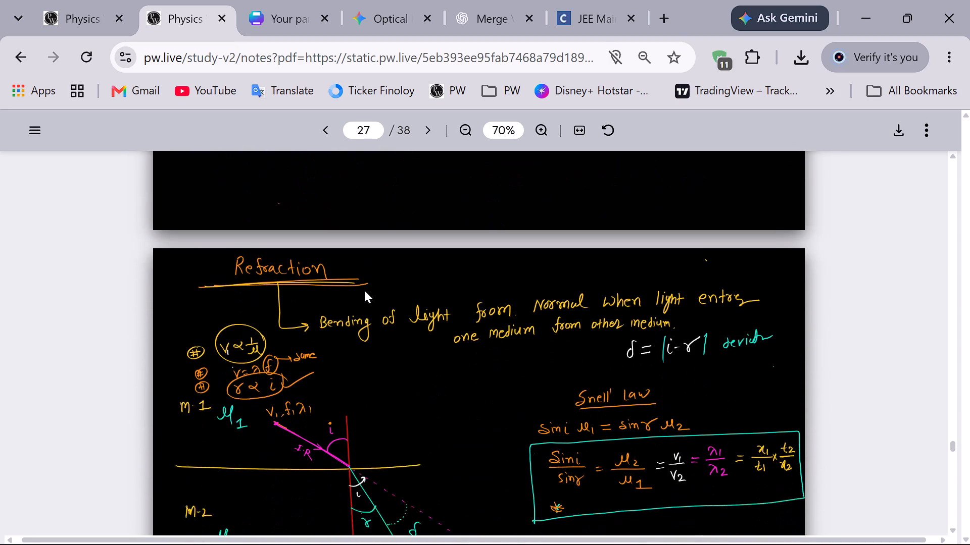
# Study the Refraction notes on page 27, including the ray diagram, deviation and Snell's law formulas.
pyautogui.scroll(-2, 364, 290)
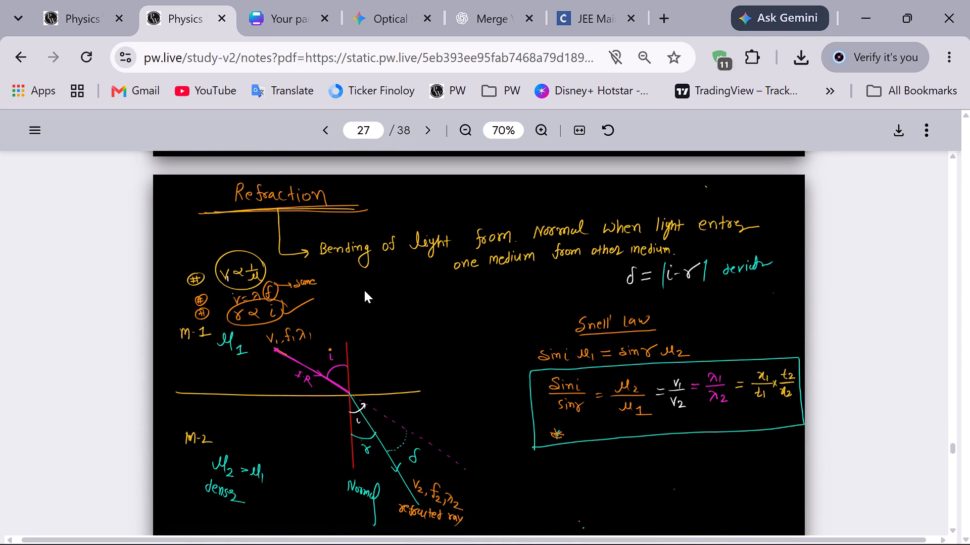
pyautogui.scroll(-2, 364, 290)
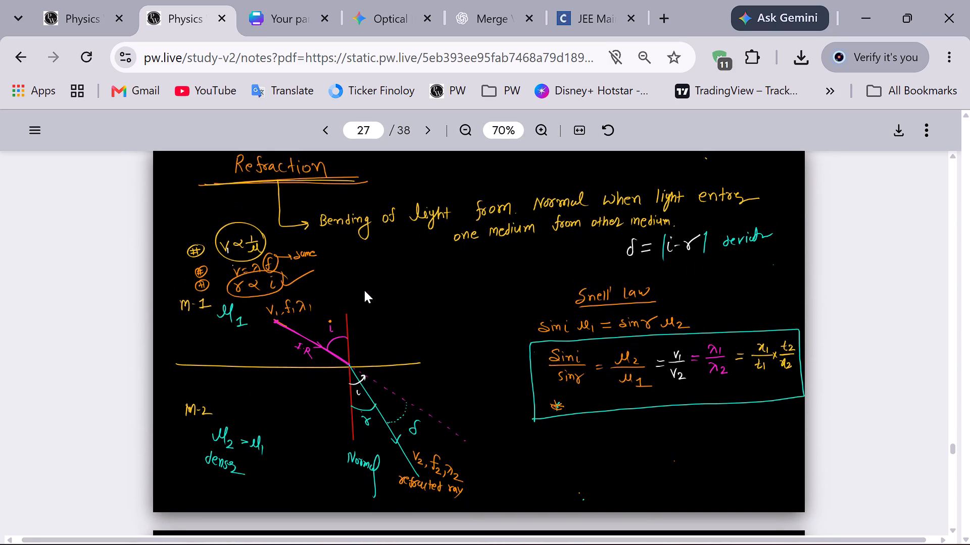
pyautogui.scroll(-2, 364, 290)
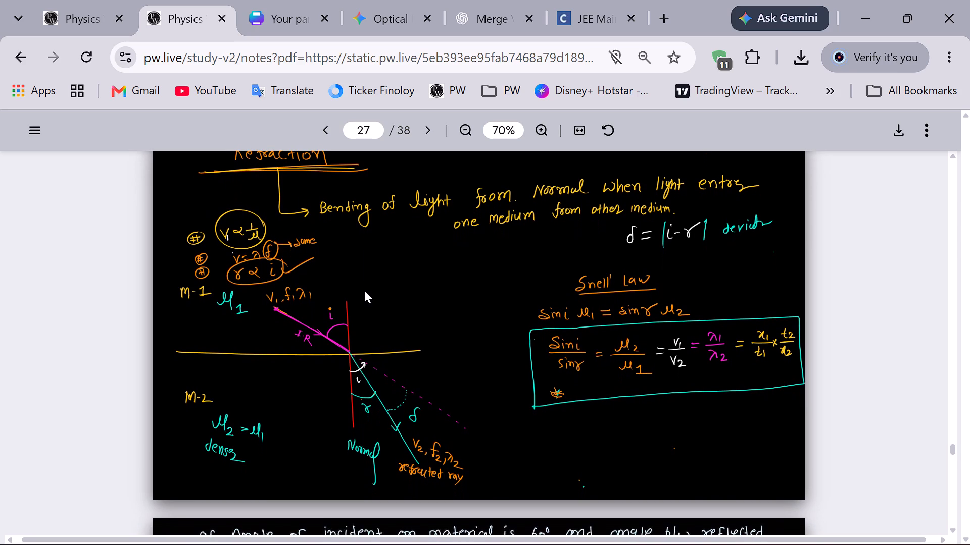
pyautogui.scroll(-3, 364, 290)
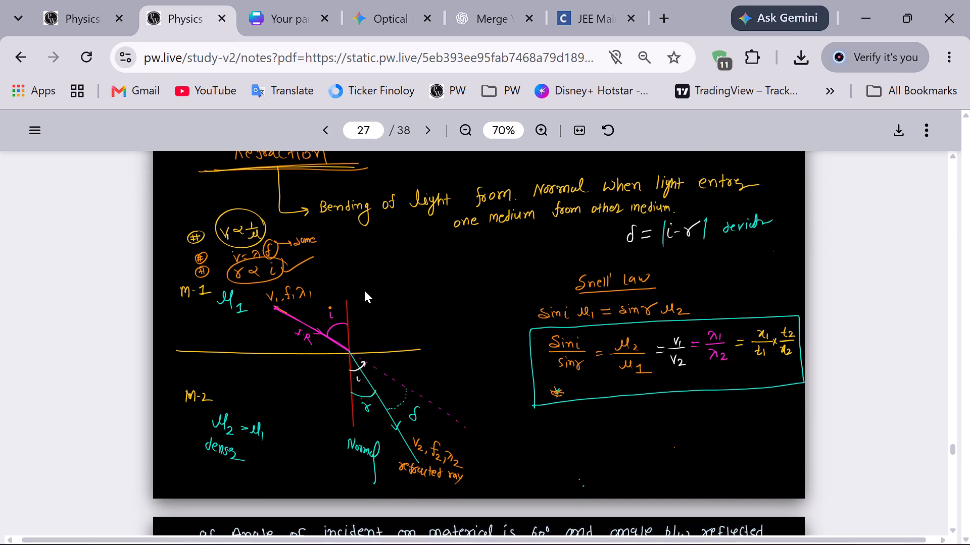
pyautogui.scroll(-1, 364, 290)
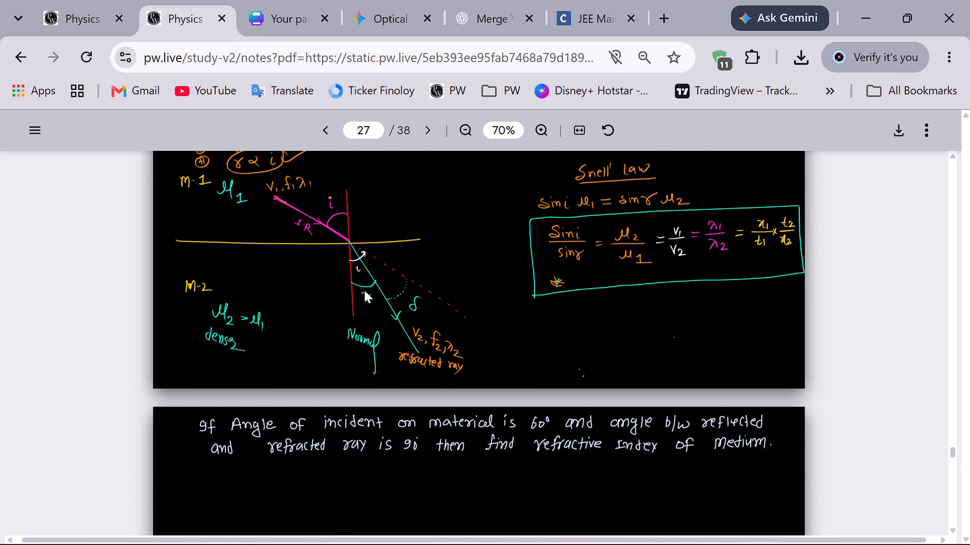
pyautogui.scroll(-1, 364, 290)
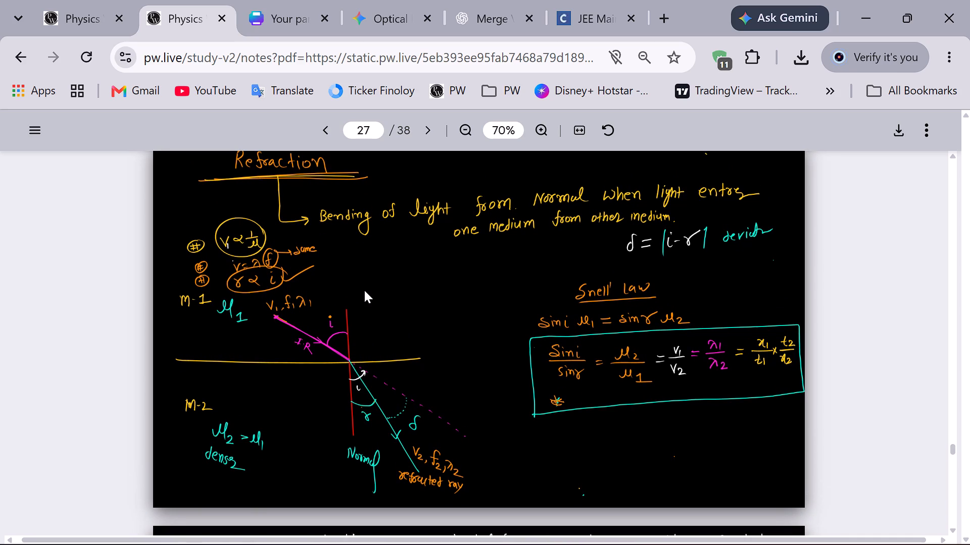
# Skim the refraction problems from page 28 to the layered-media refractive index question on page 36.
pyautogui.scroll(-11, 364, 290)
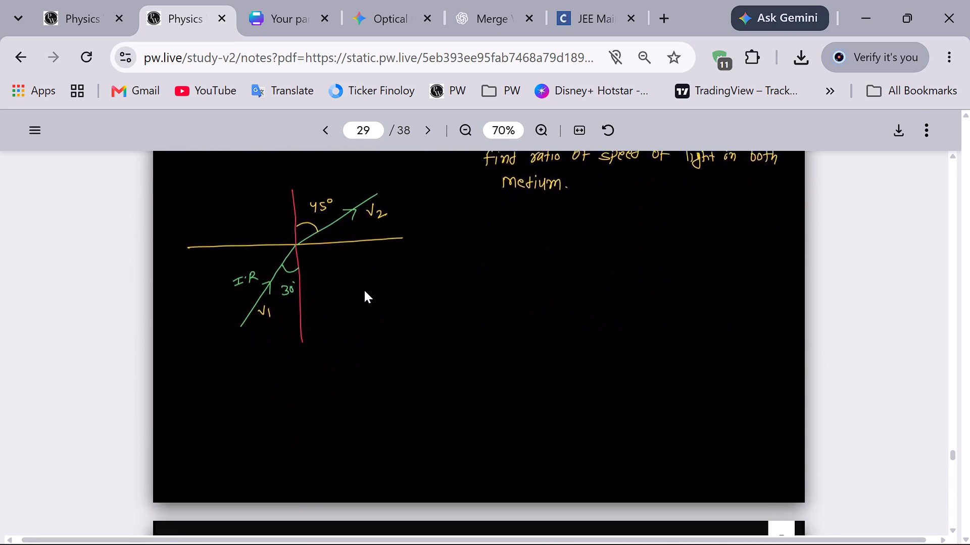
pyautogui.scroll(-19, 364, 290)
pyautogui.scroll(-9, 364, 290)
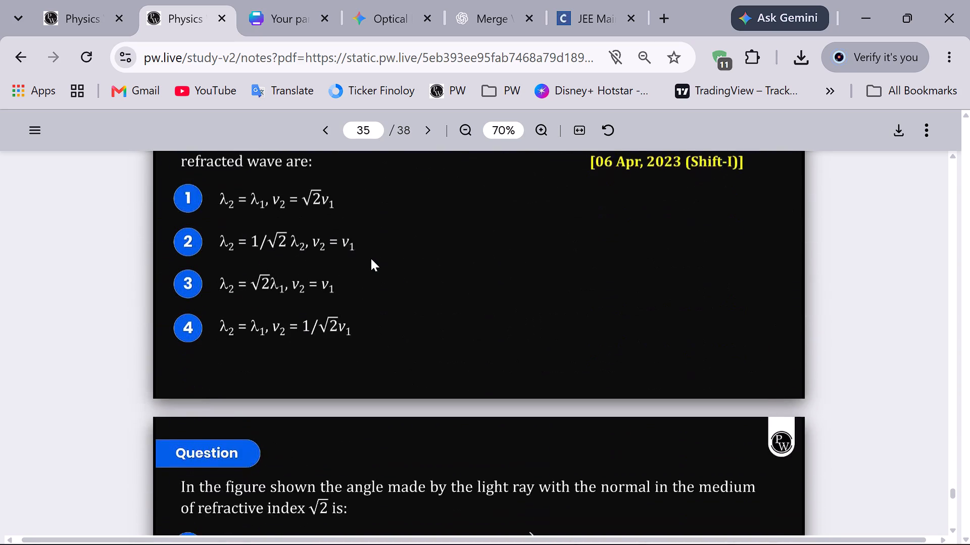
pyautogui.scroll(-3, 371, 258)
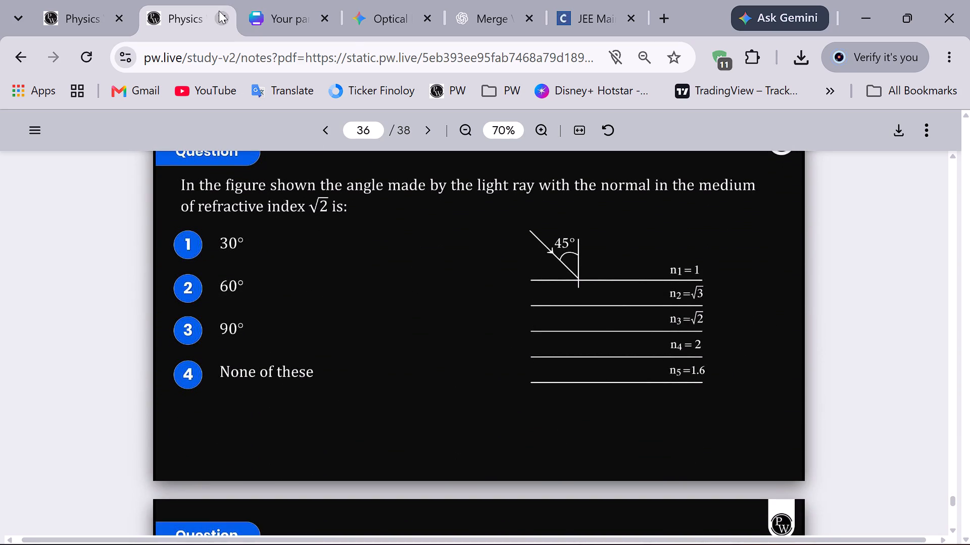
pyautogui.click(219, 12)
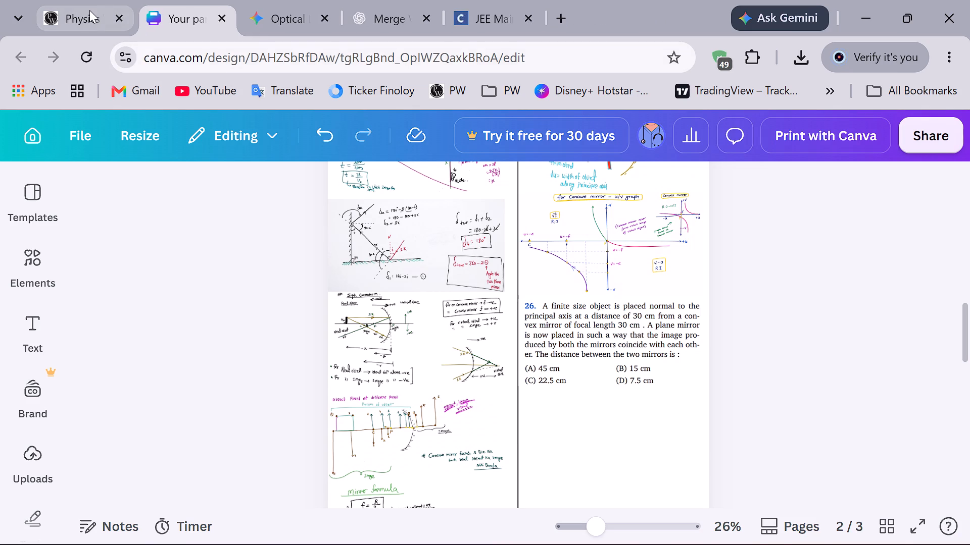
pyautogui.click(89, 10)
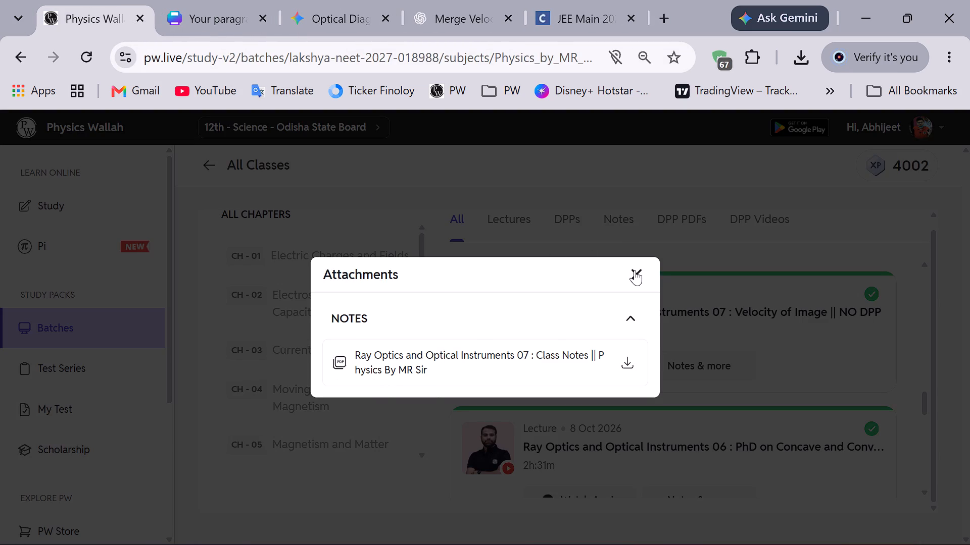
pyautogui.click(635, 270)
pyautogui.scroll(2, 699, 377)
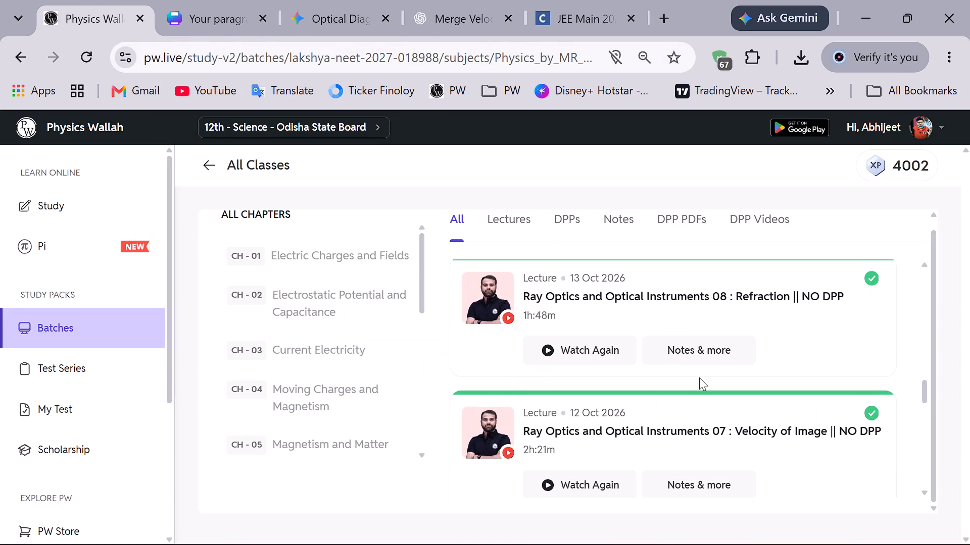
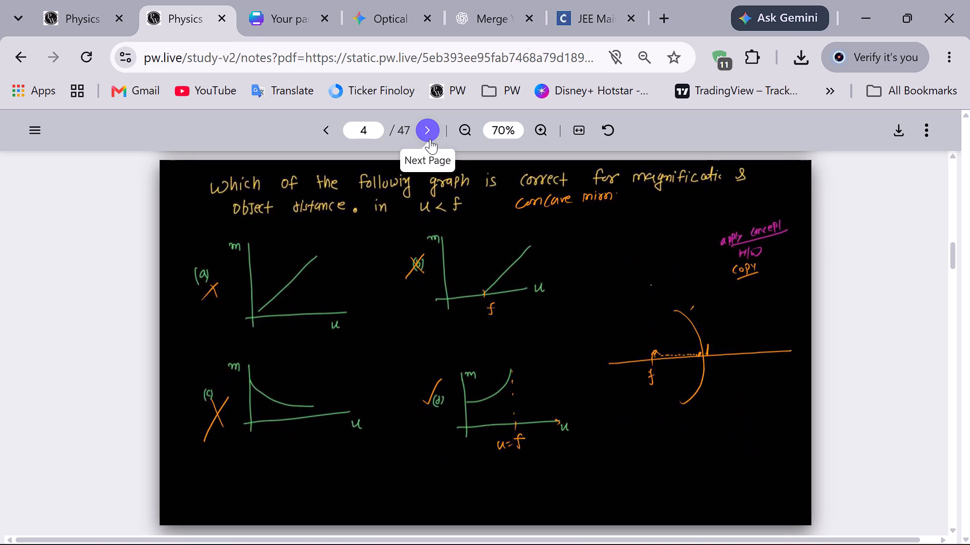
pyautogui.click(315, 129)
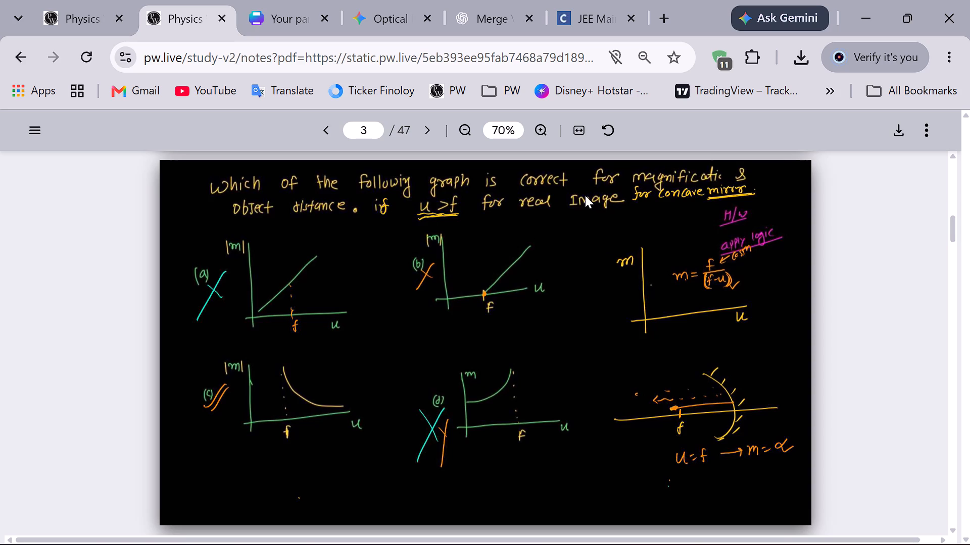
pyautogui.click(326, 129)
pyautogui.click(422, 129)
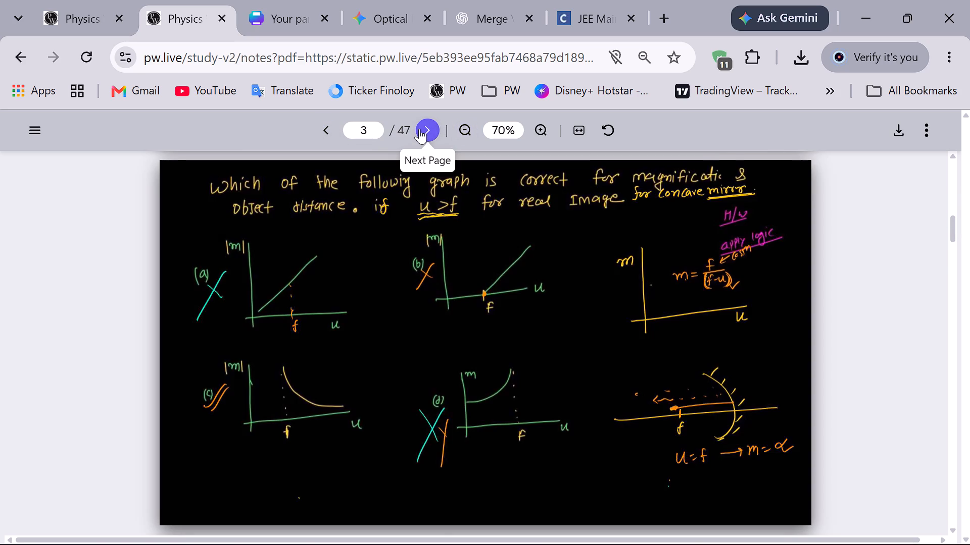
pyautogui.click(419, 129)
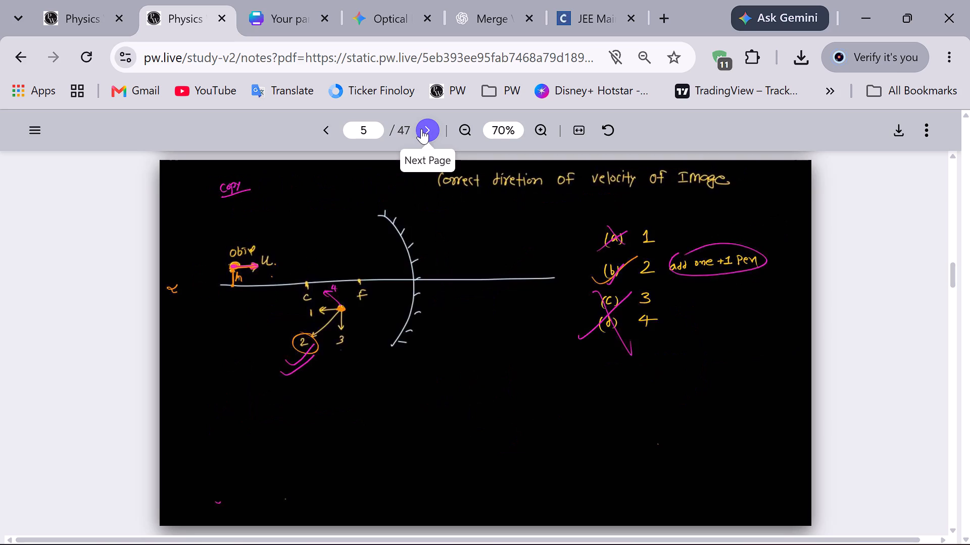
pyautogui.click(421, 129)
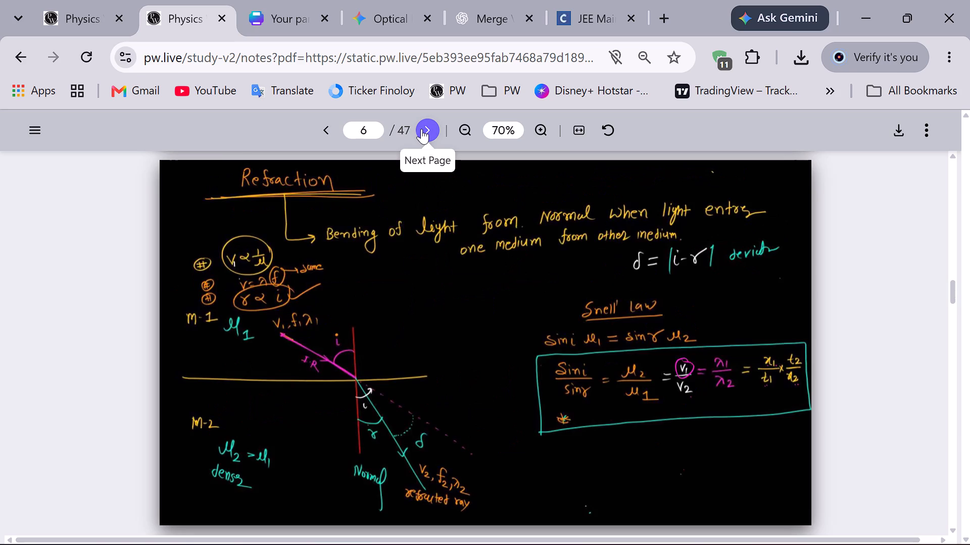
pyautogui.click(327, 130)
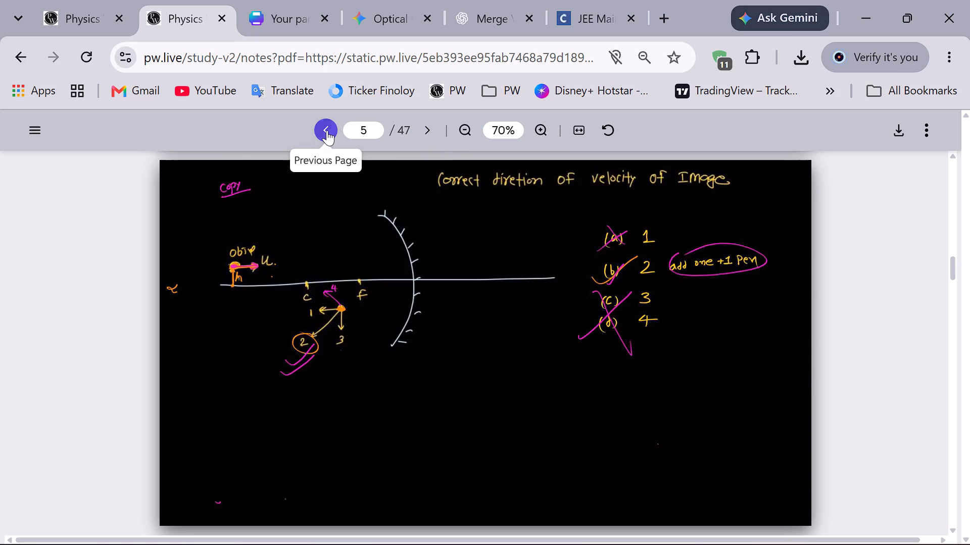
pyautogui.click(328, 130)
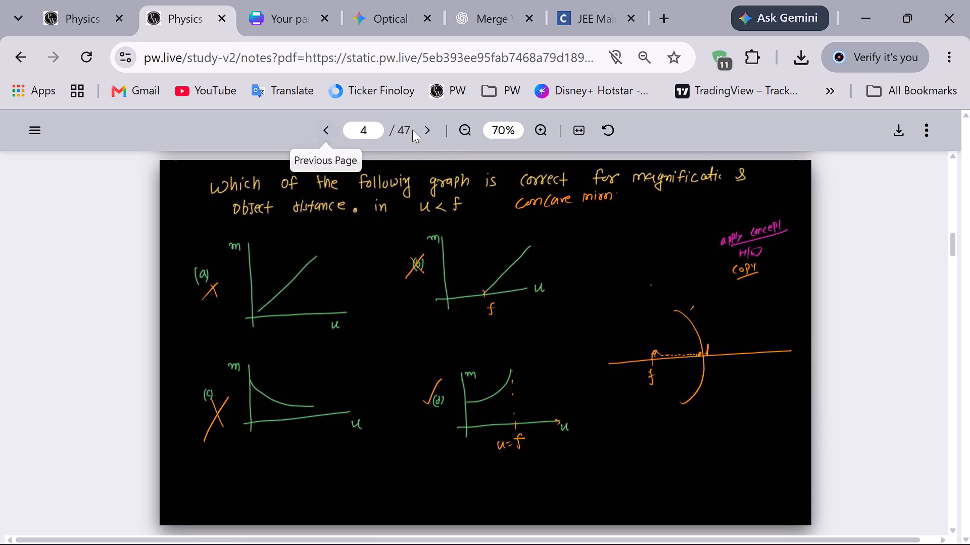
pyautogui.click(426, 129)
pyautogui.click(426, 129)
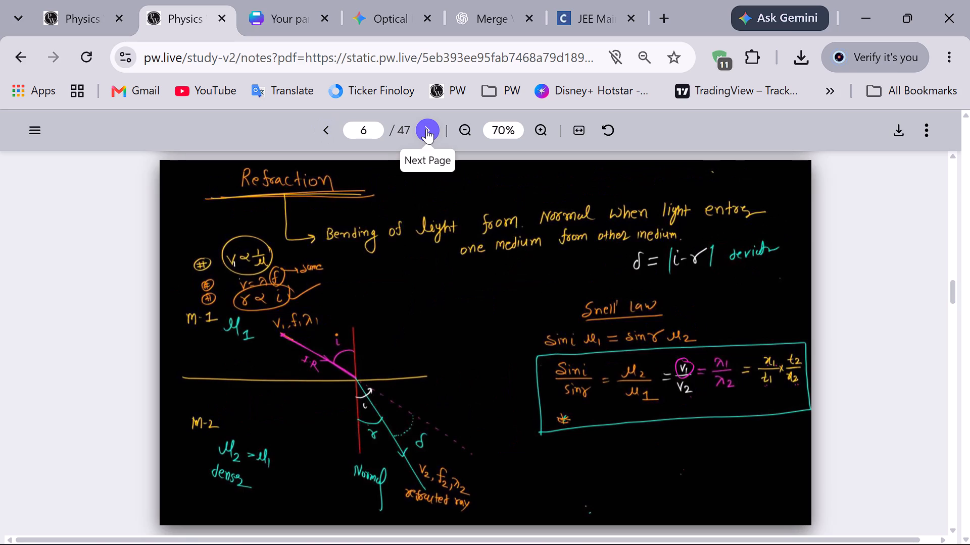
# Look through the solved refractive index, light speed and wavelength questions from page 7 up to page 13.
pyautogui.click(431, 130)
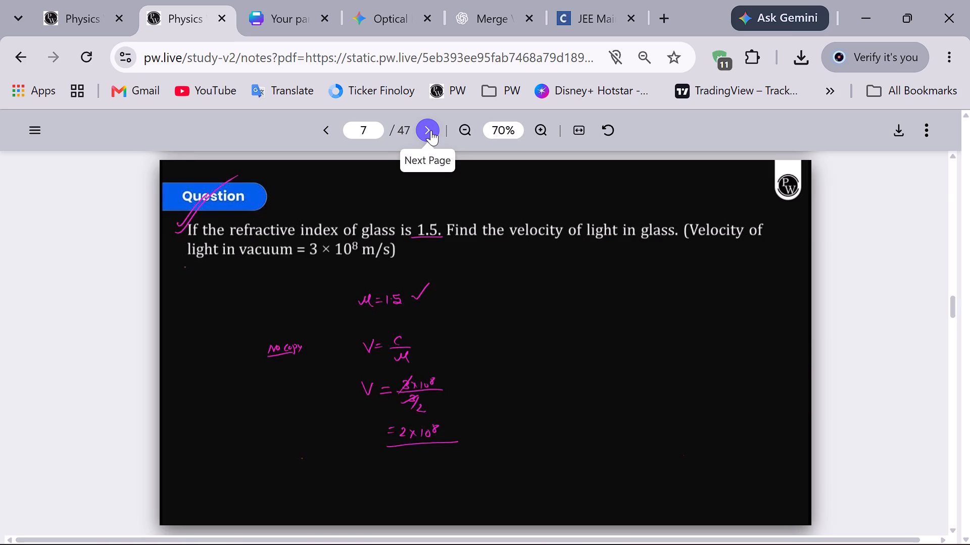
pyautogui.click(431, 130)
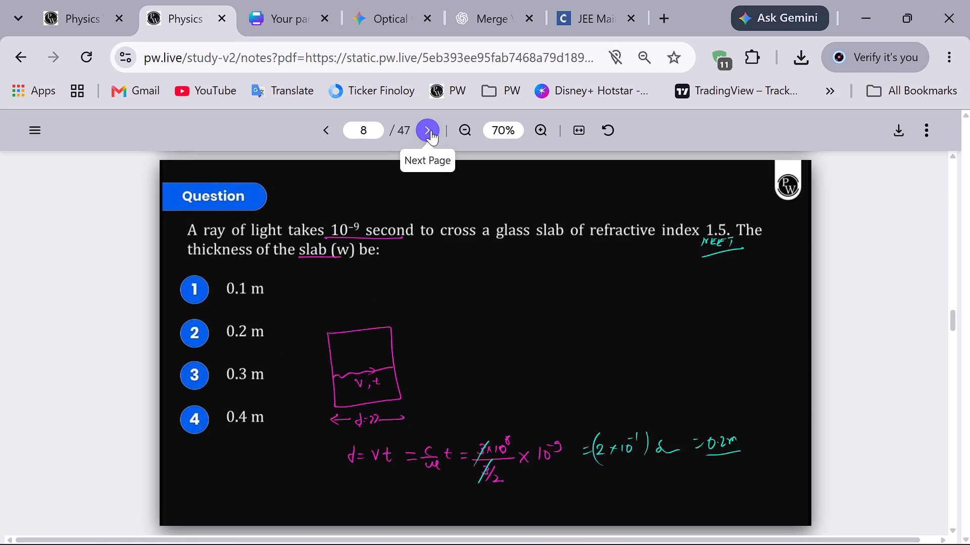
pyautogui.click(431, 130)
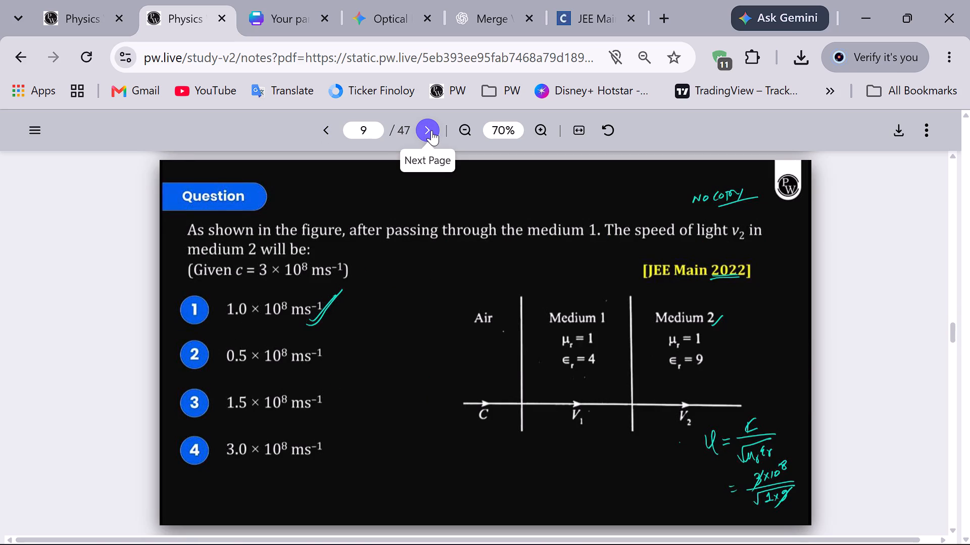
pyautogui.click(431, 130)
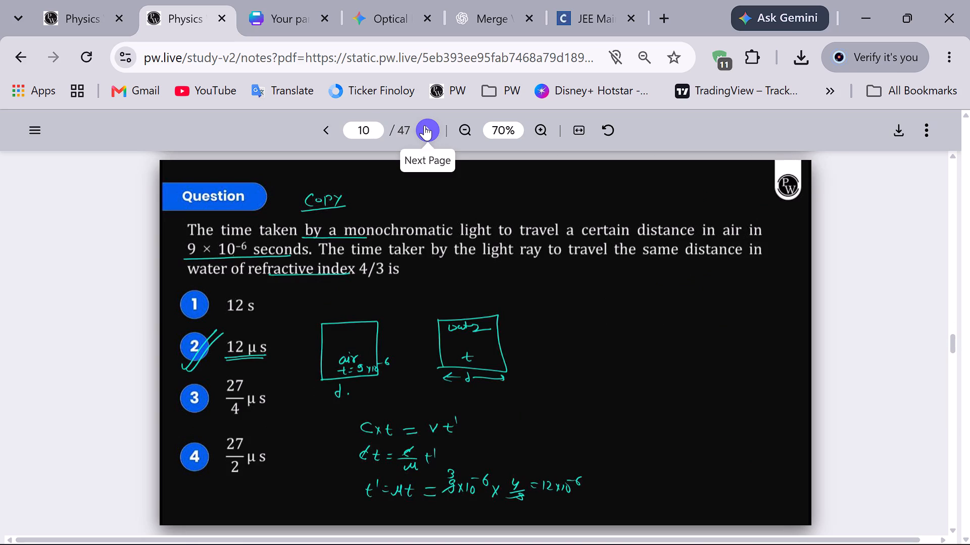
pyautogui.click(424, 125)
pyautogui.scroll(-1, 424, 125)
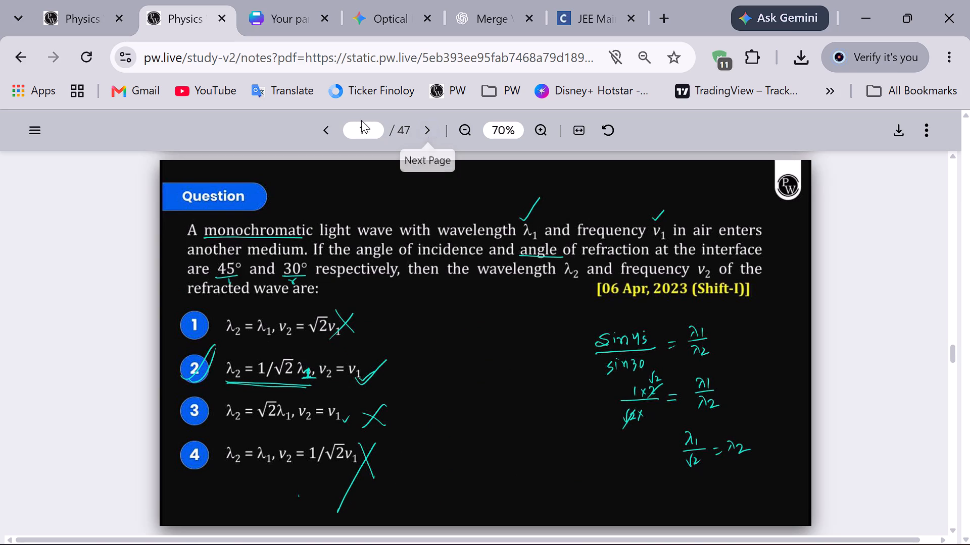
pyautogui.click(322, 123)
pyautogui.click(322, 123)
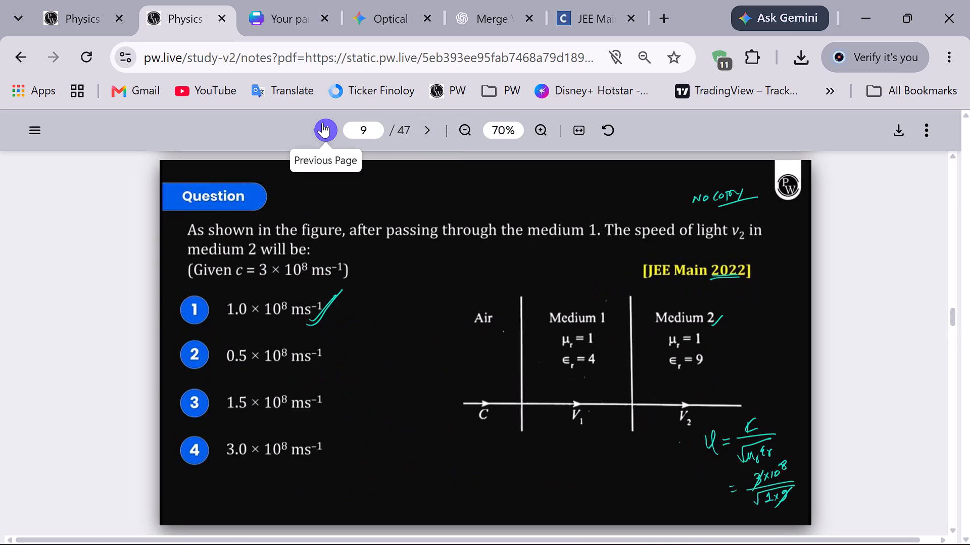
pyautogui.doubleClick(425, 120)
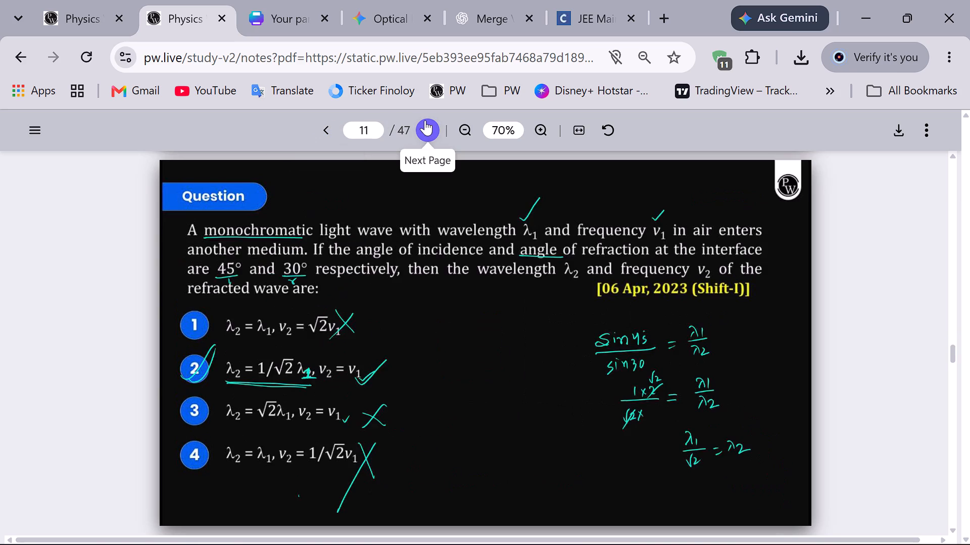
pyautogui.click(425, 120)
pyautogui.click(425, 120)
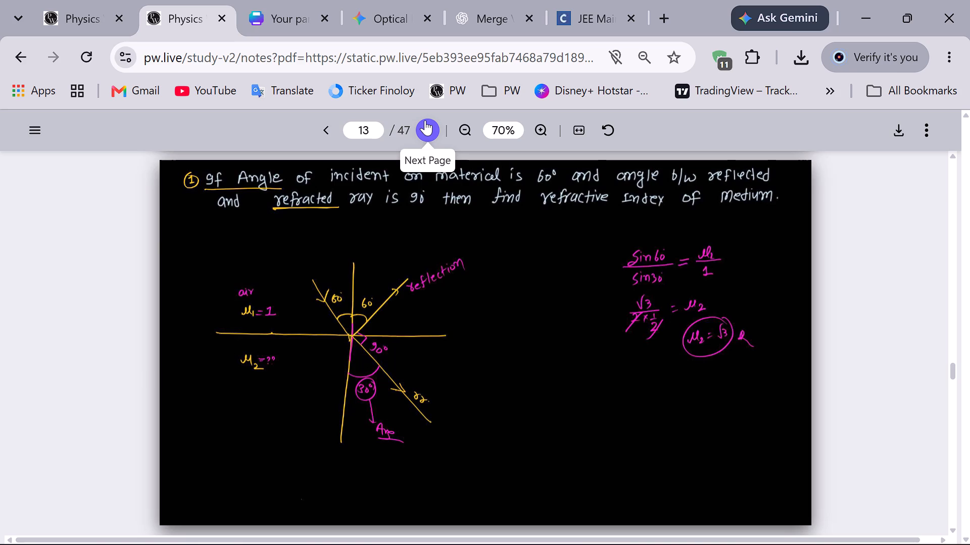
# Look through the refraction angle questions and the layered-media Snell's law notes, up to page 20 on image formation in refraction.
pyautogui.doubleClick(425, 120)
pyautogui.click(425, 120)
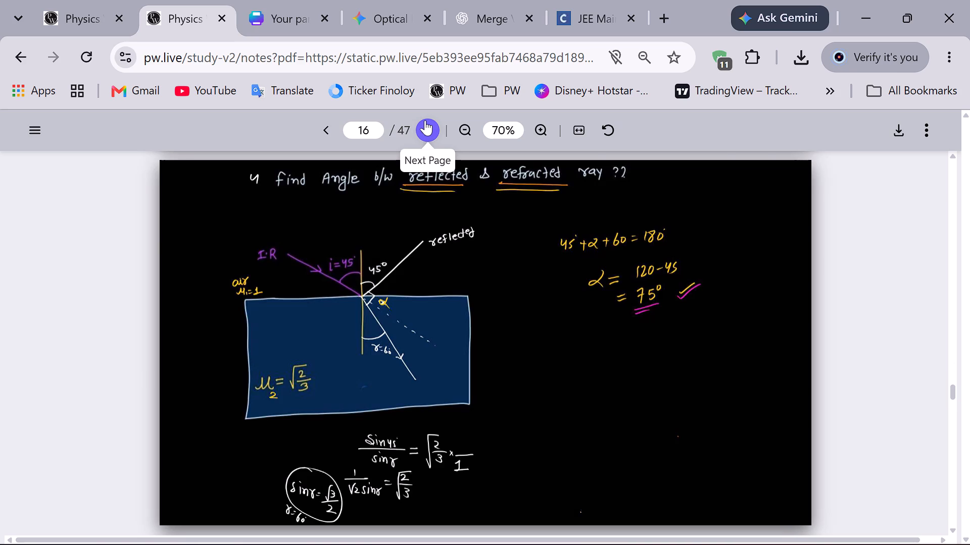
pyautogui.click(425, 120)
pyautogui.click(425, 120)
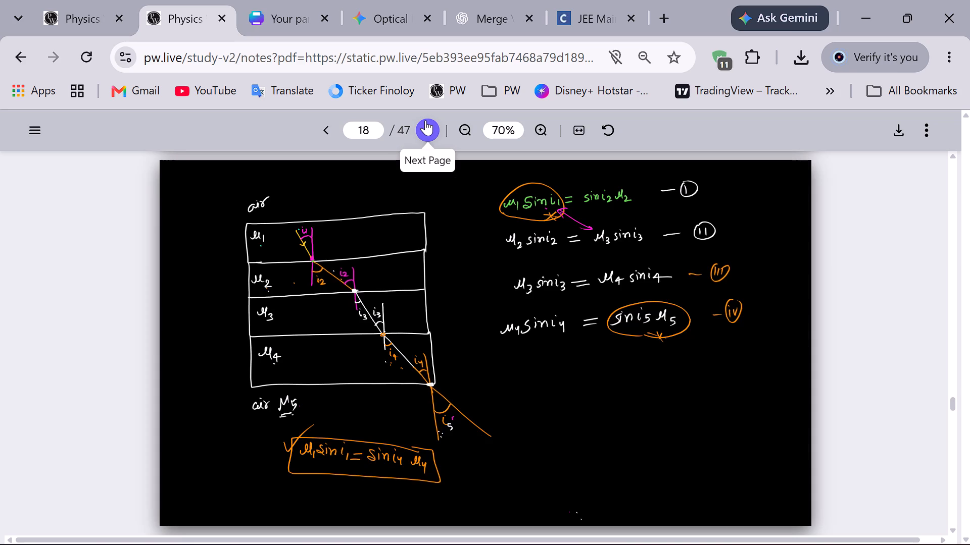
pyautogui.click(324, 124)
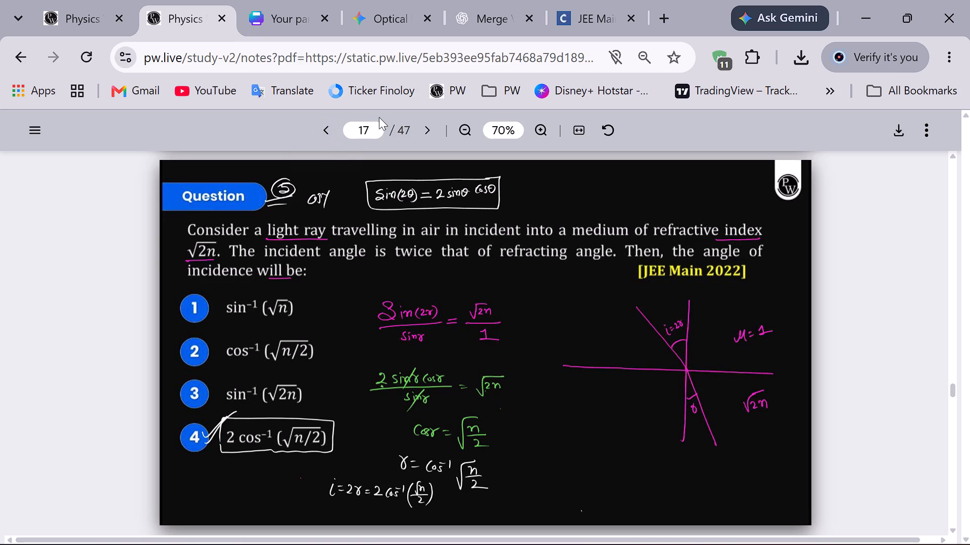
pyautogui.click(429, 126)
pyautogui.click(429, 126)
pyautogui.click(429, 126)
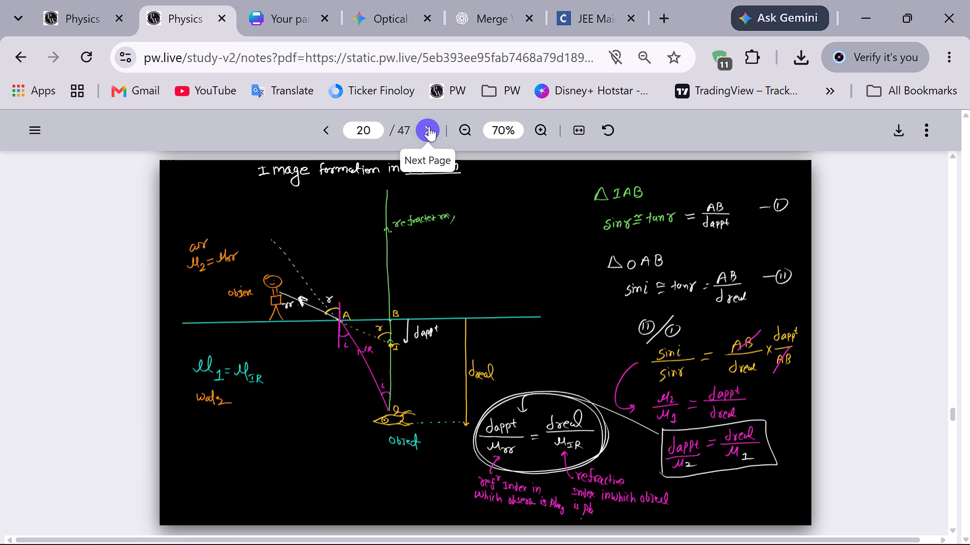
# Browse the apparent depth notes and questions up to page 27, and return to the page 20 image formation in refraction derivation.
pyautogui.click(429, 126)
pyautogui.click(429, 126)
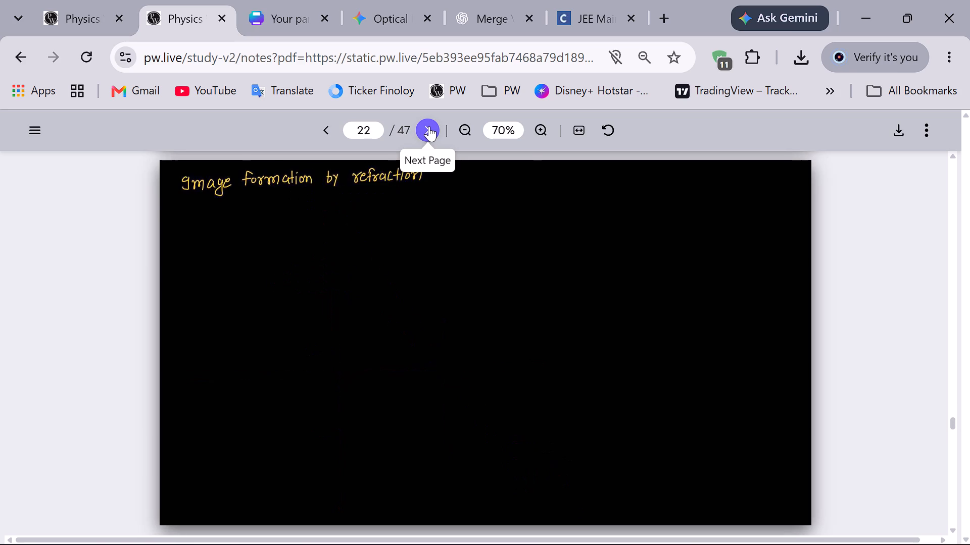
pyautogui.click(429, 126)
pyautogui.tripleClick(429, 126)
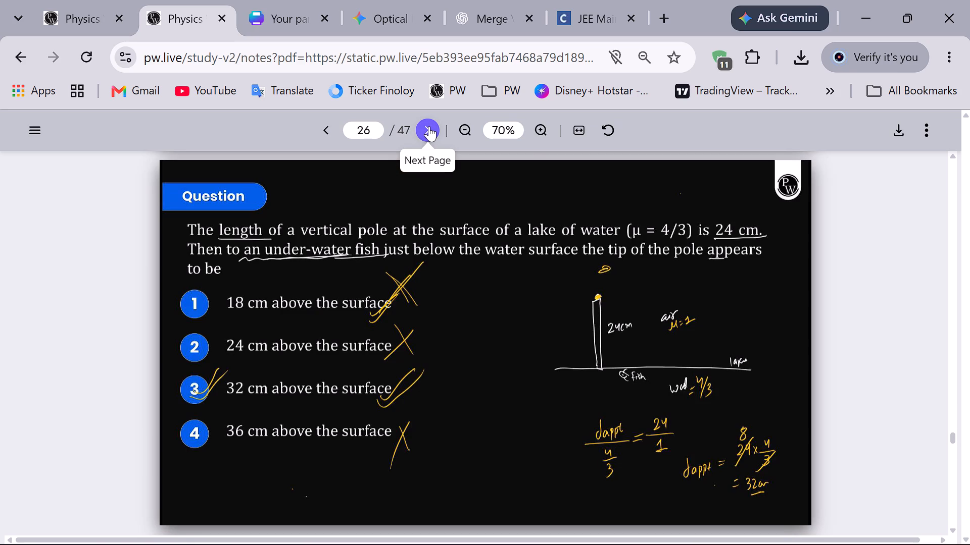
pyautogui.click(323, 128)
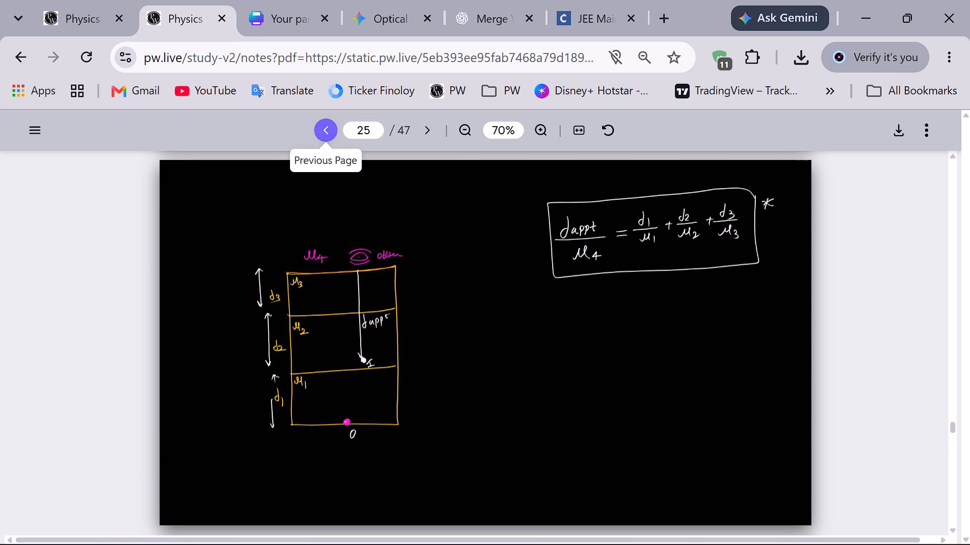
pyautogui.doubleClick(426, 132)
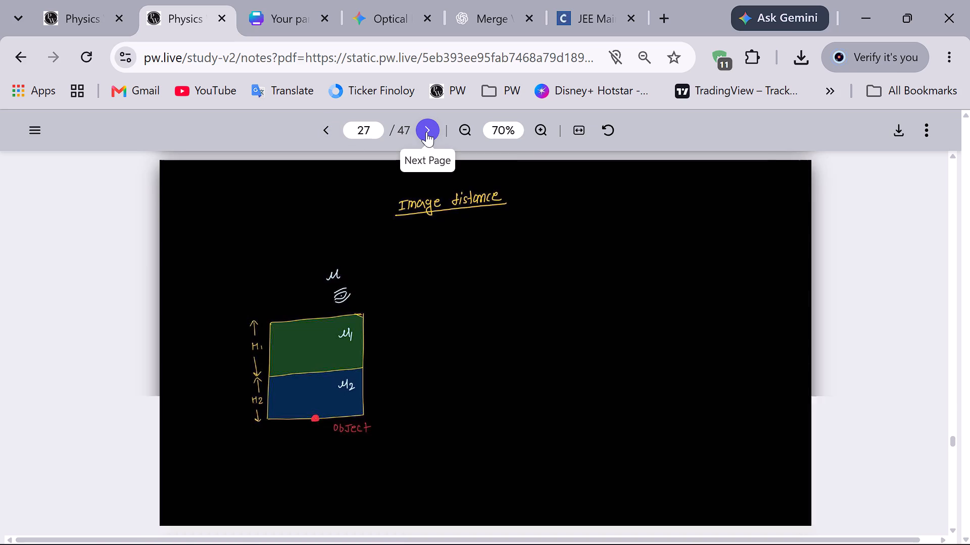
pyautogui.click(330, 124)
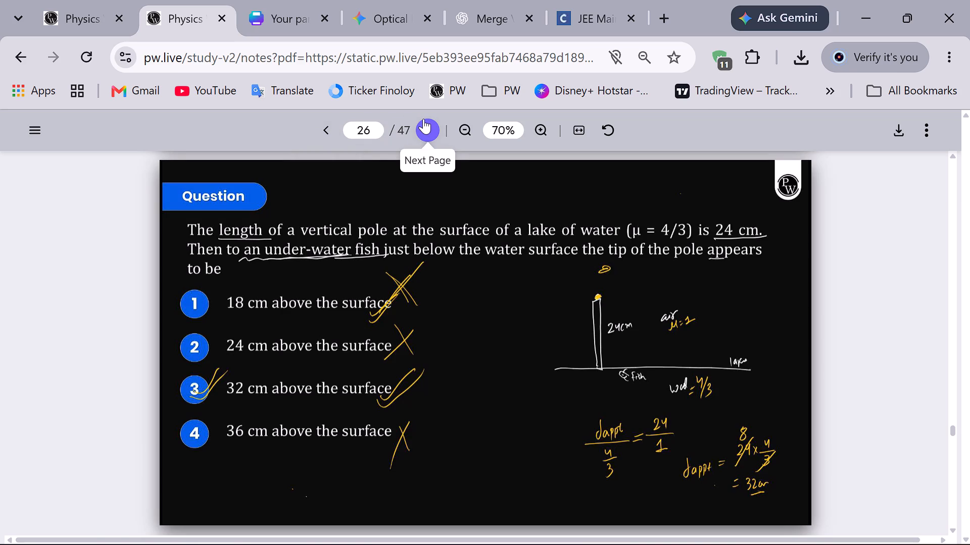
pyautogui.click(329, 119)
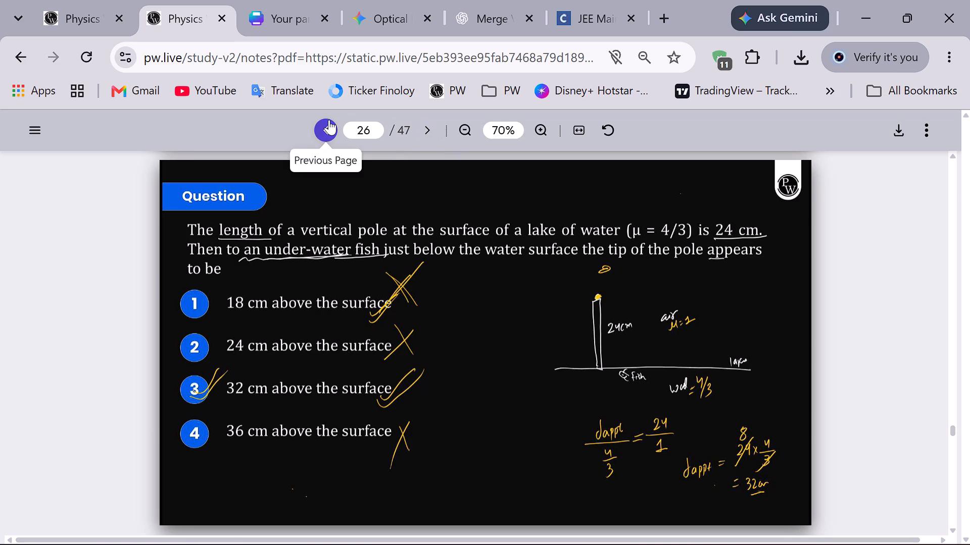
pyautogui.click(329, 120)
pyautogui.click(331, 120)
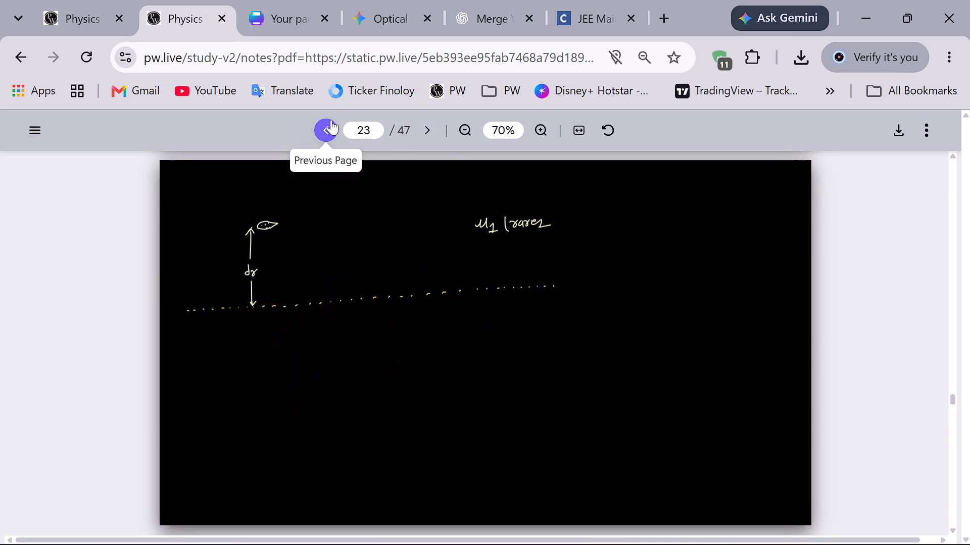
pyautogui.click(331, 120)
pyautogui.click(331, 120)
pyautogui.click(331, 120)
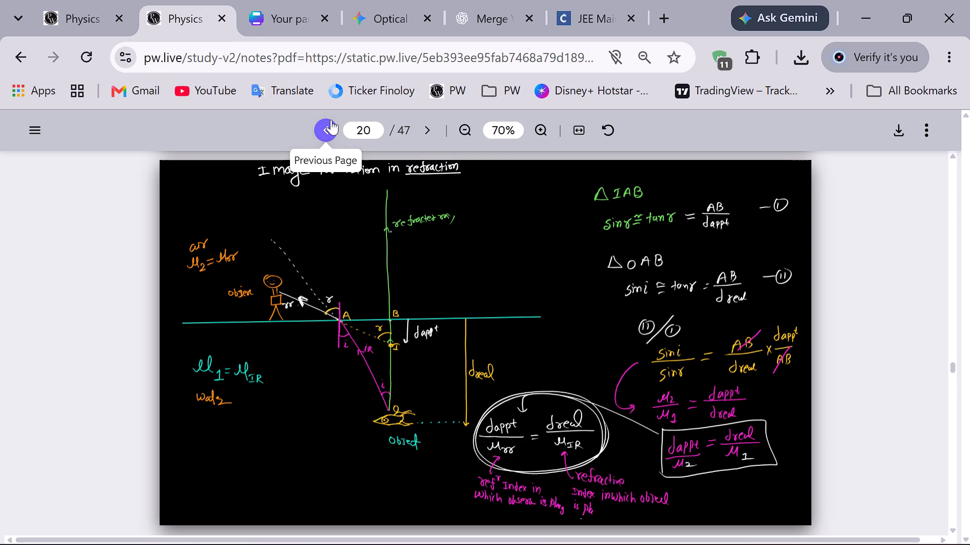
pyautogui.scroll(2, 331, 120)
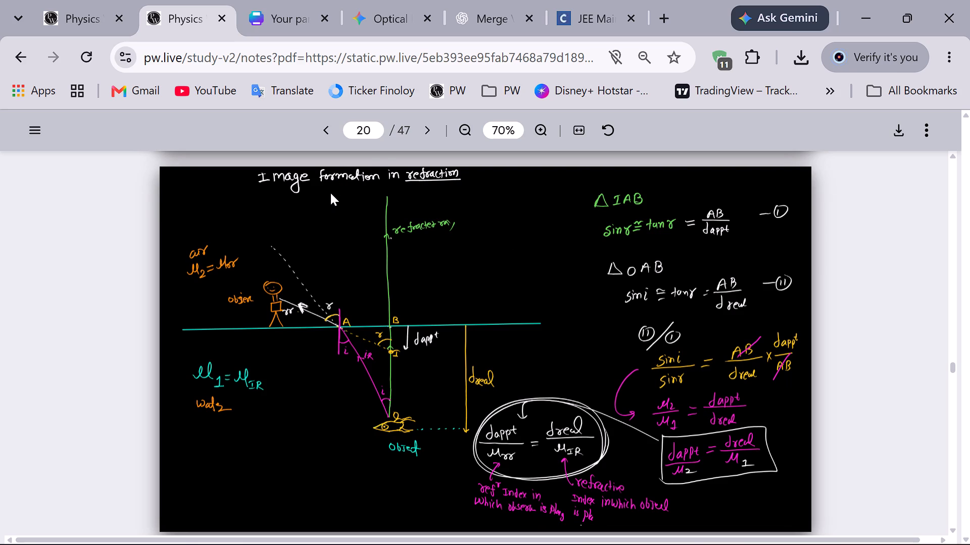
# Sample a colour beside the page 20 heading "Image formation in refraction" using the Snipping Tool colour picker in HEX format.
pyautogui.press('shift+super+s')
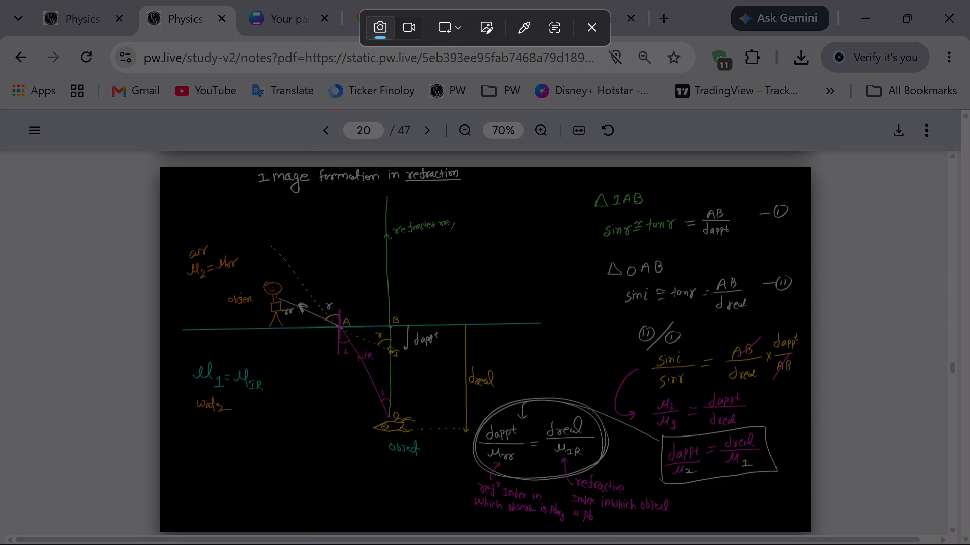
pyautogui.click(492, 29)
pyautogui.click(481, 30)
pyautogui.click(524, 28)
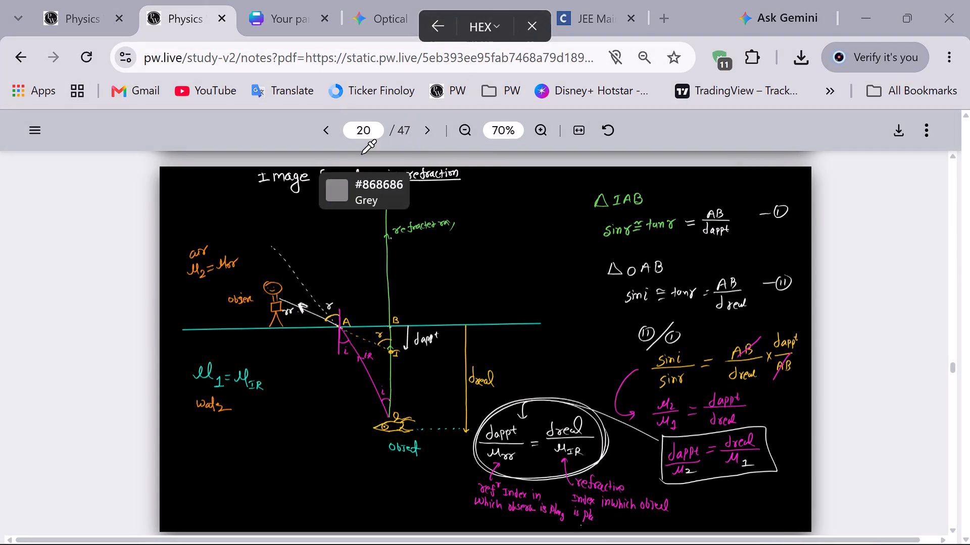
pyautogui.moveTo(311, 172); pyautogui.dragTo(317, 177)
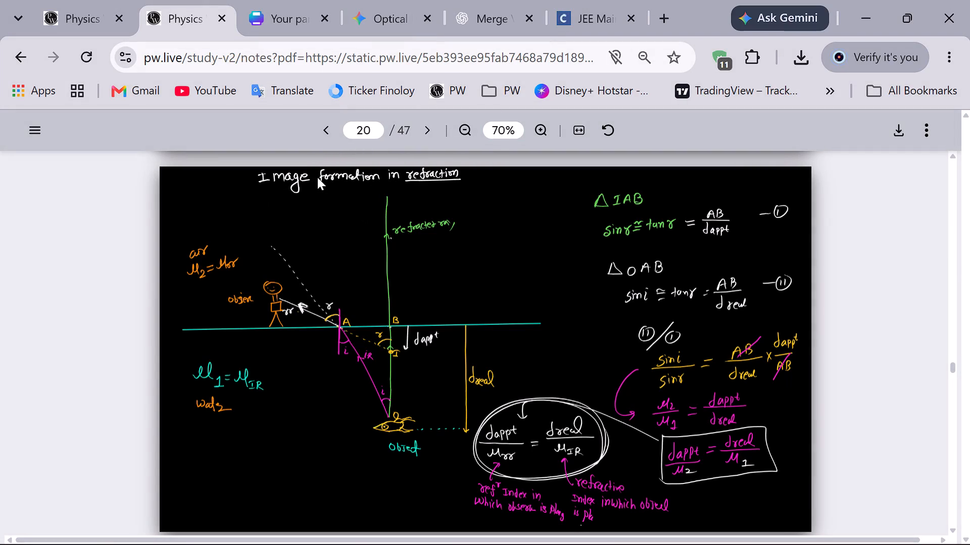
pyautogui.moveTo(317, 177); pyautogui.dragTo(328, 186)
pyautogui.click(329, 199)
# Capture a freeform snip around the page 20 "Image formation in refraction" ray diagram, including the heading and the circled dappt/dreal formula.
pyautogui.press('shift+super+s')
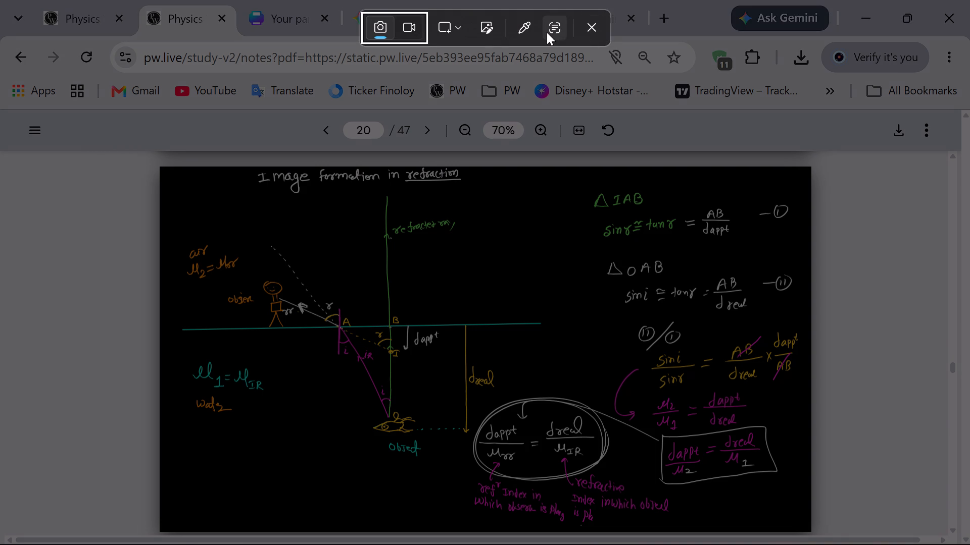
pyautogui.click(458, 32)
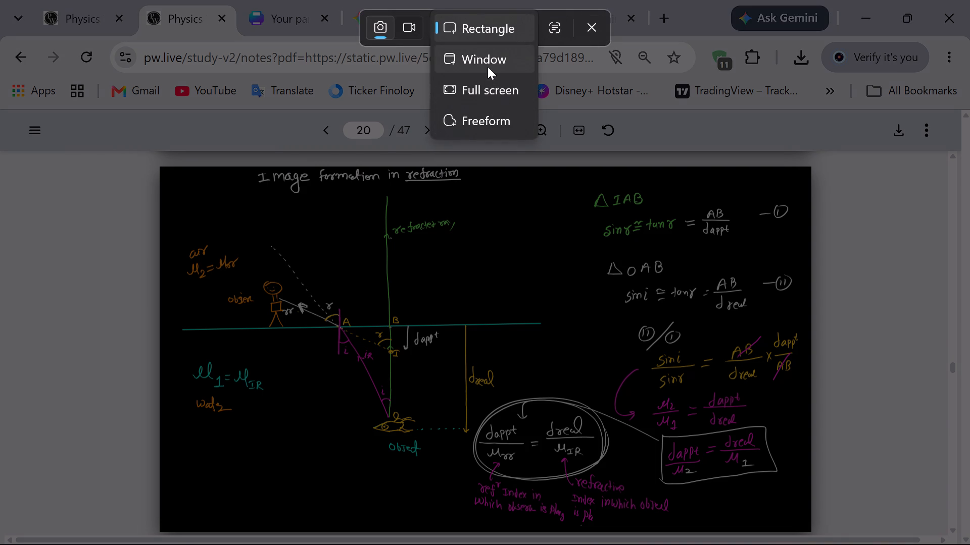
pyautogui.click(488, 117)
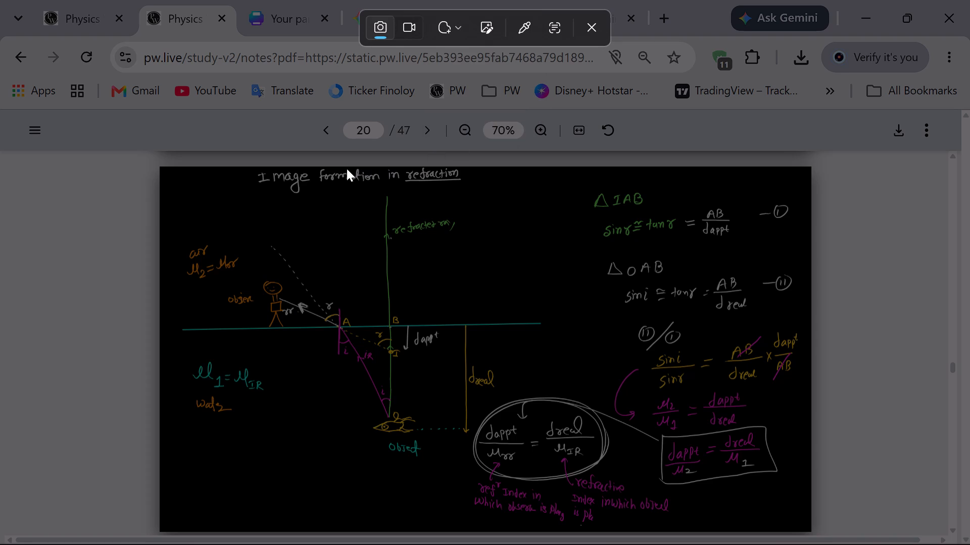
pyautogui.moveTo(344, 167); pyautogui.dragTo(327, 167)
pyautogui.moveTo(327, 167); pyautogui.dragTo(238, 170)
pyautogui.moveTo(238, 170); pyautogui.dragTo(173, 253)
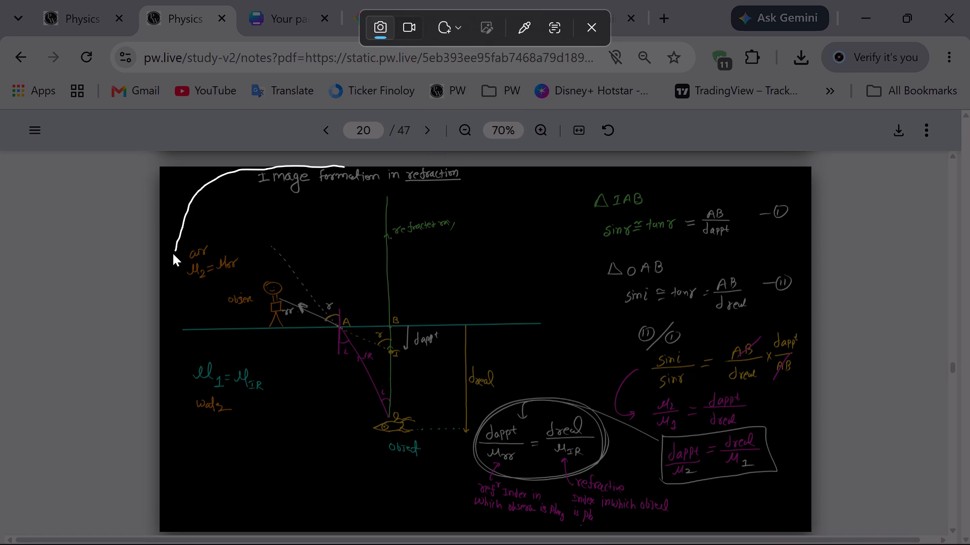
pyautogui.moveTo(173, 253); pyautogui.dragTo(174, 384)
pyautogui.moveTo(174, 384); pyautogui.dragTo(359, 499)
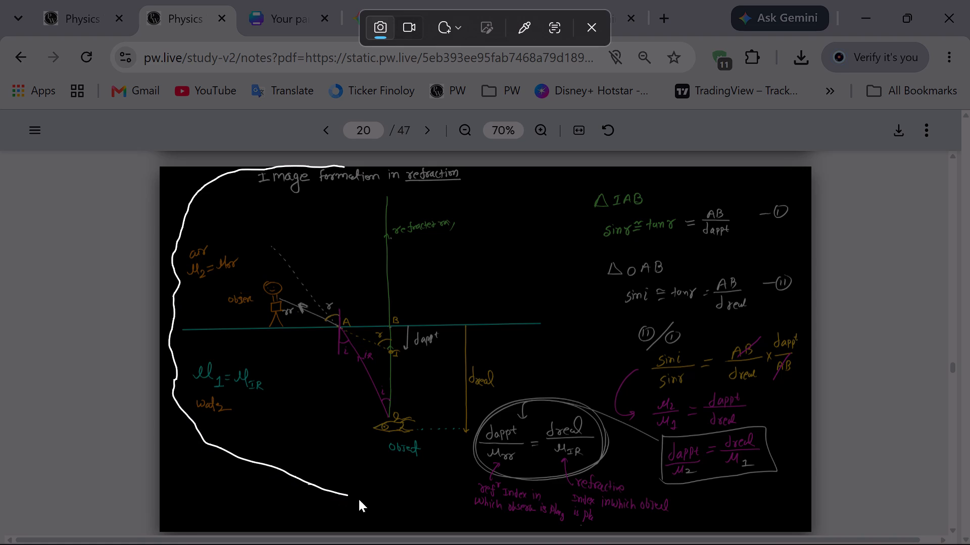
pyautogui.moveTo(359, 499); pyautogui.dragTo(568, 526)
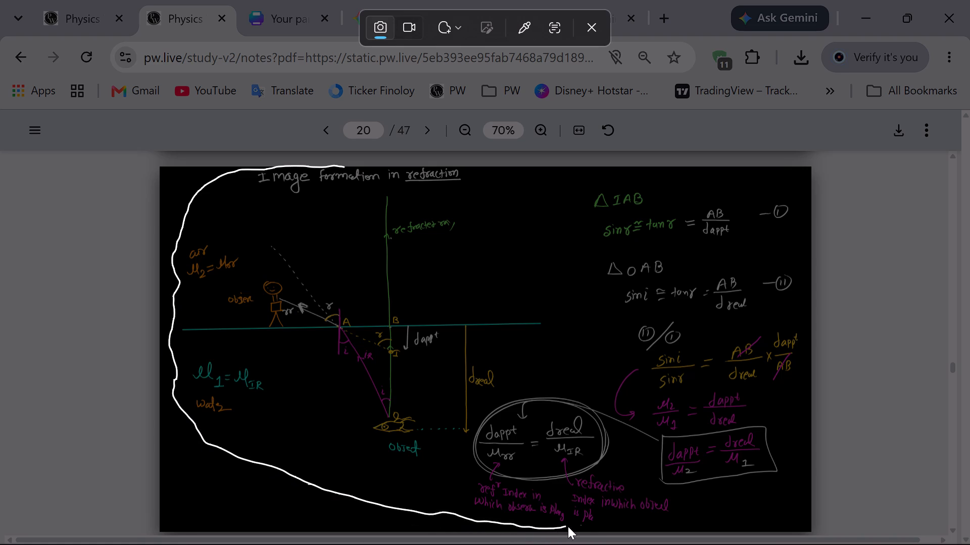
pyautogui.moveTo(568, 526); pyautogui.dragTo(674, 510)
pyautogui.moveTo(674, 510); pyautogui.dragTo(632, 451)
pyautogui.moveTo(632, 451); pyautogui.dragTo(564, 307)
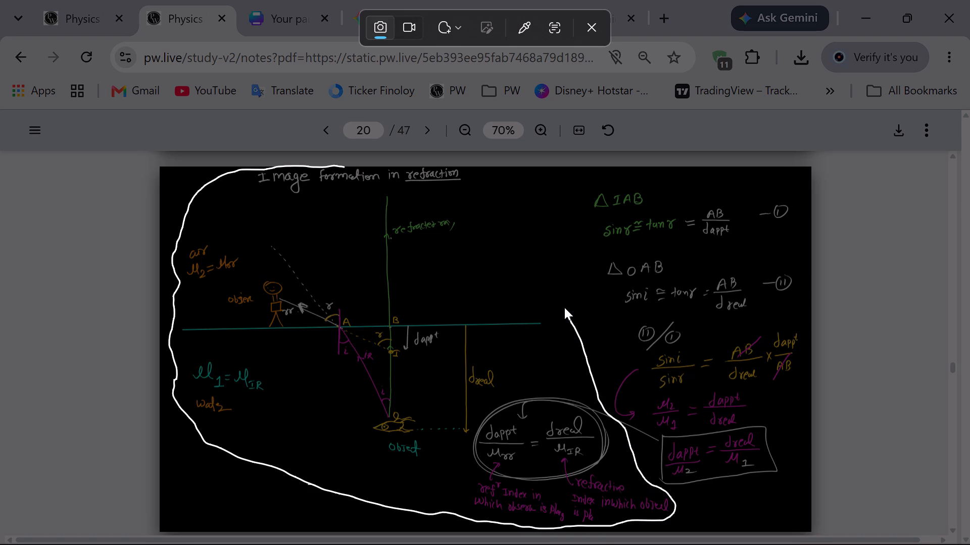
pyautogui.moveTo(564, 307); pyautogui.dragTo(482, 184)
pyautogui.moveTo(482, 184); pyautogui.dragTo(418, 170)
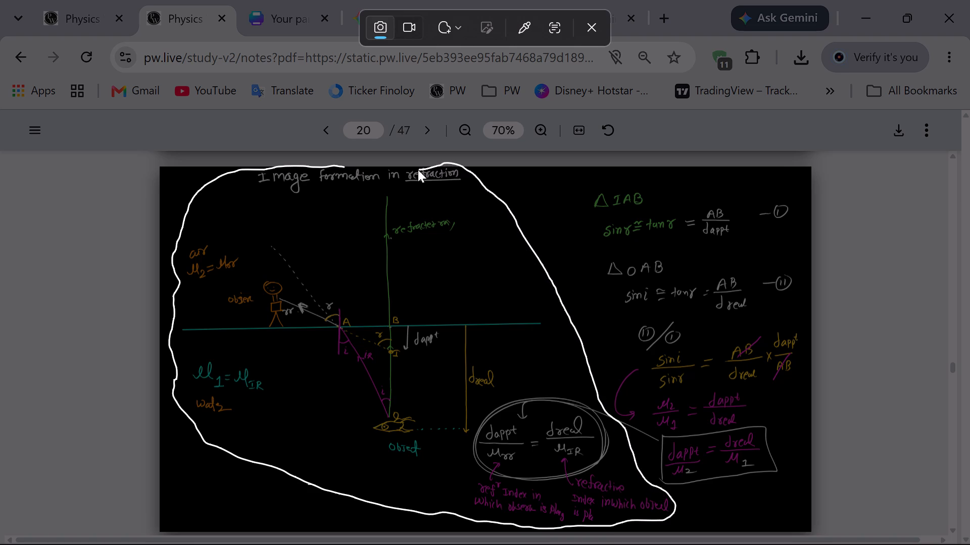
pyautogui.moveTo(418, 170); pyautogui.dragTo(342, 166)
pyautogui.moveTo(342, 166); pyautogui.dragTo(339, 167)
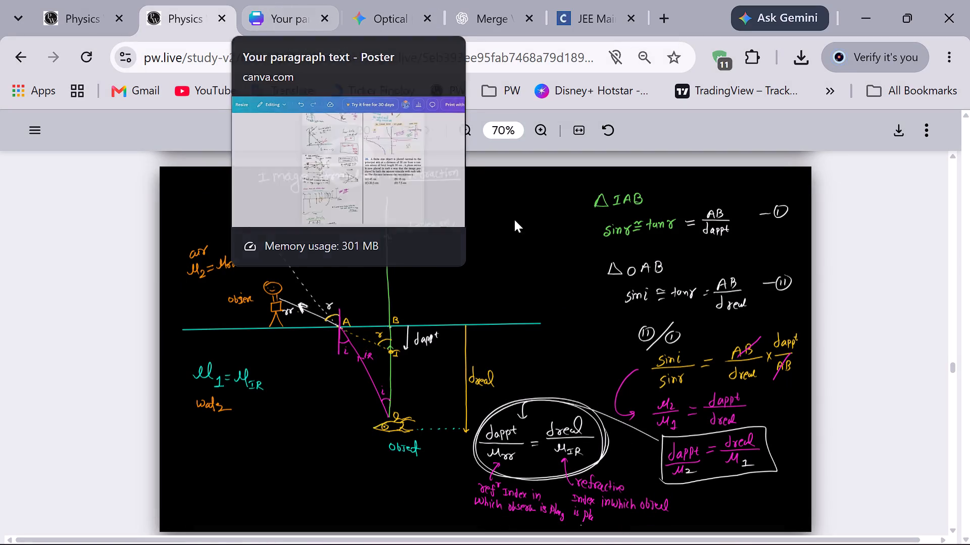
# Skim the notes onward to page 23 and close the Ray Optics and Optical Instruments 08 notes.
pyautogui.scroll(-12, 541, 306)
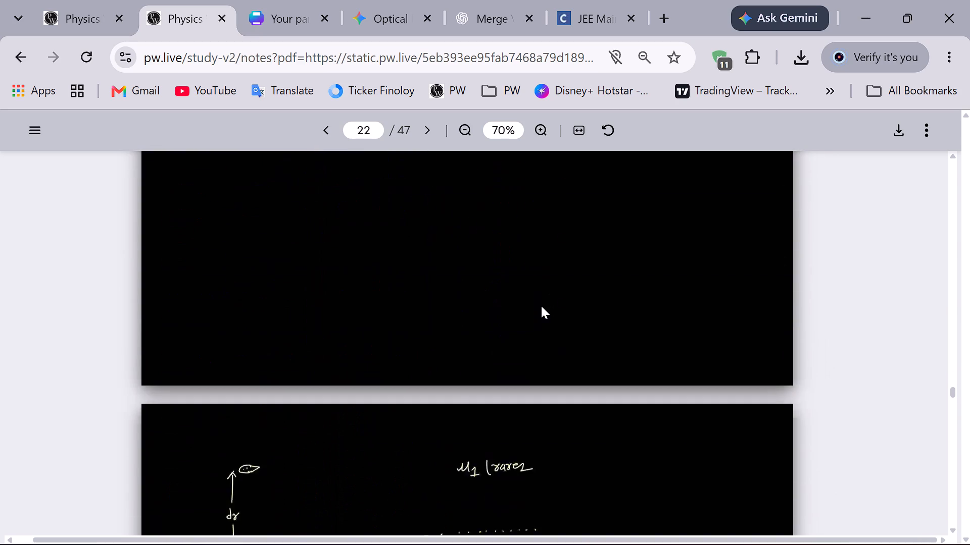
pyautogui.scroll(-4, 541, 306)
pyautogui.scroll(1, 541, 306)
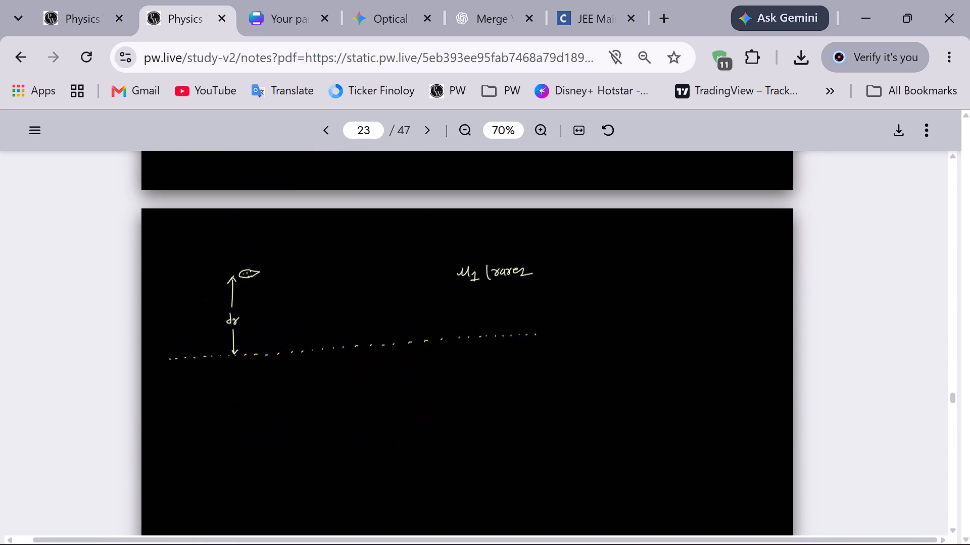
pyautogui.click(225, 22)
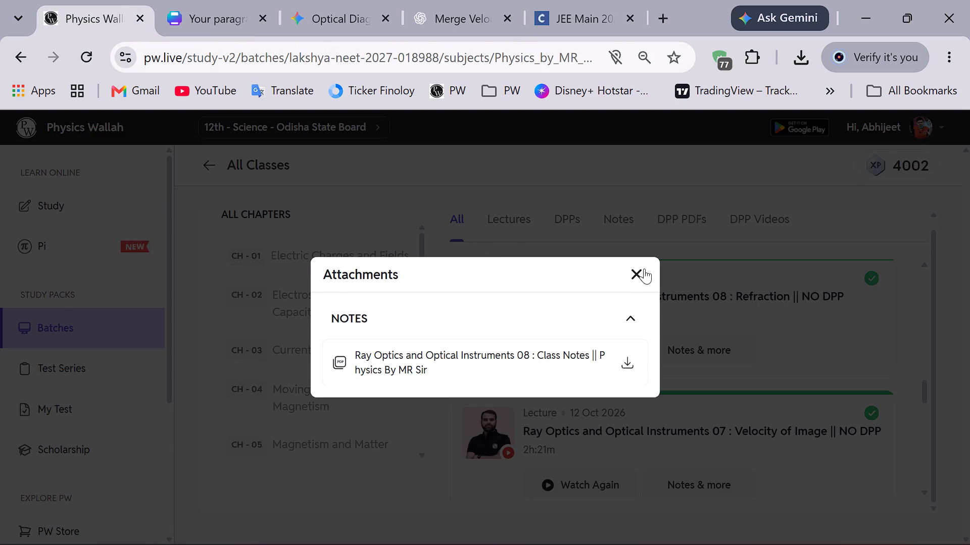
# Open the class notes PDF attached to the "Ray Optics and Optical Instruments 07 : Velocity of Image" lecture.
pyautogui.click(638, 267)
pyautogui.scroll(-1, 677, 396)
pyautogui.click(675, 400)
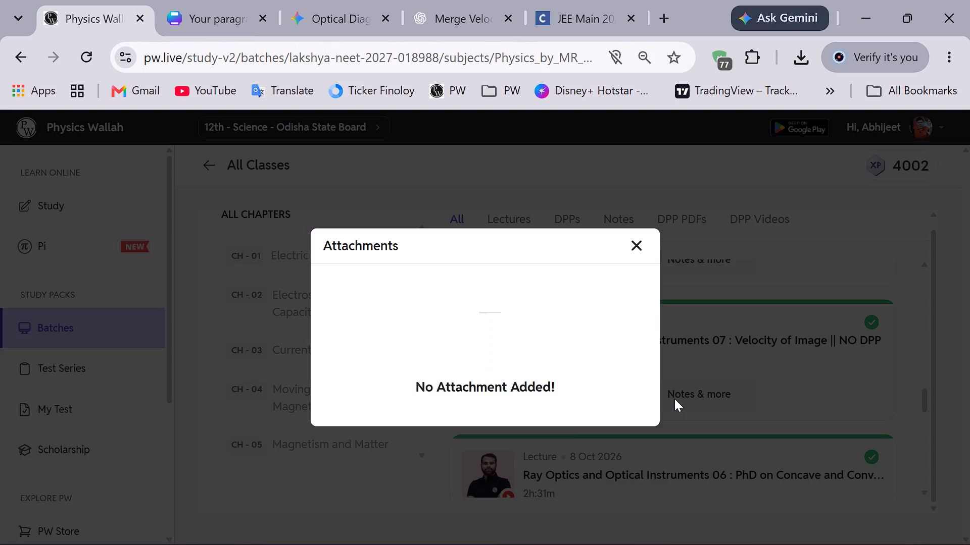
pyautogui.click(530, 374)
pyautogui.scroll(-1, 595, 366)
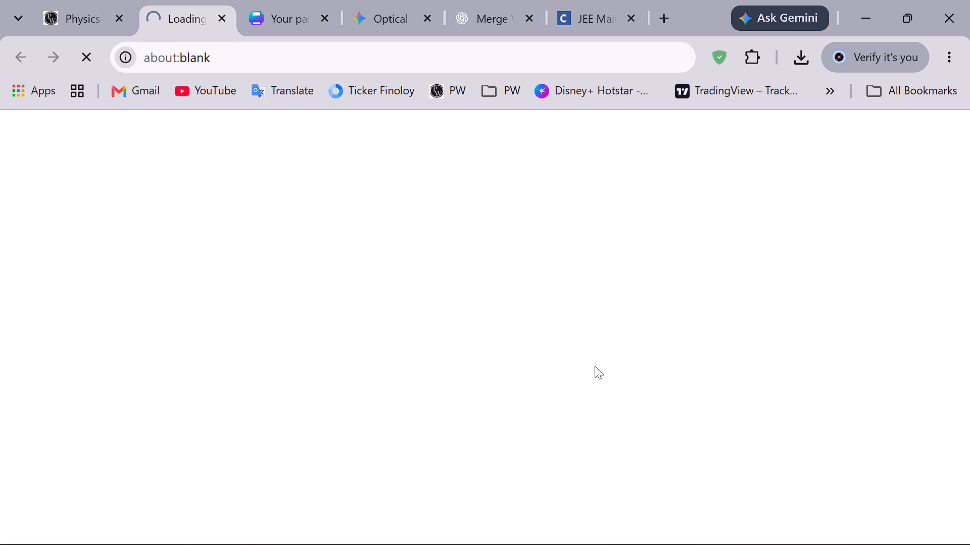
pyautogui.scroll(-5, 595, 366)
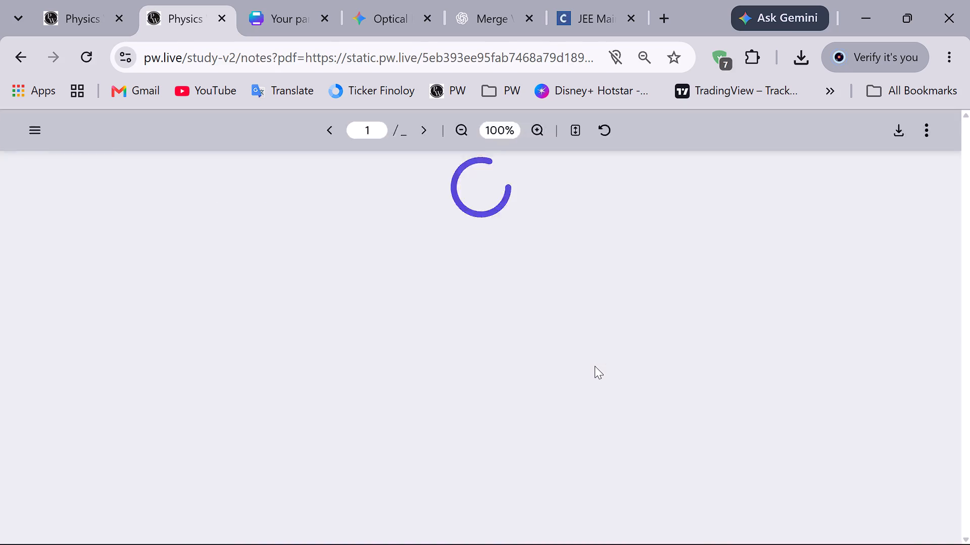
pyautogui.scroll(-1, 595, 366)
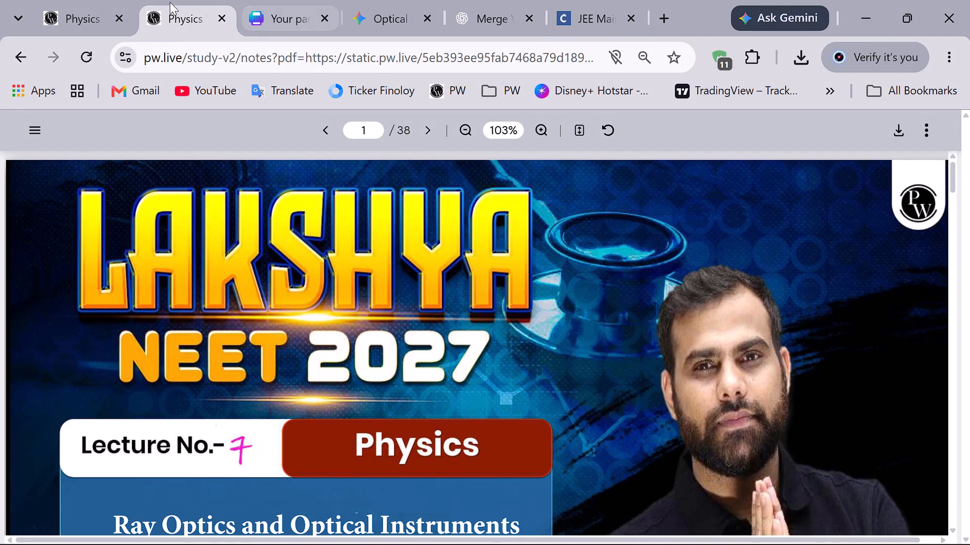
# Return to the Physics Wallah class list, leave the chapter for the Study page, and look through that page.
pyautogui.click(61, 11)
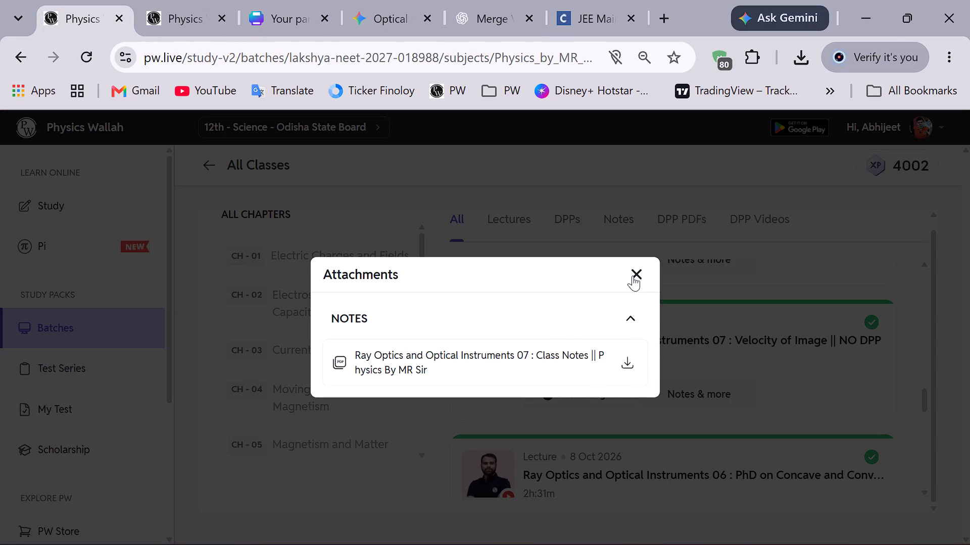
pyautogui.click(633, 275)
pyautogui.click(212, 158)
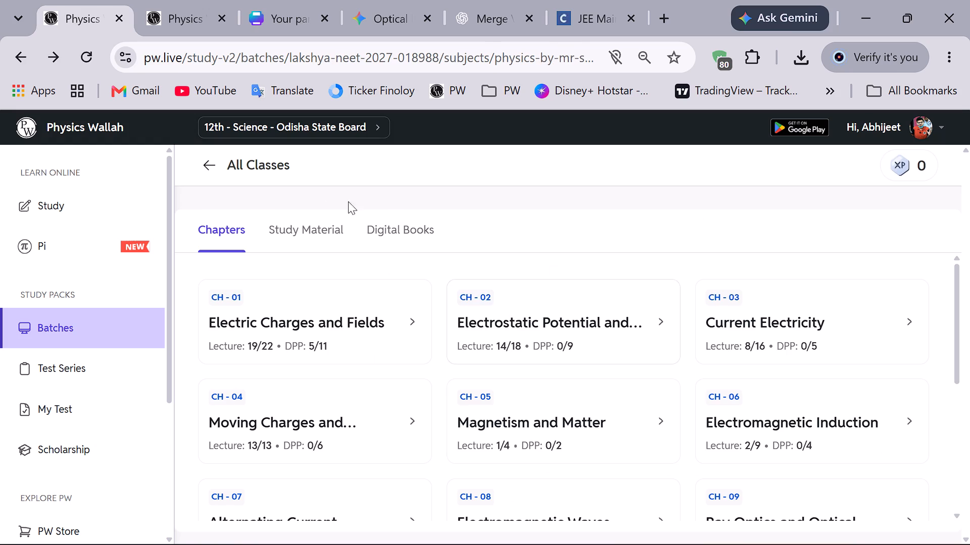
pyautogui.click(84, 195)
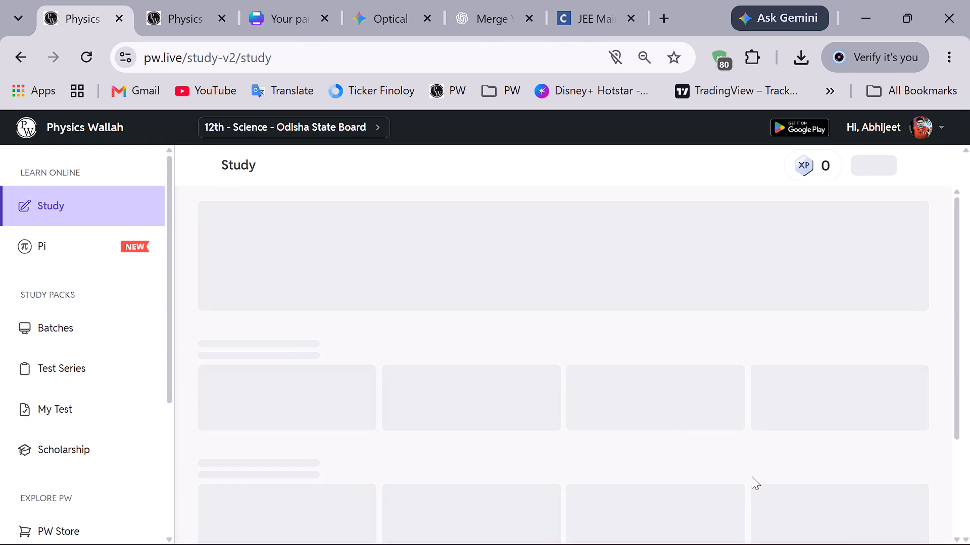
pyautogui.scroll(-3, 786, 487)
pyautogui.scroll(-3, 517, 408)
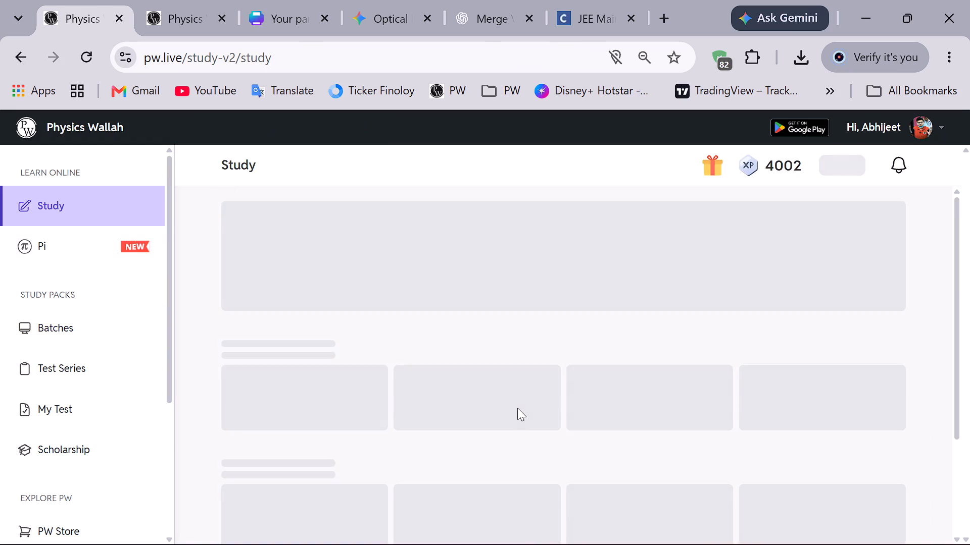
pyautogui.scroll(-8, 517, 408)
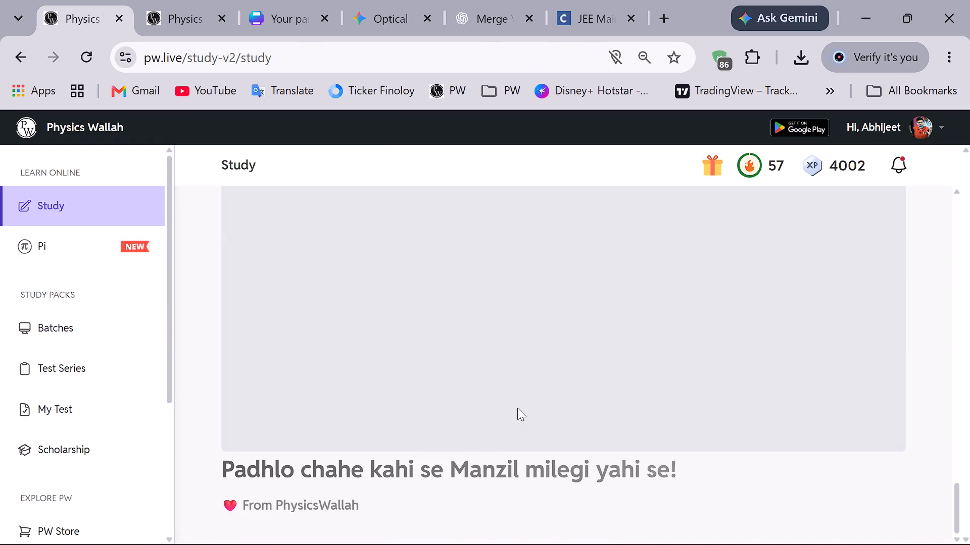